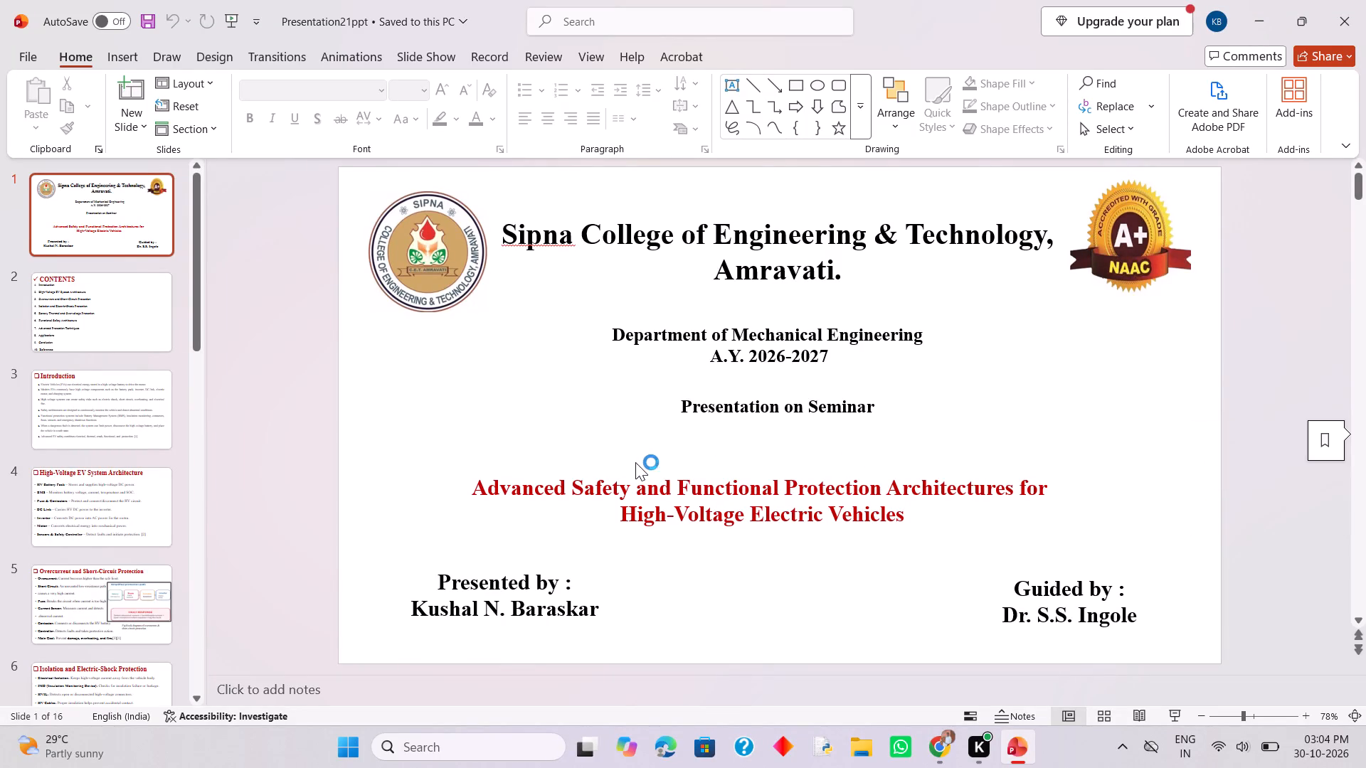
# Replace the word "Advanced" with "Study of" in the red seminar title on the first slide.
pyautogui.click(564, 490)
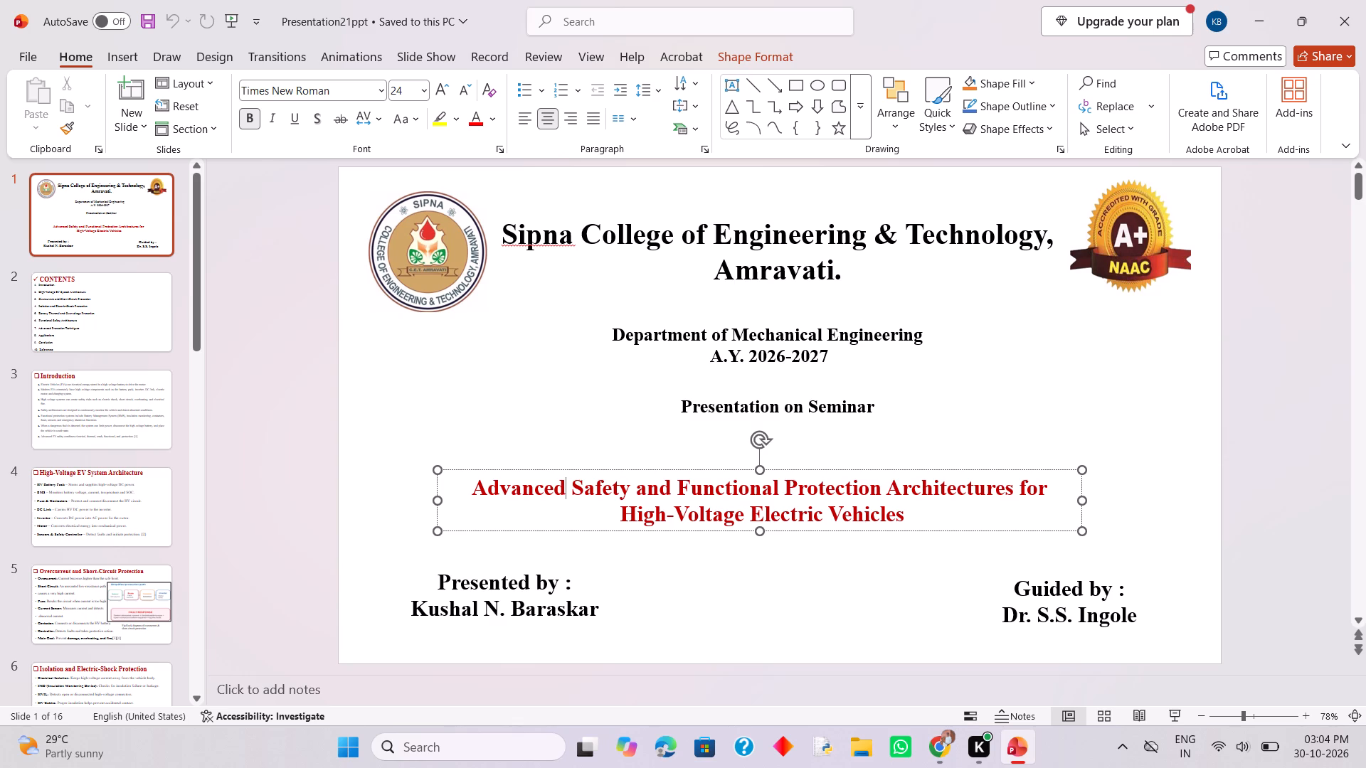
pyautogui.hotkey('ctrl', 'BackSpace')
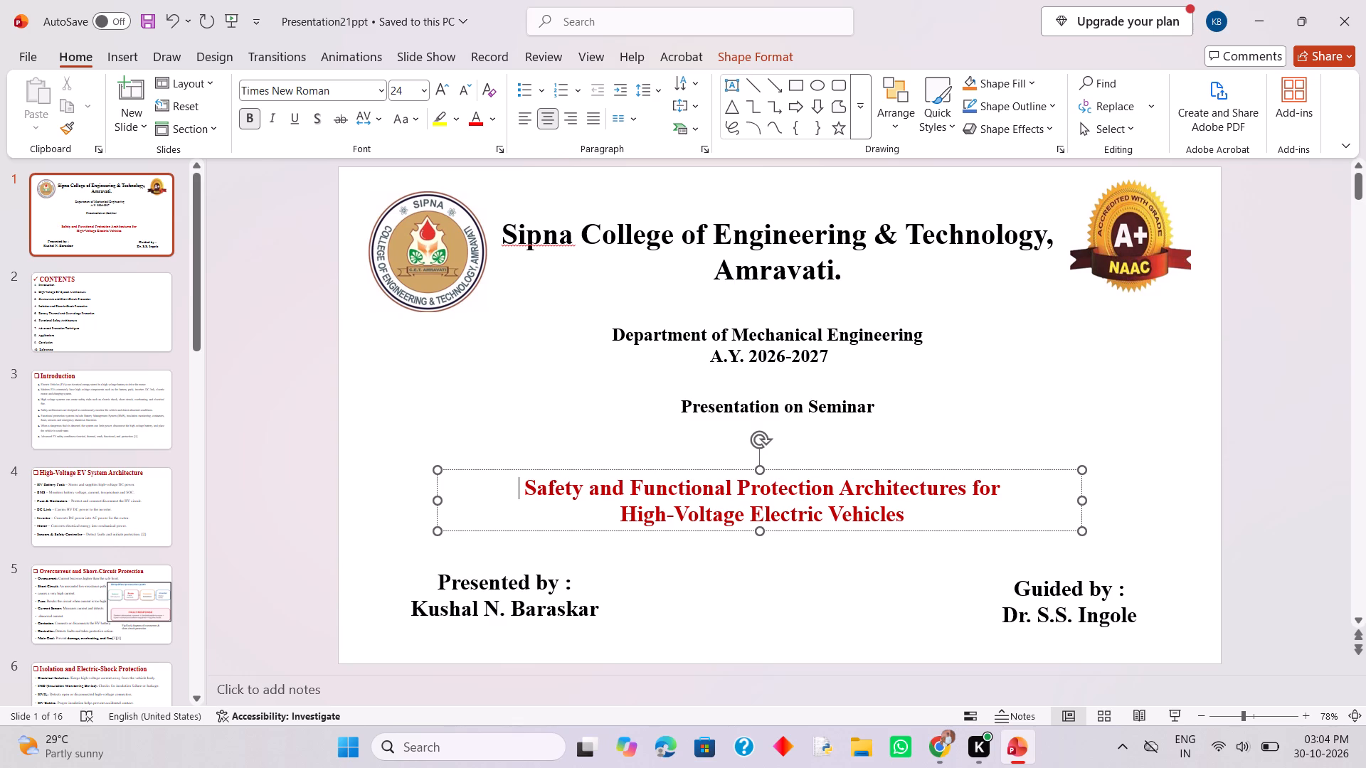
pyautogui.hotkey('shift', 's')
pyautogui.write('tu')
pyautogui.press('d')
pyautogui.press('y')
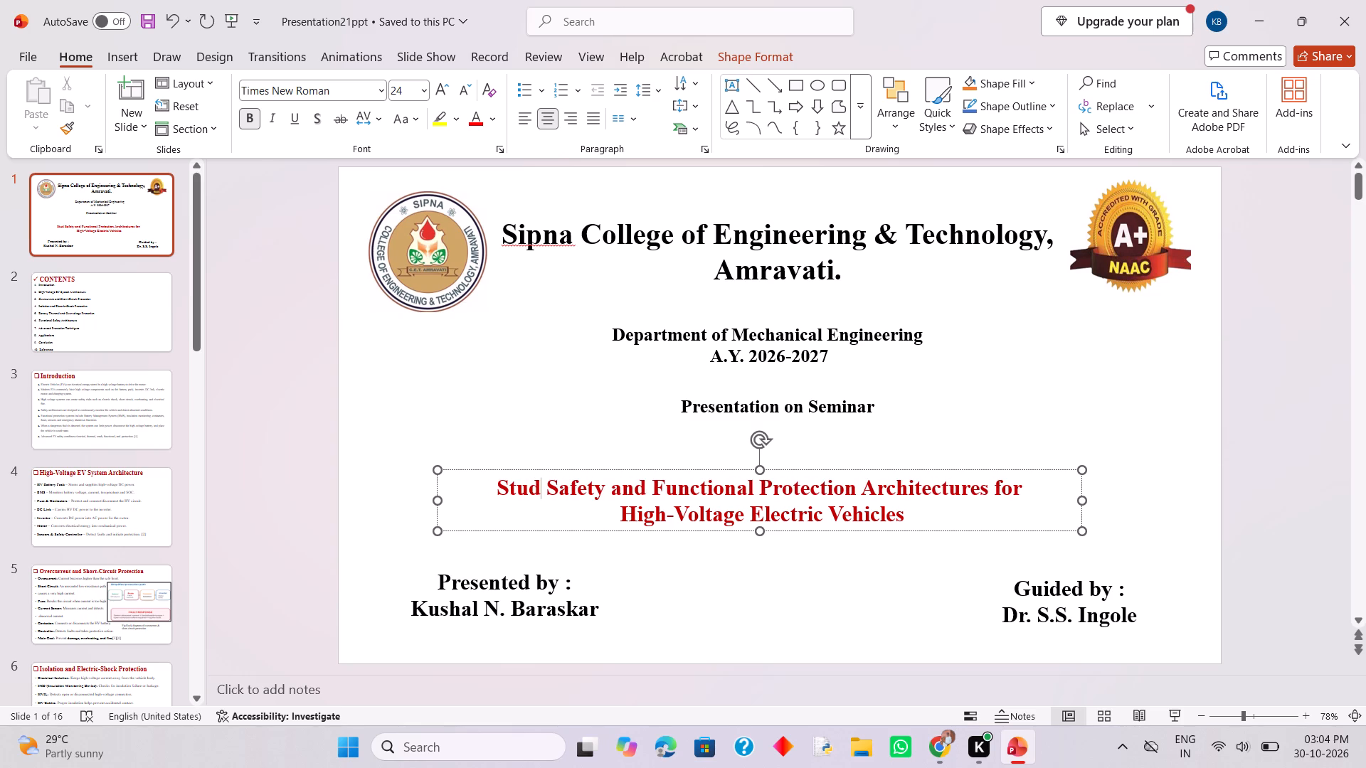
pyautogui.press('space')
pyautogui.write('of')
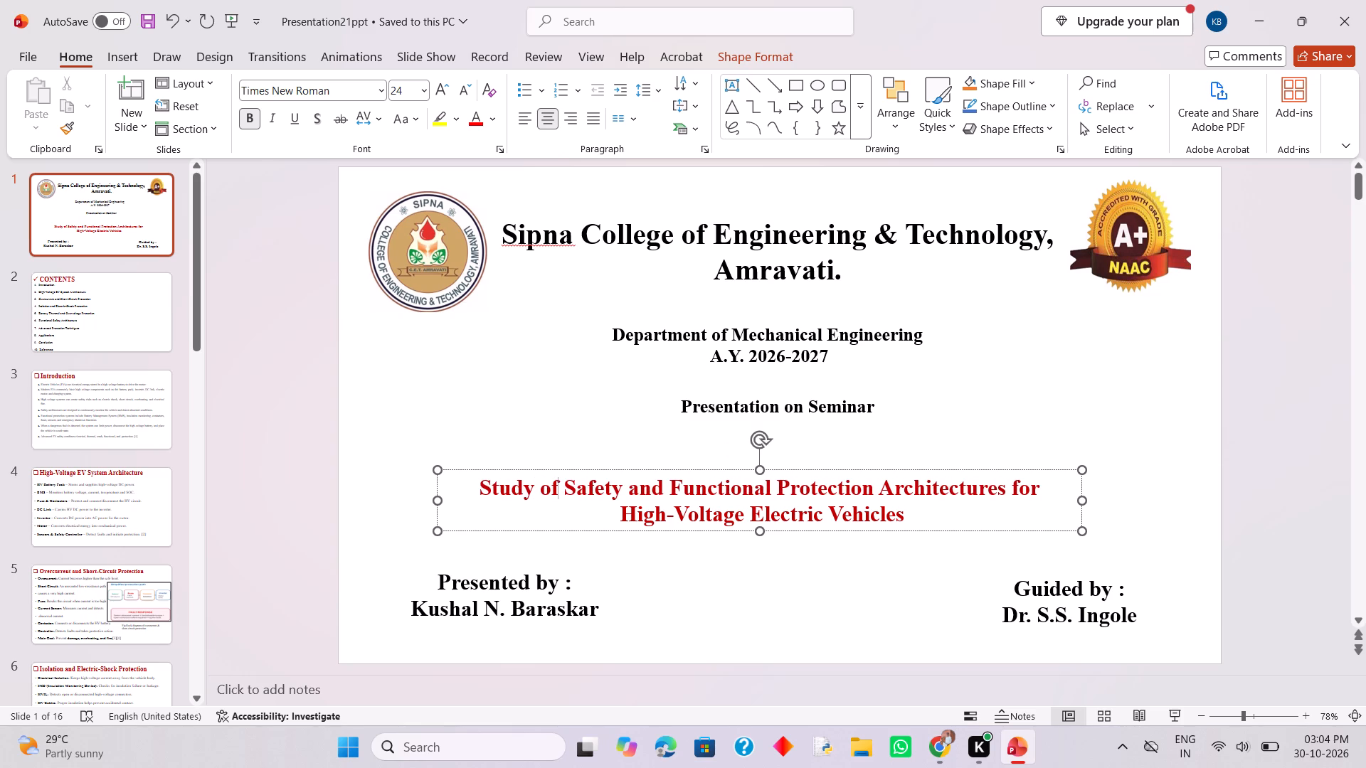
# Delete the word "Architectures" and its extra space from the seminar title.
pyautogui.click(1007, 494)
pyautogui.hotkey('ctrl', 'BackSpace')
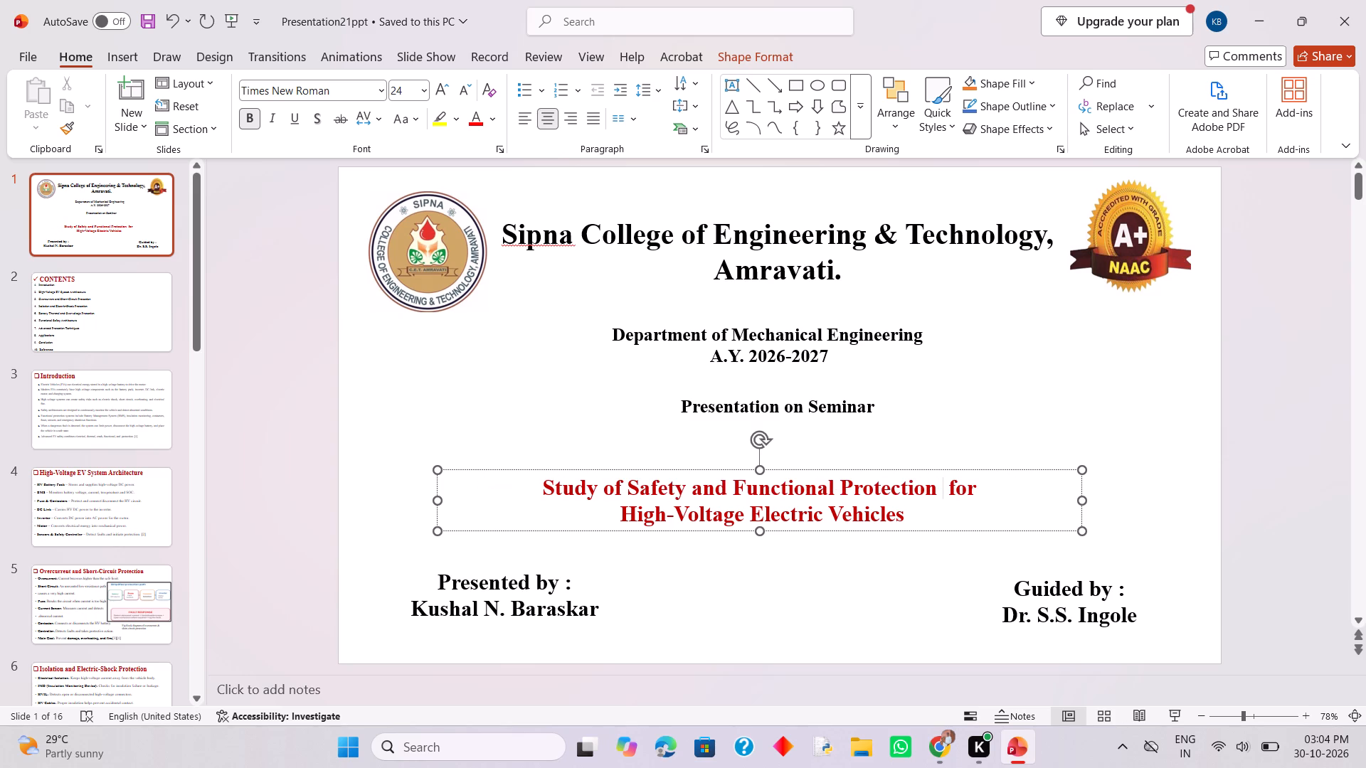
pyautogui.press('BackSpace')
# Delete "High-Voltage" from the title and join the lines to read "Study of Safety and Functional Protection for Electric Vehicles".
pyautogui.press('Down')
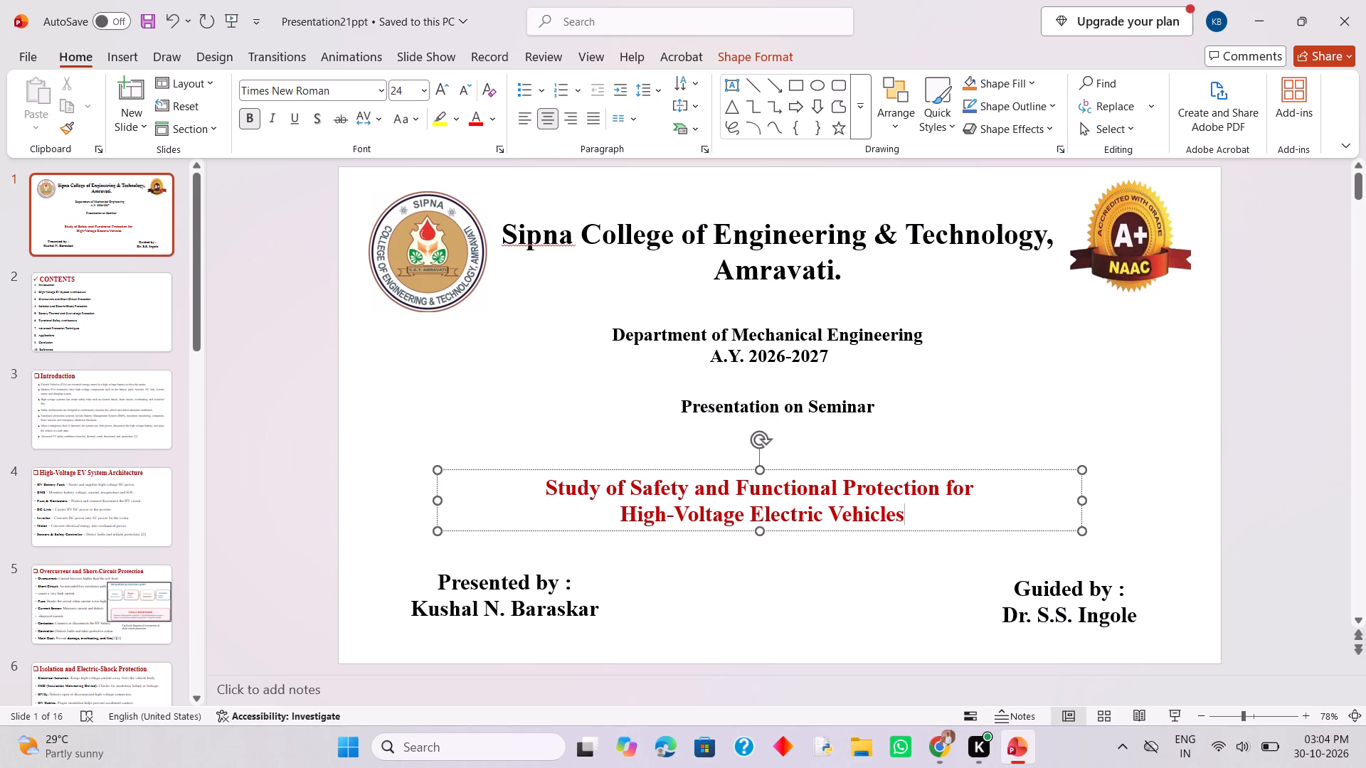
pyautogui.press('Left')
pyautogui.press('Left')
pyautogui.press('Left')
pyautogui.press('Left')
pyautogui.press('Left')
pyautogui.press('Left')
pyautogui.press('Left')
pyautogui.press('Left')
pyautogui.press('Left')
pyautogui.press('Left')
pyautogui.press('Left')
pyautogui.press('Left')
pyautogui.press('Left')
pyautogui.press('Left')
pyautogui.press('Left')
pyautogui.press('Left')
pyautogui.press('Left')
pyautogui.press('Left')
pyautogui.hotkey('ctrl', 'BackSpace')
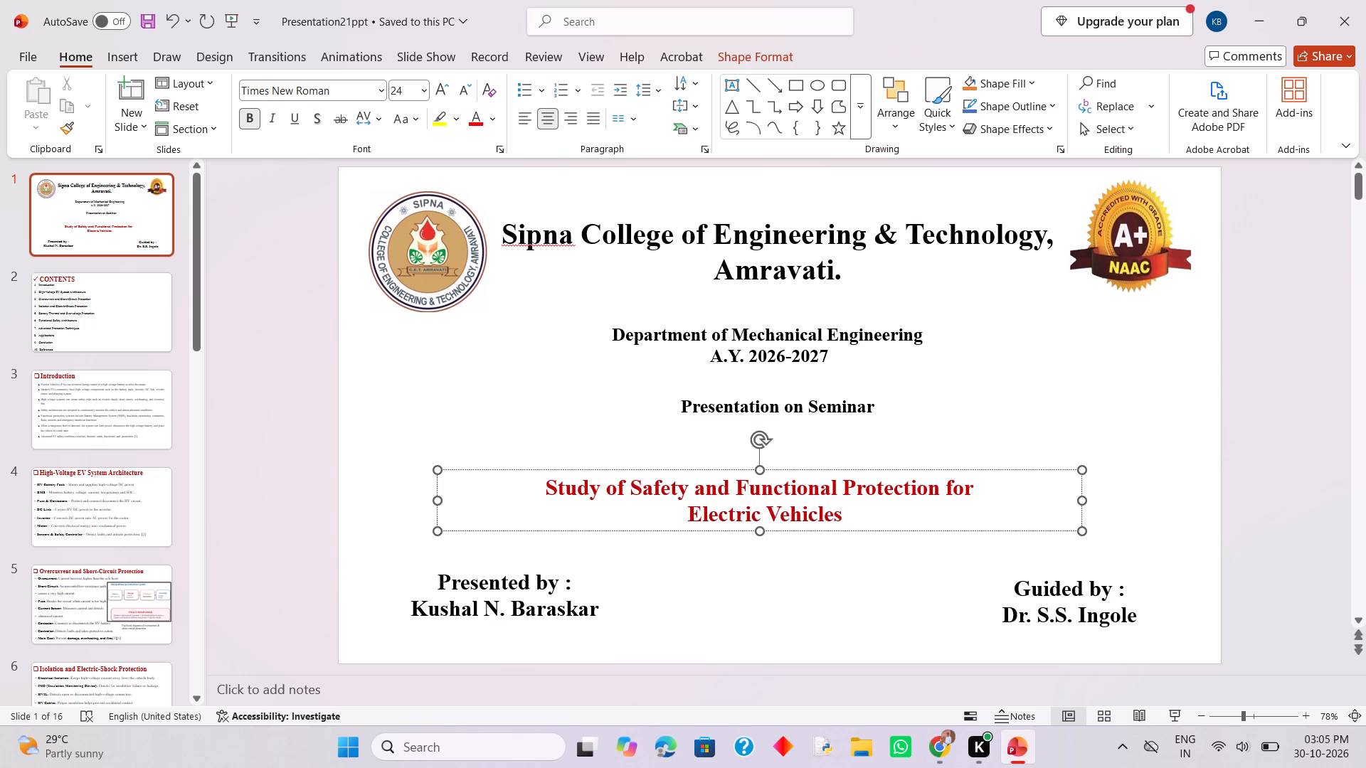
pyautogui.hotkey('ctrl', 'BackSpace')
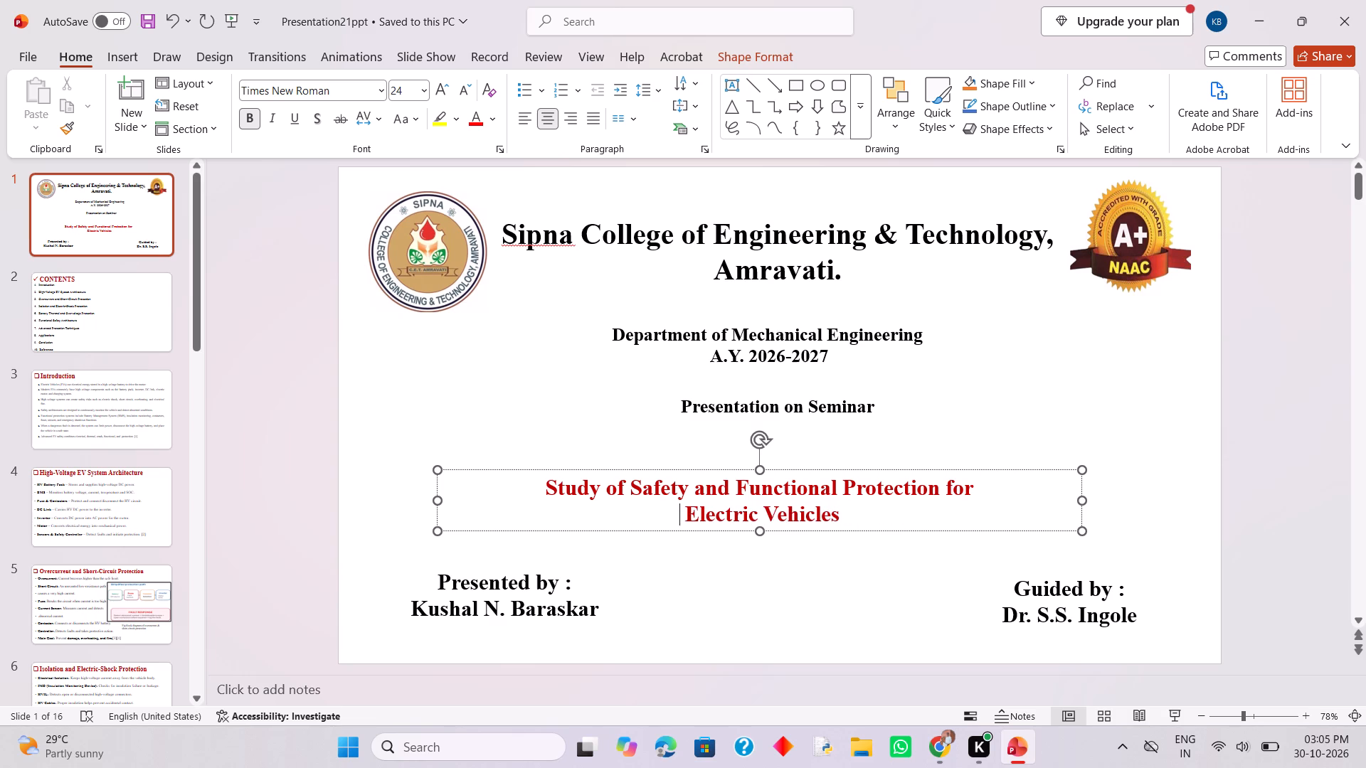
pyautogui.hotkey('ctrl', 'BackSpace')
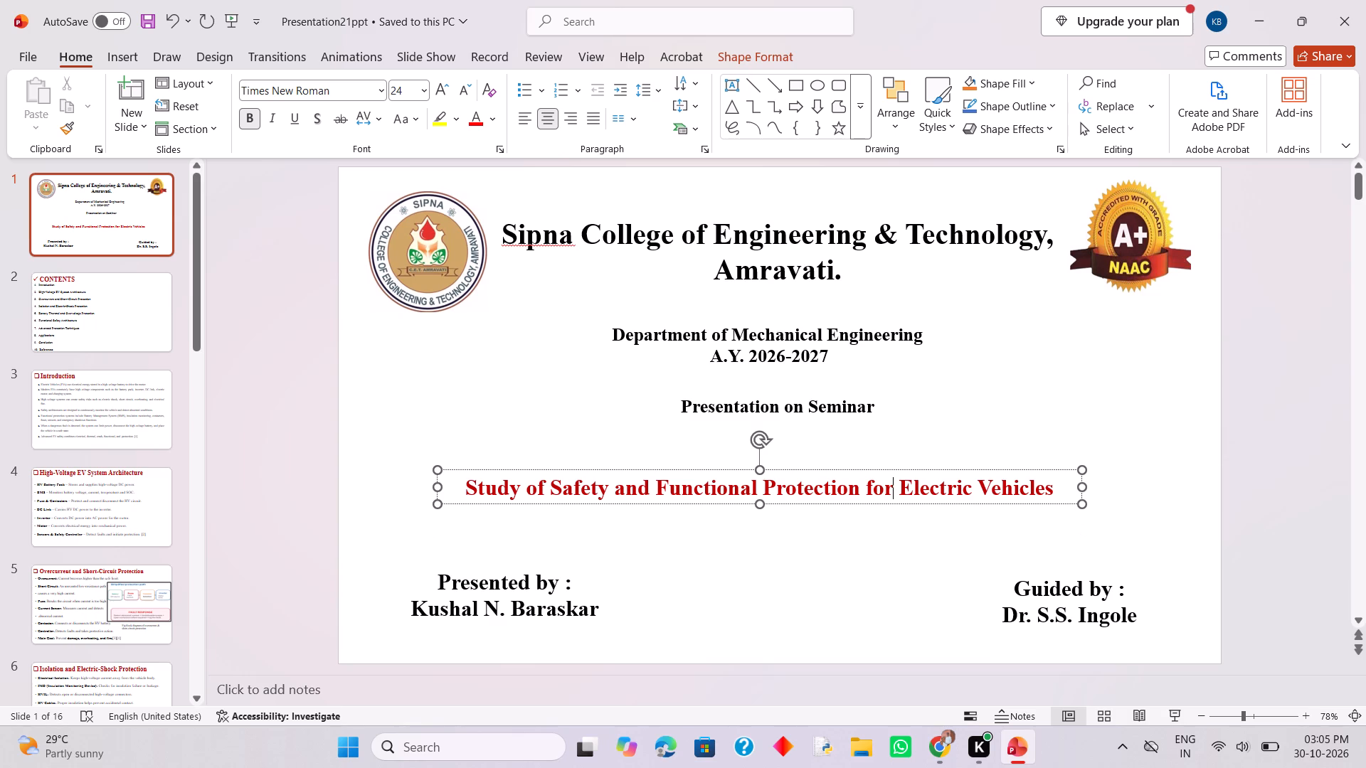
# Set the font size of the whole seminar title to 32.
pyautogui.click(1057, 486)
pyautogui.moveTo(1049, 486); pyautogui.dragTo(983, 486)
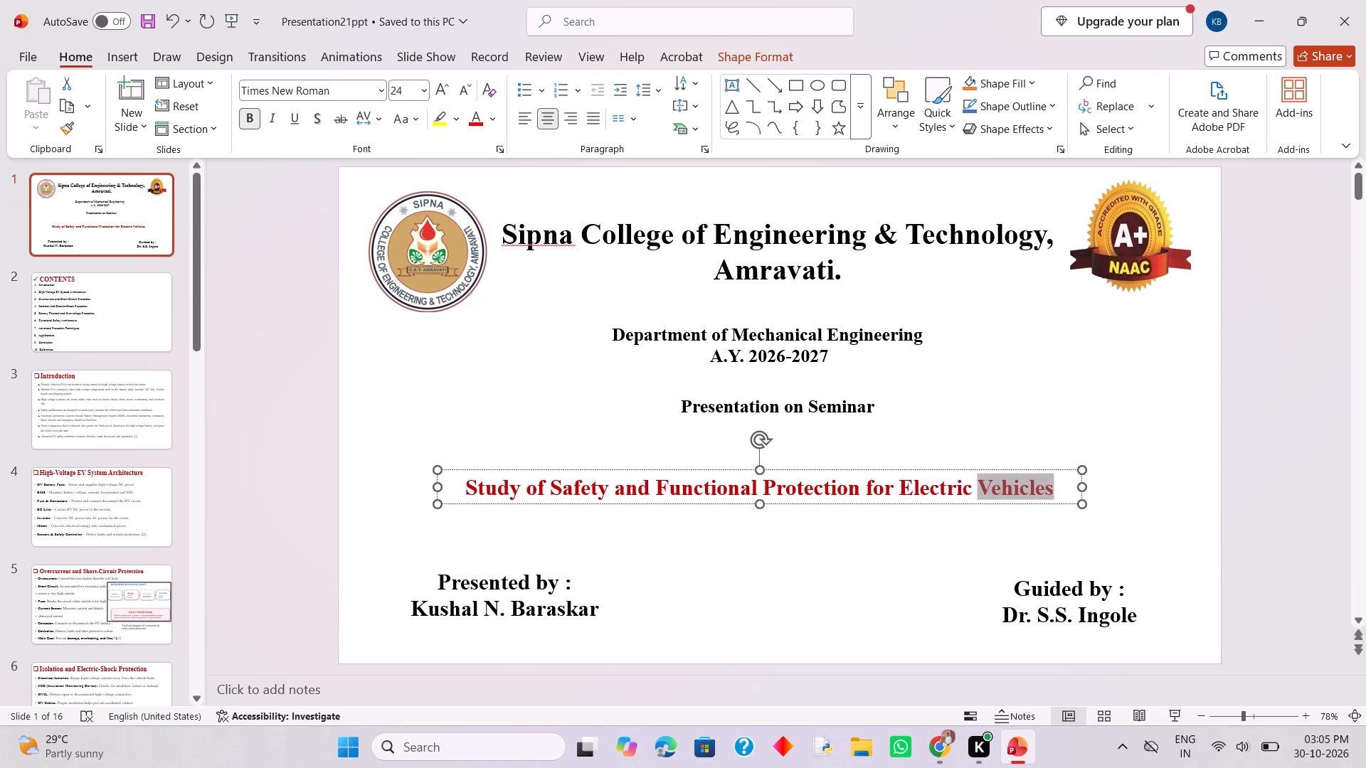
pyautogui.moveTo(983, 486); pyautogui.dragTo(489, 504)
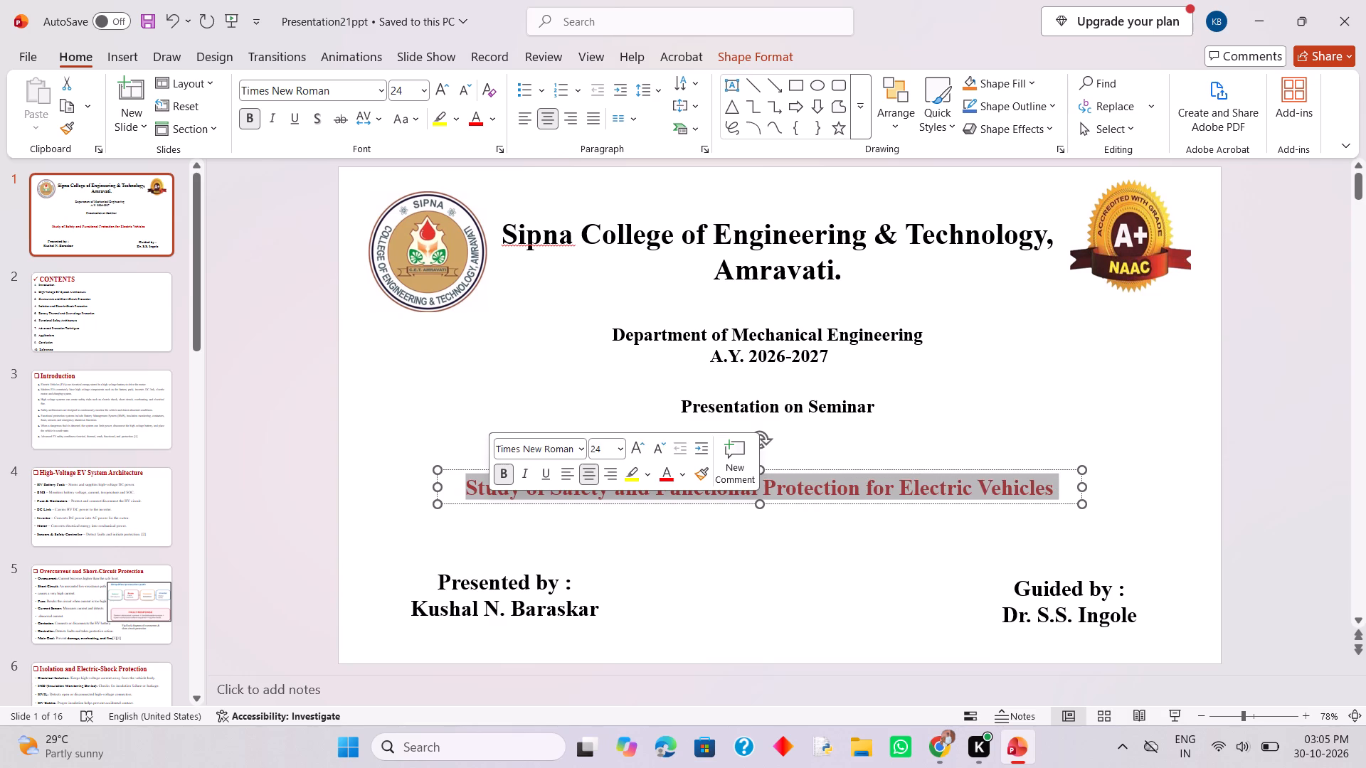
pyautogui.click(643, 582)
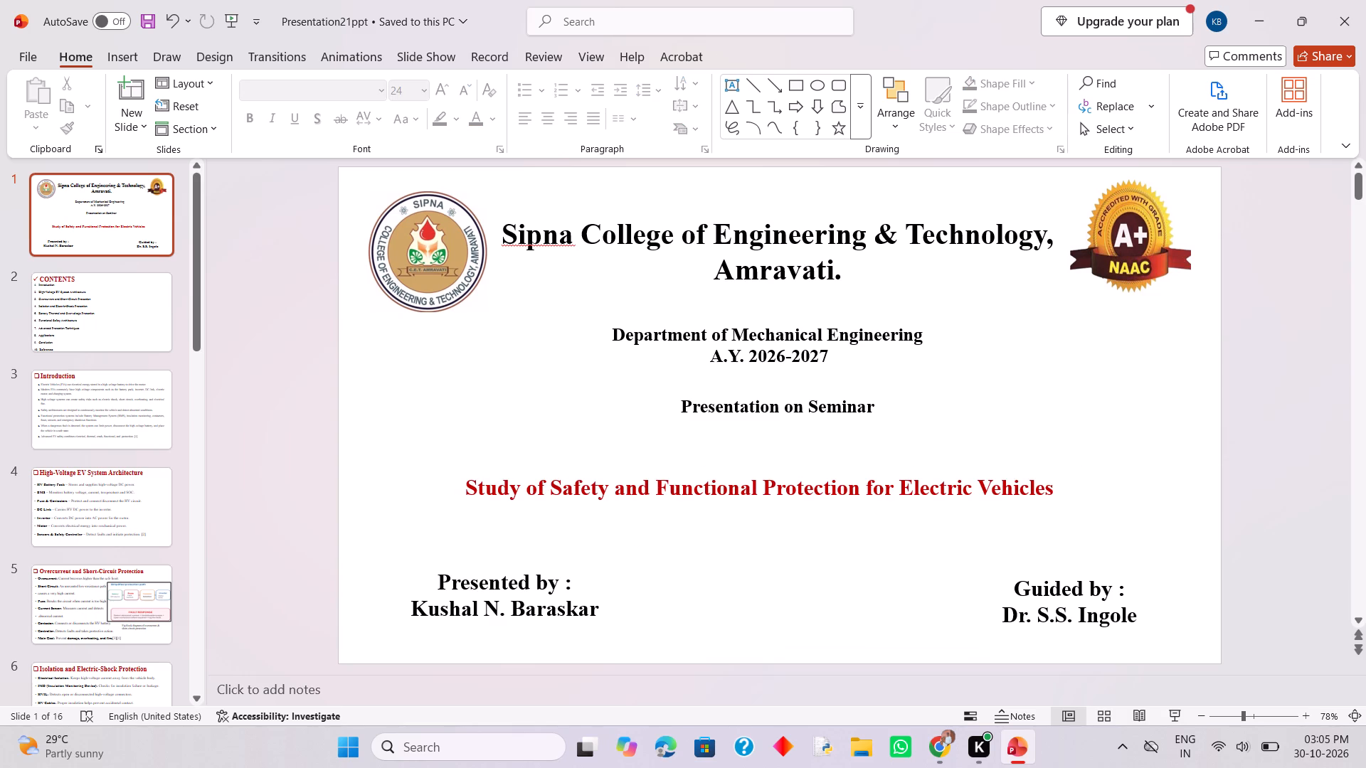
pyautogui.moveTo(466, 481); pyautogui.dragTo(973, 522)
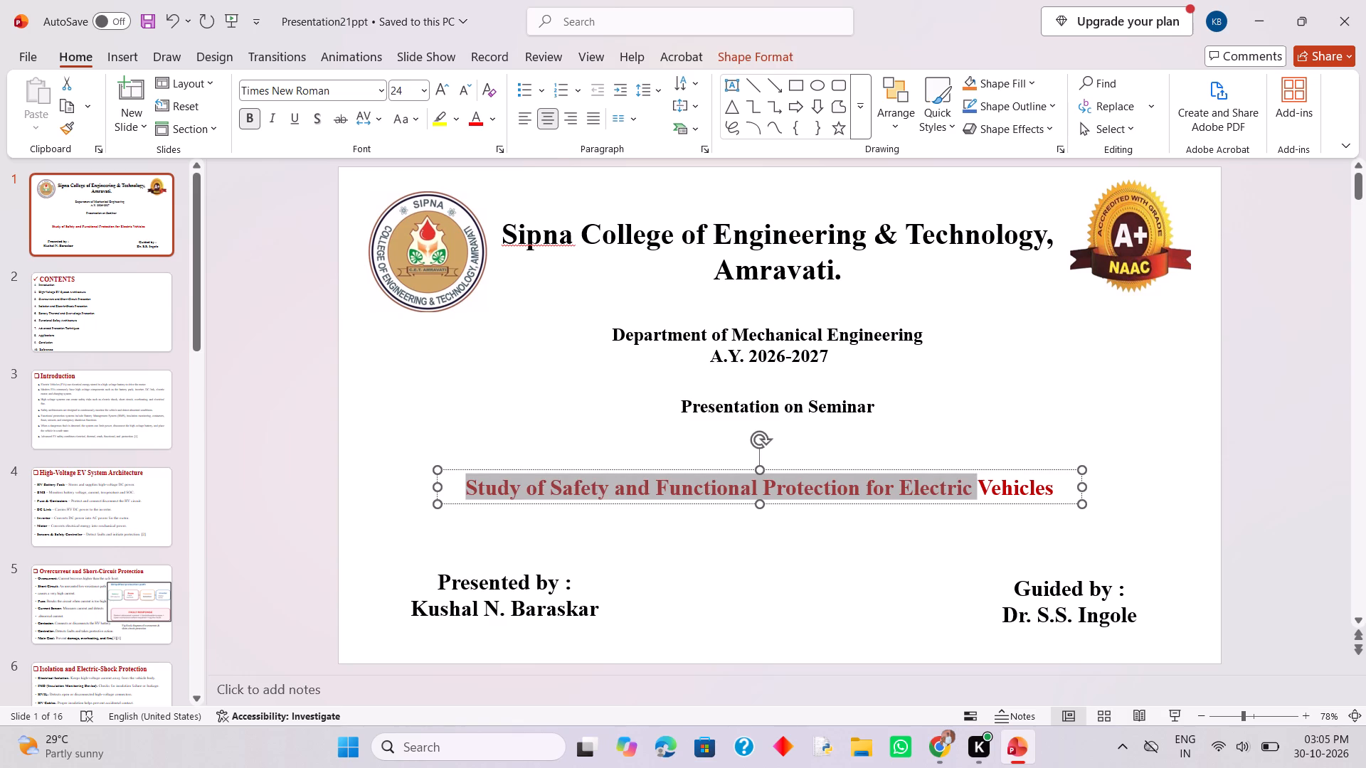
pyautogui.moveTo(973, 522); pyautogui.dragTo(1065, 513)
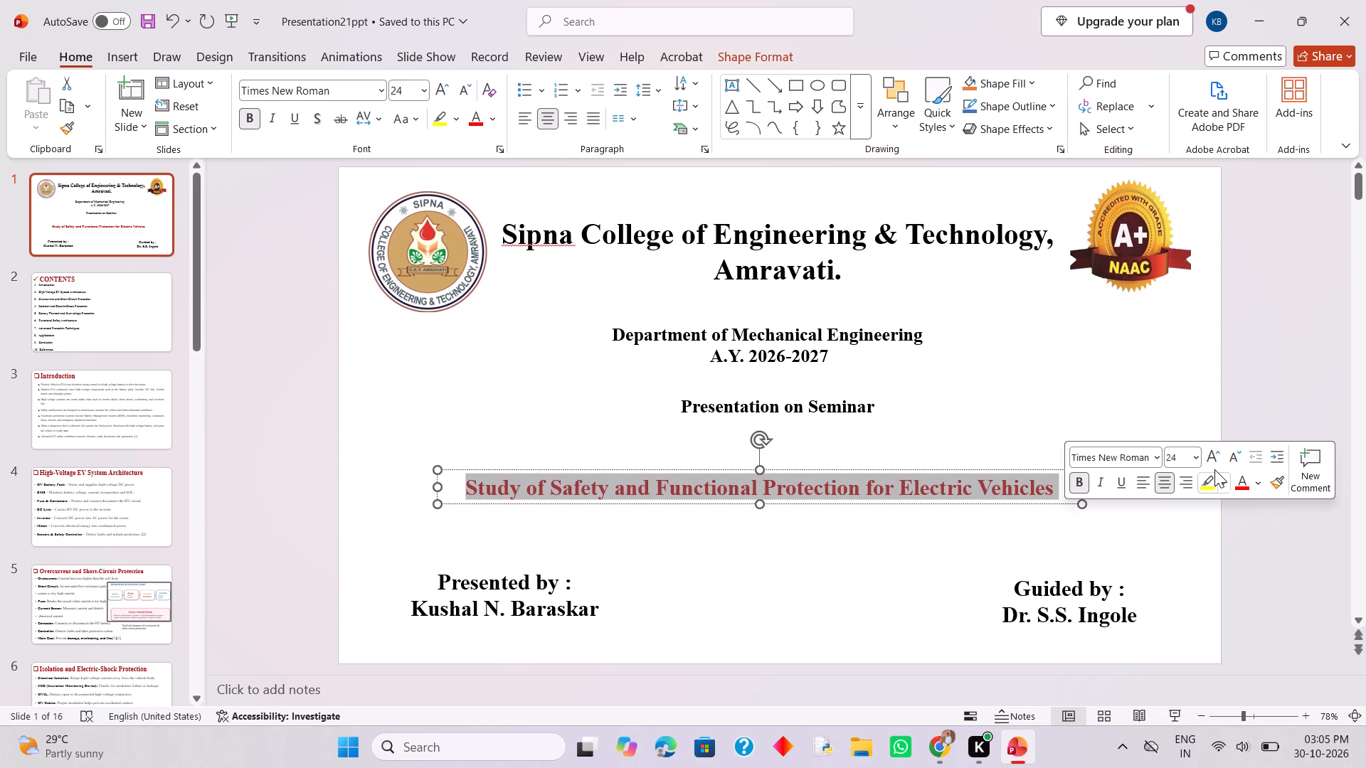
pyautogui.click(1200, 455)
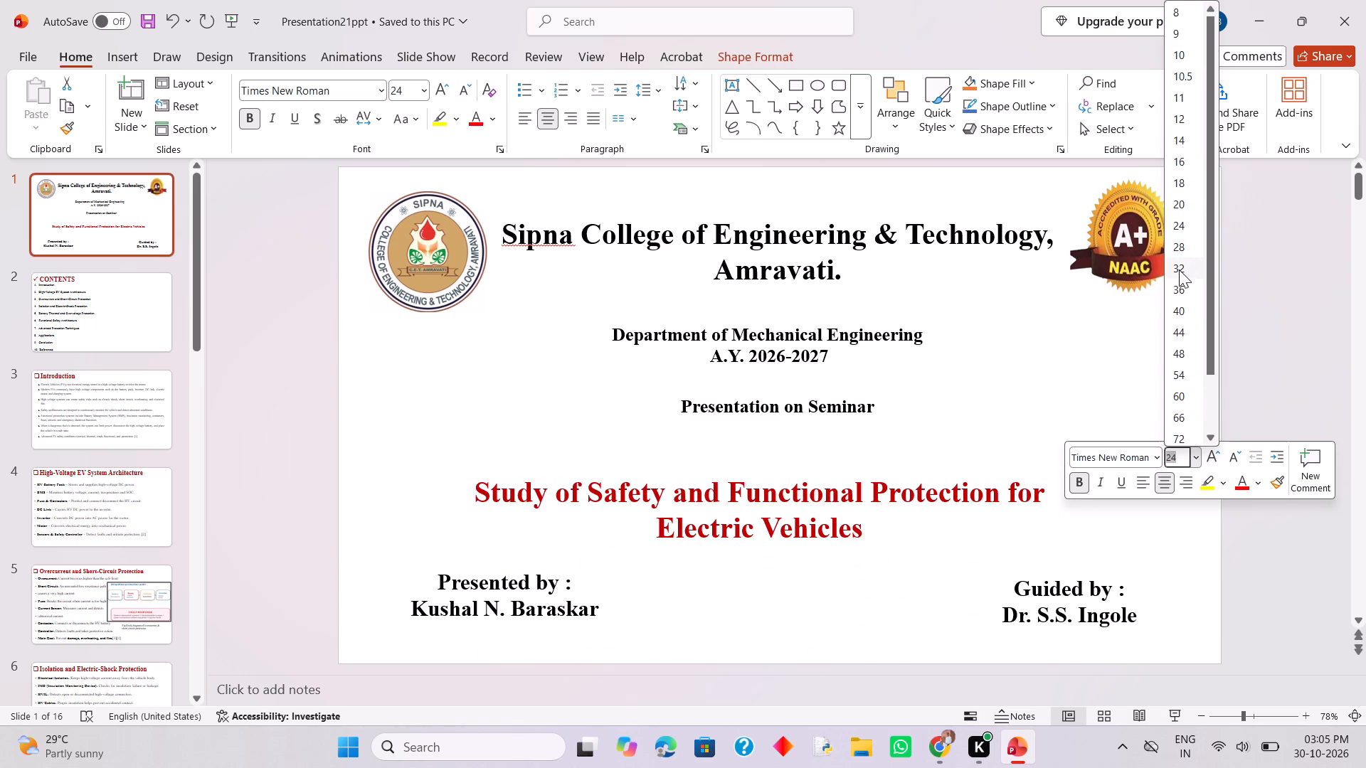
pyautogui.click(1179, 270)
pyautogui.click(1003, 434)
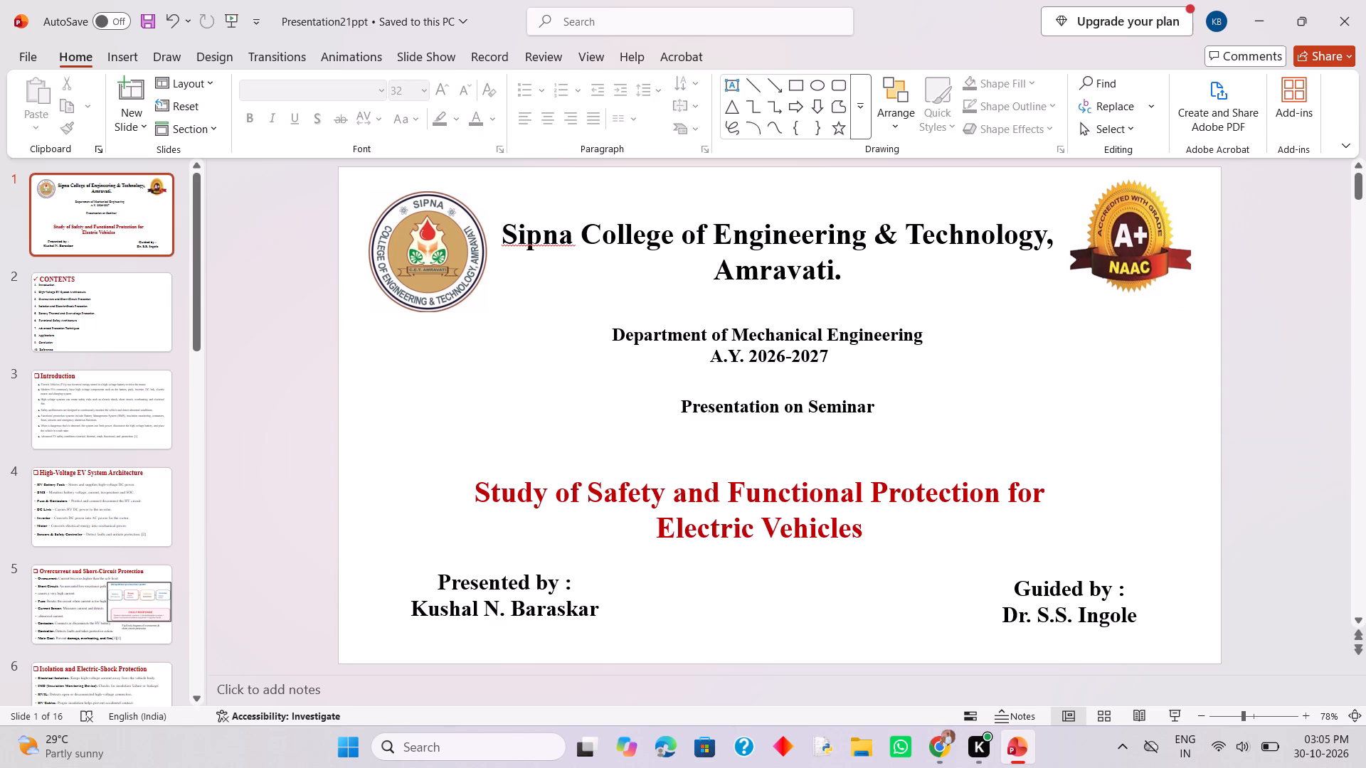
# Move the enlarged seminar title slightly up, closer to the "Presentation on Seminar" line.
pyautogui.click(825, 494)
pyautogui.moveTo(801, 469); pyautogui.dragTo(801, 464)
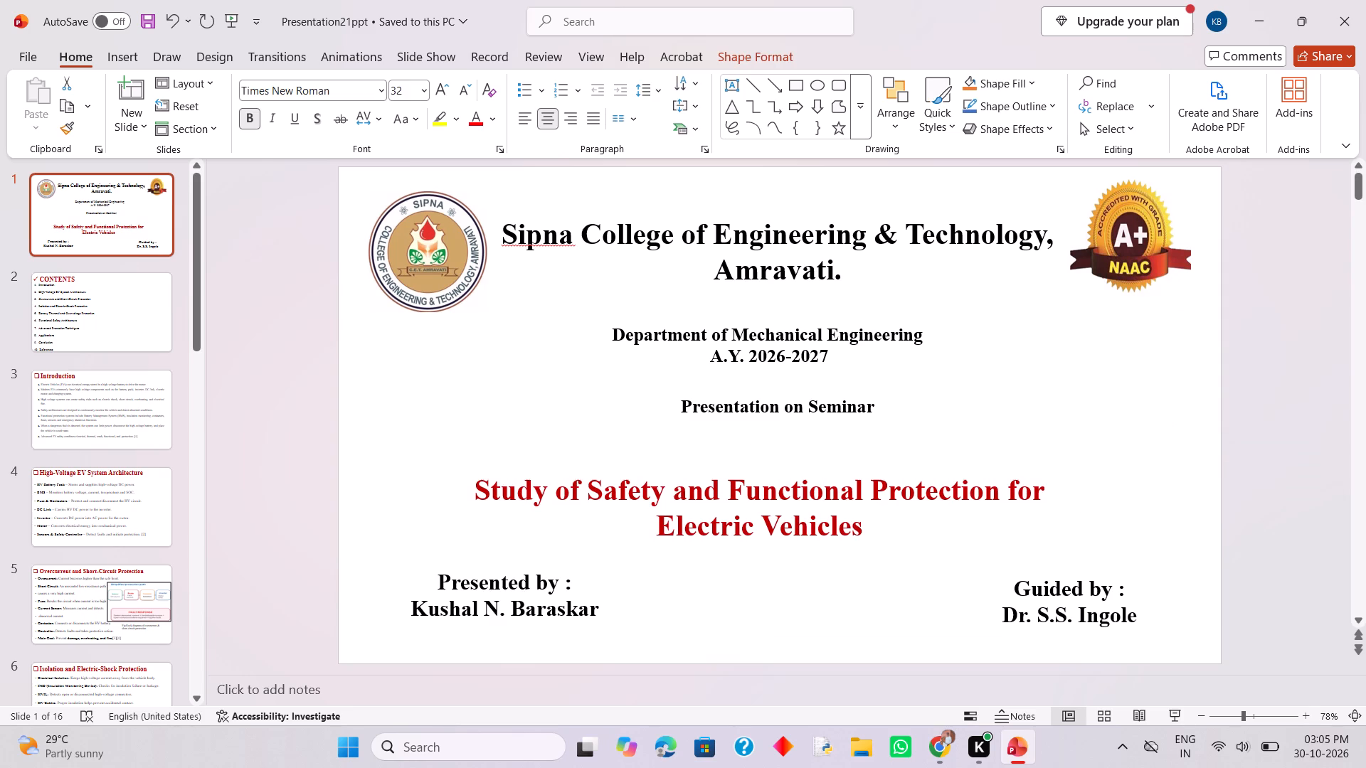
pyautogui.moveTo(801, 464); pyautogui.dragTo(800, 454)
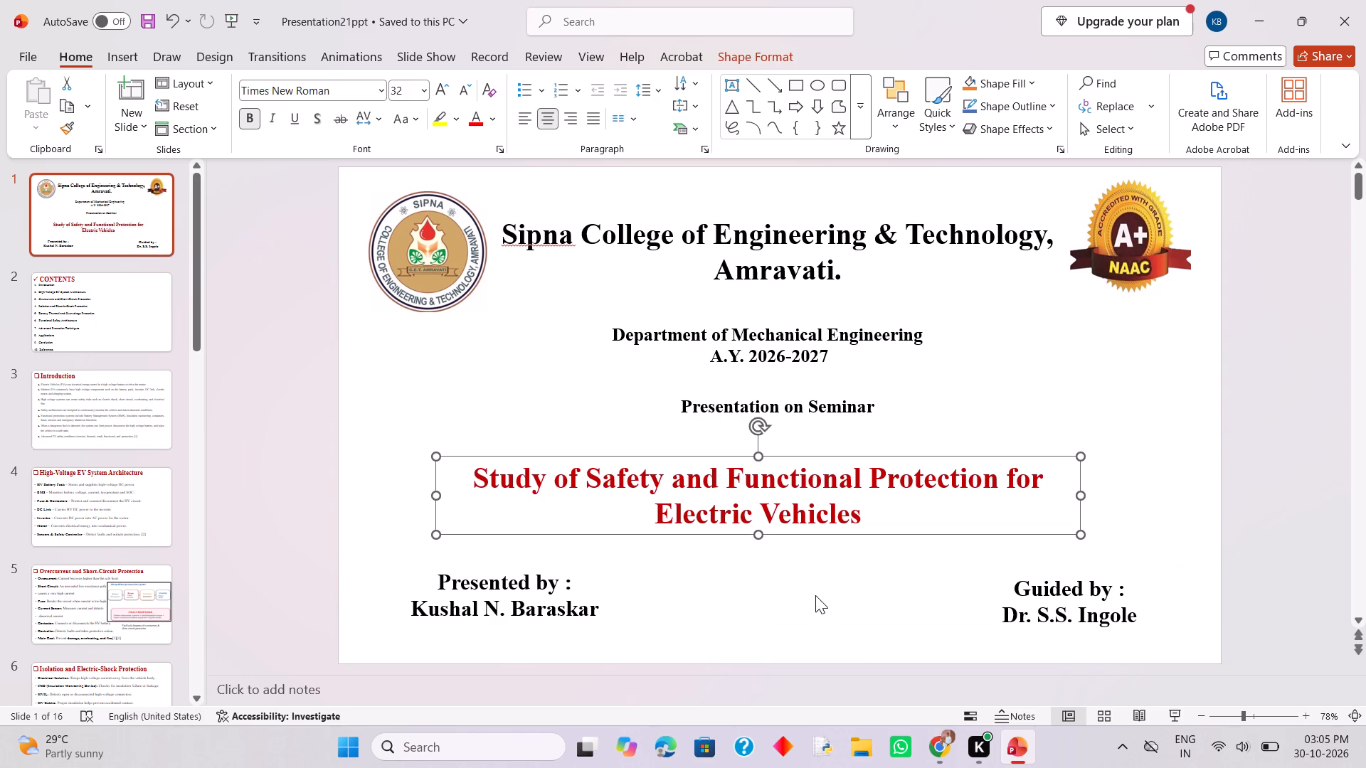
pyautogui.click(813, 597)
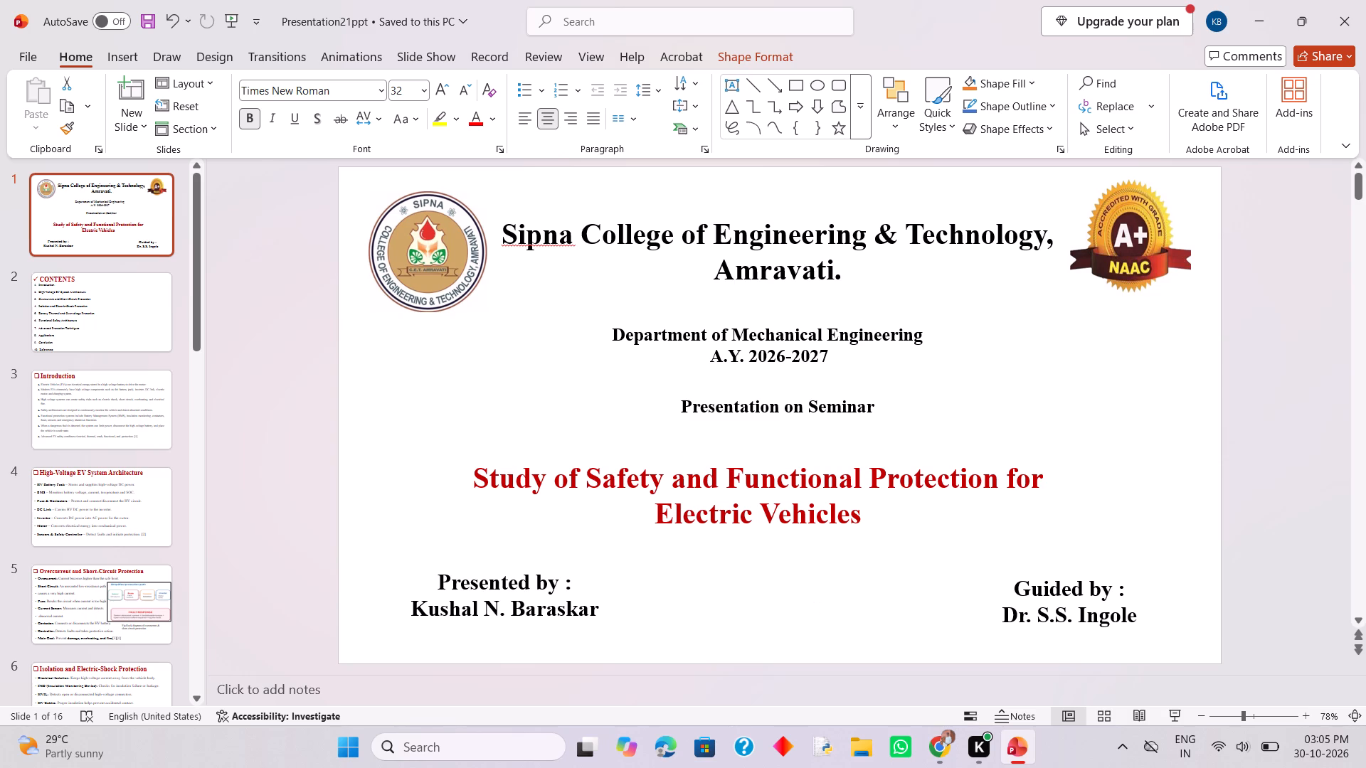
# Open the Introduction slide, slide 3, of the existing presentation.
pyautogui.click(120, 330)
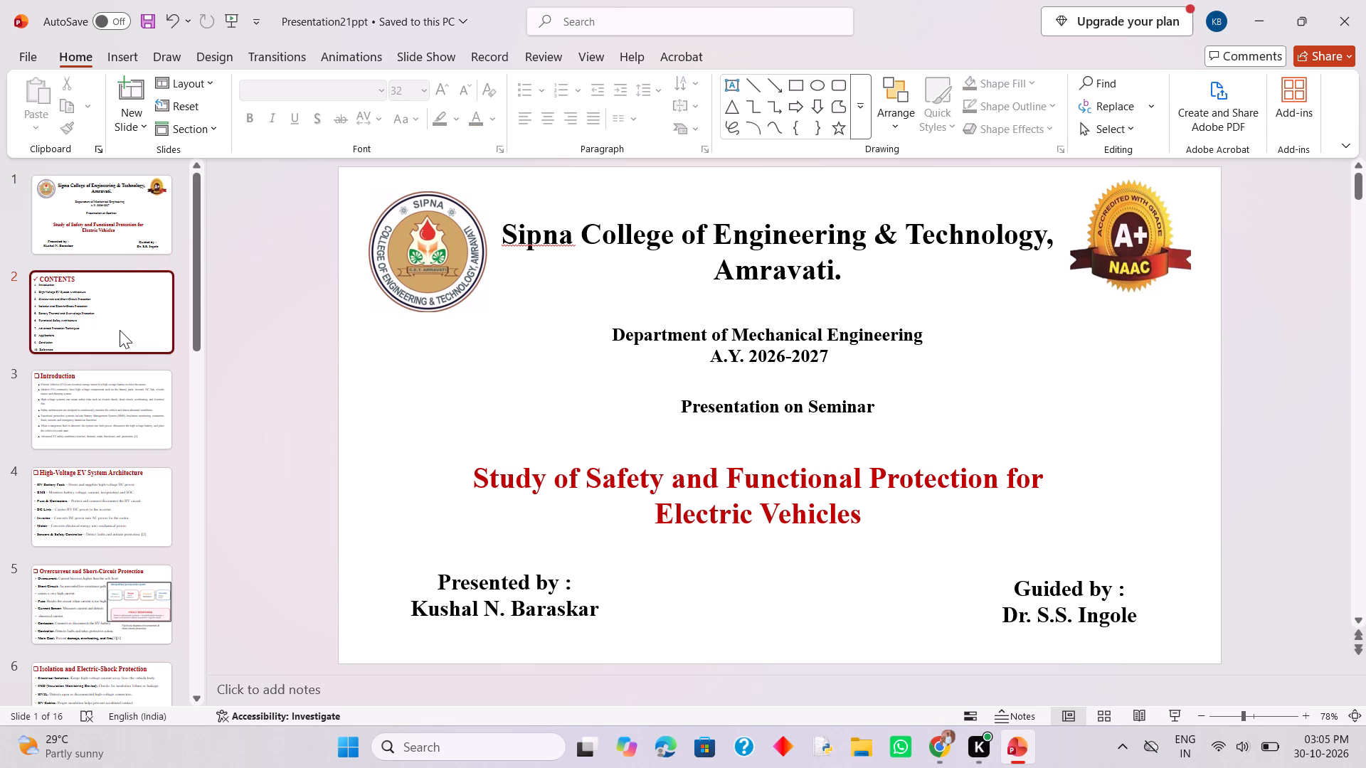
pyautogui.click(107, 405)
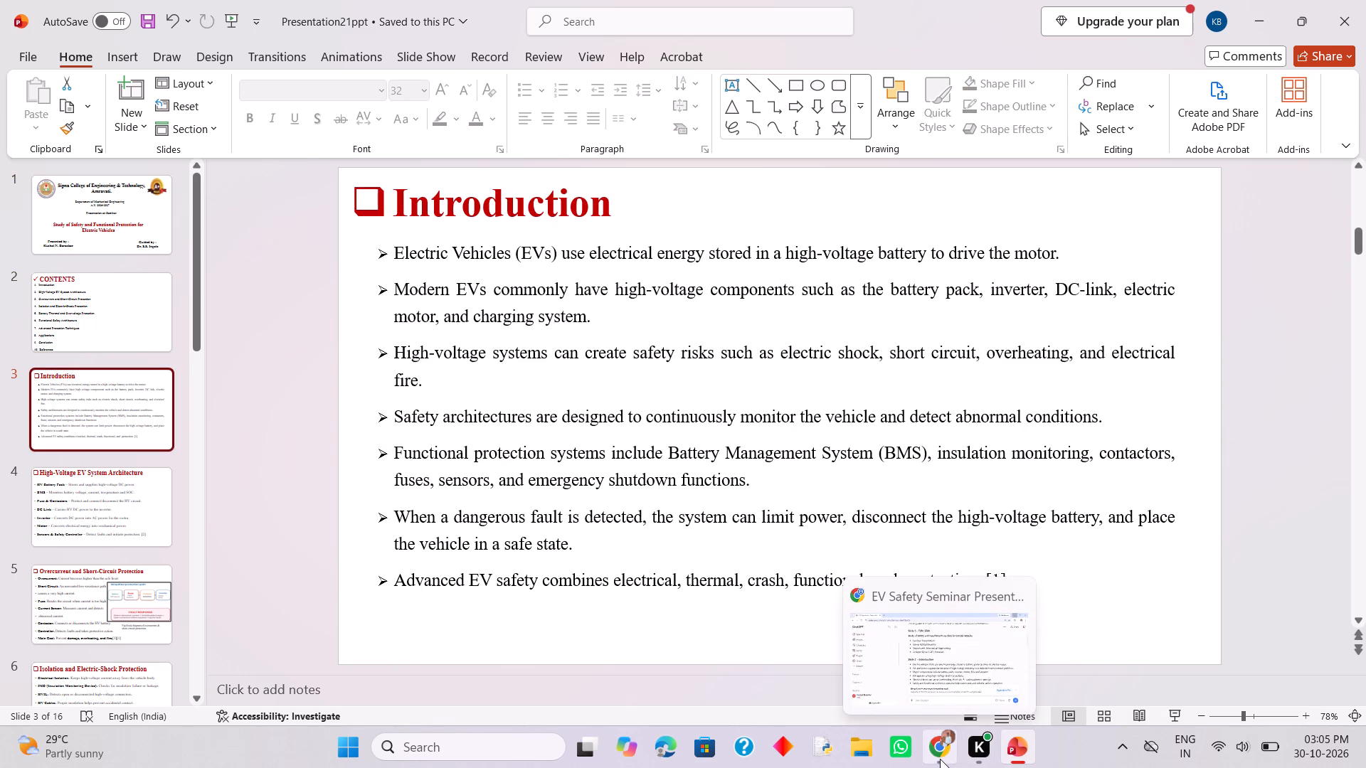
# Switch to ChatGPT in Chrome and look through the generated deck's preview up to References, returning to the Introduction slide.
pyautogui.moveTo(940, 758); pyautogui.dragTo(1041, 718)
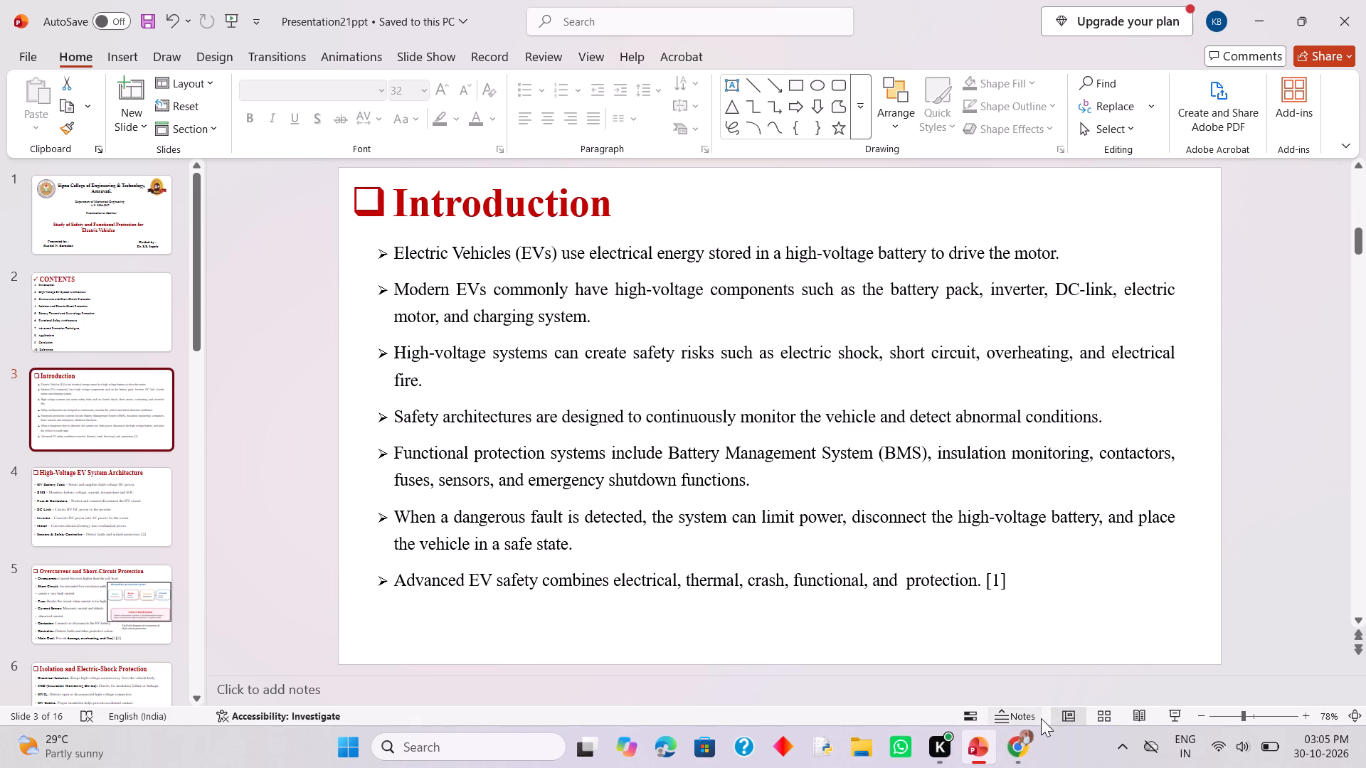
pyautogui.click(1024, 760)
pyautogui.scroll(-5, 1000, 543)
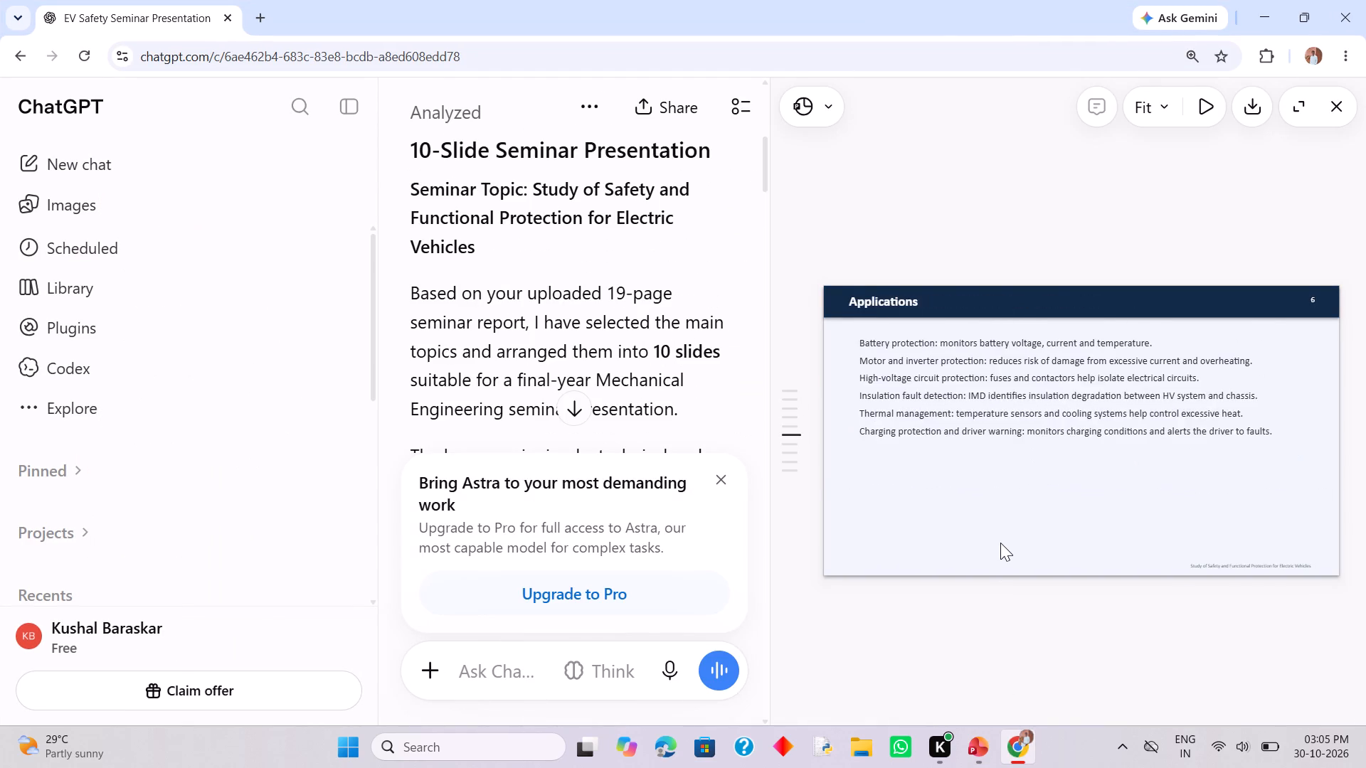
pyautogui.scroll(-11, 1000, 543)
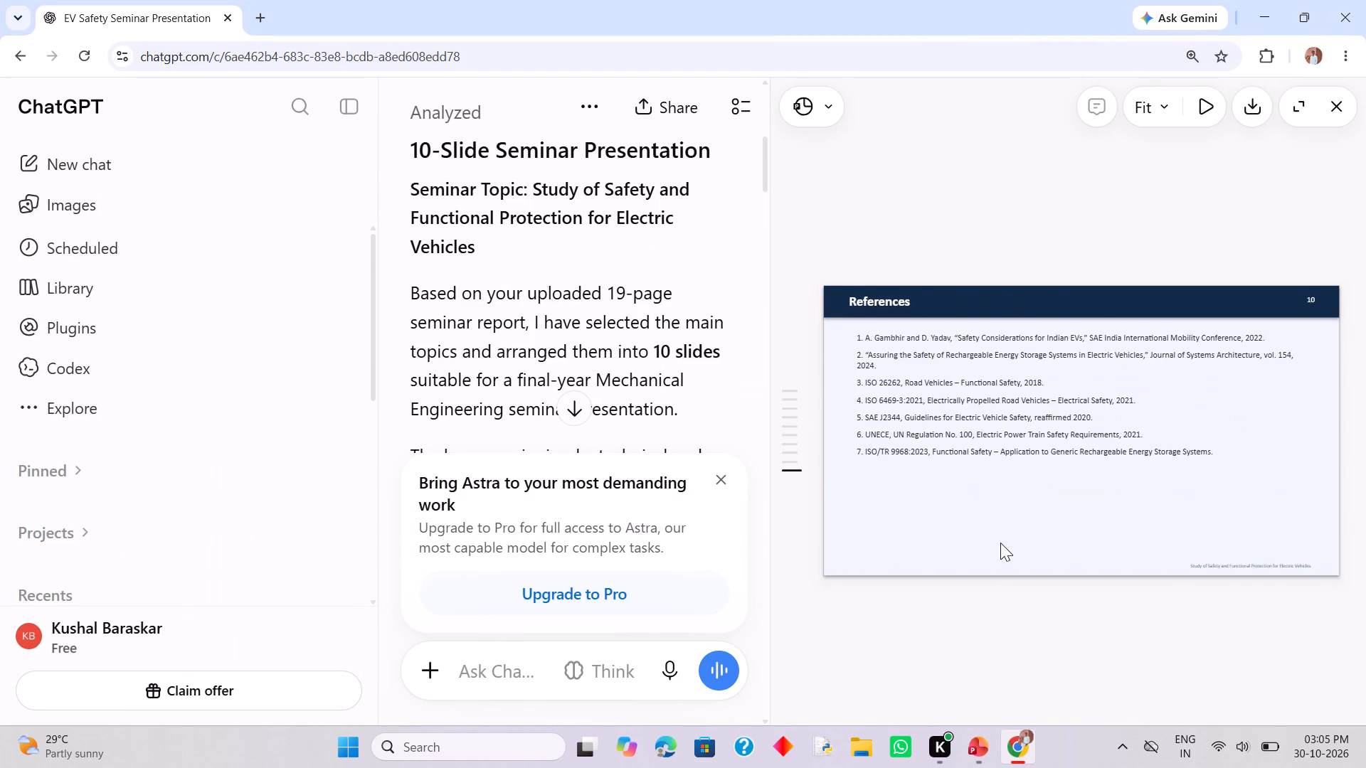
pyautogui.scroll(-3, 1000, 543)
pyautogui.scroll(3, 1000, 543)
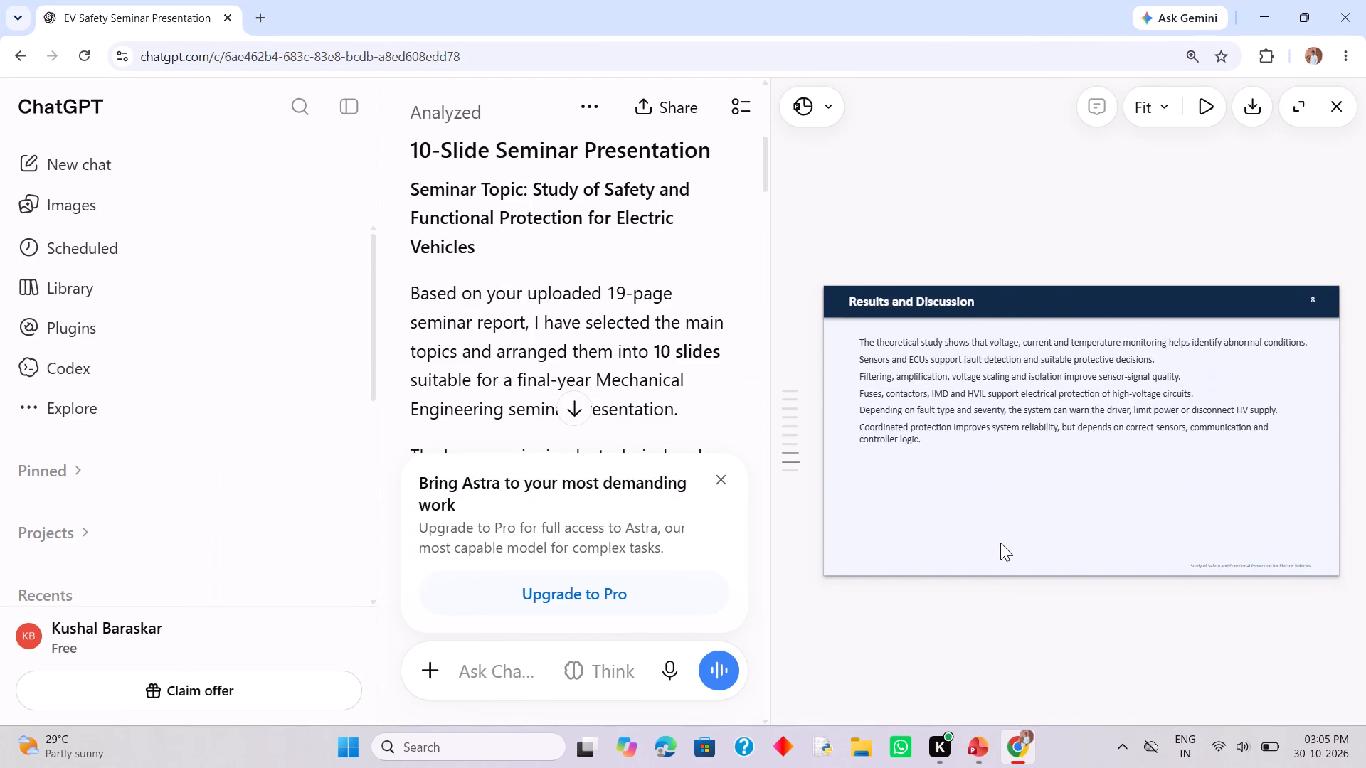
pyautogui.scroll(10, 1000, 543)
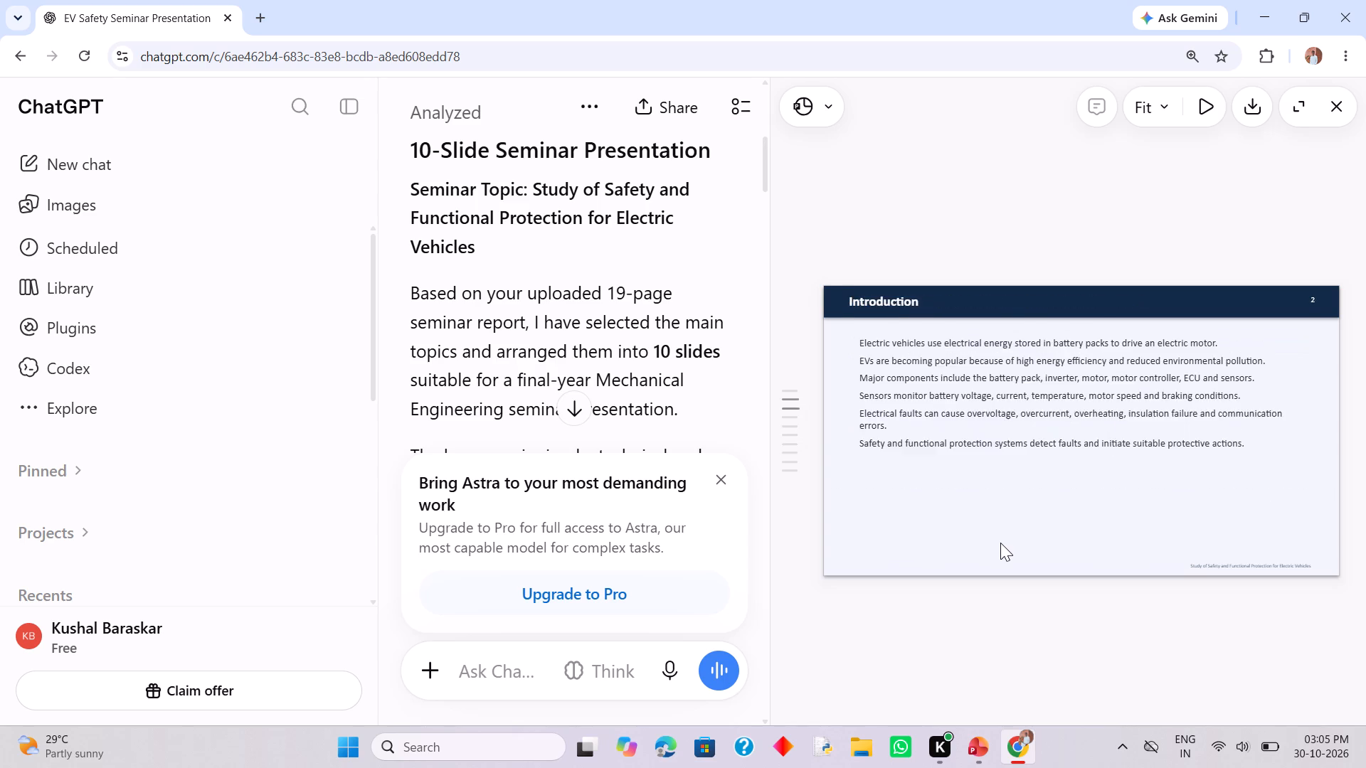
pyautogui.scroll(5, 1000, 543)
pyautogui.scroll(-1, 1000, 543)
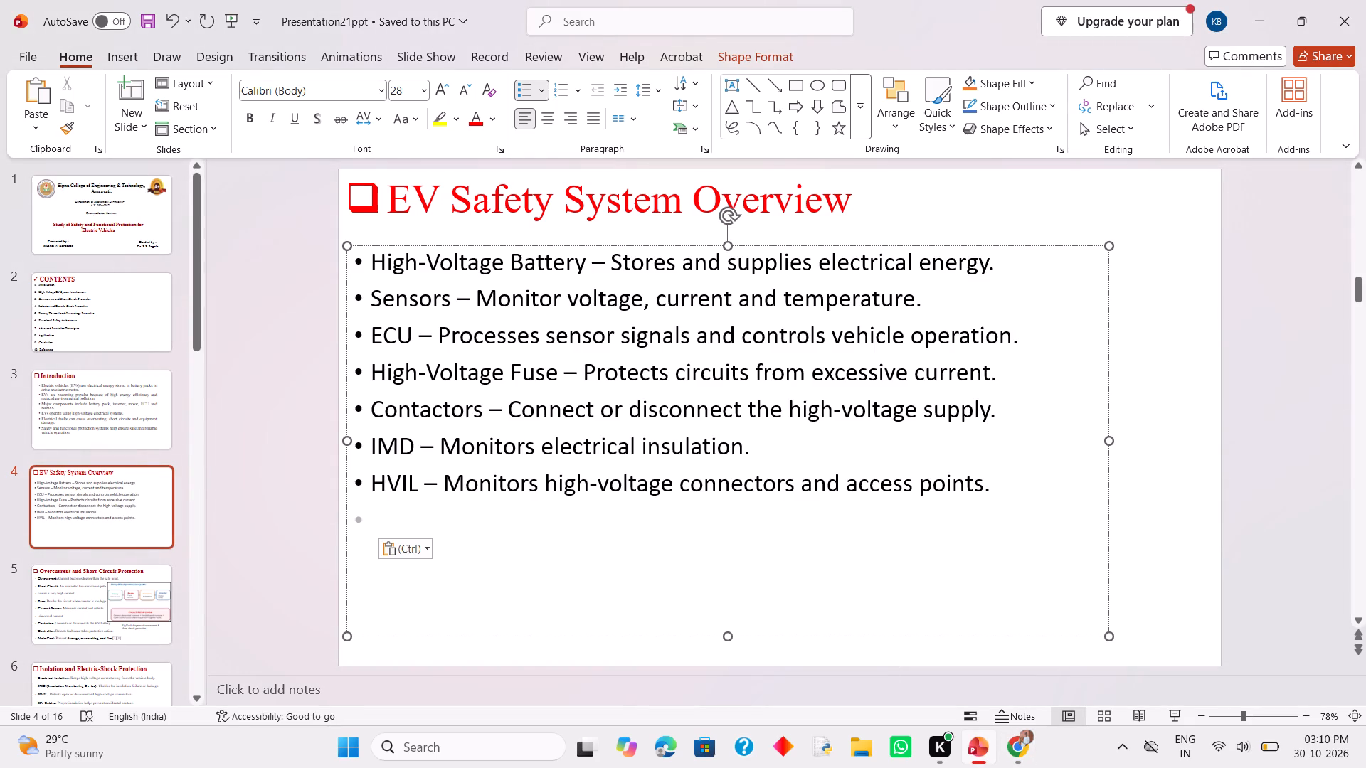
pyautogui.press('BackSpace')
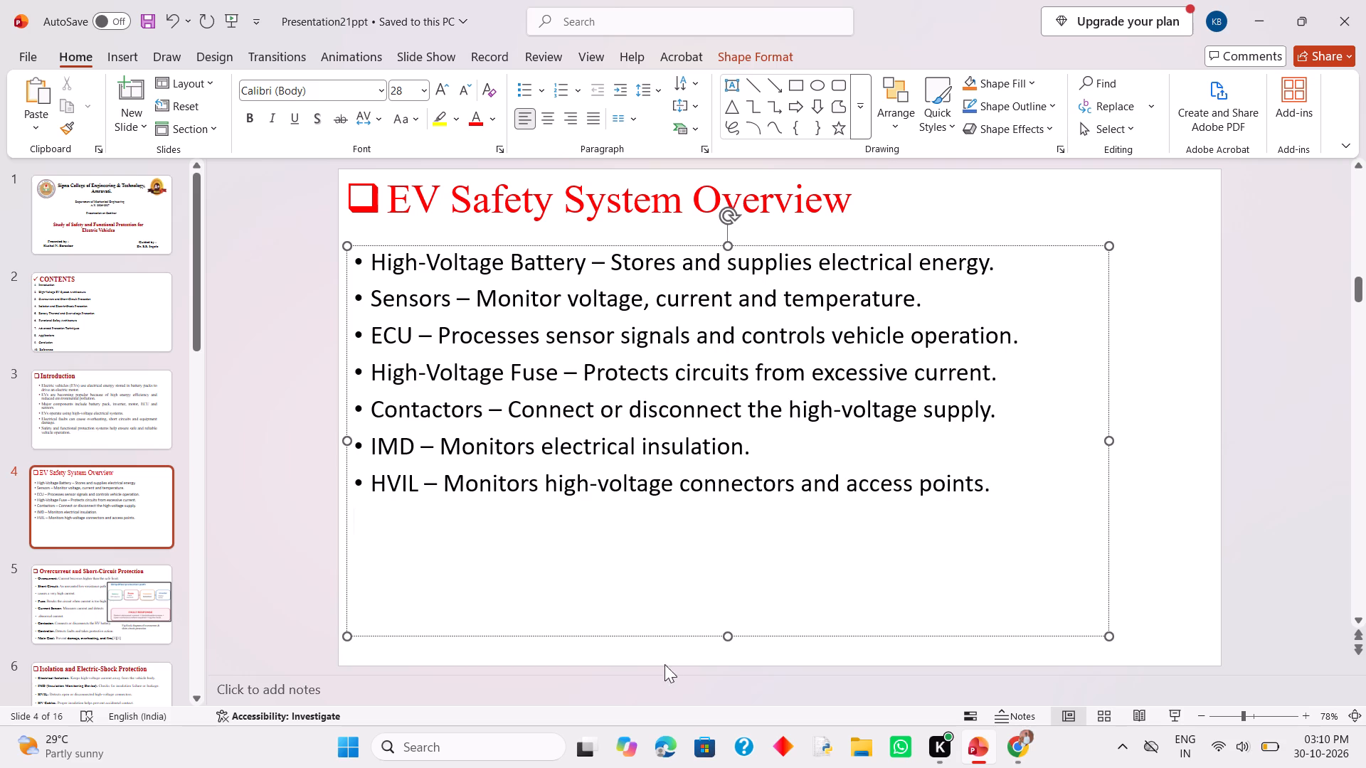
# Shorten slide 4's body text box from its bottom edge so it ends just below the HVIL bullet.
pyautogui.moveTo(726, 639); pyautogui.dragTo(726, 578)
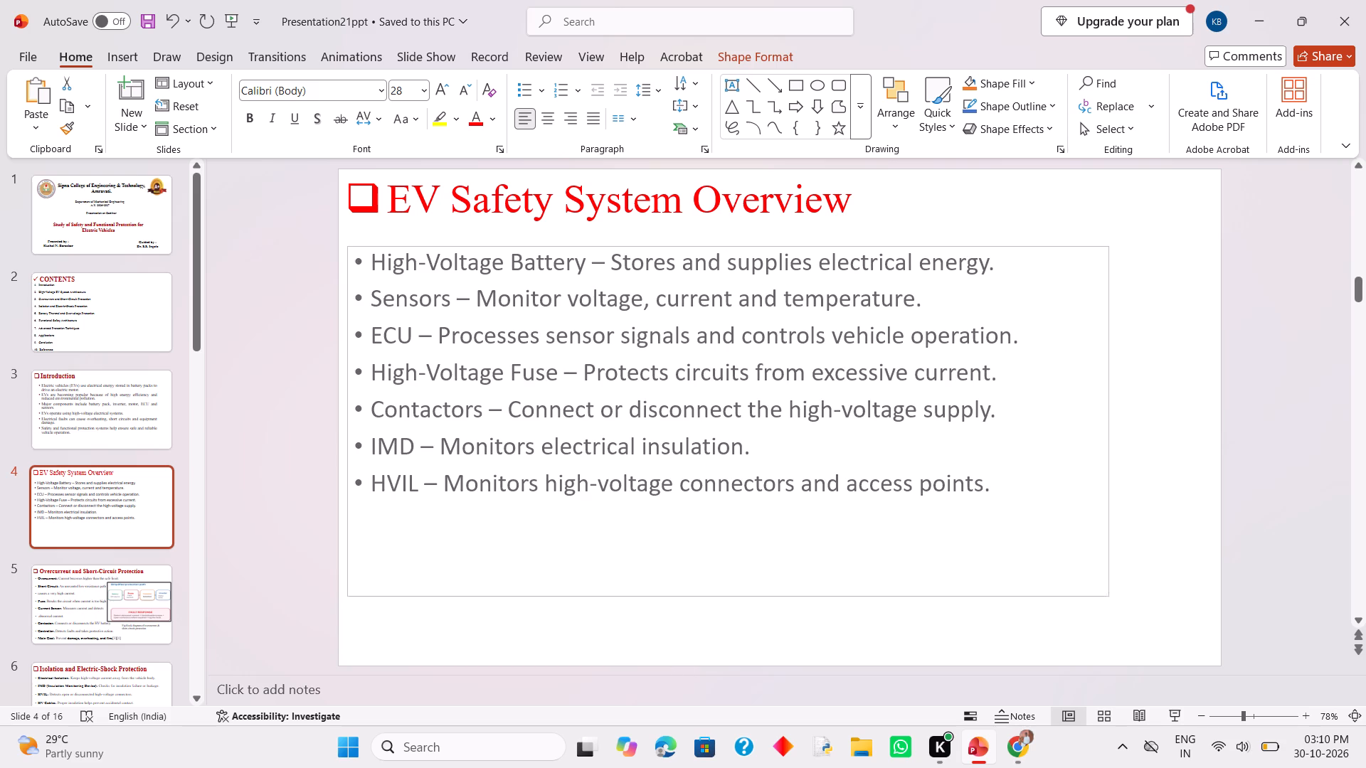
pyautogui.moveTo(726, 578); pyautogui.dragTo(727, 550)
pyautogui.moveTo(727, 550); pyautogui.dragTo(727, 553)
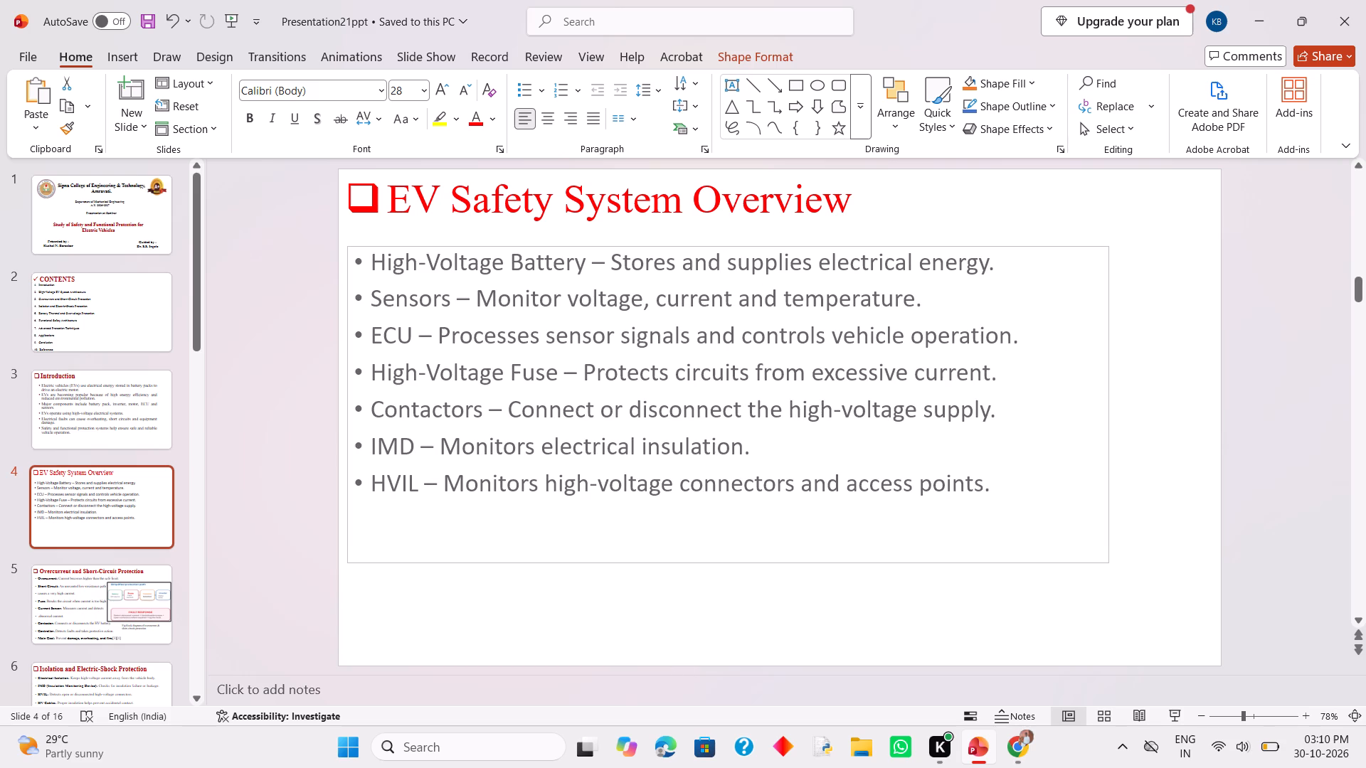
pyautogui.moveTo(727, 553); pyautogui.dragTo(726, 494)
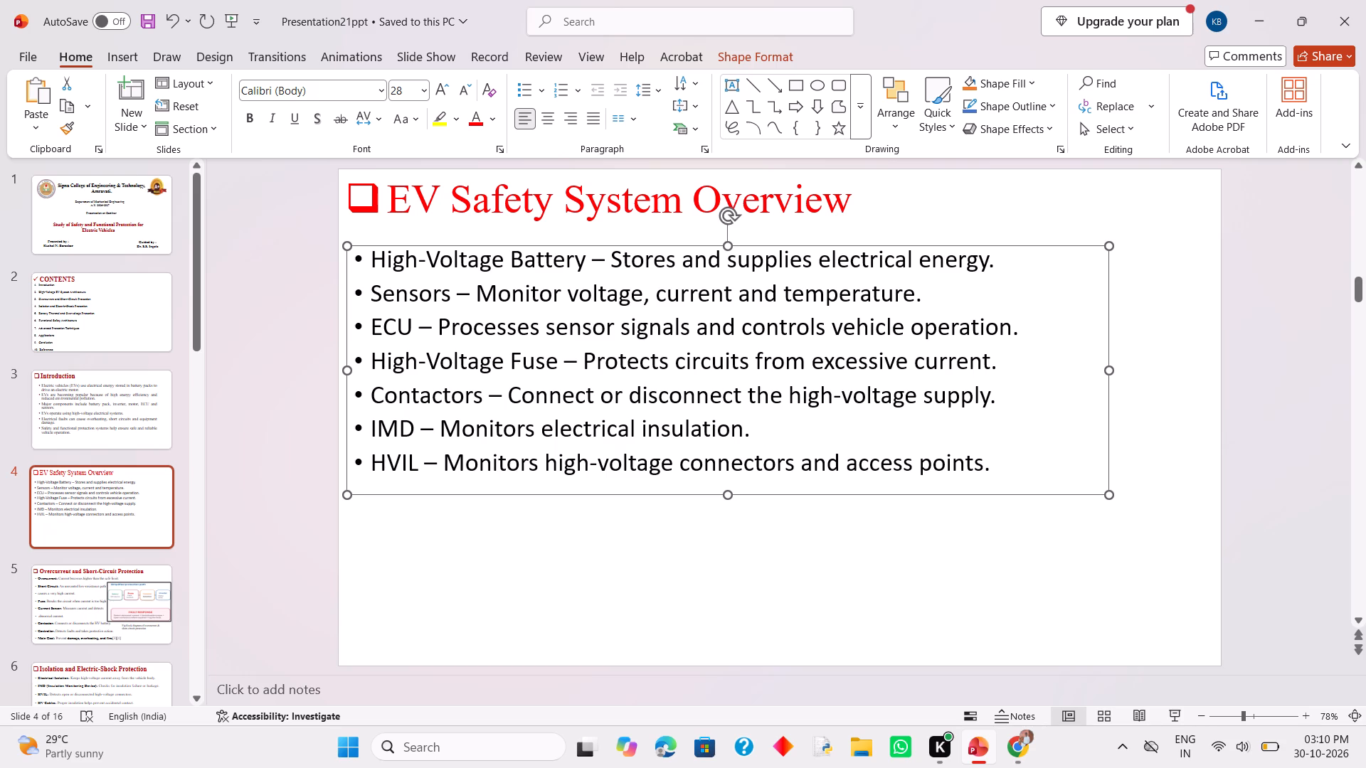
# Set all seven body bullets on slide 4 in Times New Roman.
pyautogui.moveTo(369, 260); pyautogui.dragTo(772, 477)
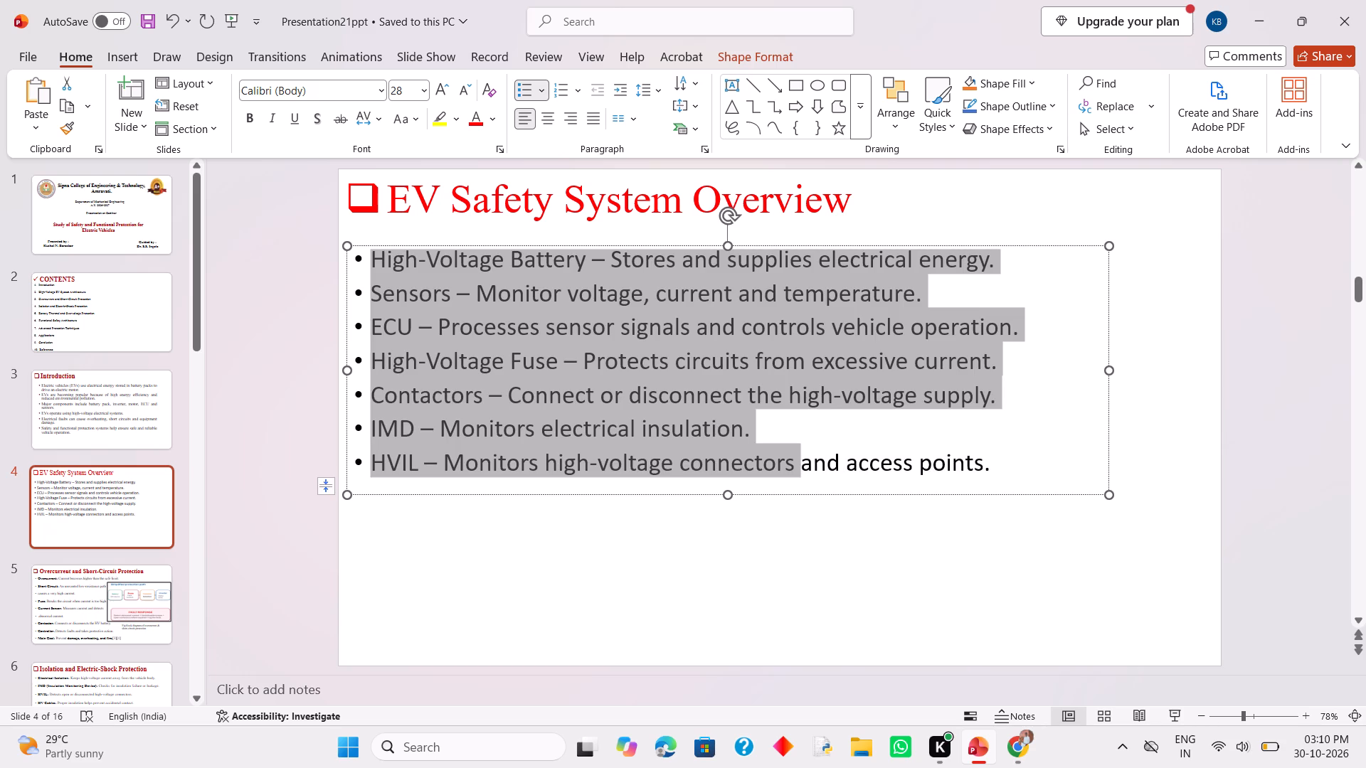
pyautogui.moveTo(772, 477); pyautogui.dragTo(879, 477)
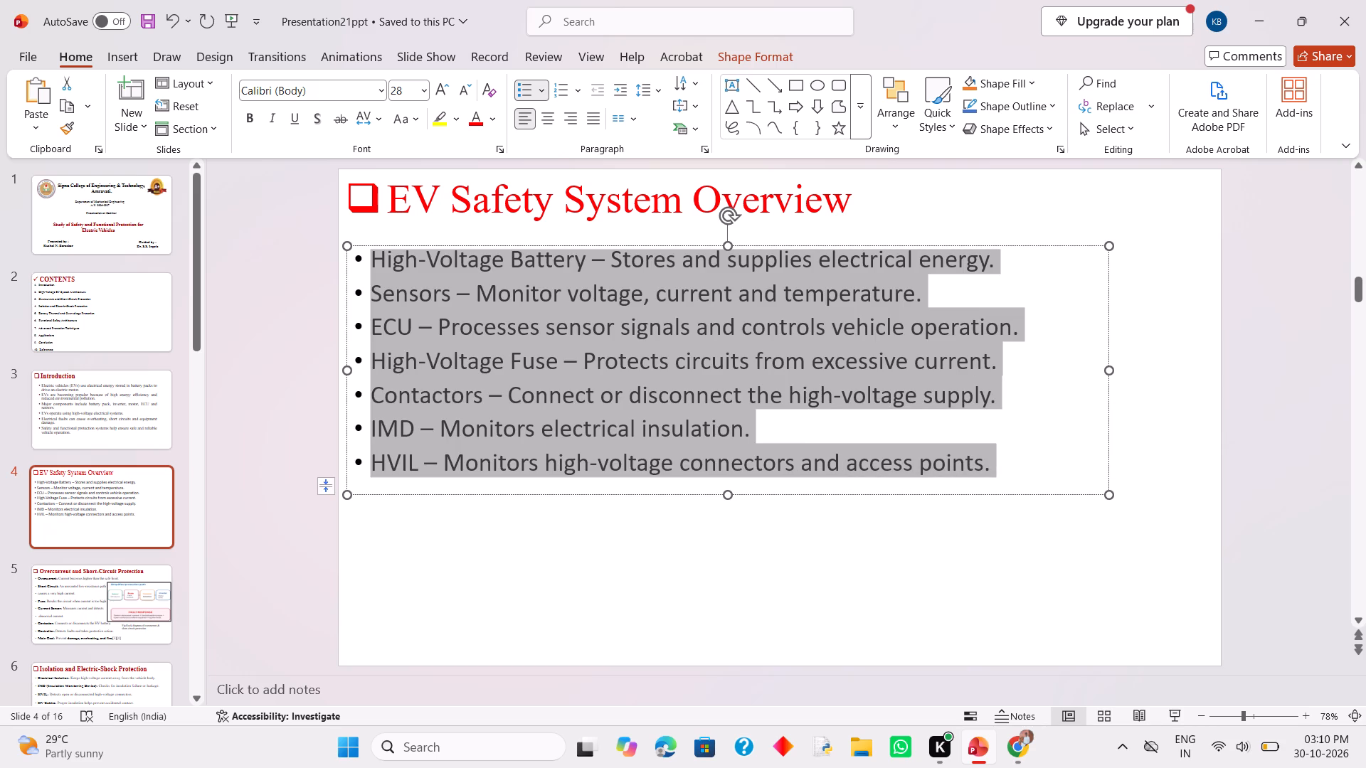
pyautogui.click(363, 97)
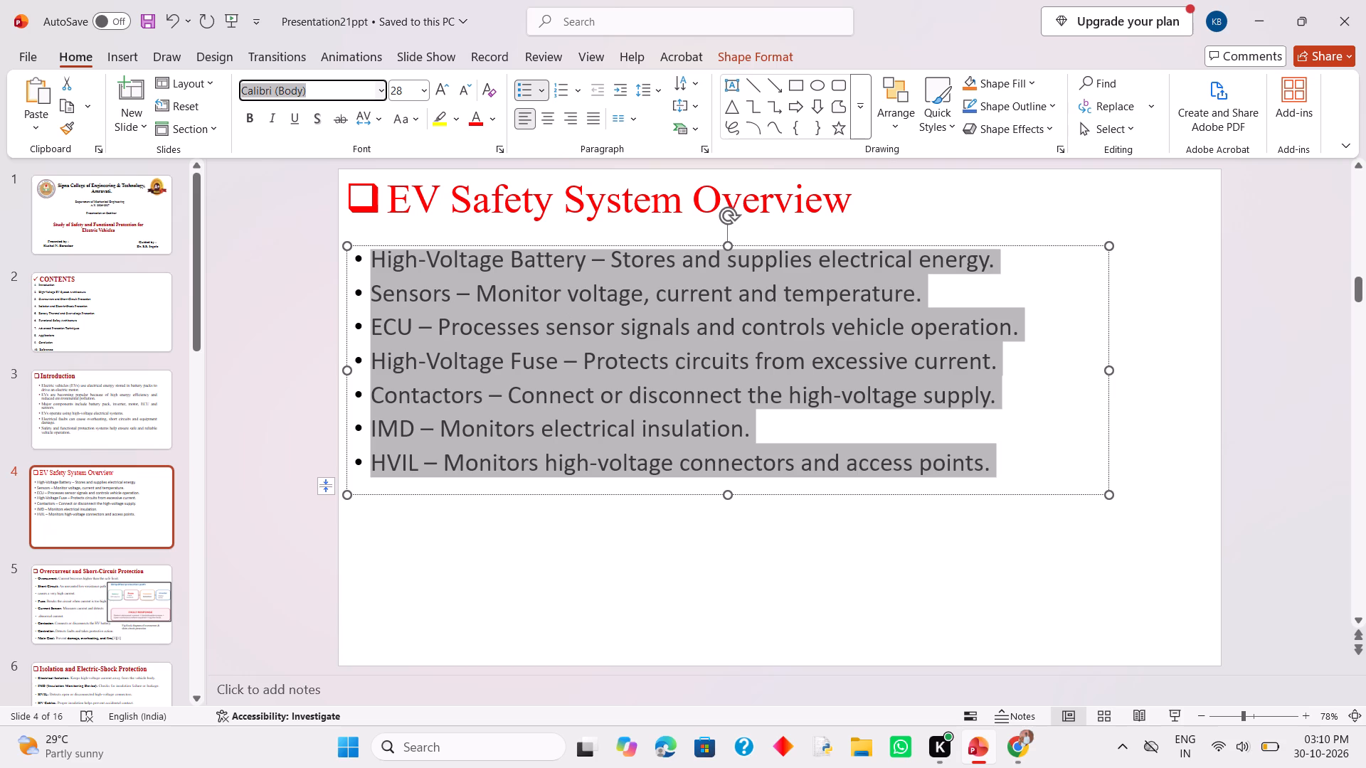
pyautogui.press('BackSpace')
pyautogui.press('t')
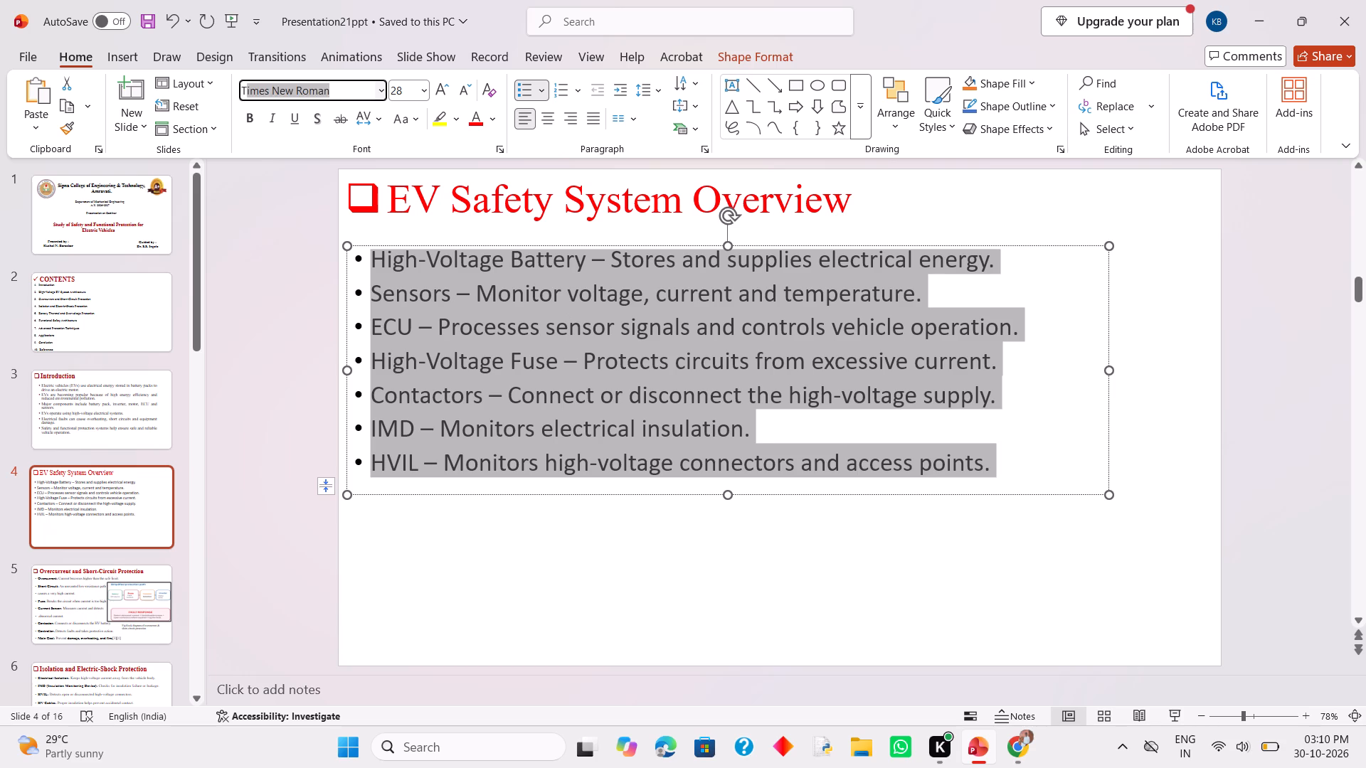
pyautogui.press('Return')
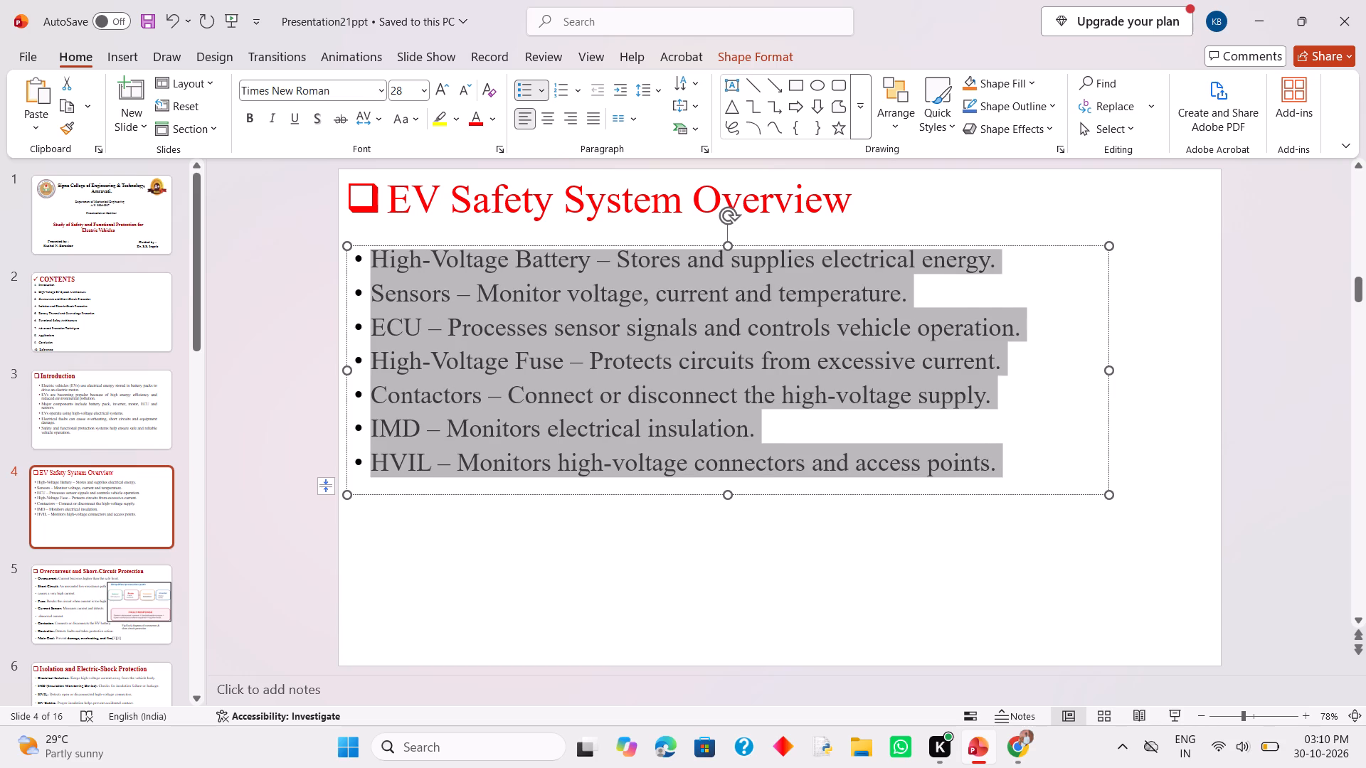
pyautogui.click(757, 264)
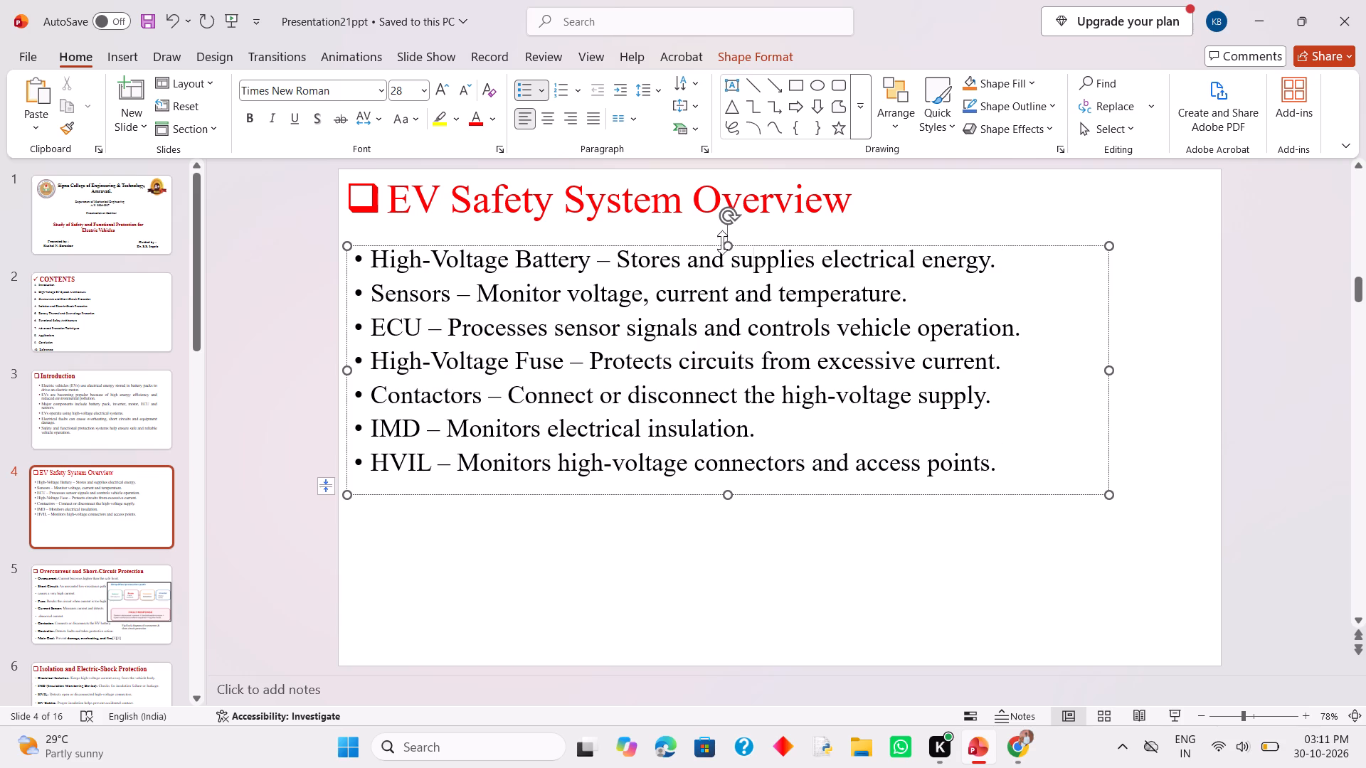
# Move slide 4's body text box down so it sits near the bottom edge of the slide.
pyautogui.moveTo(704, 247); pyautogui.dragTo(718, 395)
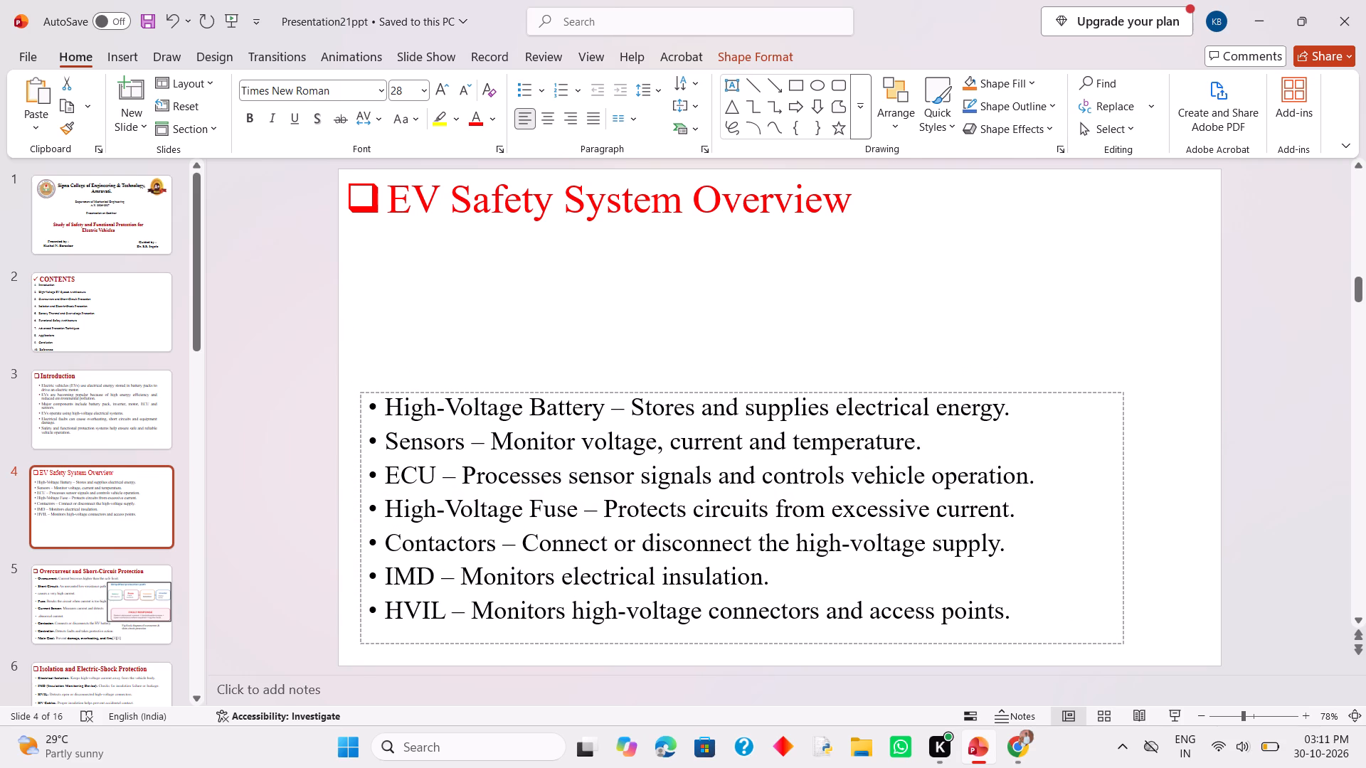
pyautogui.moveTo(718, 395); pyautogui.dragTo(709, 407)
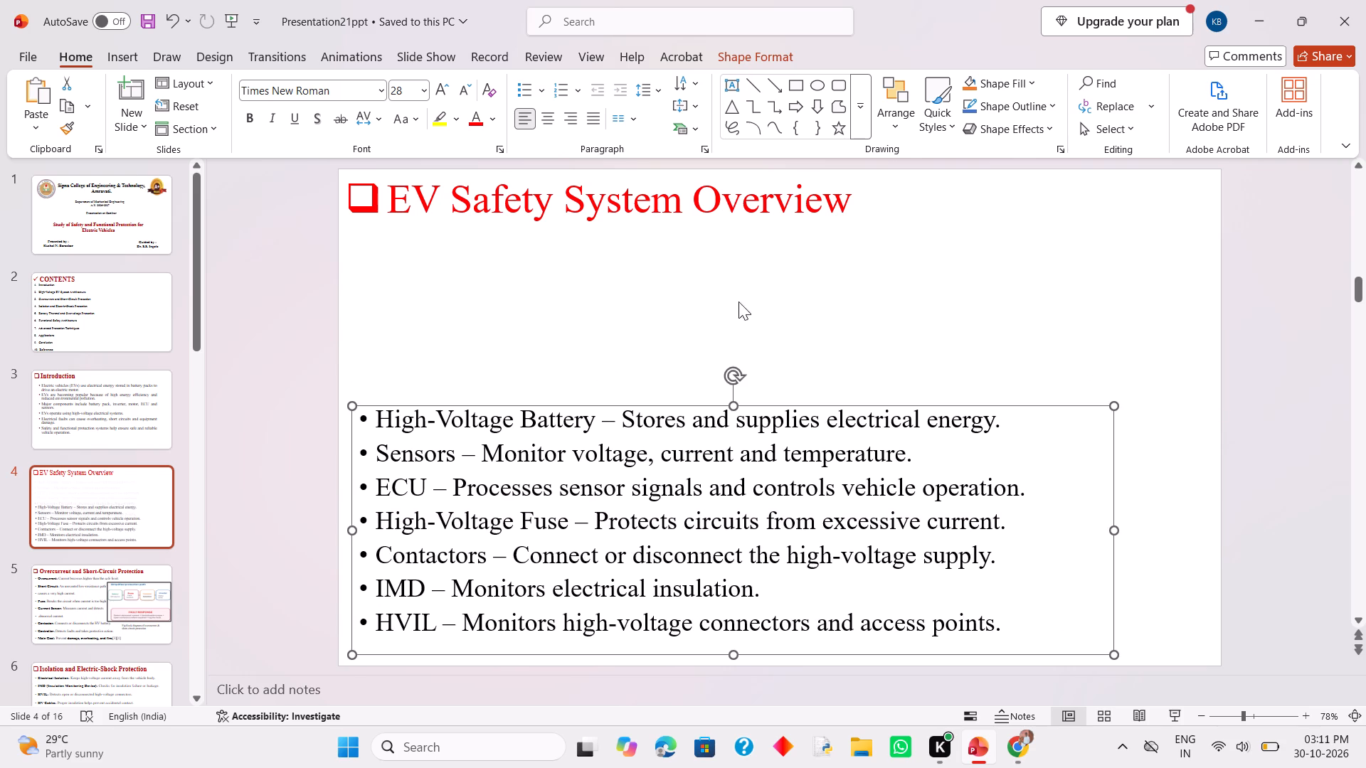
pyautogui.click(684, 313)
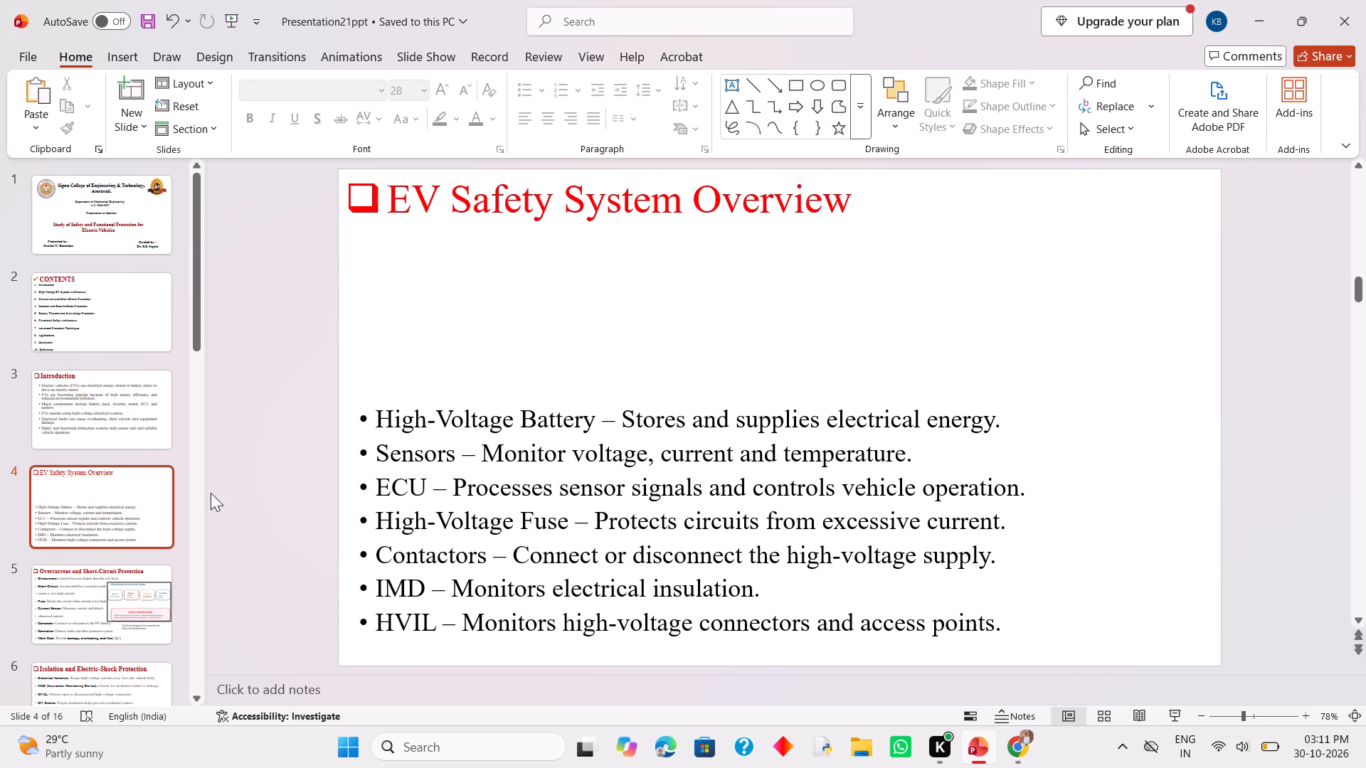
# Delete the bullet "EVs operate using high-voltage electrical systems." from slide 3's Introduction, leaving no empty bullet.
pyautogui.click(128, 400)
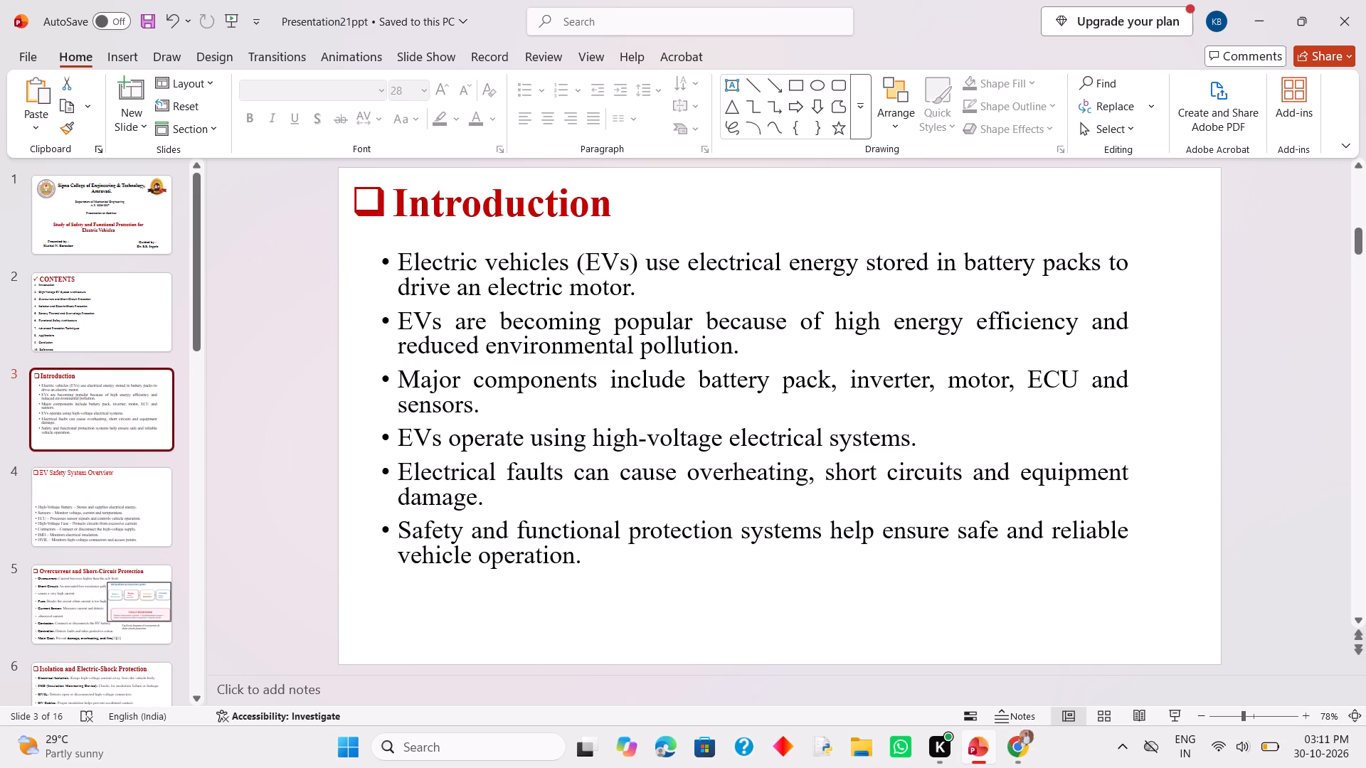
pyautogui.click(721, 438)
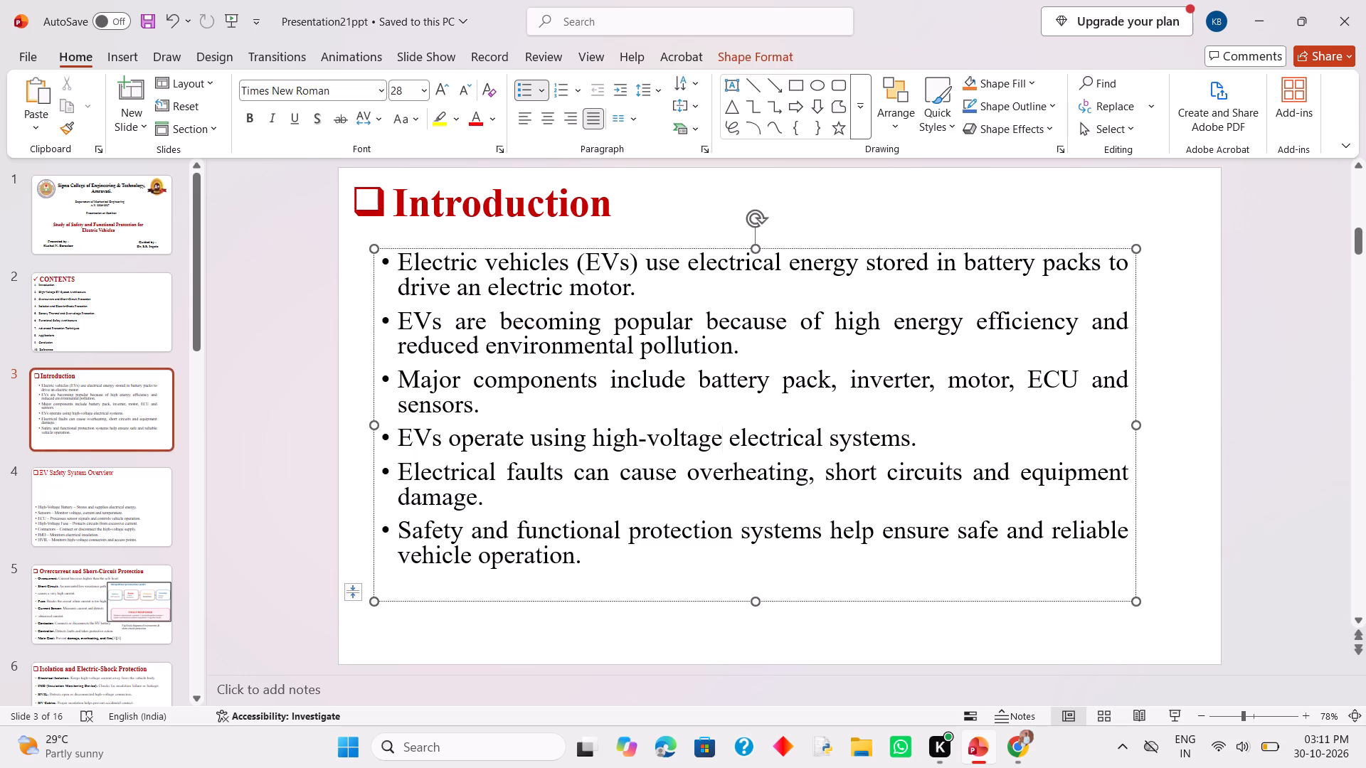
pyautogui.click(942, 437)
pyautogui.hotkey('ctrl', 'BackSpace')
pyautogui.hotkey('ctrl', 'BackSpace')
pyautogui.hotkey('ctrl', 'BackSpace')
pyautogui.hotkey('ctrl', 'BackSpace')
pyautogui.hotkey('ctrl', 'BackSpace')
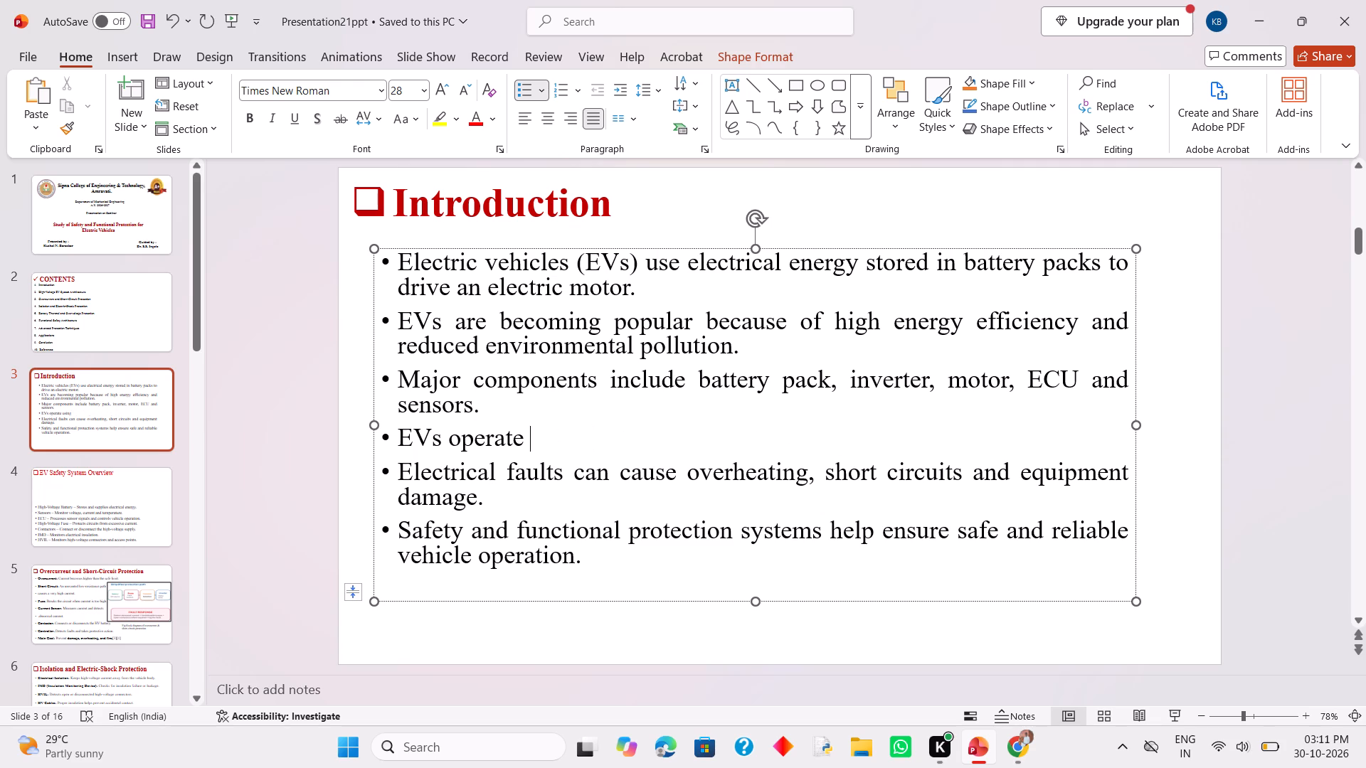
pyautogui.hotkey('ctrl', 'BackSpace')
pyautogui.hotkey('ctrl', 'BackSpace')
pyautogui.hotkey('ctrl', 'BackSpace')
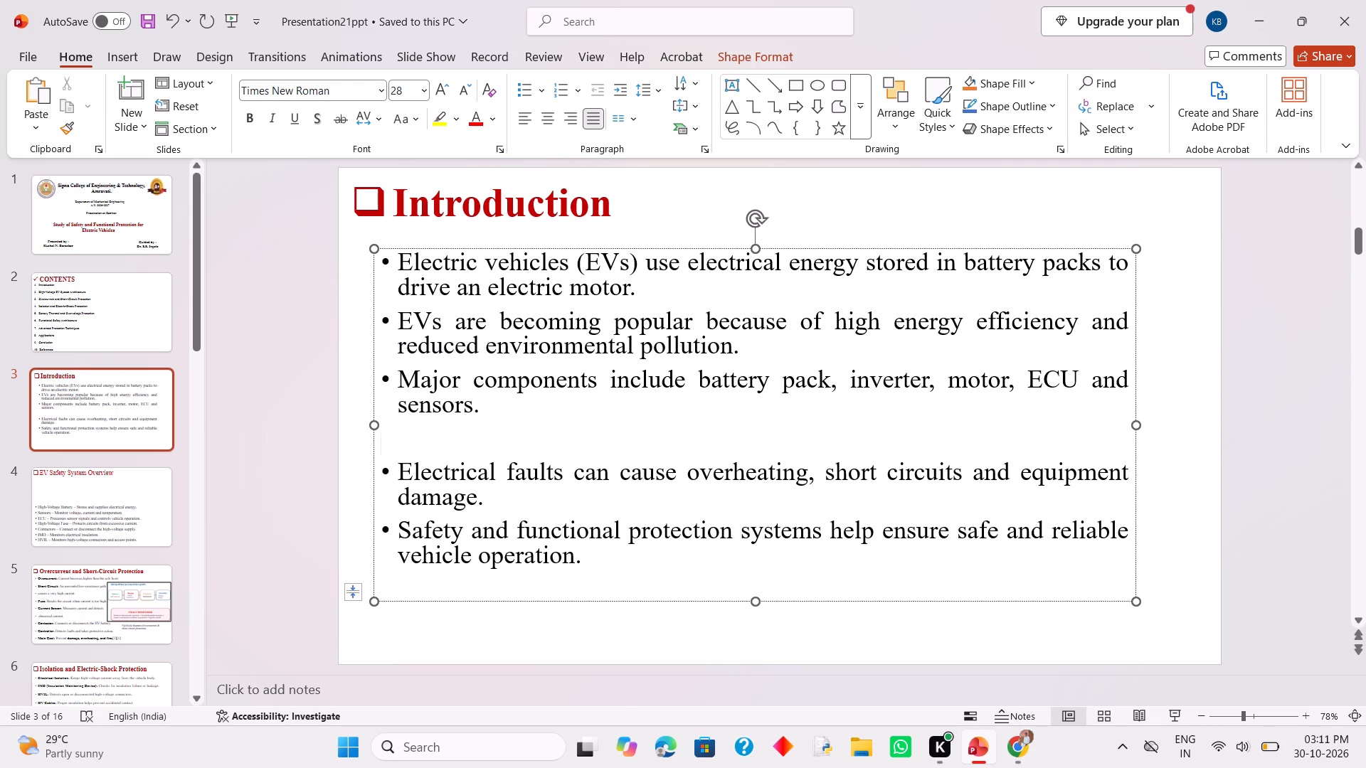
pyautogui.press('BackSpace')
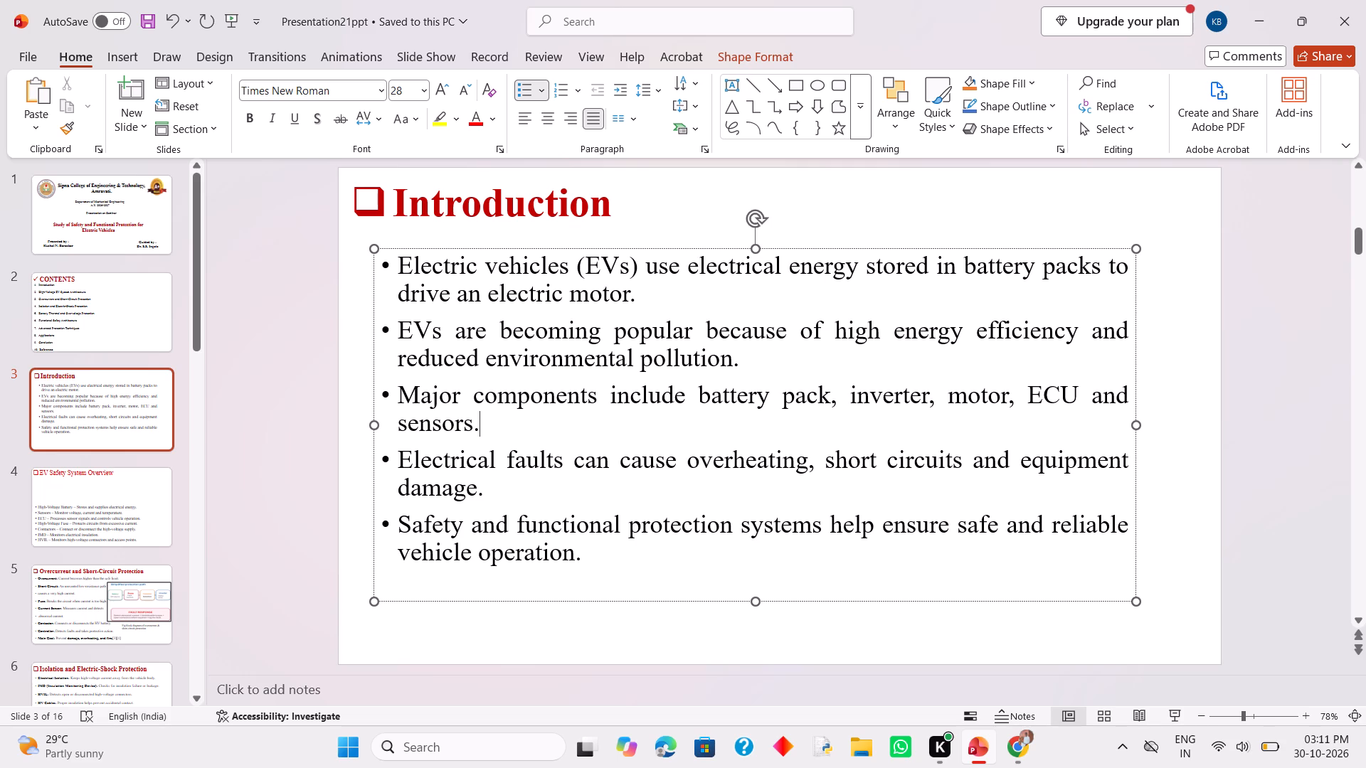
# Move slide 4's body text box back up and extend its top edge closer to the title.
pyautogui.click(117, 482)
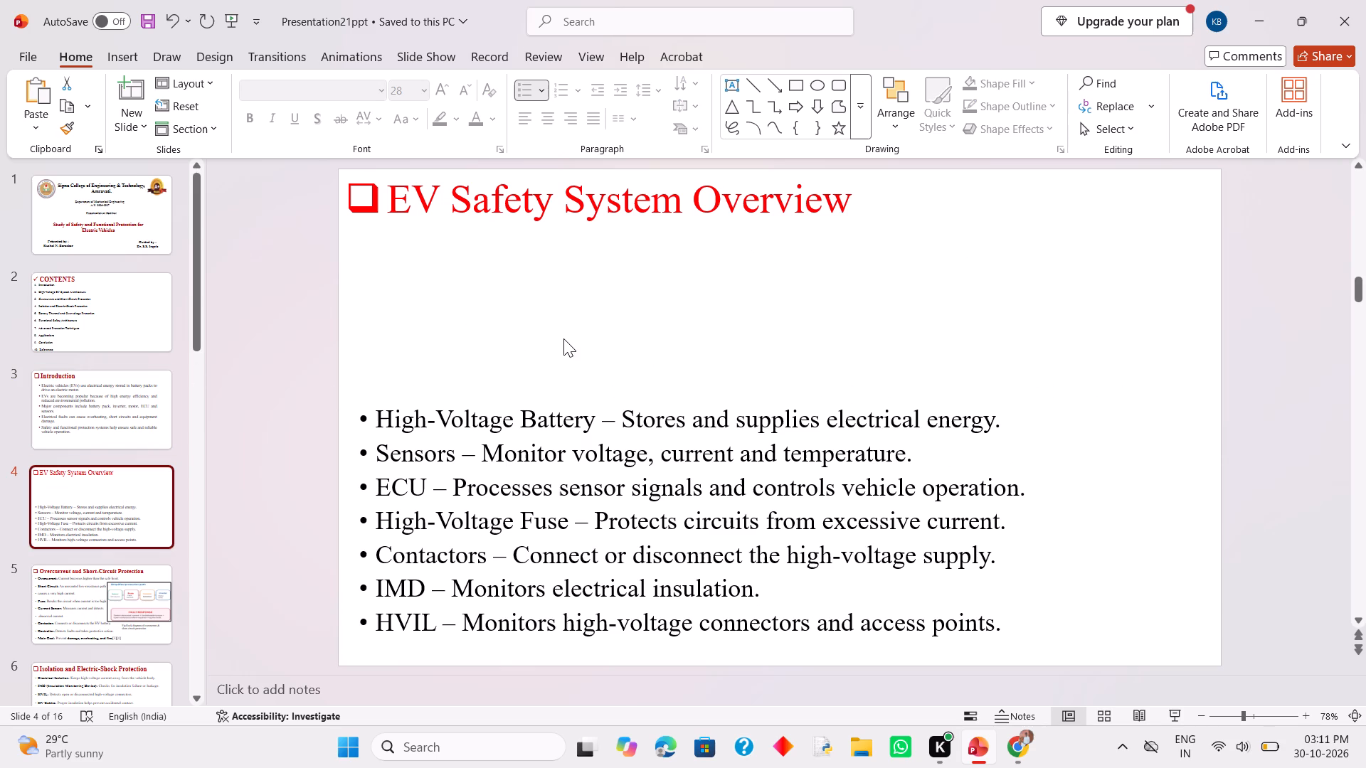
pyautogui.click(605, 476)
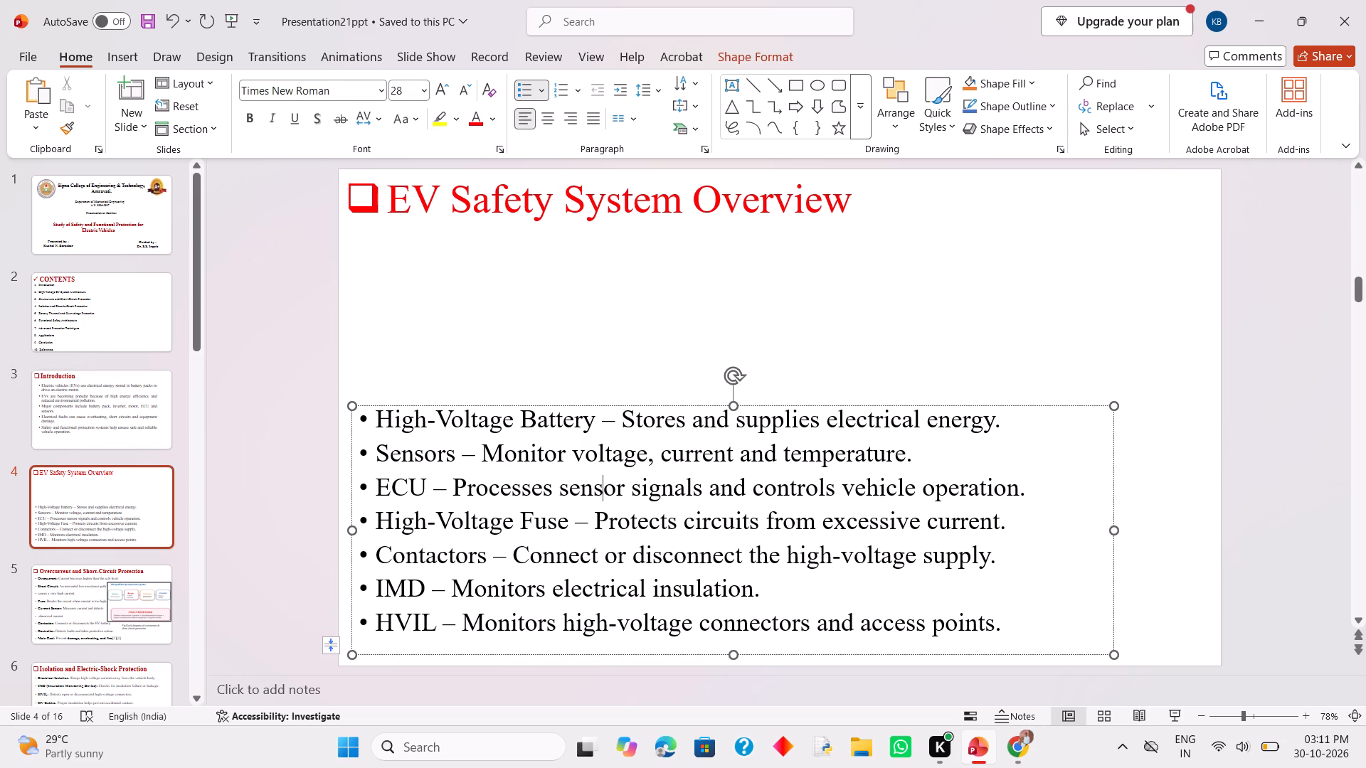
pyautogui.moveTo(732, 398); pyautogui.dragTo(736, 348)
pyautogui.moveTo(735, 358); pyautogui.dragTo(735, 309)
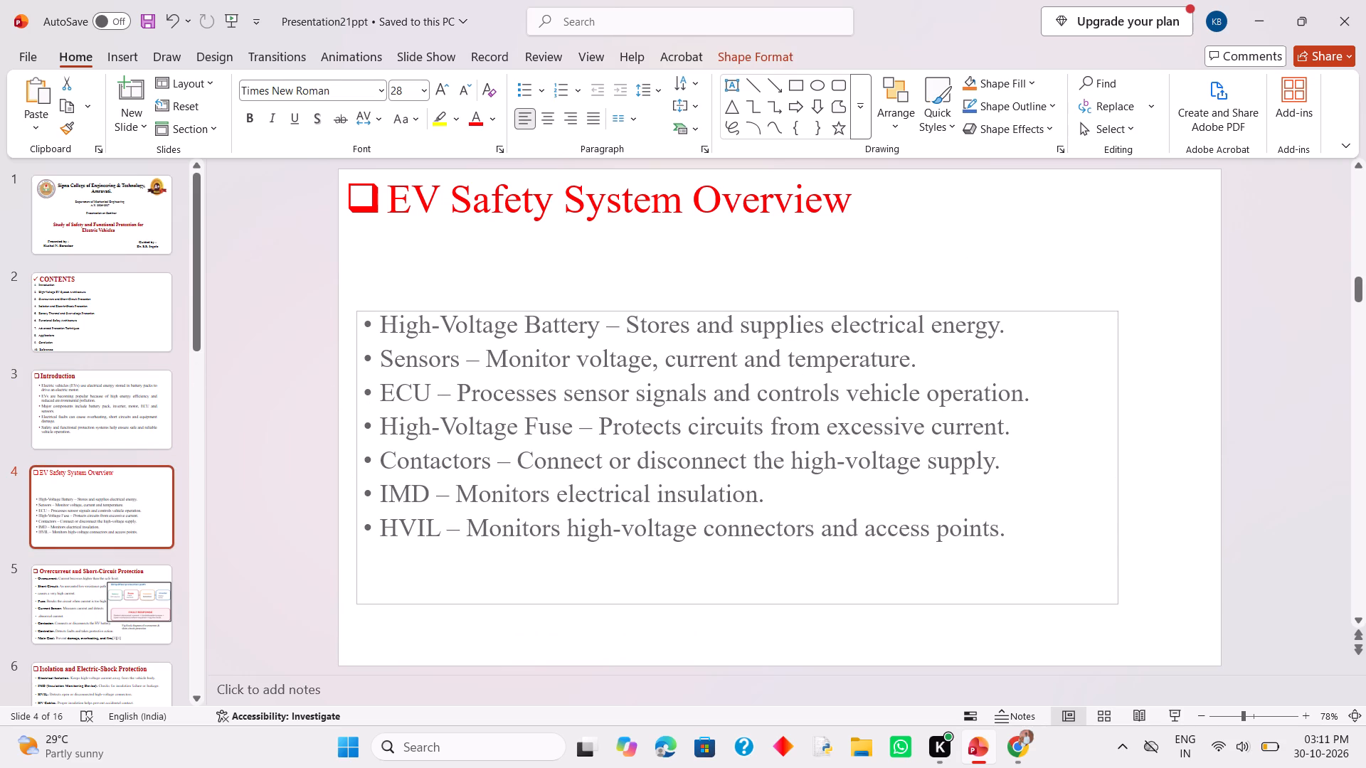
pyautogui.moveTo(735, 309); pyautogui.dragTo(730, 285)
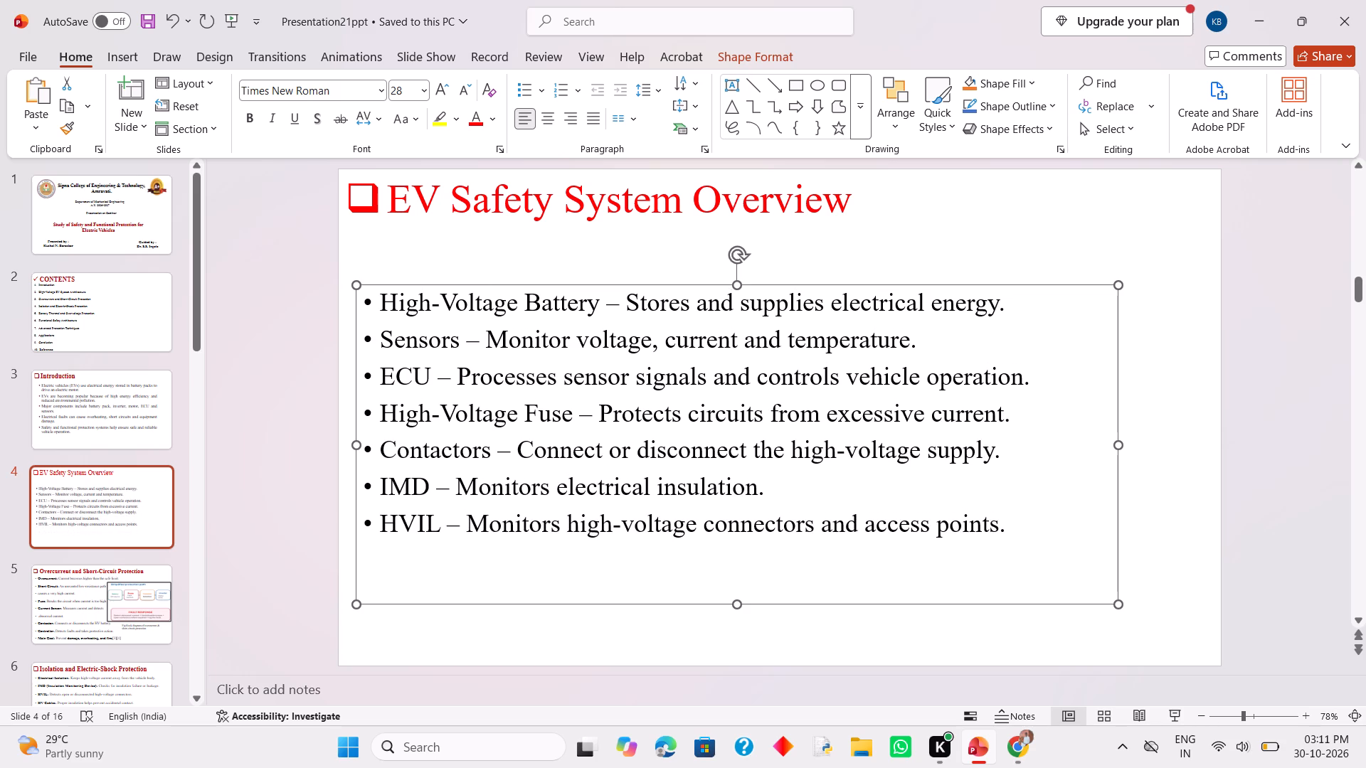
# Delete the text box holding the numbered reference list on slide 15, keeping the "References" title.
pyautogui.click(130, 596)
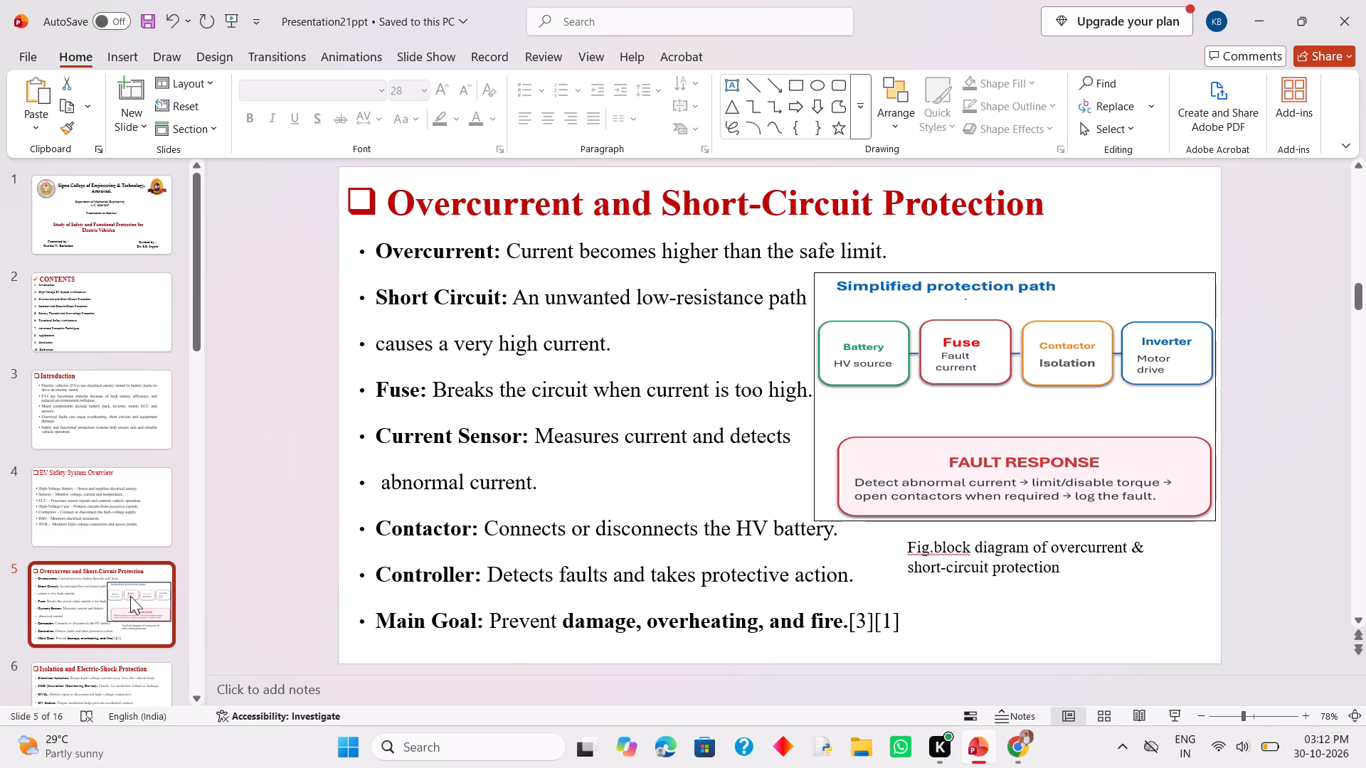
pyautogui.scroll(-4, 130, 596)
pyautogui.click(140, 531)
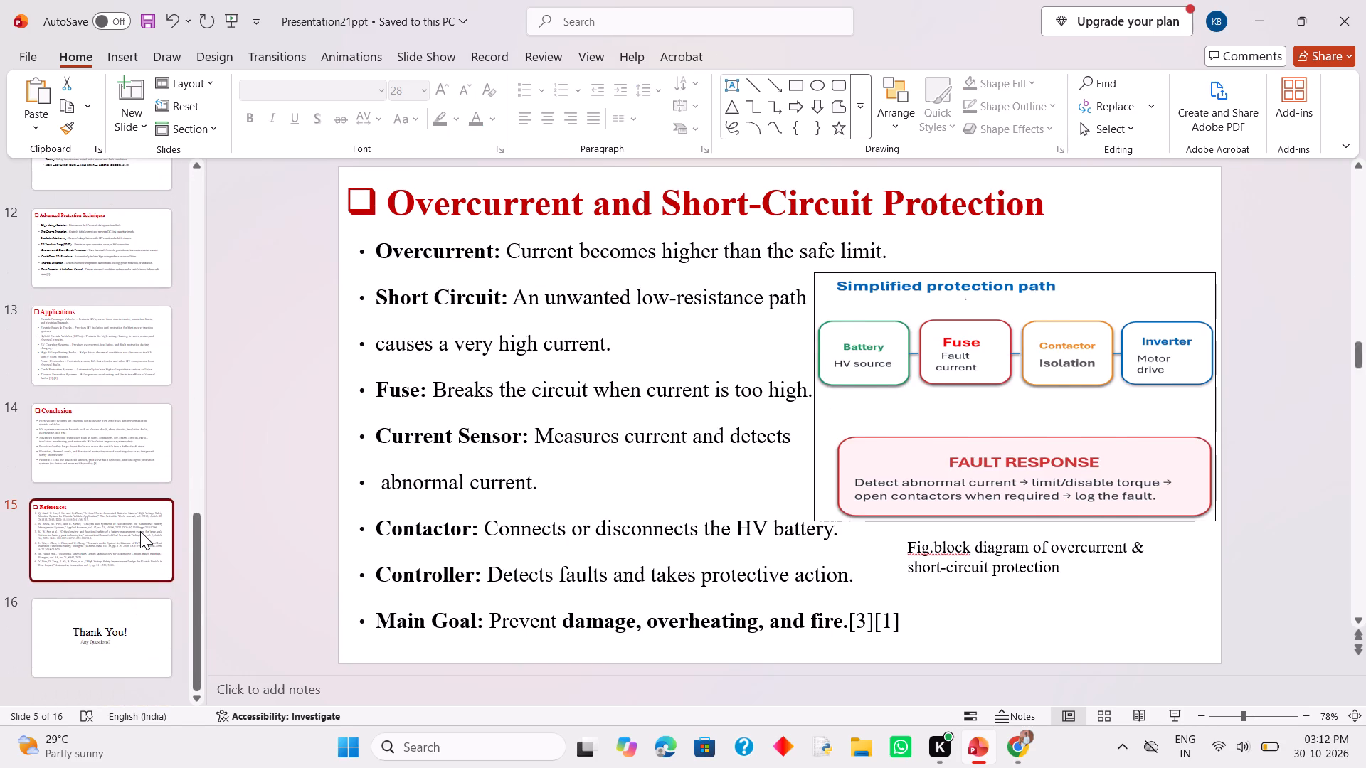
pyautogui.click(814, 467)
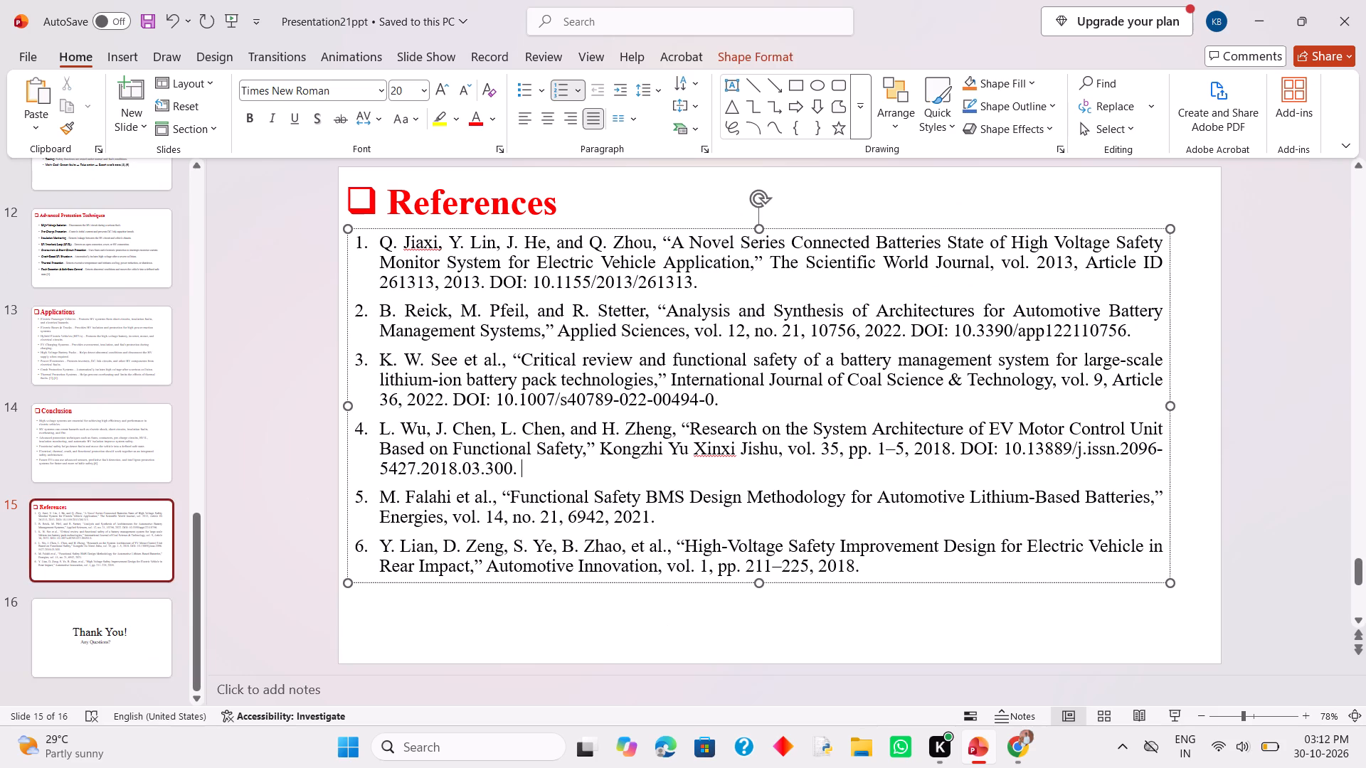
pyautogui.click(757, 196)
pyautogui.press('BackSpace')
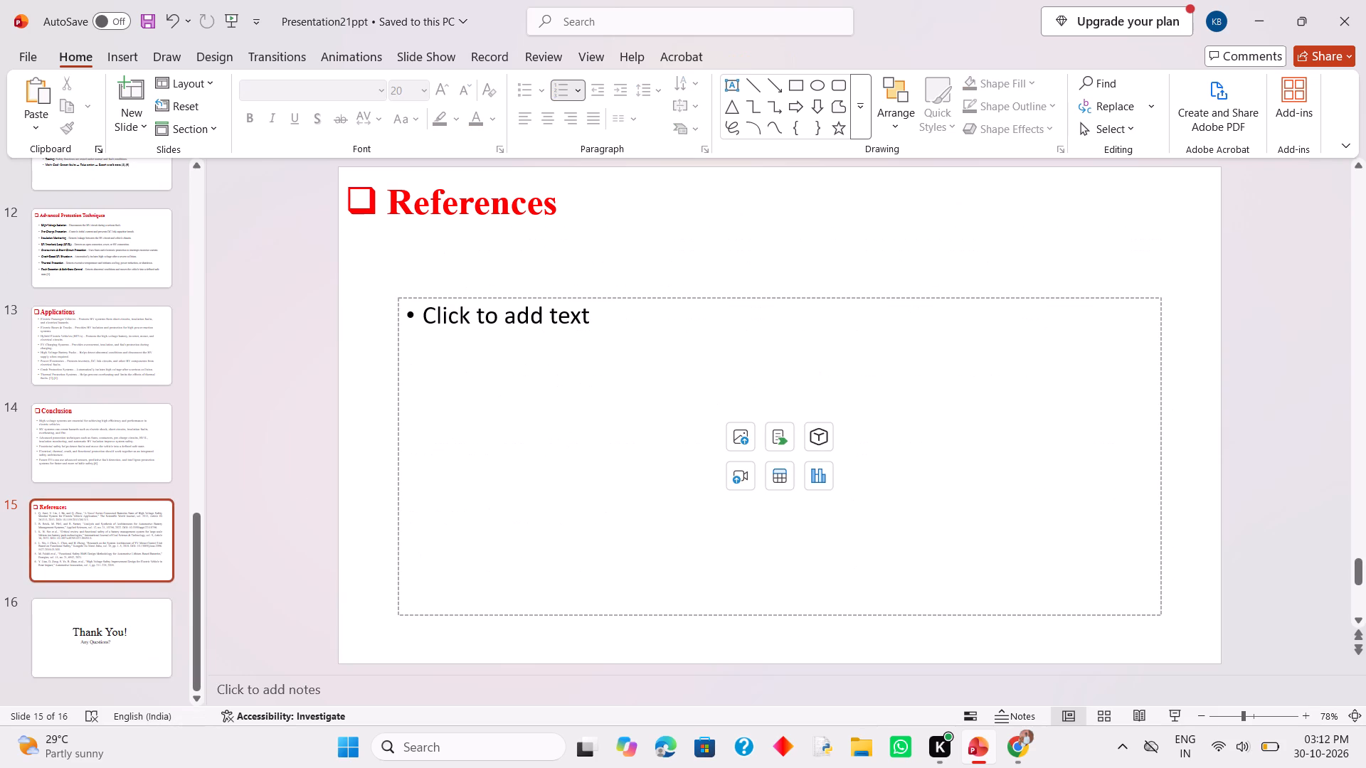
pyautogui.click(600, 366)
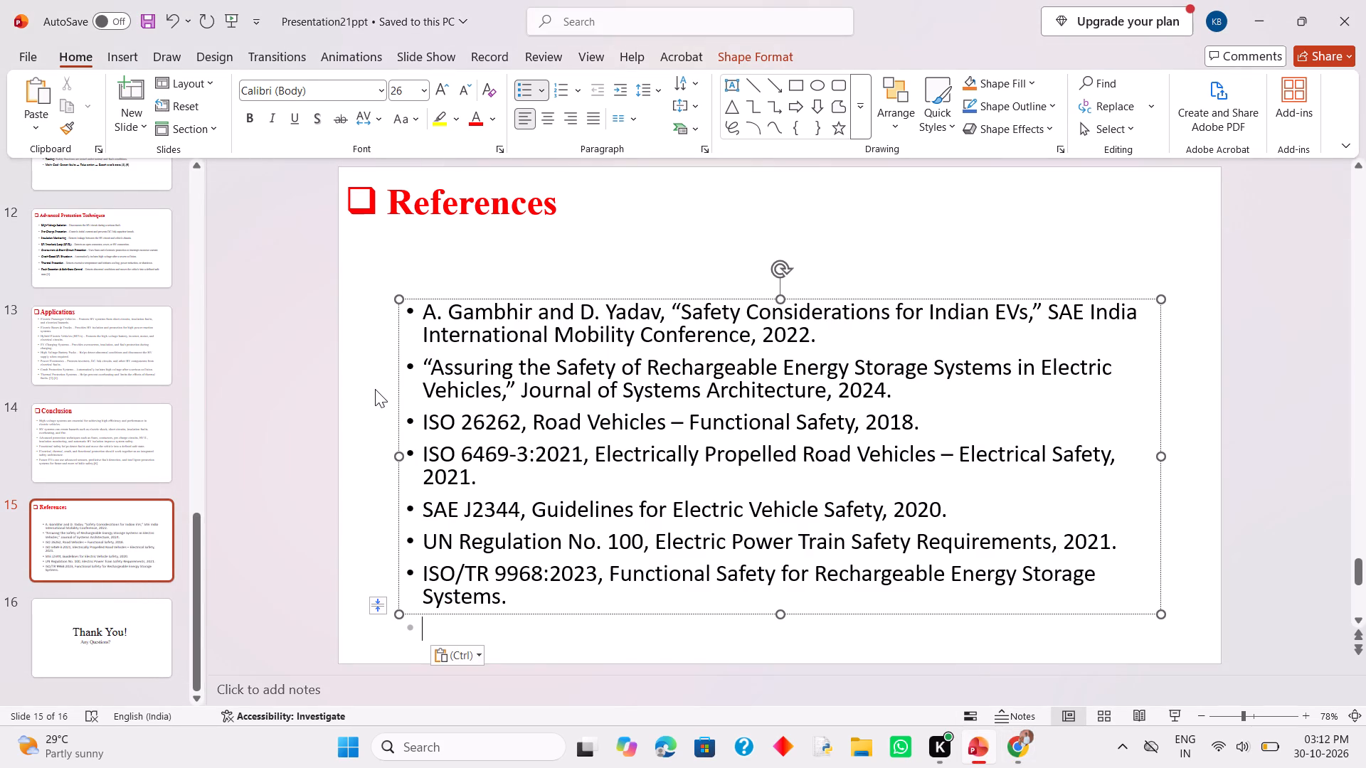
# Change all seven references on slide 15 from bullets to a 1. 2. 3. numbered list.
pyautogui.moveTo(375, 389); pyautogui.dragTo(419, 348)
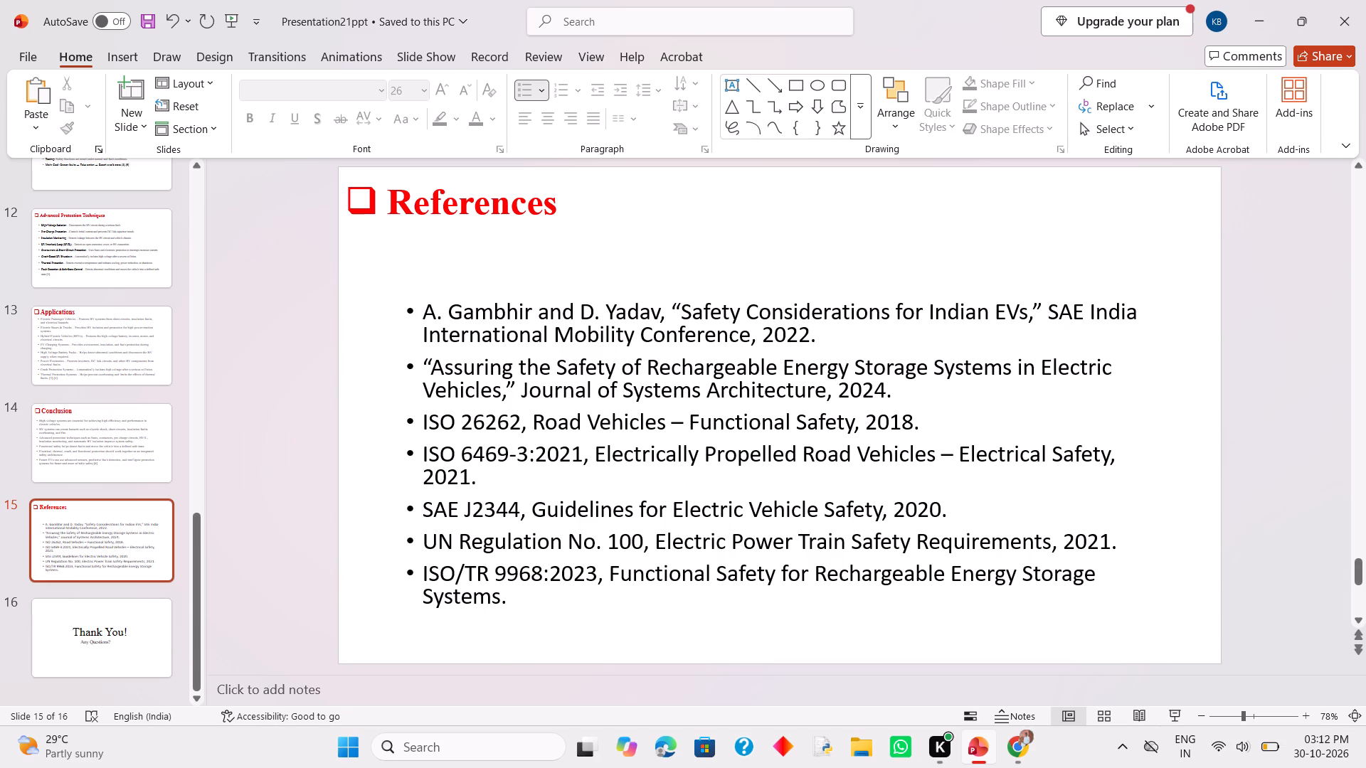
pyautogui.click(419, 313)
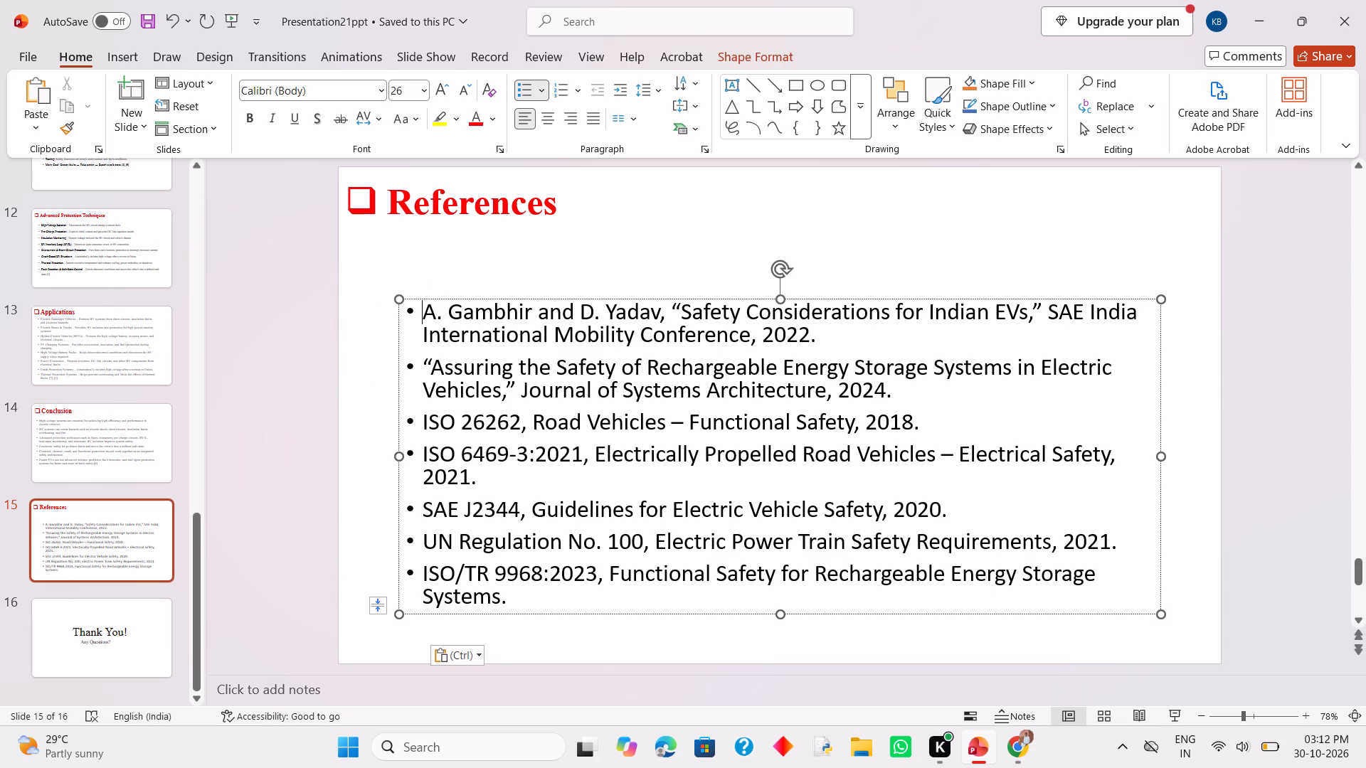
pyautogui.moveTo(419, 313); pyautogui.dragTo(448, 597)
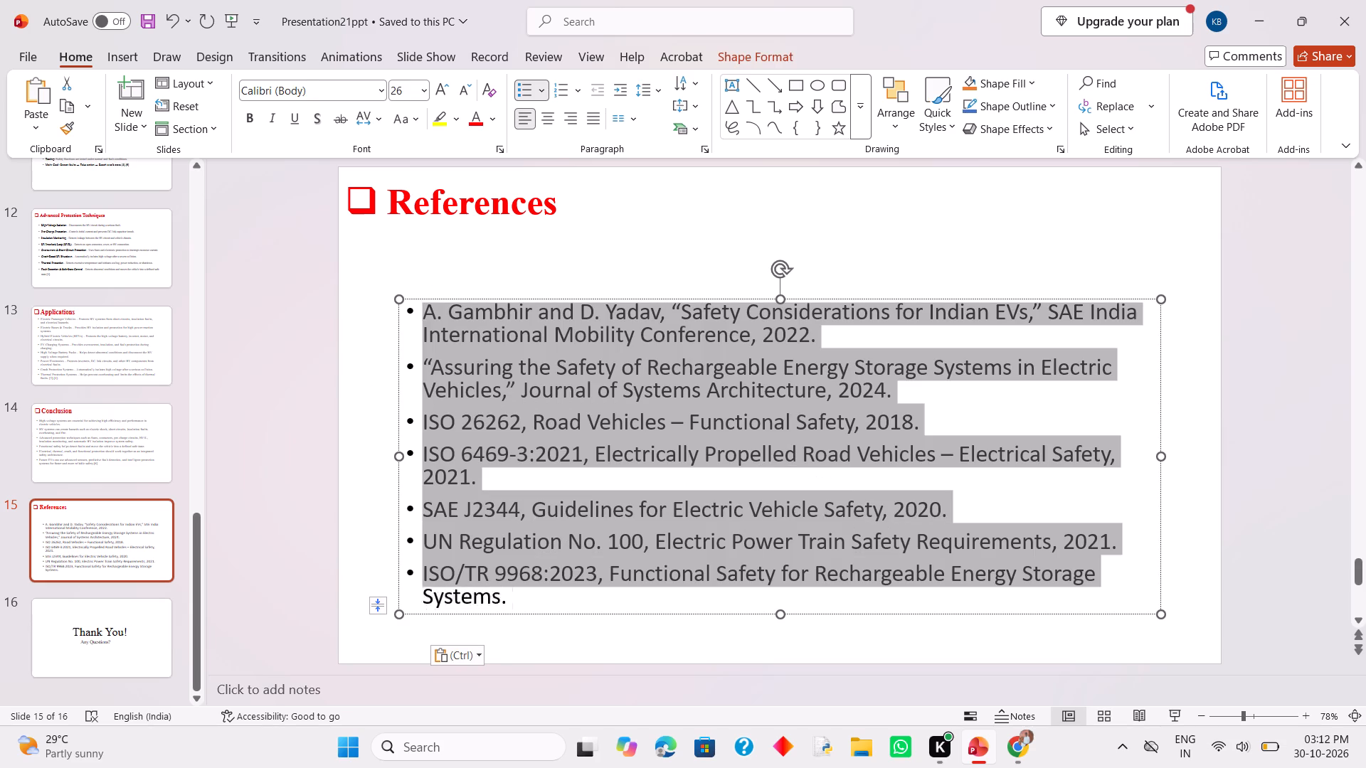
pyautogui.moveTo(448, 597); pyautogui.dragTo(461, 619)
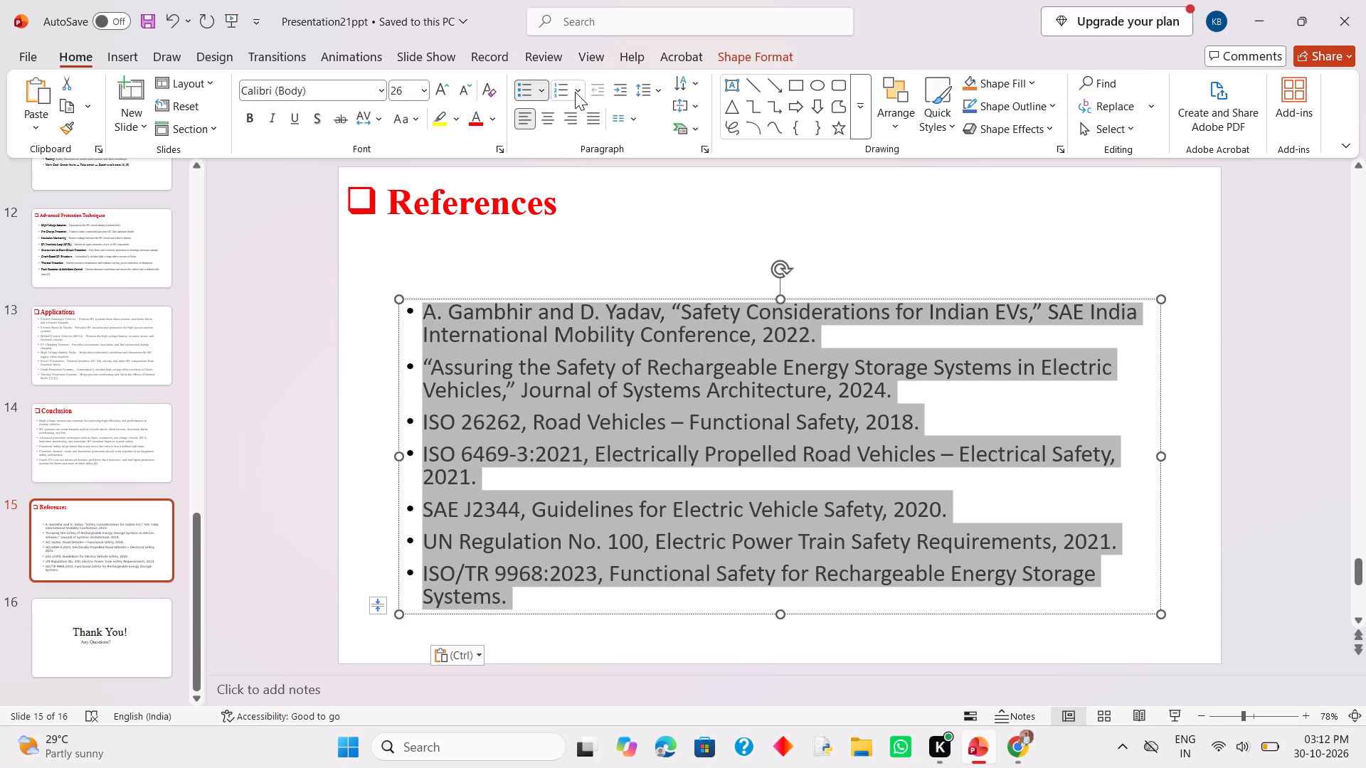
pyautogui.click(575, 92)
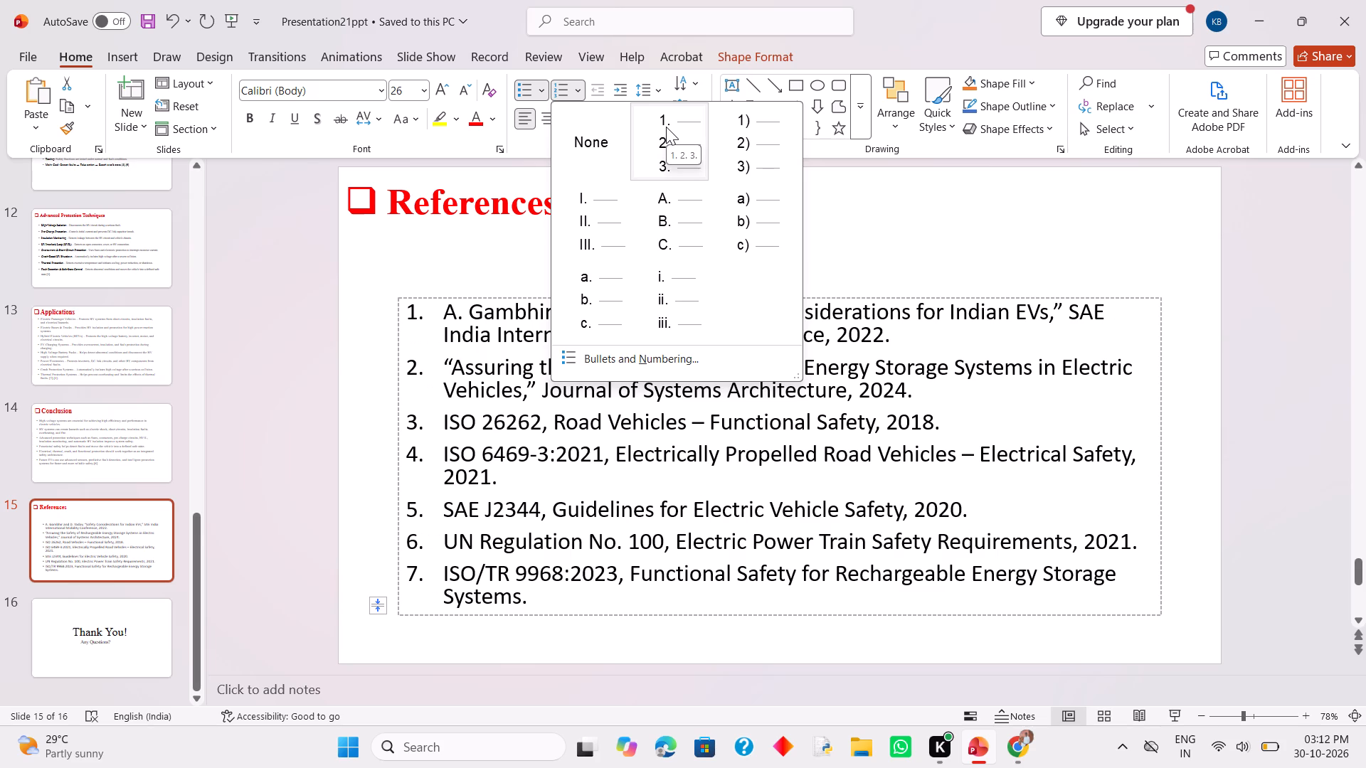
pyautogui.click(666, 127)
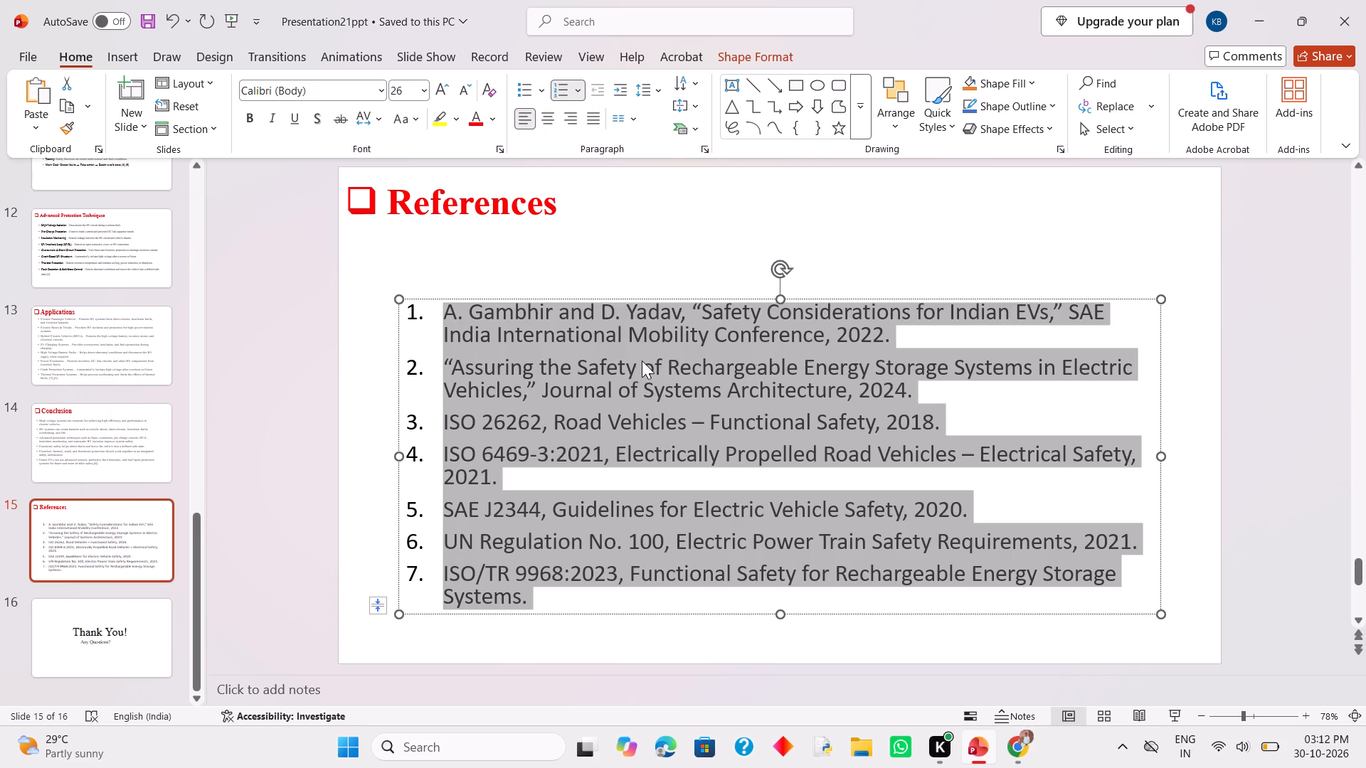
# Set the font of the seven numbered references on slide 15 to Times New Roman.
pyautogui.click(333, 91)
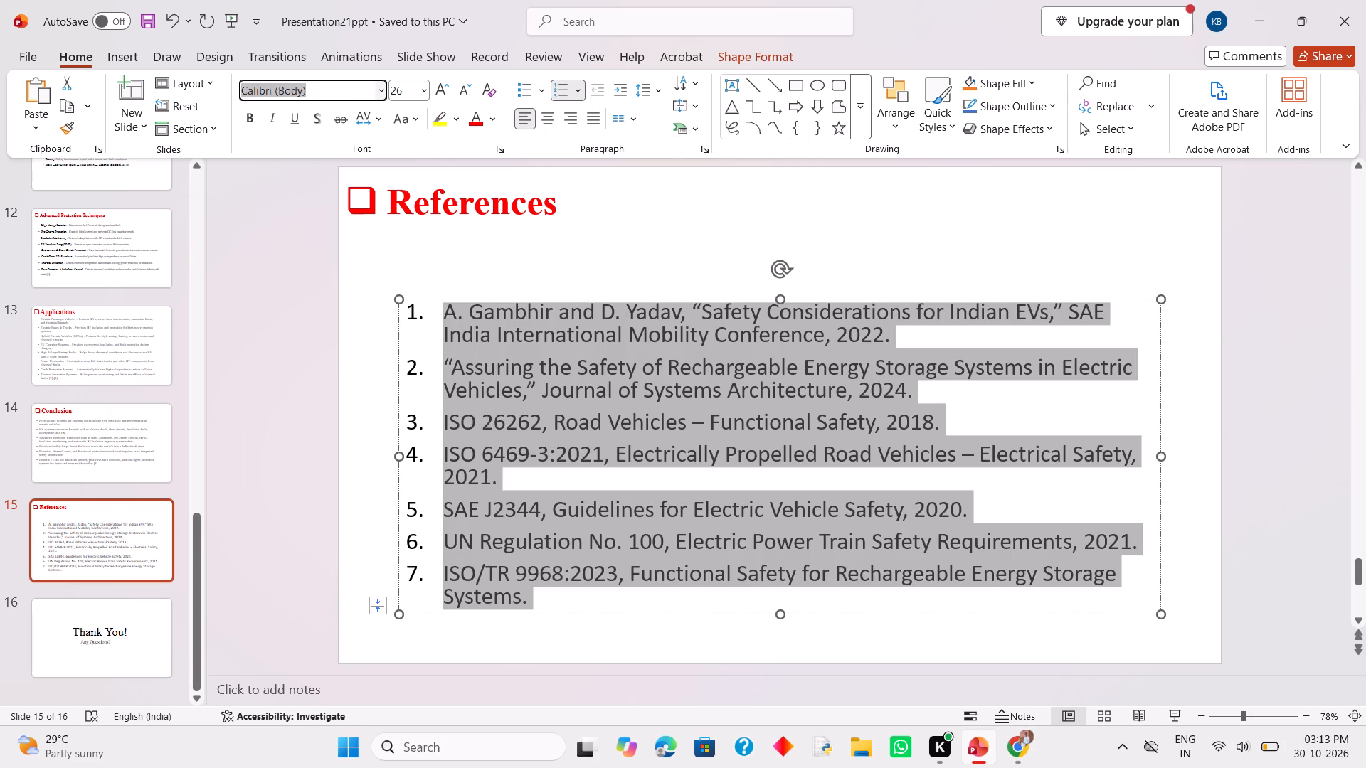
pyautogui.press('BackSpace')
pyautogui.press('t')
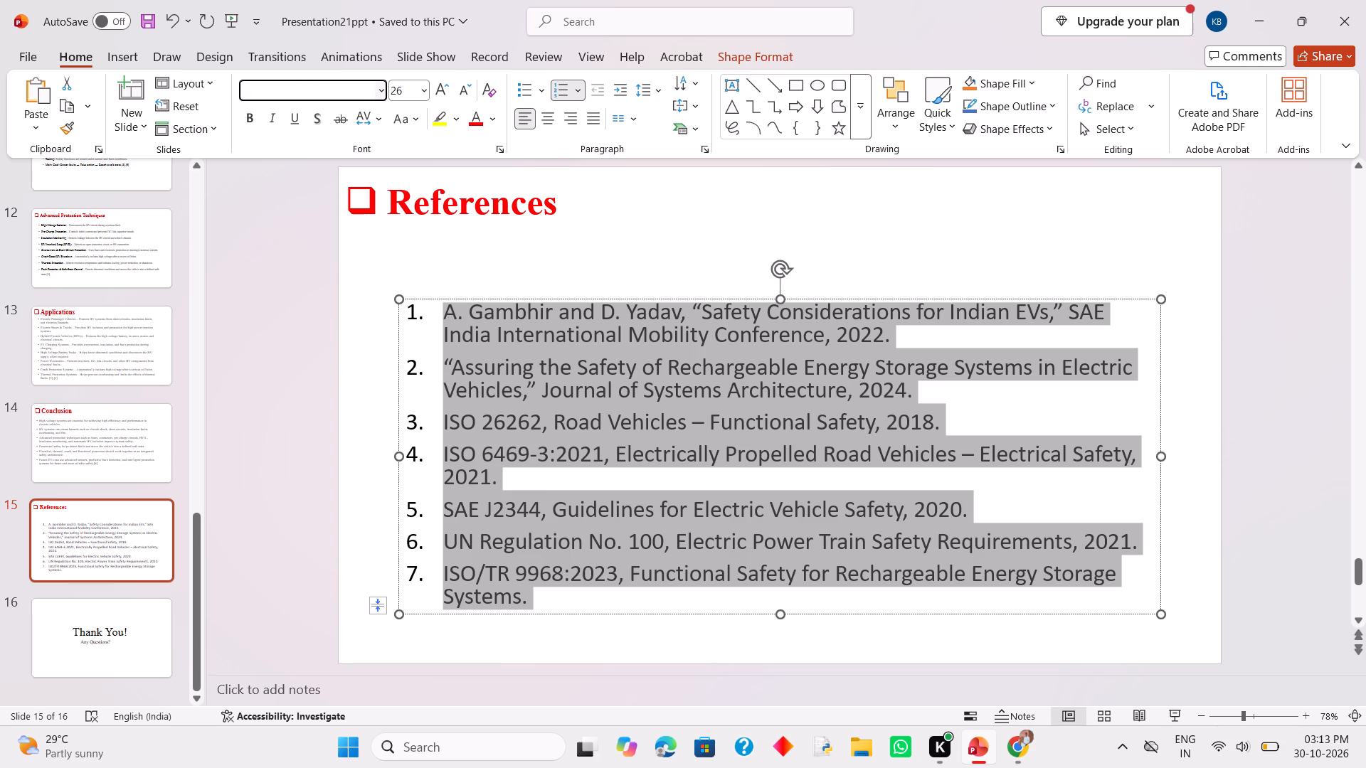
pyautogui.press('Return')
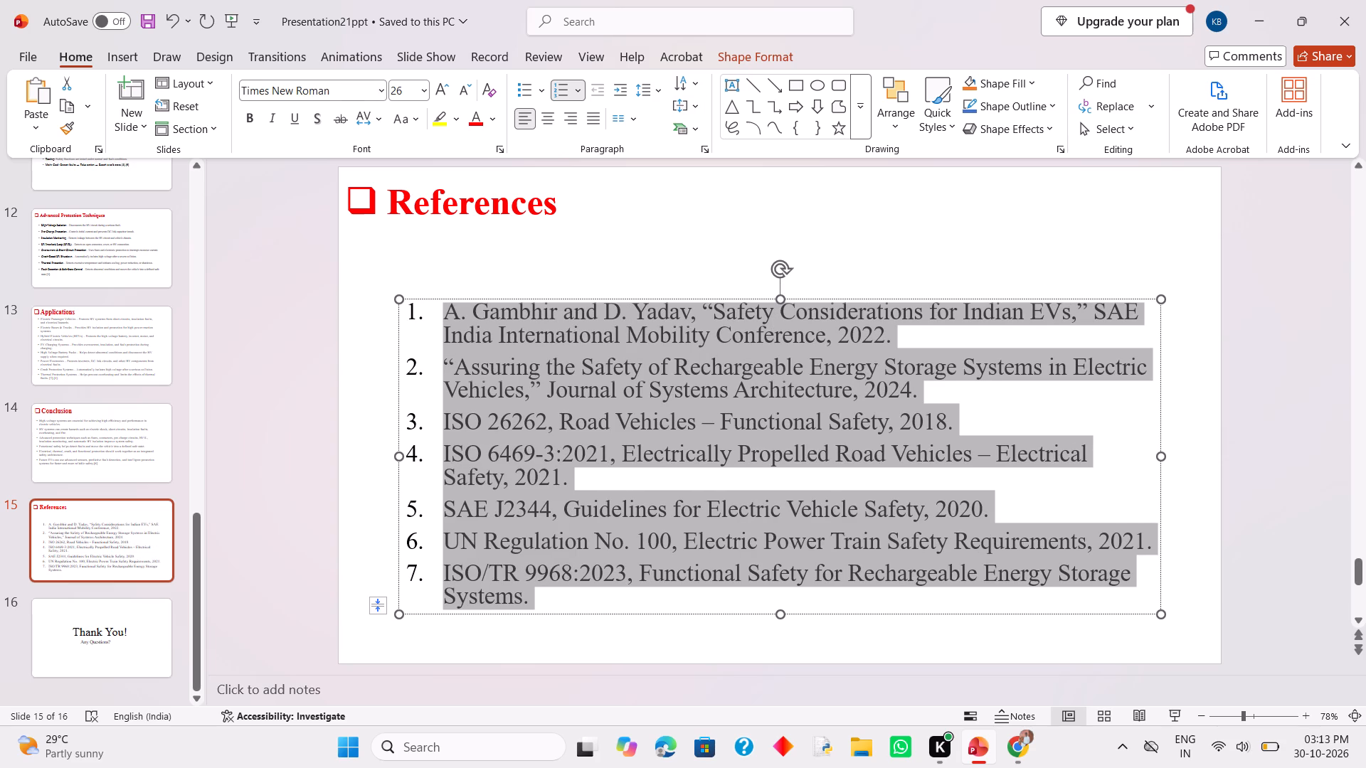
# Extend the top edge of slide 15's references box up to just below the title and shift the box slightly toward the slide's left edge.
pyautogui.moveTo(778, 294); pyautogui.dragTo(768, 230)
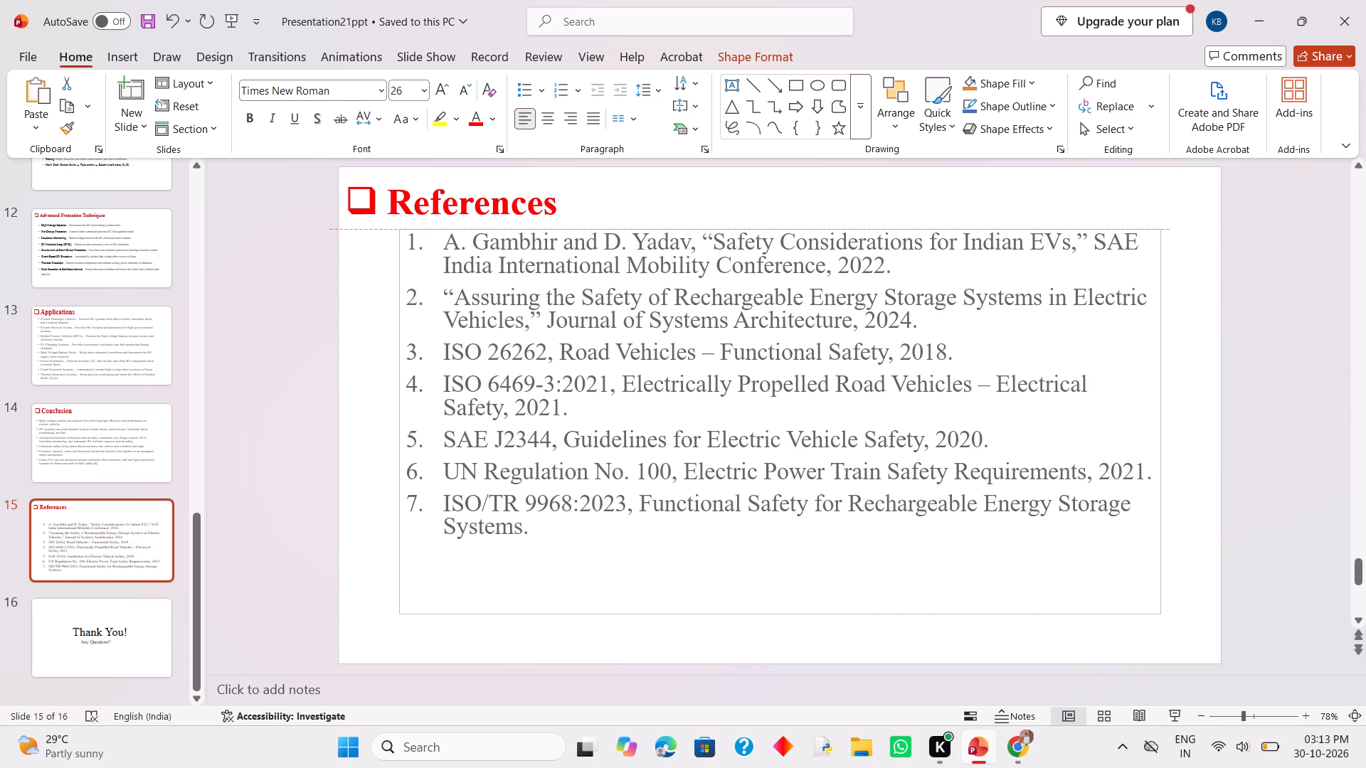
pyautogui.moveTo(768, 230); pyautogui.dragTo(759, 235)
pyautogui.moveTo(778, 375); pyautogui.dragTo(778, 375)
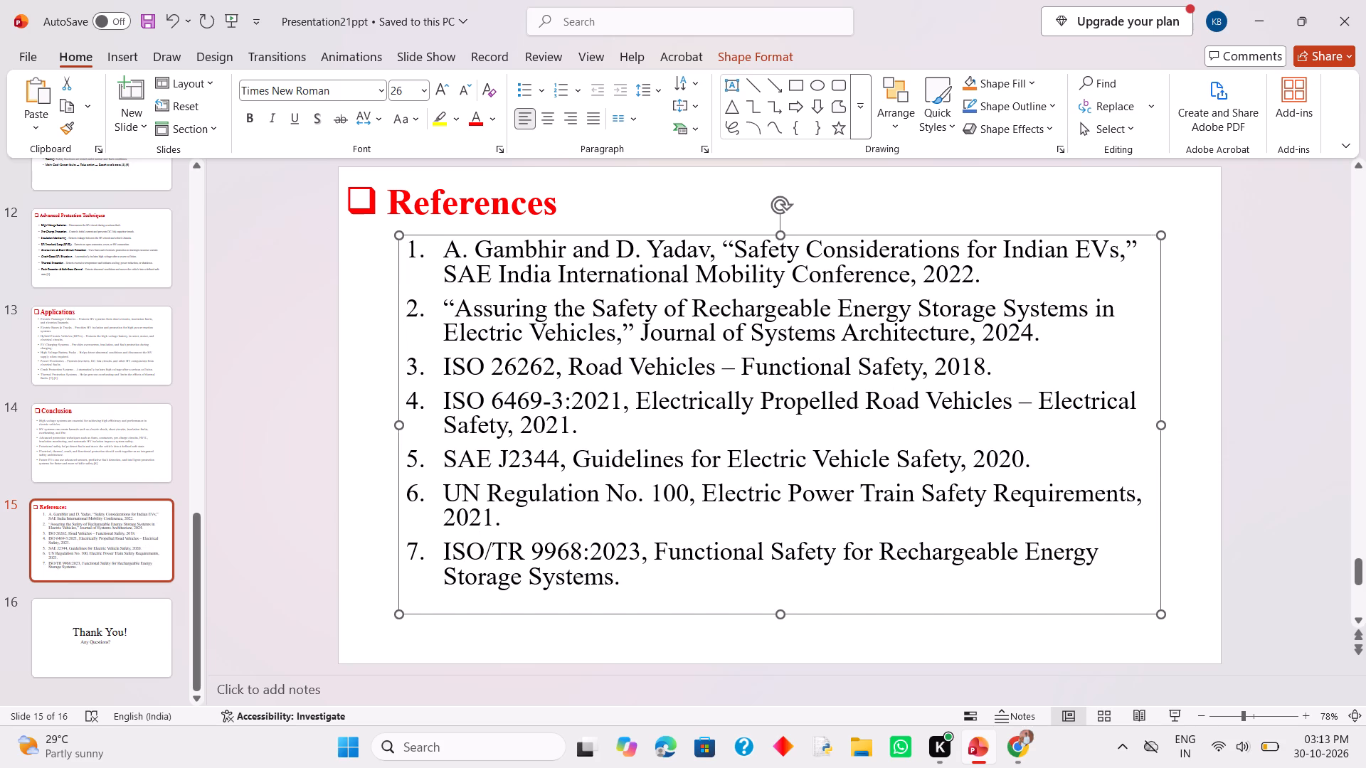
pyautogui.moveTo(778, 375); pyautogui.dragTo(763, 375)
pyautogui.click(778, 422)
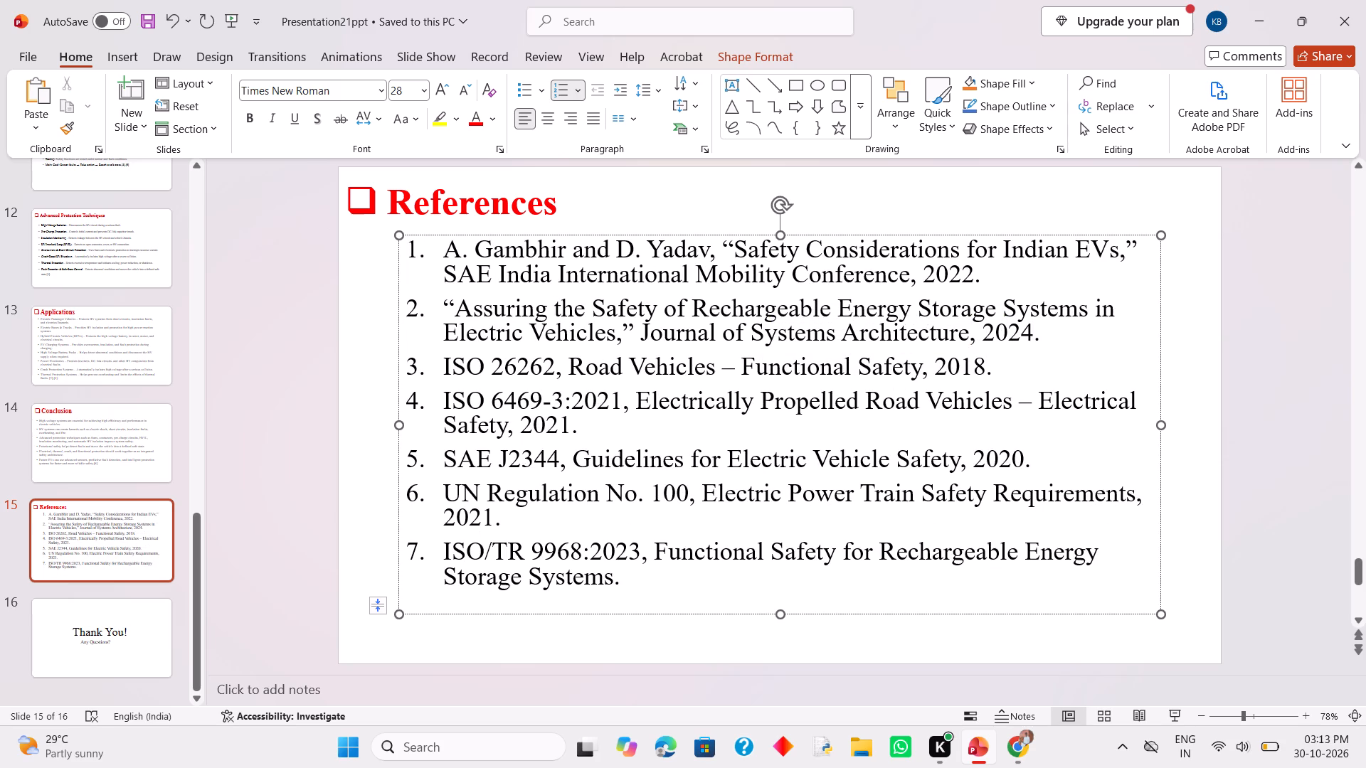
pyautogui.moveTo(682, 235); pyautogui.dragTo(652, 235)
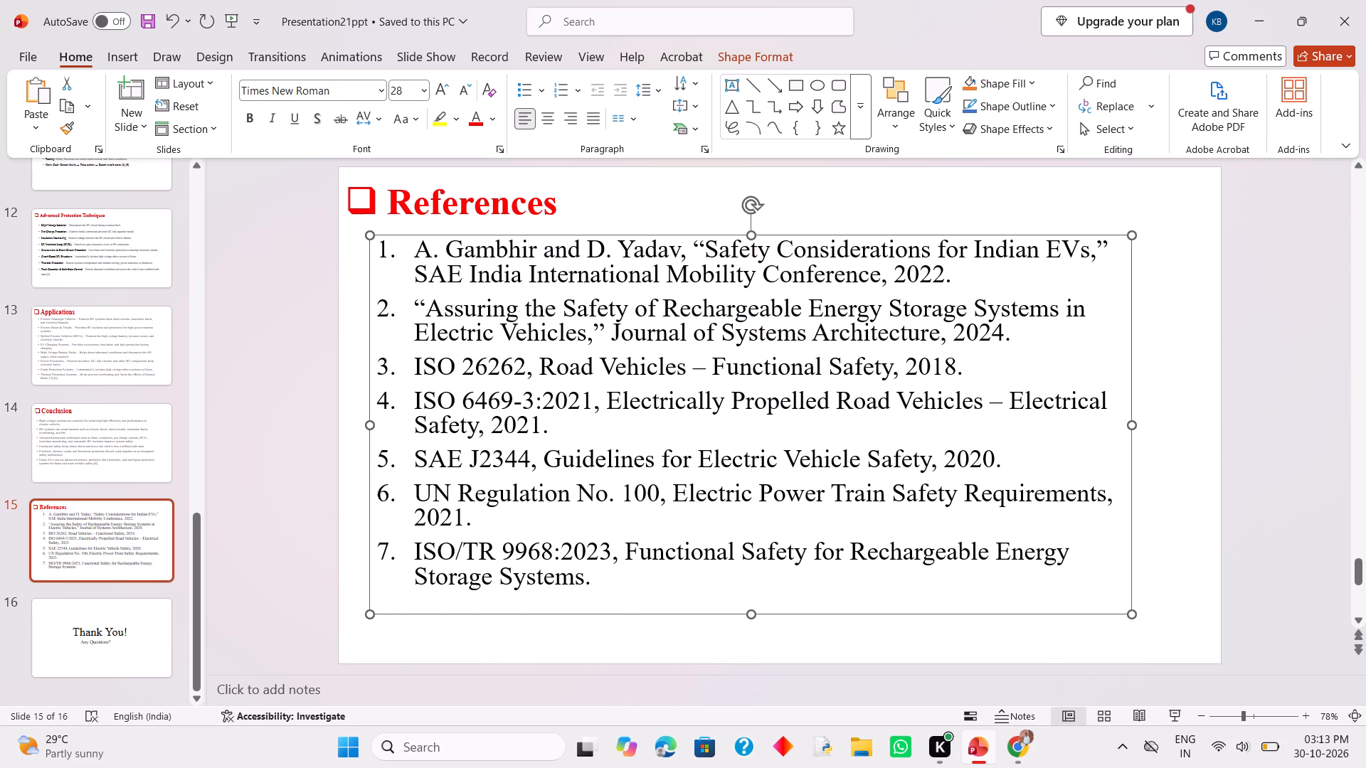
# Set the font size of all seven references on slide 15 to 24.
pyautogui.moveTo(602, 575); pyautogui.dragTo(466, 284)
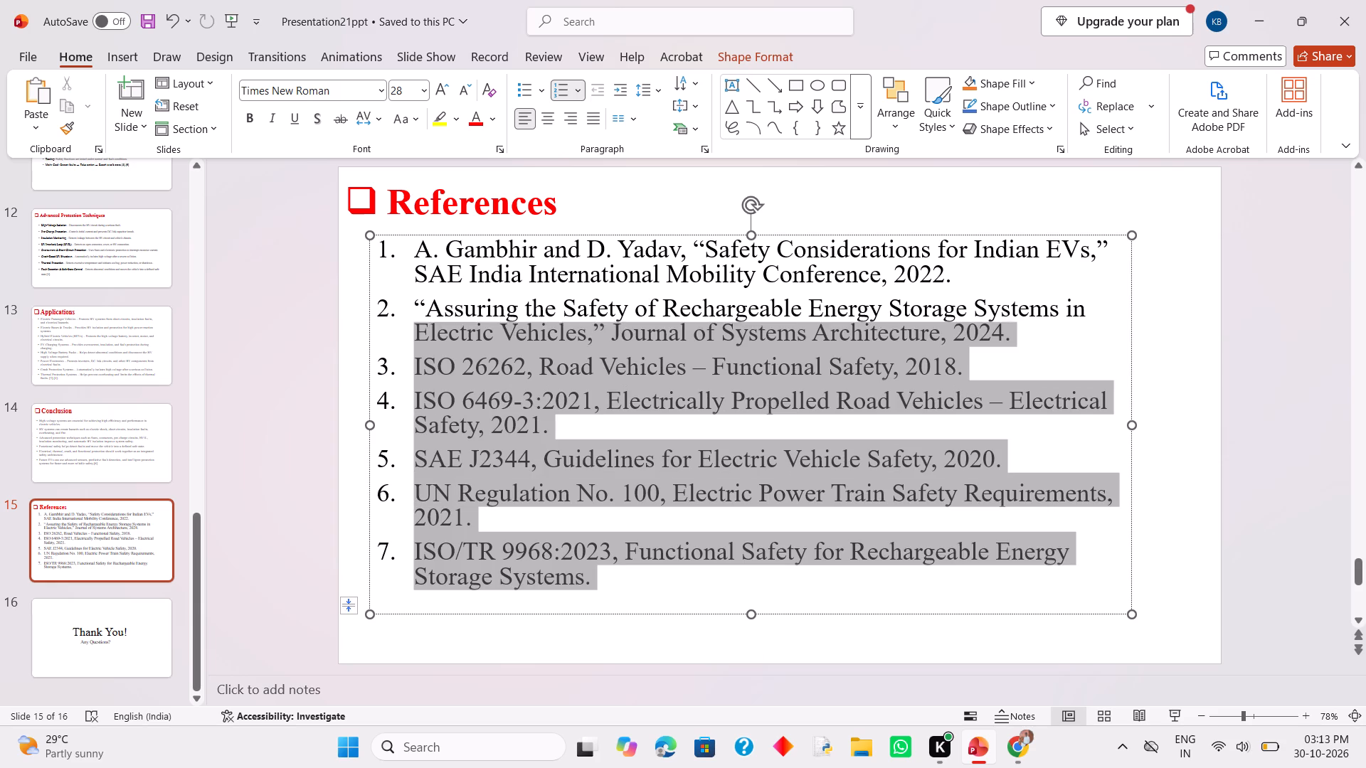
pyautogui.moveTo(466, 284); pyautogui.dragTo(411, 234)
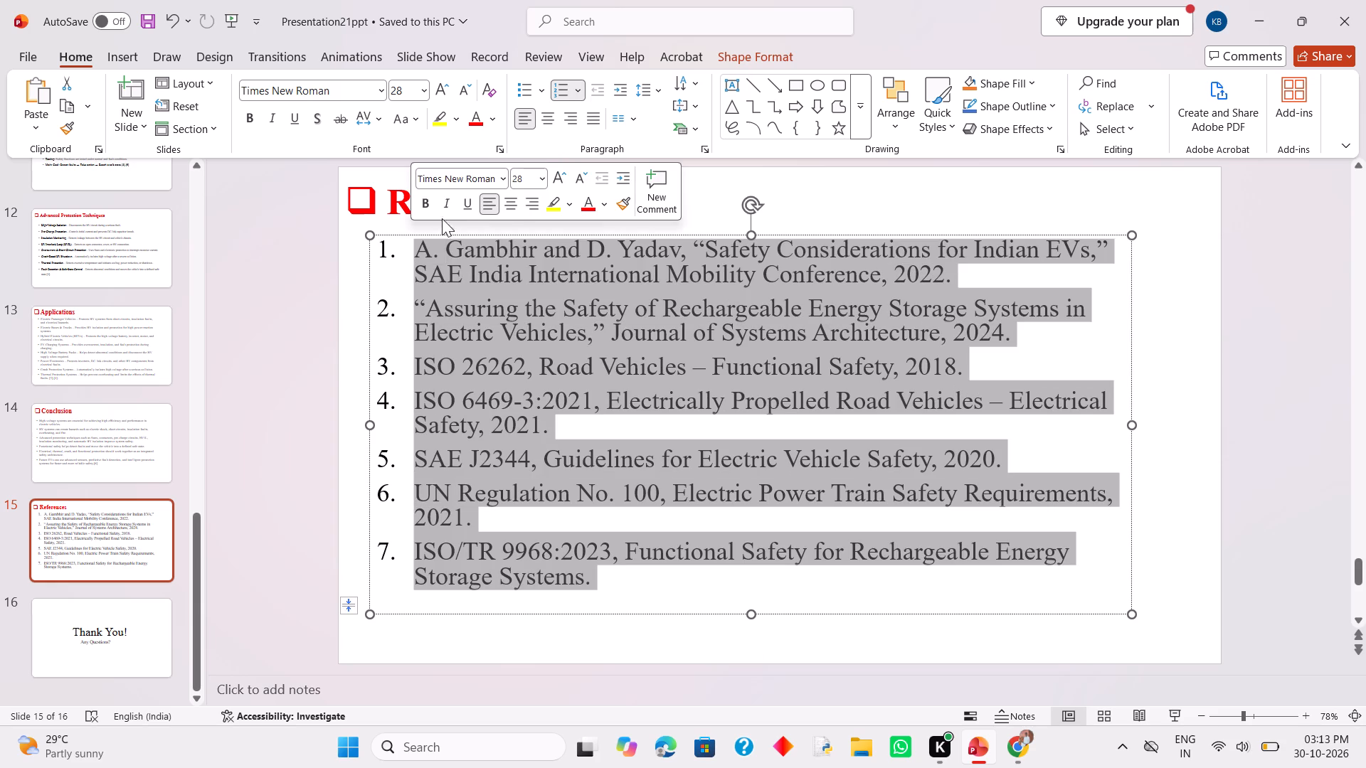
pyautogui.click(536, 178)
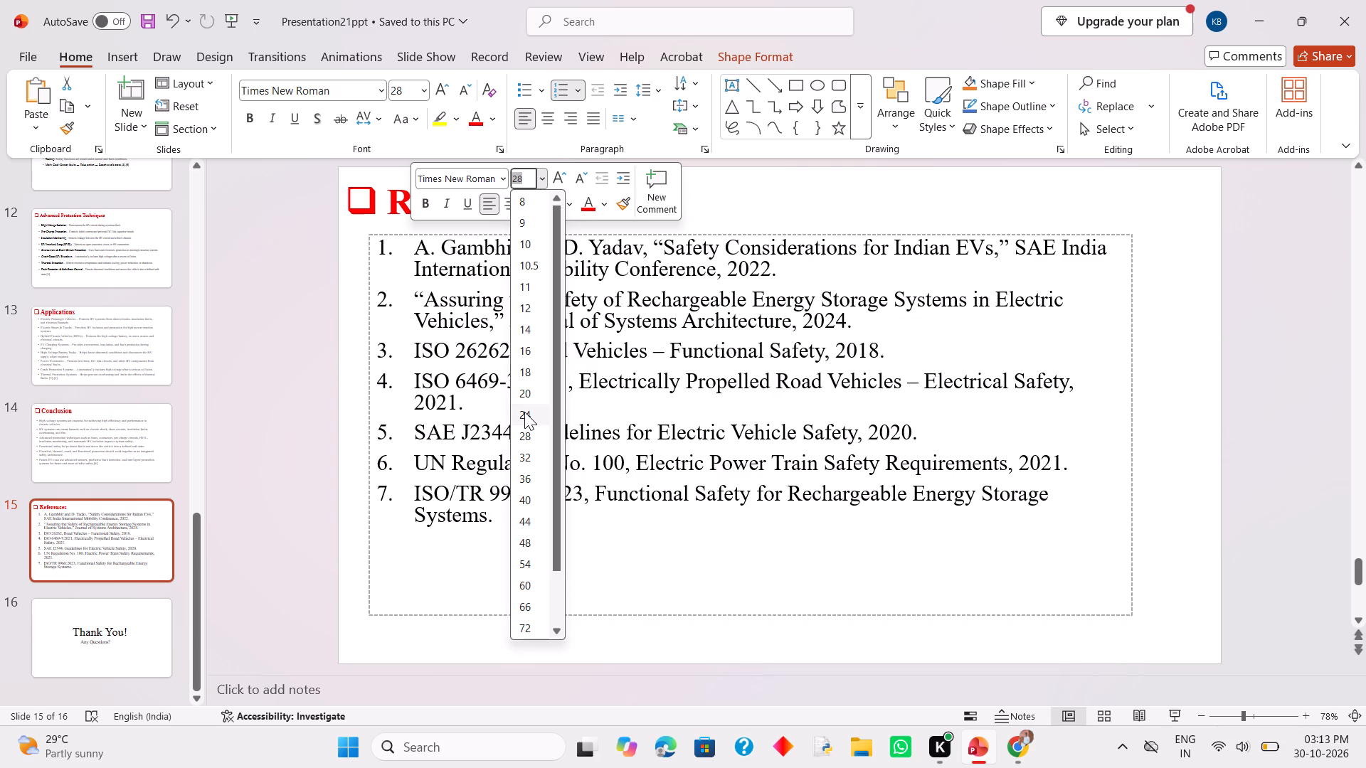
pyautogui.click(524, 412)
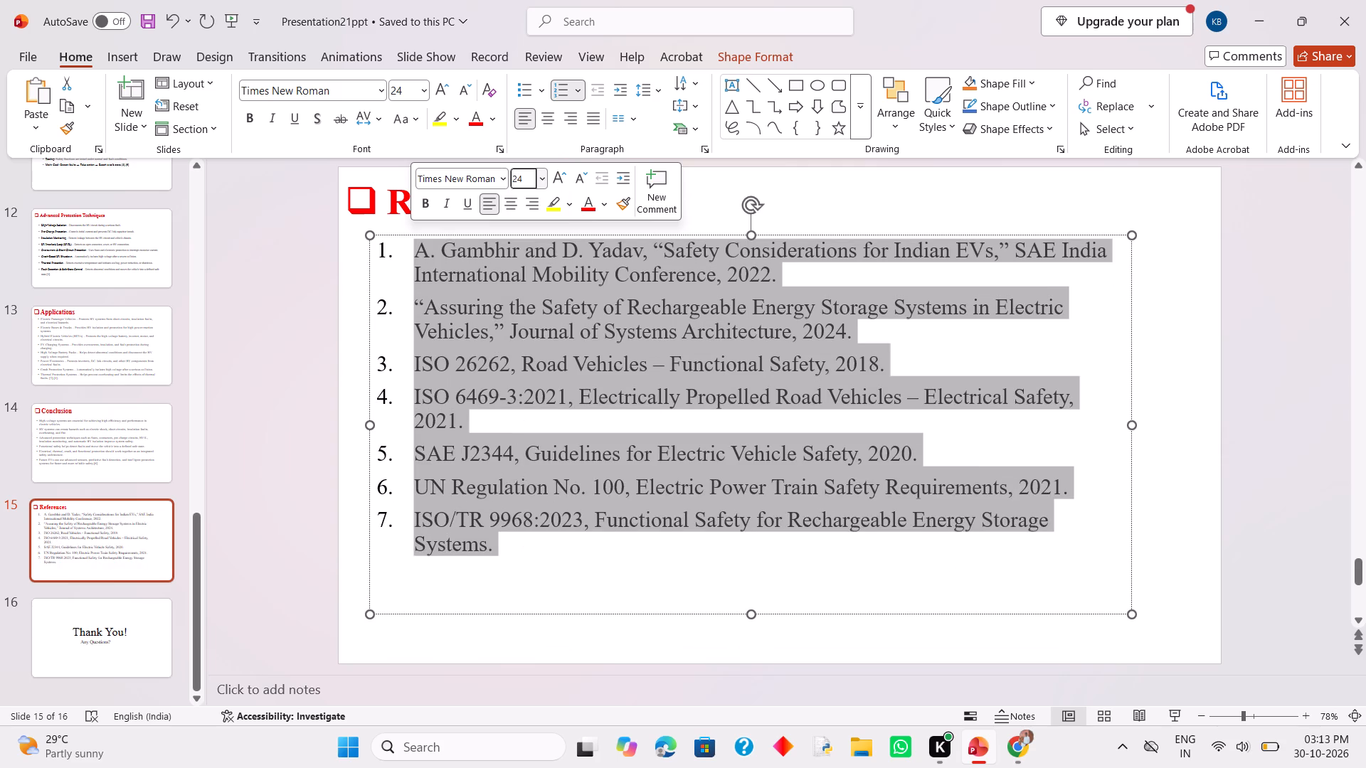
# Widen slide 15's references text box toward the slide's right edge.
pyautogui.moveTo(1135, 425); pyautogui.dragTo(1185, 419)
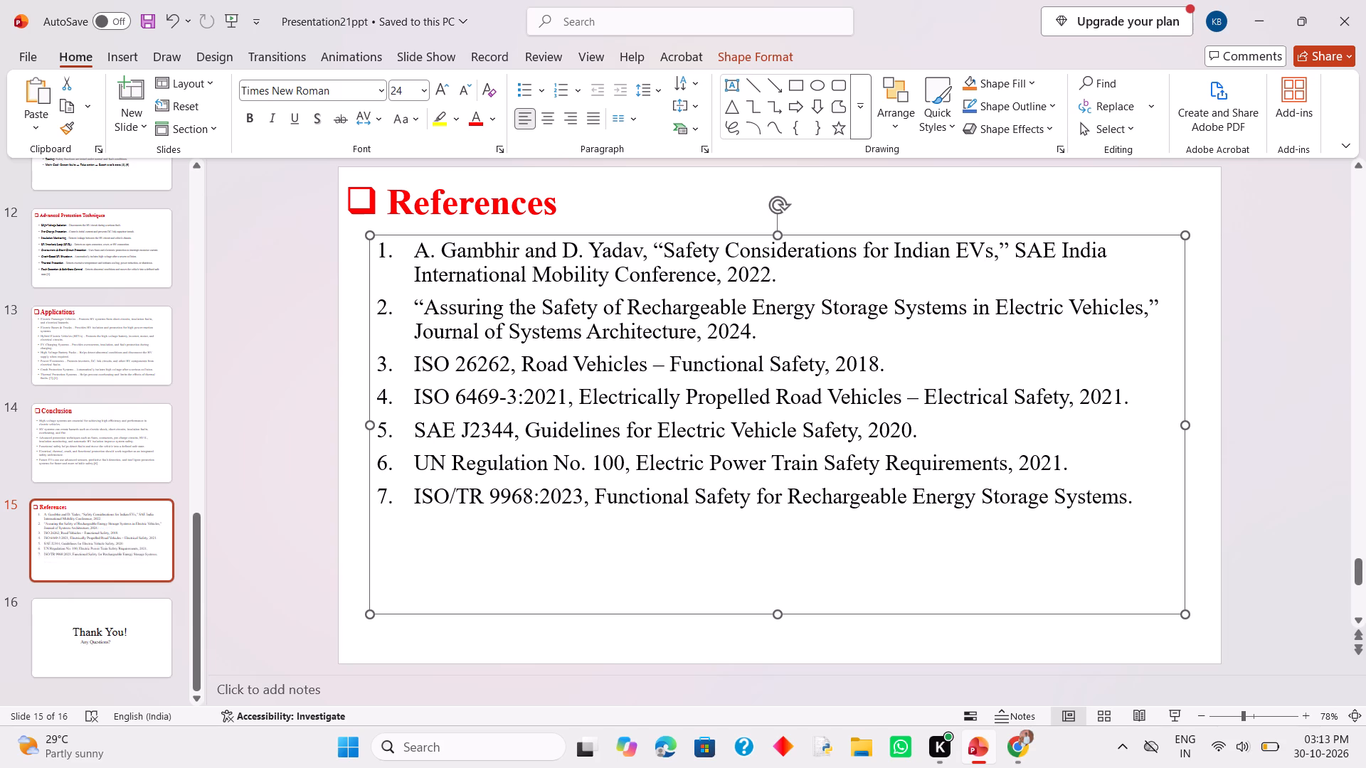
# Justify the paragraphs of all seven references on slide 15.
pyautogui.moveTo(408, 257); pyautogui.dragTo(555, 443)
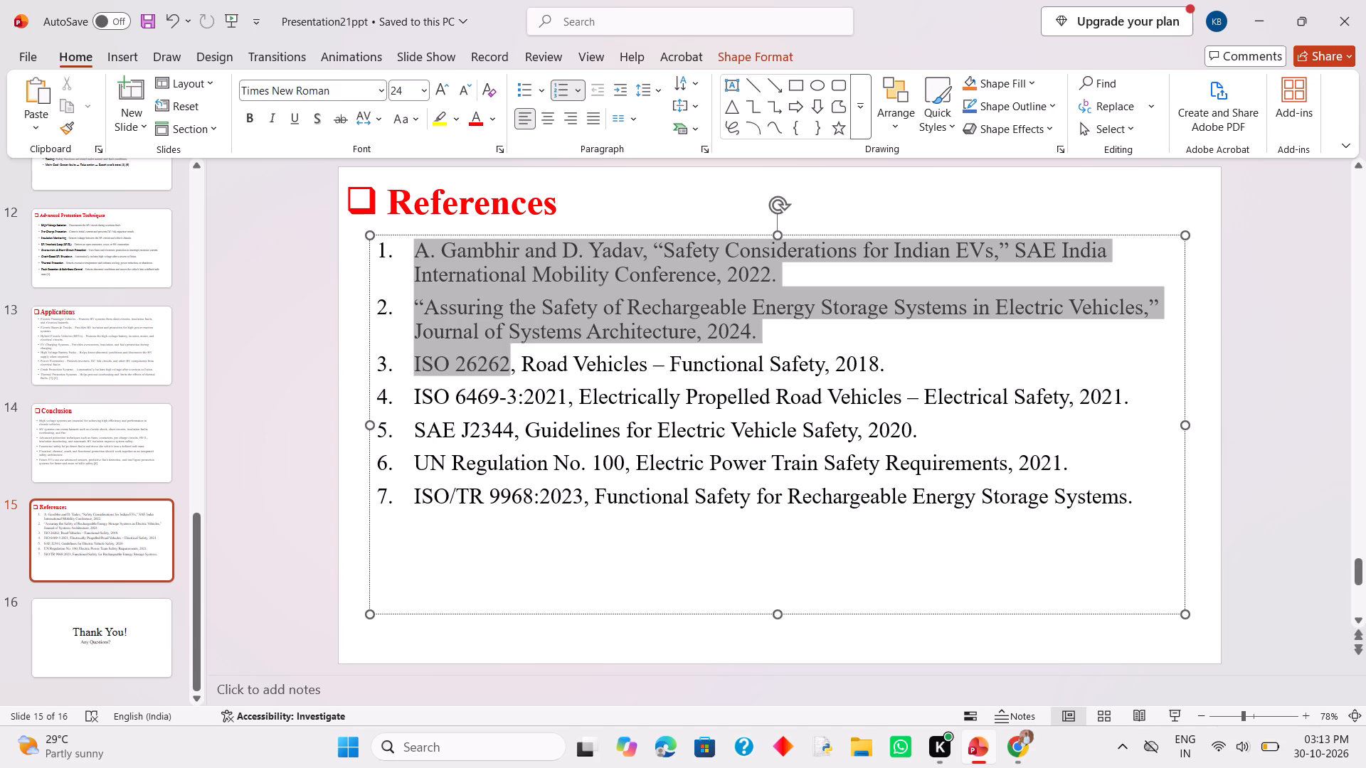
pyautogui.moveTo(555, 443); pyautogui.dragTo(800, 538)
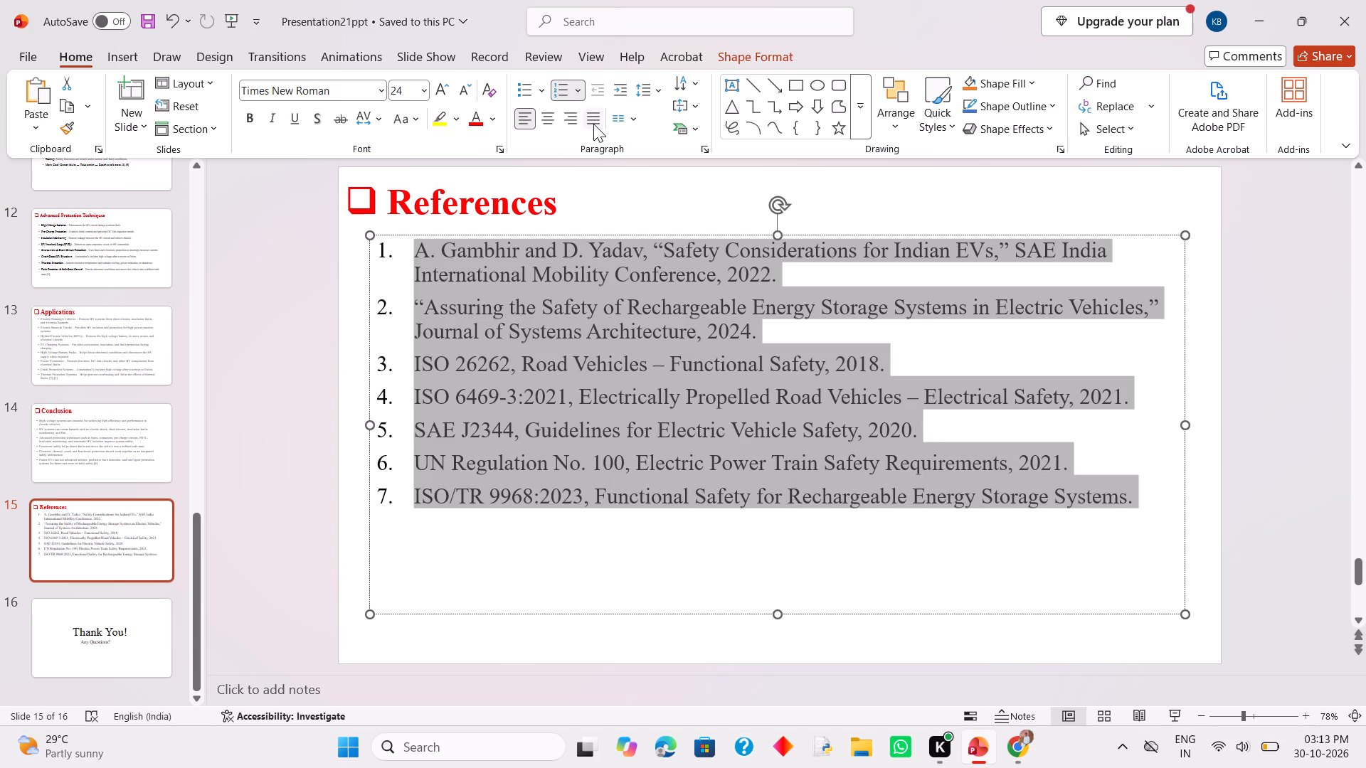
pyautogui.click(593, 123)
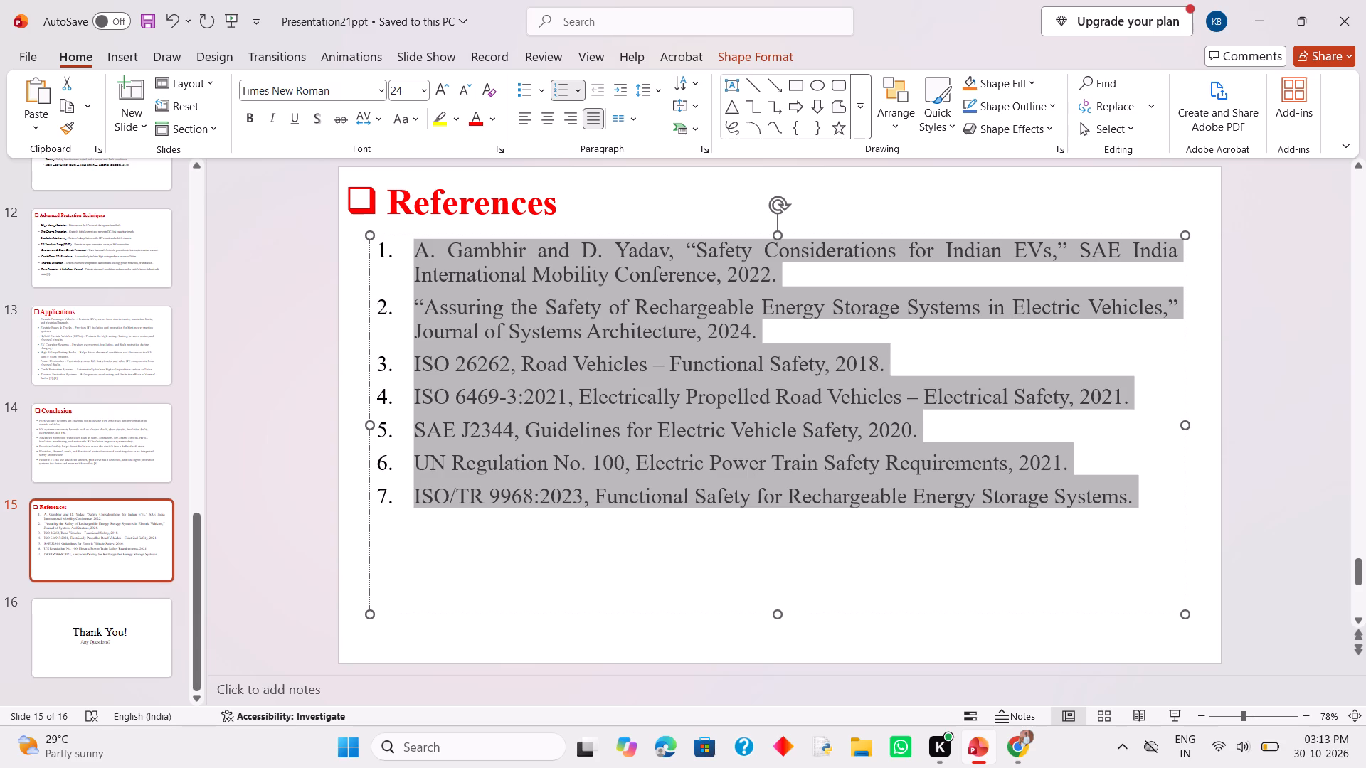
# Remove the empty bullet line after the seventh reference on slide 15.
pyautogui.click(772, 571)
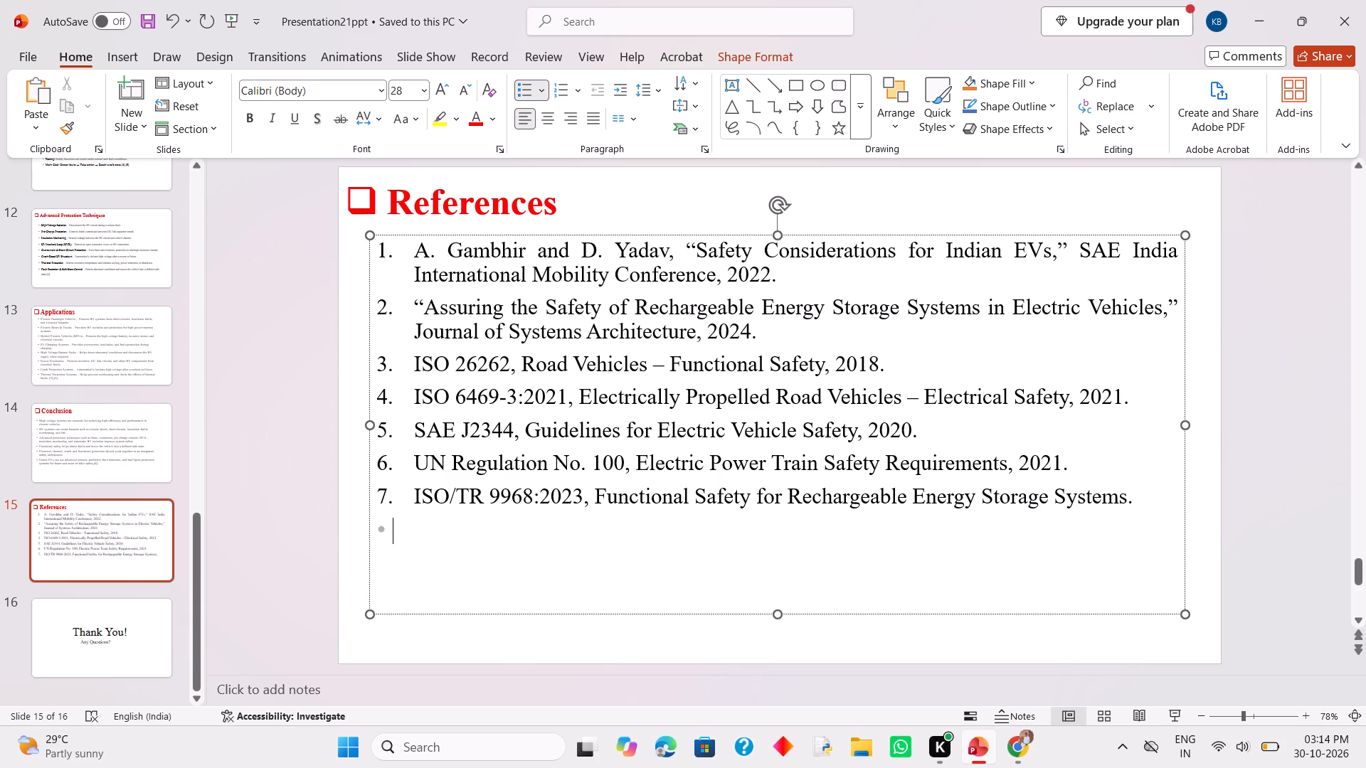
pyautogui.click(564, 543)
pyautogui.press('BackSpace')
pyautogui.press('BackSpace')
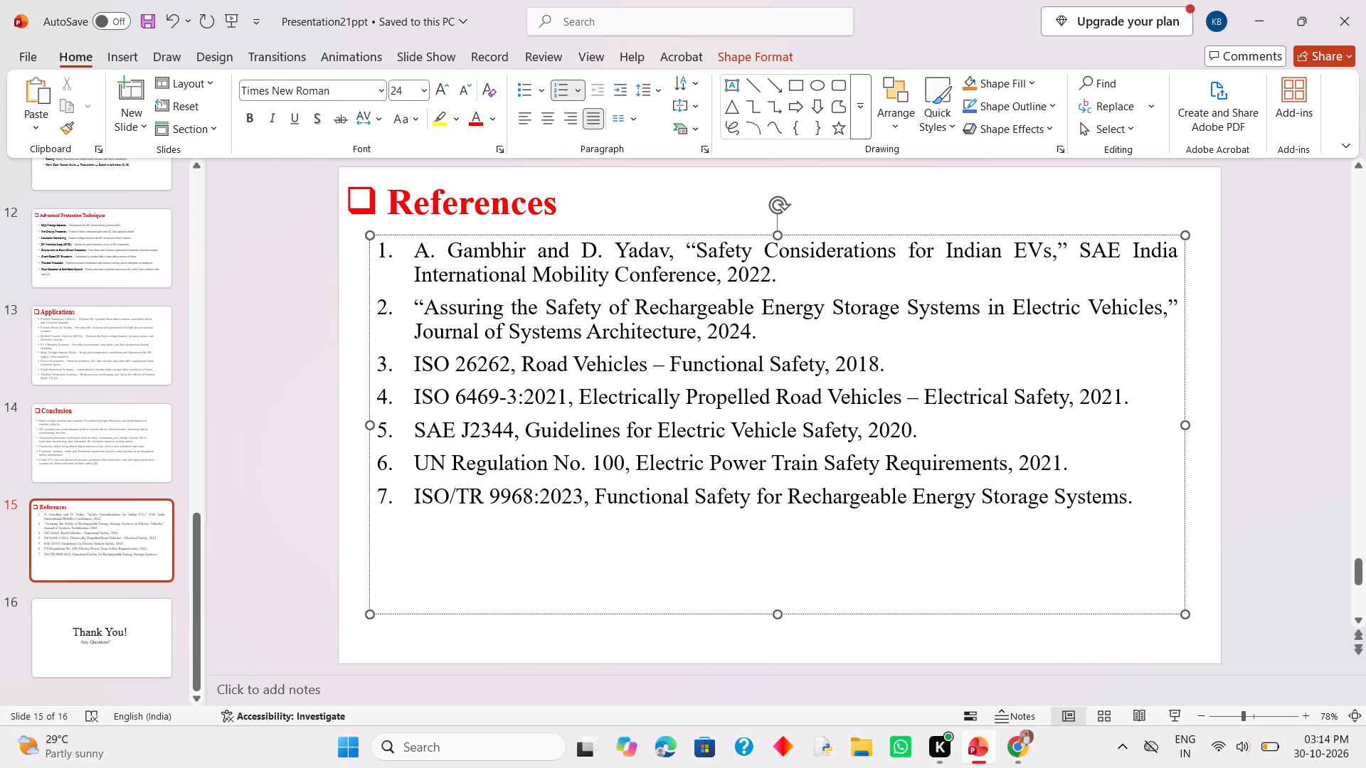
# Delete all the existing bullet text from slide 14's body placeholder, keeping the "Conclusion" title.
pyautogui.click(130, 472)
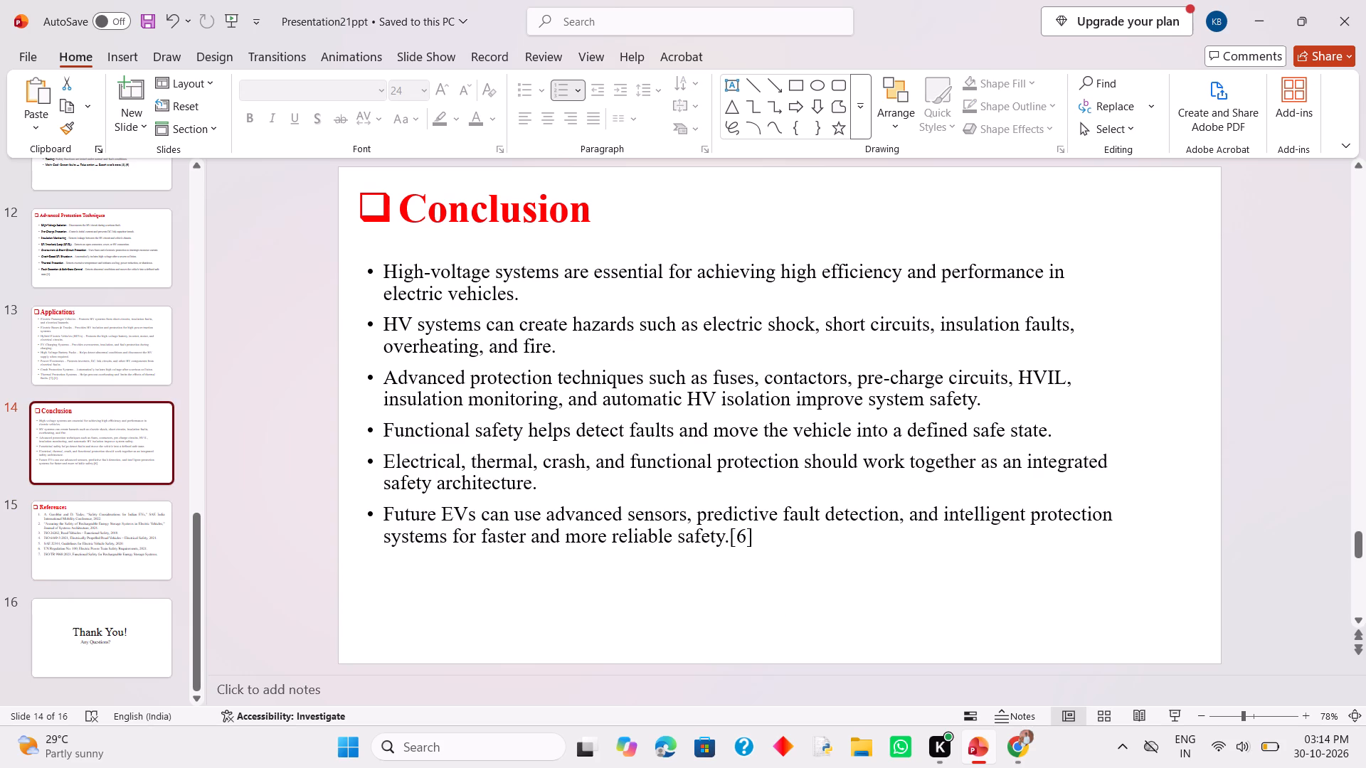
pyautogui.click(383, 267)
pyautogui.moveTo(383, 267); pyautogui.dragTo(799, 637)
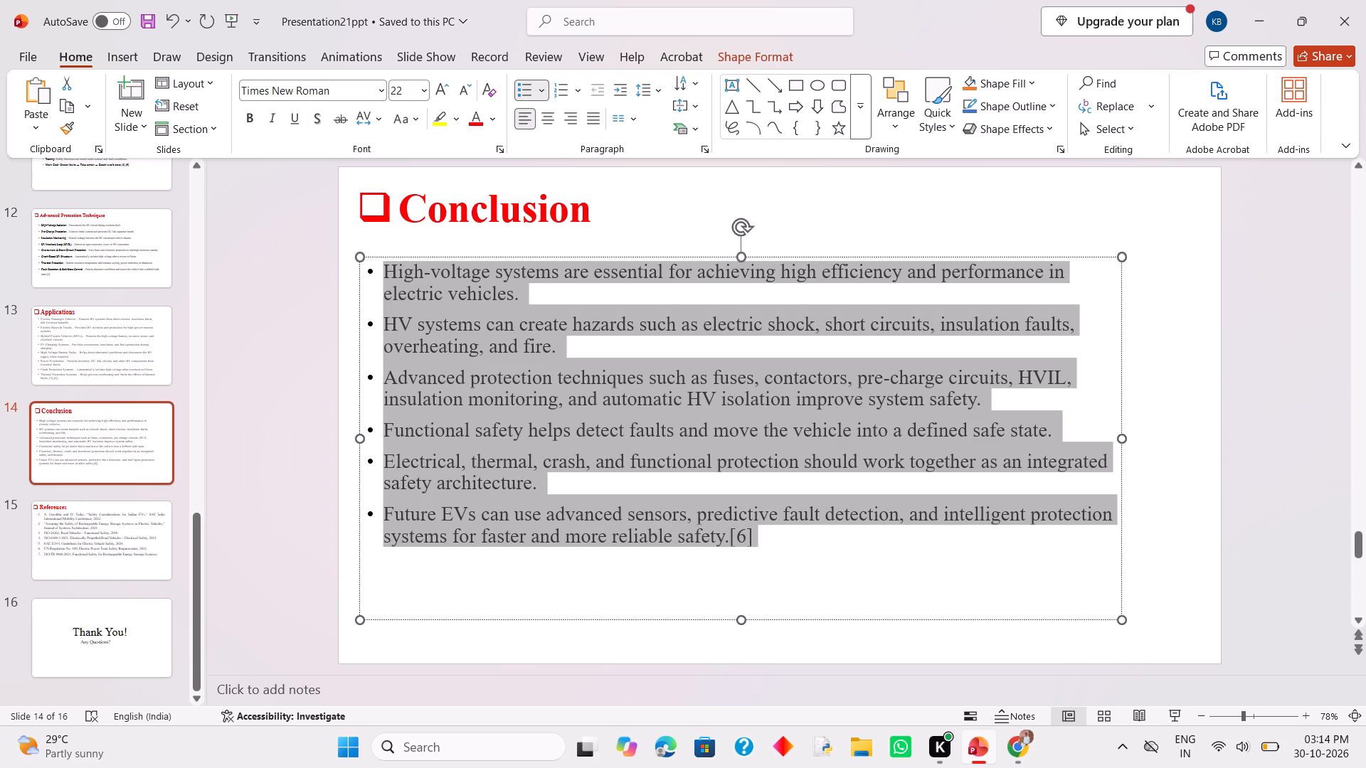
pyautogui.moveTo(799, 637); pyautogui.dragTo(779, 552)
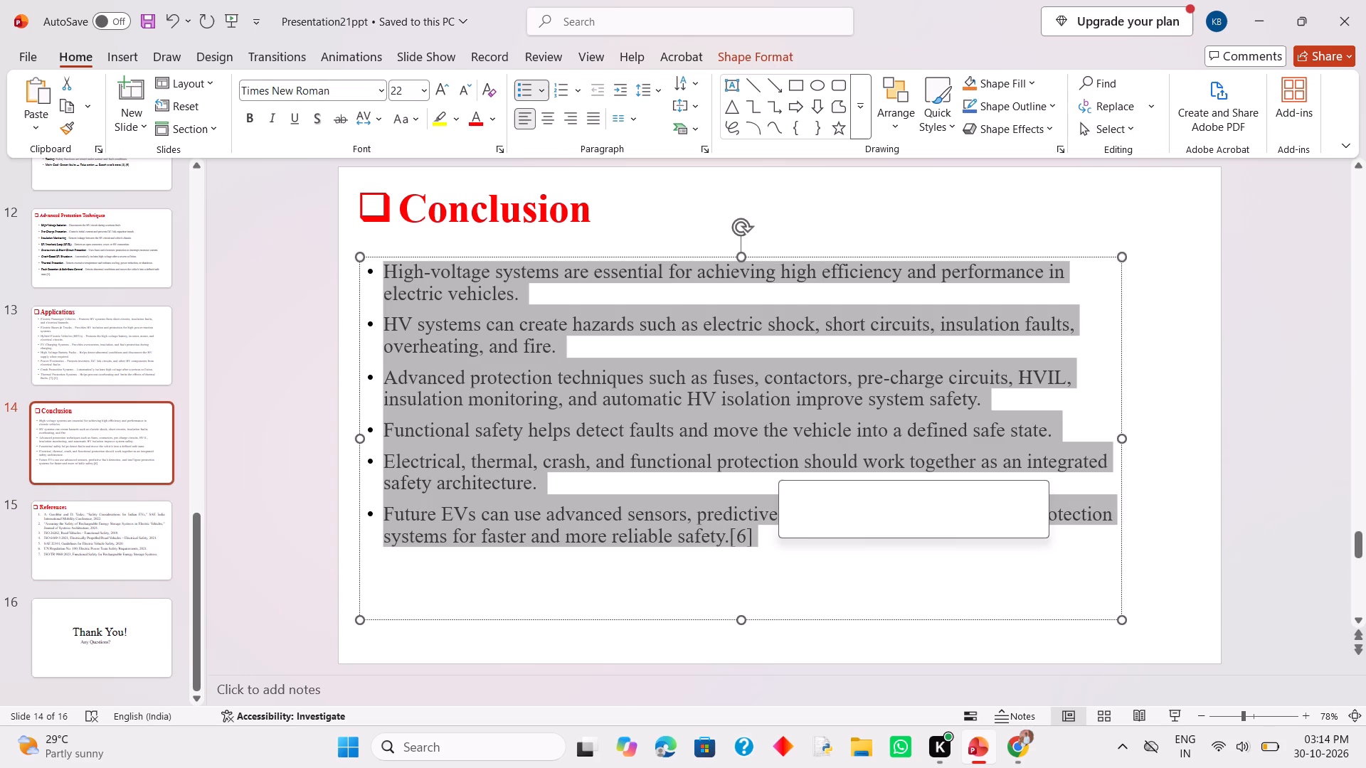
pyautogui.hotkey('ctrl', 'BackSpace')
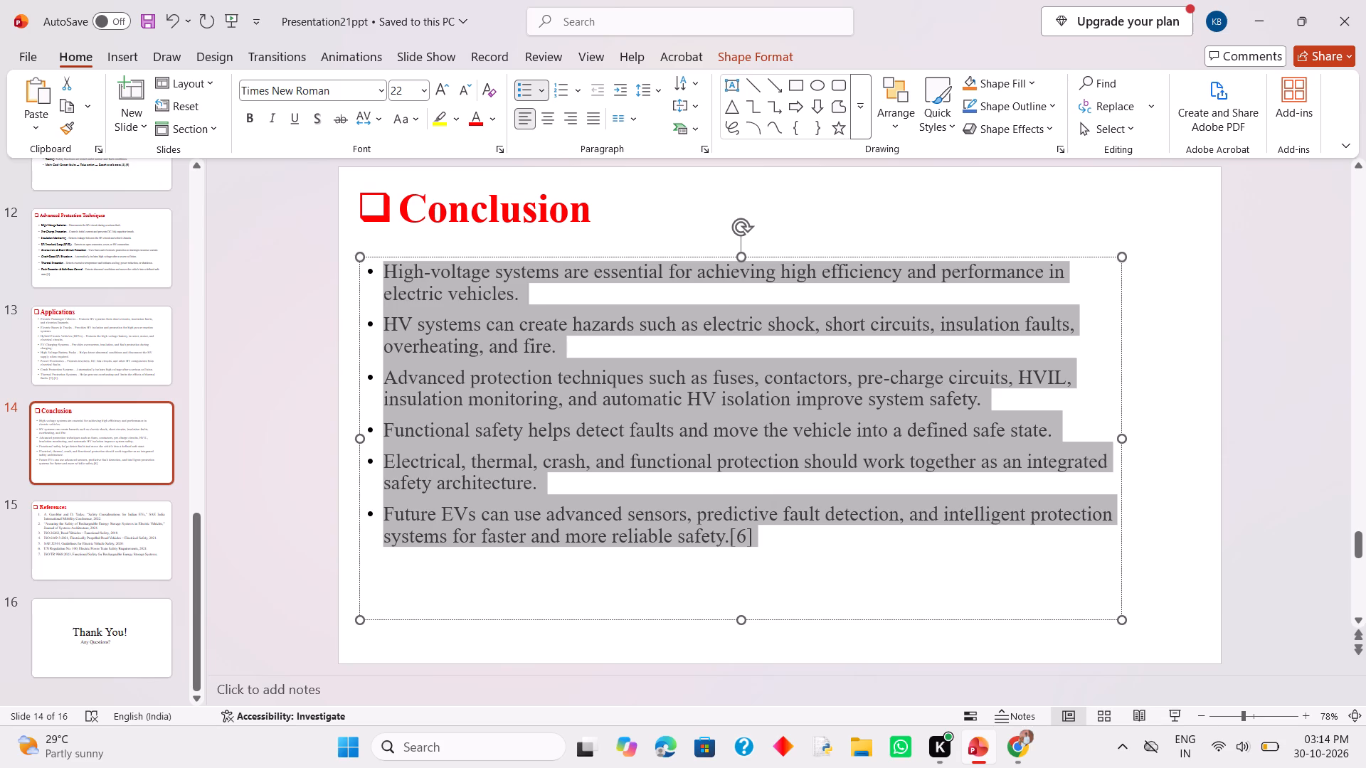
pyautogui.press('BackSpace')
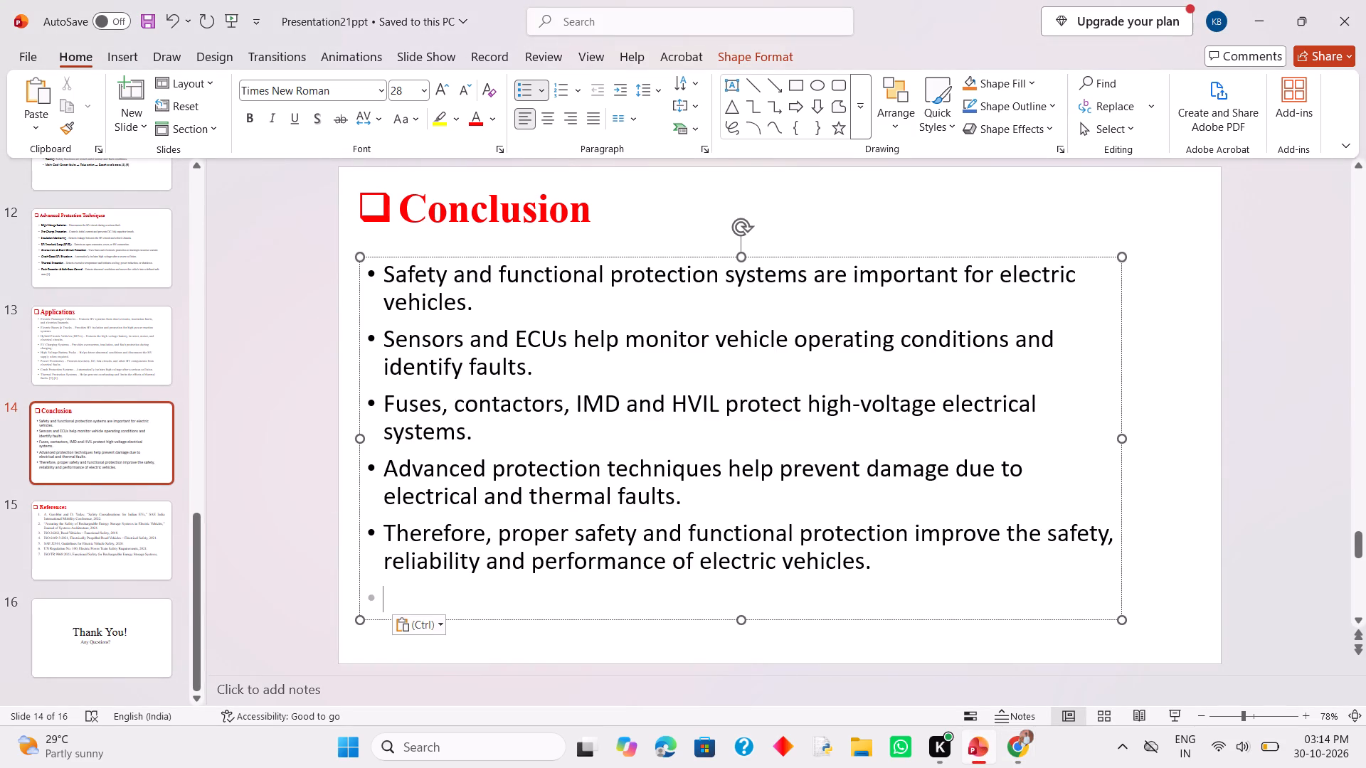
# Remove the empty bullet line after the fifth bullet on slide 14.
pyautogui.press('BackSpace')
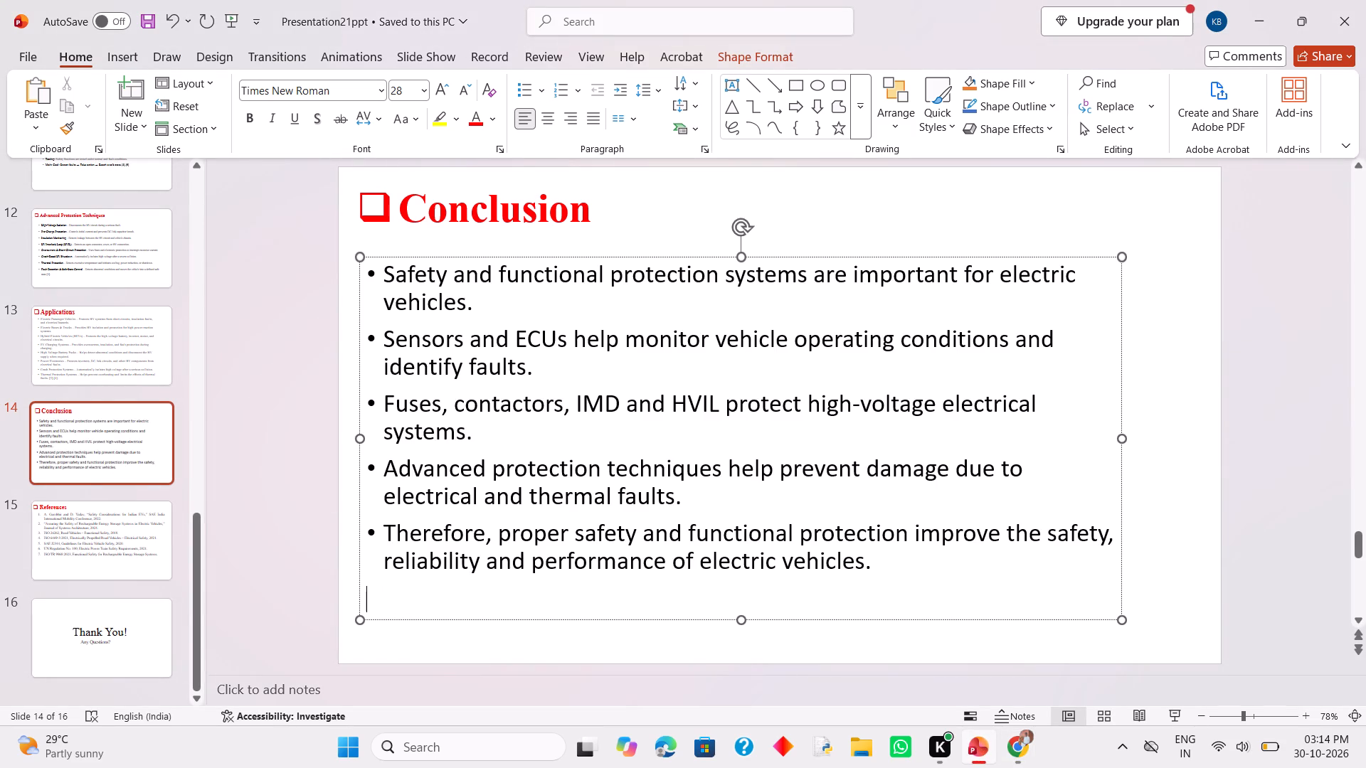
pyautogui.press('BackSpace')
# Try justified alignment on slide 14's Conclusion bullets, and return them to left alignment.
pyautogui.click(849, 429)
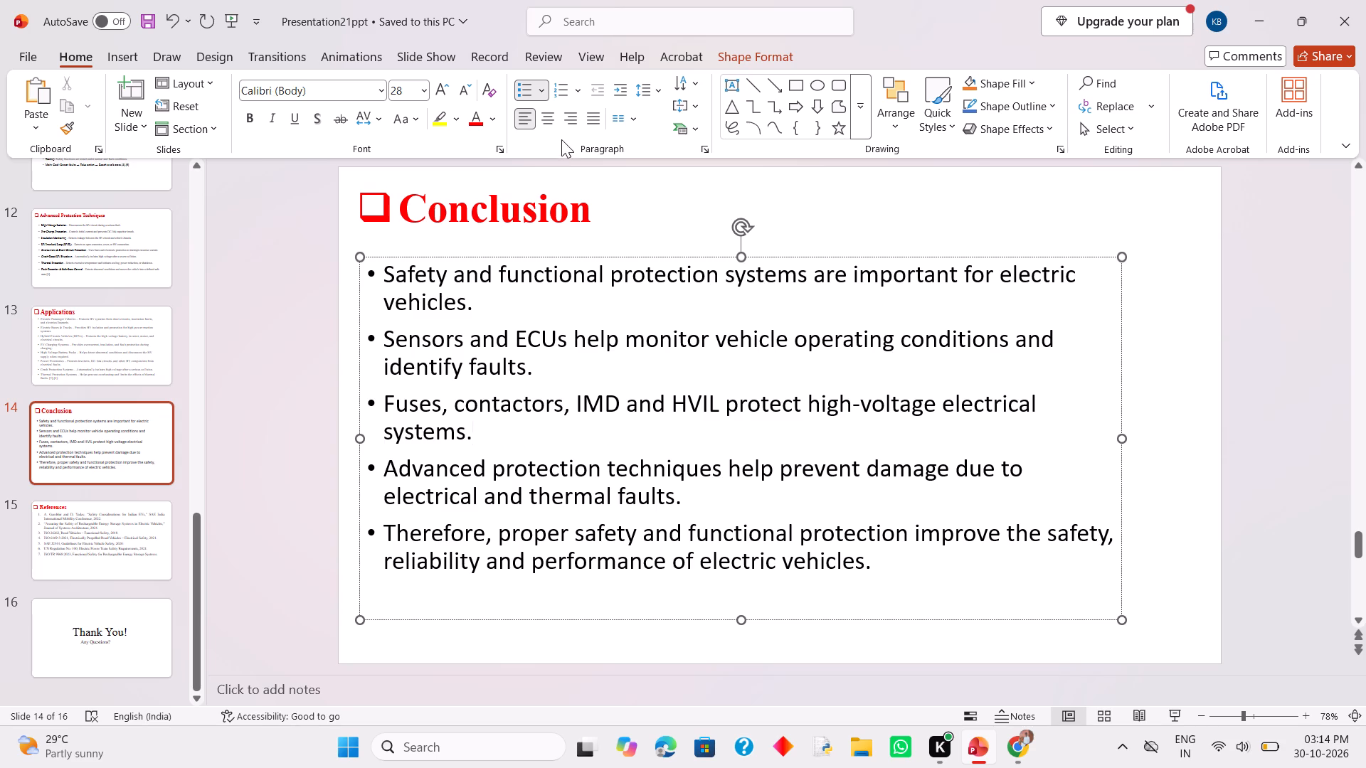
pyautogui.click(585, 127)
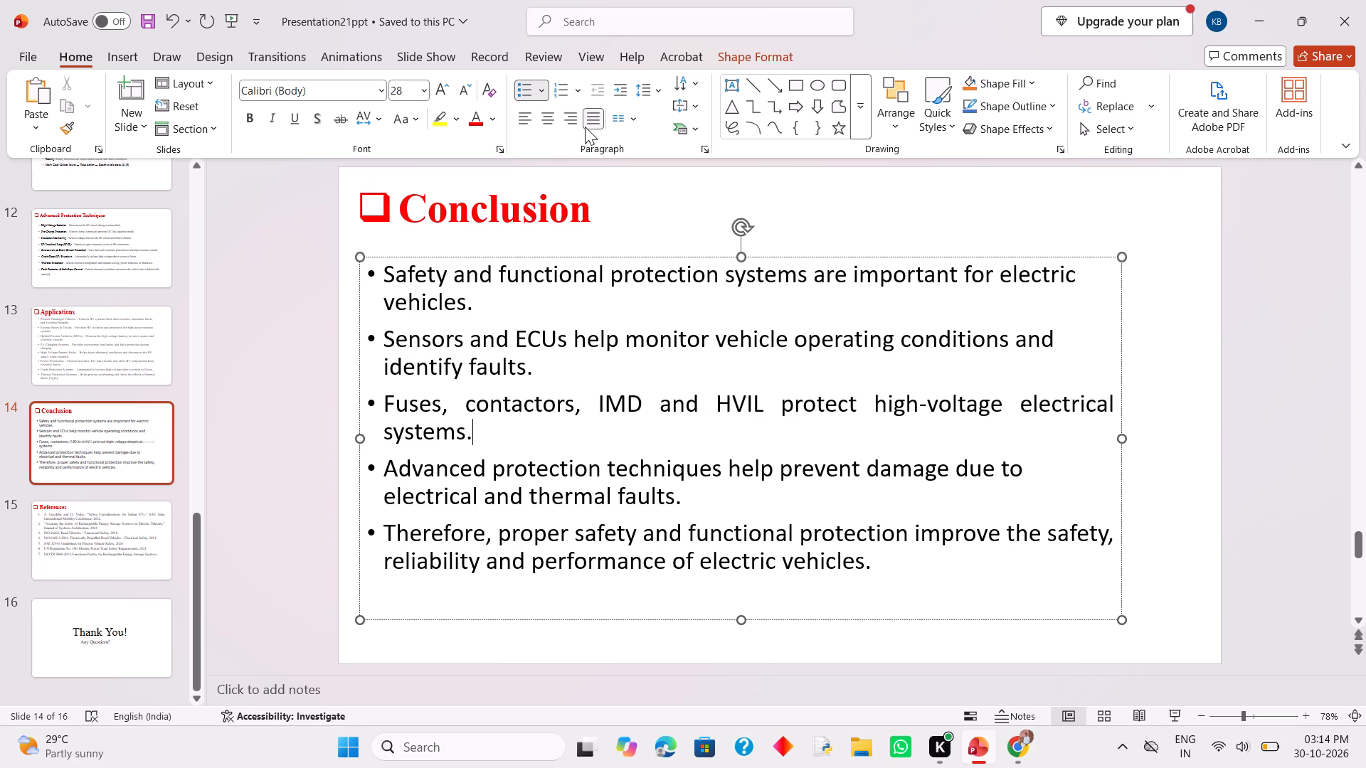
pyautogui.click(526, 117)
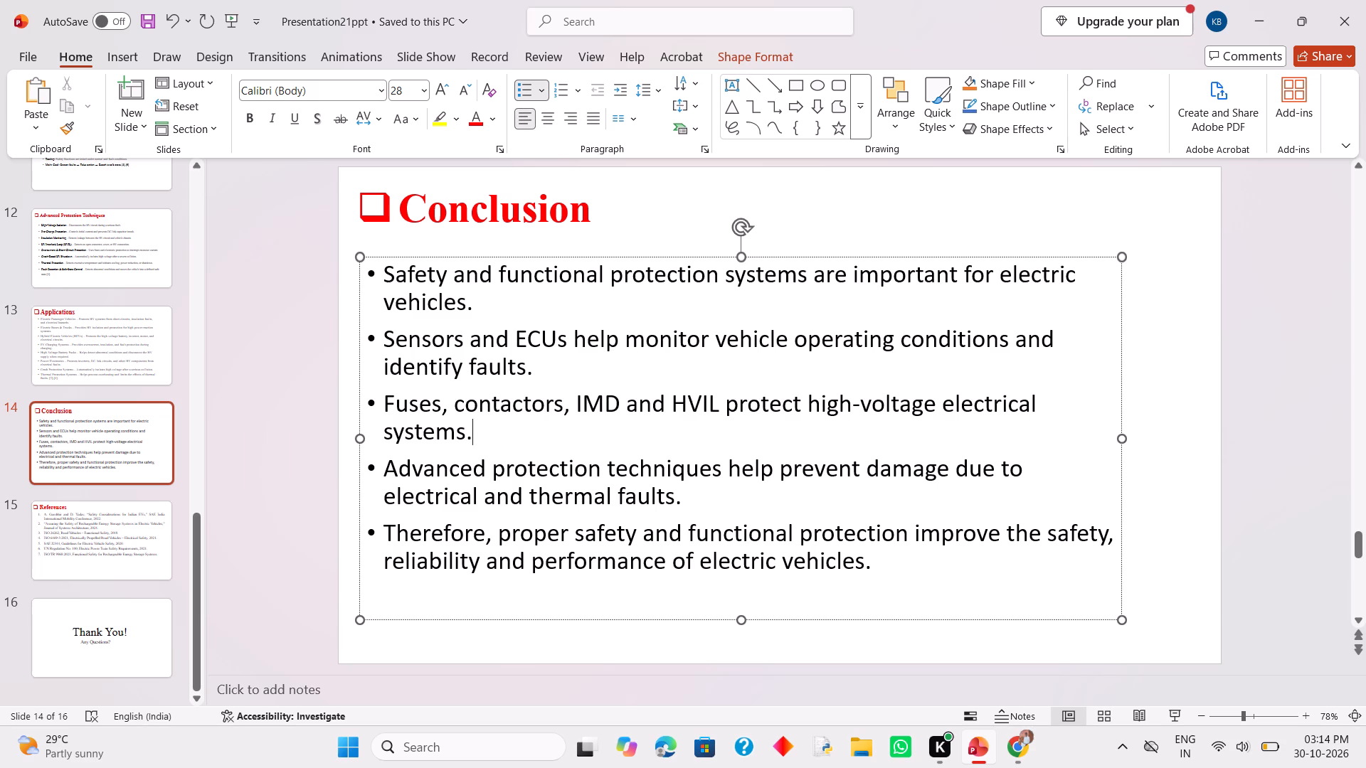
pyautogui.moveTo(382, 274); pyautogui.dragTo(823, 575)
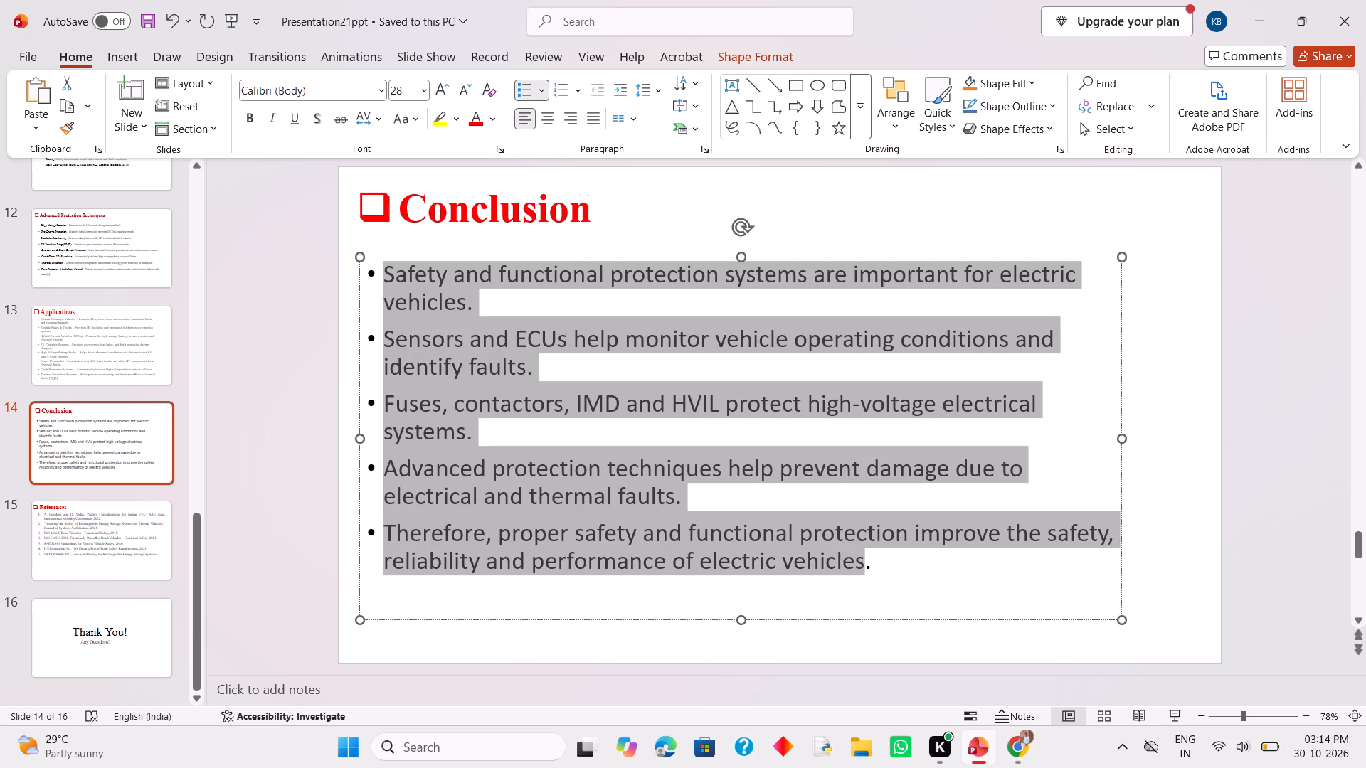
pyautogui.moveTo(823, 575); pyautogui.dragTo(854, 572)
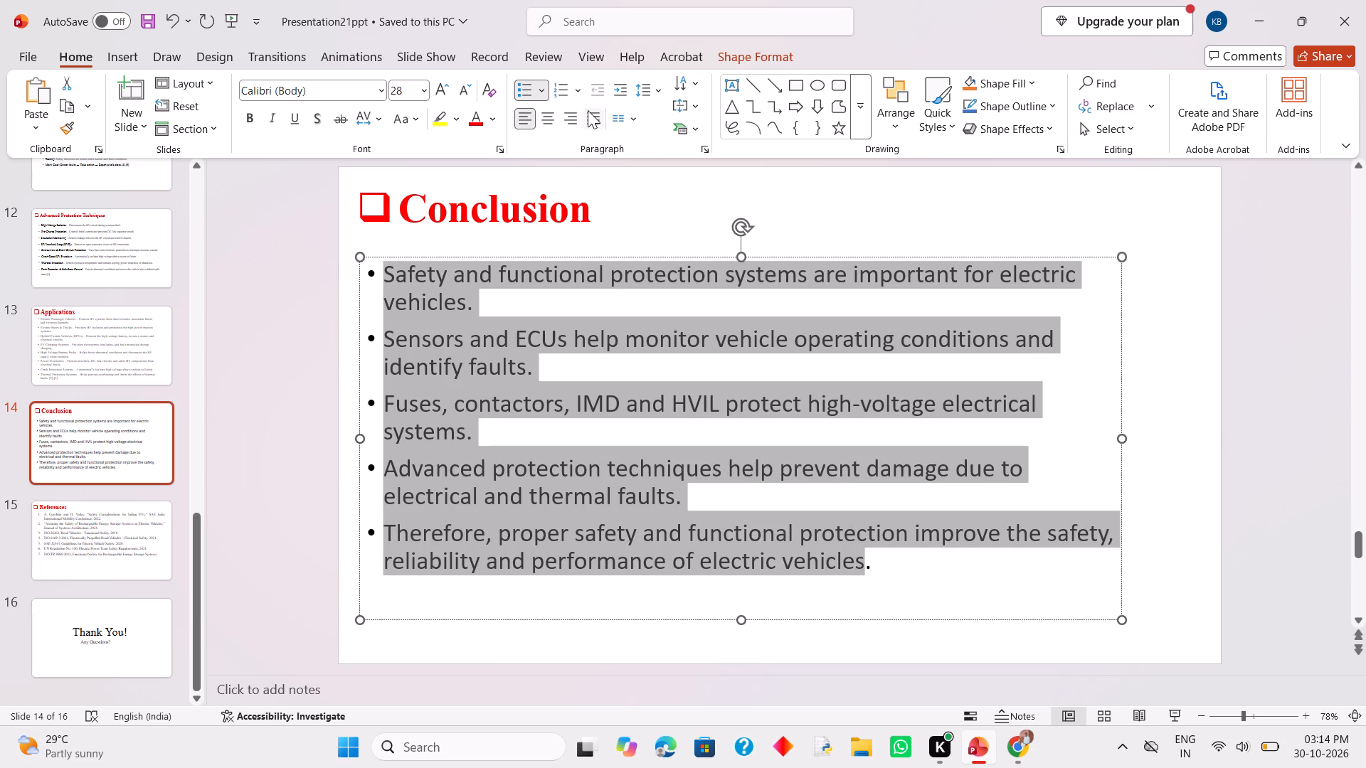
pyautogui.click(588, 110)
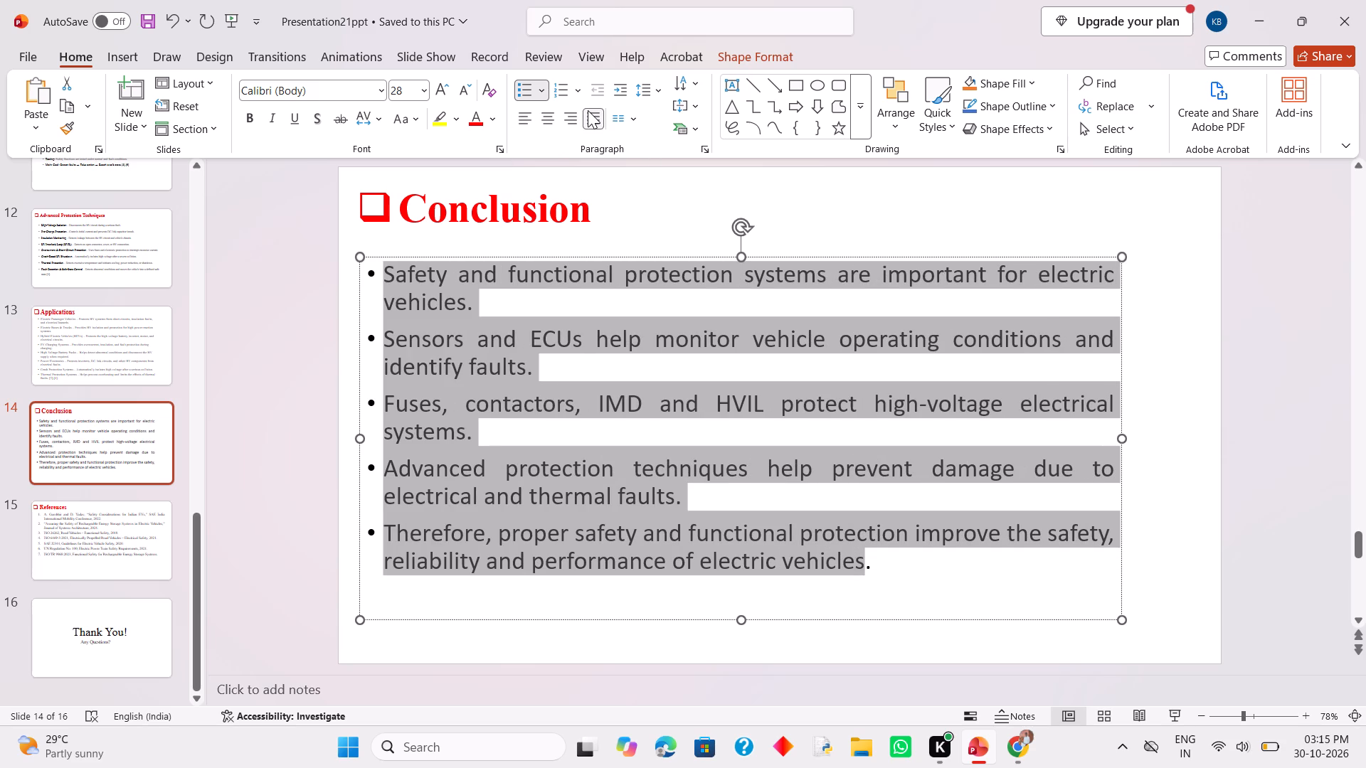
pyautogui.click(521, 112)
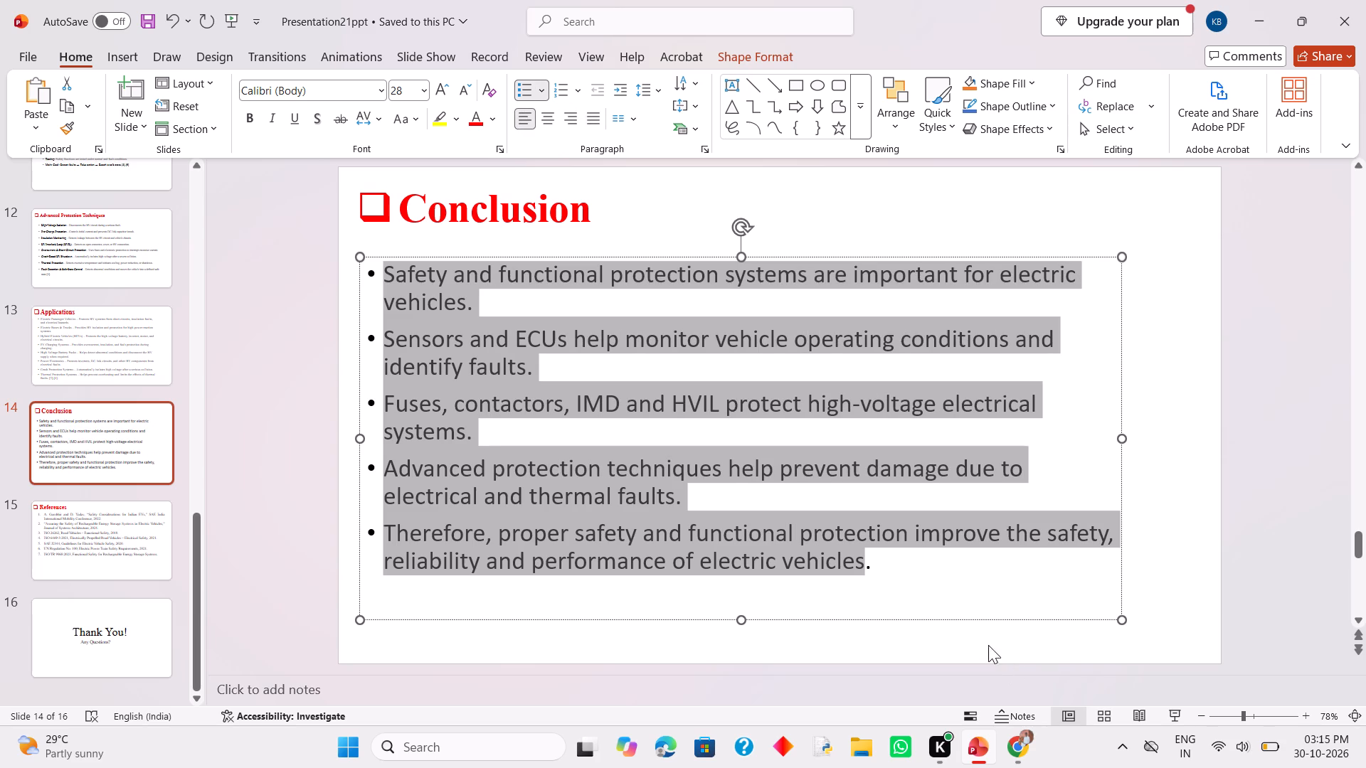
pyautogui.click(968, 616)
# Narrow the references text placeholder on slide 15 by pulling its right edge inward, keeping its left edge in place.
pyautogui.click(142, 575)
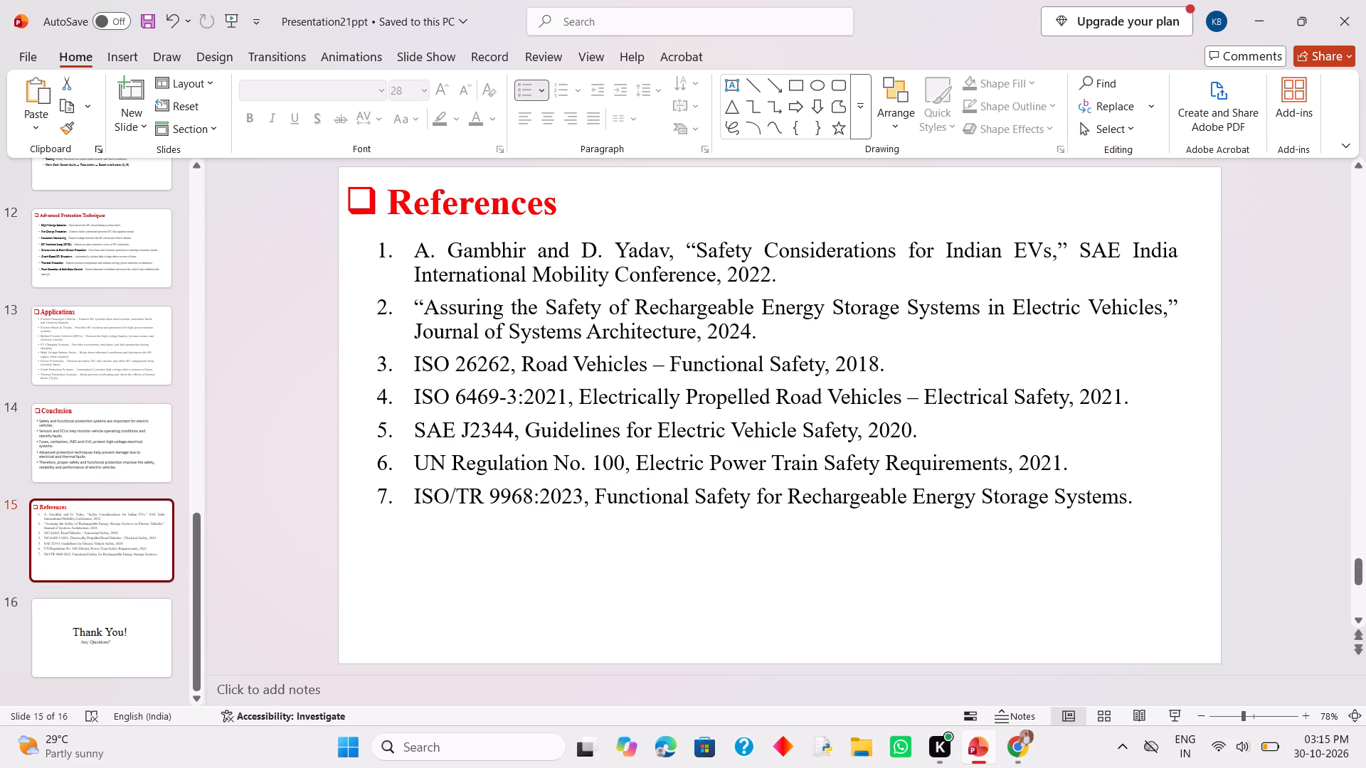
pyautogui.click(511, 414)
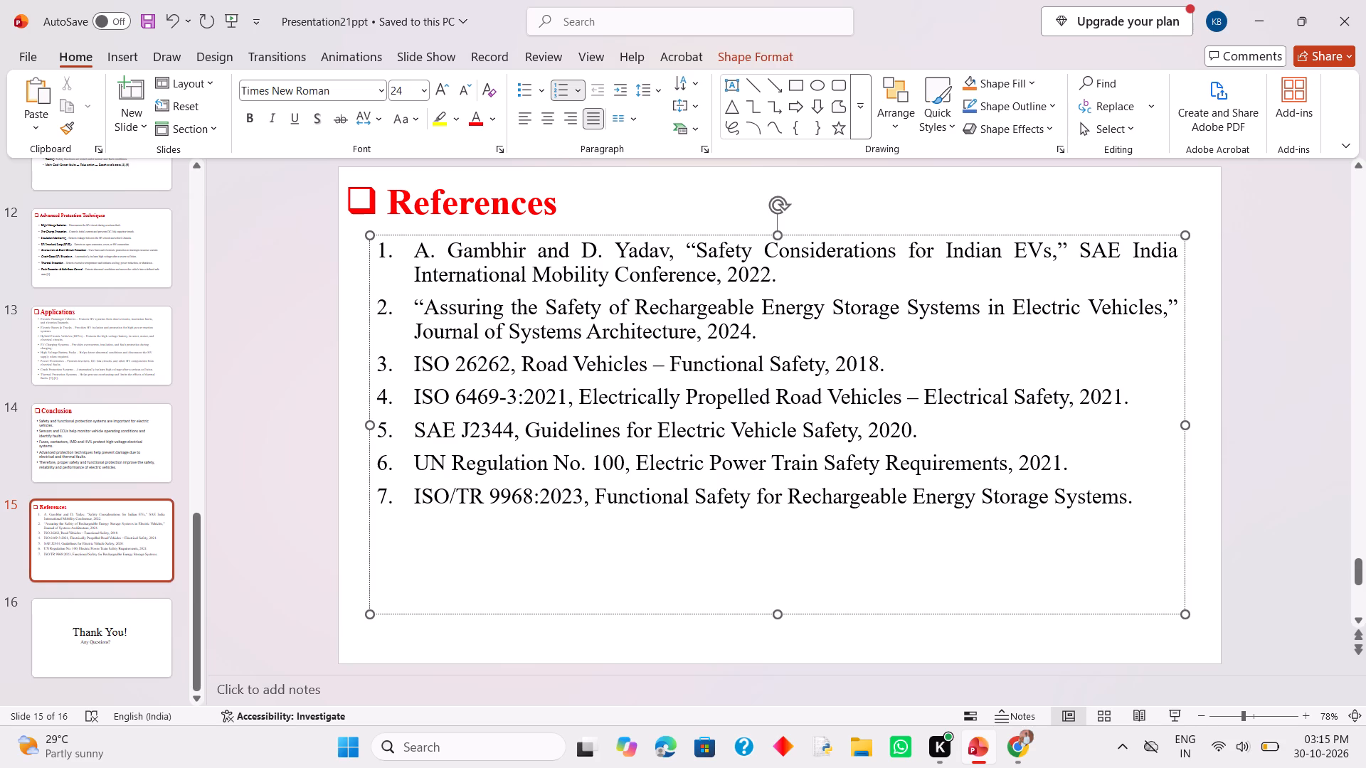
pyautogui.moveTo(1190, 427); pyautogui.dragTo(1144, 424)
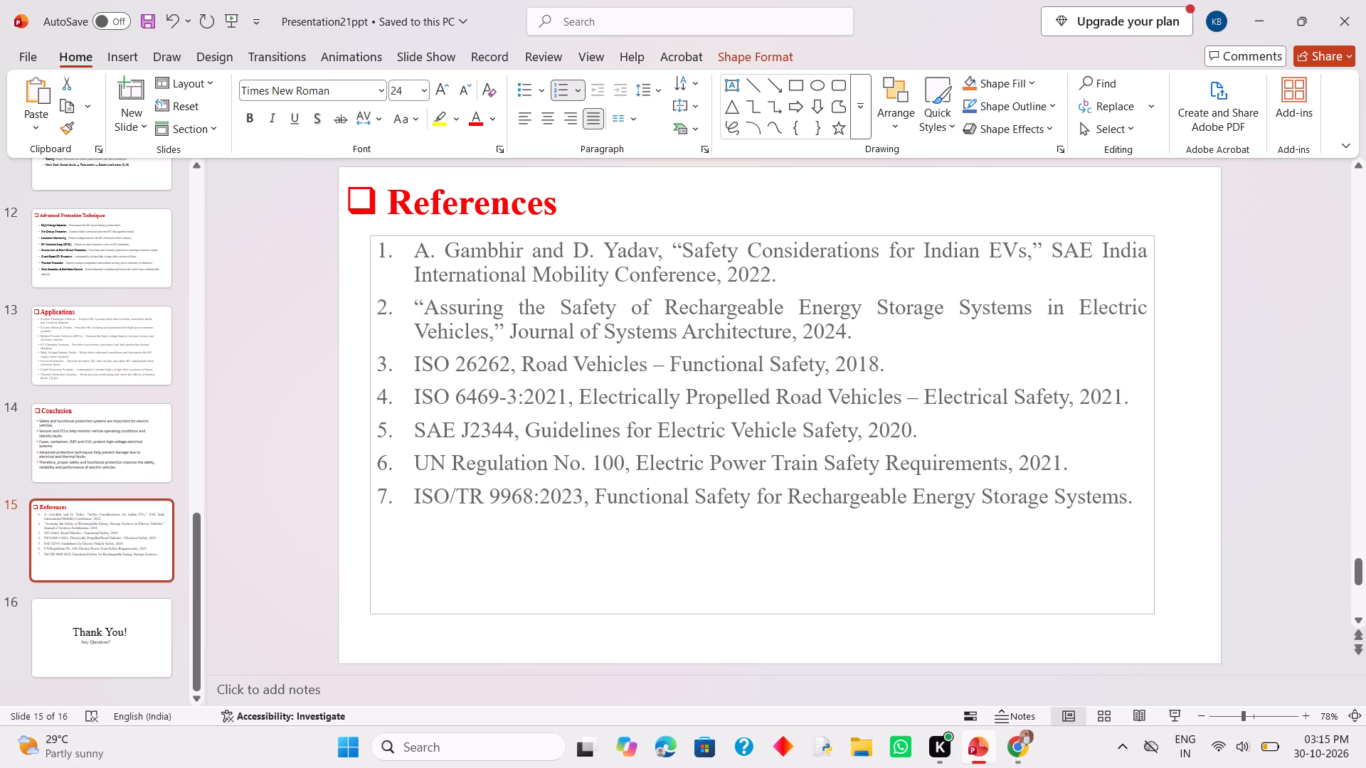
pyautogui.moveTo(1144, 424); pyautogui.dragTo(1128, 421)
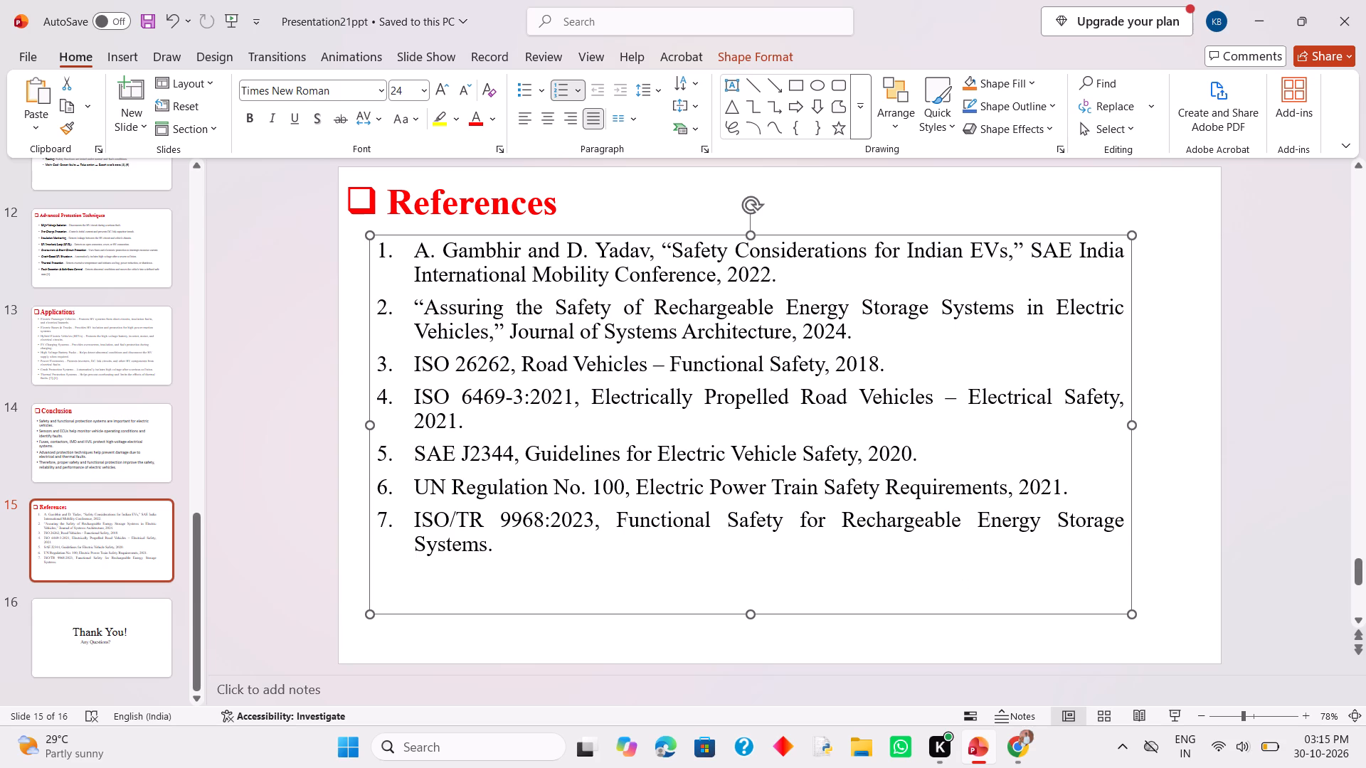
pyautogui.click(77, 654)
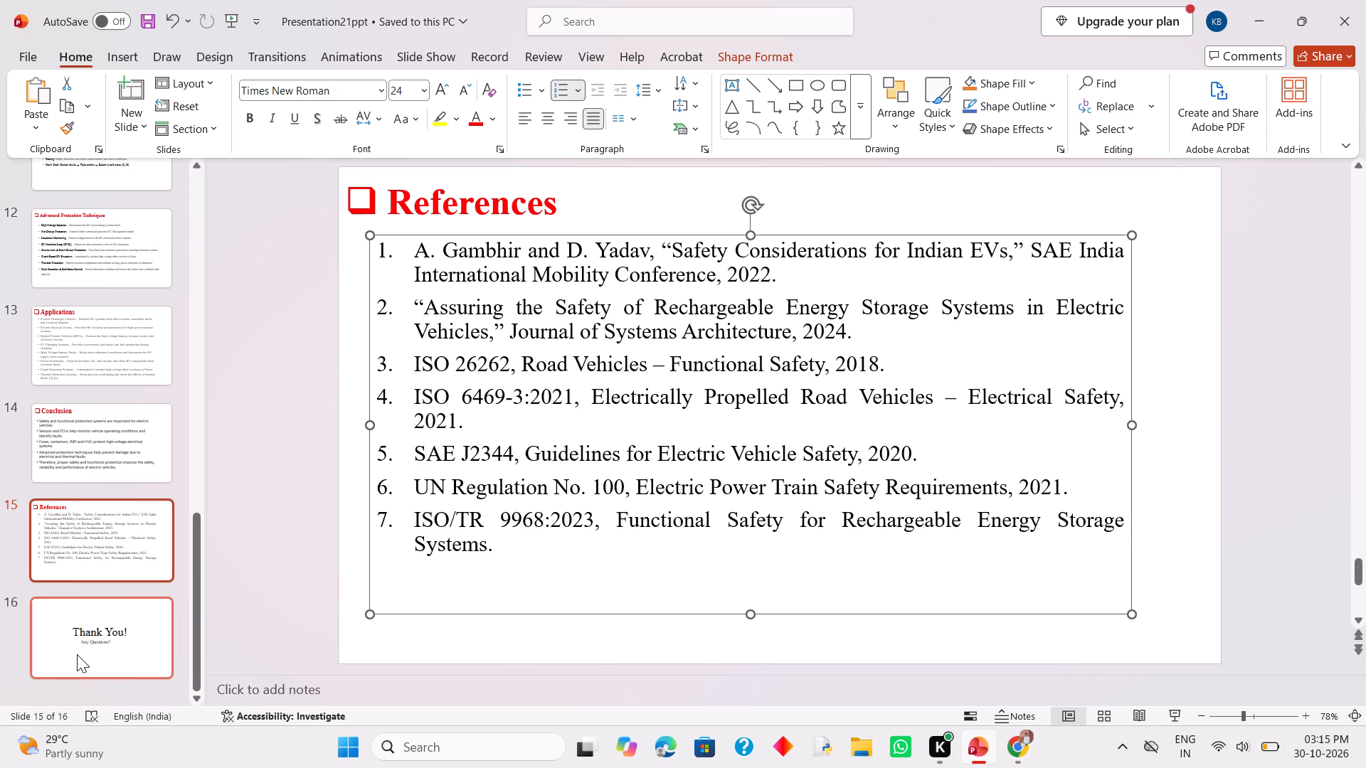
pyautogui.click(86, 522)
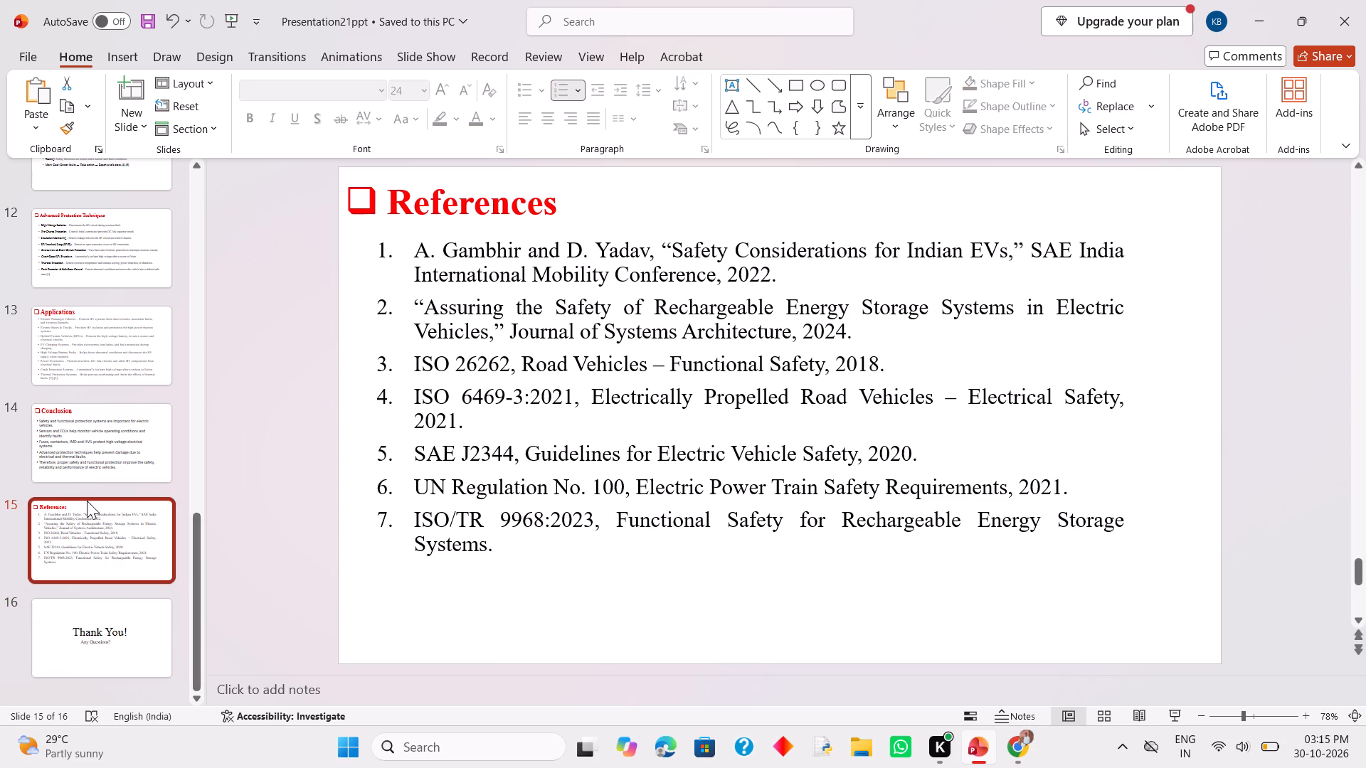
pyautogui.click(116, 435)
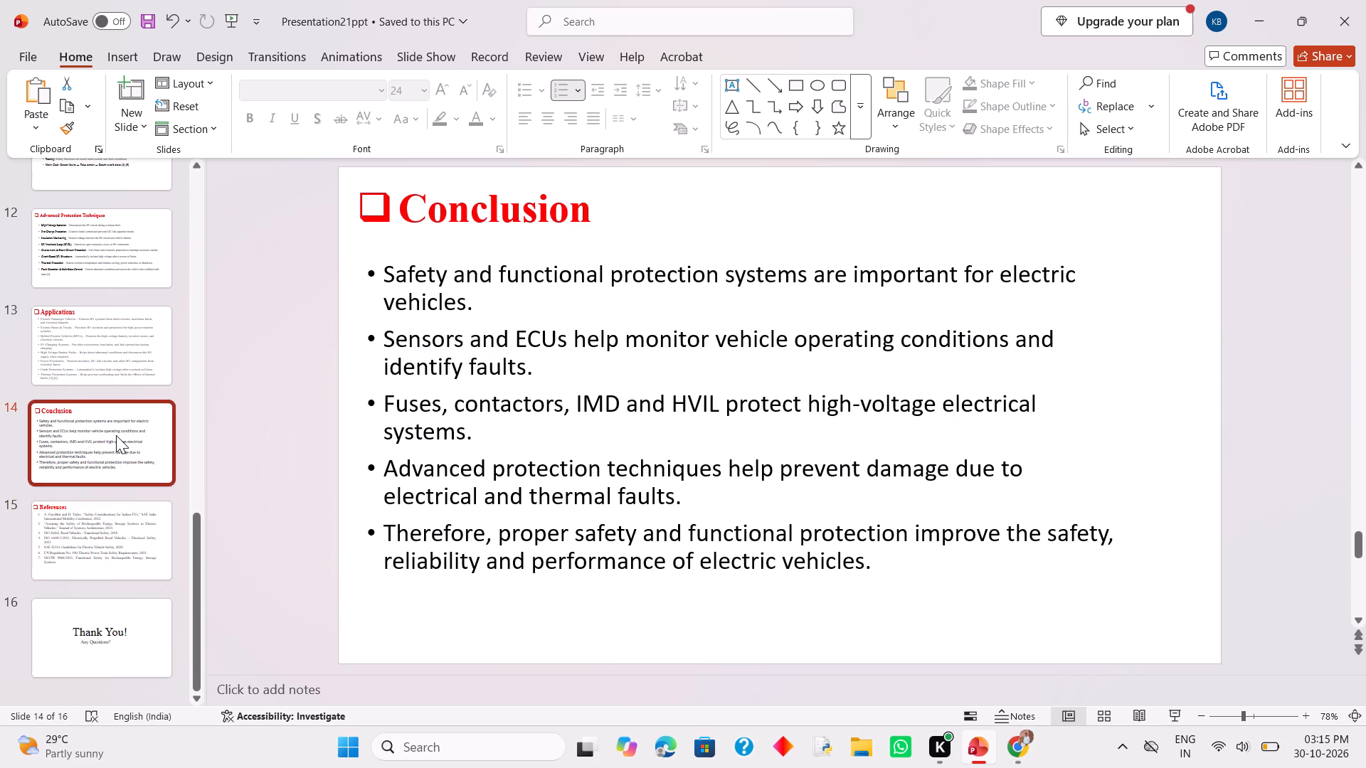
pyautogui.click(111, 535)
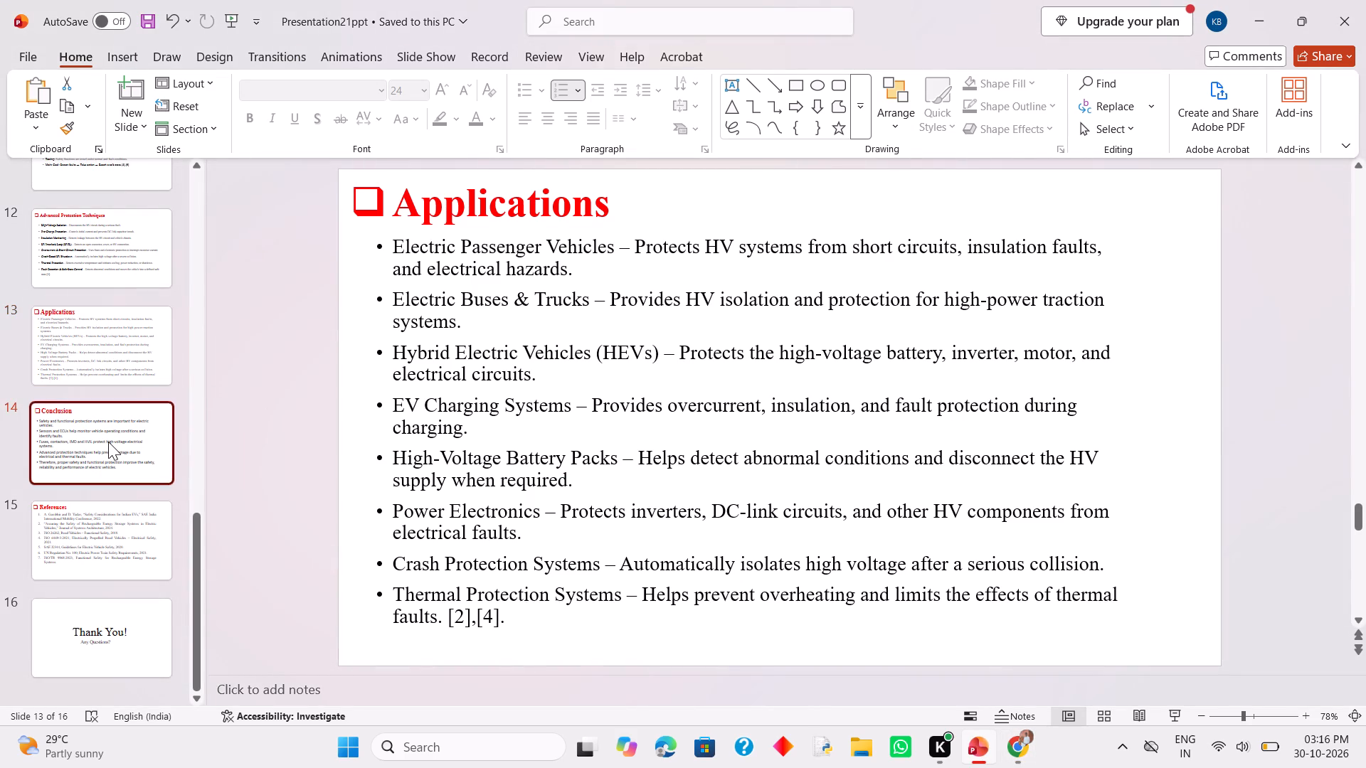
pyautogui.click(121, 368)
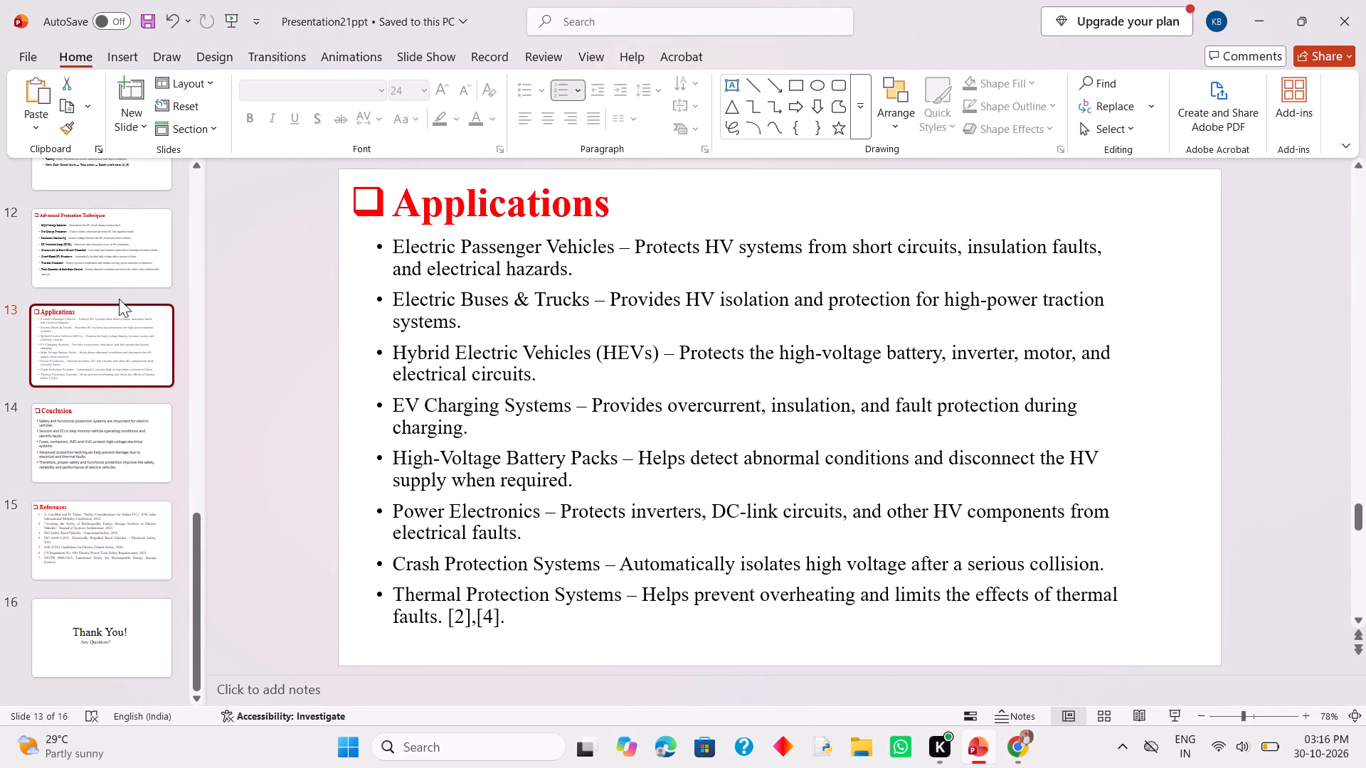
pyautogui.click(125, 252)
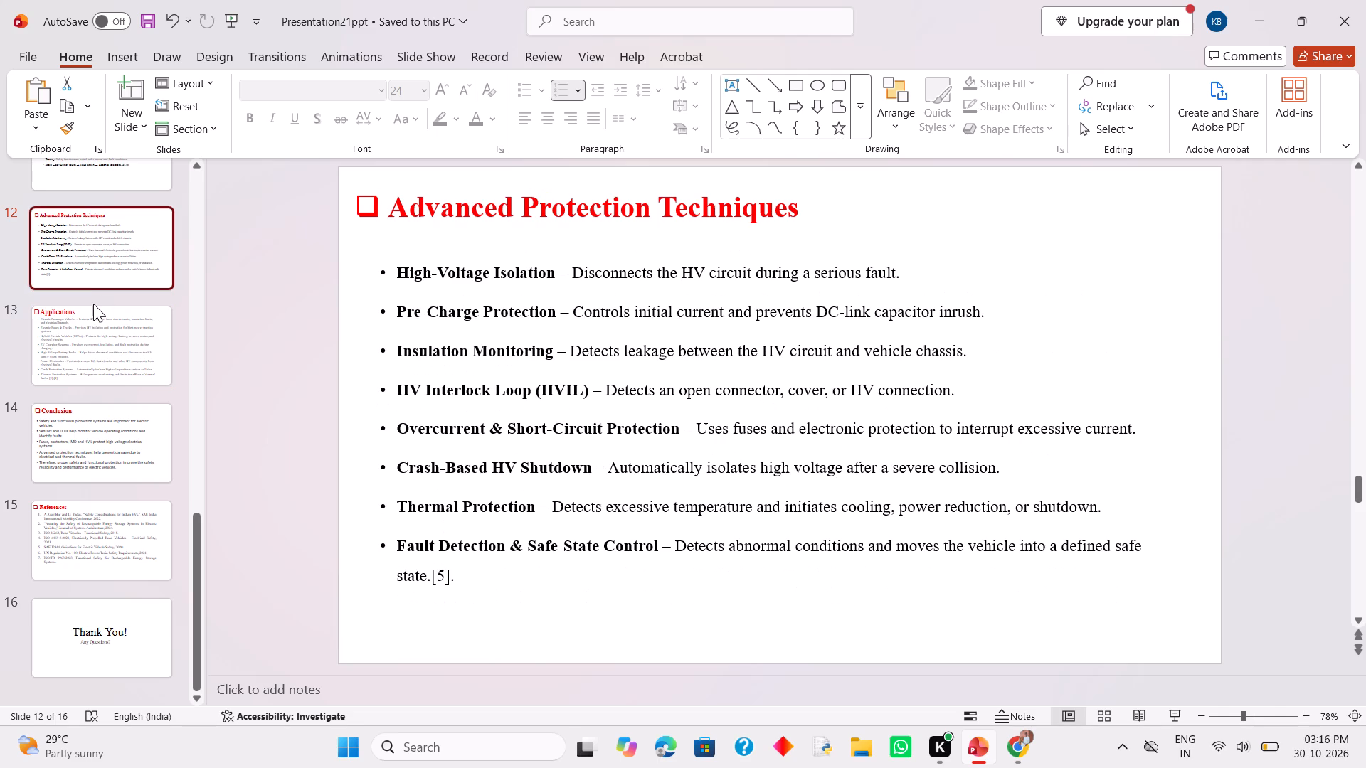
pyautogui.scroll(2, 74, 425)
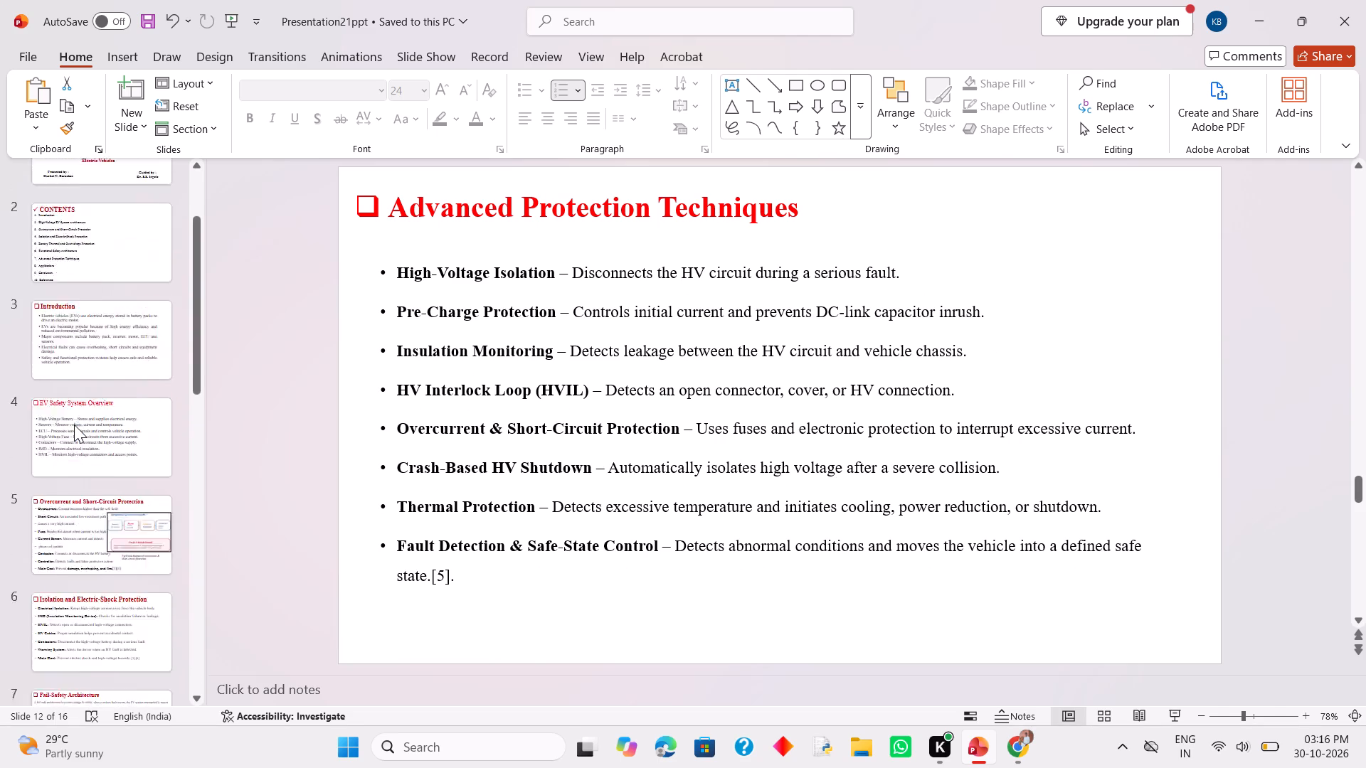
pyautogui.click(74, 425)
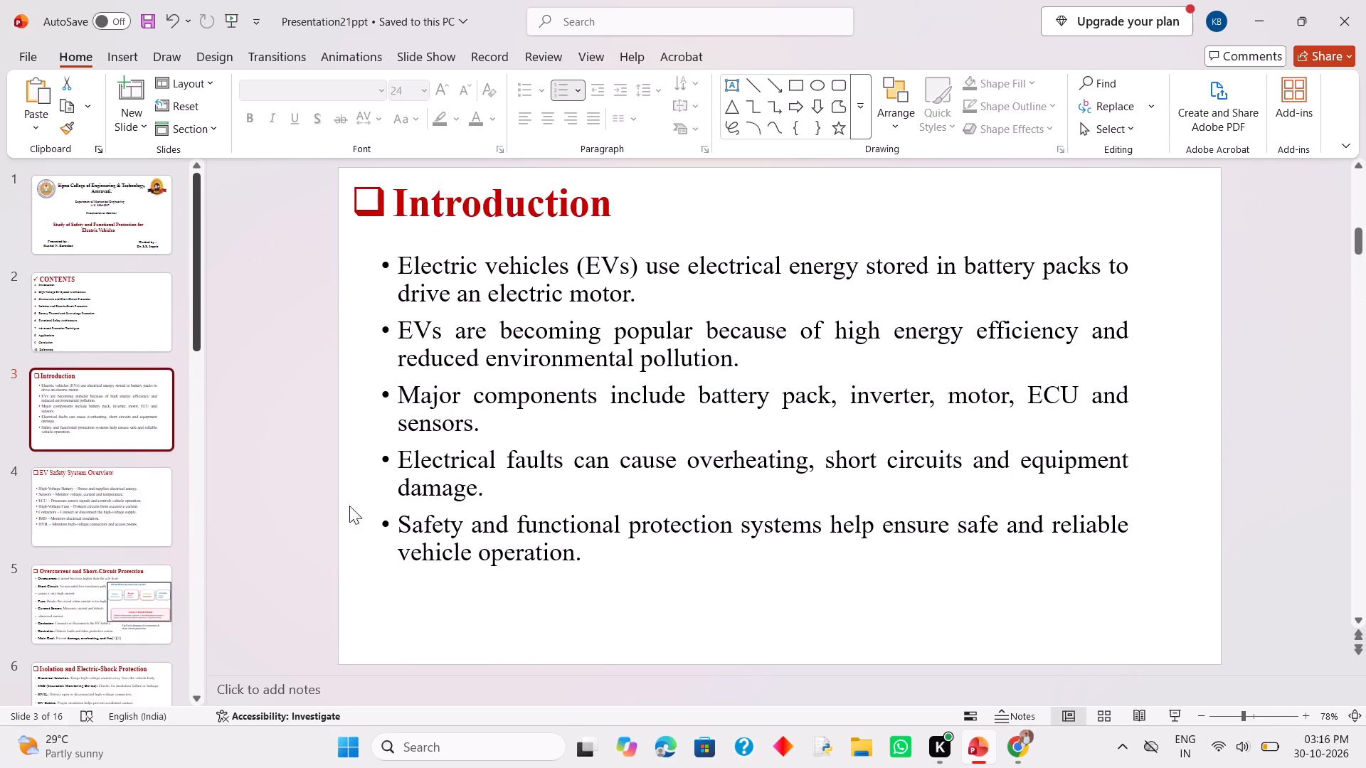
pyautogui.click(75, 483)
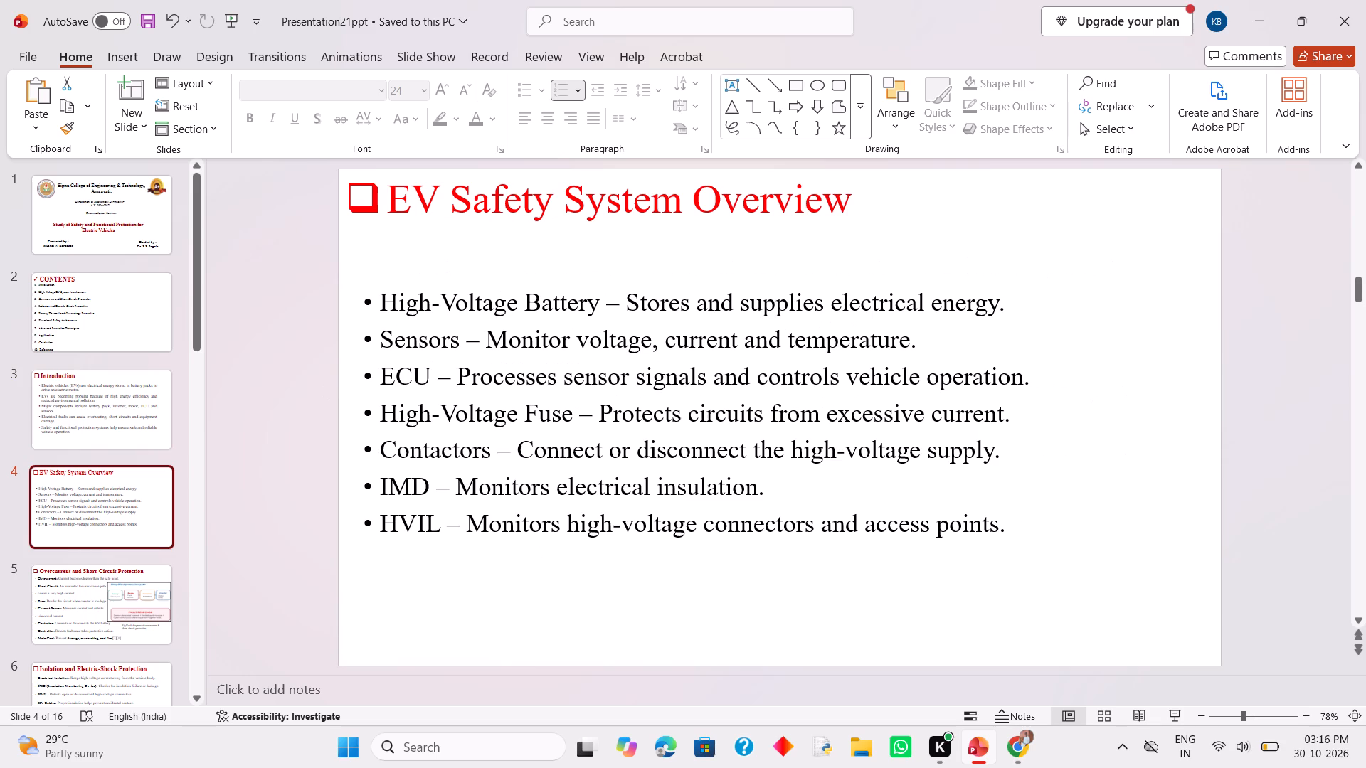
pyautogui.click(116, 521)
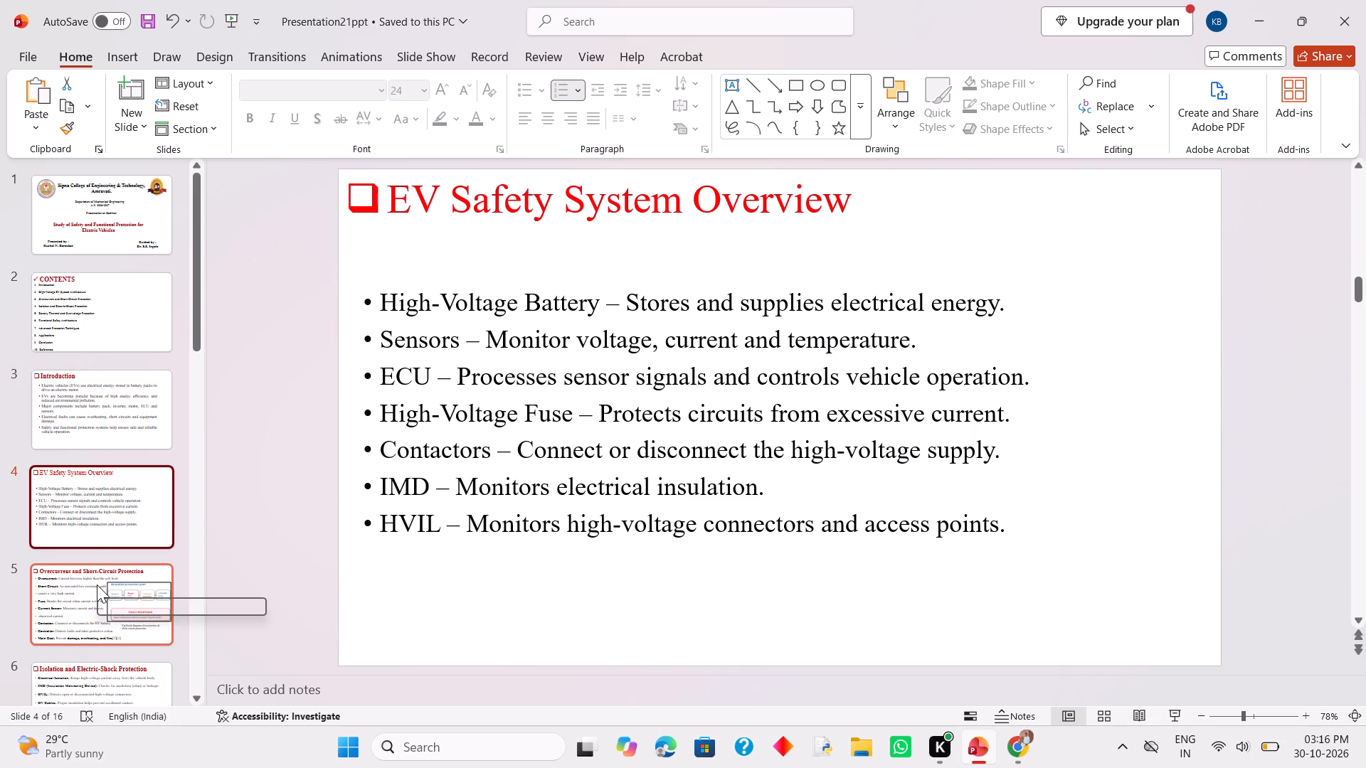
# On slide 5, join the separate bullet "causes a very high current." onto the end of the Short Circuit bullet above it.
pyautogui.click(97, 585)
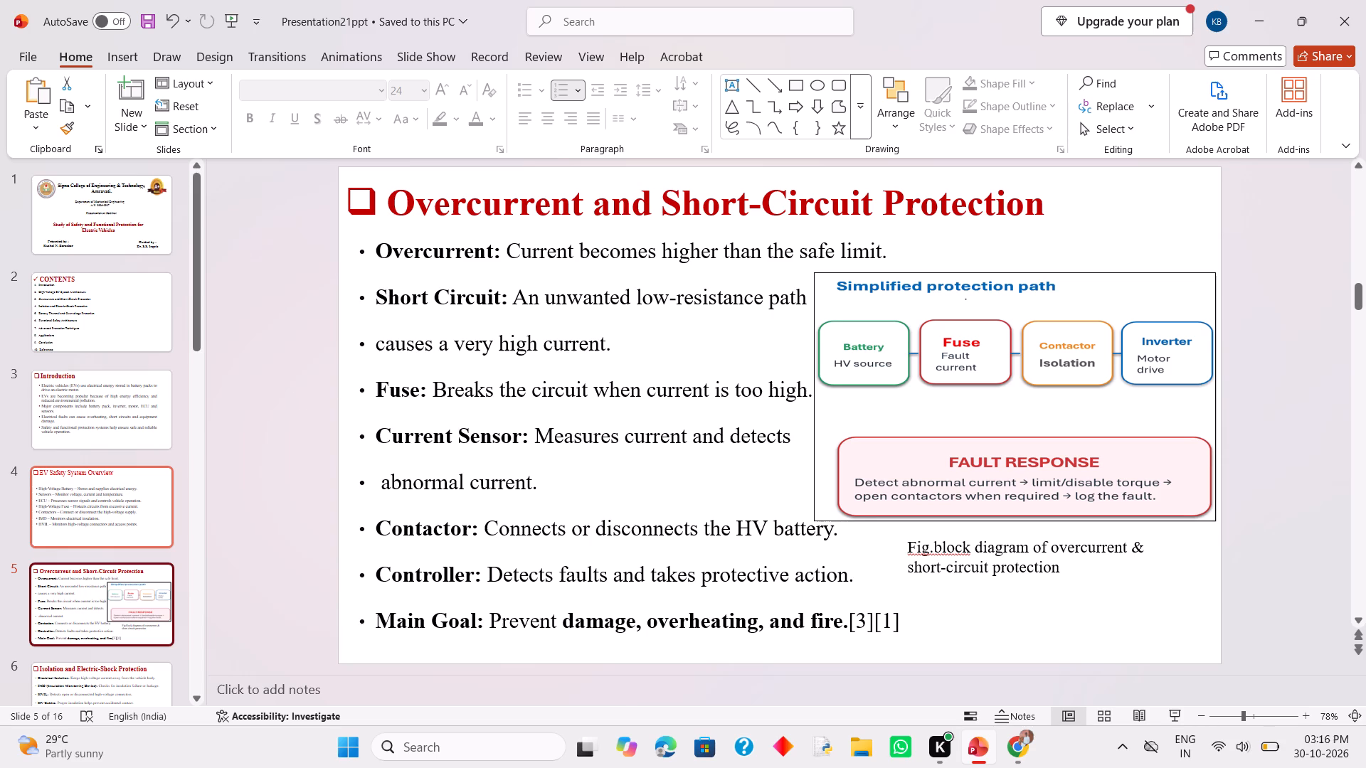
pyautogui.click(614, 343)
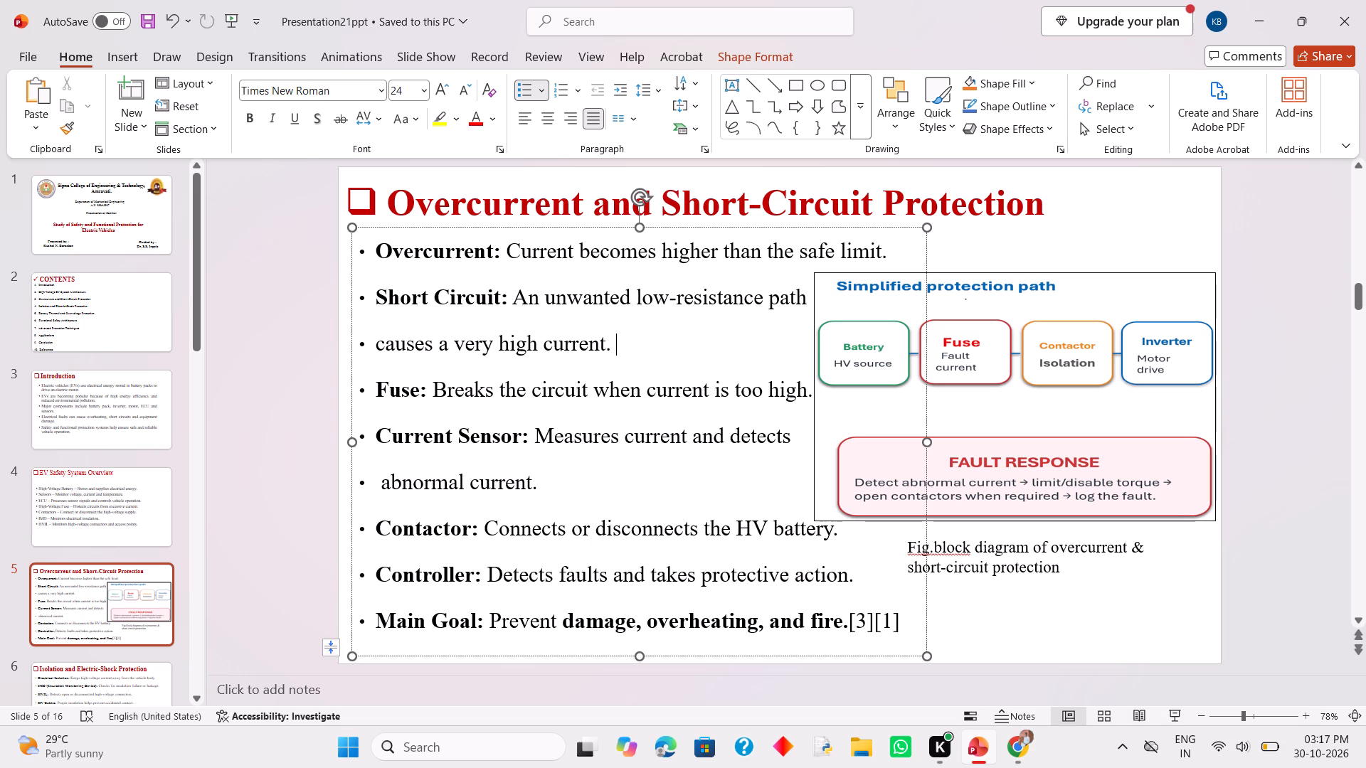
pyautogui.press('Left')
pyautogui.press('Left')
pyautogui.press('Left')
pyautogui.press('Left')
pyautogui.press('Left')
pyautogui.press('Left')
pyautogui.press('Left')
pyautogui.press('Left')
pyautogui.press('Left')
pyautogui.press('Left')
pyautogui.press('Left')
pyautogui.press('Left')
pyautogui.press('Left')
pyautogui.press('Left')
pyautogui.press('Left')
pyautogui.press('Left')
pyautogui.press('Left')
pyautogui.press('Left')
pyautogui.press('Left')
pyautogui.press('Left')
pyautogui.press('Left')
pyautogui.press('BackSpace')
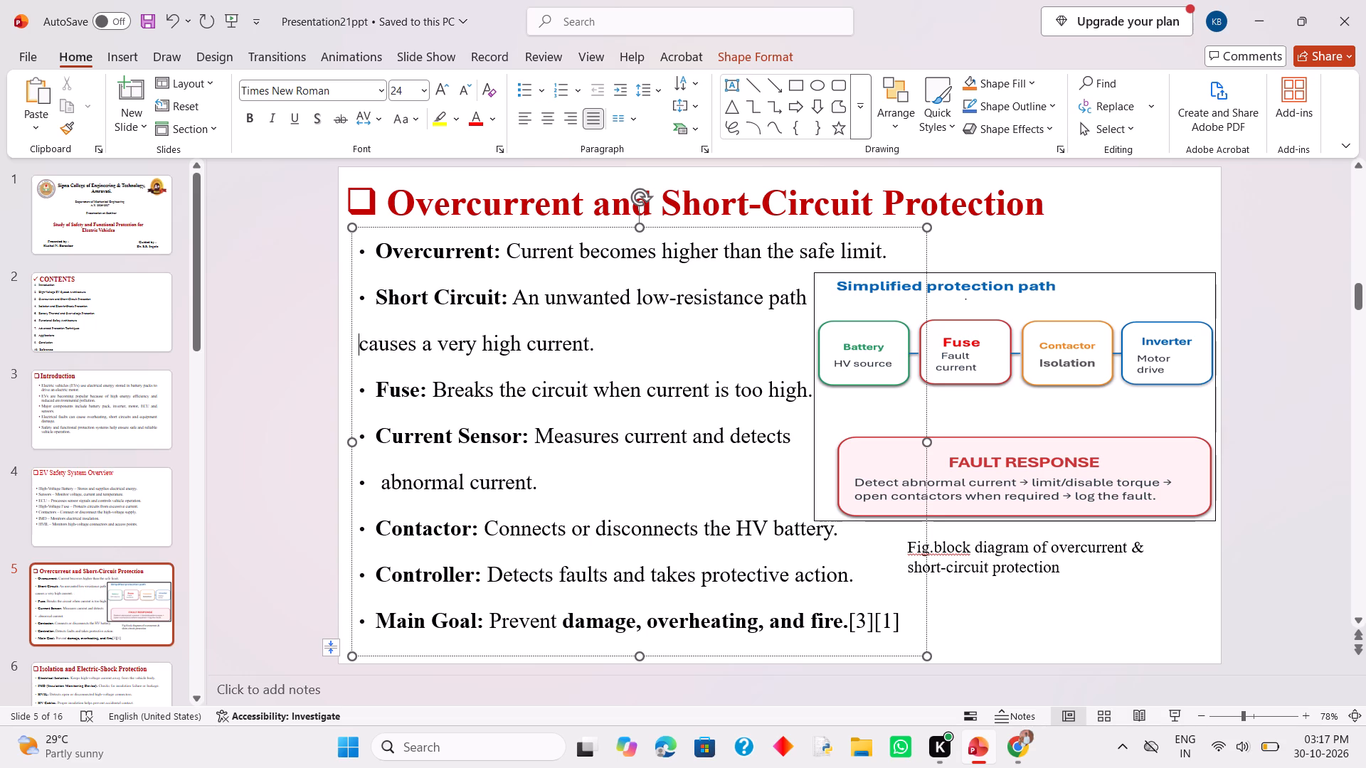
pyautogui.press('BackSpace')
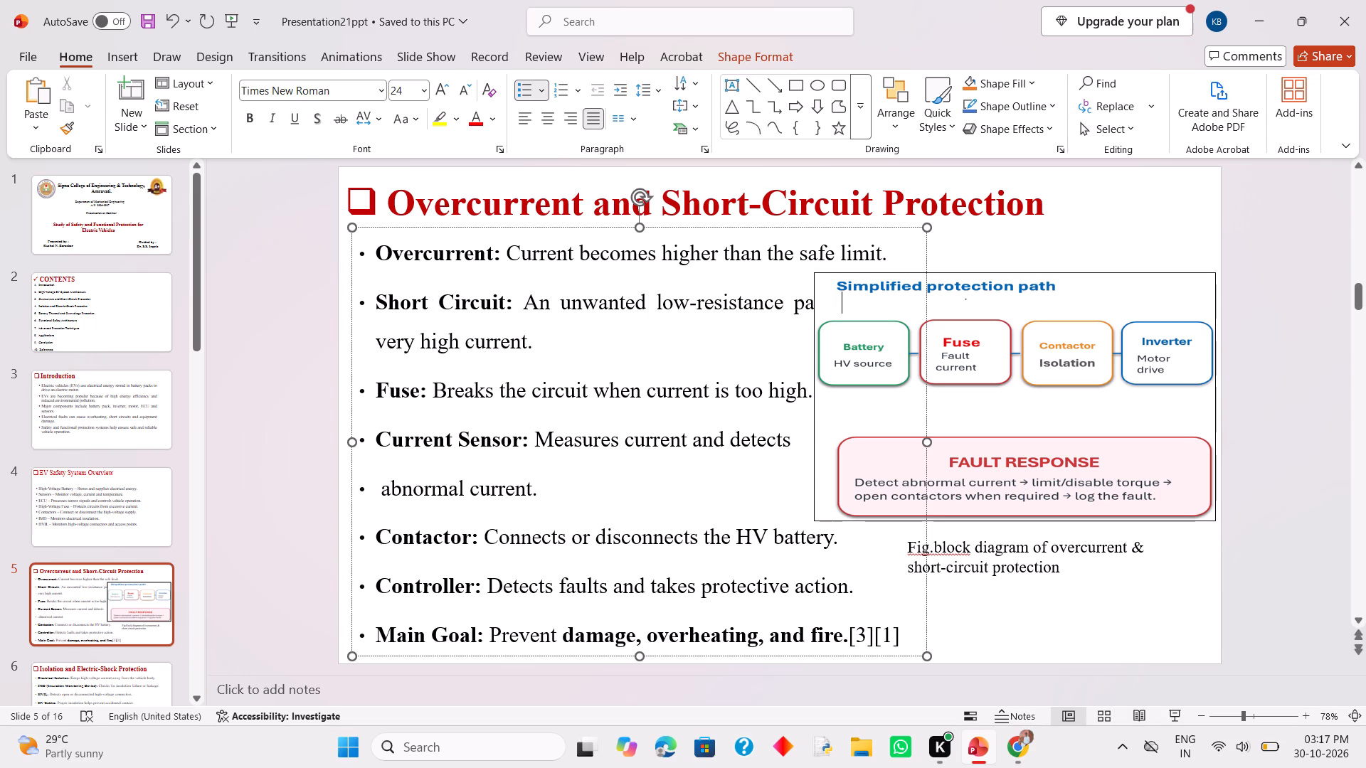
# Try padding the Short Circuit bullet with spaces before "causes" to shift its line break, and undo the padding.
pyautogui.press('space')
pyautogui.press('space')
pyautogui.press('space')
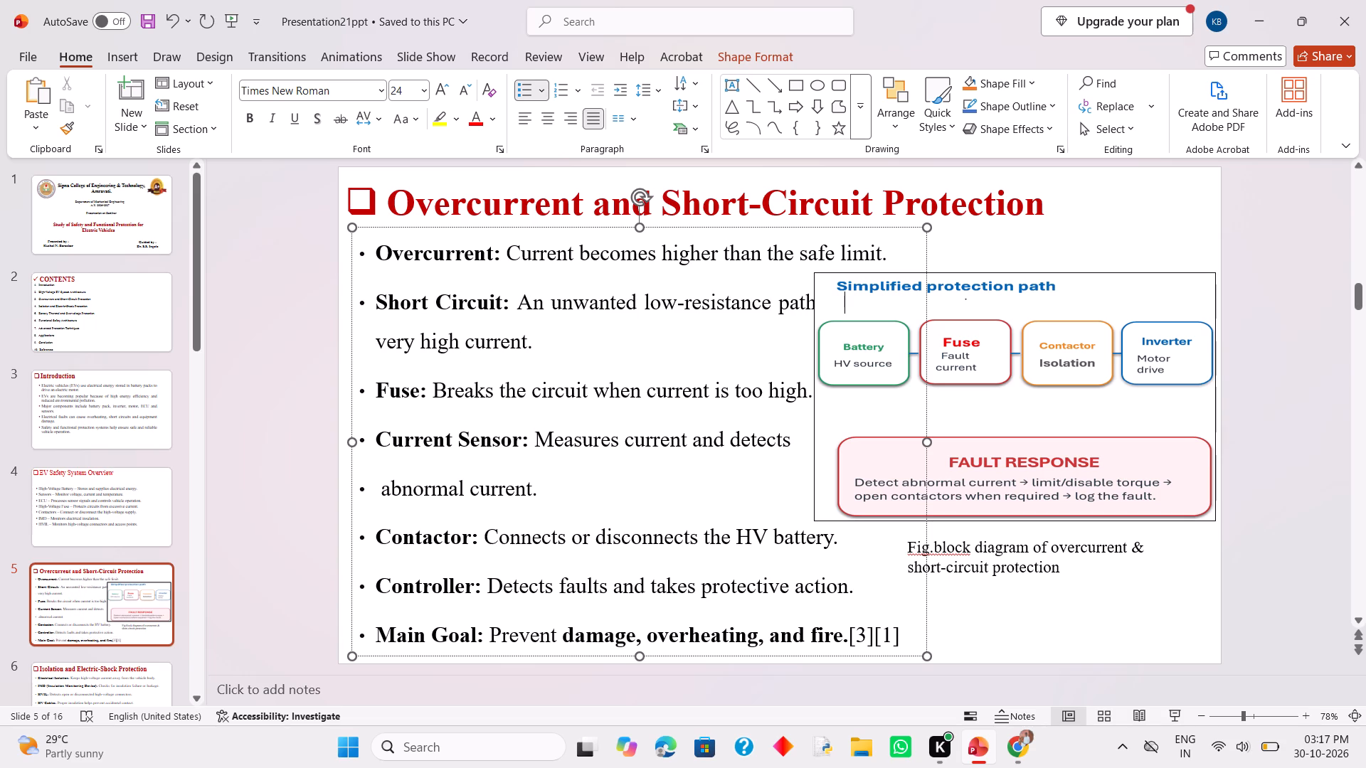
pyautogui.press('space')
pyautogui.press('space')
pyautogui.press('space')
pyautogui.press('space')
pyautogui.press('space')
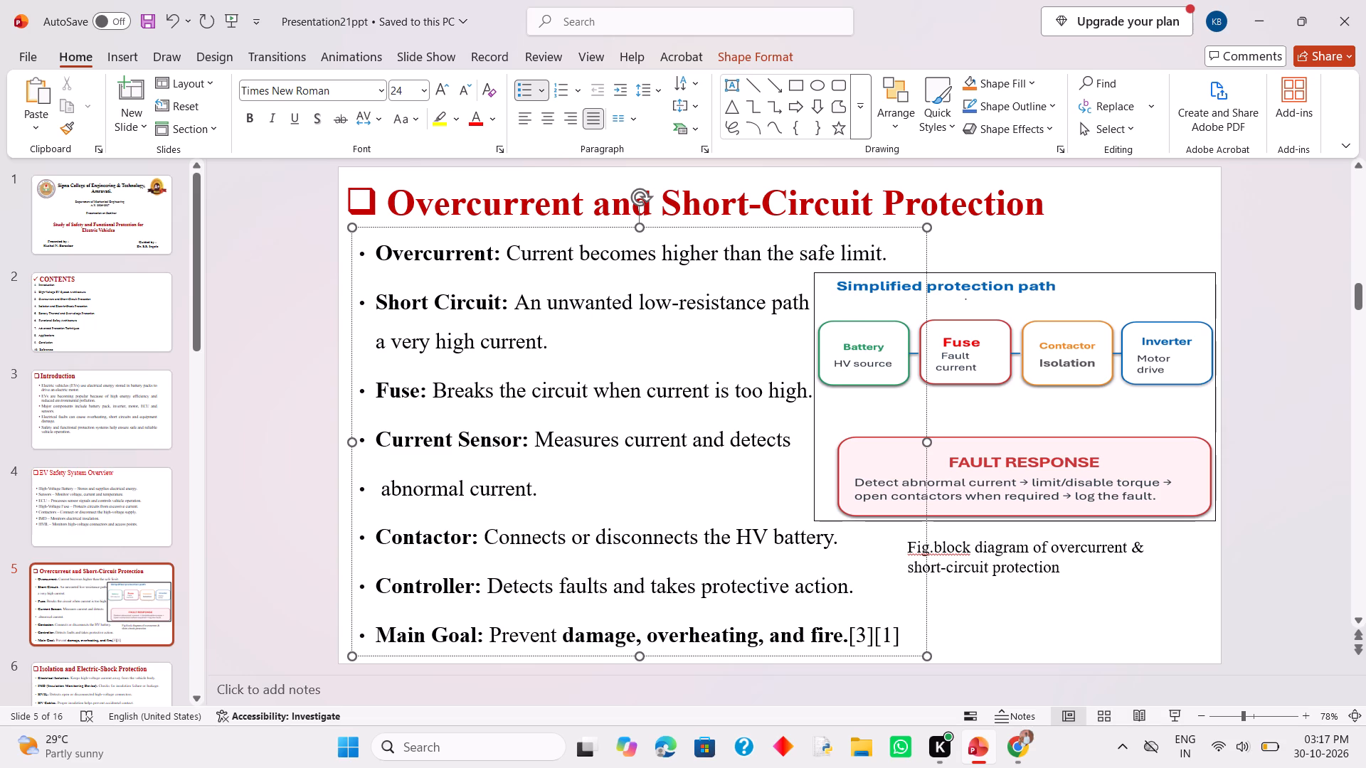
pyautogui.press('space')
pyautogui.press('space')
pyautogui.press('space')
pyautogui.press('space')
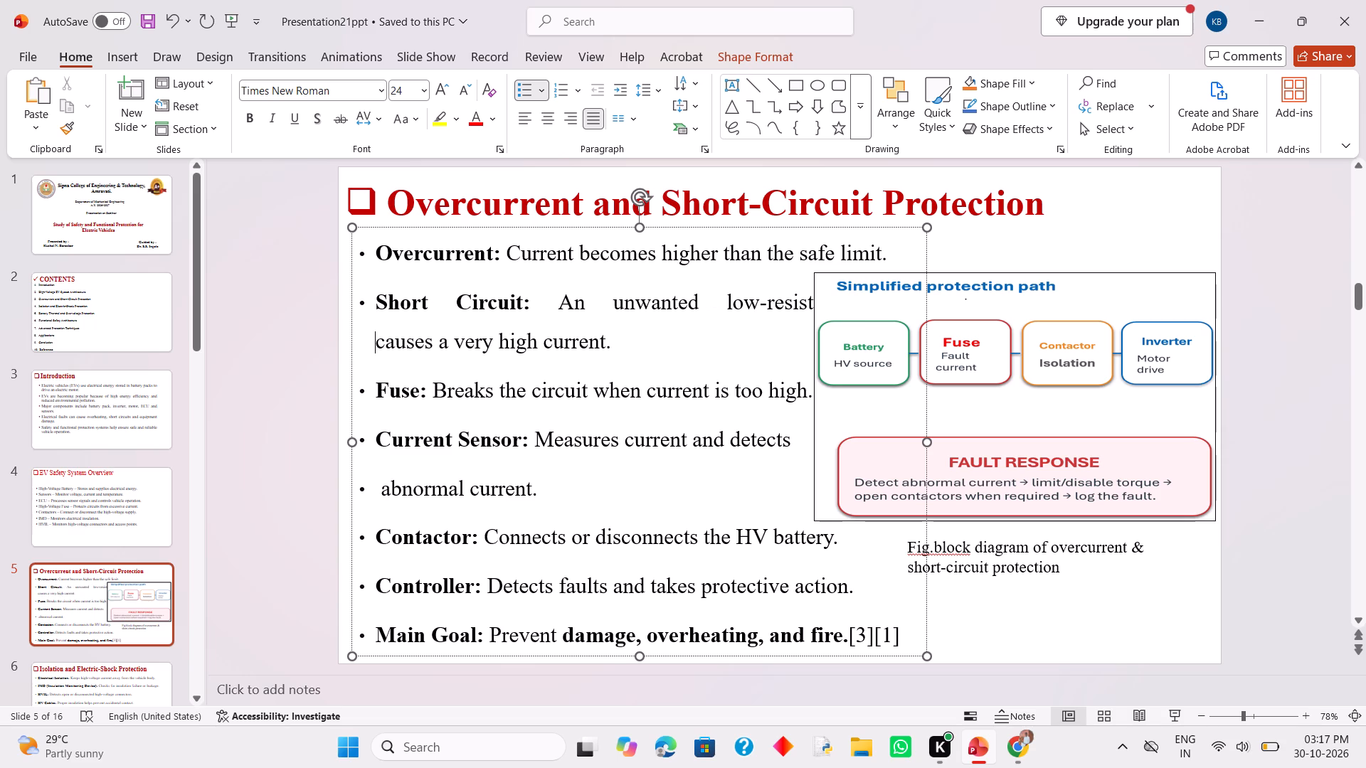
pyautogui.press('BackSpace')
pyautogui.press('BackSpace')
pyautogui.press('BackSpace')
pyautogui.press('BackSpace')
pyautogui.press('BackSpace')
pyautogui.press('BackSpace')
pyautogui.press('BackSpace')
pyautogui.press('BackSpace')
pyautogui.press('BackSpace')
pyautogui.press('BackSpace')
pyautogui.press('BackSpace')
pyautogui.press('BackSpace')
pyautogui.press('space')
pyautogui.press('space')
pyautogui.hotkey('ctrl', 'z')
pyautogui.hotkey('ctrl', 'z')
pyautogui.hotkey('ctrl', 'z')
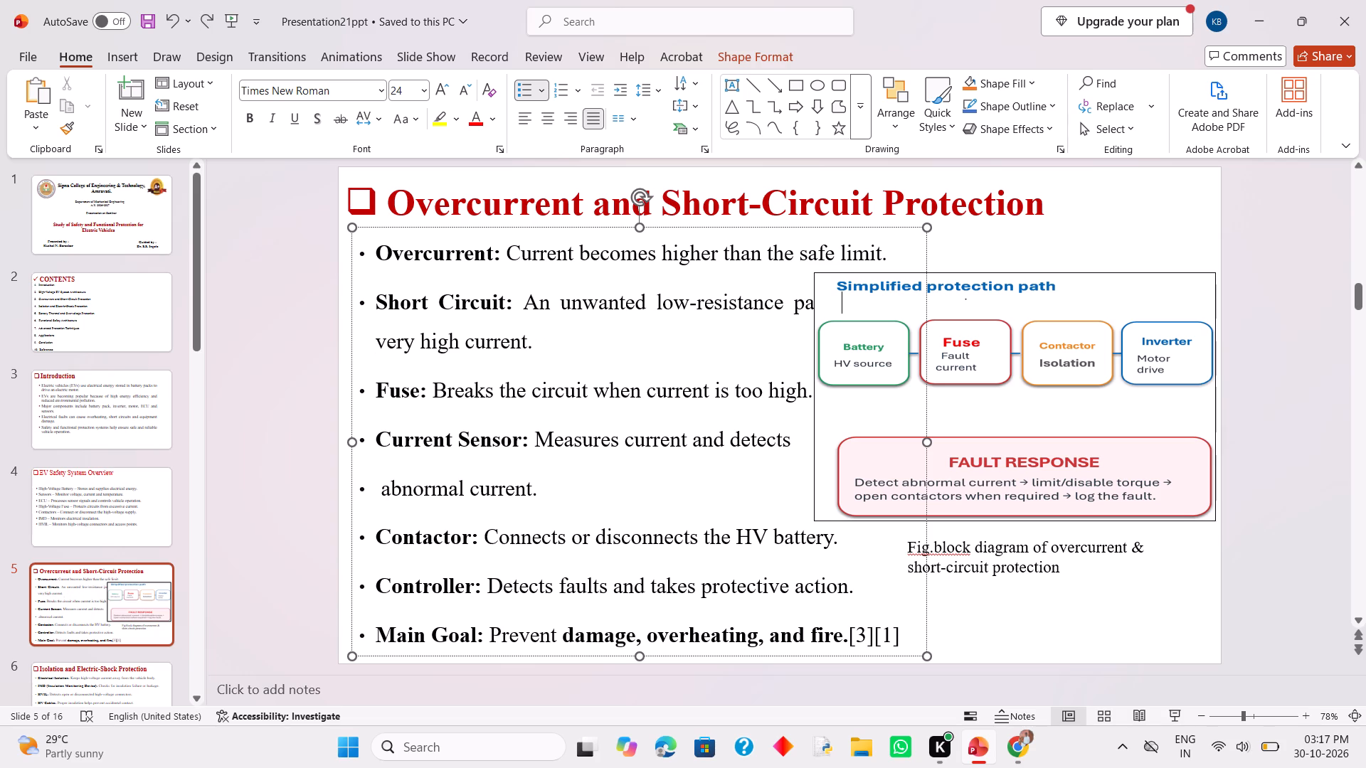
# Narrow the protection path block diagram on slide 5 by pulling its left edge inward, clear of the bullet text.
pyautogui.click(1009, 405)
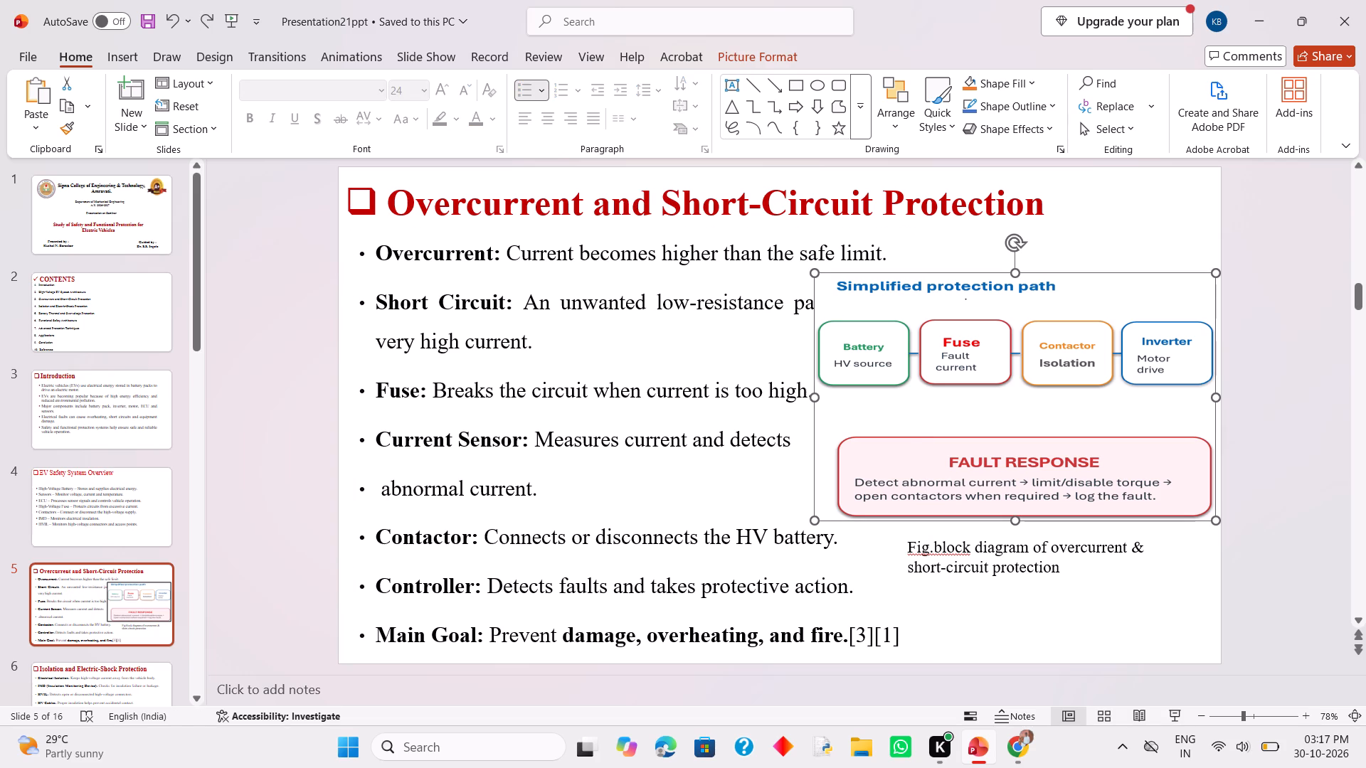
pyautogui.moveTo(810, 392); pyautogui.dragTo(780, 415)
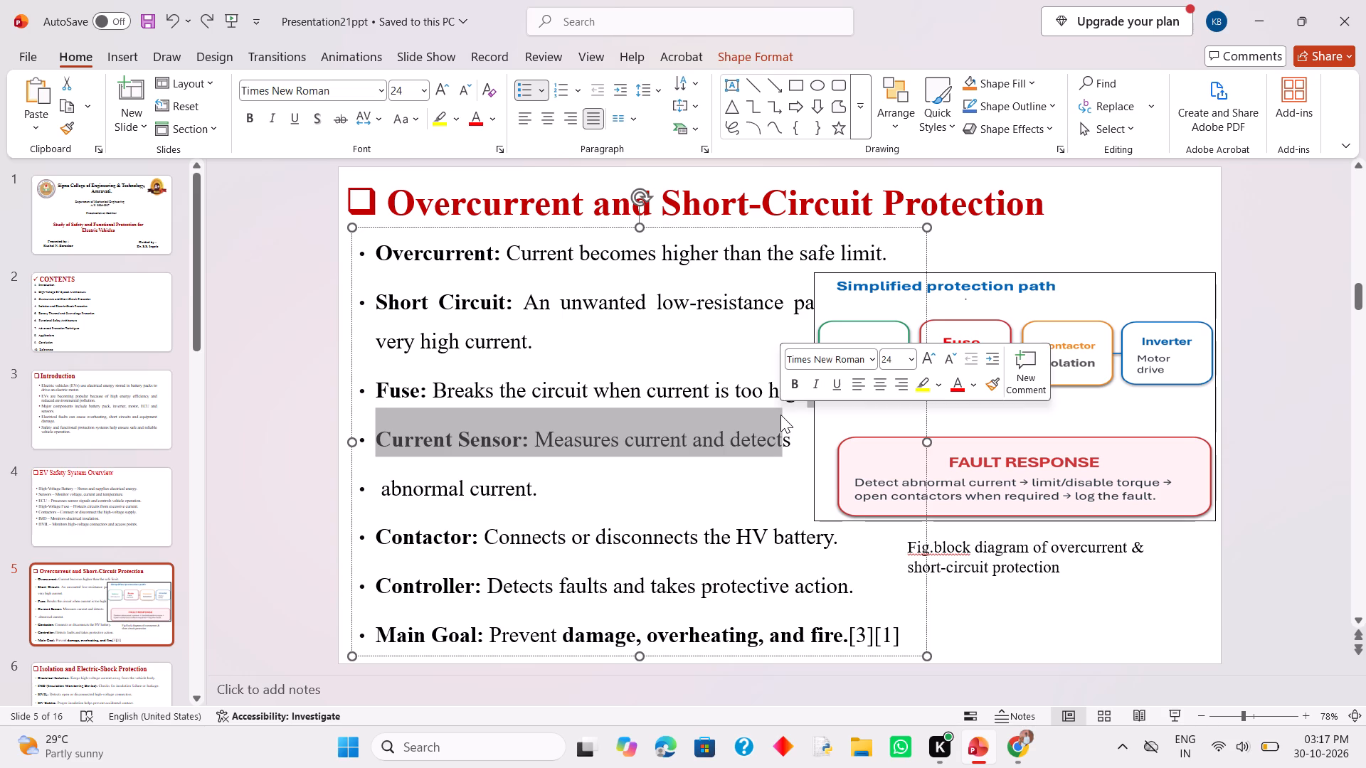
pyautogui.click(1061, 411)
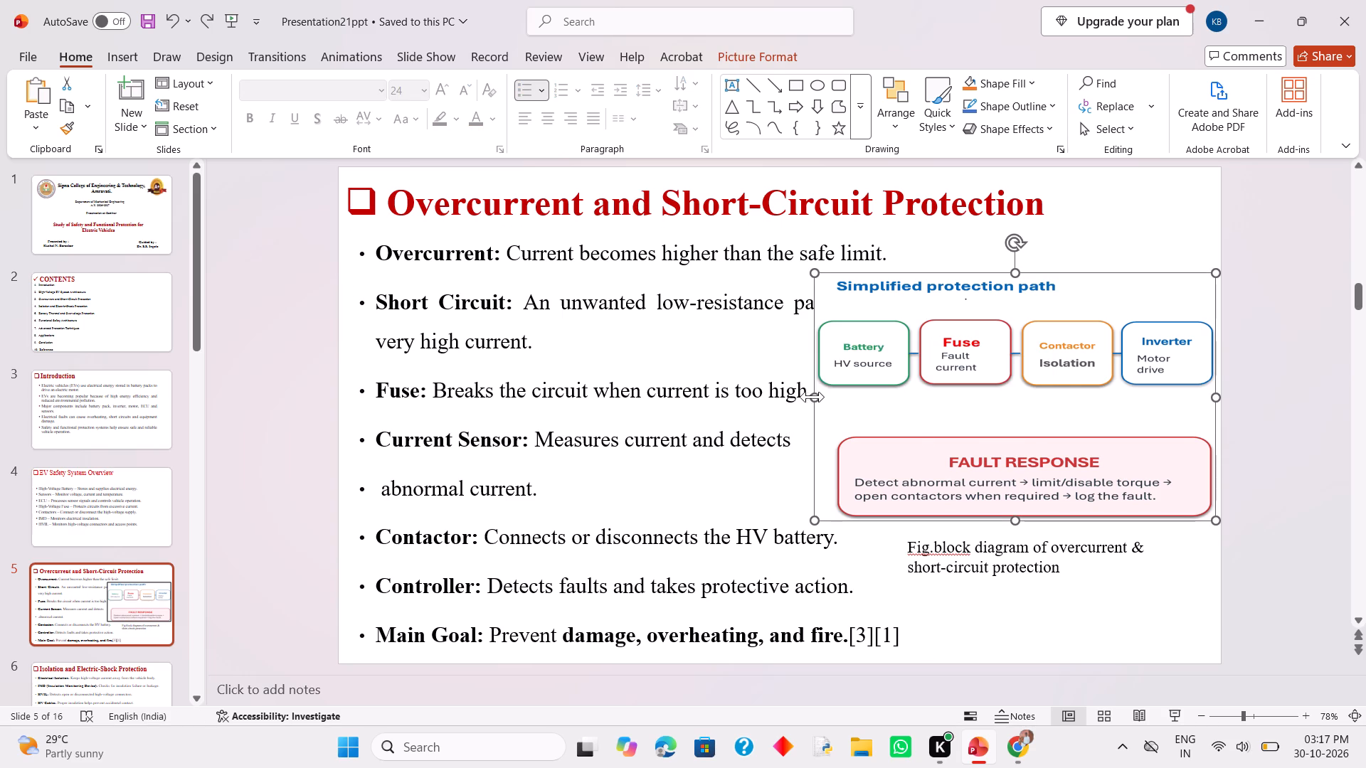
pyautogui.moveTo(810, 395); pyautogui.dragTo(1063, 393)
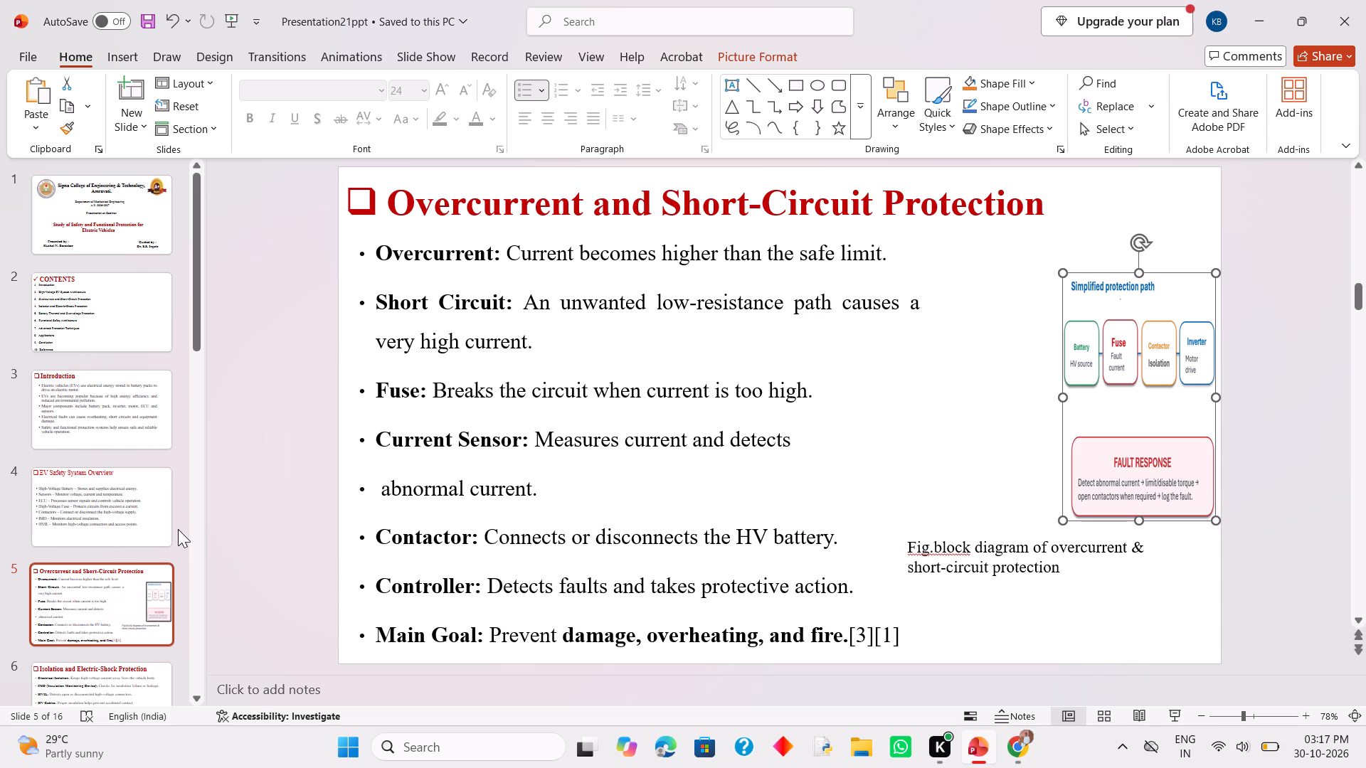
# On slide 4, move the bullet placeholder slightly down and to the right, and shorten it by raising its bottom edge.
pyautogui.click(139, 511)
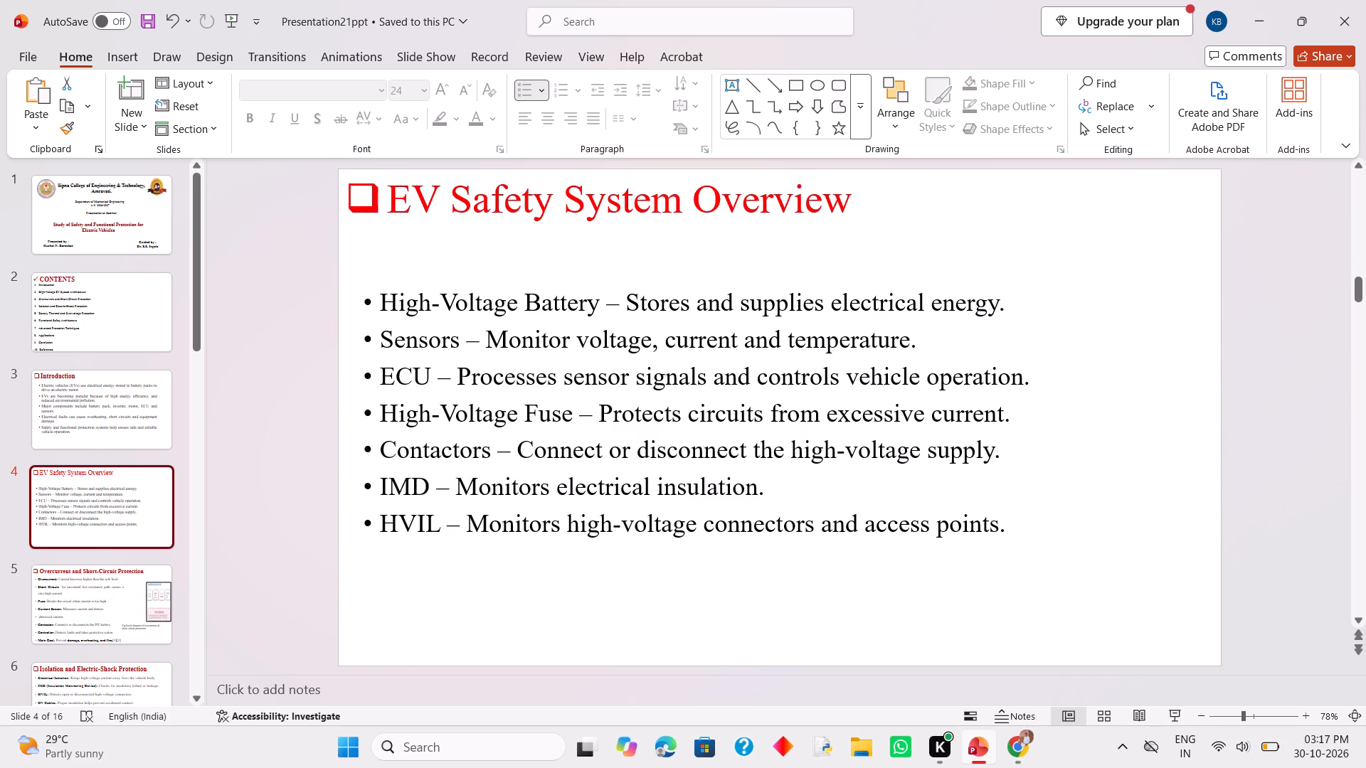
pyautogui.moveTo(383, 302); pyautogui.dragTo(550, 439)
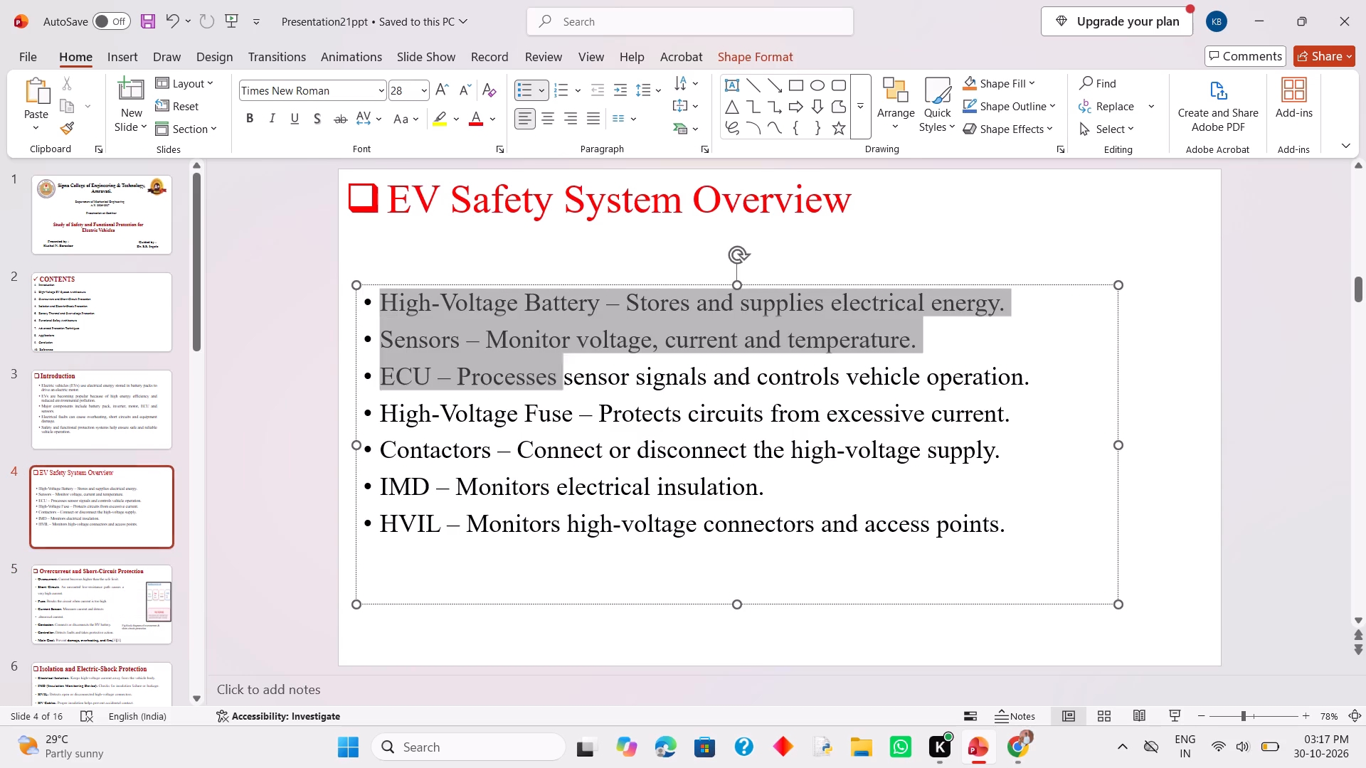
pyautogui.moveTo(550, 439); pyautogui.dragTo(687, 579)
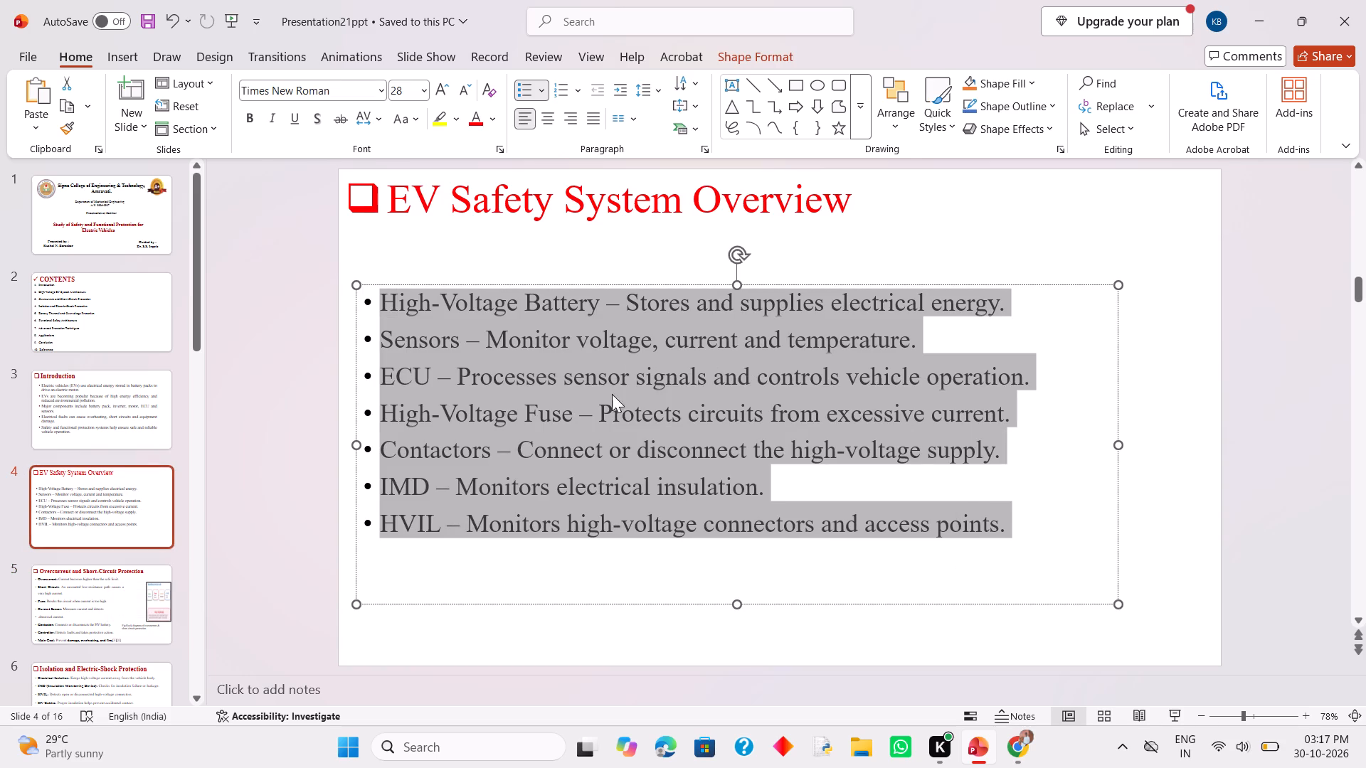
pyautogui.moveTo(743, 283); pyautogui.dragTo(753, 318)
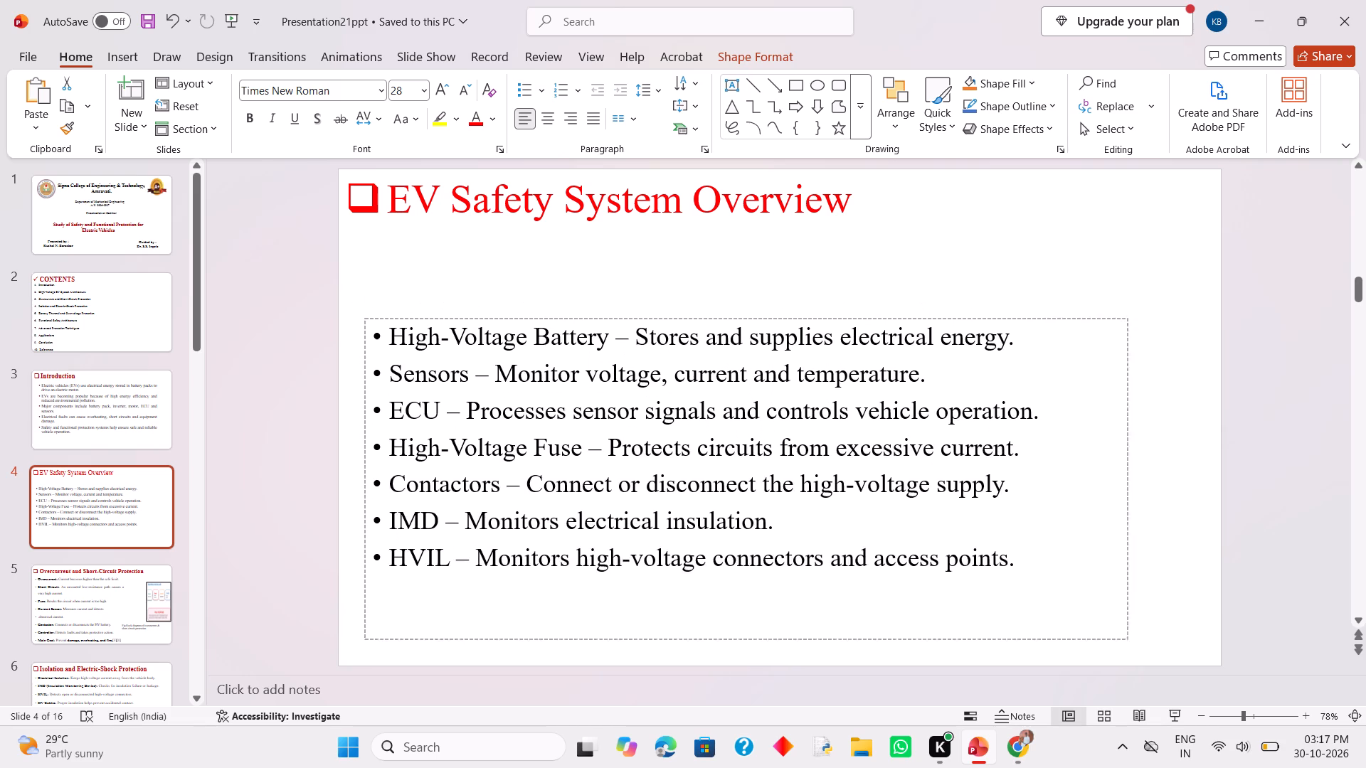
pyautogui.moveTo(753, 318); pyautogui.dragTo(772, 324)
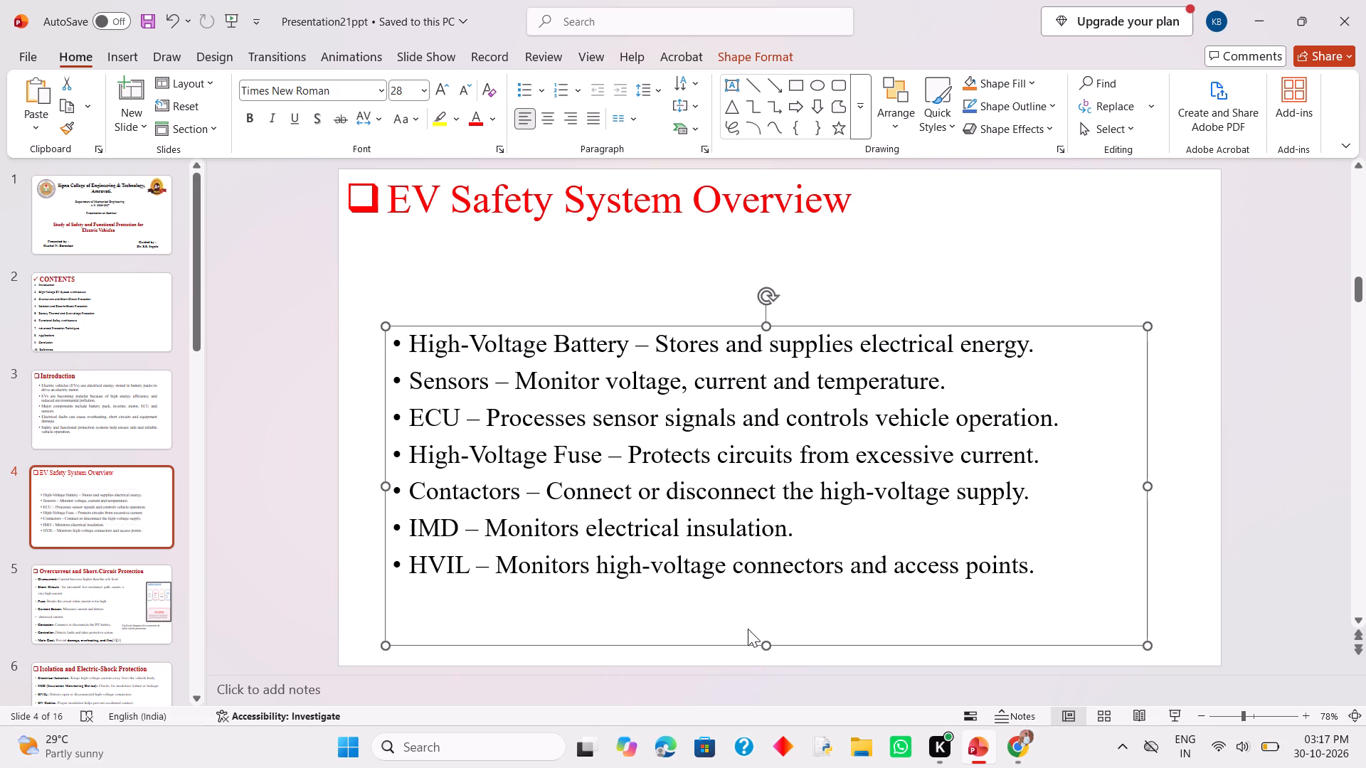
pyautogui.moveTo(763, 639); pyautogui.dragTo(766, 572)
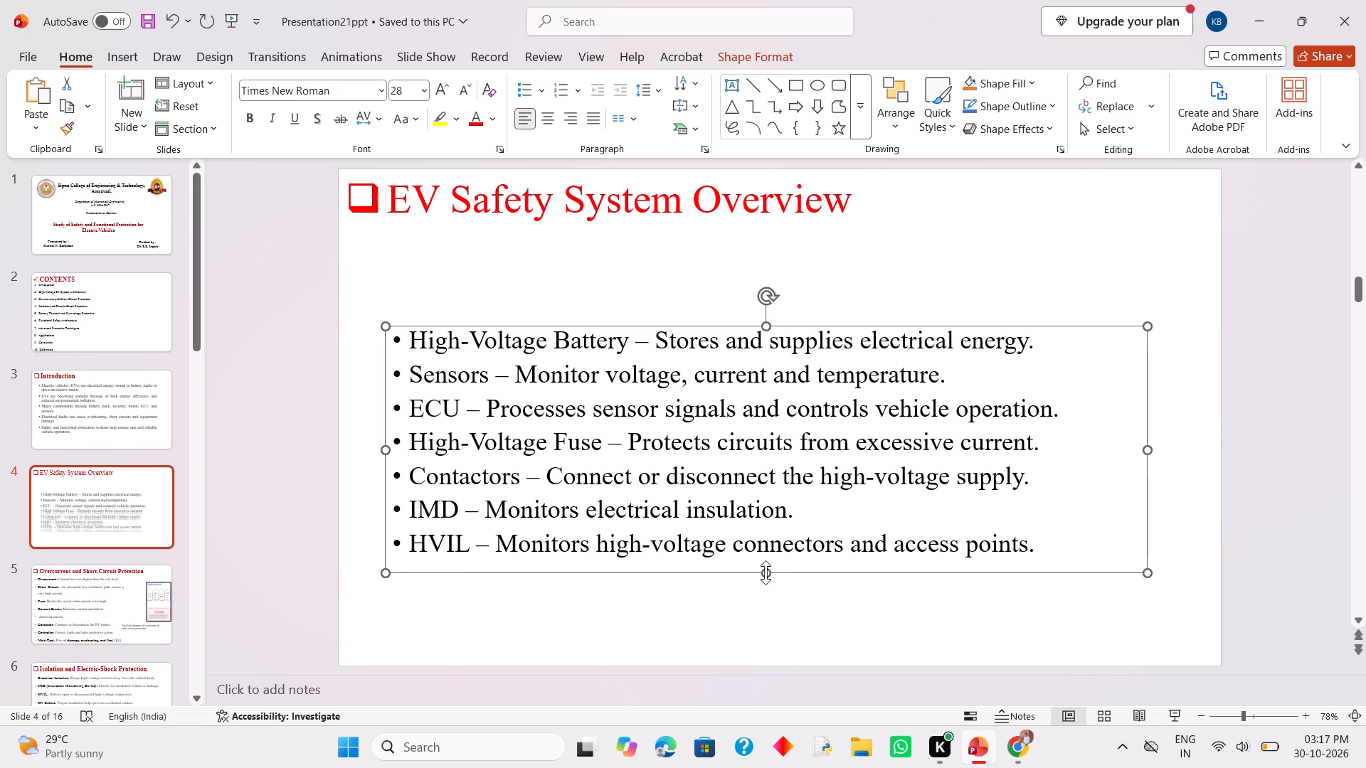
pyautogui.moveTo(775, 478); pyautogui.dragTo(790, 448)
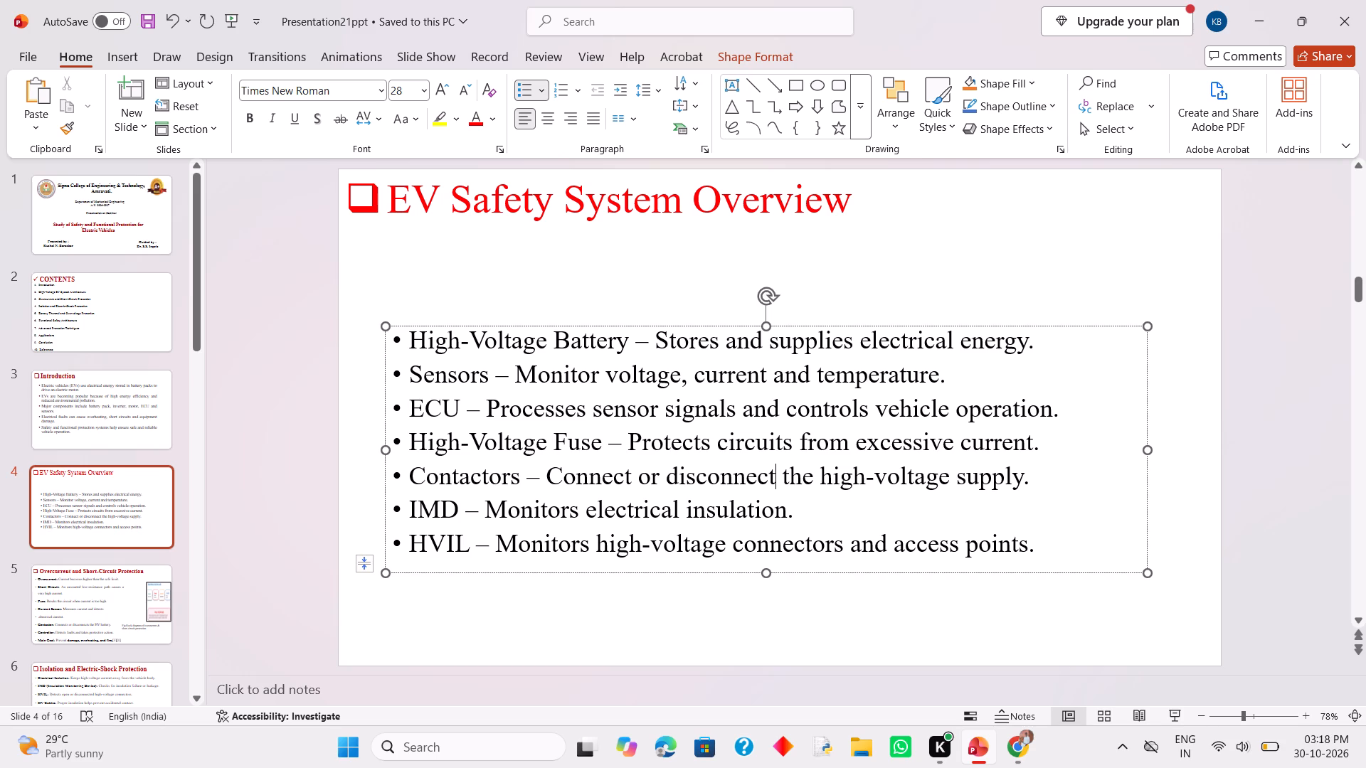
pyautogui.moveTo(790, 448); pyautogui.dragTo(825, 368)
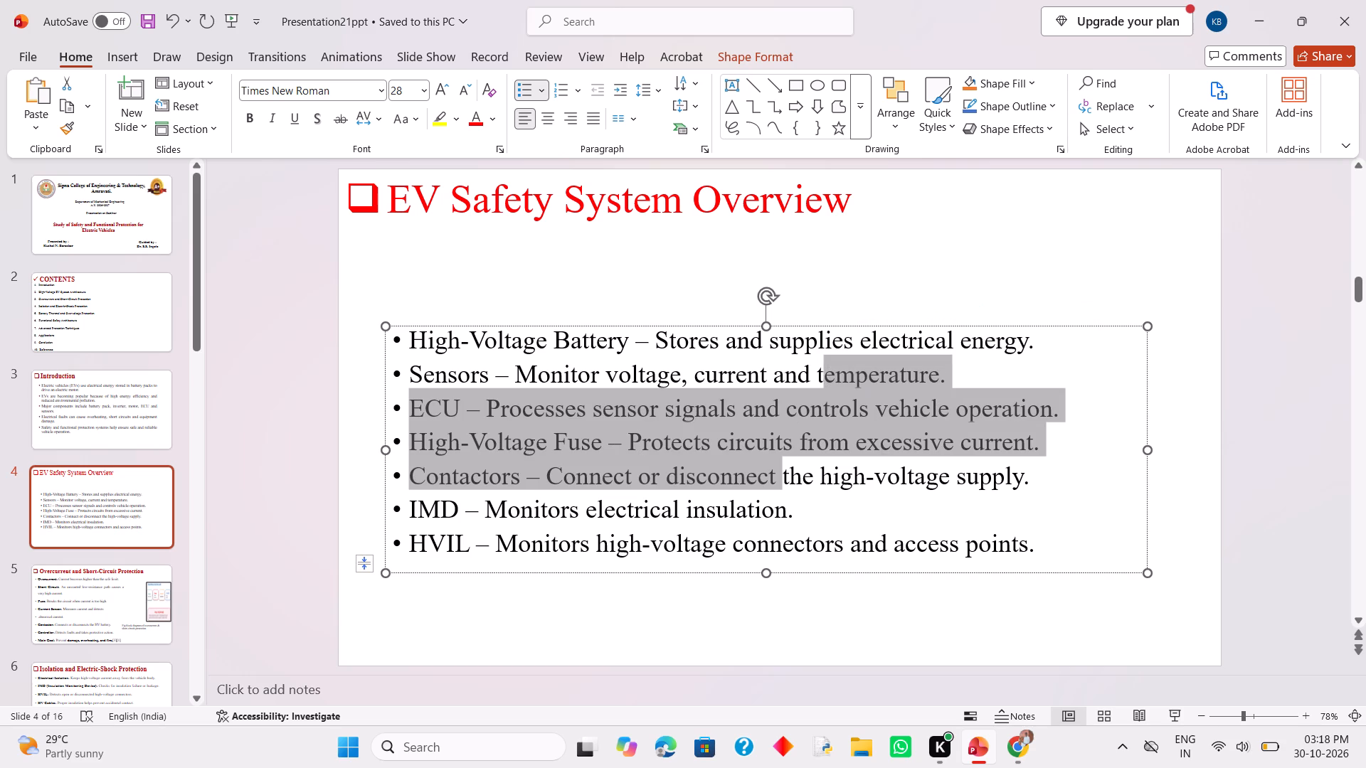
# Move the bullet placeholder on slide 4 down near the slide's lower edge, leaving a larger gap under the title.
pyautogui.click(1032, 543)
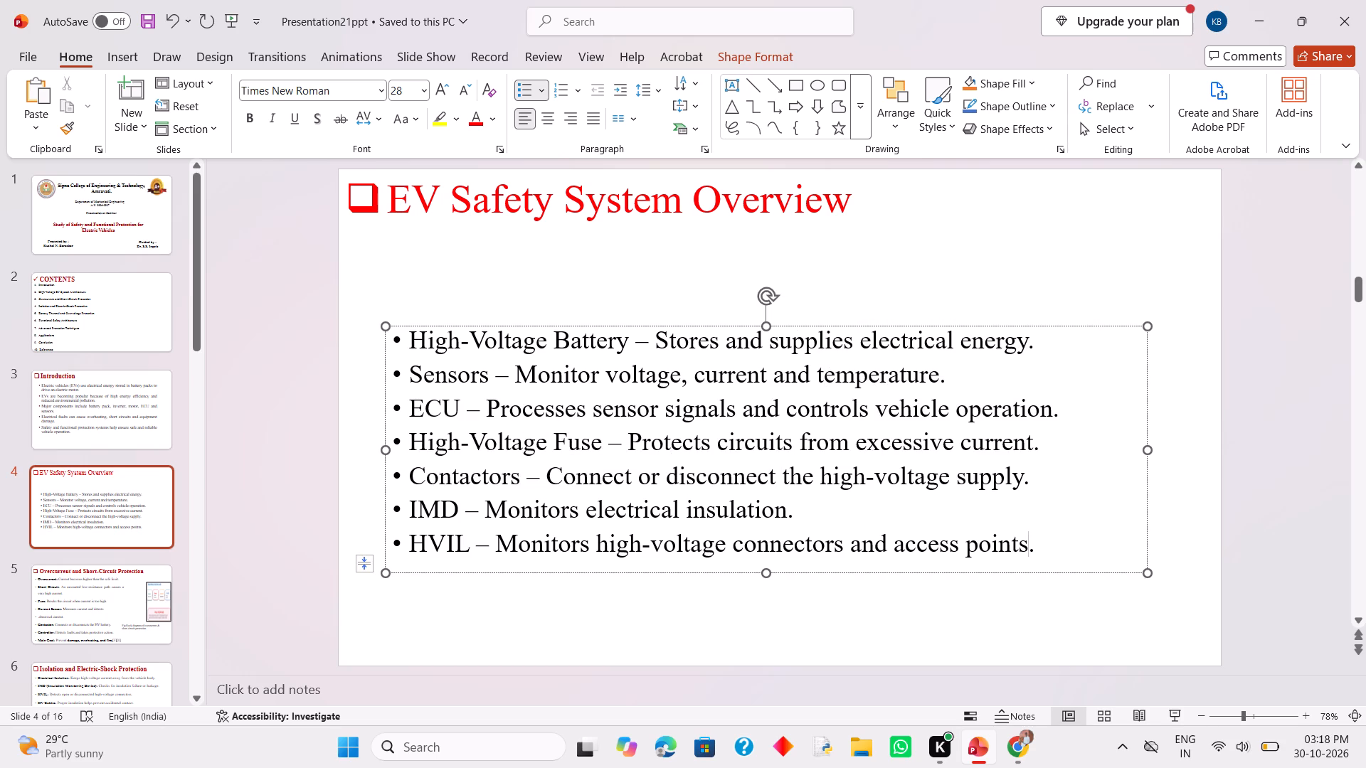
pyautogui.moveTo(800, 326); pyautogui.dragTo(793, 386)
pyautogui.moveTo(793, 386); pyautogui.dragTo(793, 400)
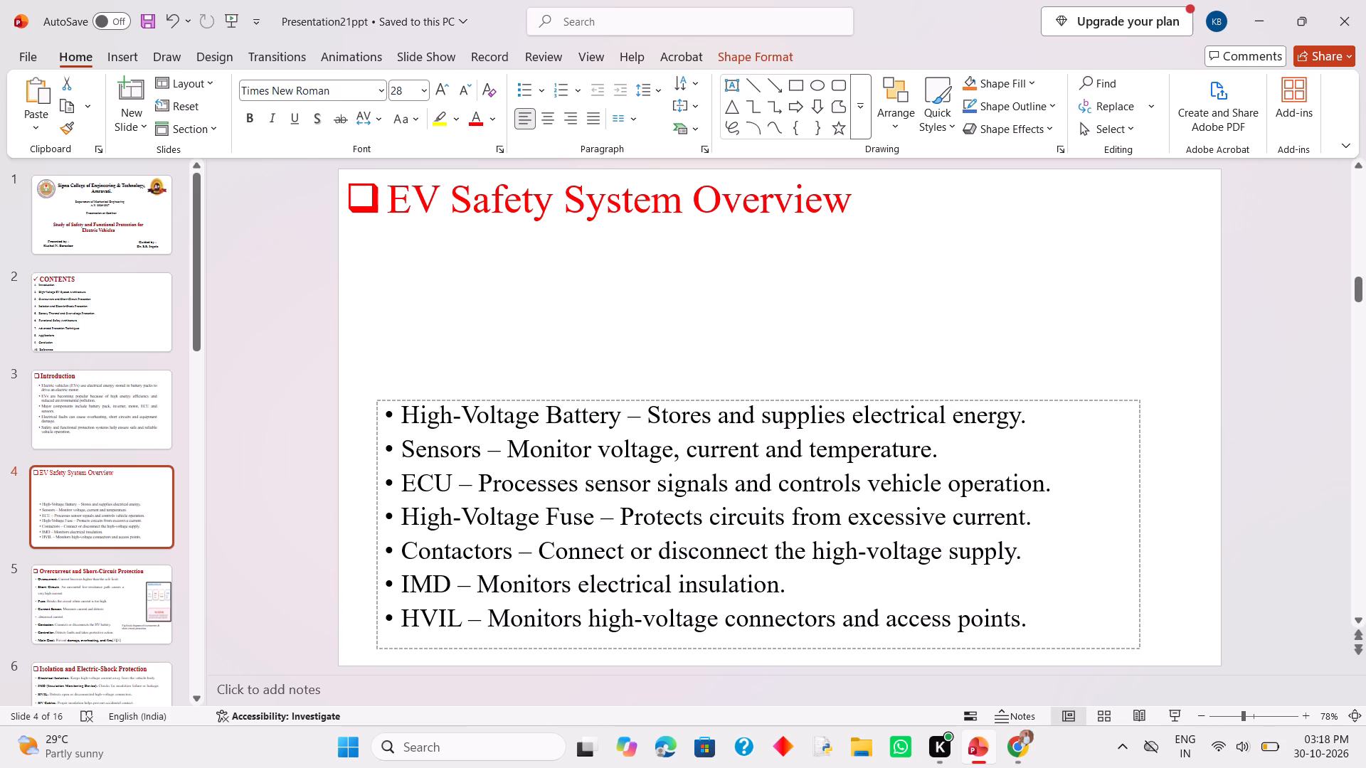
pyautogui.moveTo(793, 400); pyautogui.dragTo(791, 398)
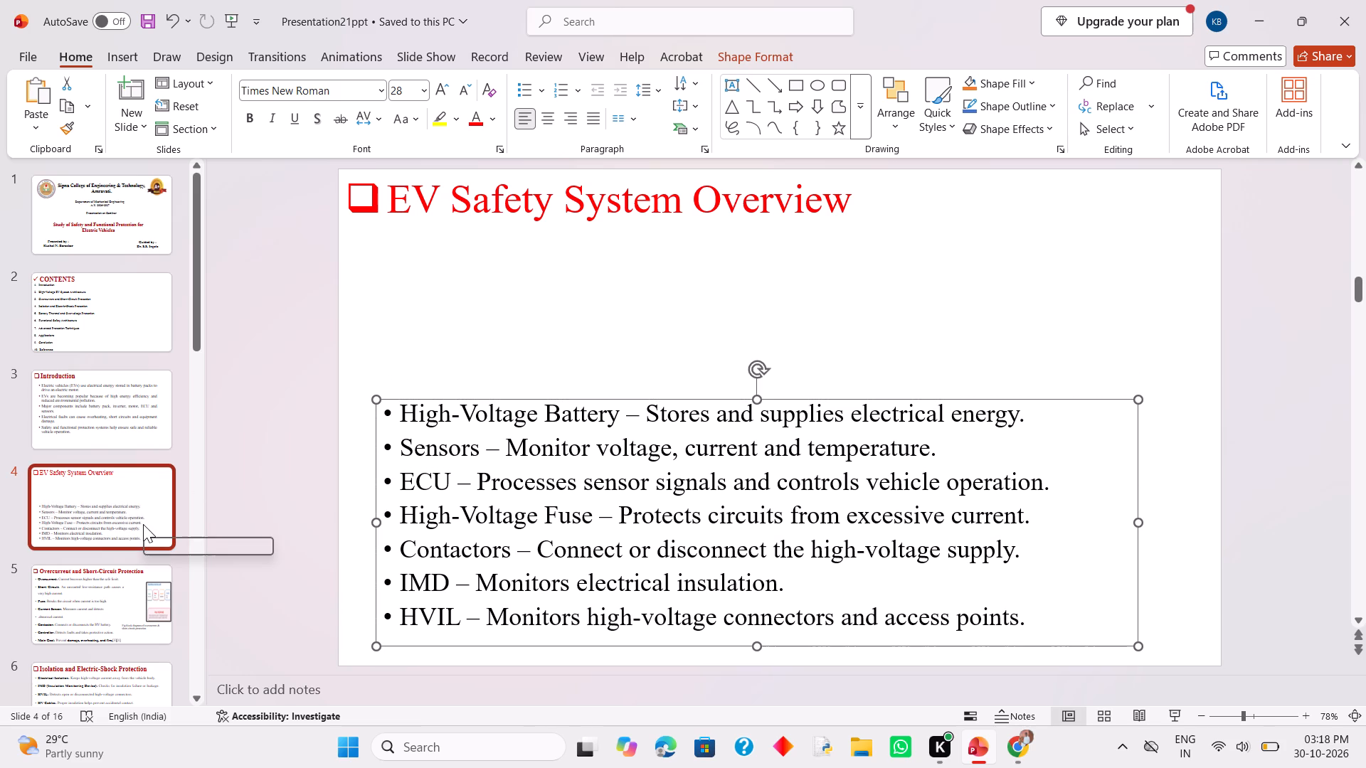
# Review slides 5 to 14 for layout and consistency, and check the font of the Applications bullets on slide 13.
pyautogui.click(92, 613)
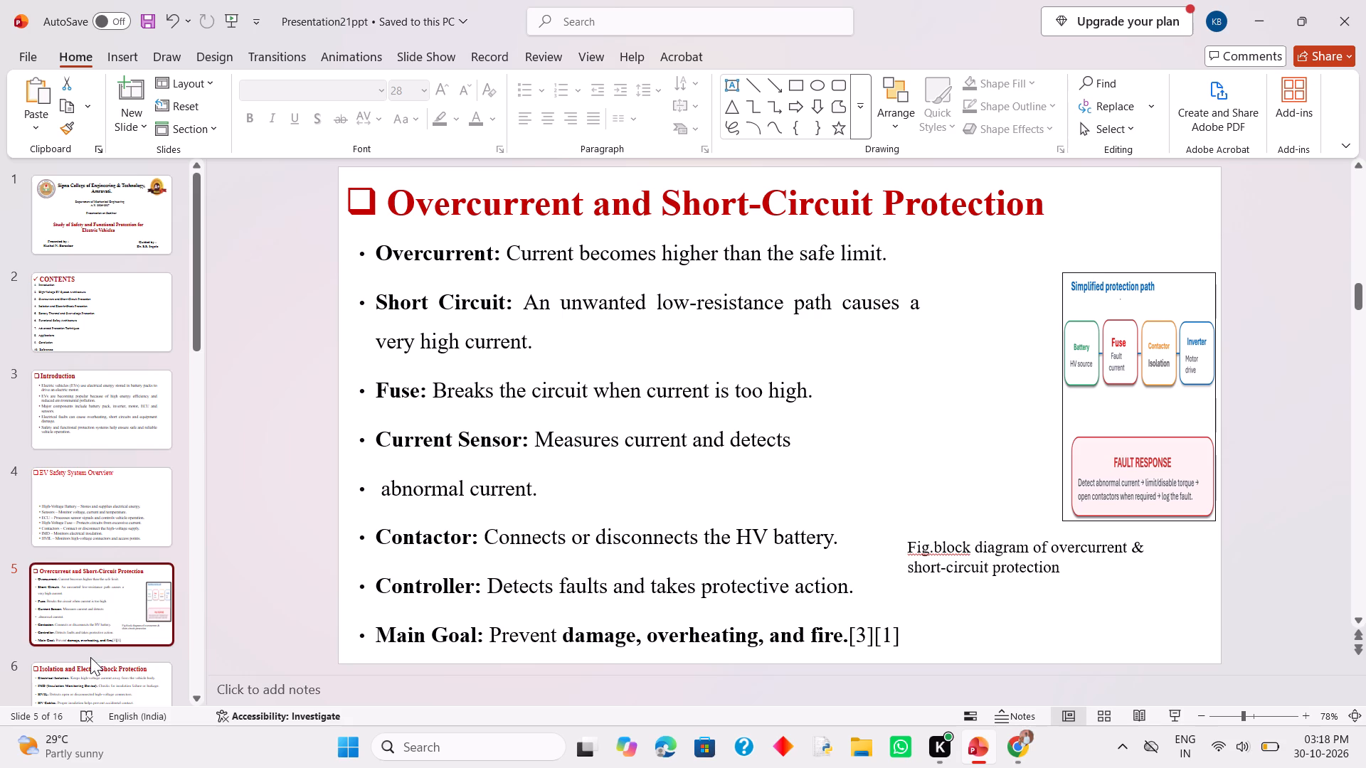
pyautogui.click(90, 670)
pyautogui.click(101, 627)
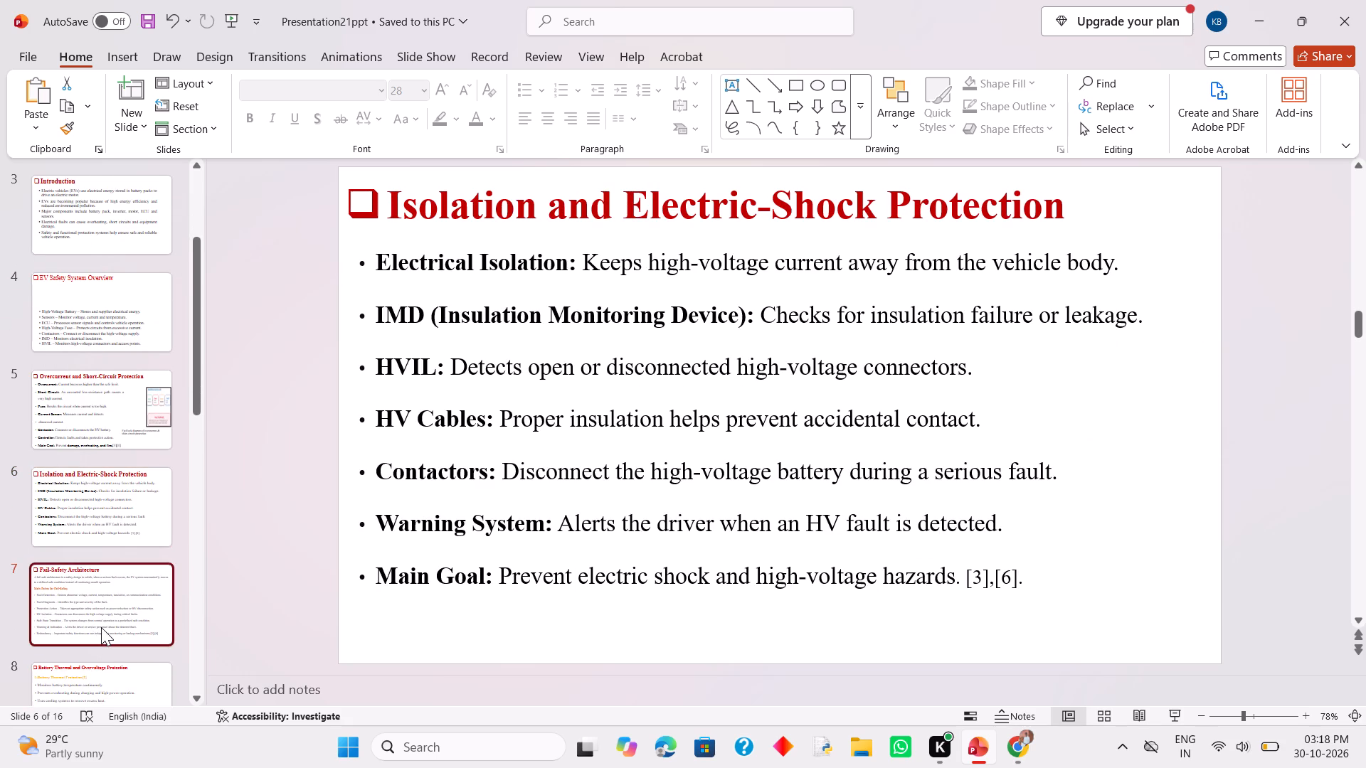
pyautogui.click(98, 668)
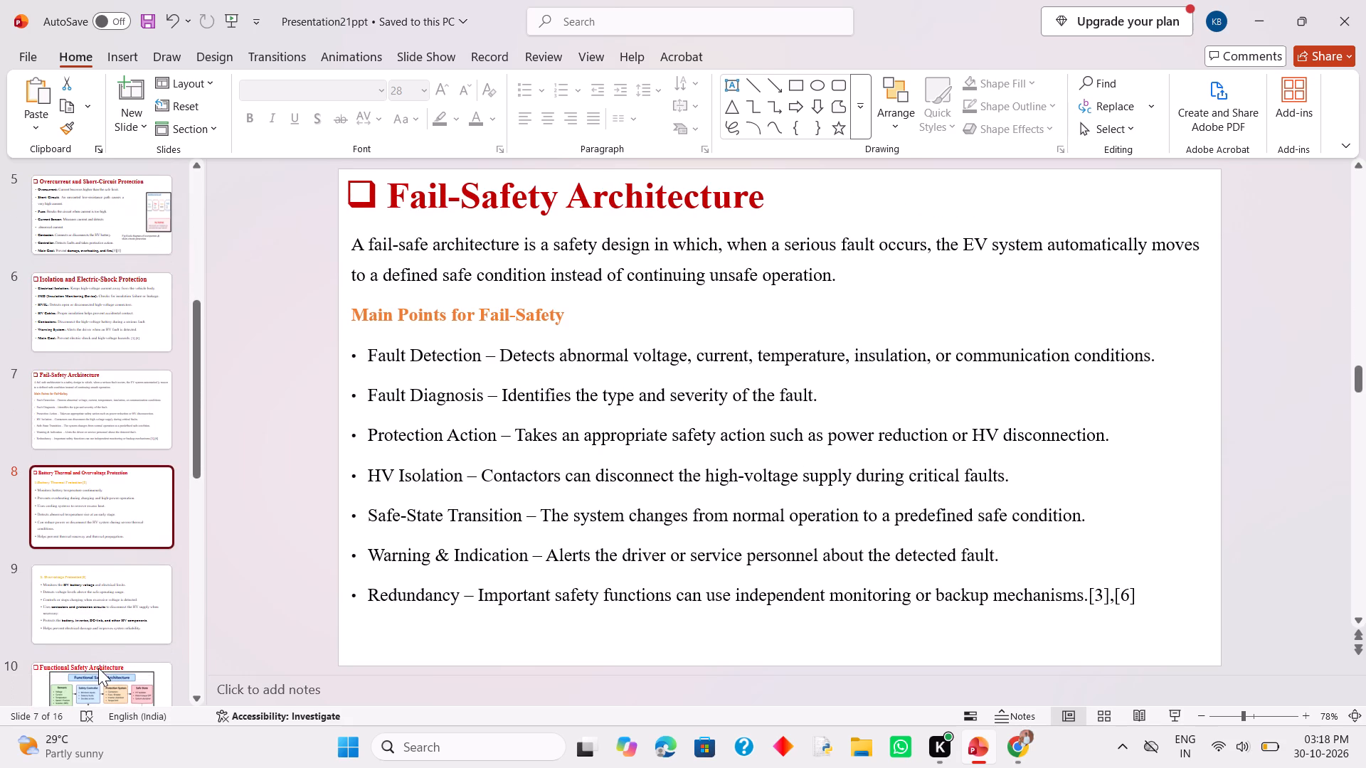
pyautogui.click(114, 607)
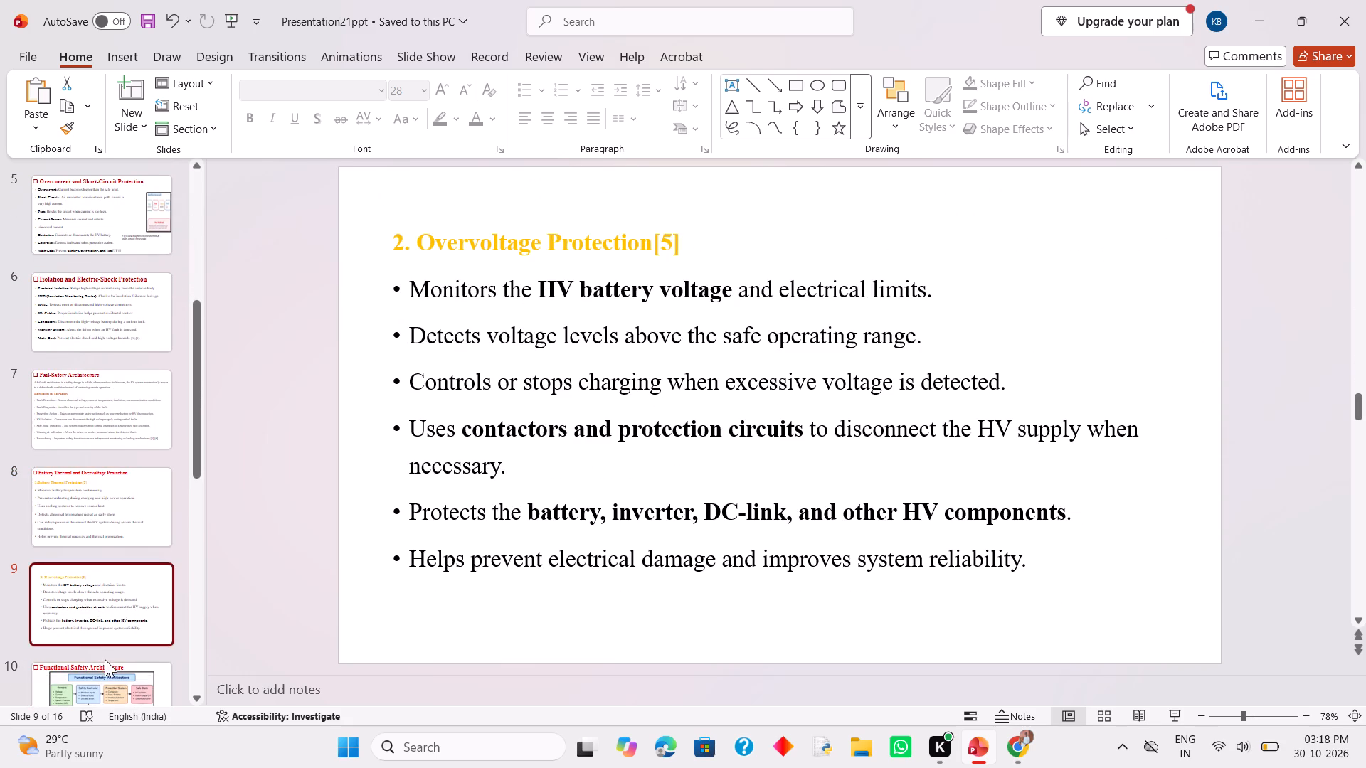
pyautogui.click(97, 676)
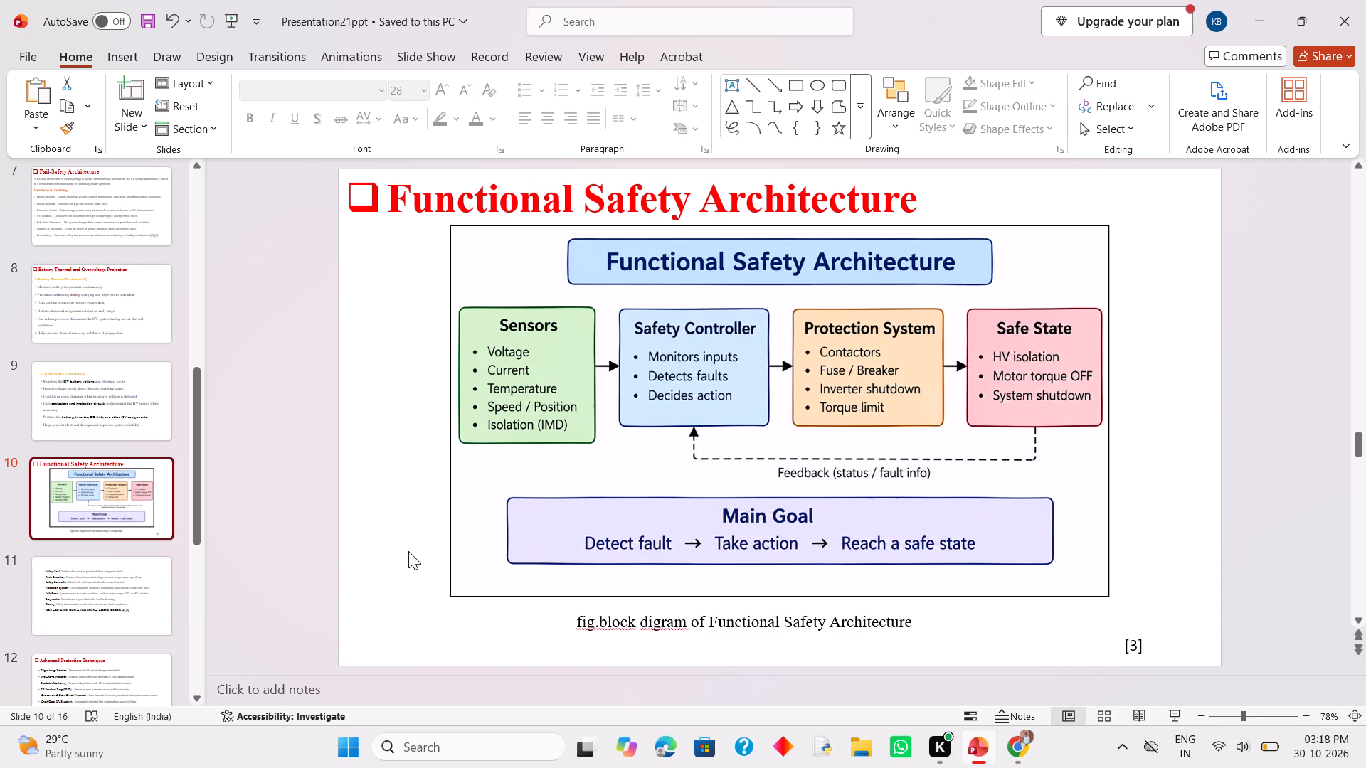
pyautogui.click(156, 612)
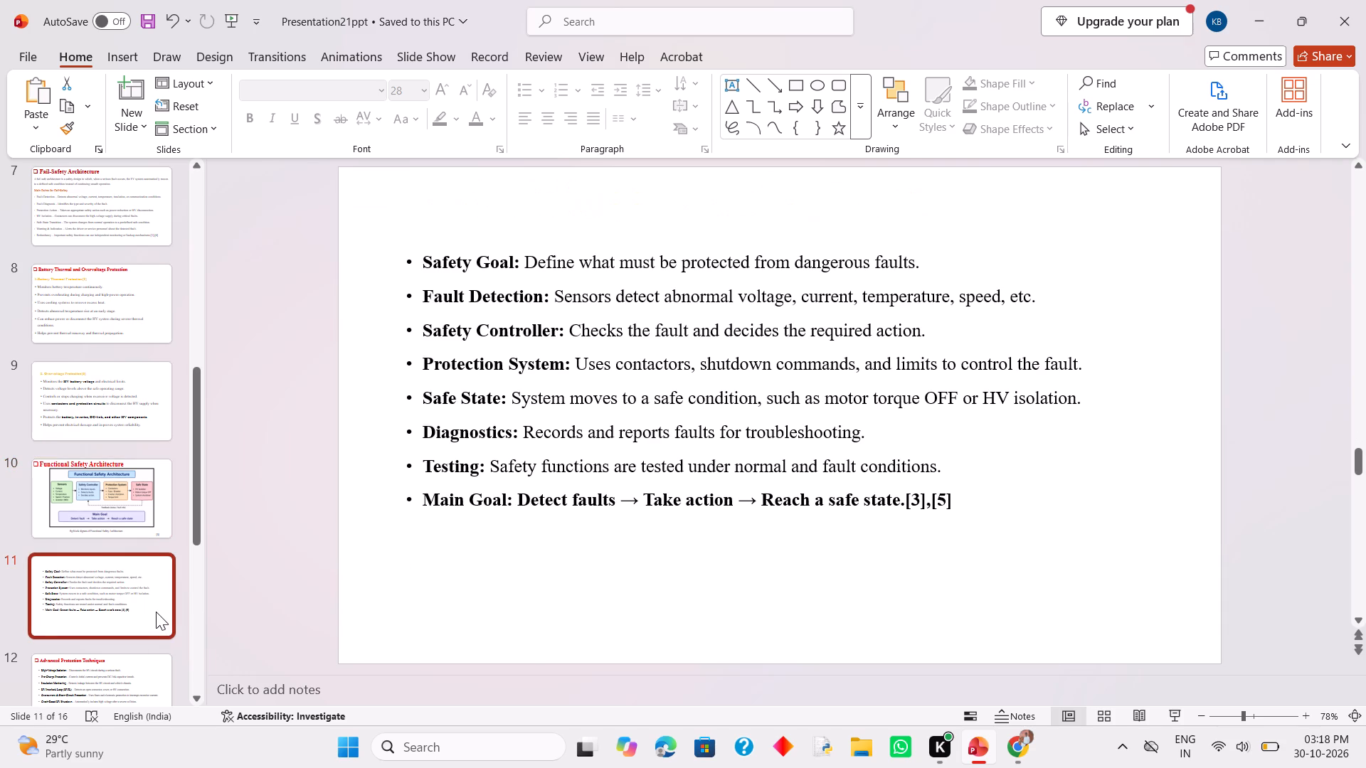
pyautogui.click(126, 671)
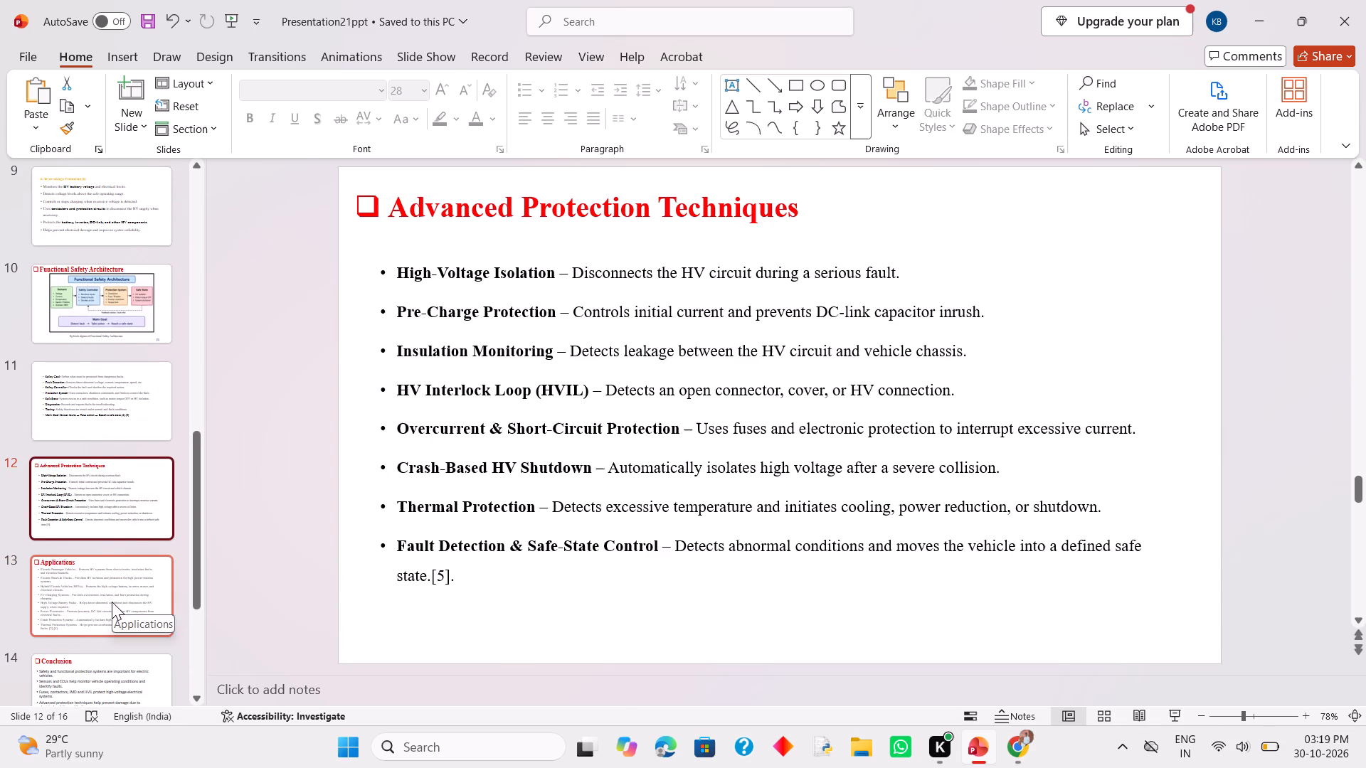
pyautogui.click(112, 602)
pyautogui.click(94, 662)
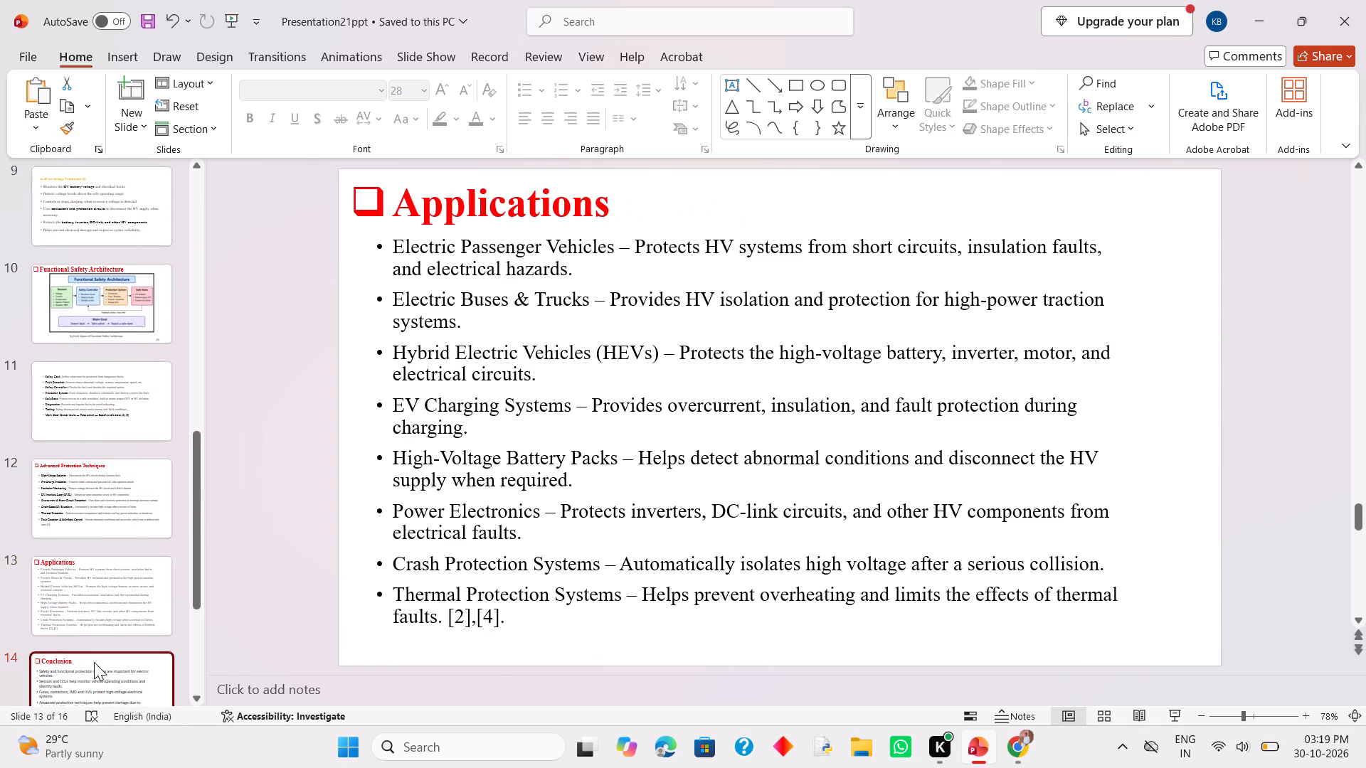
pyautogui.click(114, 572)
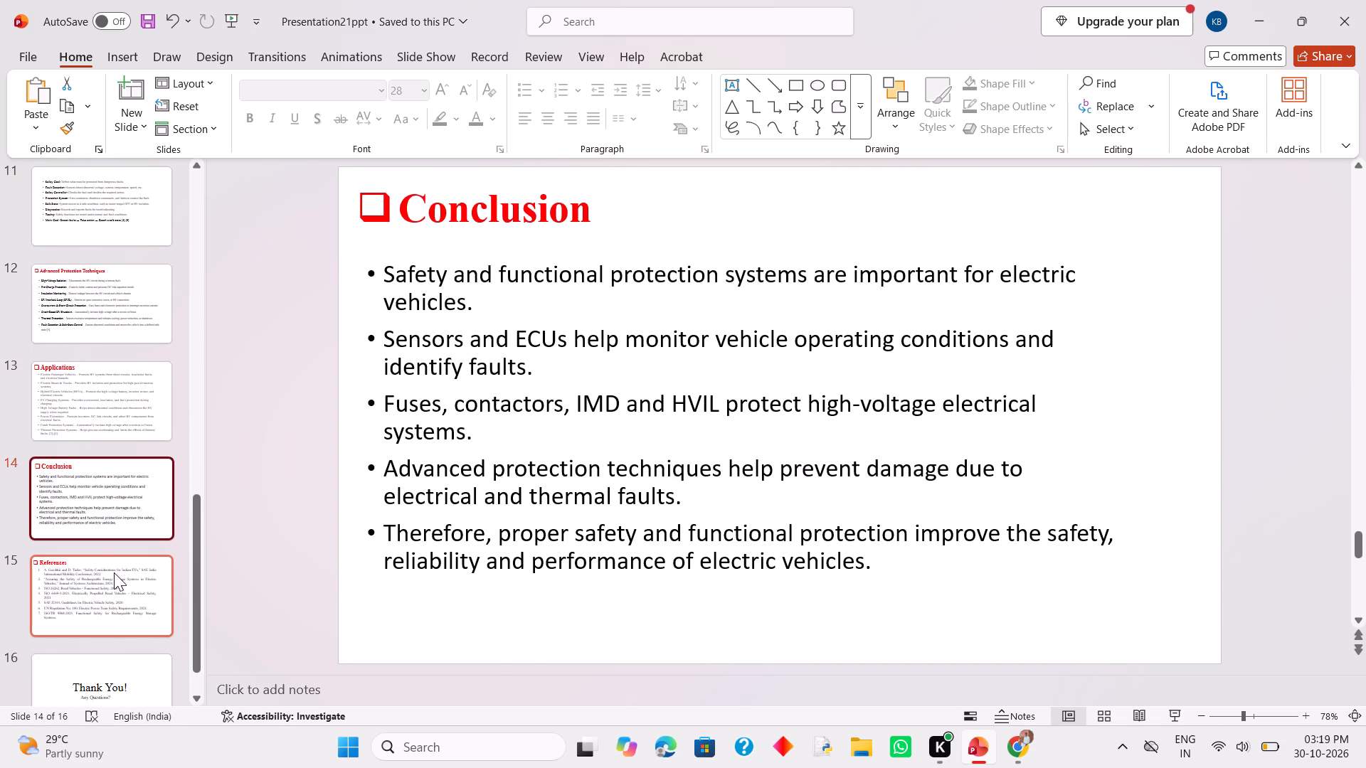
pyautogui.click(139, 478)
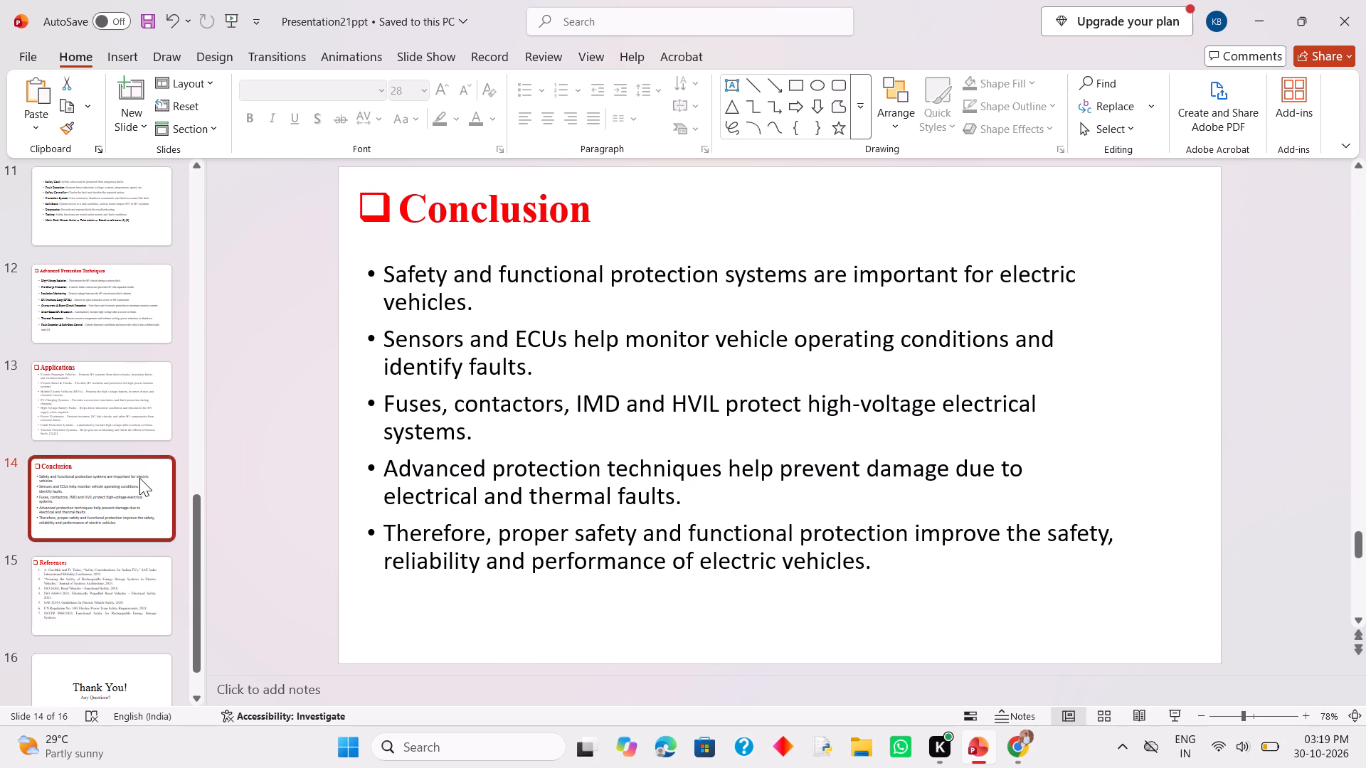
pyautogui.click(144, 418)
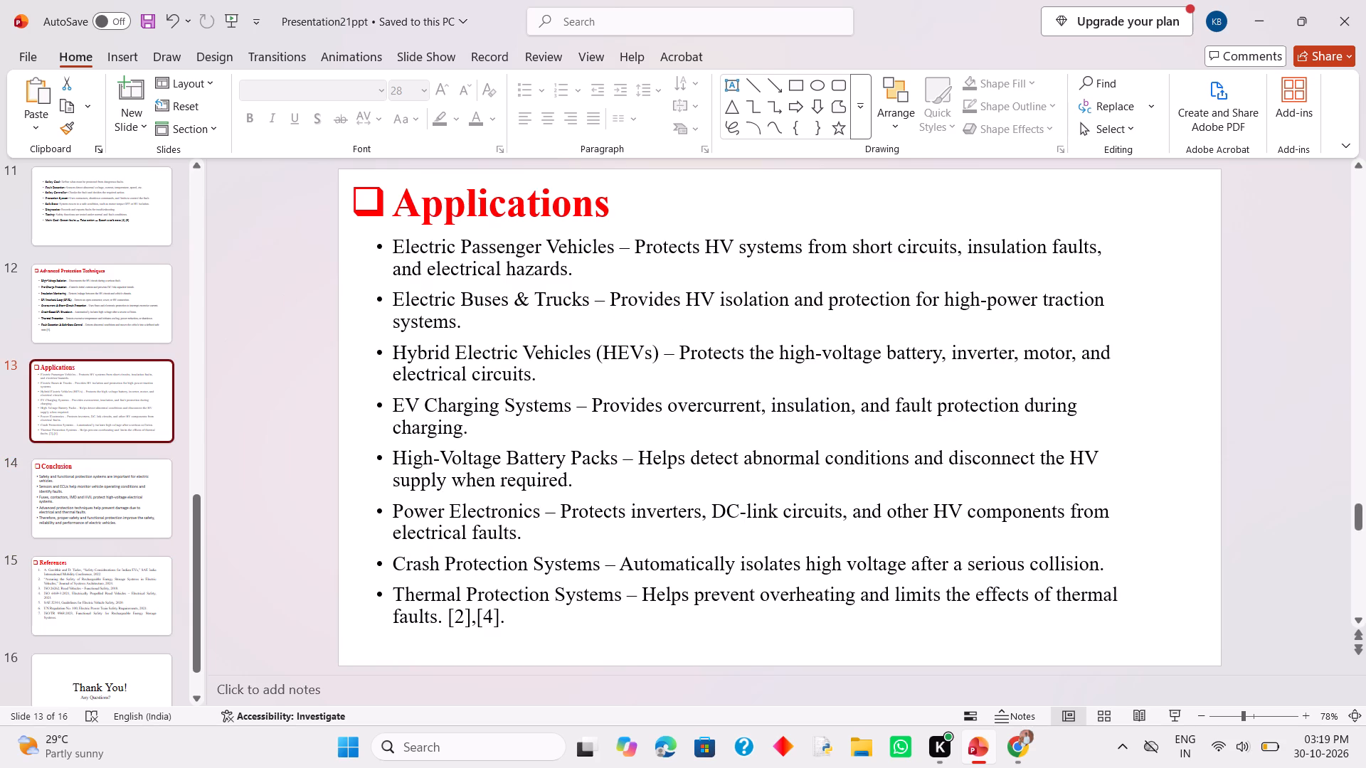
pyautogui.moveTo(396, 243); pyautogui.dragTo(426, 296)
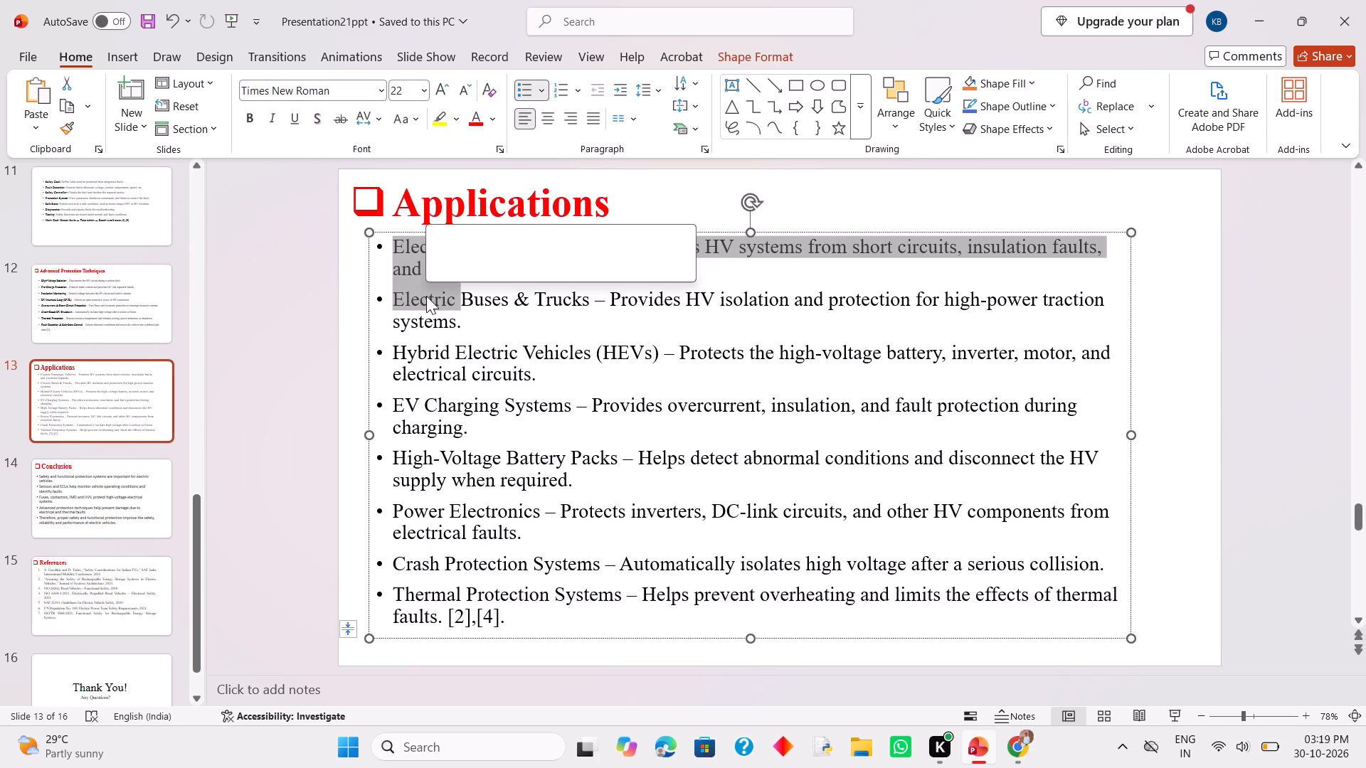
# Change the font of all the Conclusion bullets on slide 14 to Times New Roman.
pyautogui.click(152, 461)
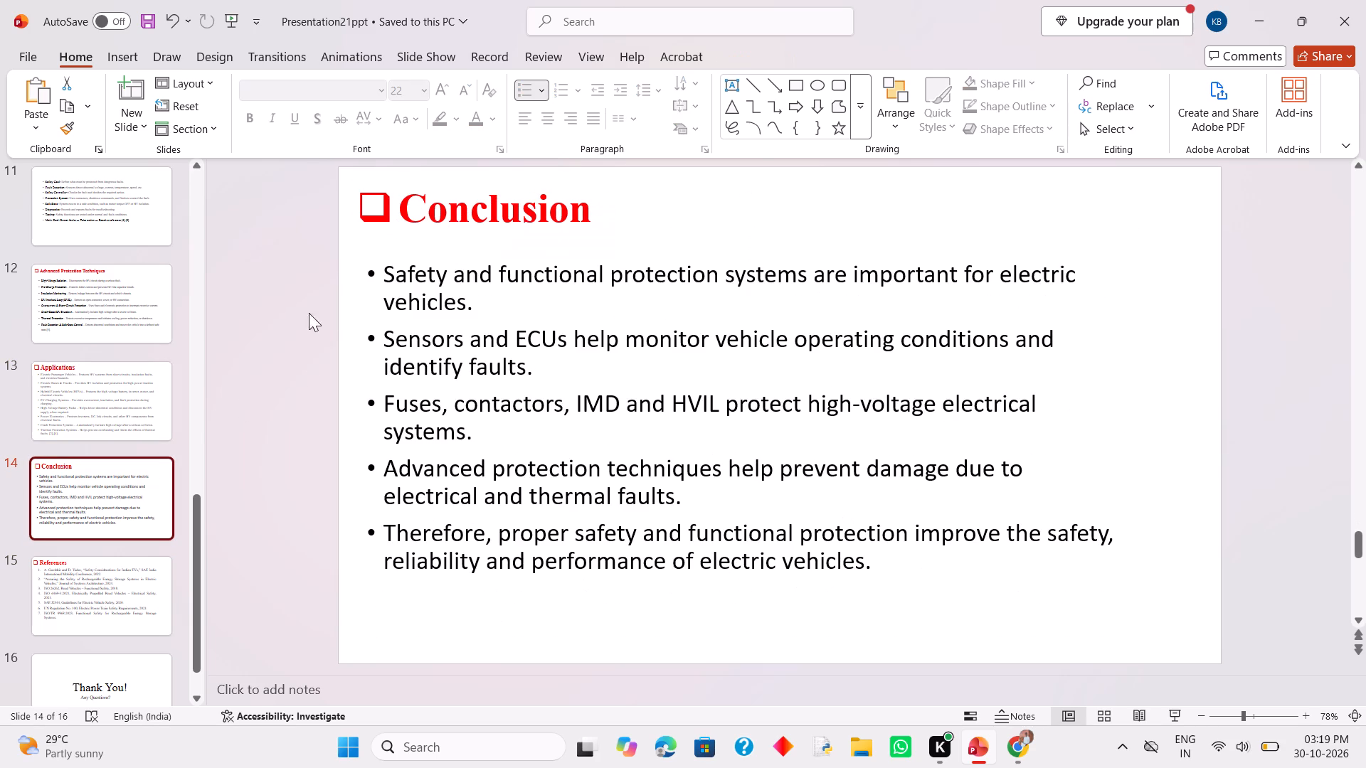
pyautogui.moveTo(380, 274); pyautogui.dragTo(563, 601)
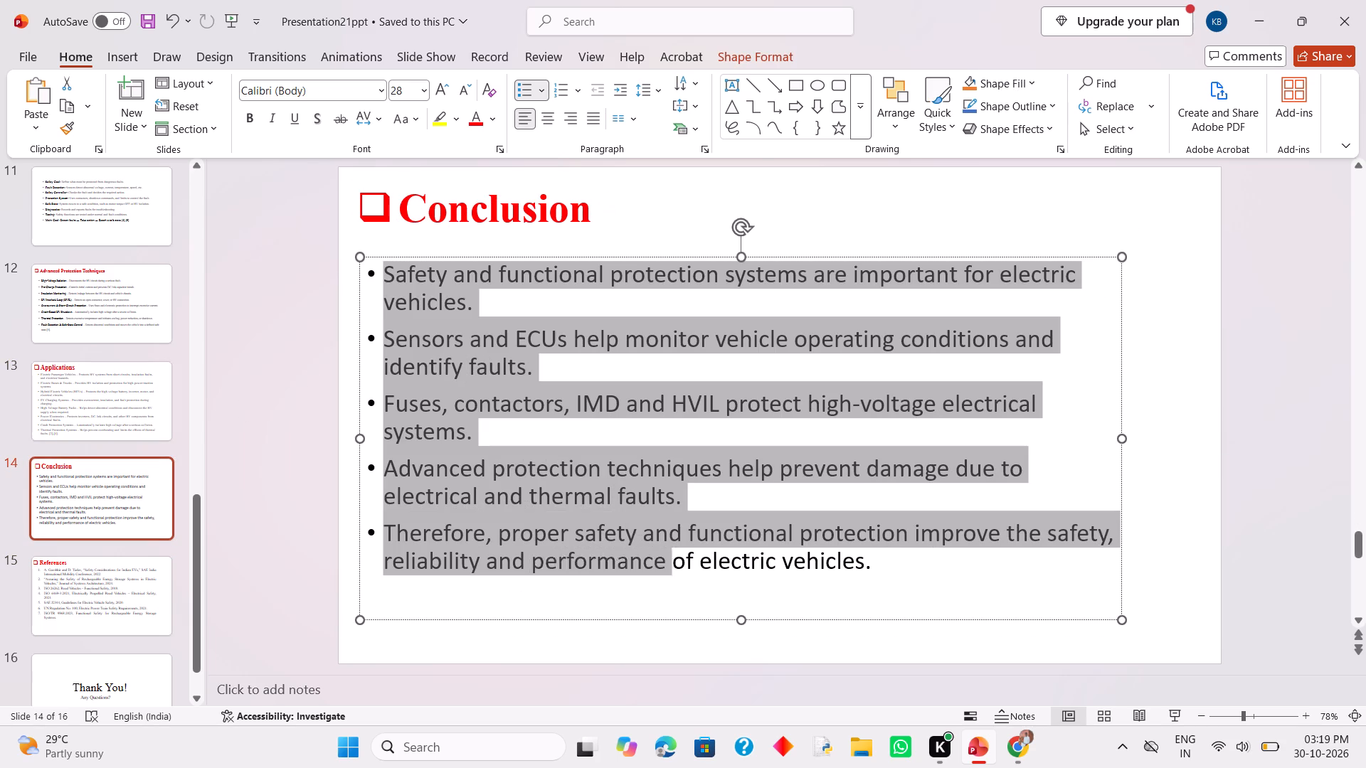
pyautogui.moveTo(563, 601); pyautogui.dragTo(903, 564)
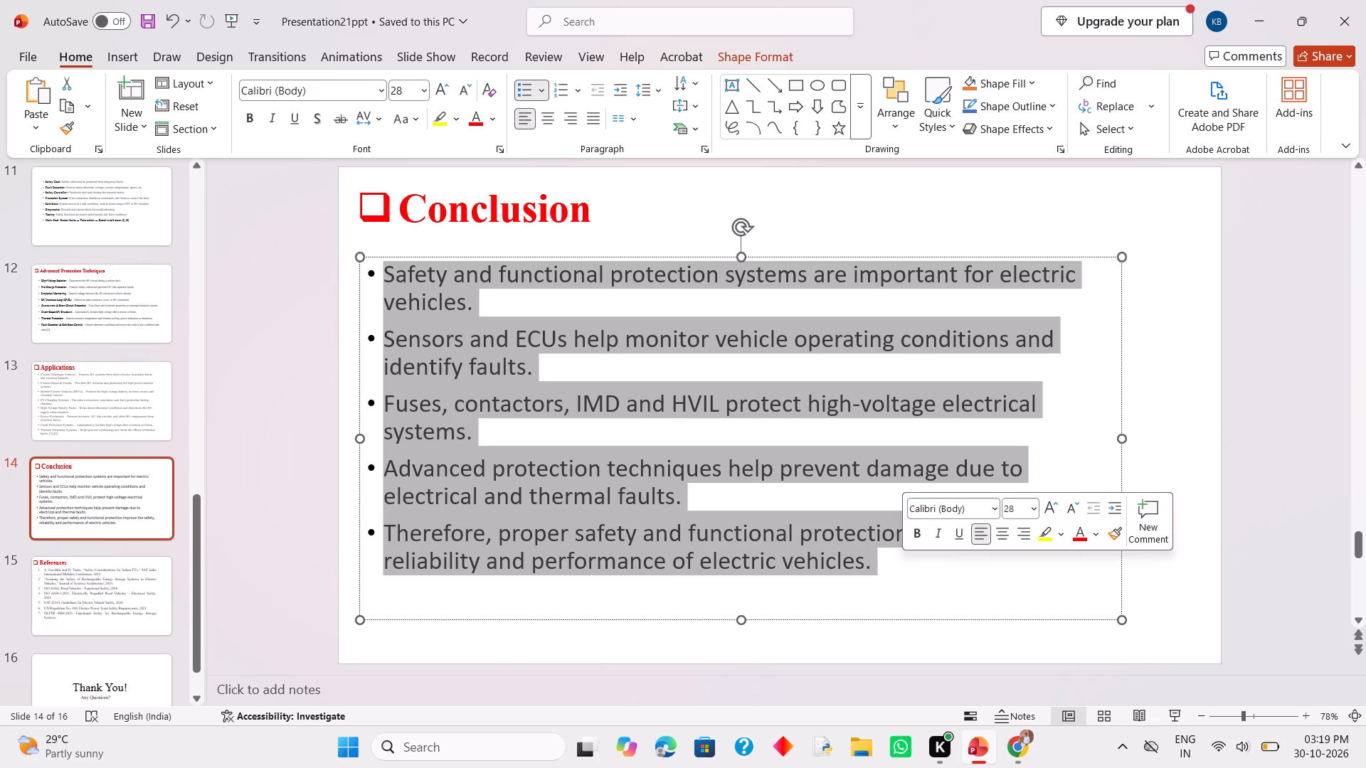
pyautogui.click(980, 507)
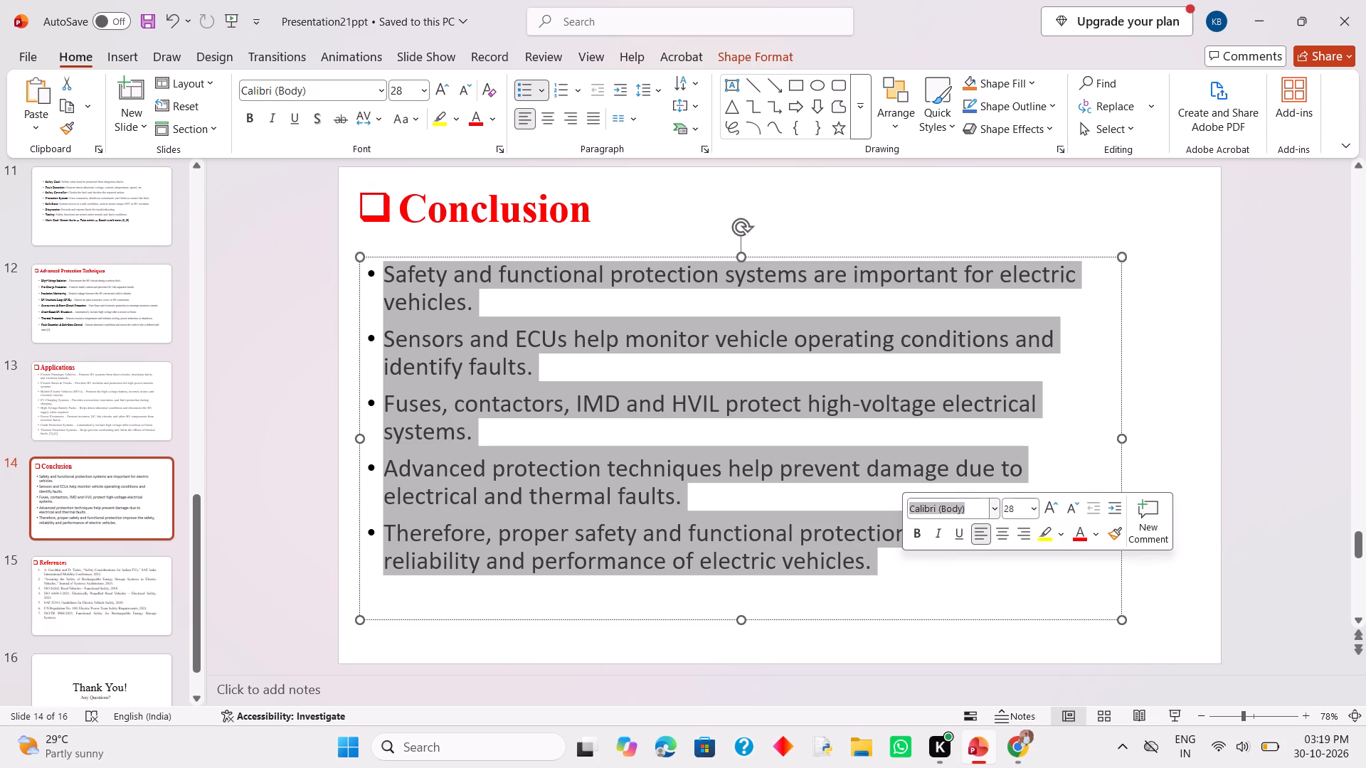
pyautogui.press('BackSpace')
pyautogui.press('t')
pyautogui.press('Return')
pyautogui.click(884, 458)
# Check the References slide, recheck the Conclusion slide, and look over slides 3 to 5.
pyautogui.click(55, 604)
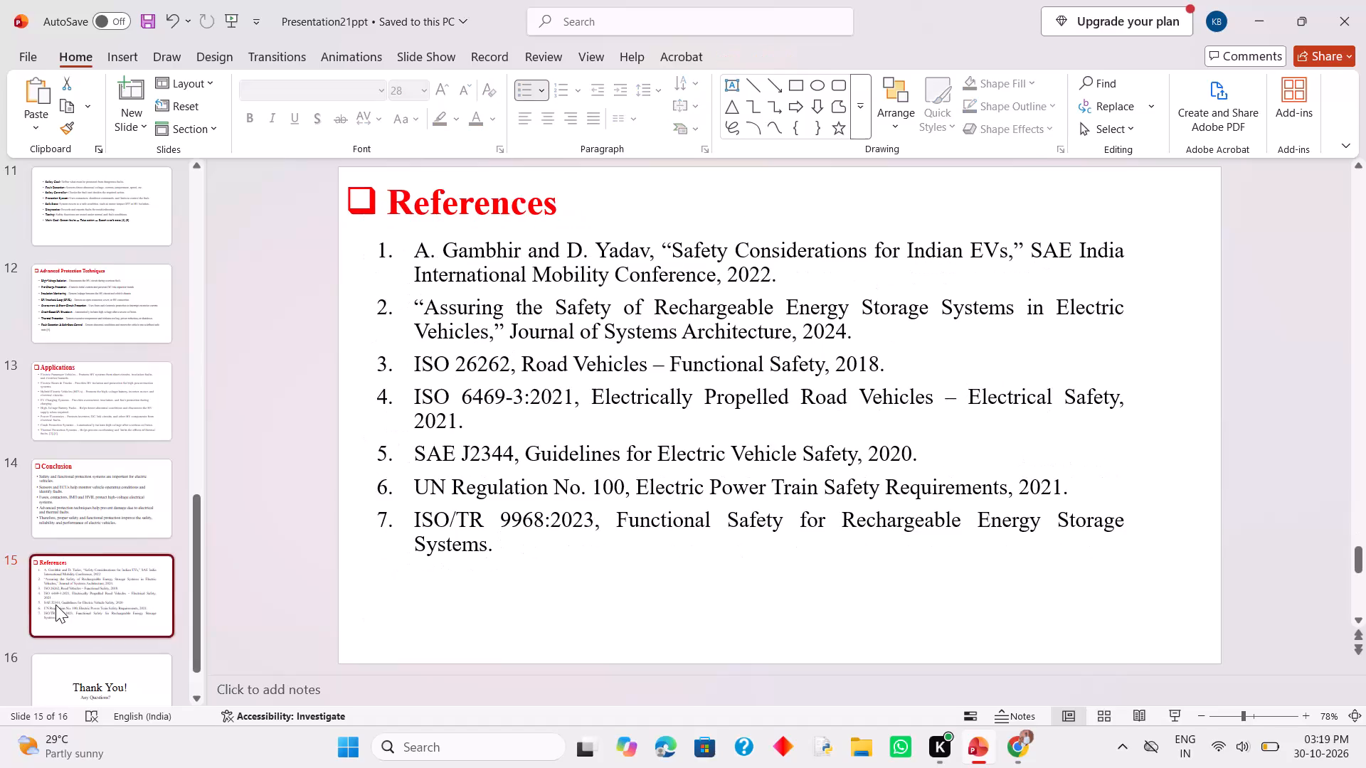
pyautogui.click(90, 540)
pyautogui.click(97, 511)
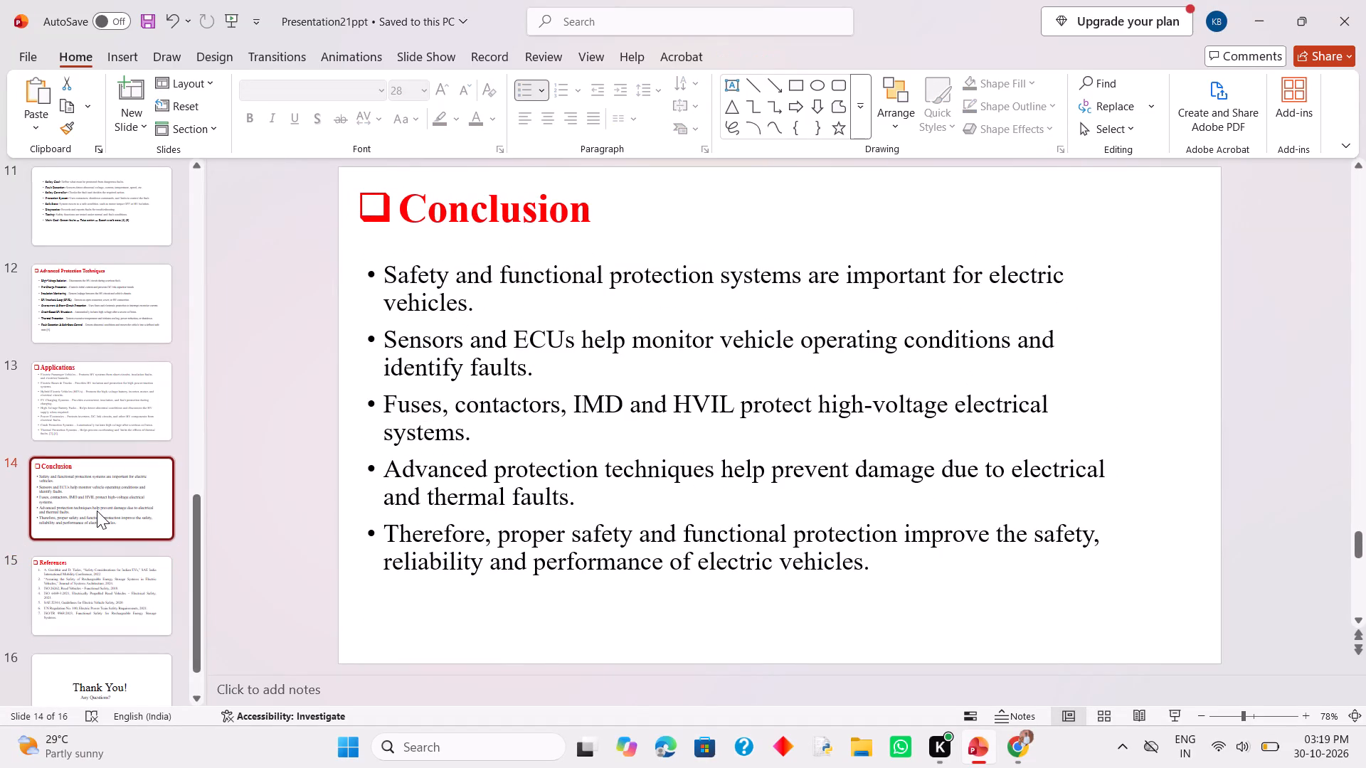
pyautogui.scroll(5, 157, 329)
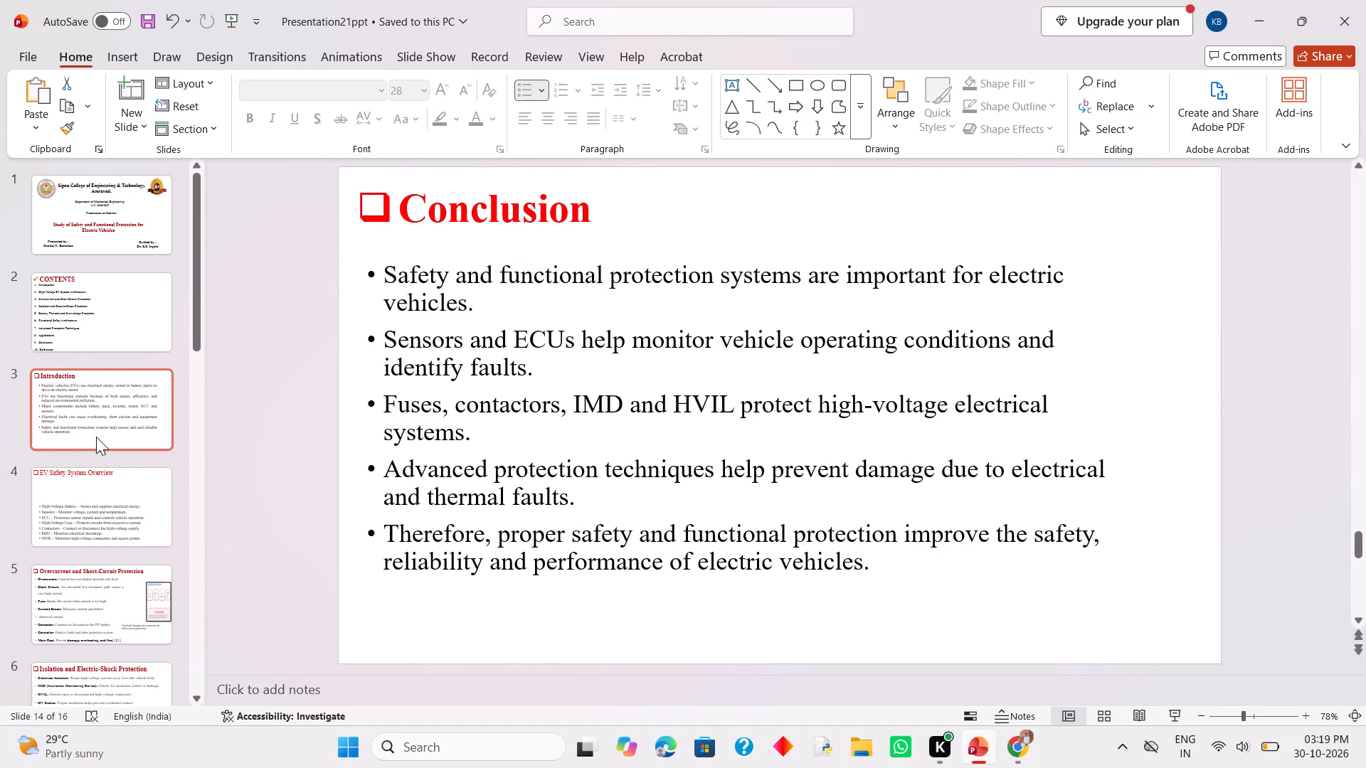
pyautogui.click(96, 437)
pyautogui.click(95, 499)
pyautogui.click(106, 597)
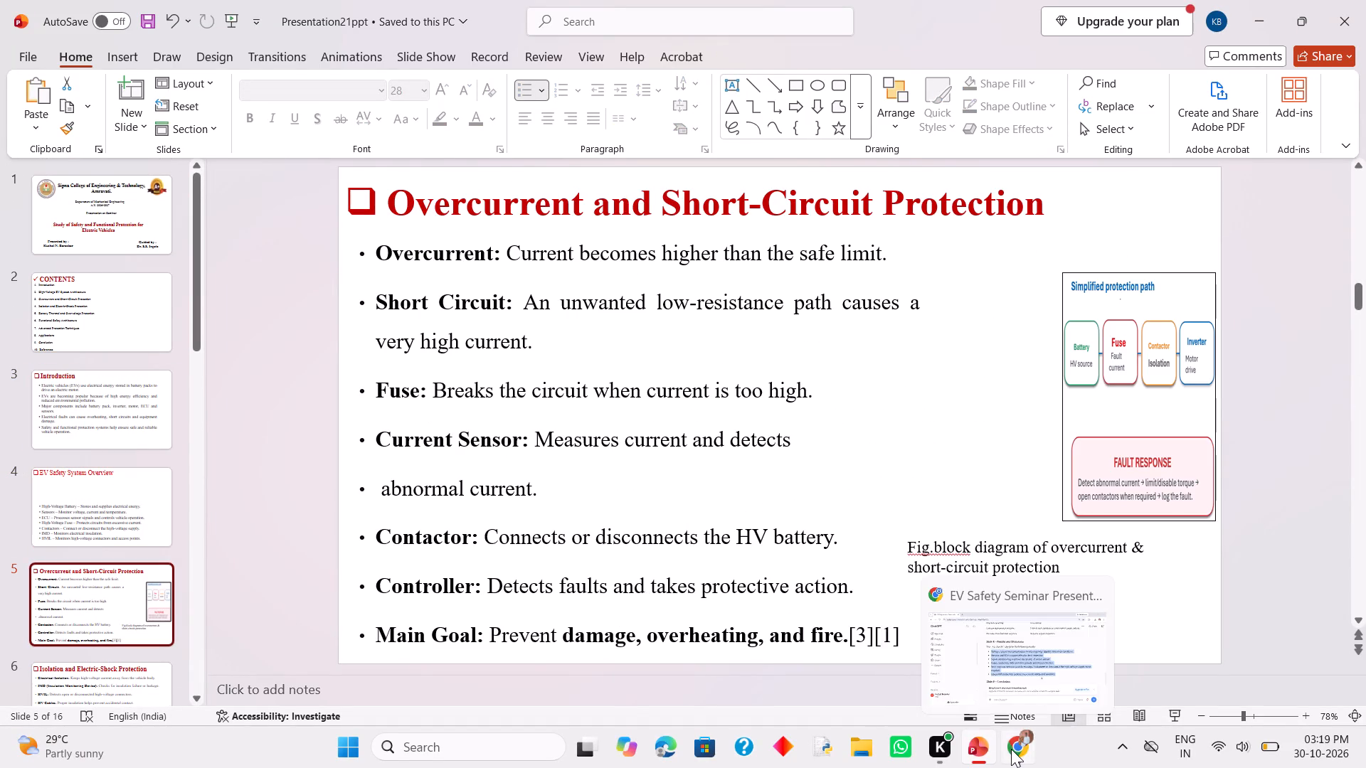
# Switch to the ChatGPT chat in Chrome and read back through its content from Slide 8 up to Slide 4.
pyautogui.click(1011, 749)
pyautogui.click(994, 332)
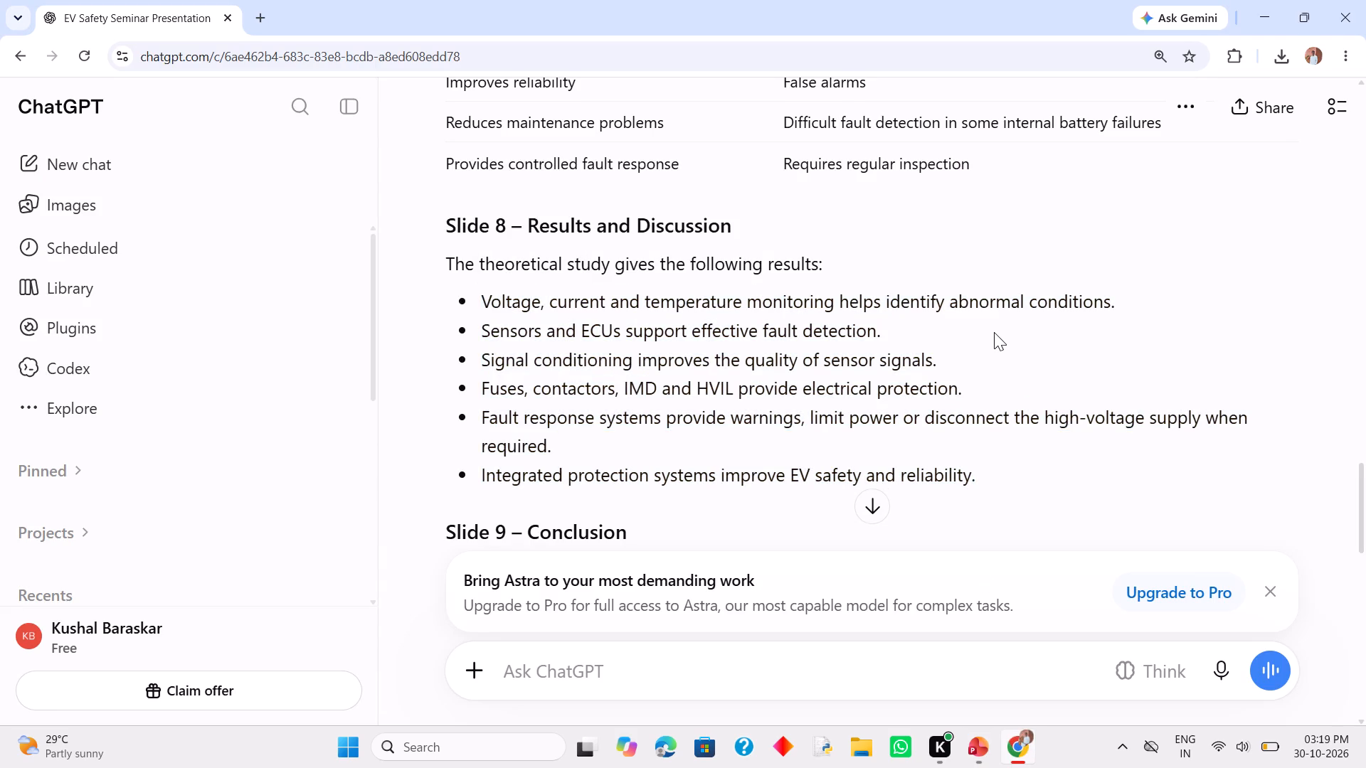
pyautogui.scroll(6, 994, 332)
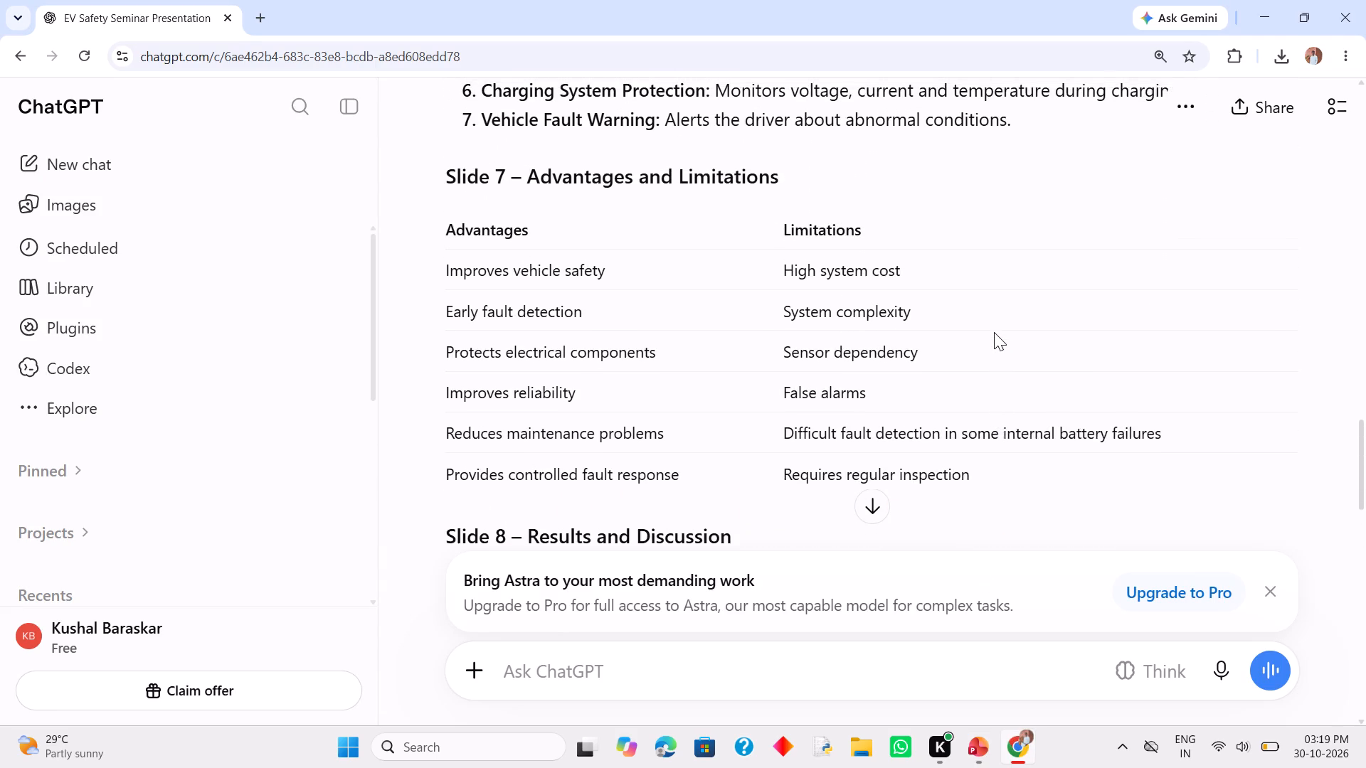
pyautogui.scroll(1, 994, 332)
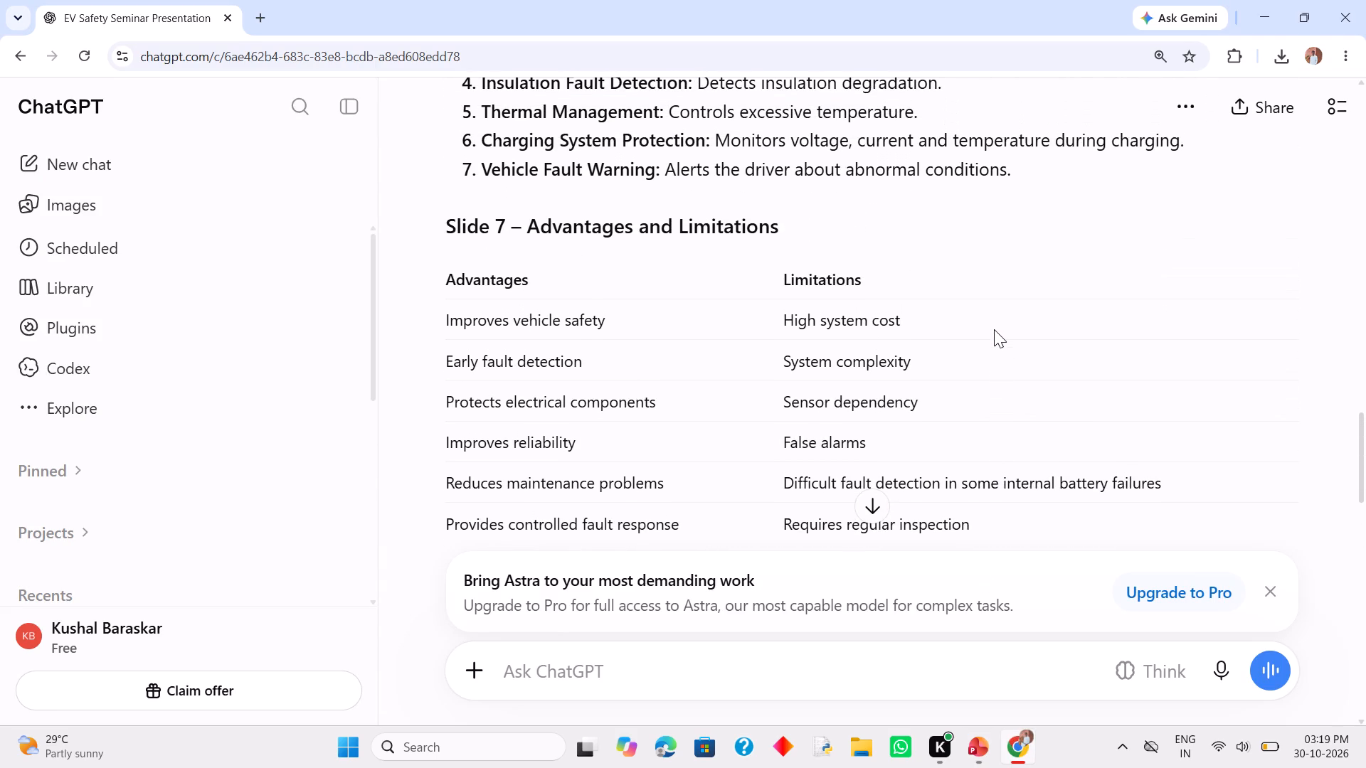
pyautogui.scroll(1, 994, 329)
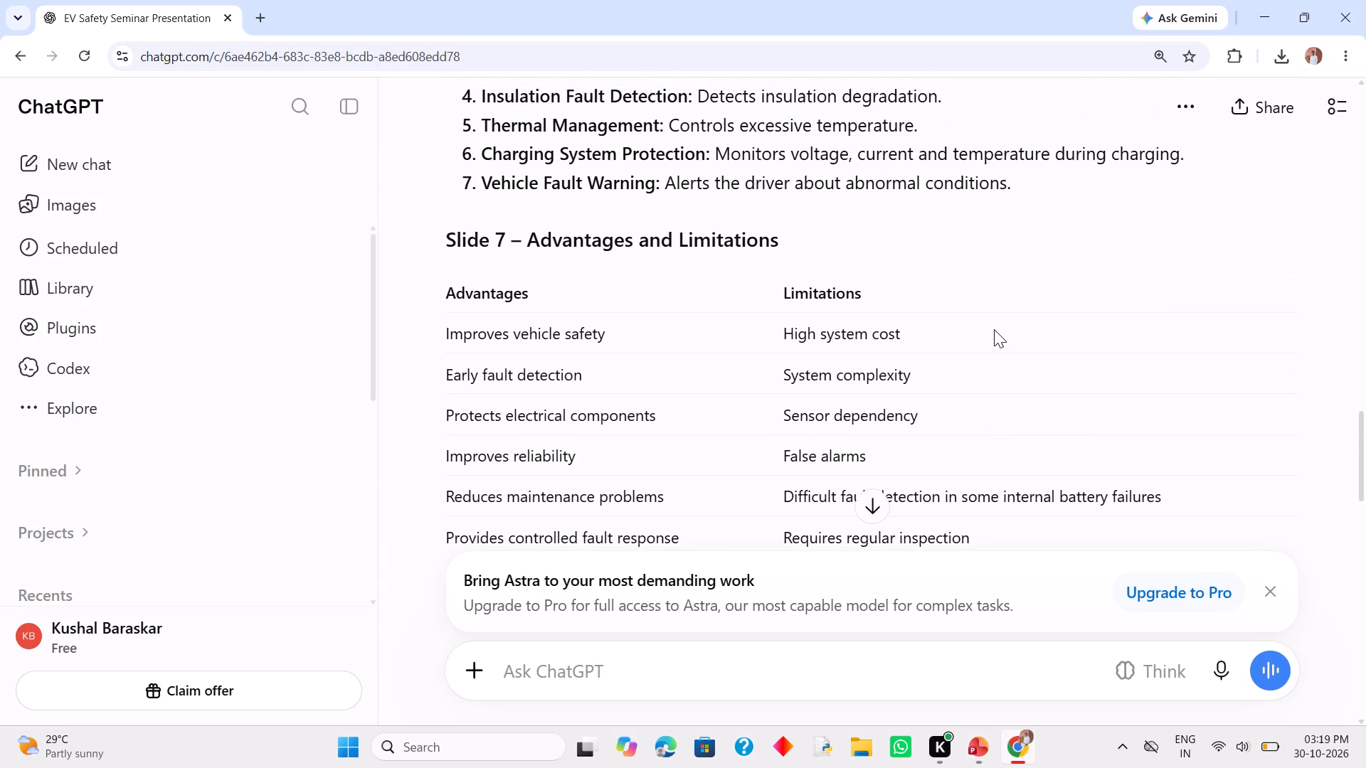
pyautogui.scroll(2, 994, 329)
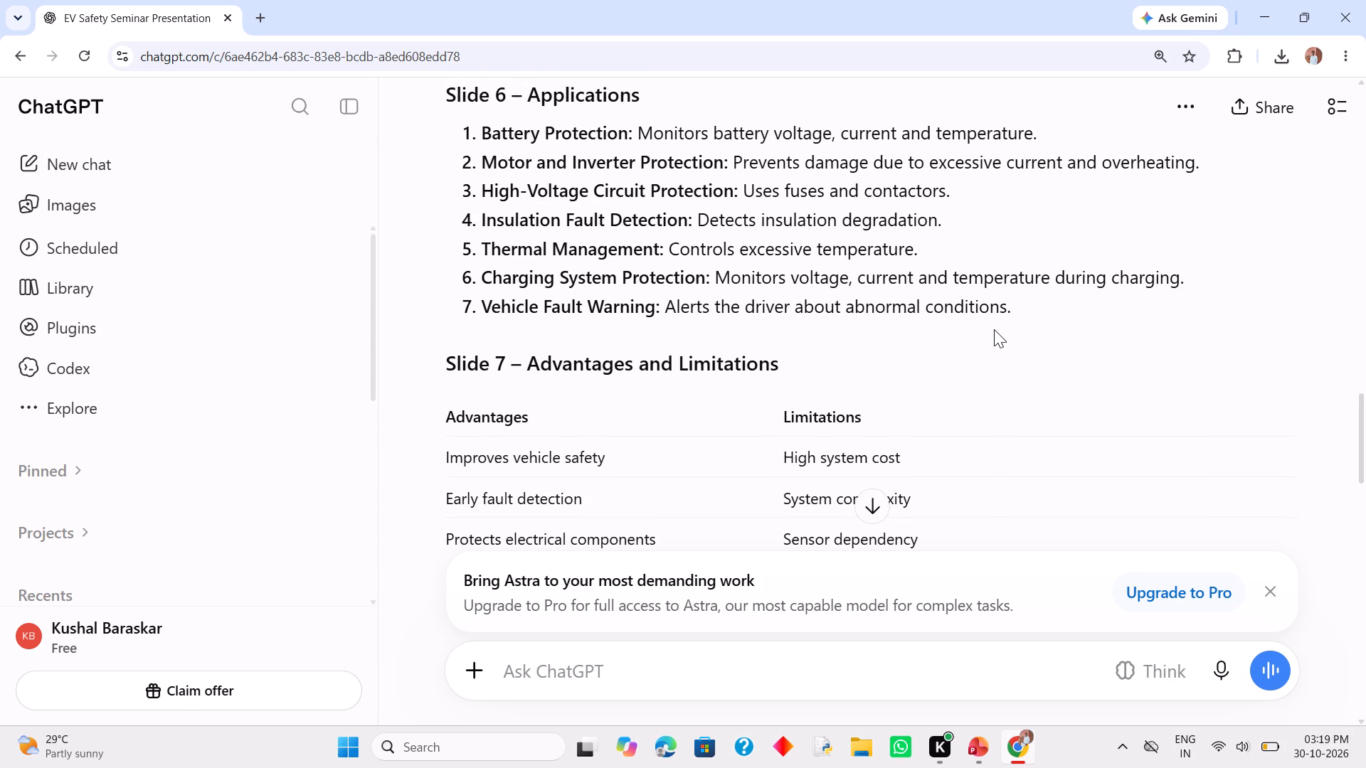
pyautogui.scroll(-2, 994, 329)
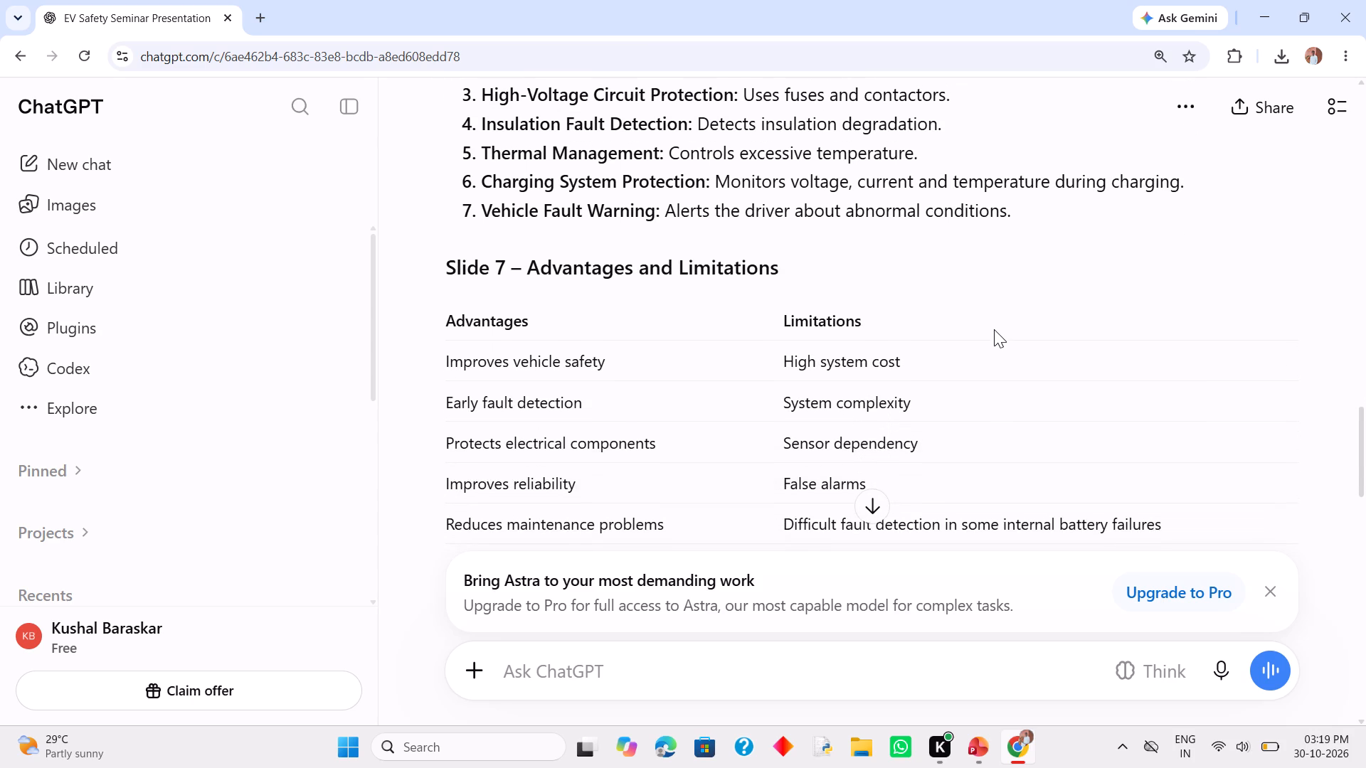
pyautogui.scroll(-1, 994, 329)
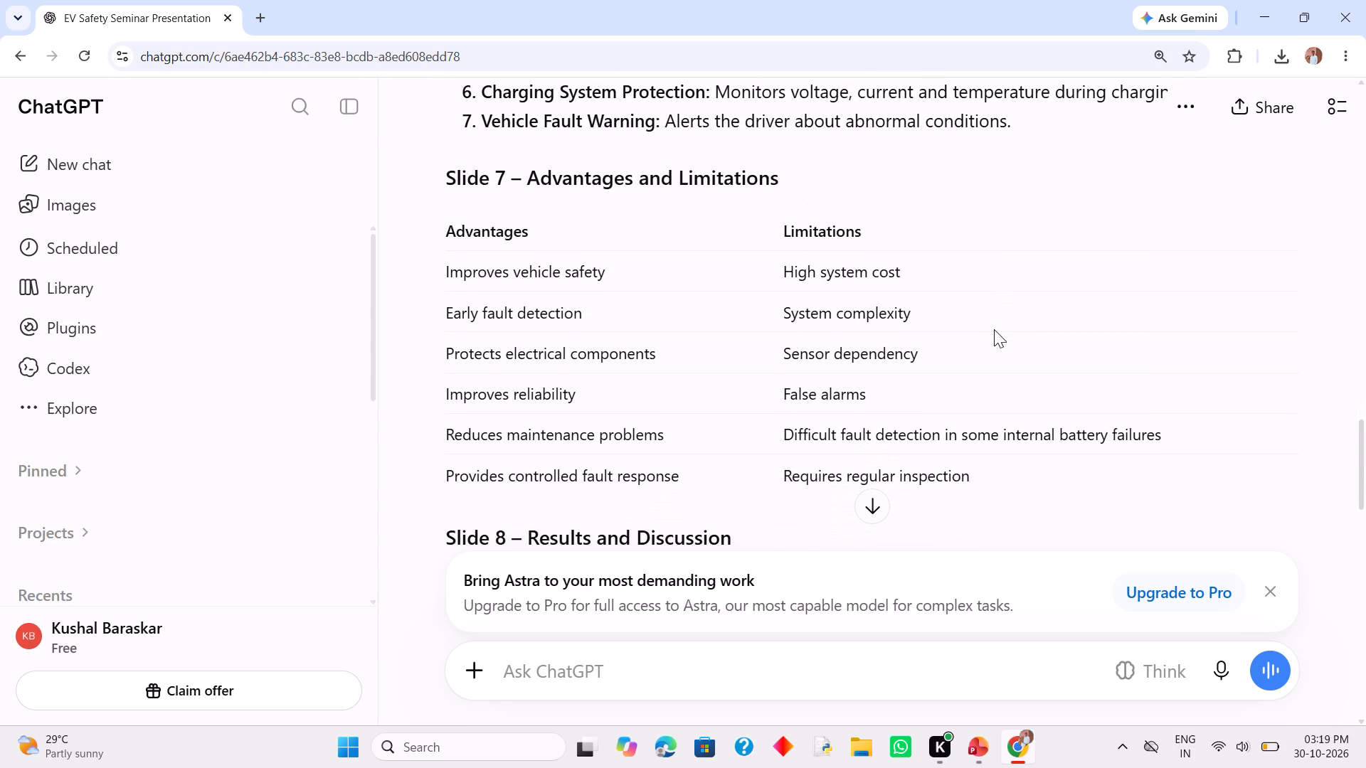
pyautogui.scroll(4, 994, 329)
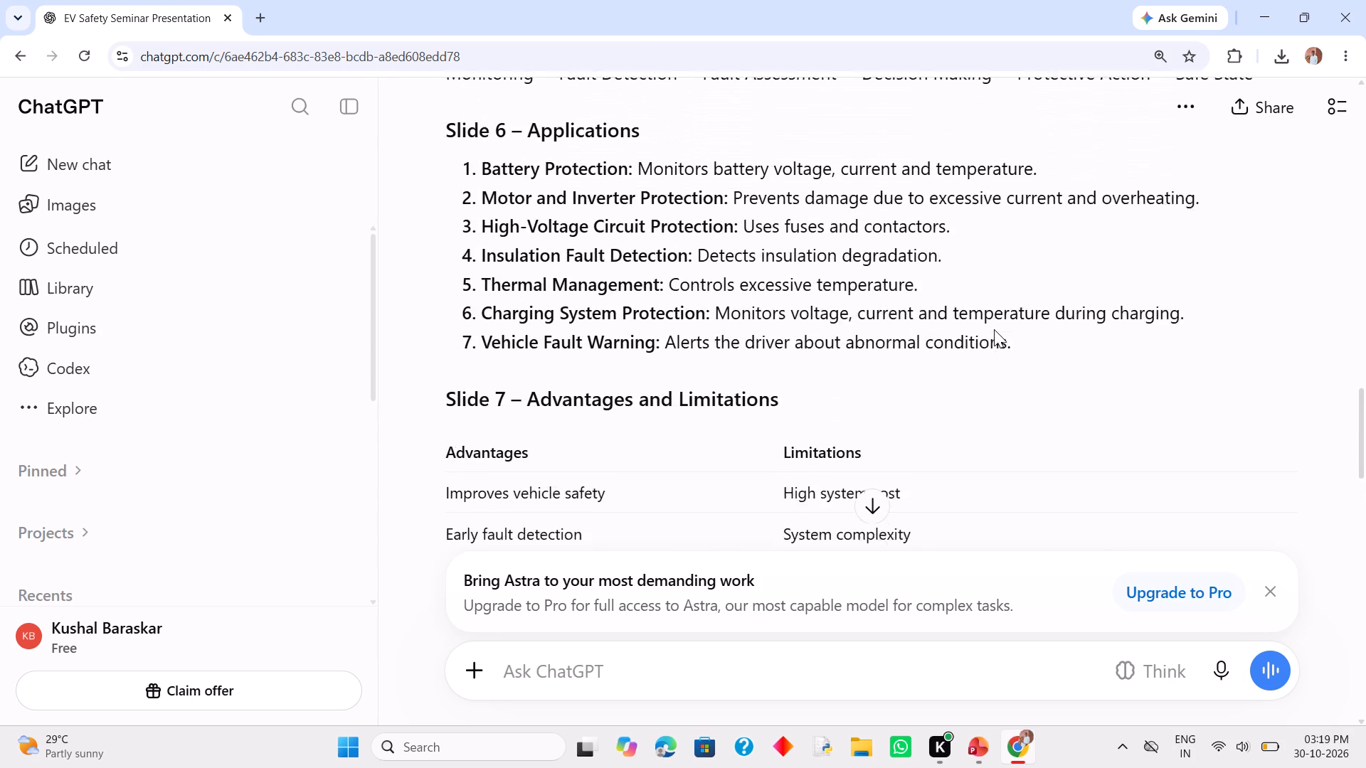
pyautogui.scroll(3, 994, 329)
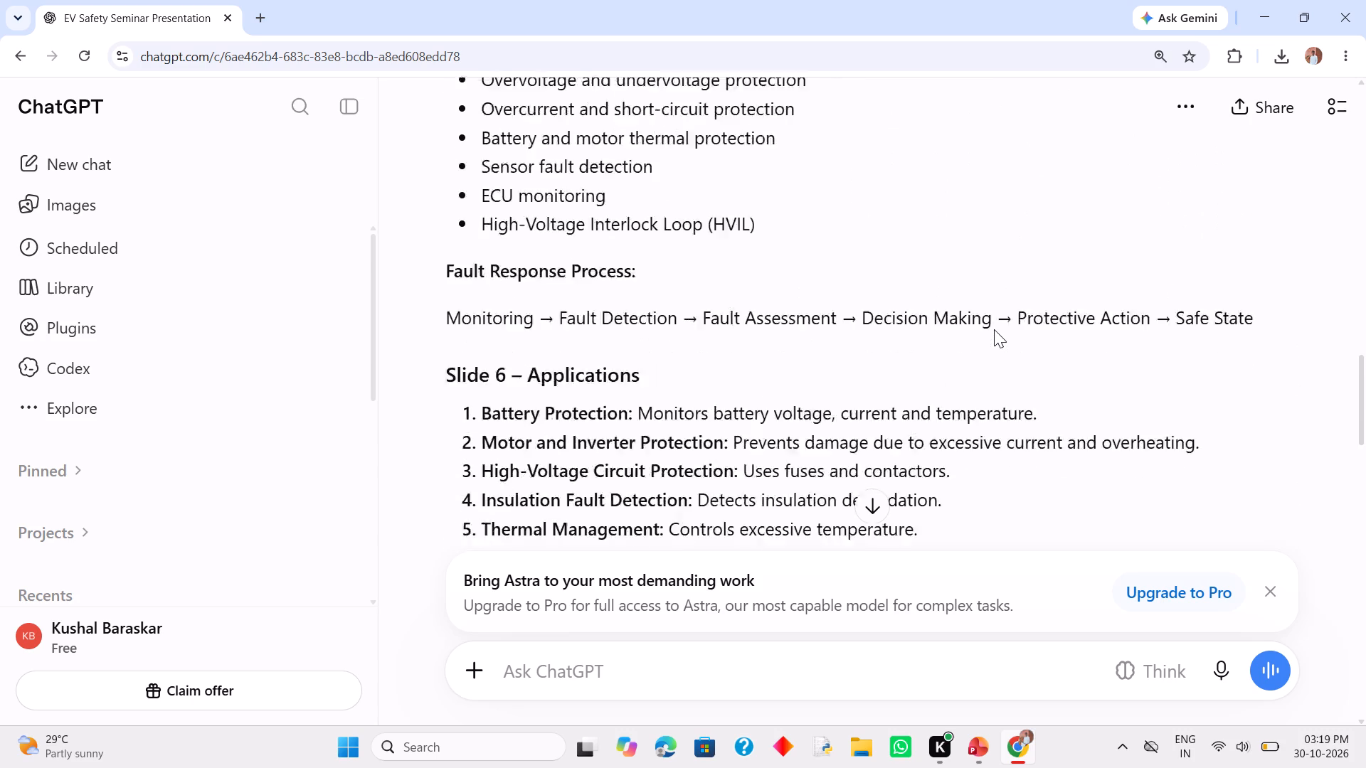
pyautogui.scroll(6, 994, 329)
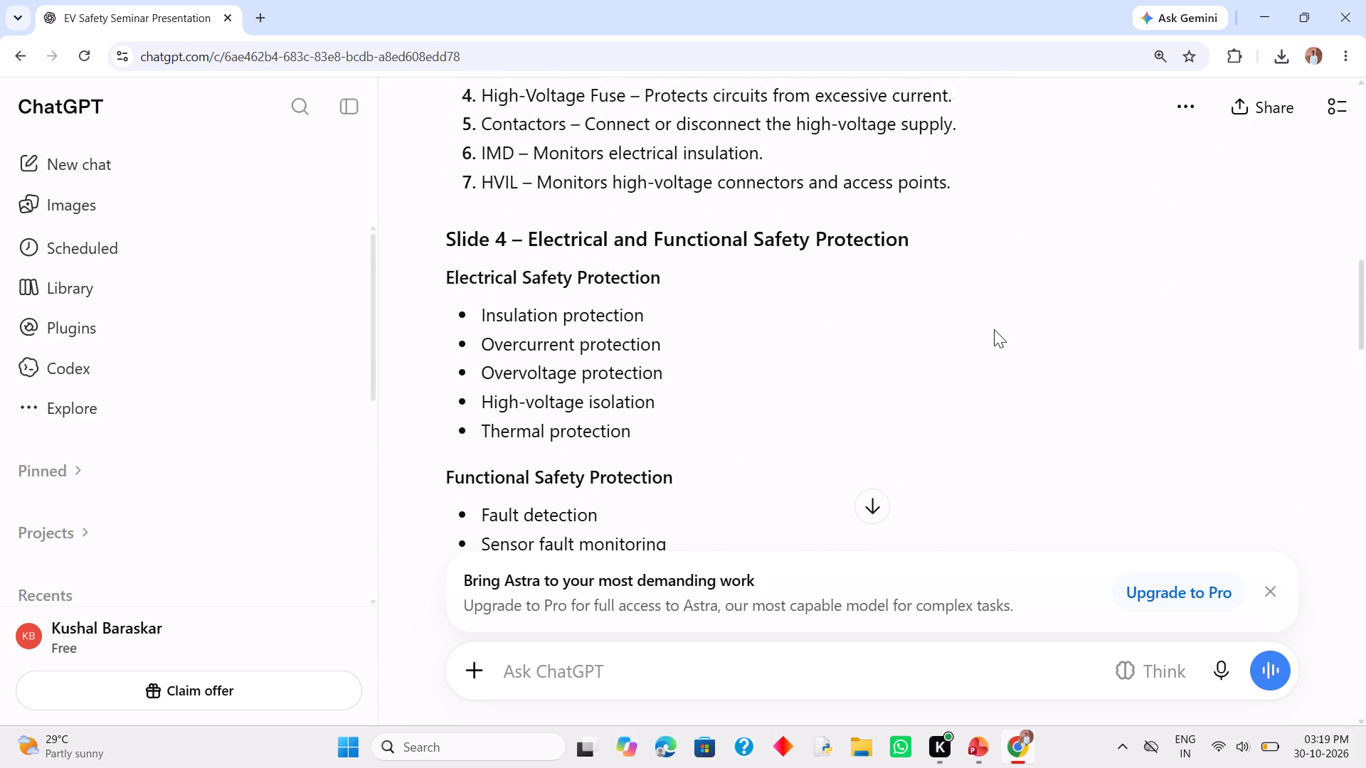
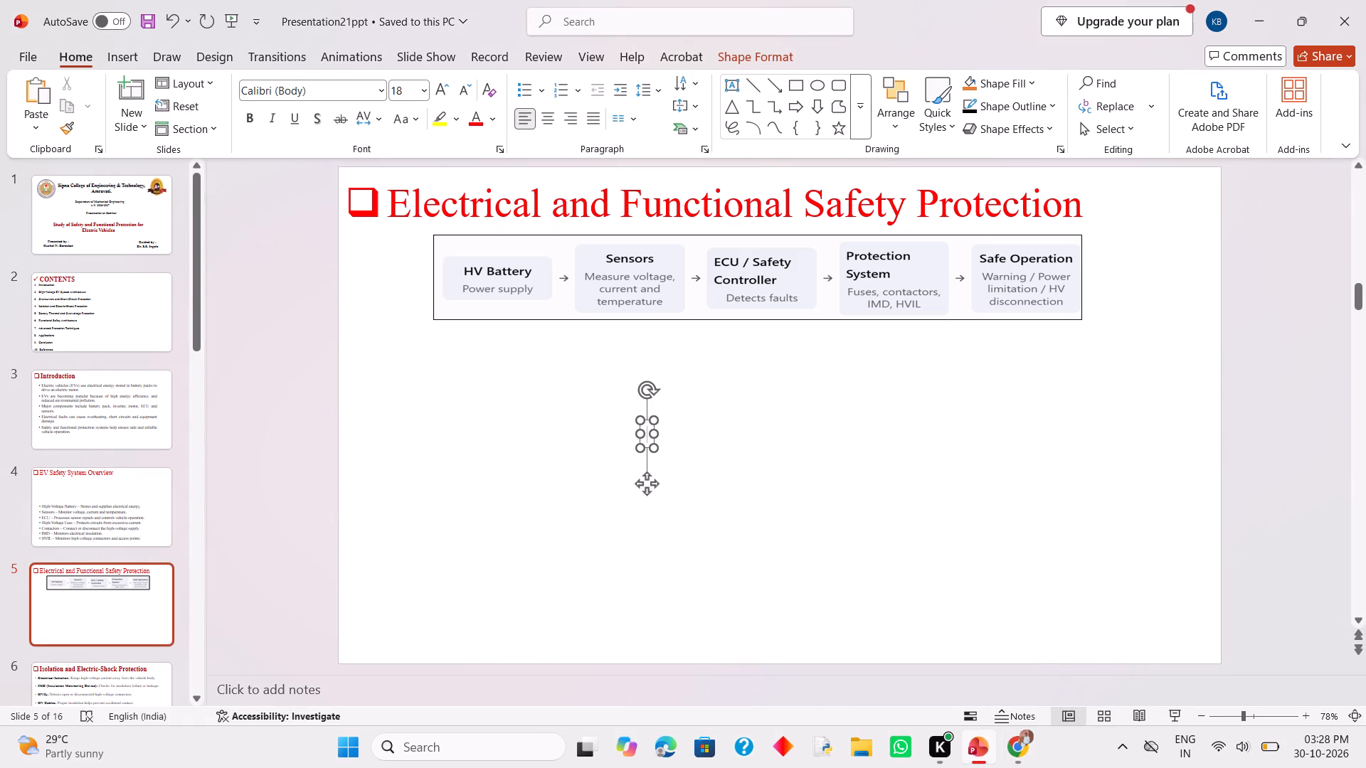
pyautogui.moveTo(654, 431); pyautogui.dragTo(1005, 439)
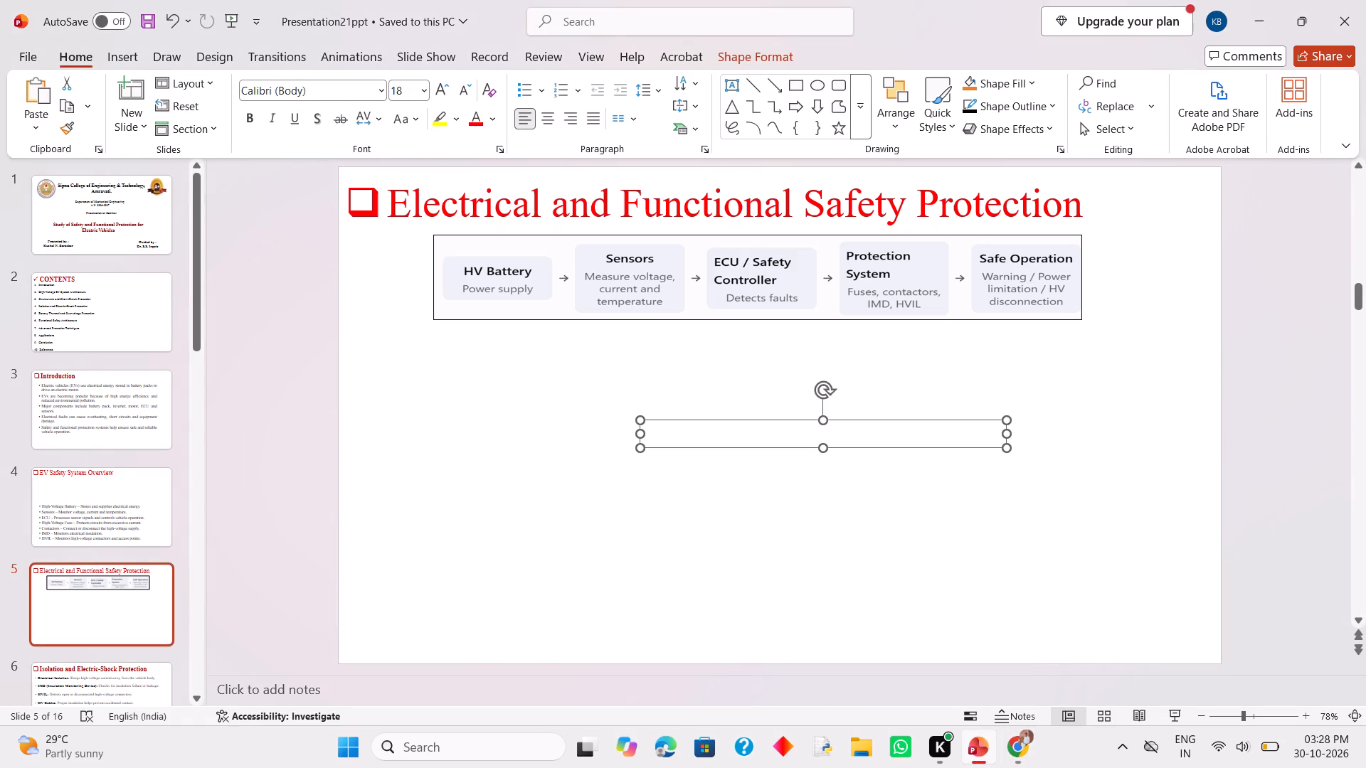
pyautogui.moveTo(824, 449); pyautogui.dragTo(802, 621)
pyautogui.moveTo(640, 435); pyautogui.dragTo(449, 451)
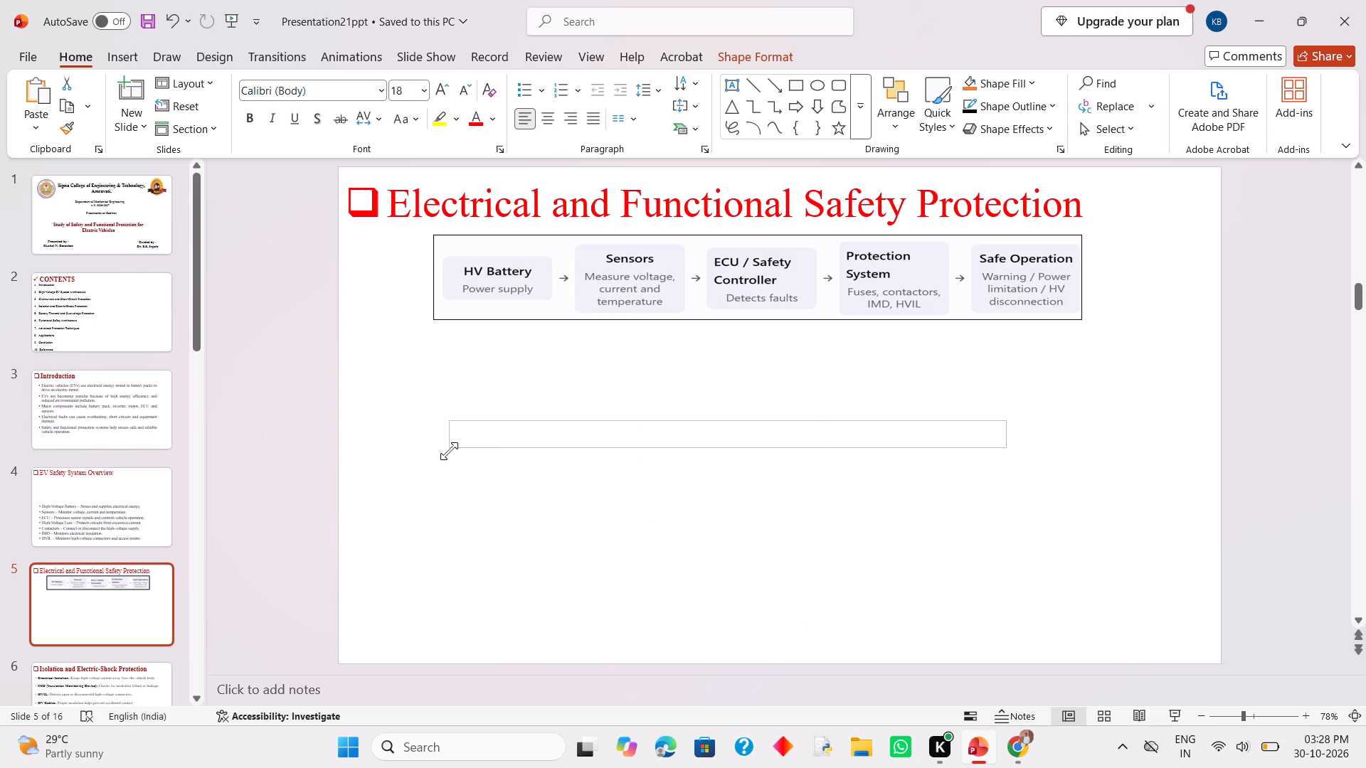
pyautogui.click(461, 430)
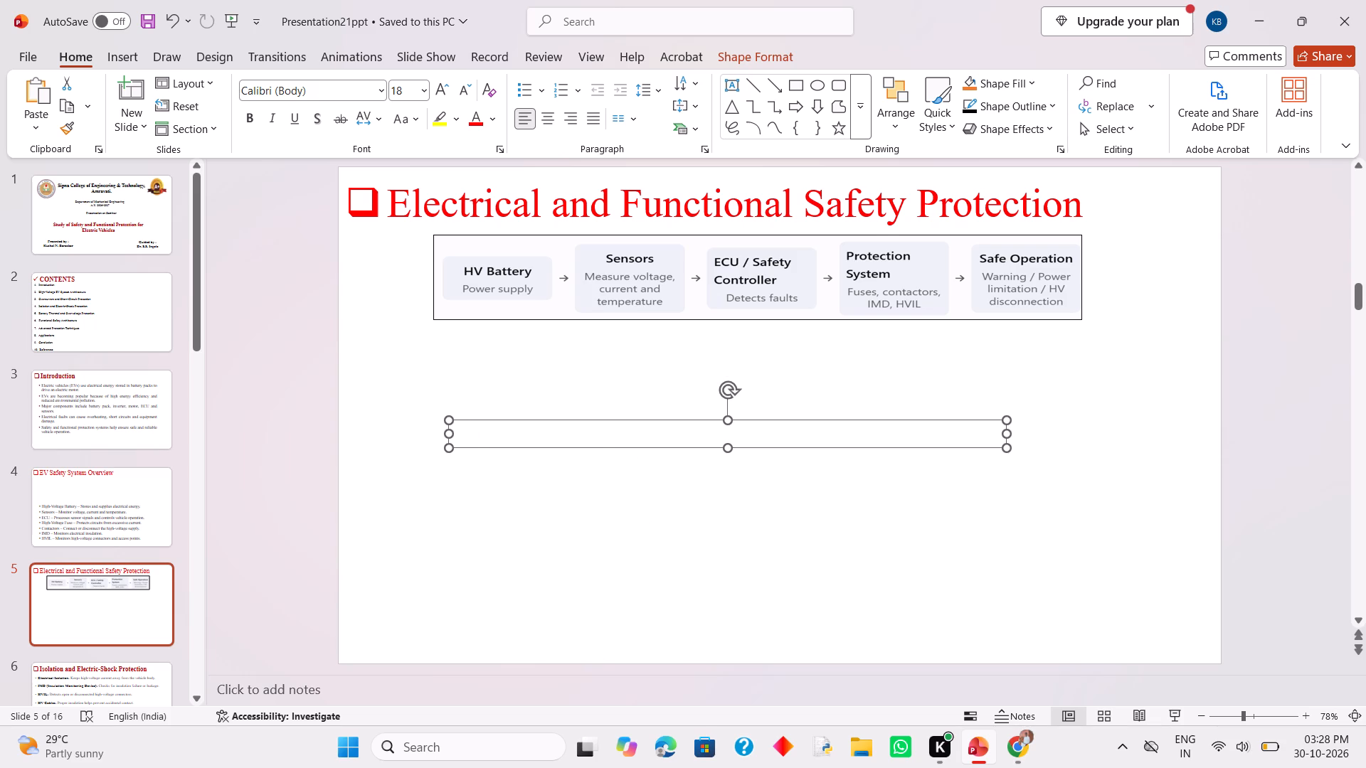
pyautogui.hotkey('ctrl', 'v')
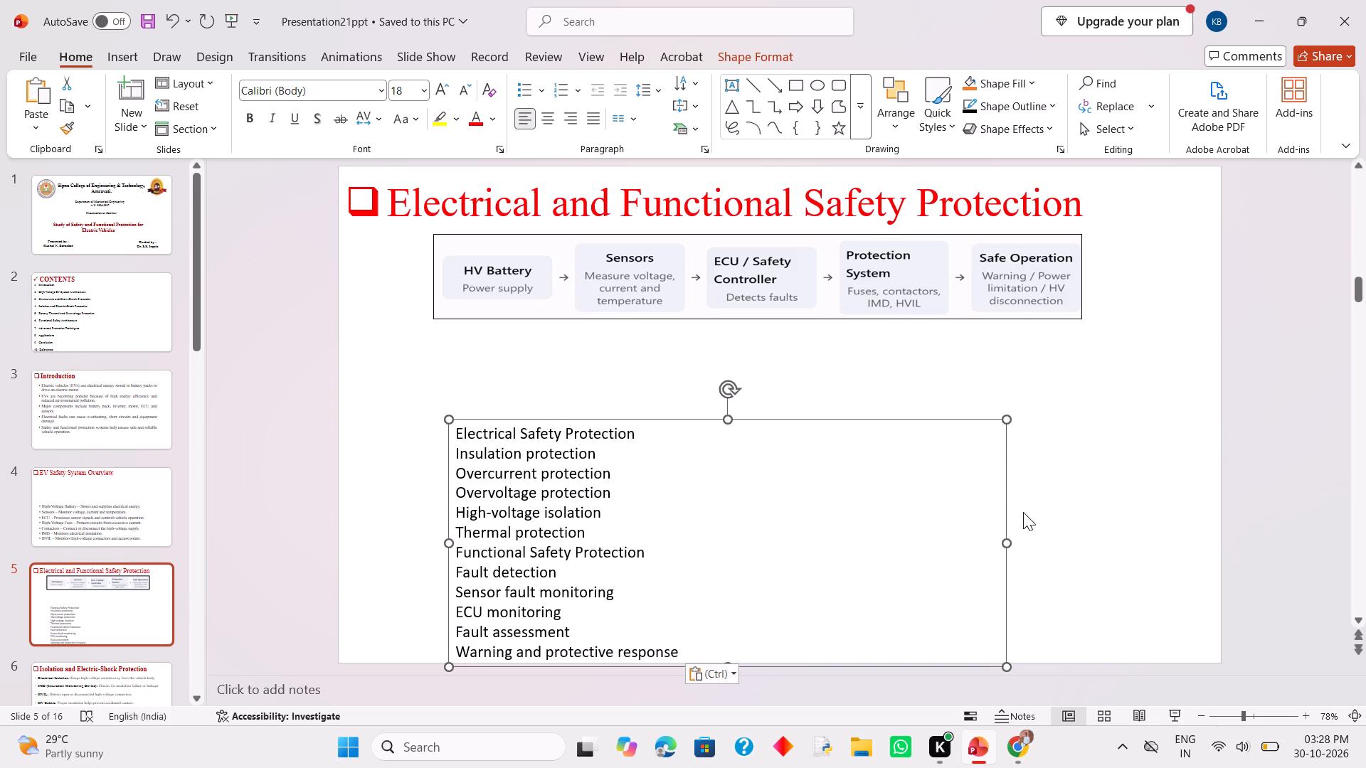
# Narrow the protection-list text box to roughly two thirds of its width and move it up just beneath the diagram.
pyautogui.moveTo(1006, 540); pyautogui.dragTo(808, 547)
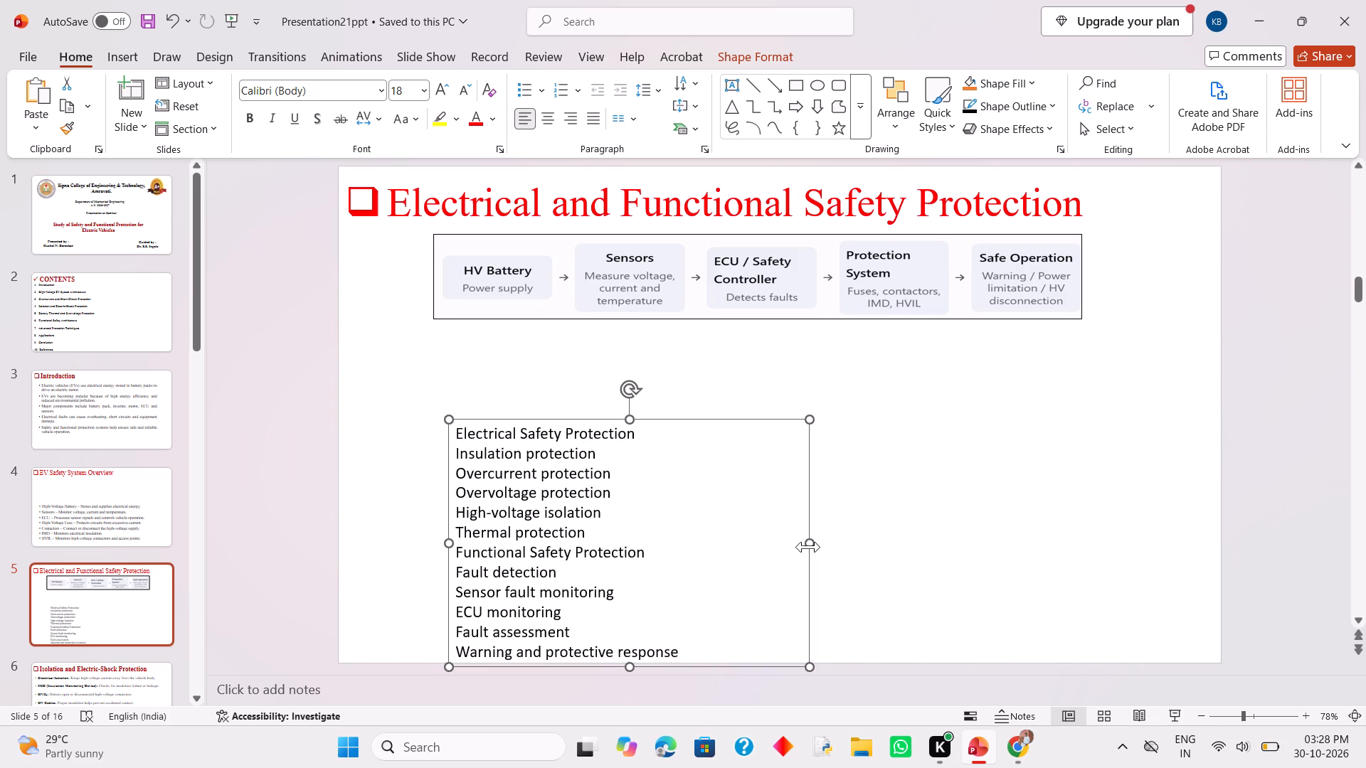
pyautogui.click(665, 518)
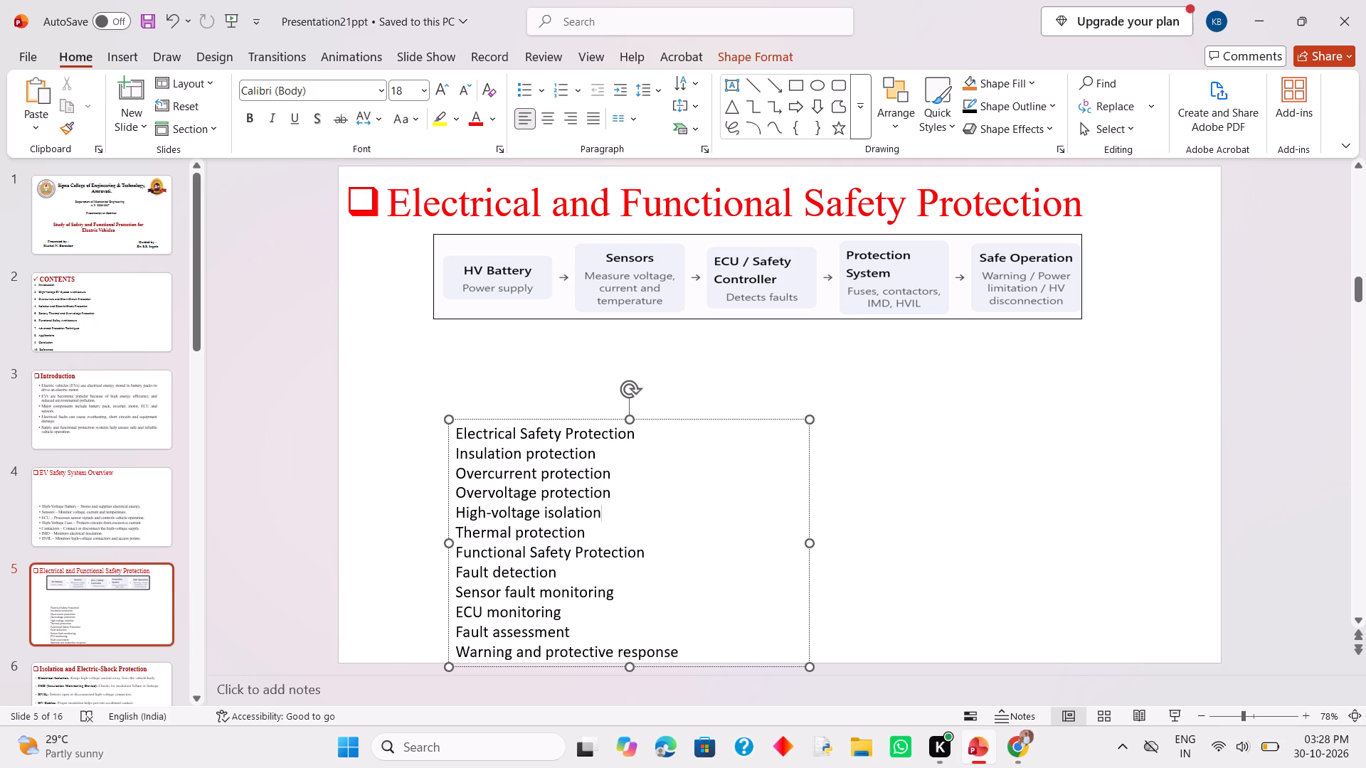
pyautogui.click(455, 433)
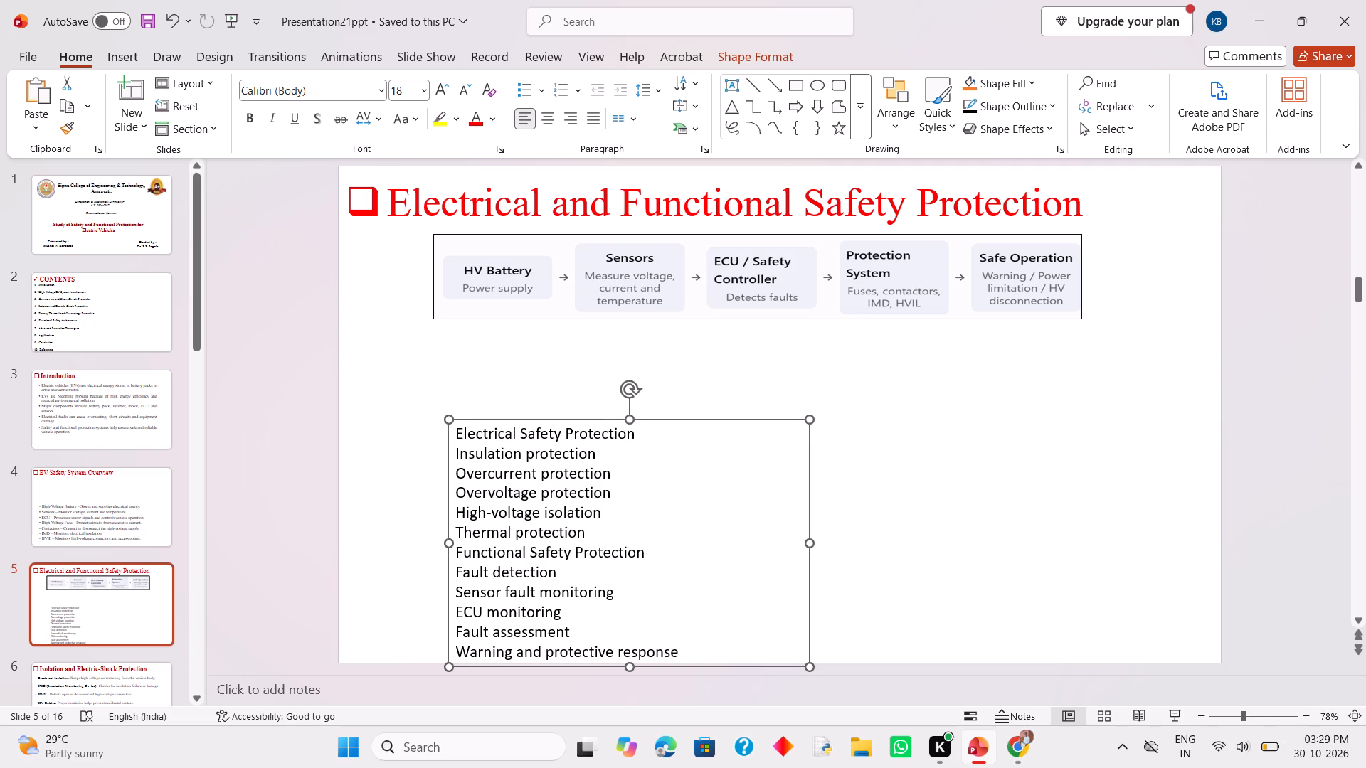
pyautogui.moveTo(647, 418); pyautogui.dragTo(640, 341)
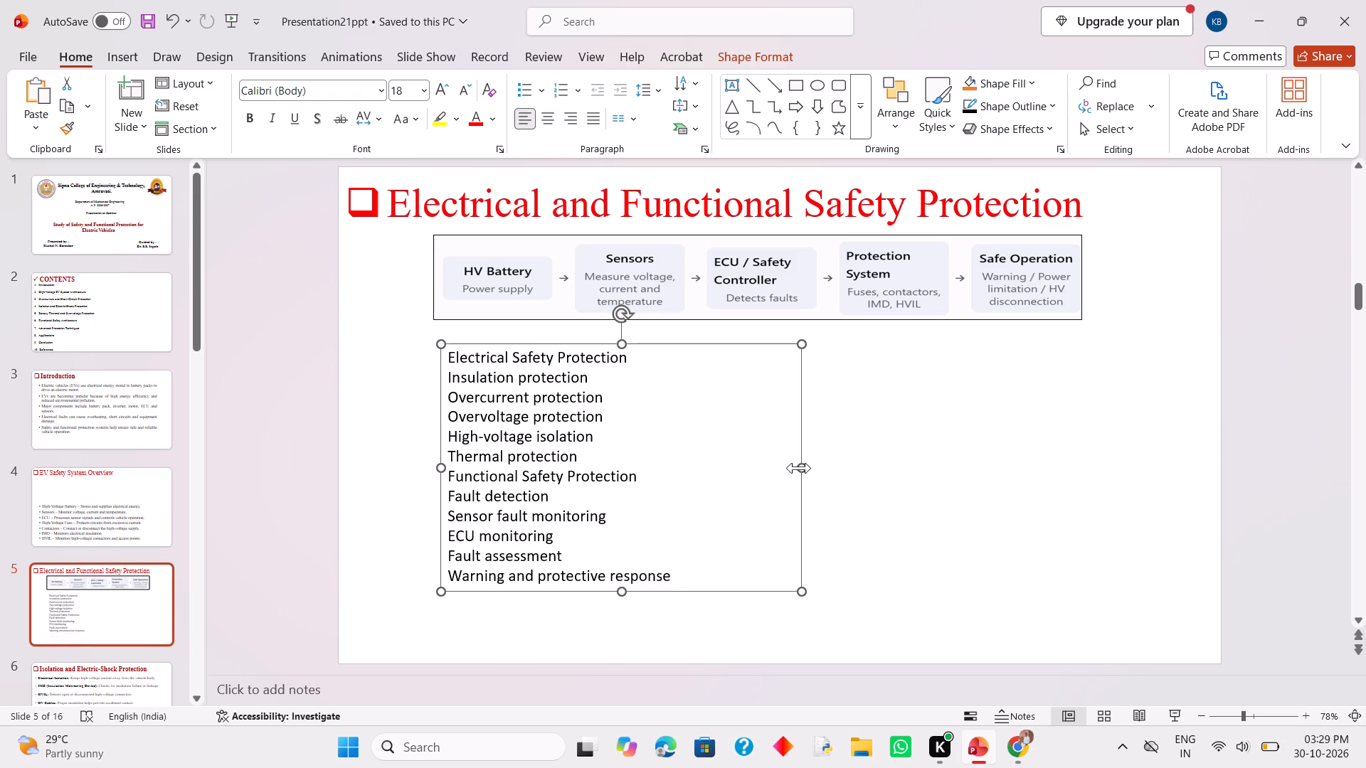
# Delete the "Functional Safety Protection" heading and all its items from the text box, keeping the list through "Thermal protection".
pyautogui.click(695, 583)
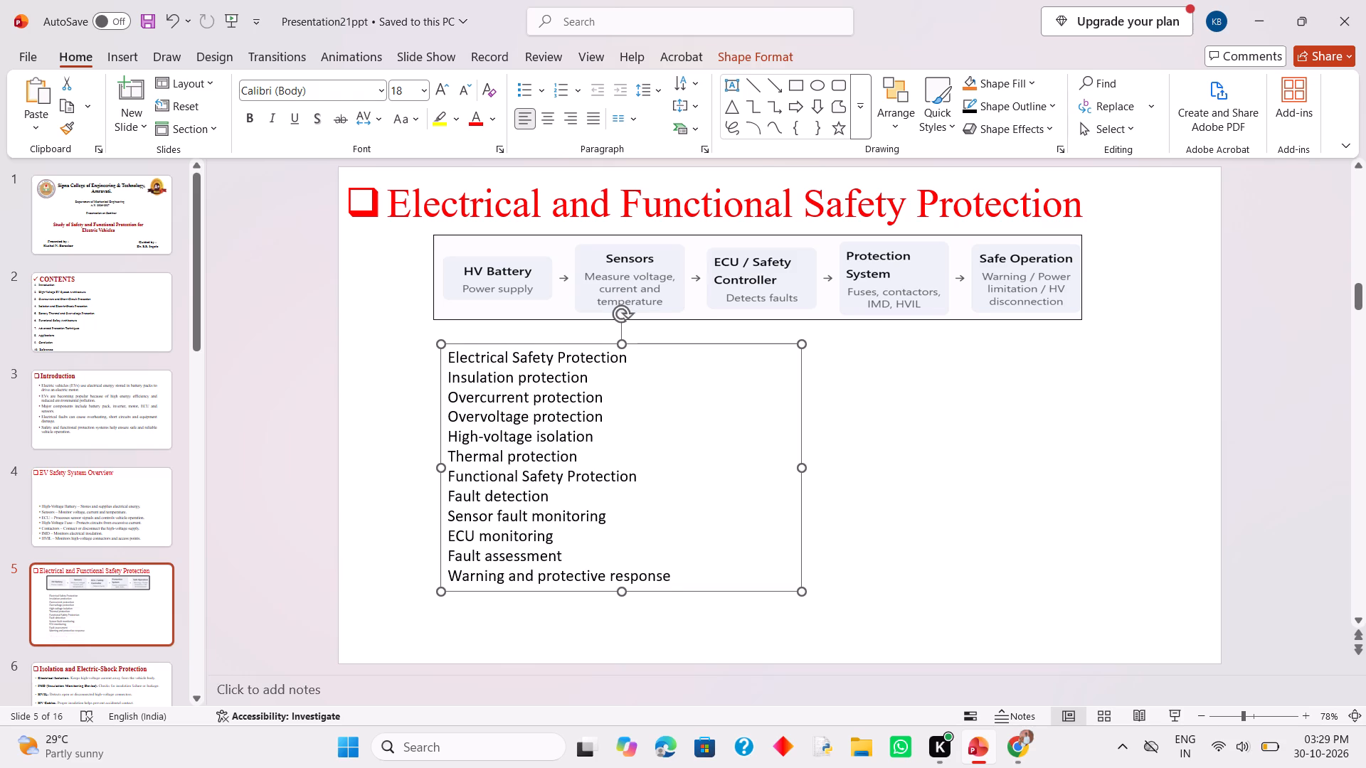
pyautogui.click(667, 577)
pyautogui.click(667, 577)
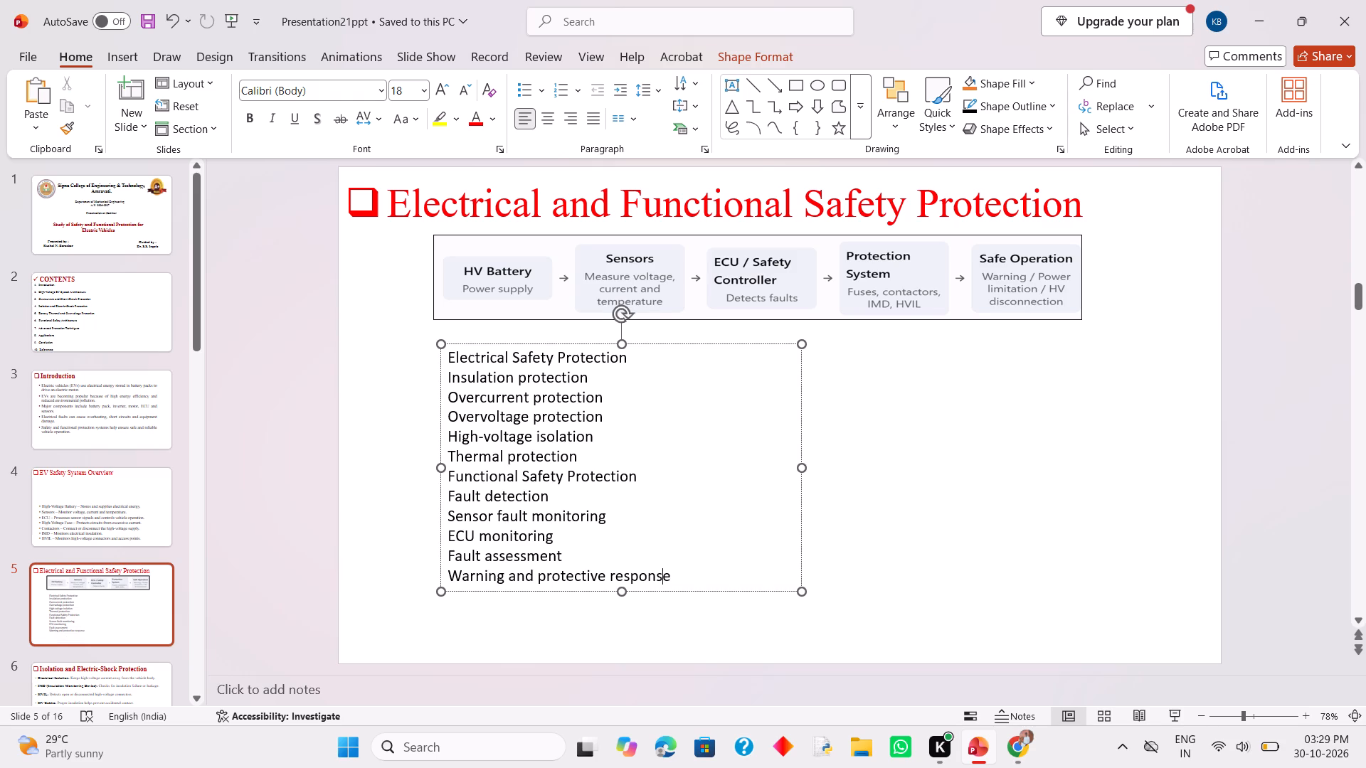
pyautogui.press('Right')
pyautogui.hotkey('ctrl', 'BackSpace')
pyautogui.hotkey('ctrl', 'BackSpace')
pyautogui.hotkey('ctrl', 'BackSpace')
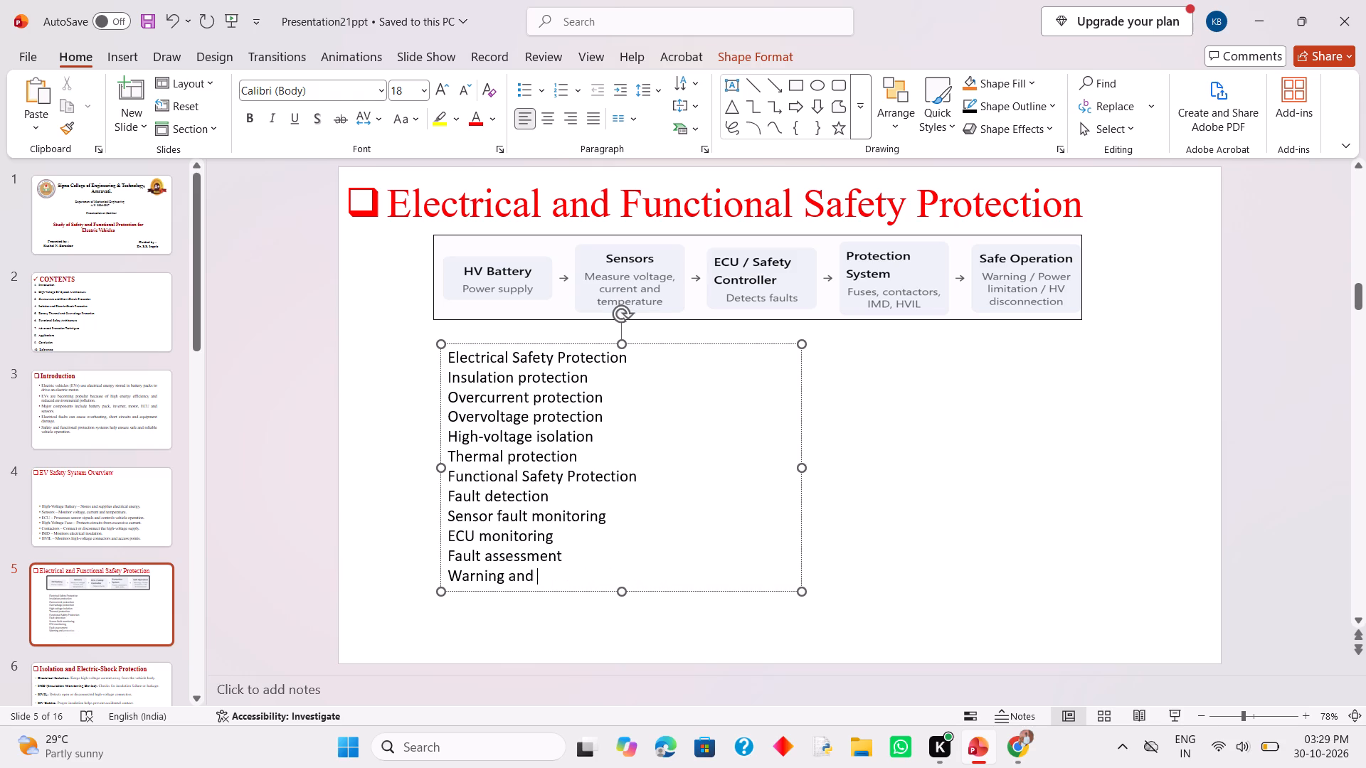
pyautogui.hotkey('ctrl', 'BackSpace')
pyautogui.hotkey('ctrl', 'BackSpace')
pyautogui.hotkey('ctrl', 'BackSpace')
pyautogui.hotkey('ctrl', 'BackSpace')
pyautogui.hotkey('ctrl', 'BackSpace')
pyautogui.hotkey('ctrl', 'BackSpace')
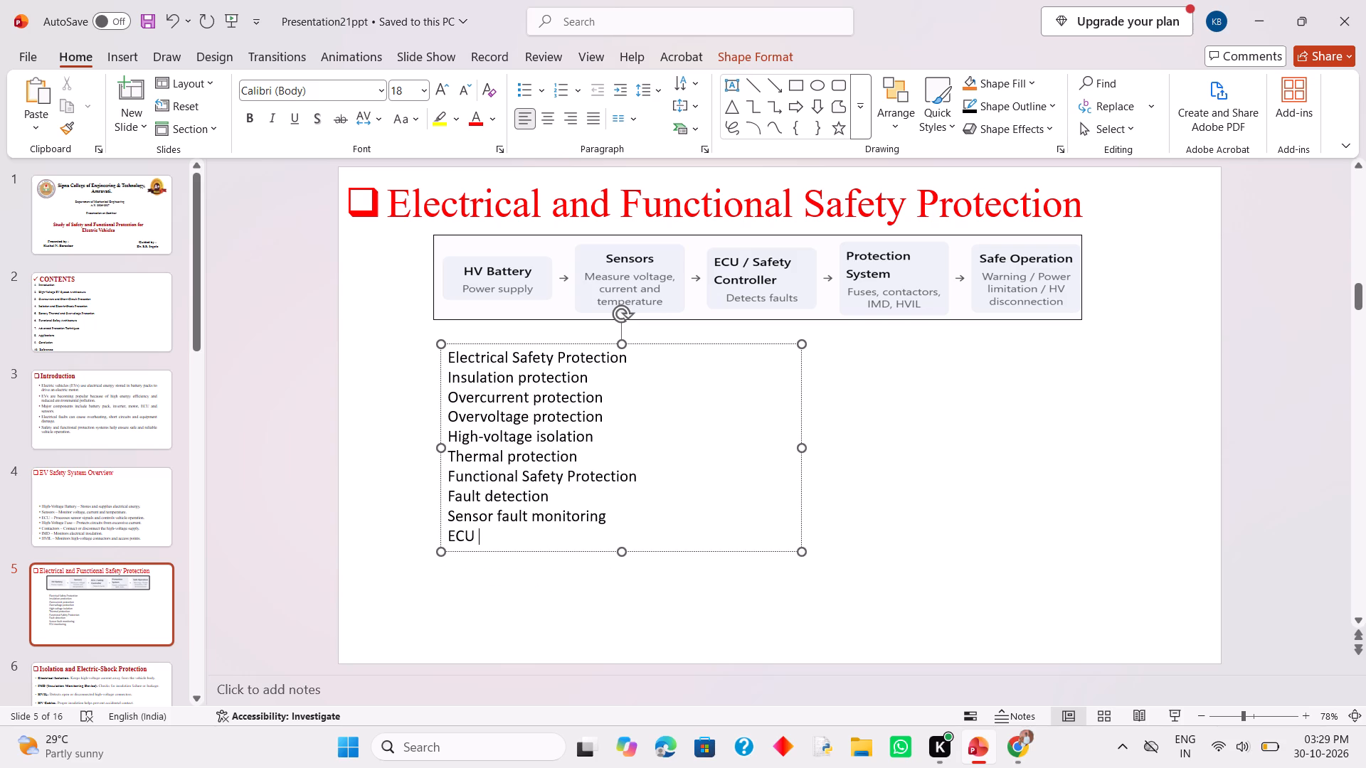
pyautogui.hotkey('ctrl', 'BackSpace')
pyautogui.hotkey('ctrl', 'BackSpace')
pyautogui.hotkey('ctrl', 'BackSpace')
pyautogui.hotkey('ctrl', 'BackSpace')
pyautogui.hotkey('ctrl', 'BackSpace')
pyautogui.hotkey('ctrl', 'BackSpace')
pyautogui.hotkey('ctrl', 'BackSpace')
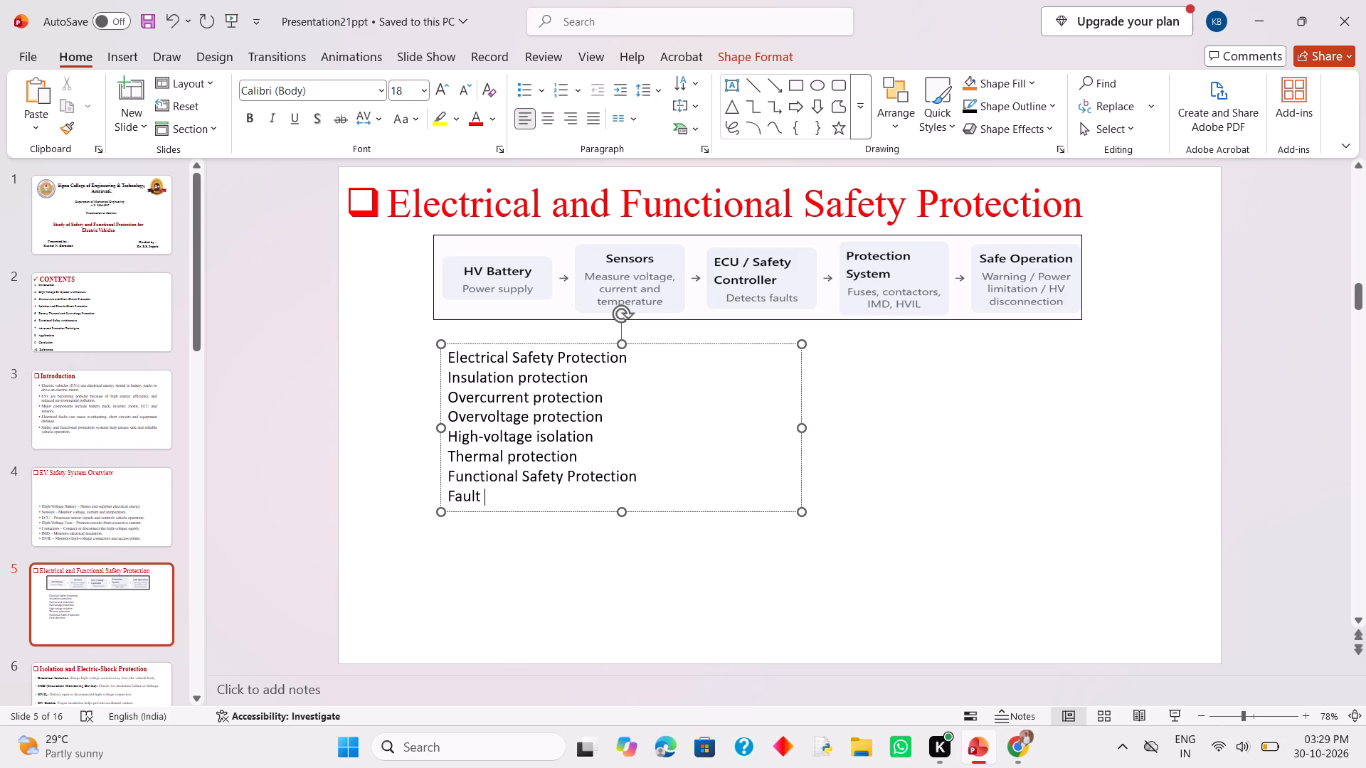
pyautogui.hotkey('ctrl', 'BackSpace')
pyautogui.hotkey('ctrl', 'BackSpace')
pyautogui.hotkey('ctrl', 'BackSpace')
pyautogui.hotkey('ctrl', 'BackSpace')
pyautogui.hotkey('ctrl', 'BackSpace')
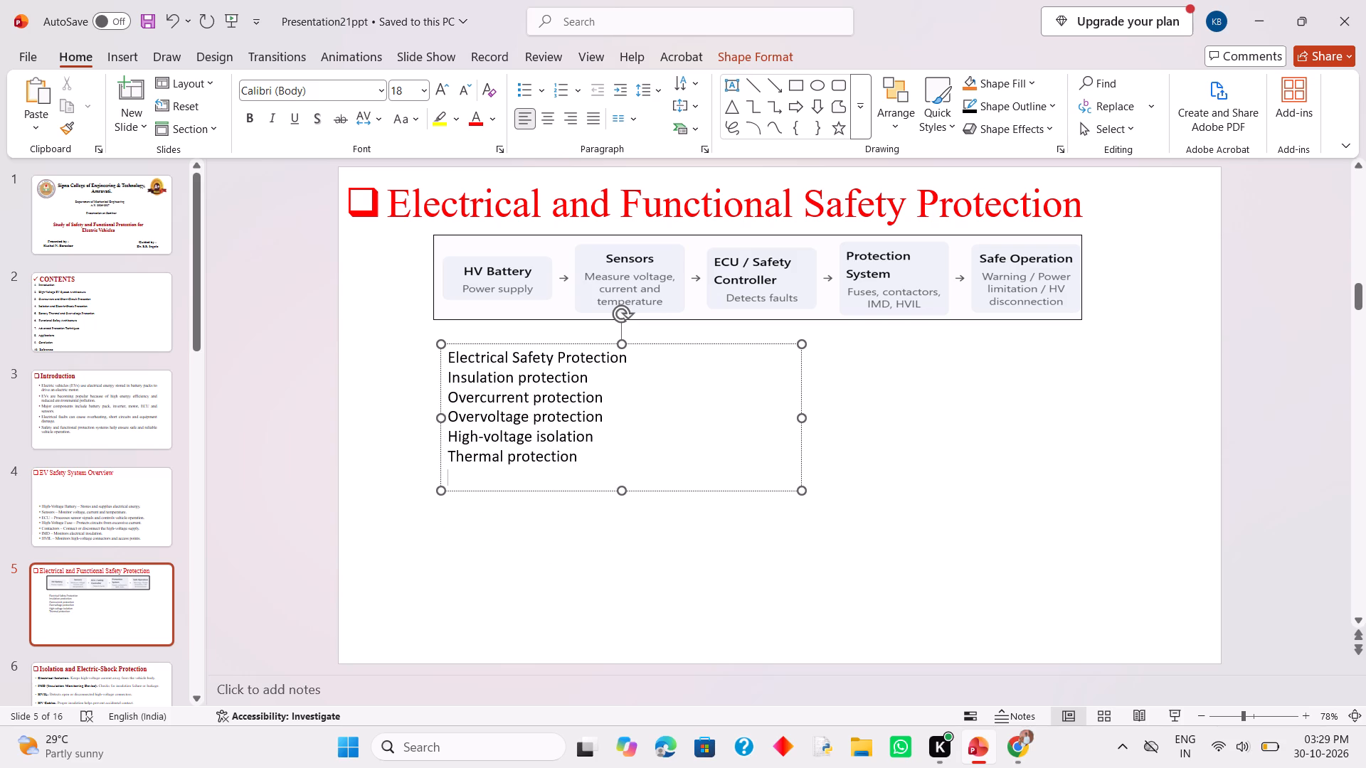
# Format the Electrical Safety Protection heading and its items in Times New Roman at size 20.
pyautogui.moveTo(450, 353); pyautogui.dragTo(528, 426)
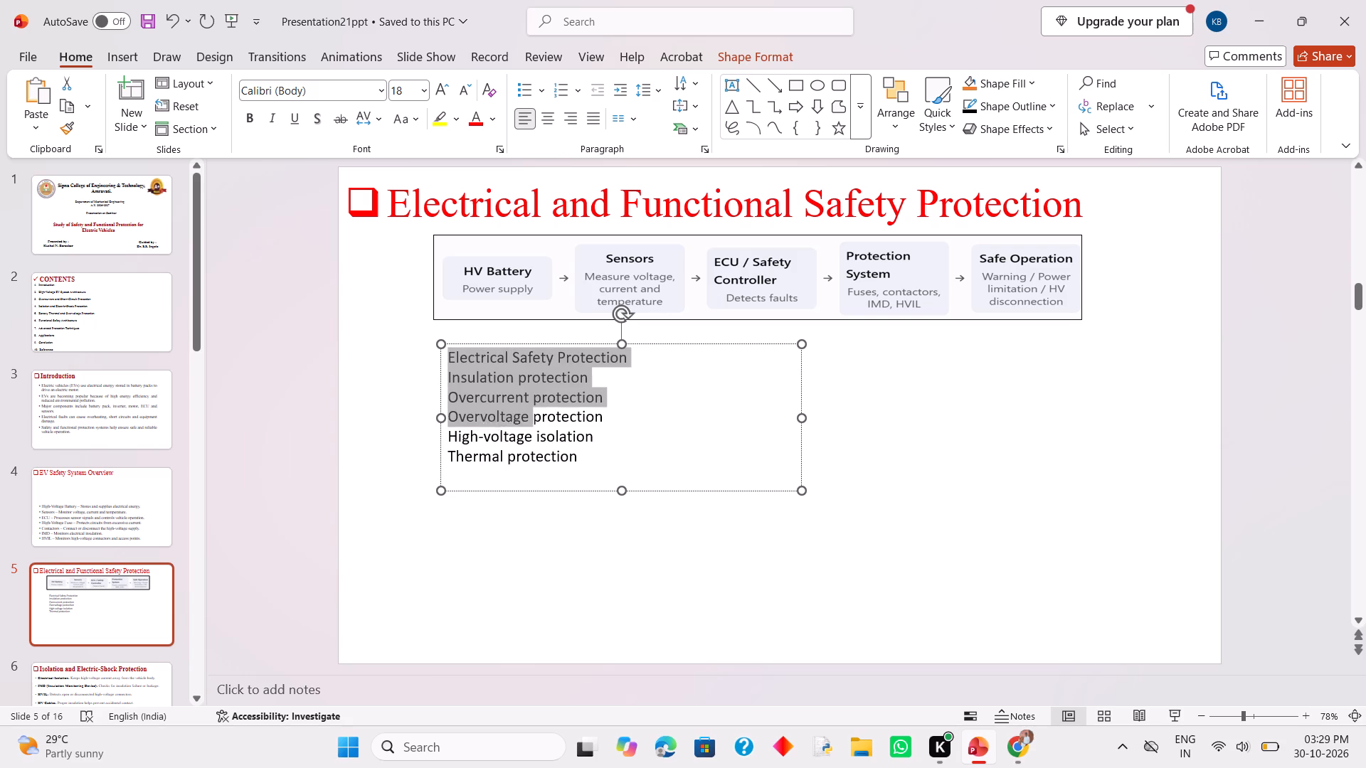
pyautogui.moveTo(528, 426); pyautogui.dragTo(589, 454)
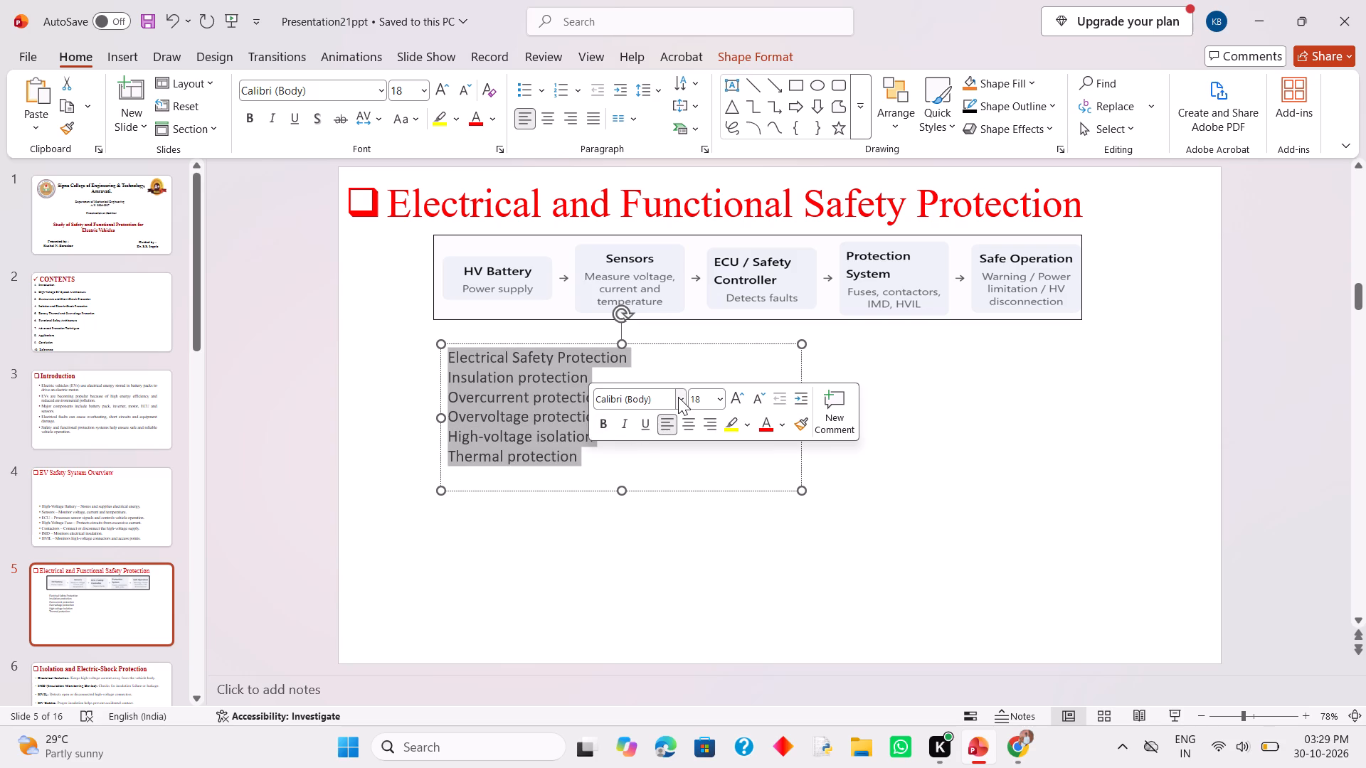
pyautogui.click(678, 397)
pyautogui.click(686, 123)
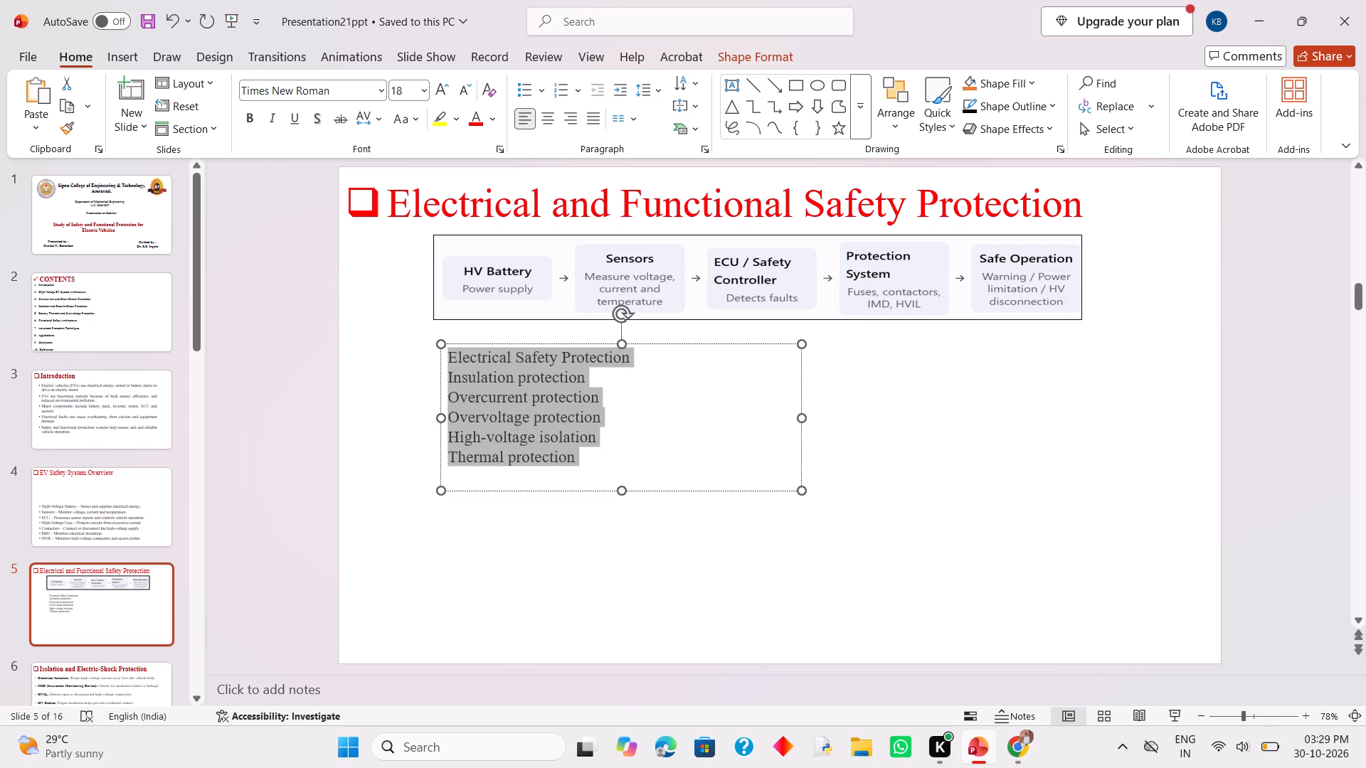
pyautogui.click(418, 90)
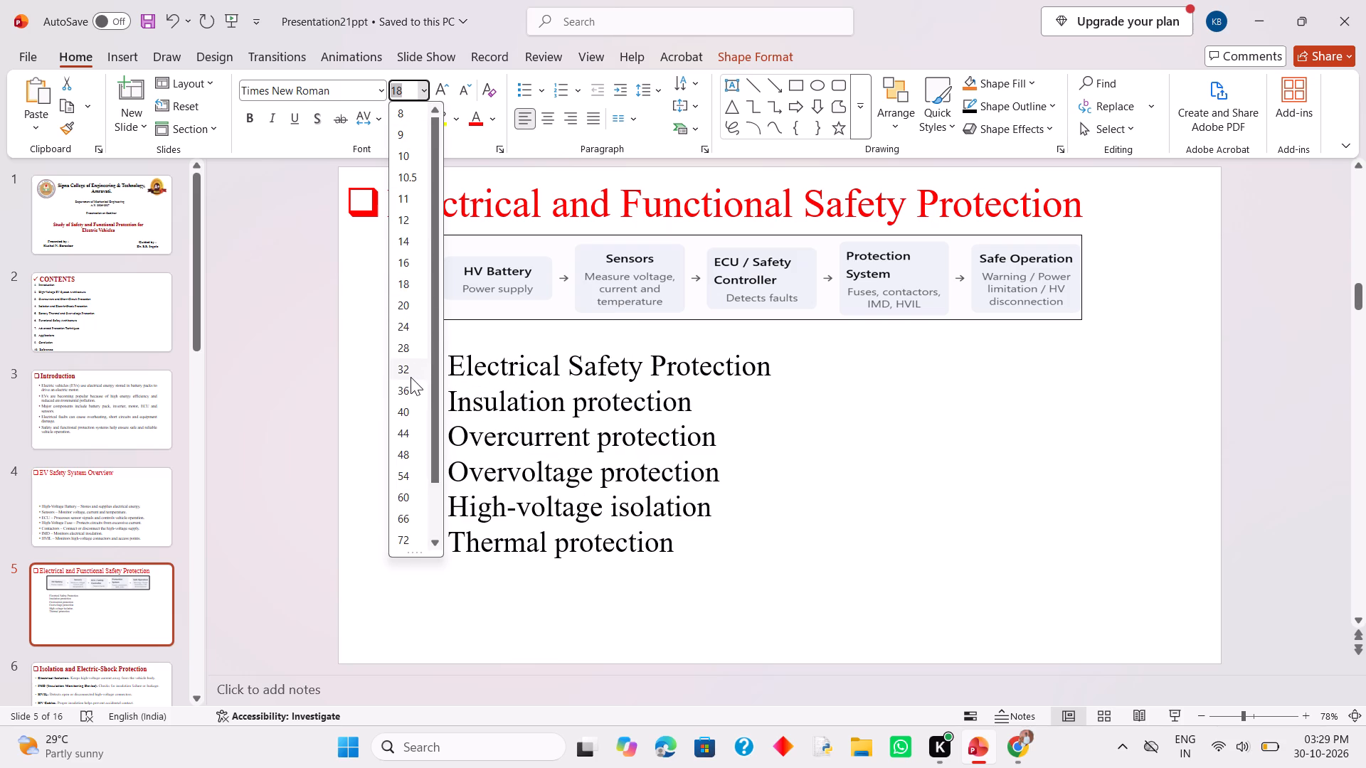
pyautogui.click(404, 309)
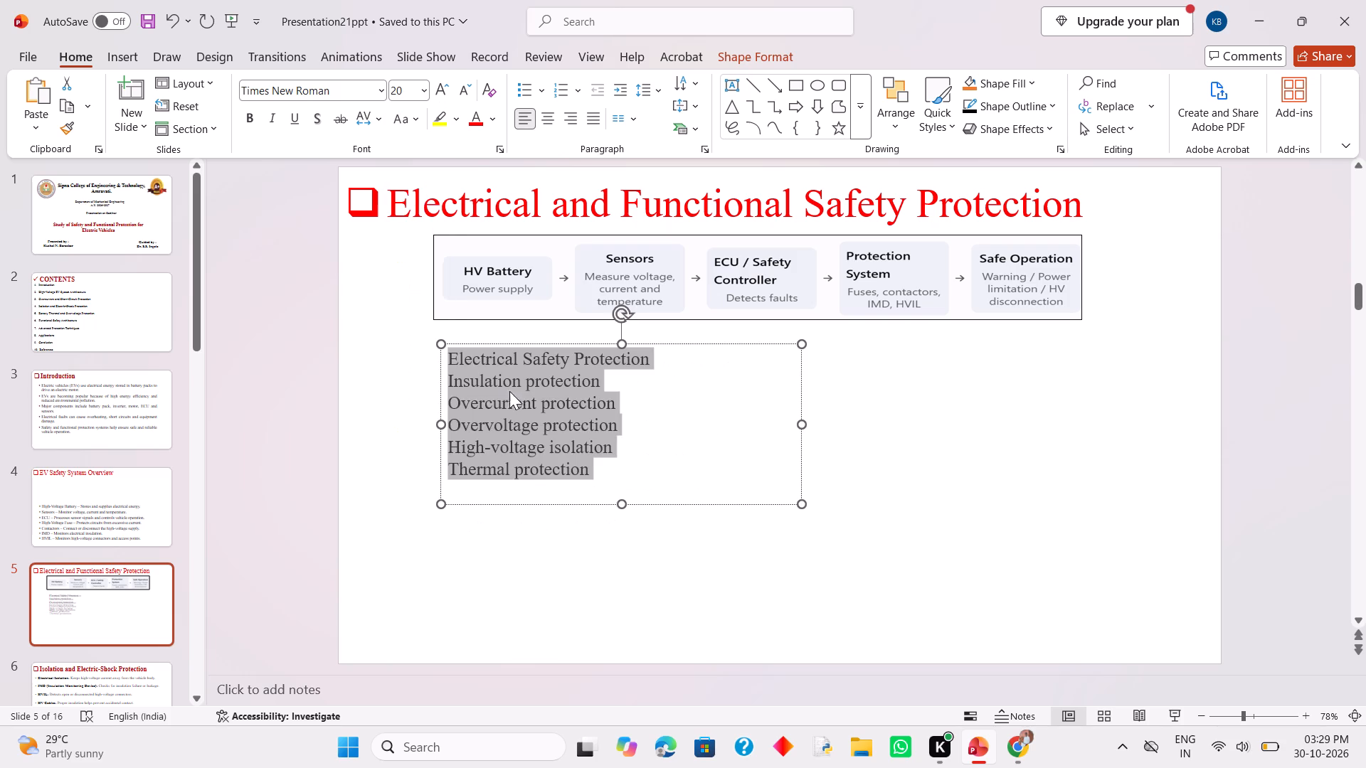
# Move the Electrical Safety Protection text box down into the lower part of the slide, leaving a gap below the diagram.
pyautogui.click(686, 385)
pyautogui.moveTo(686, 385); pyautogui.dragTo(666, 420)
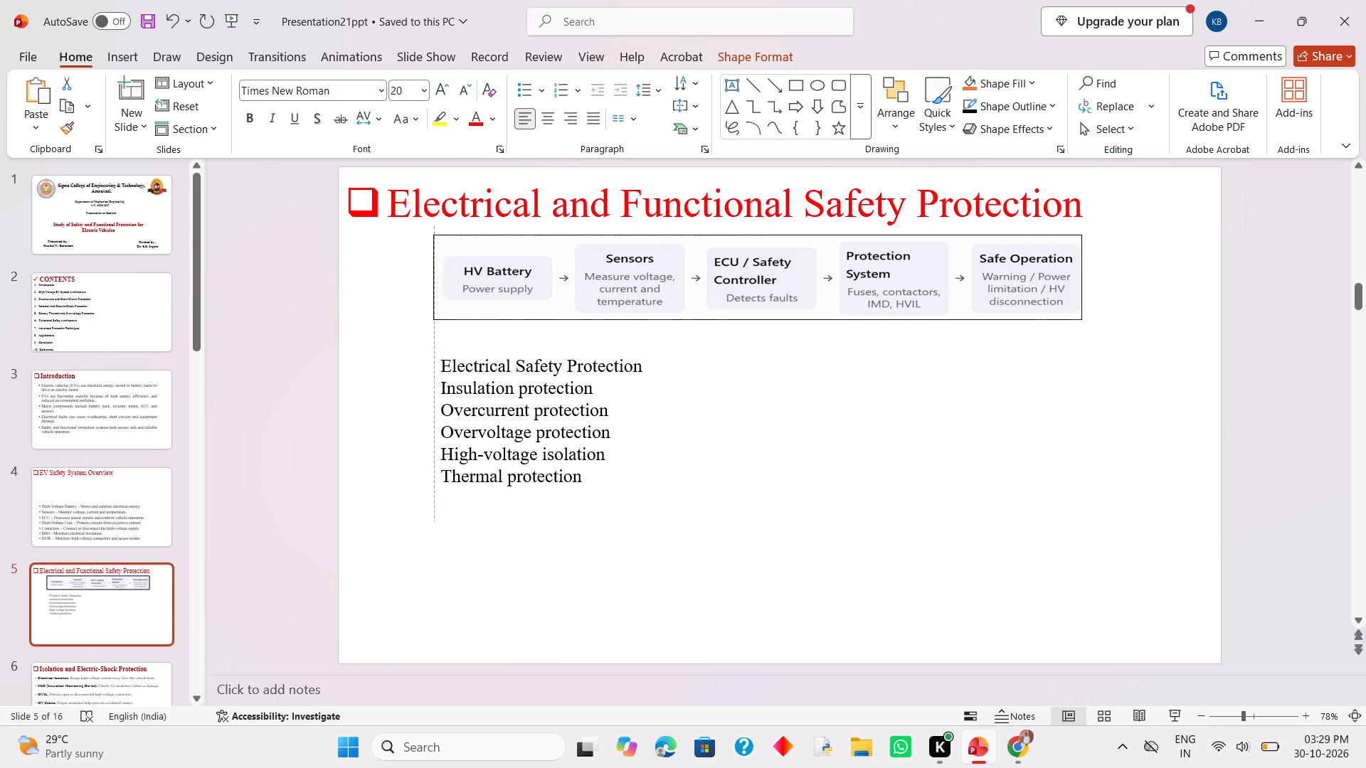
pyautogui.moveTo(666, 420); pyautogui.dragTo(660, 483)
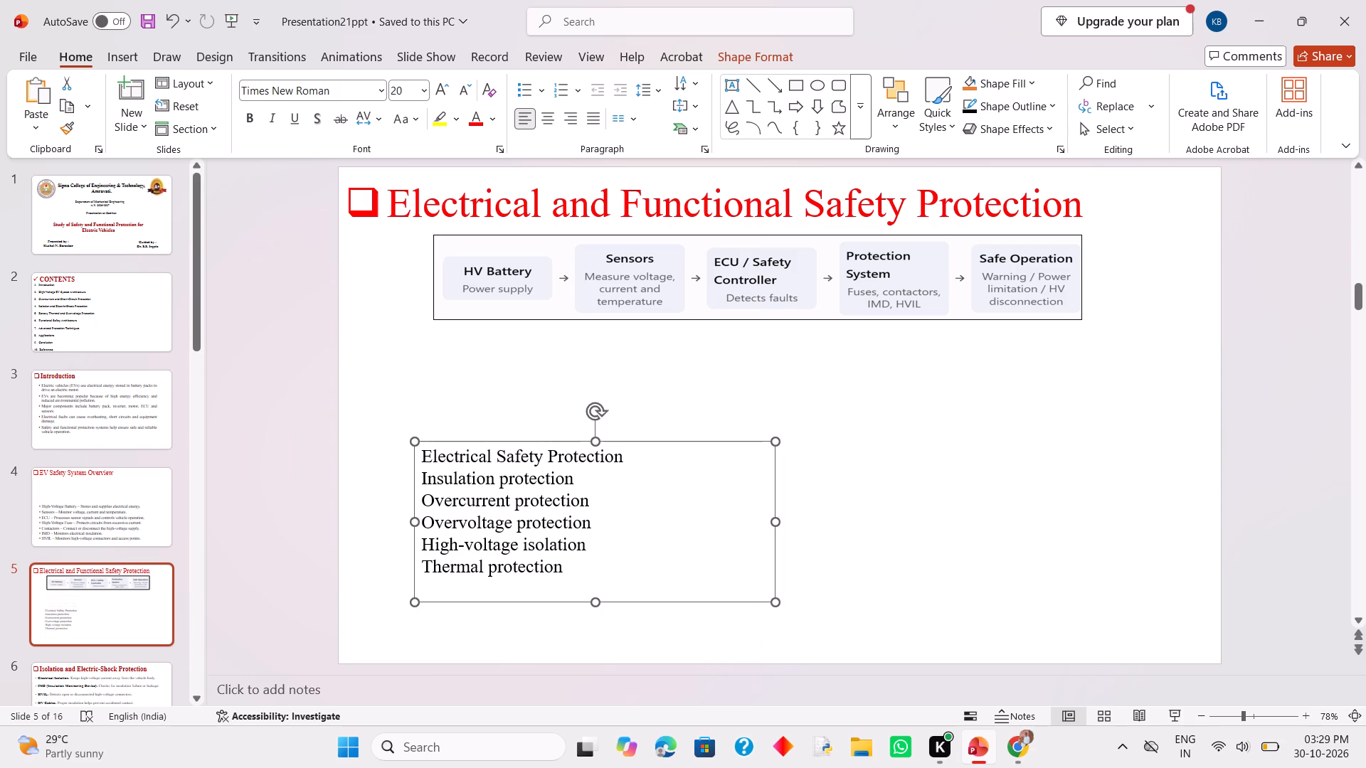
# Widen the block diagram to about 26.9 cm and reposition it slightly lower beneath the slide title.
pyautogui.click(692, 274)
pyautogui.moveTo(692, 274); pyautogui.dragTo(682, 309)
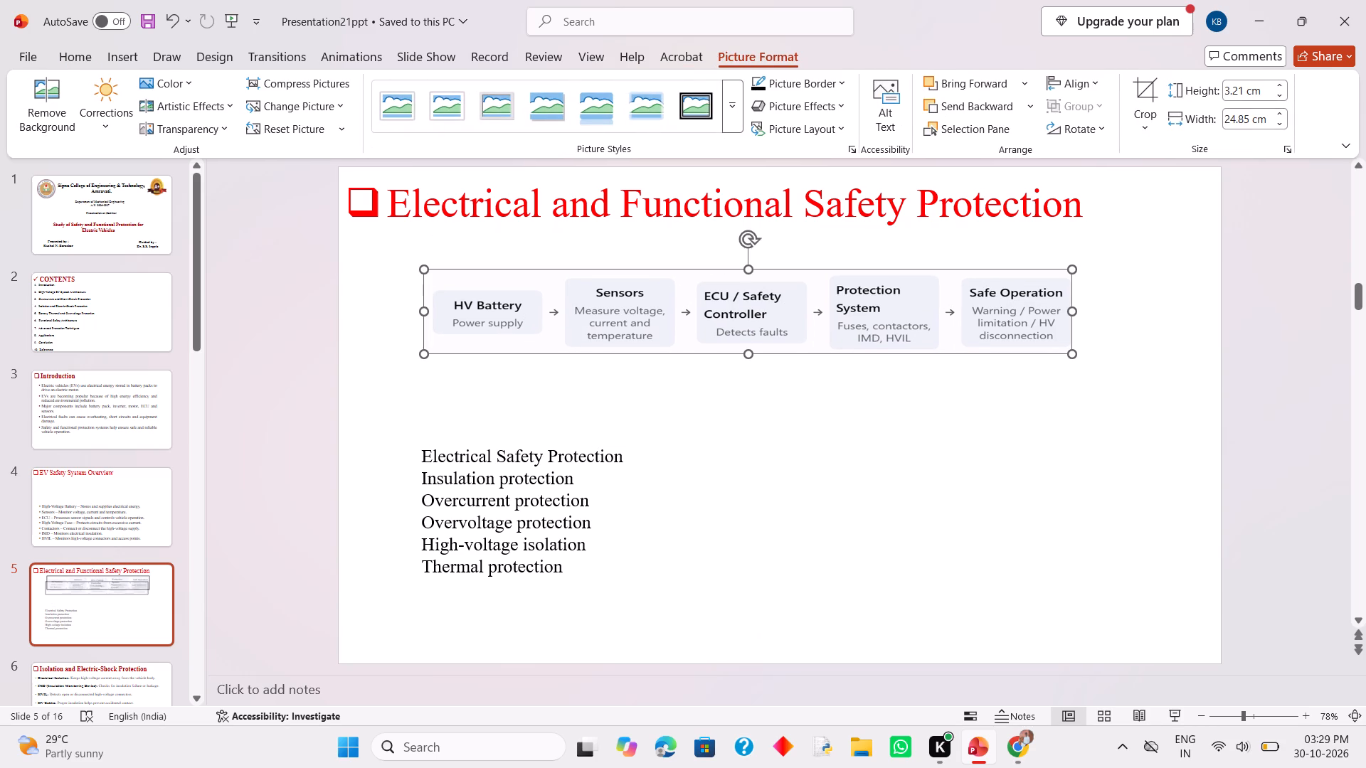
pyautogui.moveTo(423, 312); pyautogui.dragTo(398, 312)
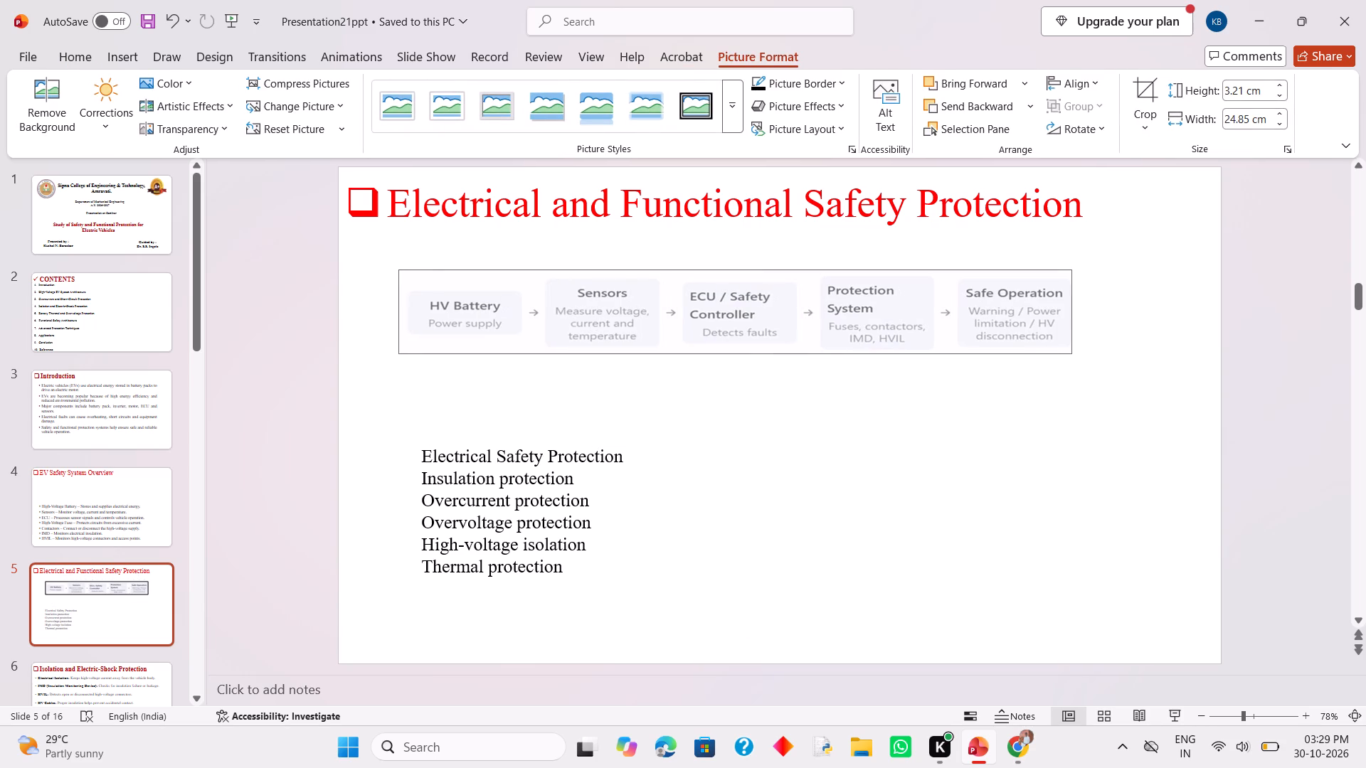
pyautogui.moveTo(398, 312); pyautogui.dragTo(370, 310)
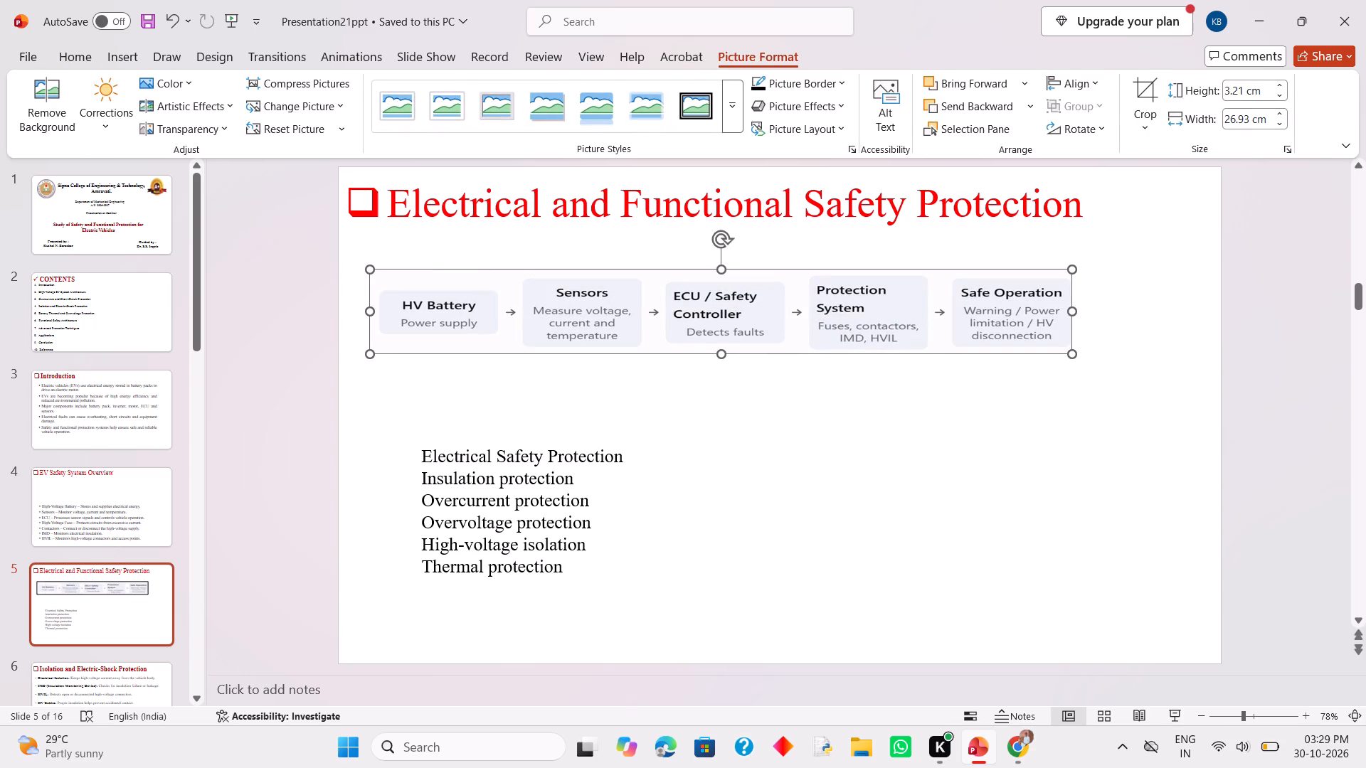
pyautogui.moveTo(635, 315); pyautogui.dragTo(677, 295)
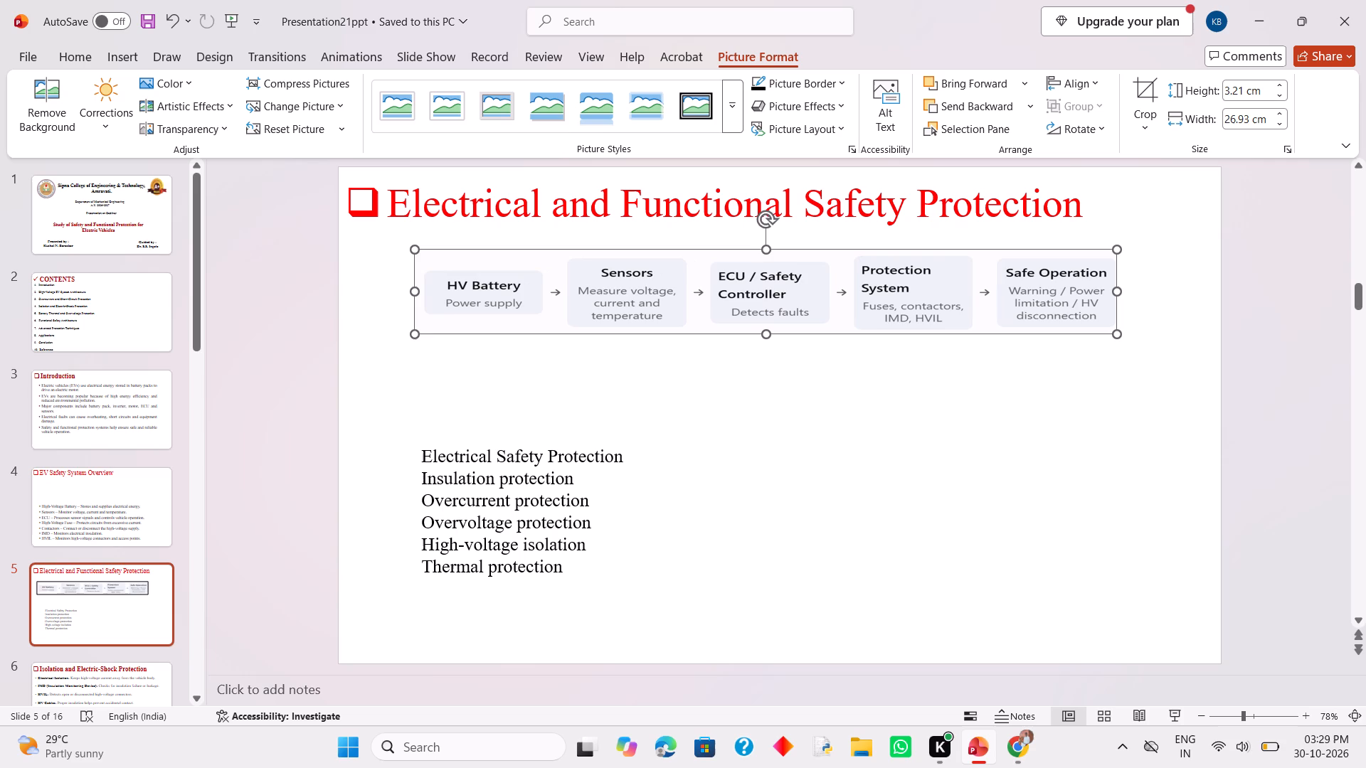
# Insert an empty text box in the gap below the block diagram and widen it for a caption.
pyautogui.click(669, 358)
pyautogui.doubleClick(669, 358)
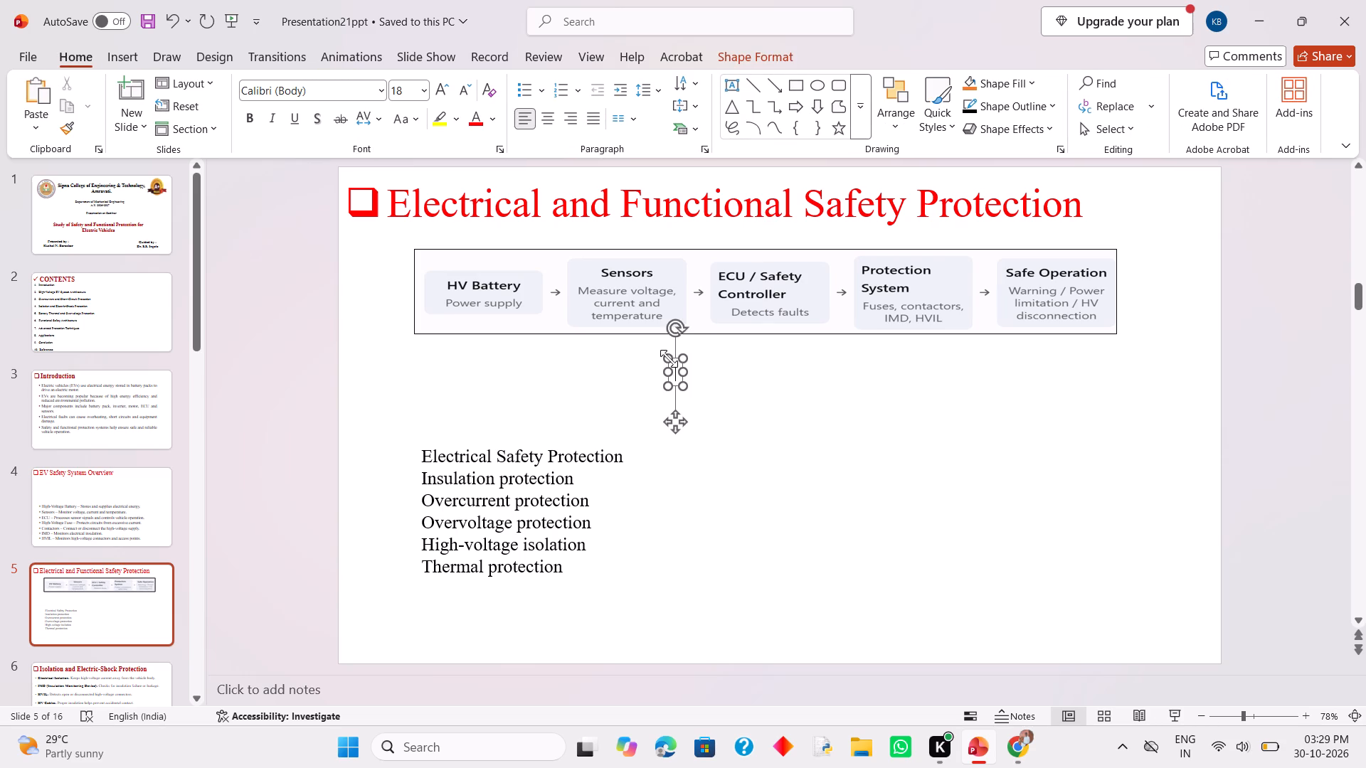
pyautogui.moveTo(689, 370); pyautogui.dragTo(869, 363)
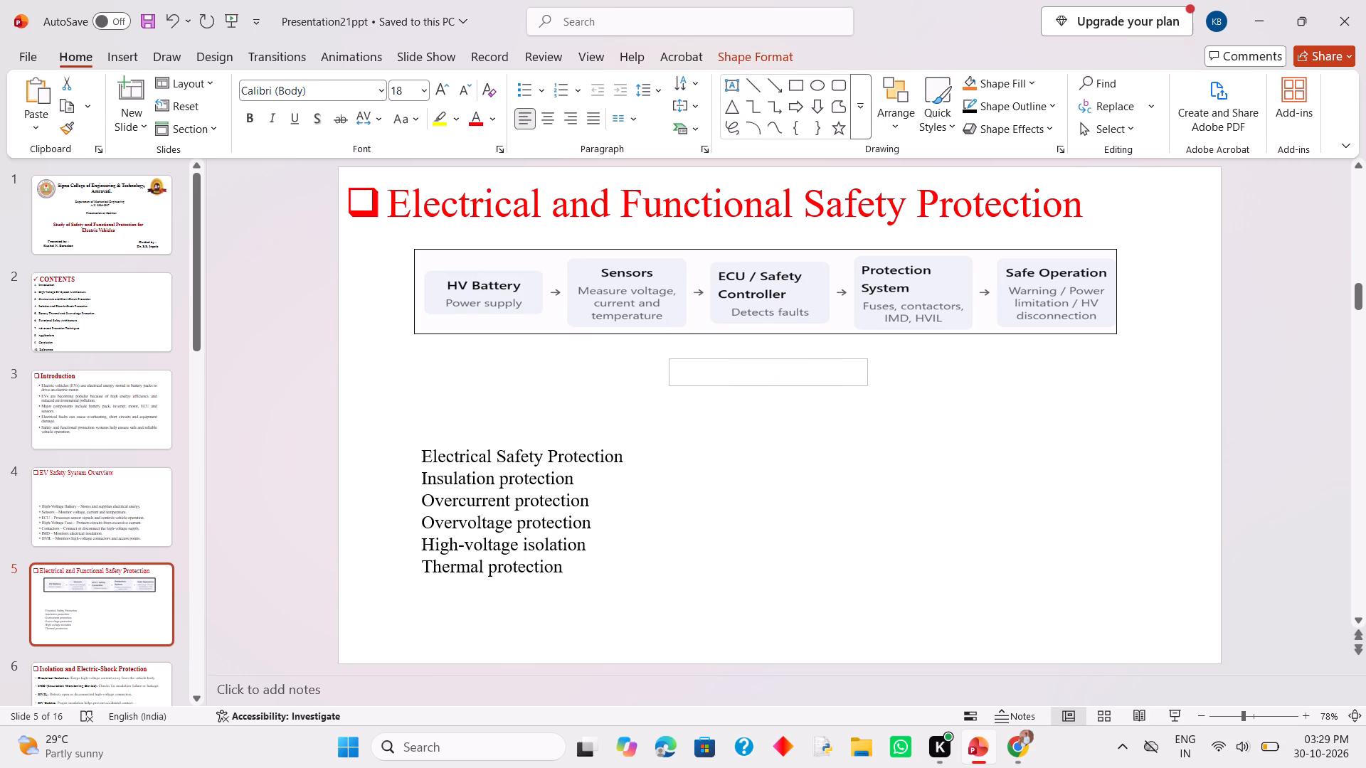
pyautogui.moveTo(869, 363); pyautogui.dragTo(895, 370)
pyautogui.click(731, 375)
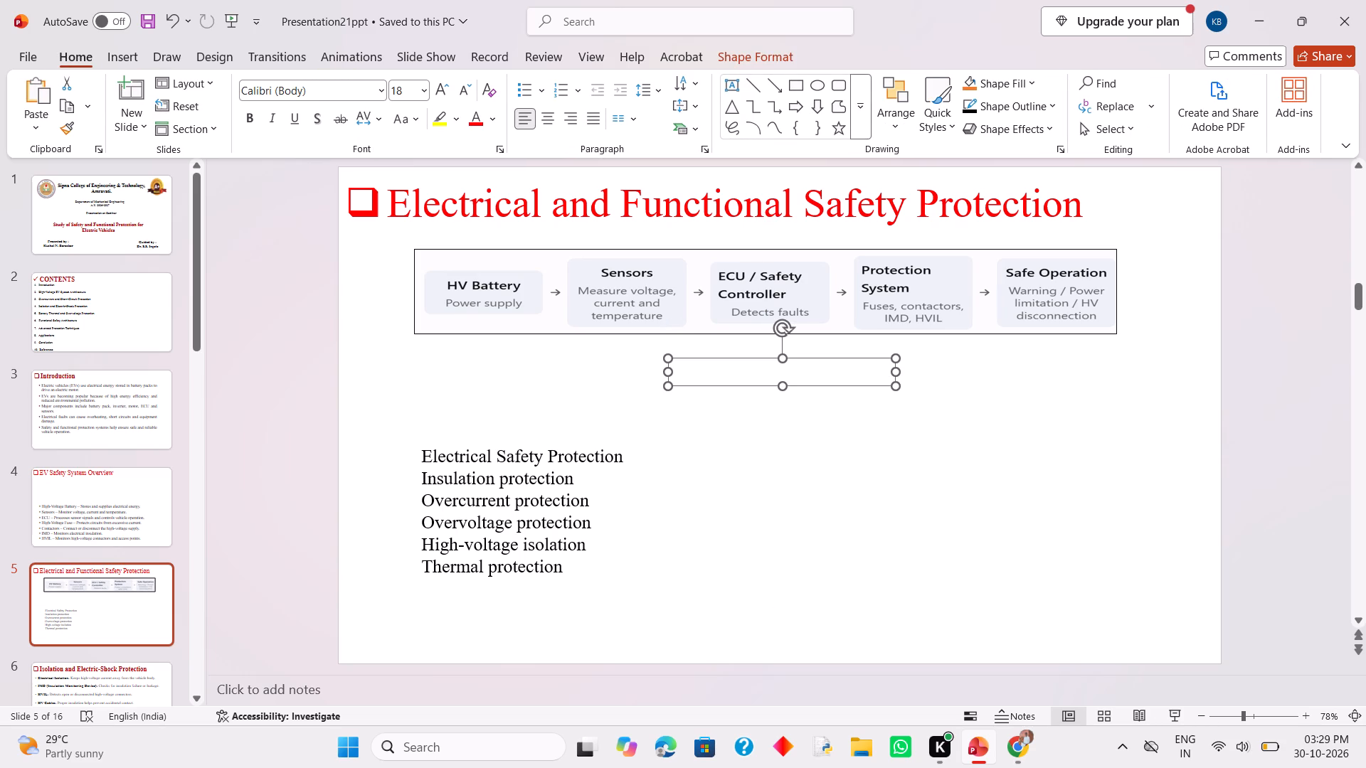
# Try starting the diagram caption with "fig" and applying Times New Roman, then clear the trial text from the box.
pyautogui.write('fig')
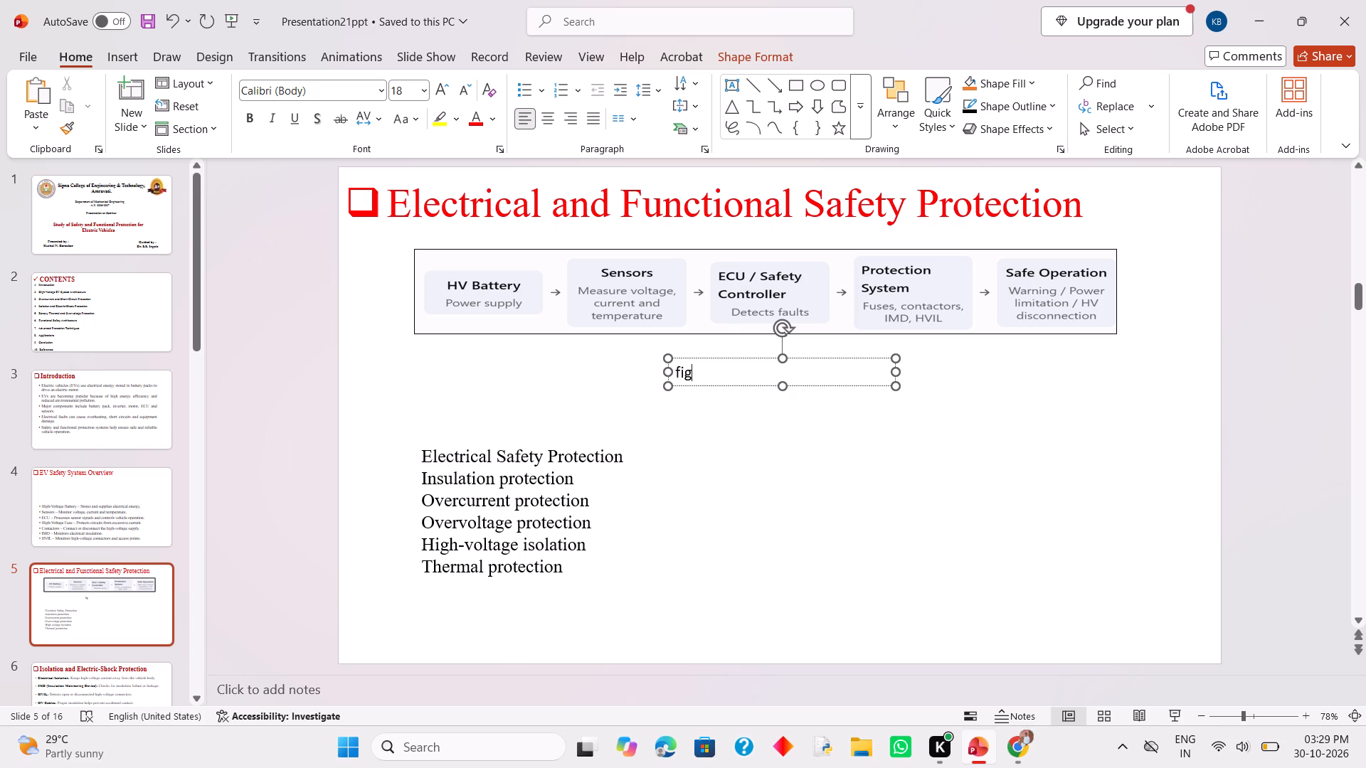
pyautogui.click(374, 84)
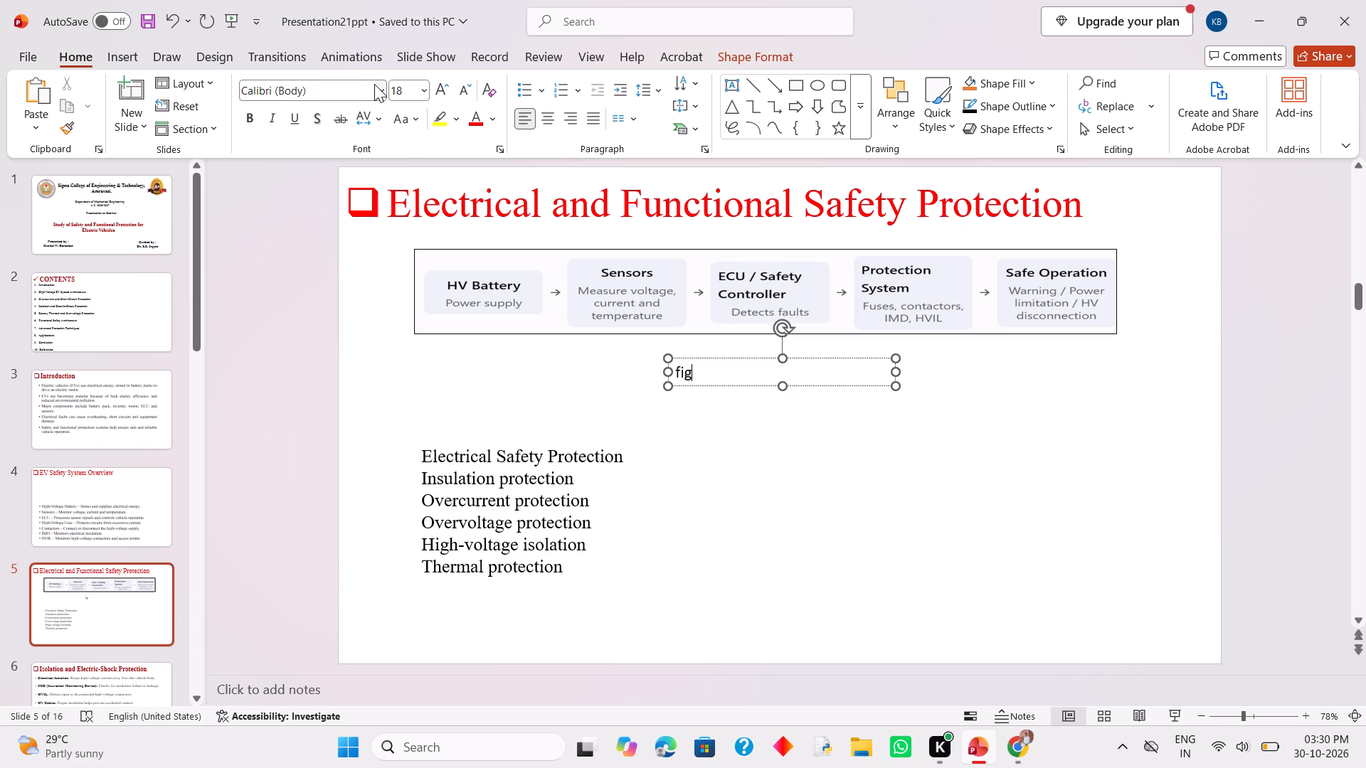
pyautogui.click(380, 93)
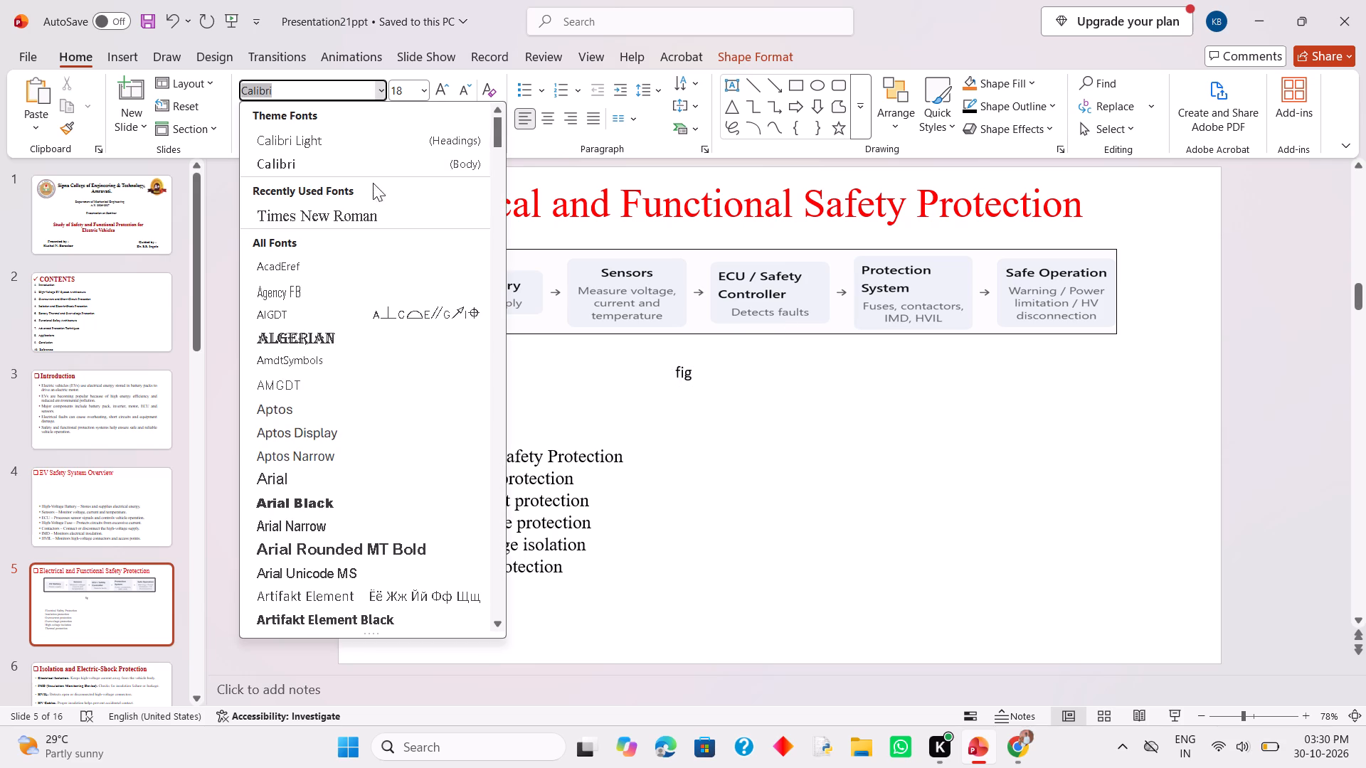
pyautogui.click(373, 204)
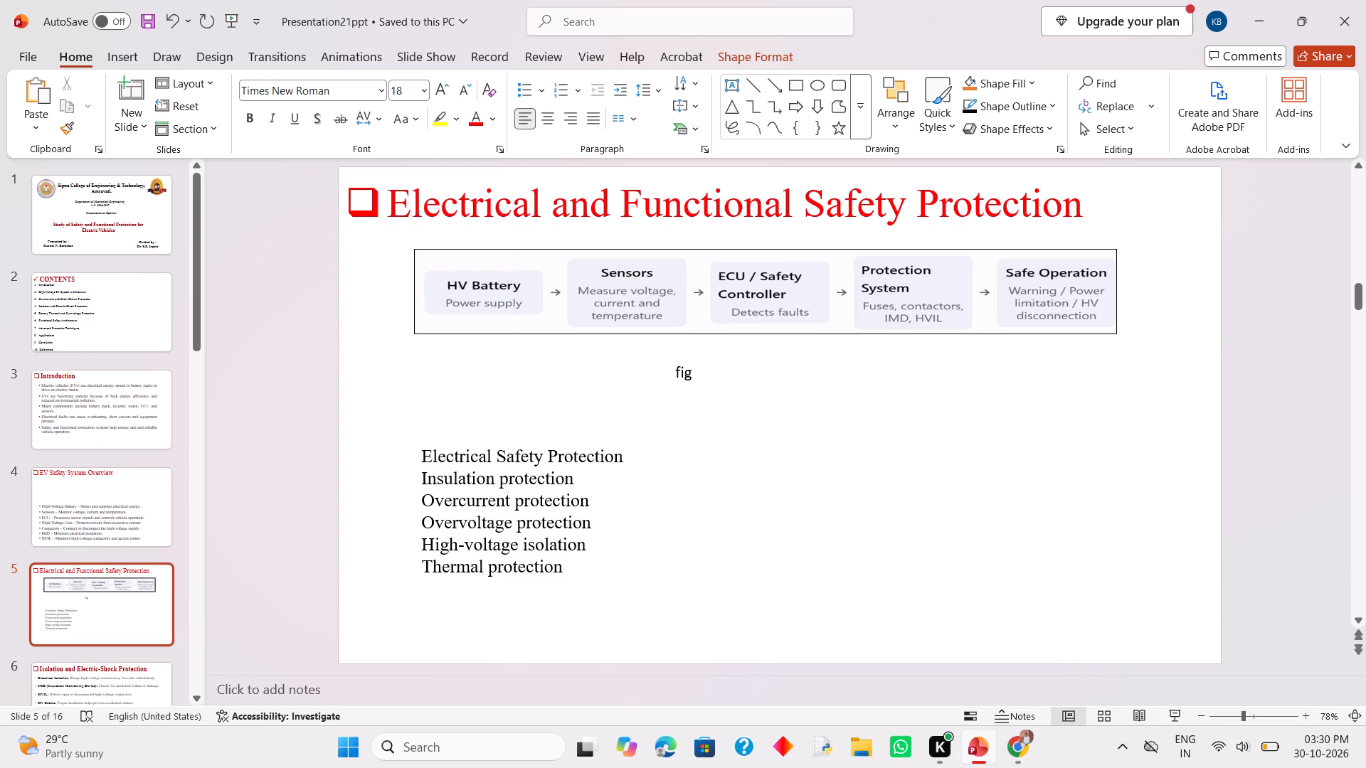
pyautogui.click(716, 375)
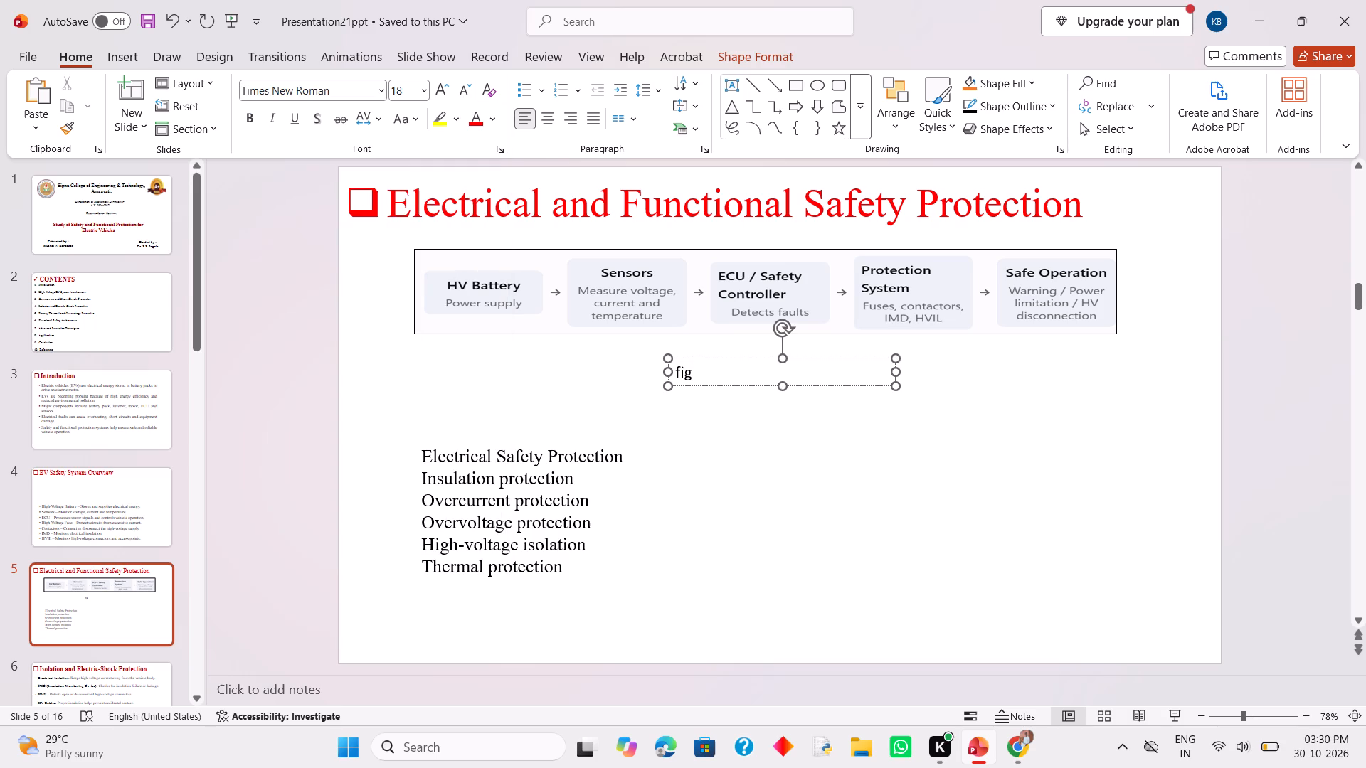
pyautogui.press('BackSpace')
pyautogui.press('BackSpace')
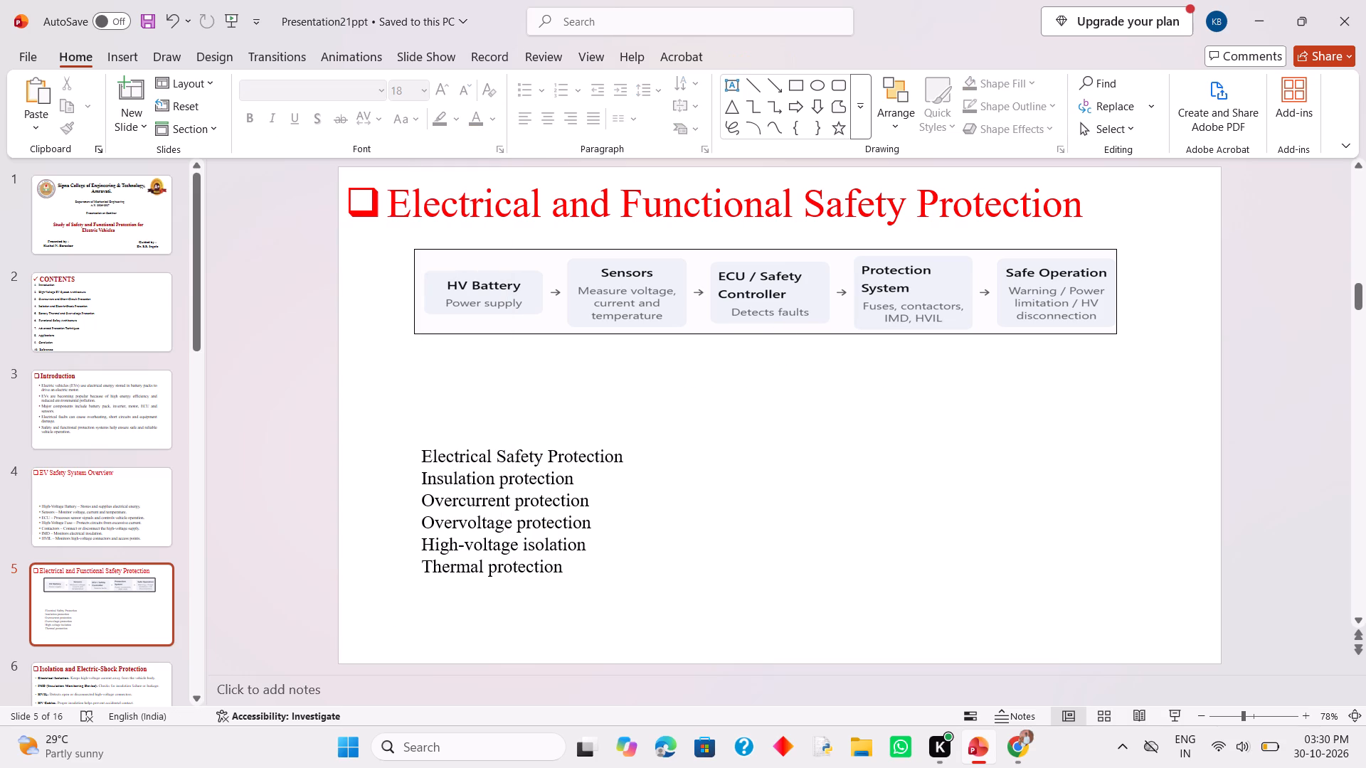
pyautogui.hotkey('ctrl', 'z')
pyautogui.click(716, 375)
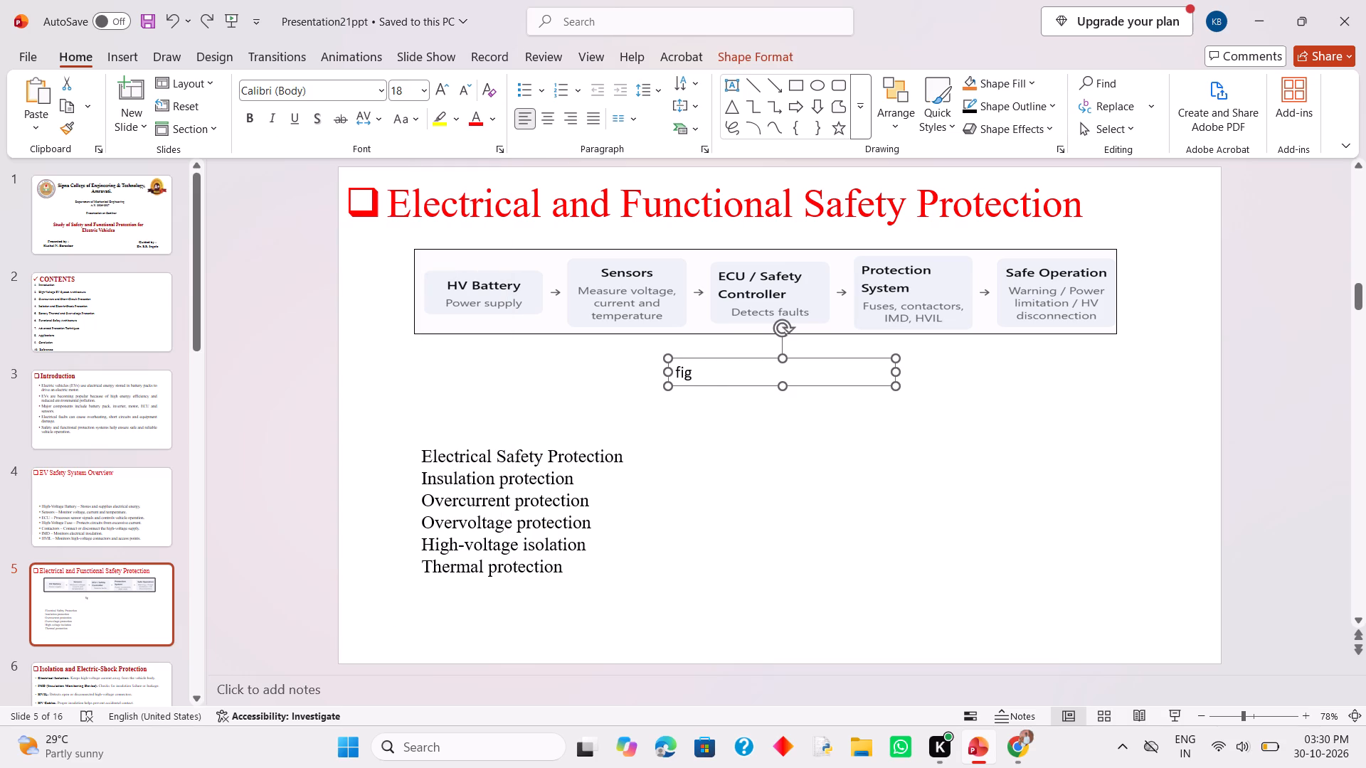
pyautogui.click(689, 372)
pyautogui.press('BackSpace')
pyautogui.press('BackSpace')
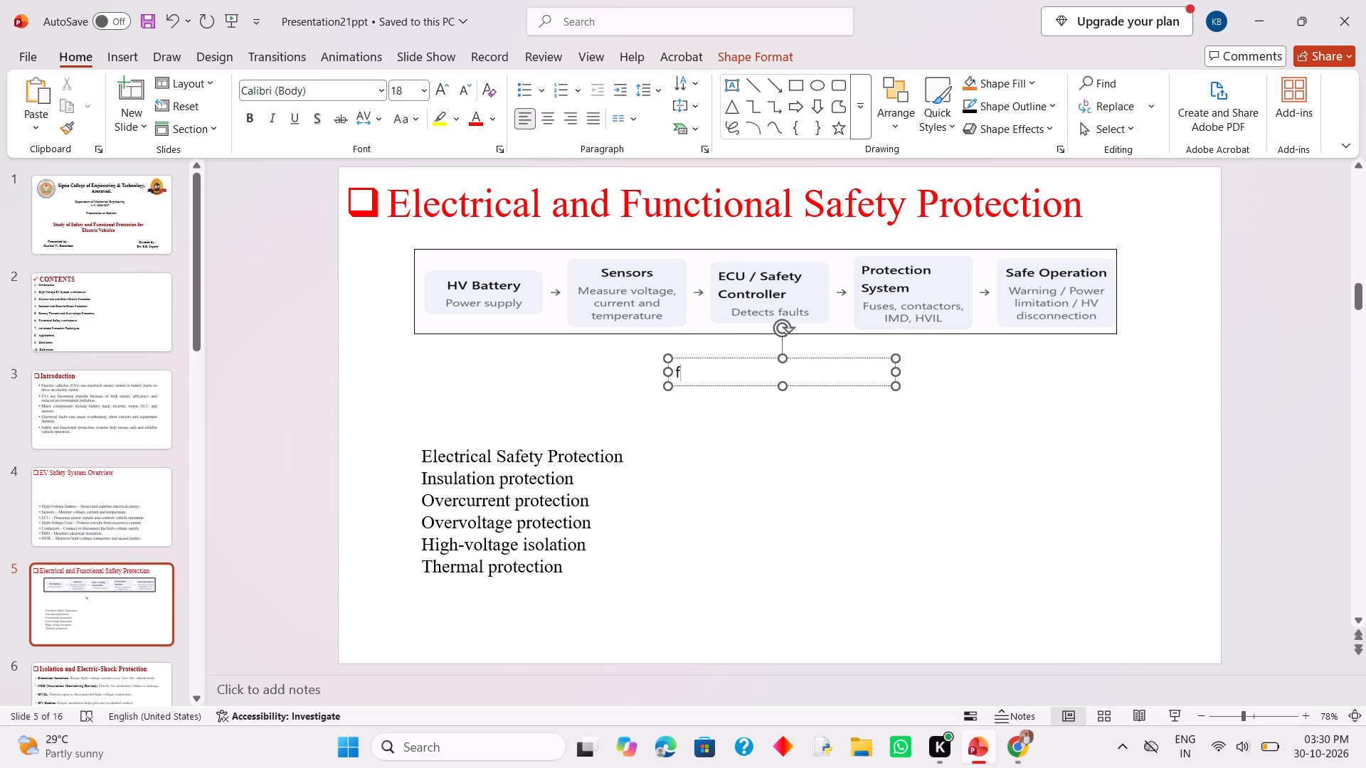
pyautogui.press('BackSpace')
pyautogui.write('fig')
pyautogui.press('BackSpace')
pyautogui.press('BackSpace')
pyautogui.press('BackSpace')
# Set the empty caption box's font to Times New Roman and begin the caption with "fig .".
pyautogui.click(379, 90)
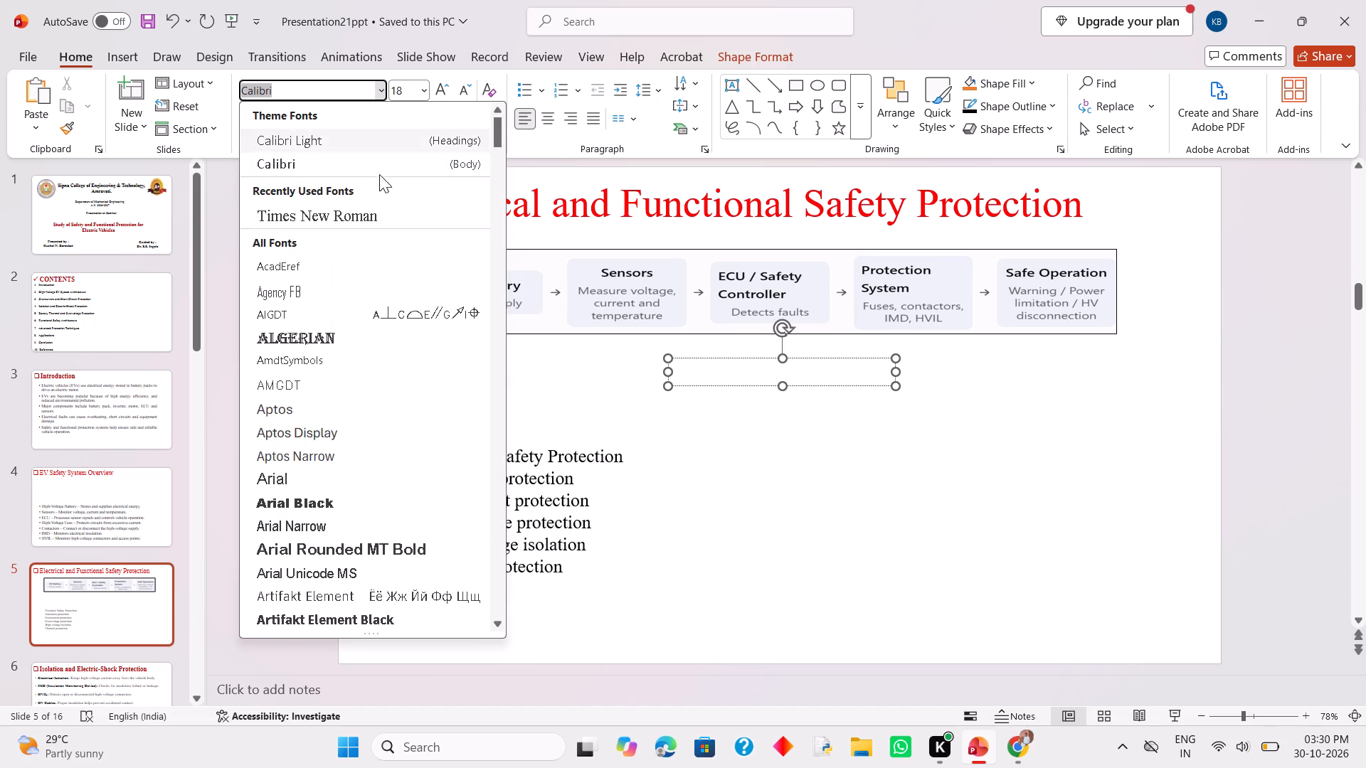
pyautogui.click(378, 218)
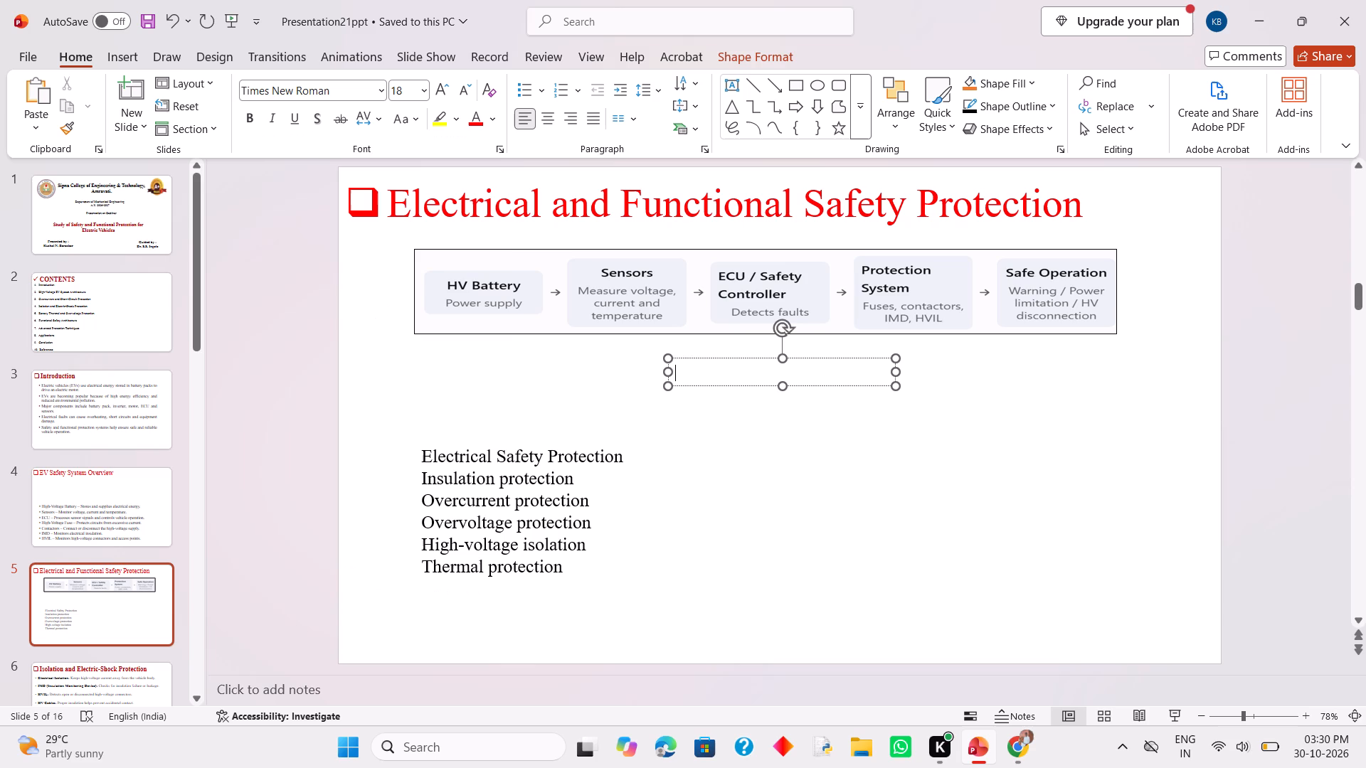
pyautogui.click(683, 369)
pyautogui.write('fig')
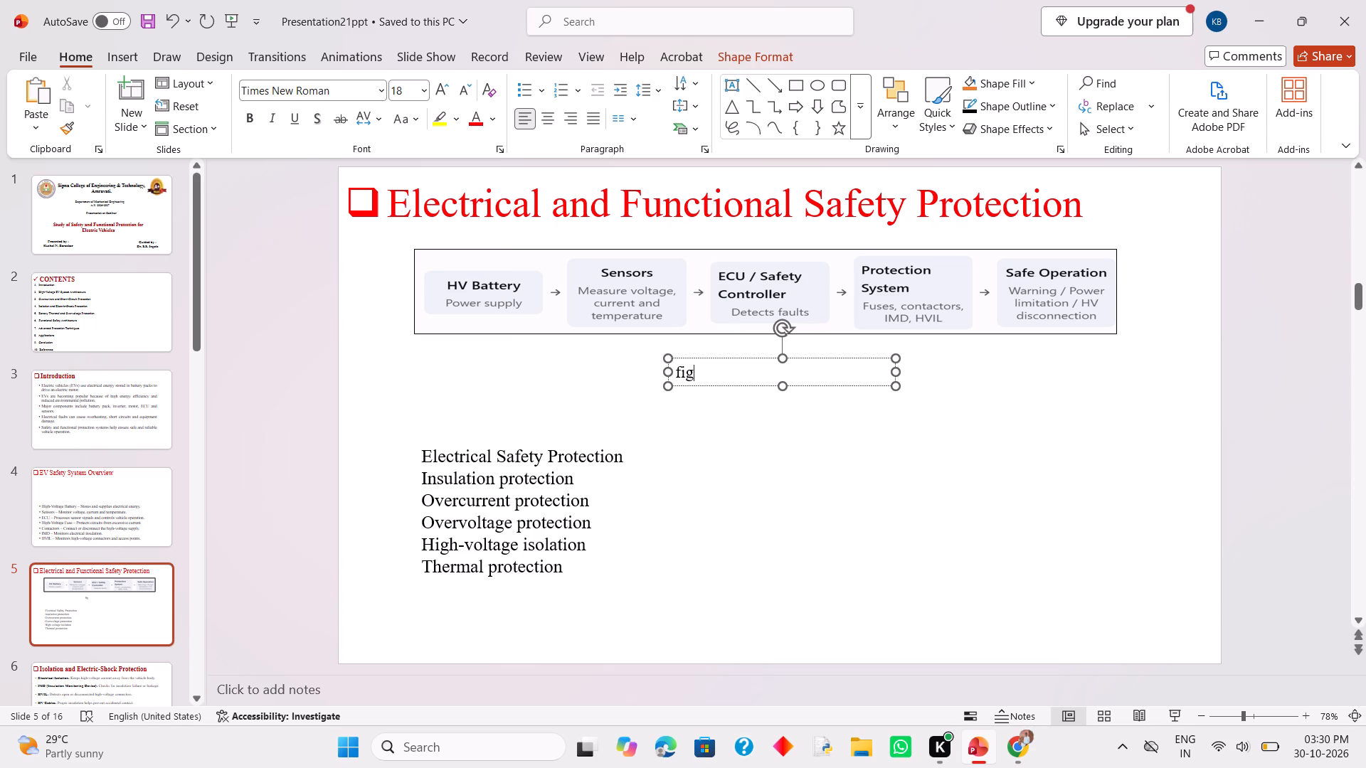
pyautogui.press(',')
pyautogui.press('BackSpace')
pyautogui.press('.')
pyautogui.press('BackSpace')
pyautogui.press('BackSpace')
pyautogui.press('space')
pyautogui.write('.')
# Complete the diagram caption with the words "Electrical and functional safety protection" after "fig .".
pyautogui.hotkey('shift', 'e')
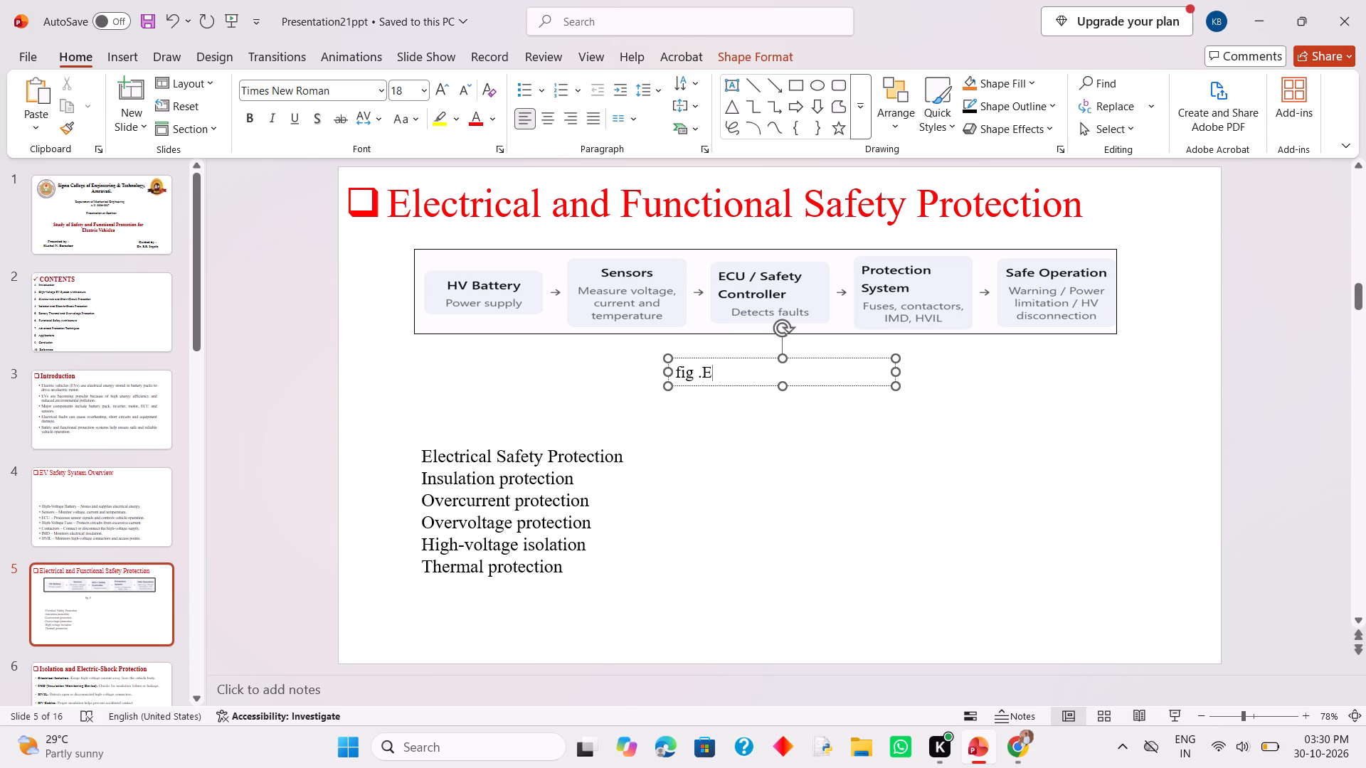
pyautogui.write('lectrics')
pyautogui.press('BackSpace')
pyautogui.write('al')
pyautogui.press('space')
pyautogui.write('and')
pyautogui.press('space')
pyautogui.write('Fu')
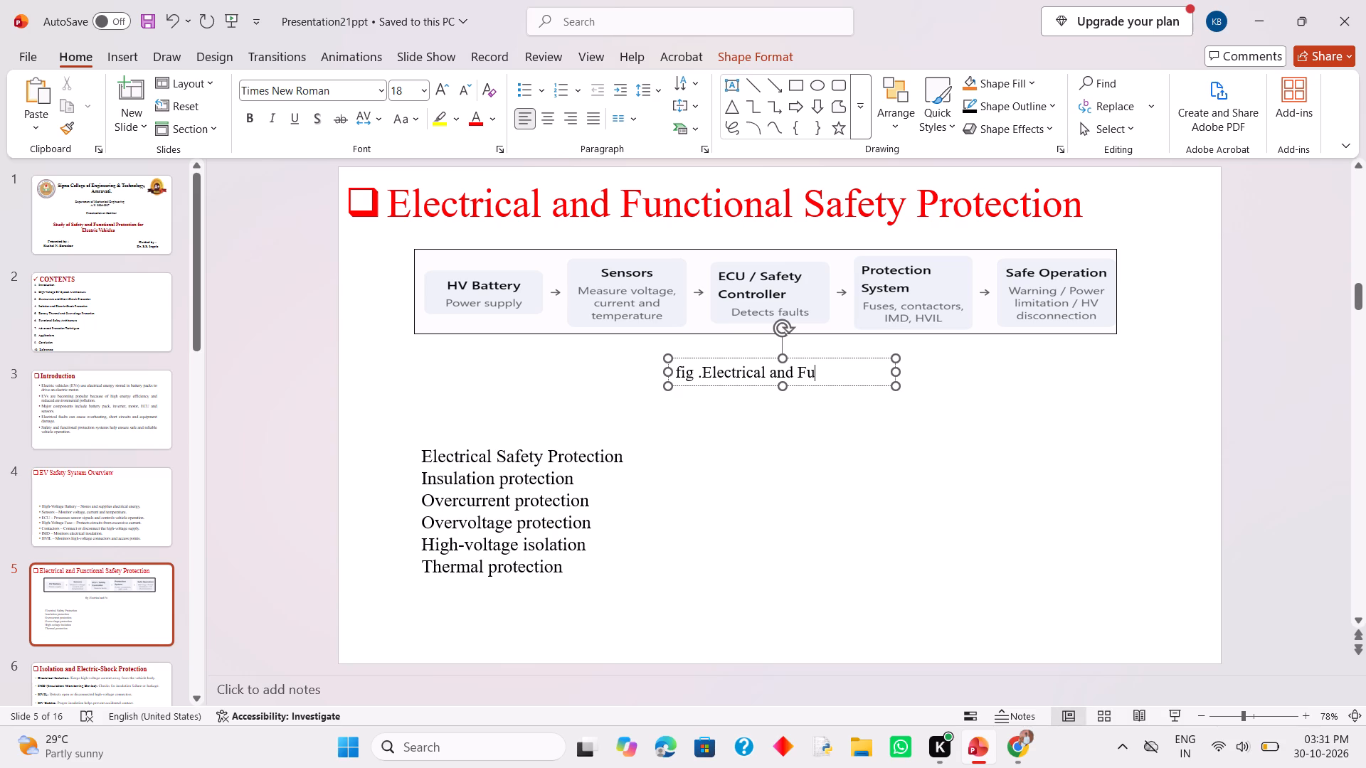
pyautogui.press('BackSpace')
pyautogui.press('BackSpace')
pyautogui.write('fu')
pyautogui.write('nctional')
pyautogui.press('space')
pyautogui.write('saf')
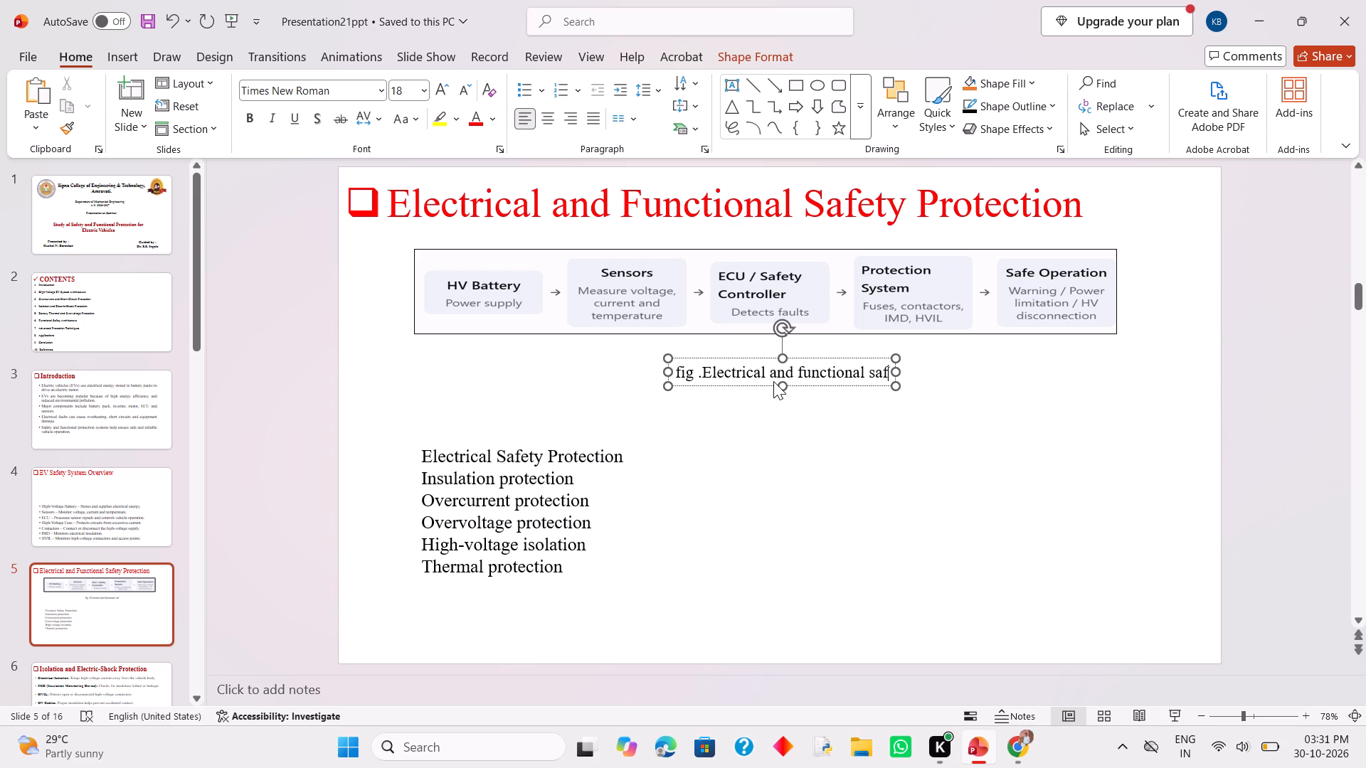
pyautogui.write('ety')
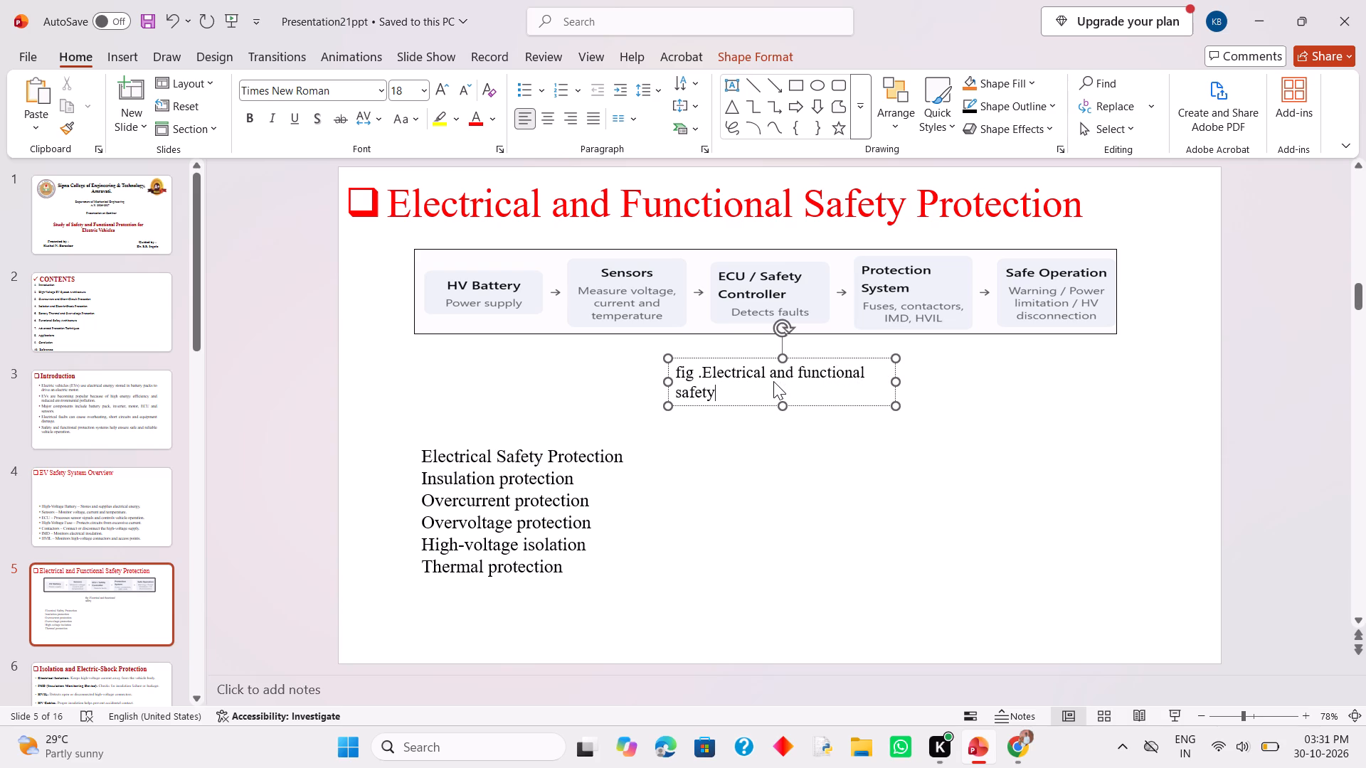
pyautogui.press('space')
pyautogui.write('protection')
# Widen the caption box so its text fits on one line and centre it closely beneath the block diagram.
pyautogui.moveTo(890, 379); pyautogui.dragTo(997, 361)
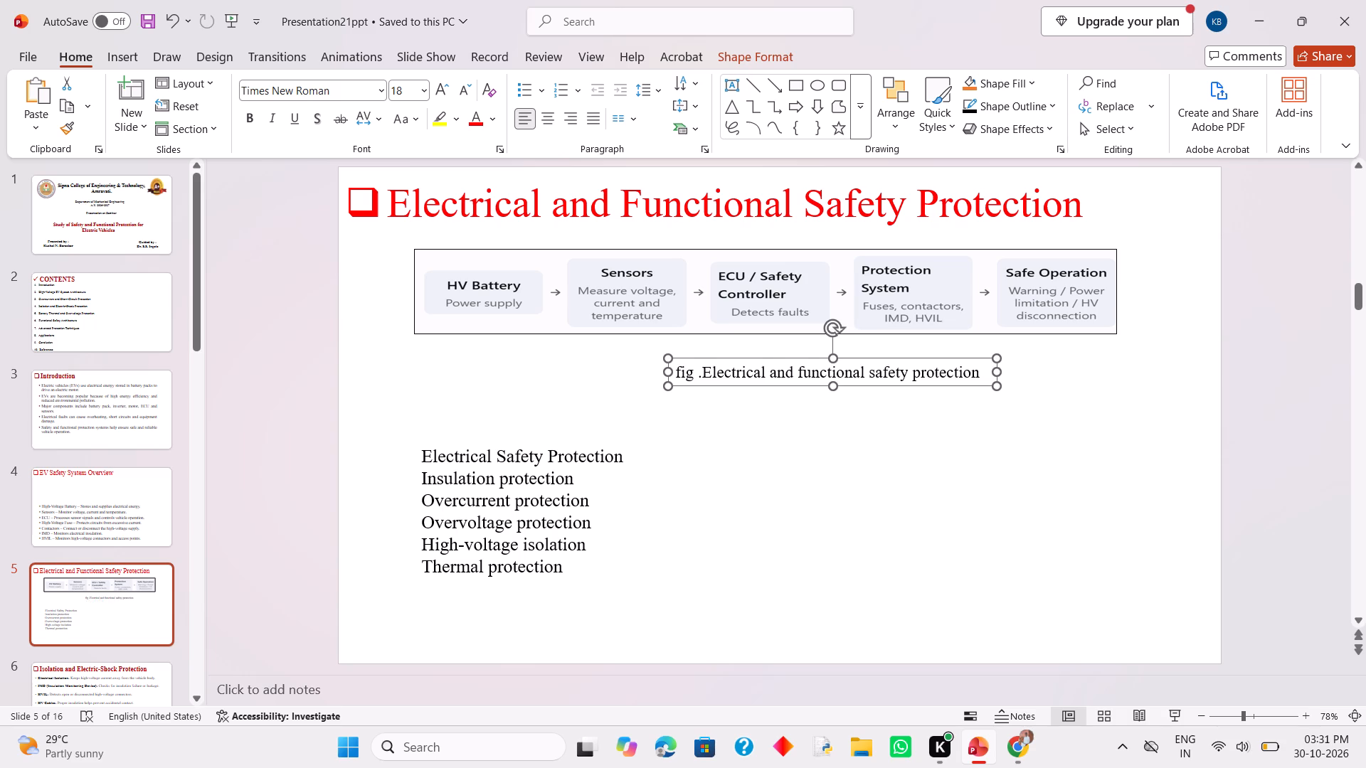
pyautogui.moveTo(858, 356); pyautogui.dragTo(795, 338)
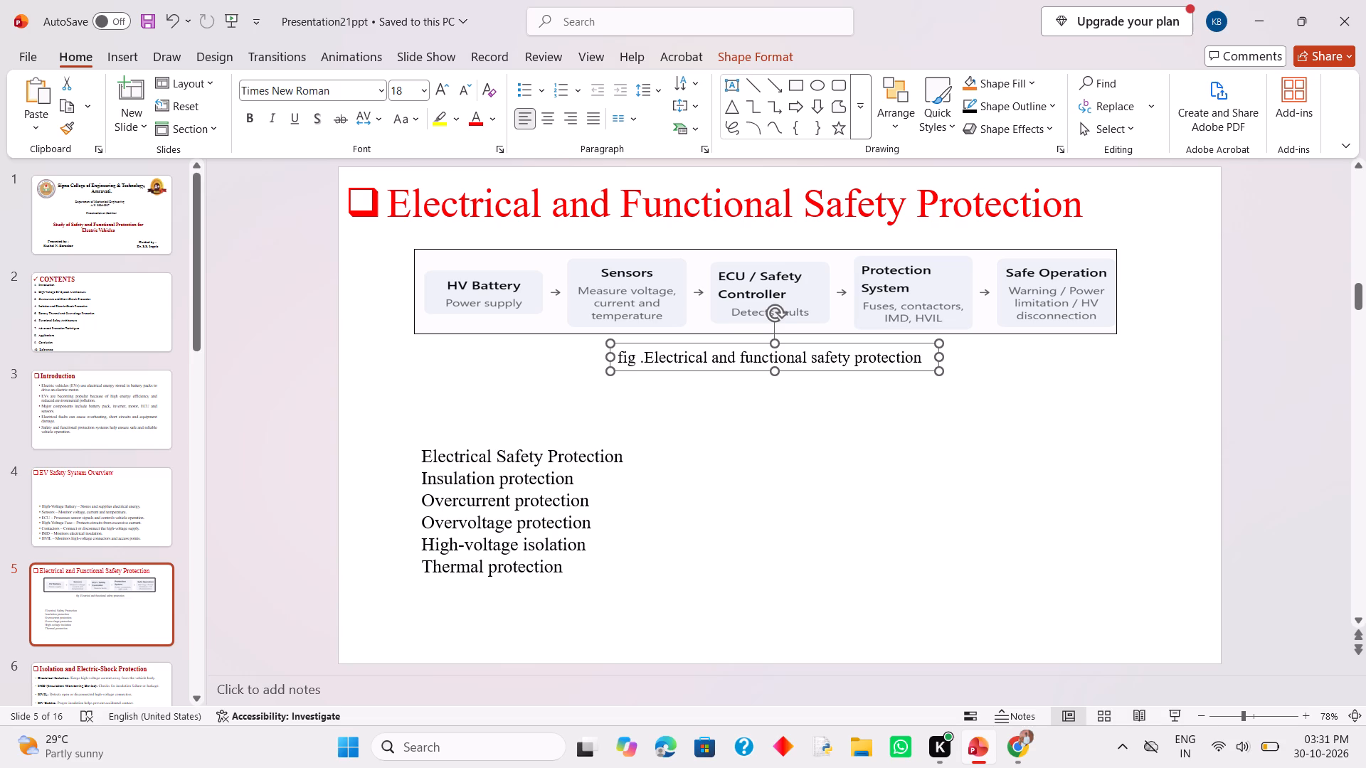
# Move the Electrical Safety Protection text box slightly up and to the left, closer to the diagram caption.
pyautogui.click(804, 464)
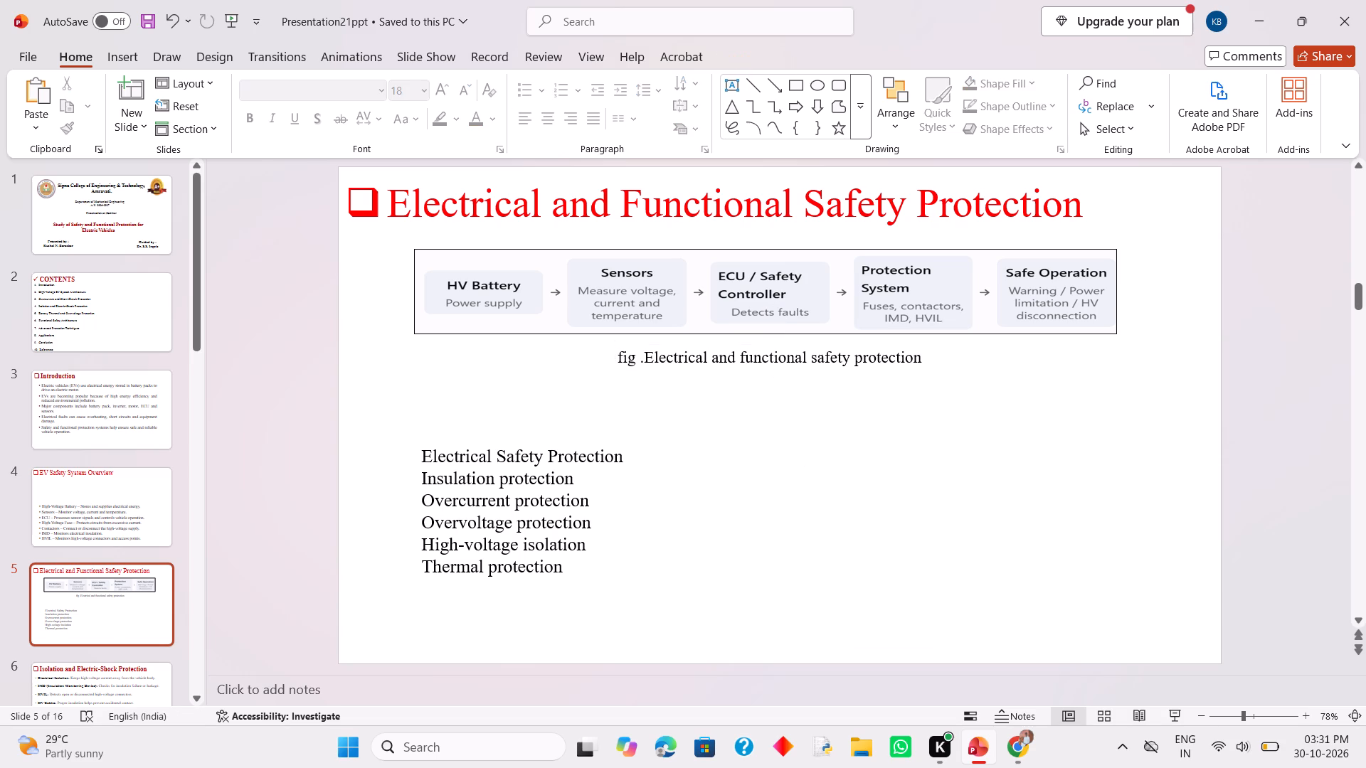
pyautogui.click(461, 500)
pyautogui.moveTo(626, 459); pyautogui.dragTo(617, 436)
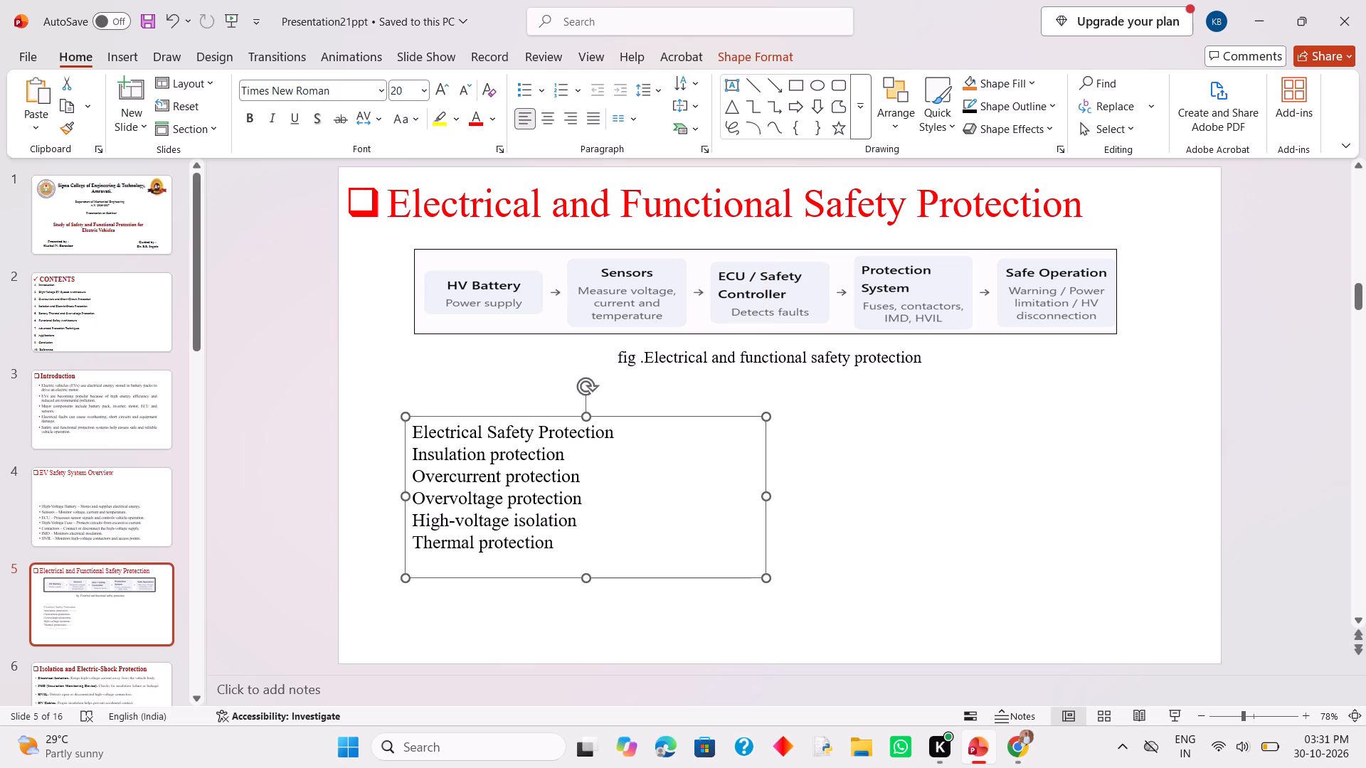
# Change the font colour of the "Electrical Safety Protection" heading line to the gold theme colour.
pyautogui.moveTo(610, 429); pyautogui.dragTo(418, 437)
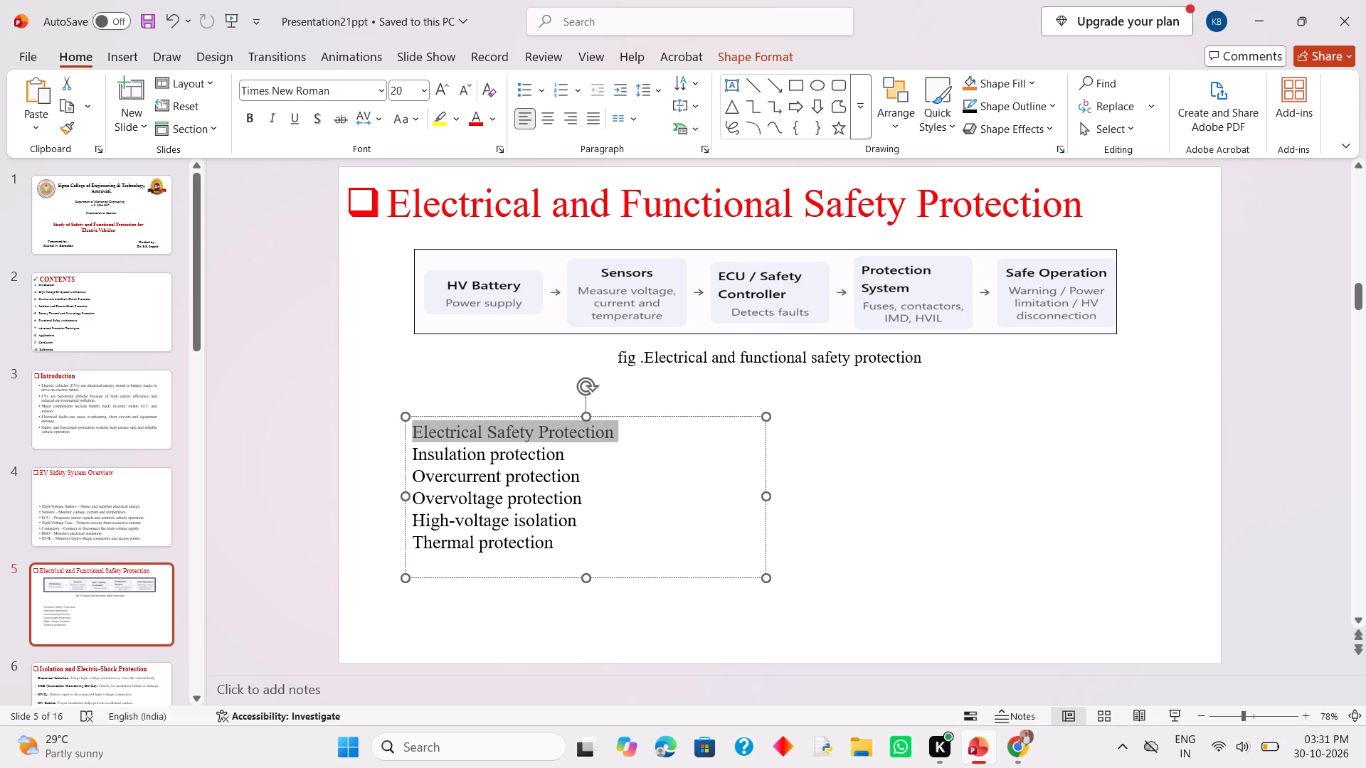
pyautogui.moveTo(418, 437); pyautogui.dragTo(418, 437)
pyautogui.click(615, 403)
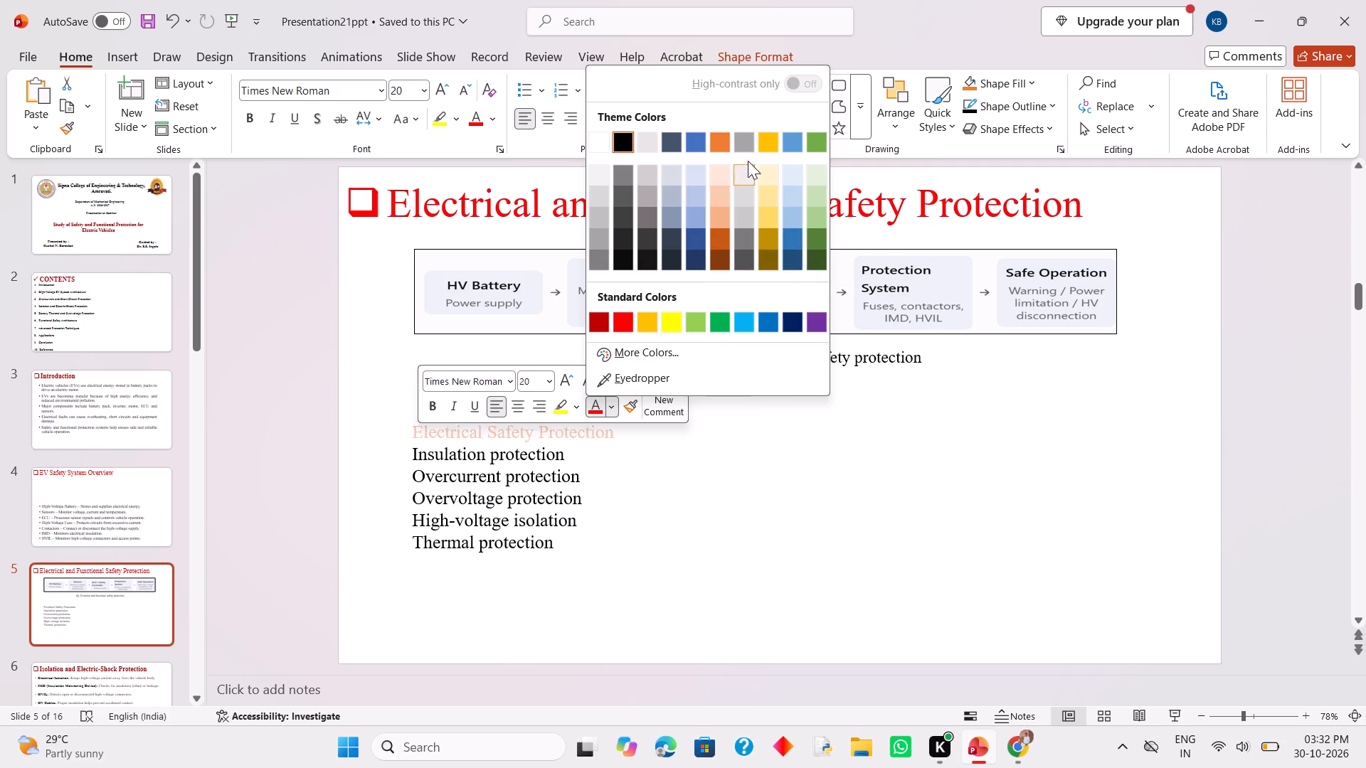
pyautogui.click(764, 139)
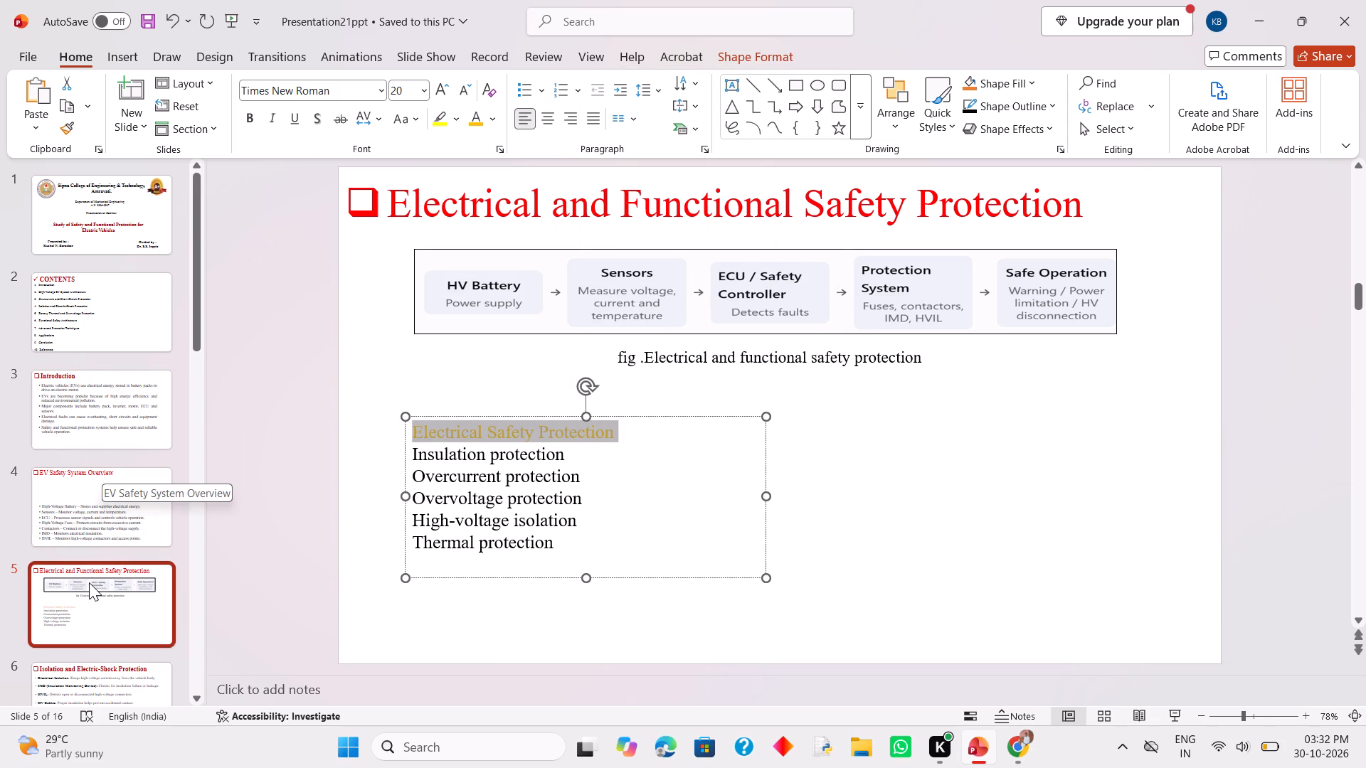
pyautogui.click(1005, 739)
pyautogui.click(965, 508)
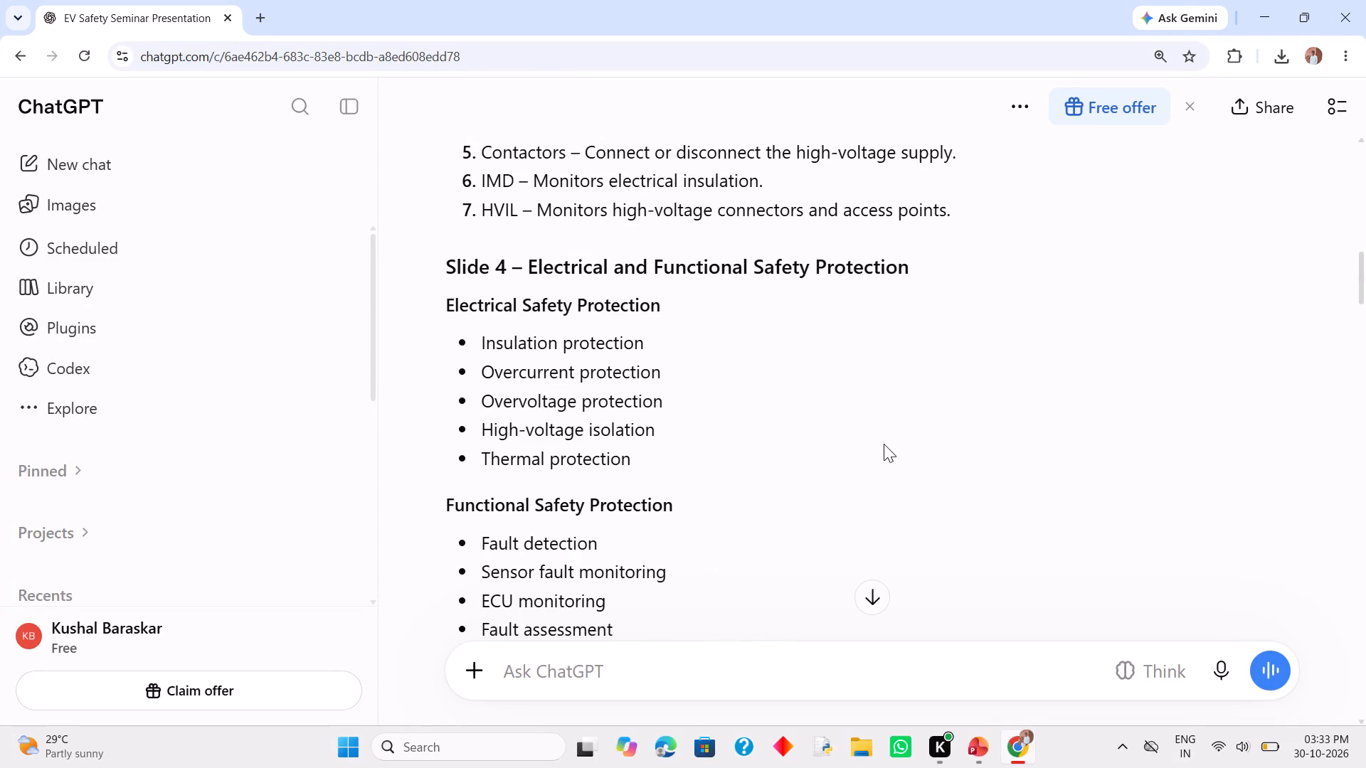
pyautogui.scroll(-1, 884, 444)
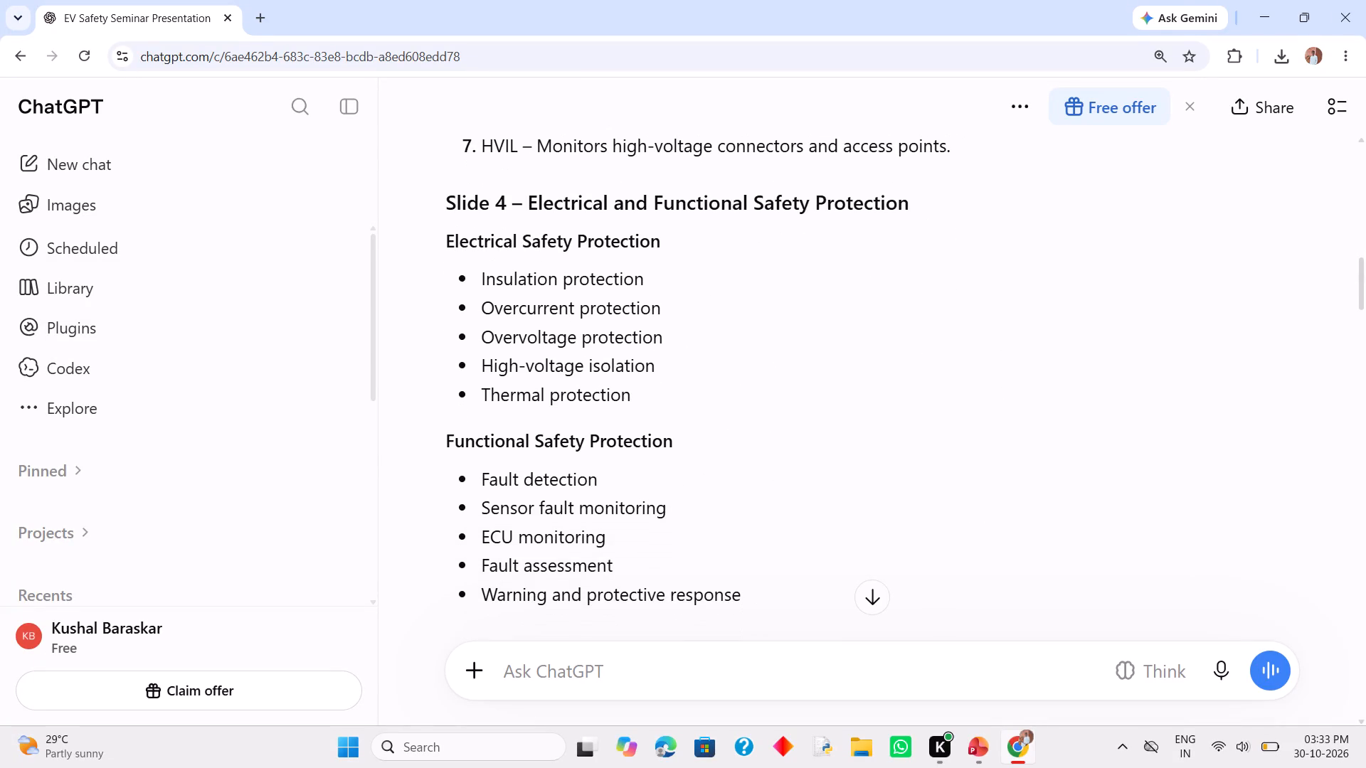
pyautogui.click(445, 435)
pyautogui.moveTo(448, 438); pyautogui.dragTo(671, 597)
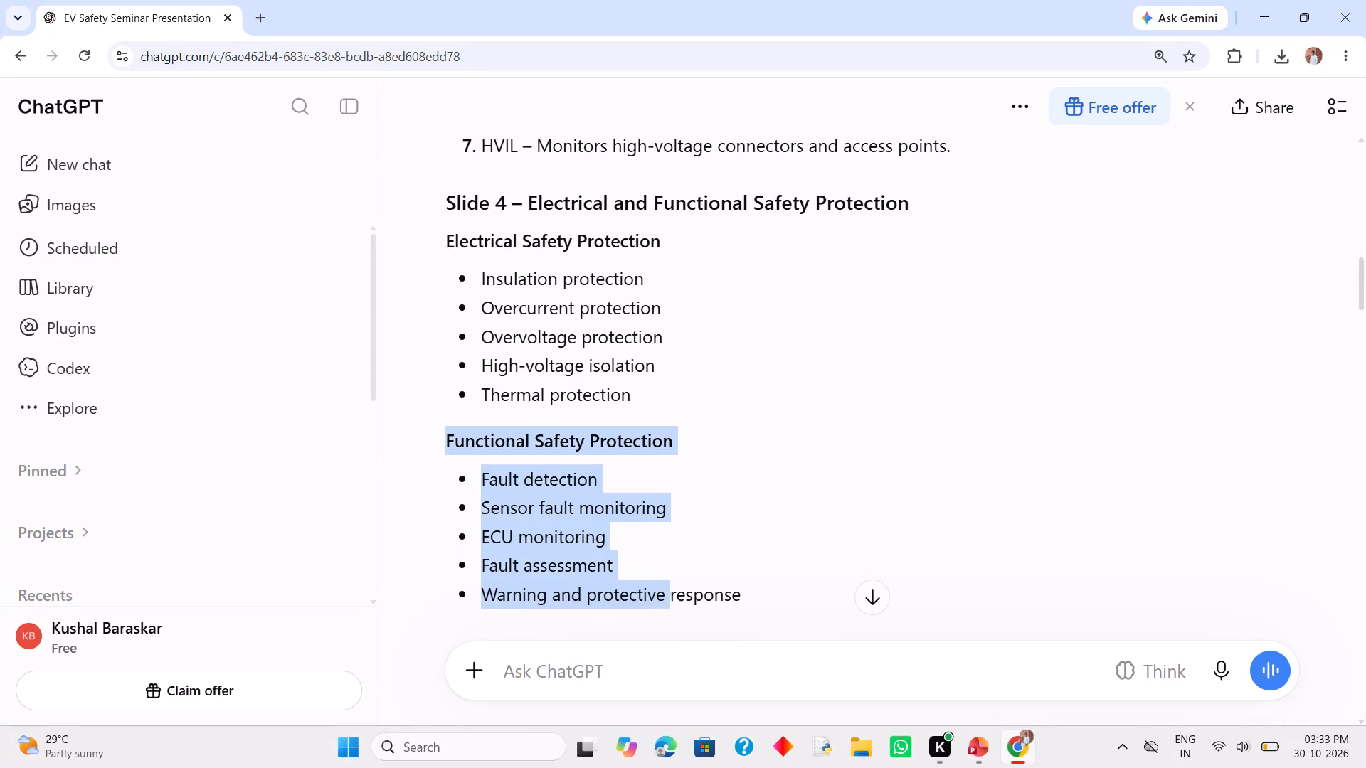
pyautogui.moveTo(671, 597); pyautogui.dragTo(786, 592)
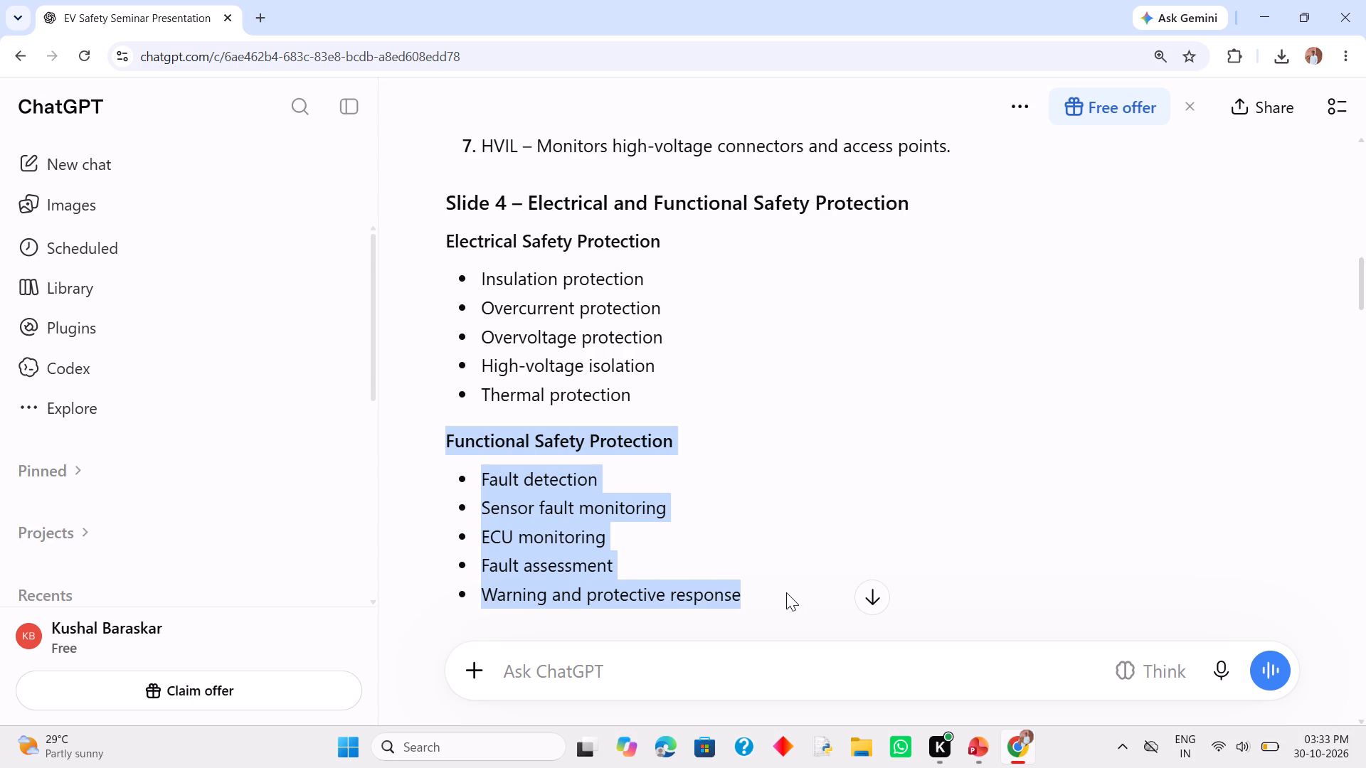
pyautogui.hotkey('ctrl', 'c')
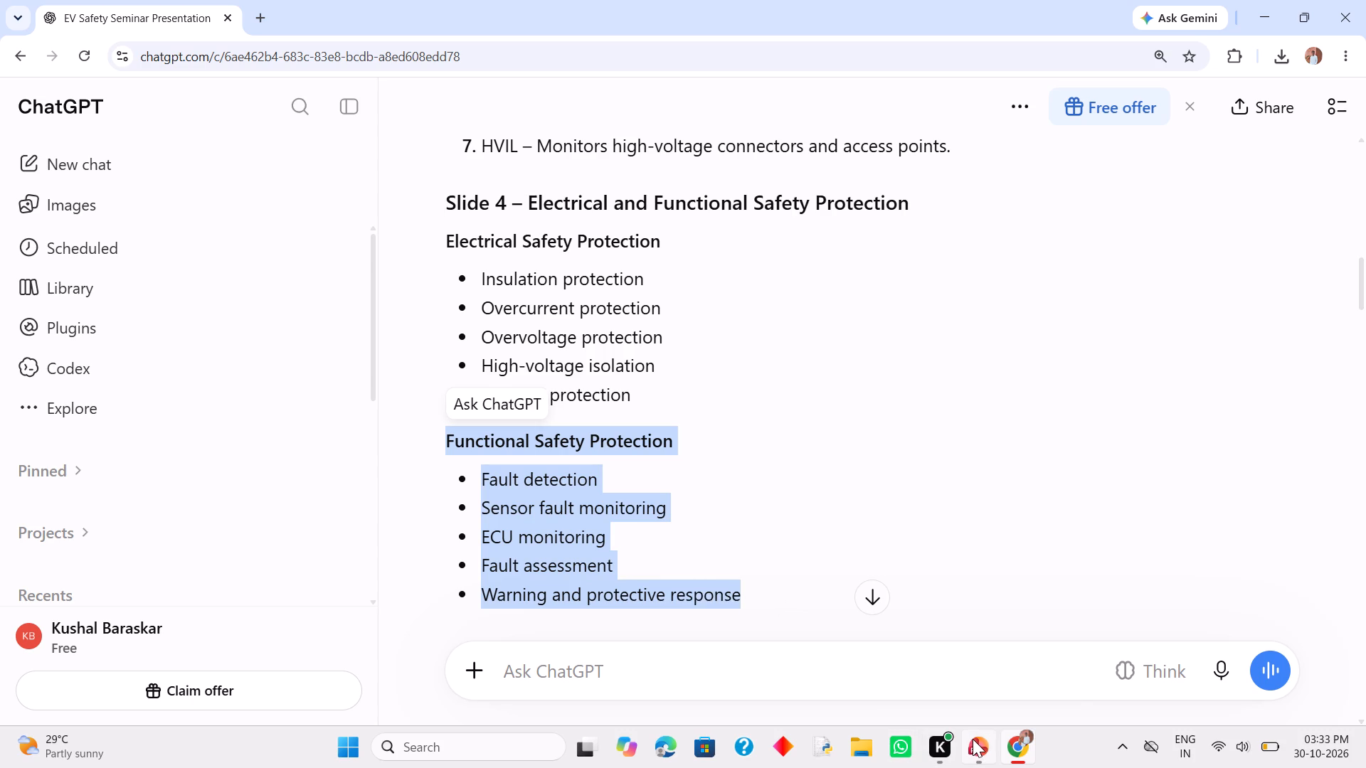
pyautogui.click(978, 683)
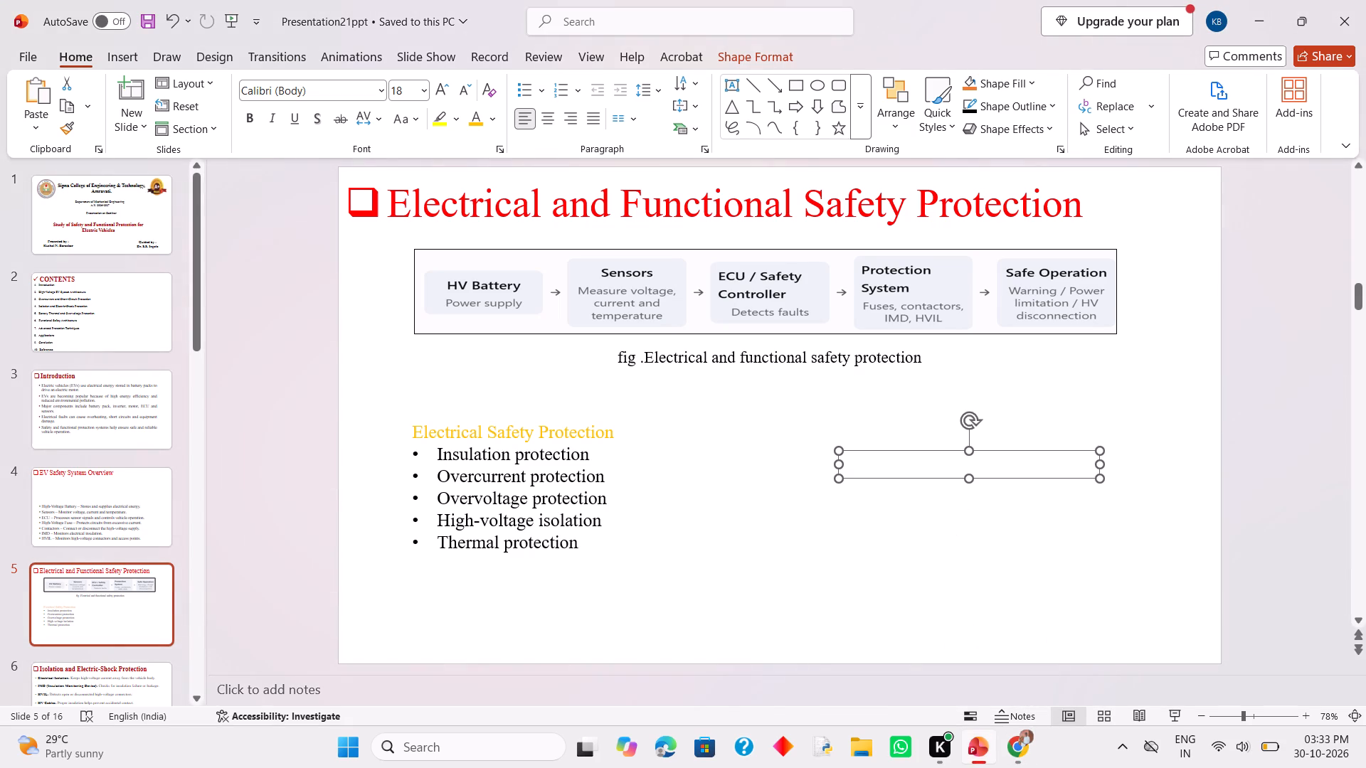
# Paste the copied functional safety list onto slide 5, narrow its text box and place it beside the electrical protection list.
pyautogui.keyDown('ctrl'); pyautogui.click(918, 458); pyautogui.keyUp('ctrl')
pyautogui.hotkey('ctrl', 'v')
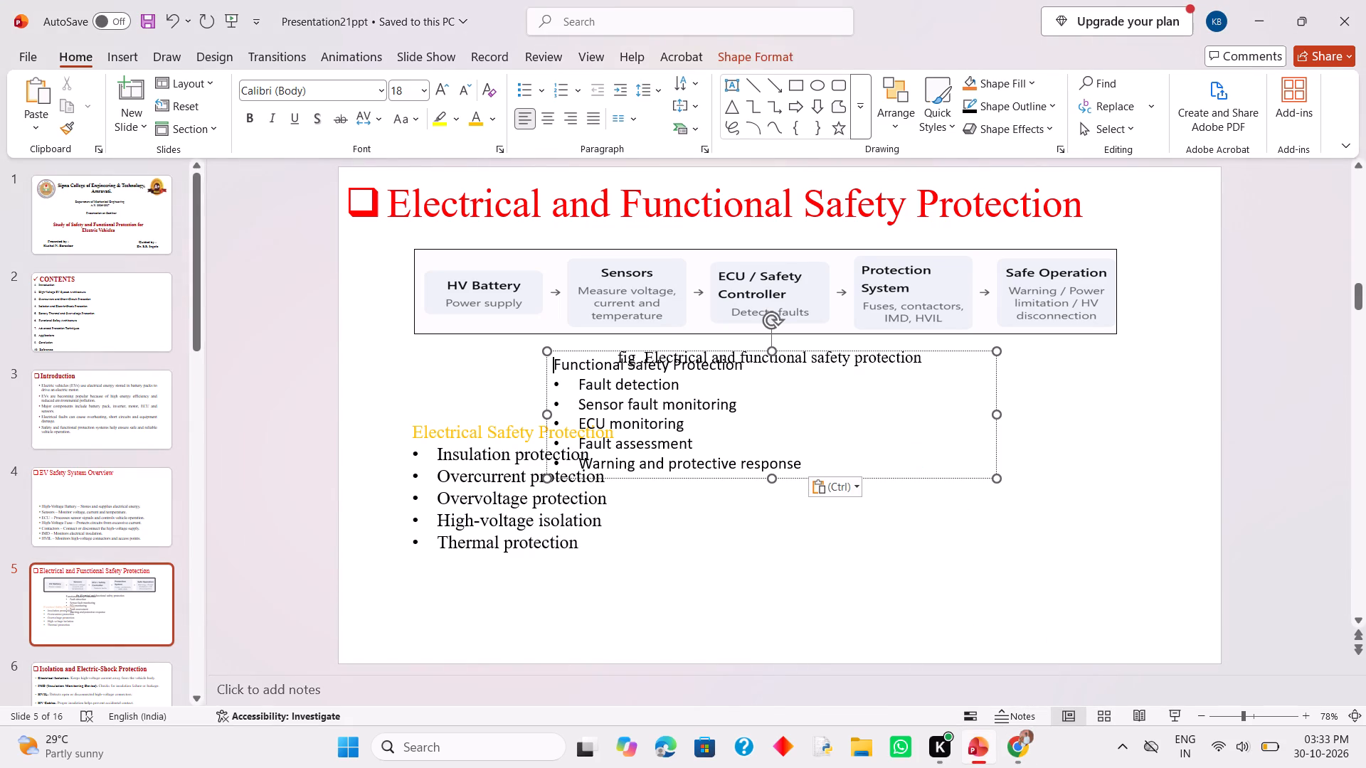
pyautogui.moveTo(877, 427); pyautogui.dragTo(1010, 517)
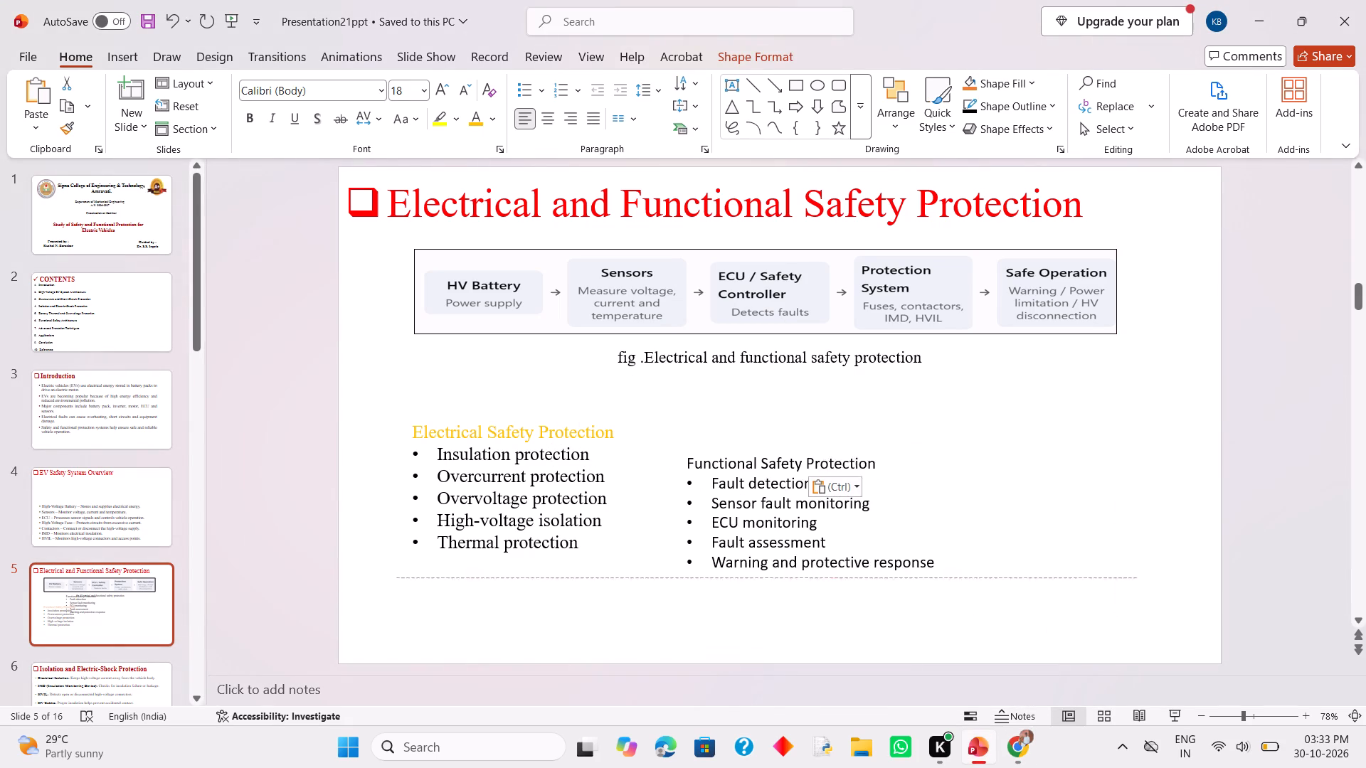
pyautogui.moveTo(1010, 517); pyautogui.dragTo(1015, 501)
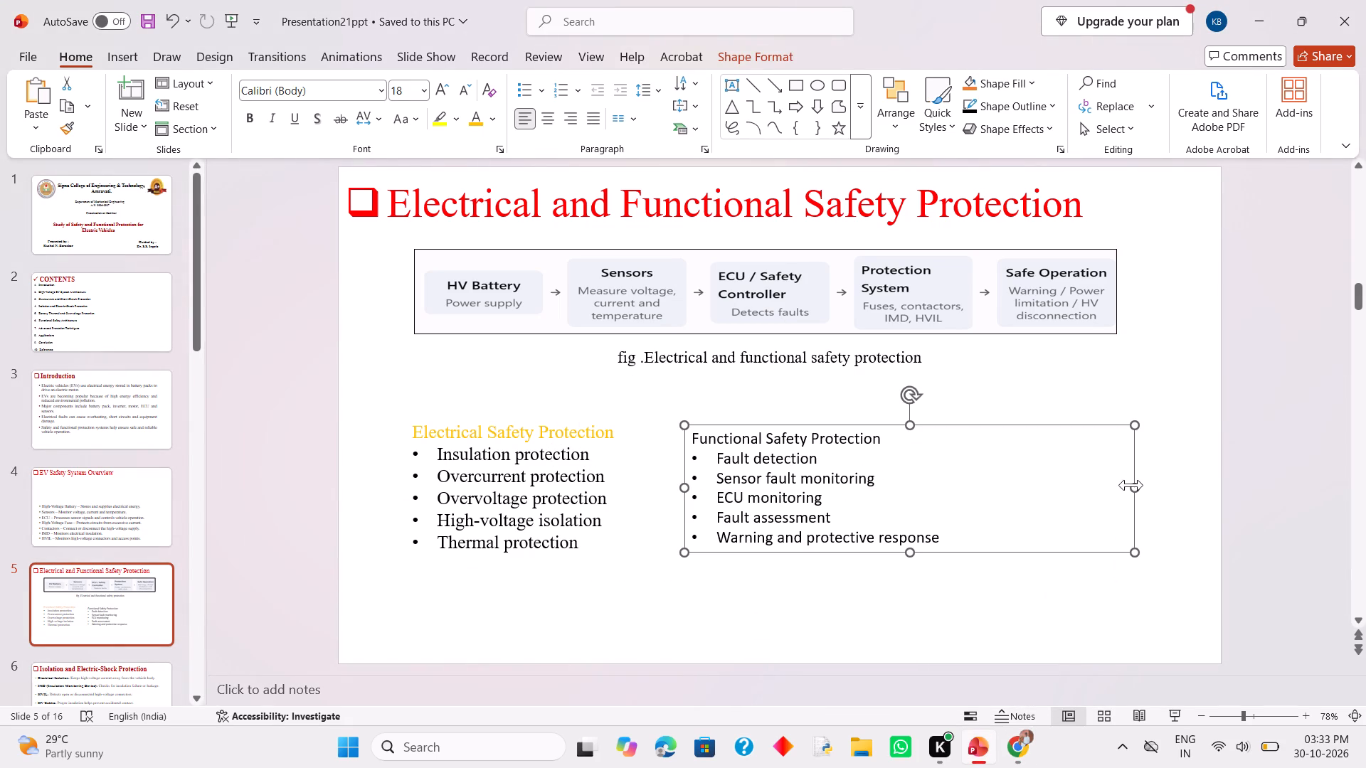
pyautogui.moveTo(1131, 485); pyautogui.dragTo(1019, 486)
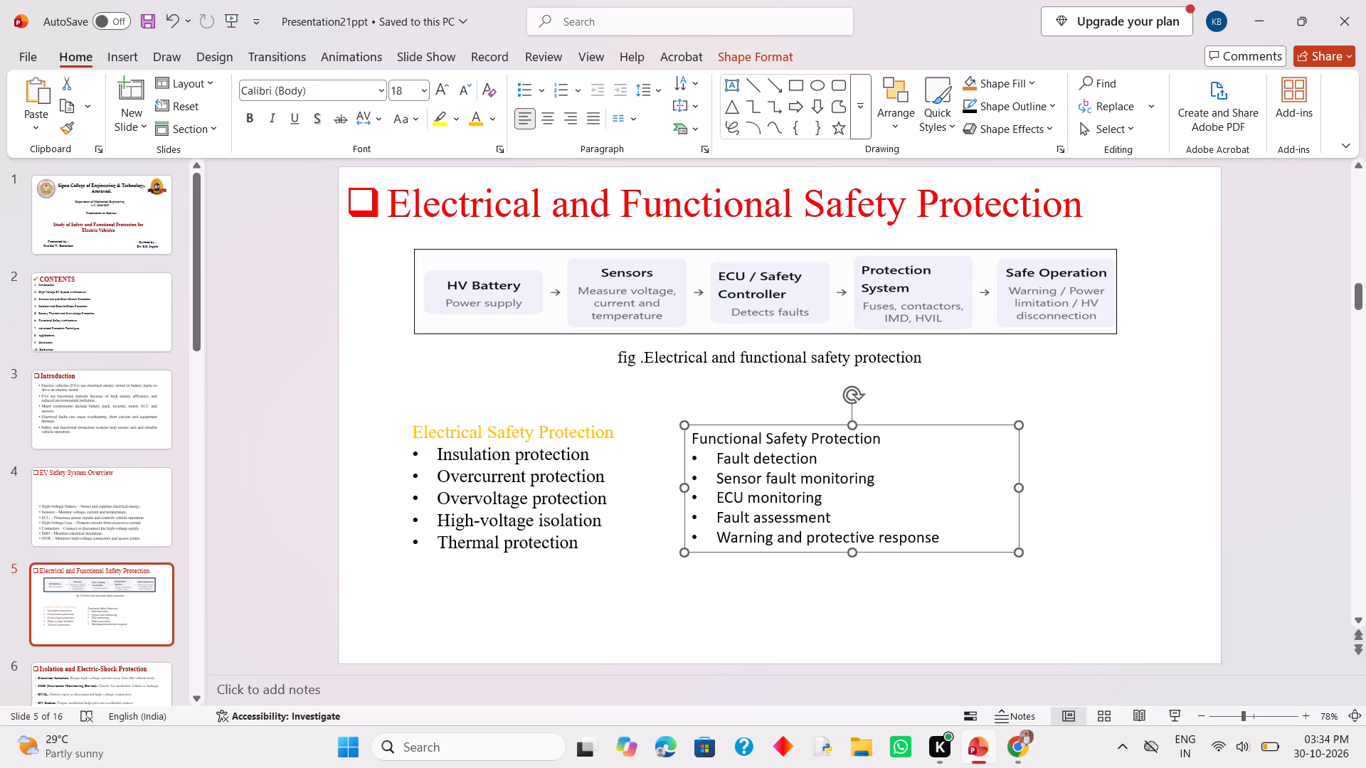
pyautogui.moveTo(891, 424); pyautogui.dragTo(978, 423)
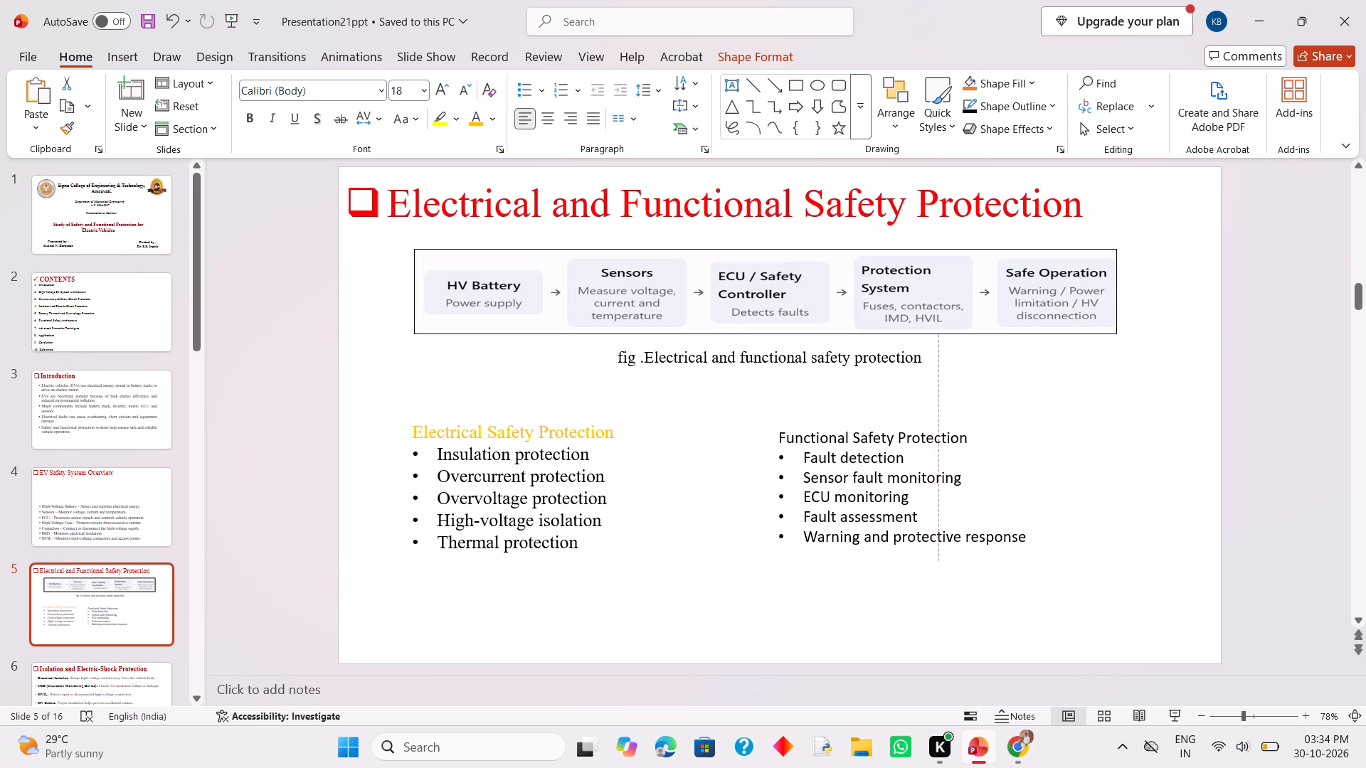
pyautogui.moveTo(978, 423); pyautogui.dragTo(987, 423)
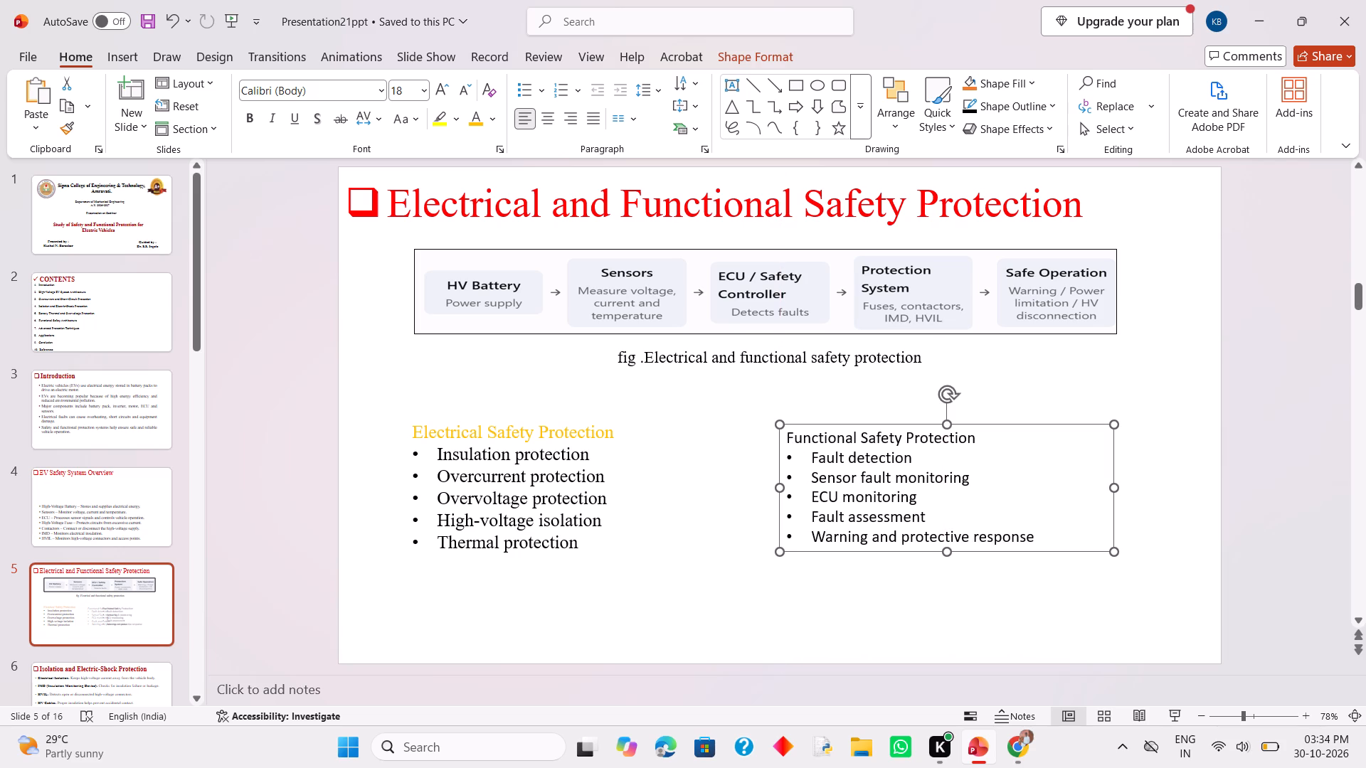
# Format the "Functional Safety Protection" heading in gold Times New Roman to match the "Electrical Safety Protection" heading.
pyautogui.moveTo(983, 439); pyautogui.dragTo(835, 437)
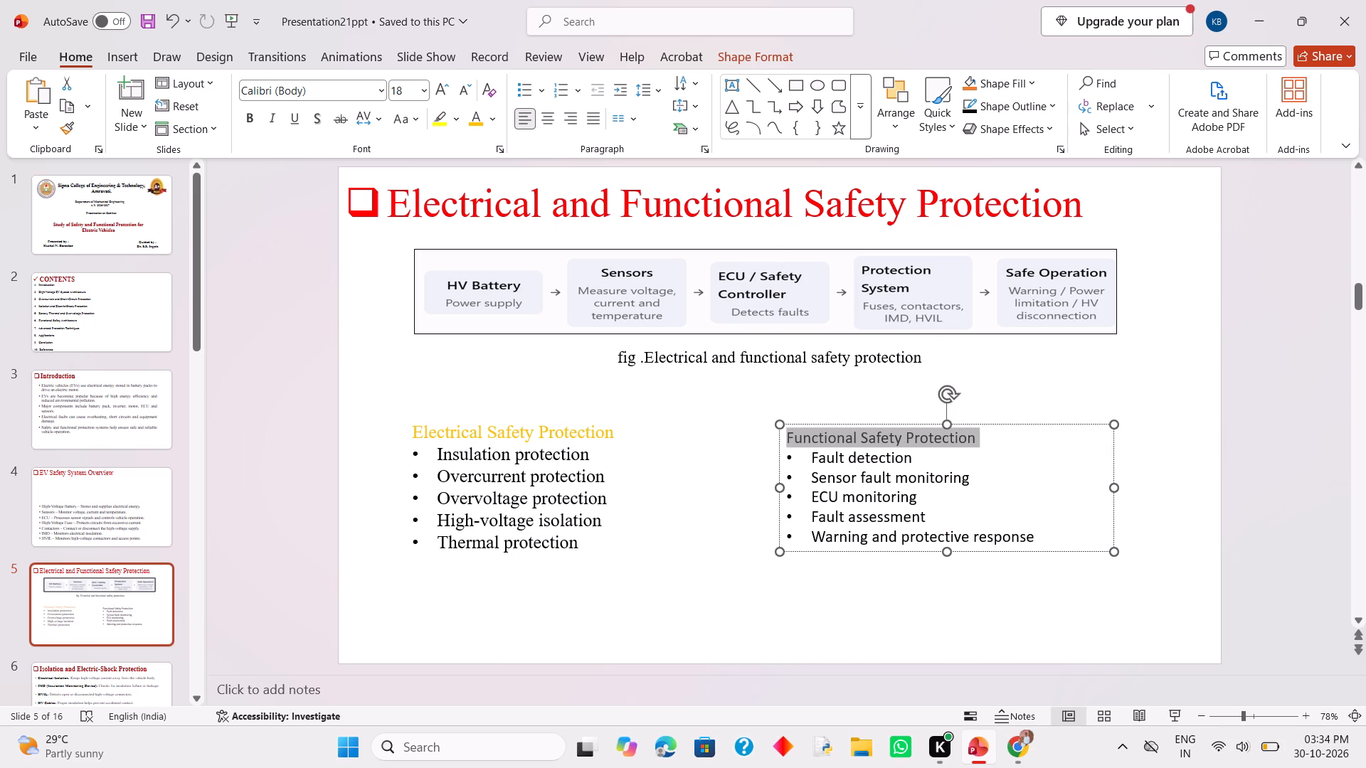
pyautogui.moveTo(835, 437); pyautogui.dragTo(834, 437)
pyautogui.click(1007, 410)
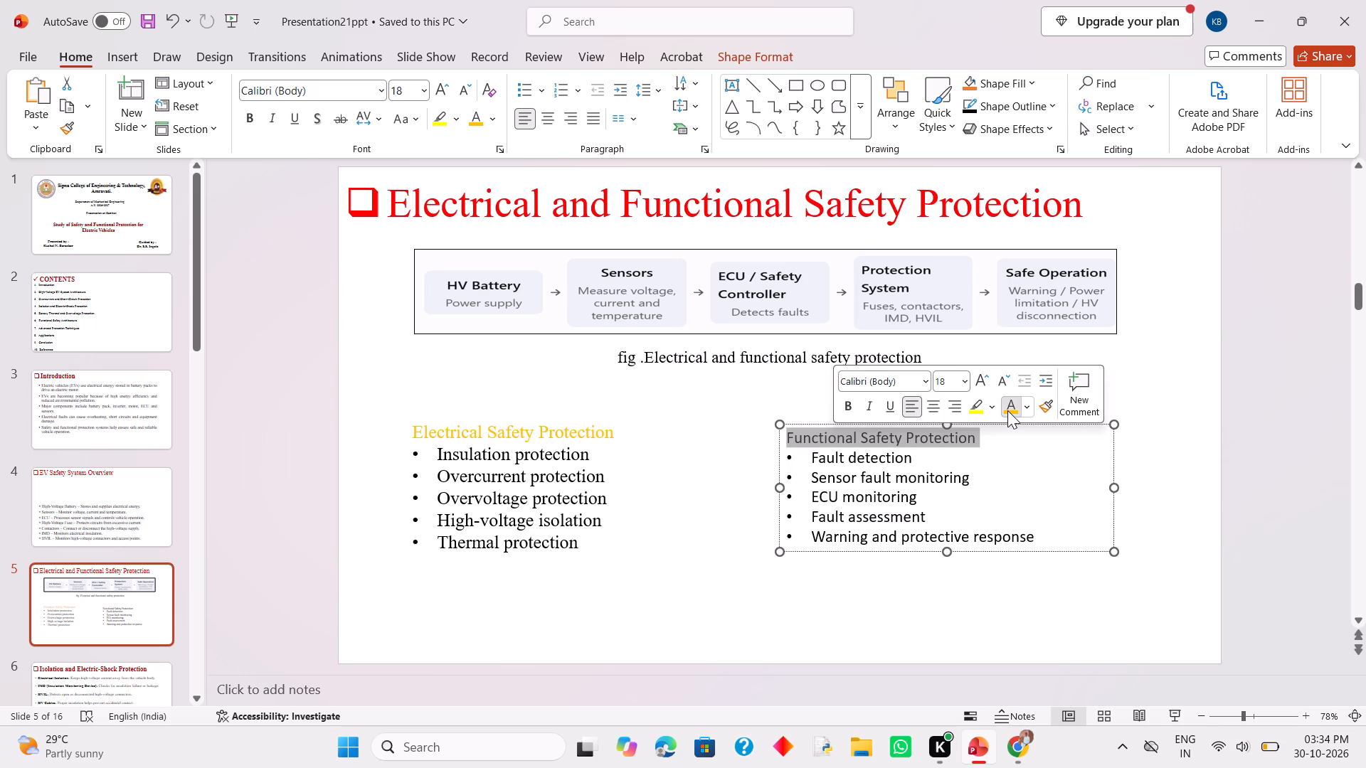
pyautogui.click(921, 378)
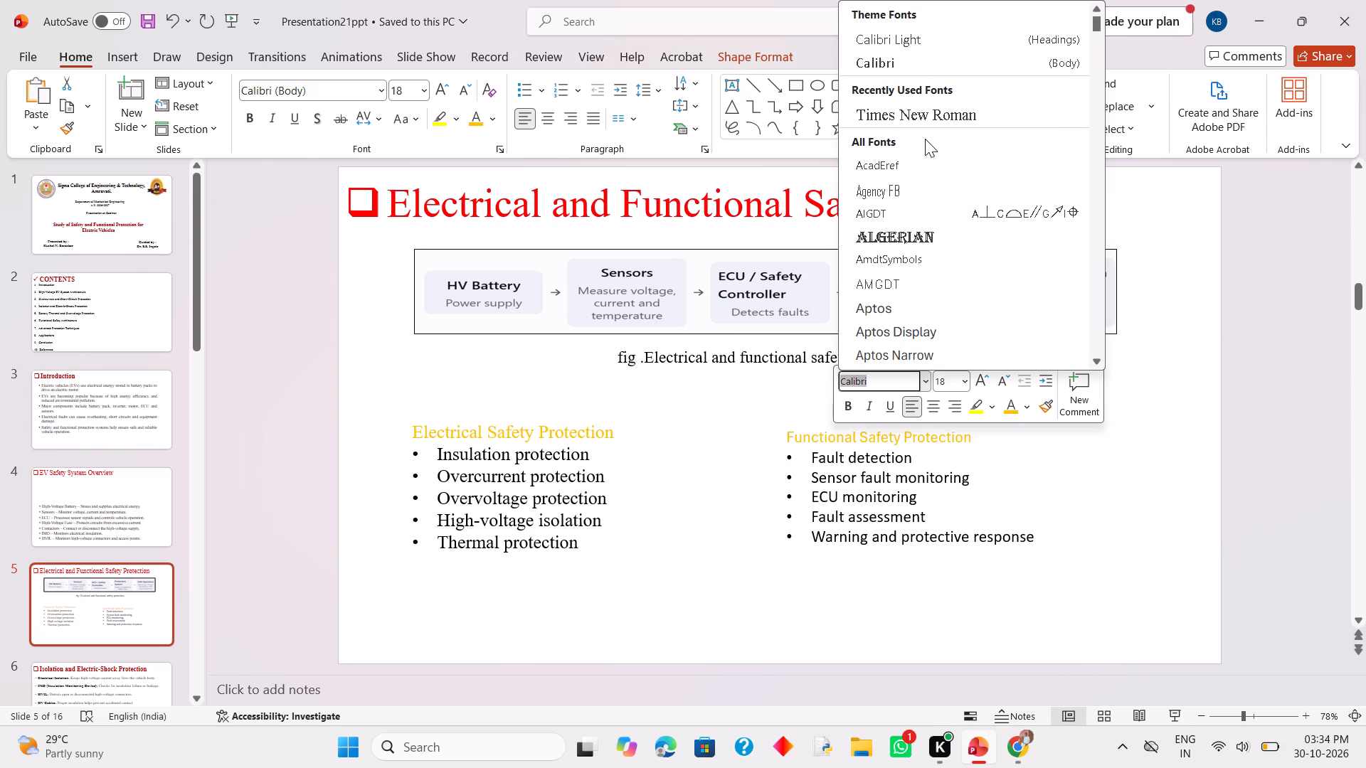
pyautogui.click(921, 122)
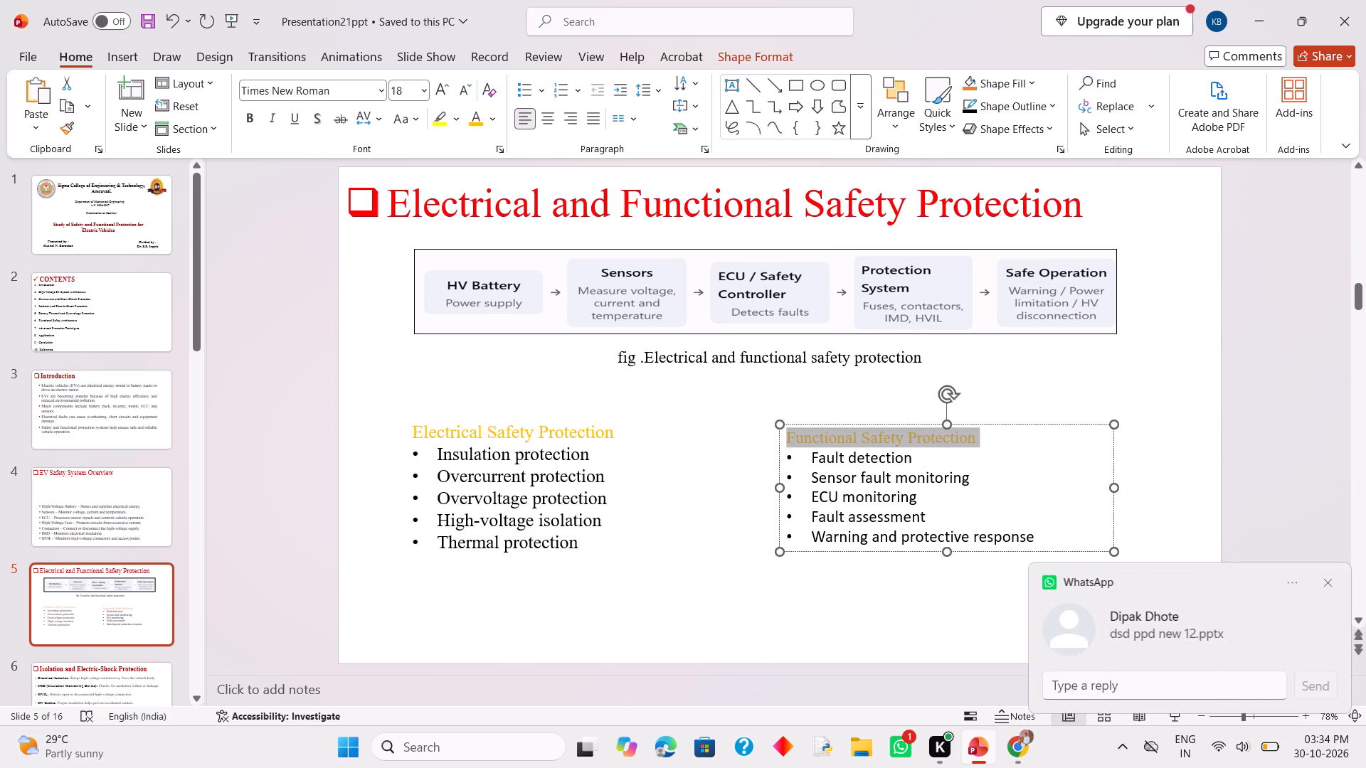
pyautogui.click(996, 476)
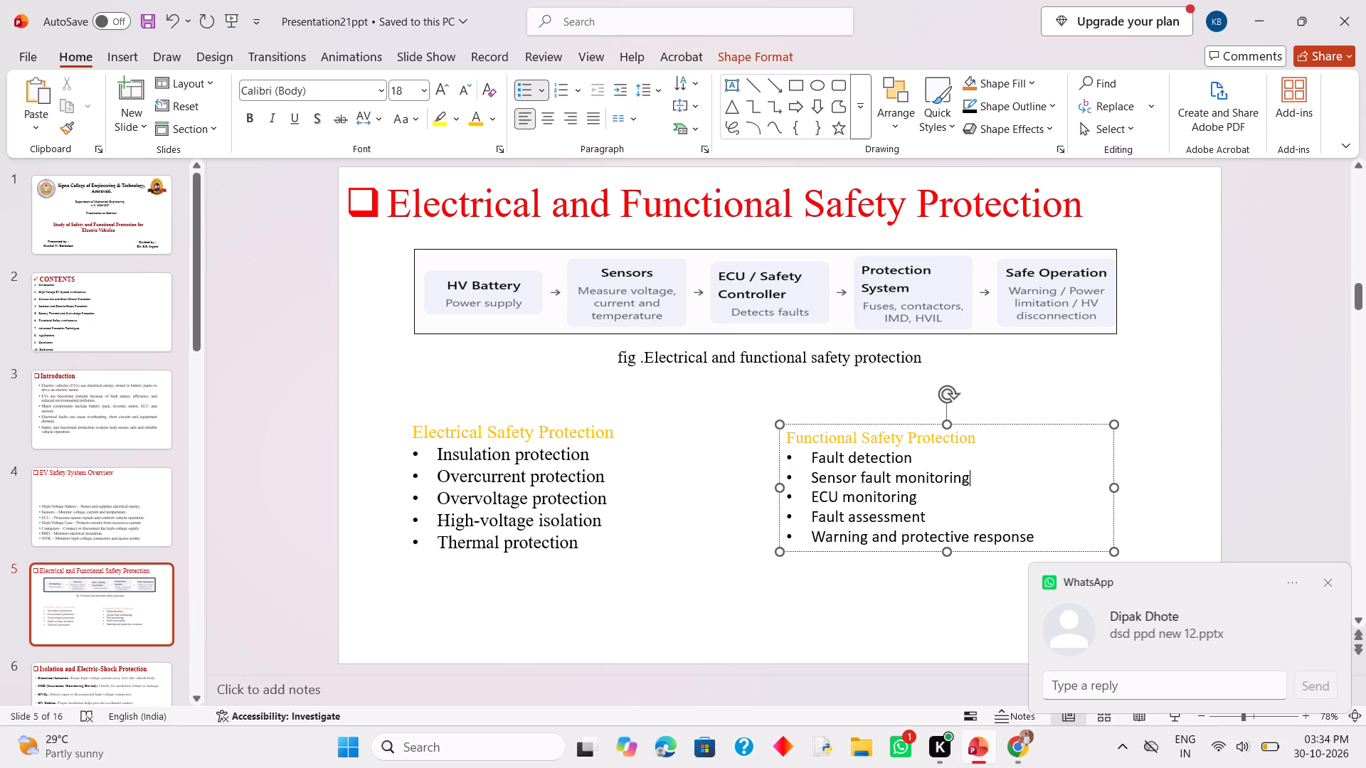
pyautogui.moveTo(975, 437); pyautogui.dragTo(817, 436)
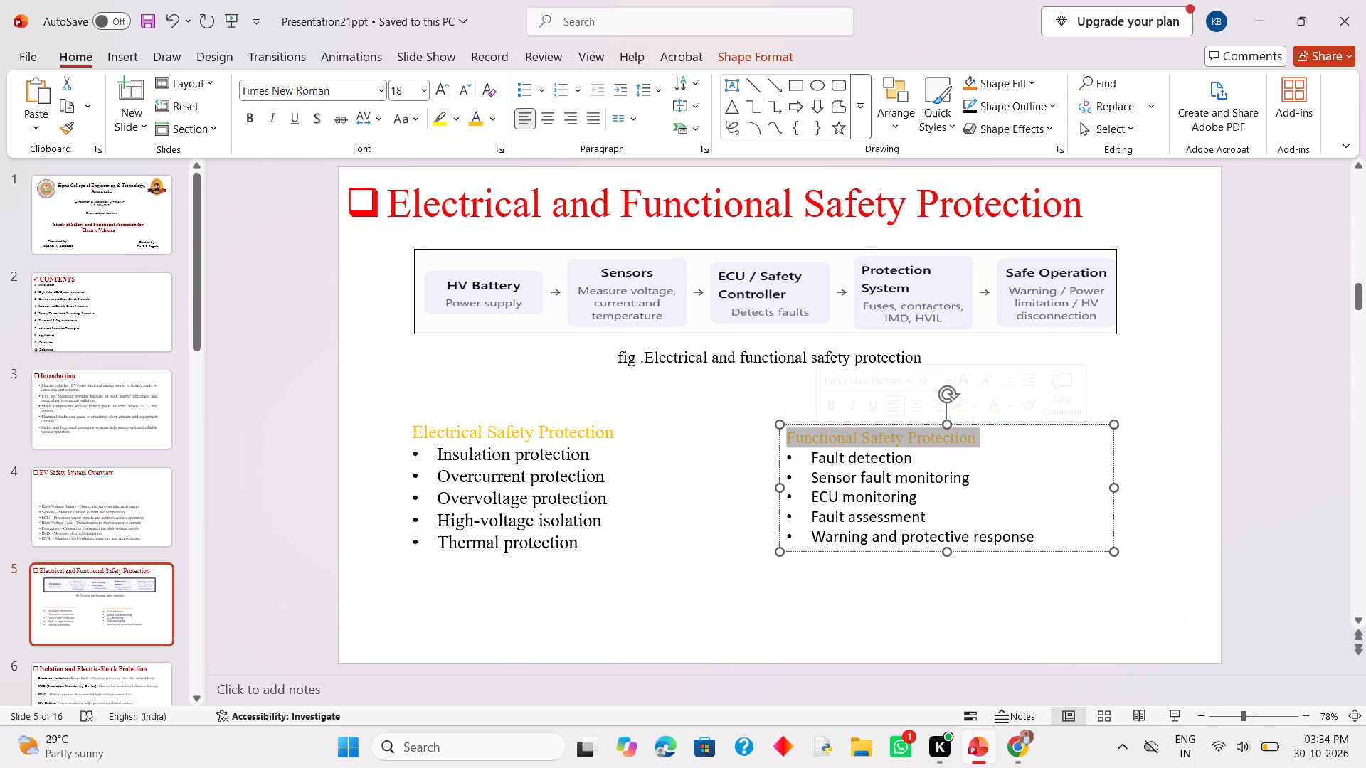
pyautogui.click(1041, 535)
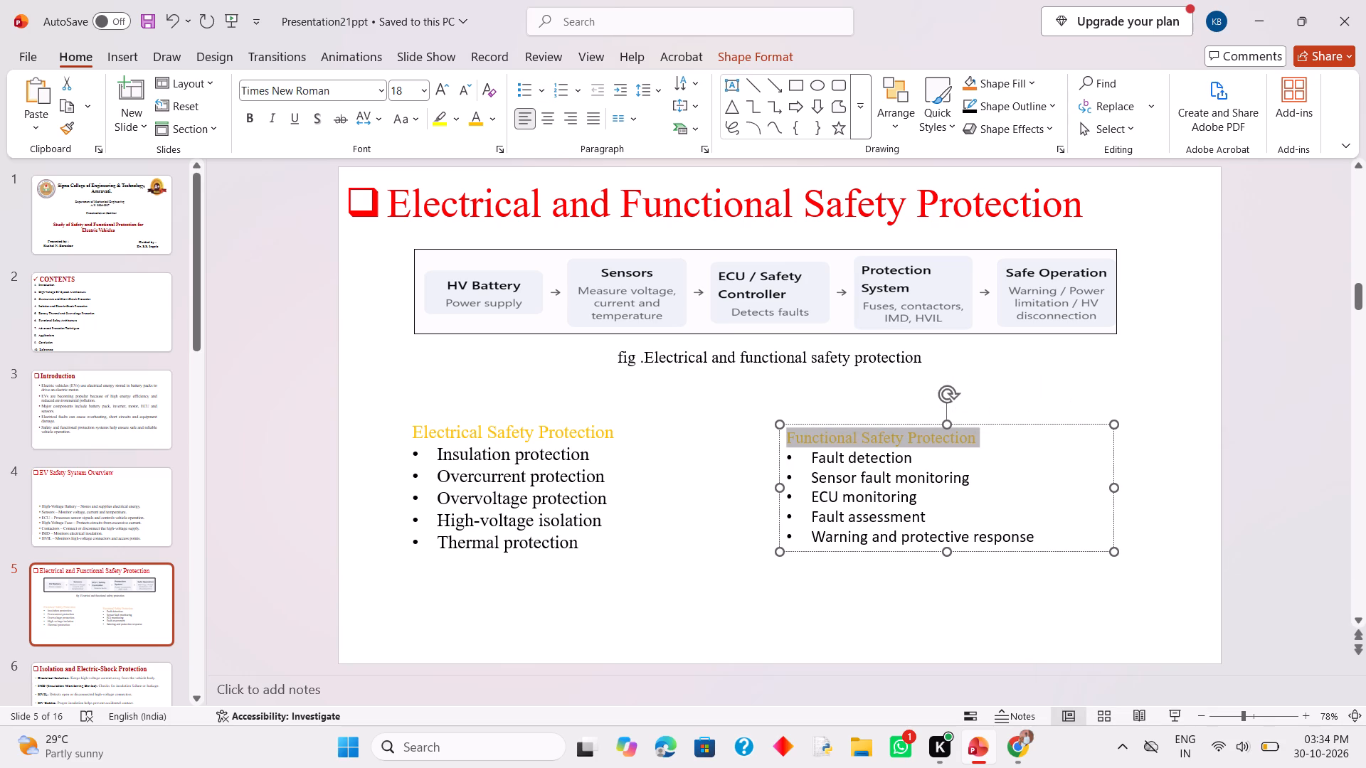
pyautogui.doubleClick(1041, 535)
# Move the functional safety text box slightly up and to the right, aligning its top with the electrical list's box.
pyautogui.moveTo(1035, 535); pyautogui.dragTo(1052, 523)
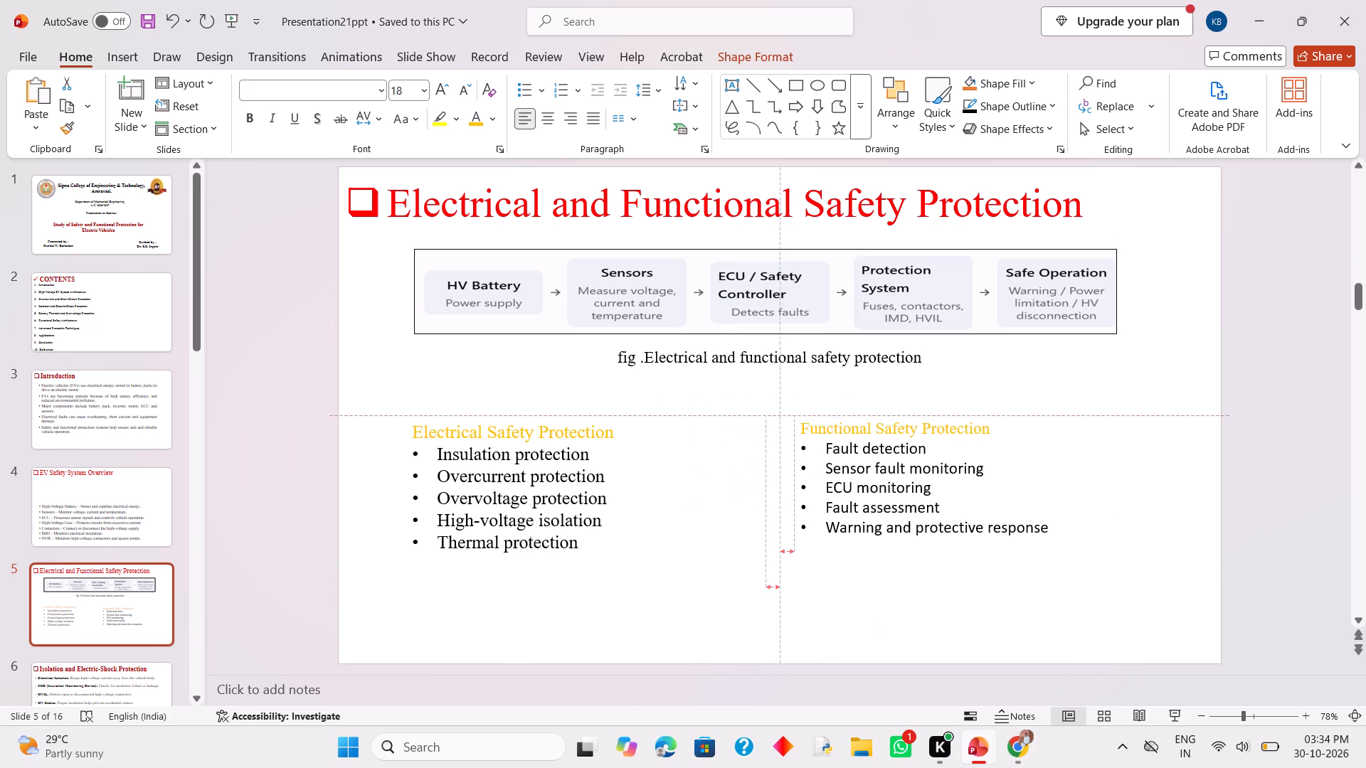
pyautogui.moveTo(1052, 523); pyautogui.dragTo(1052, 523)
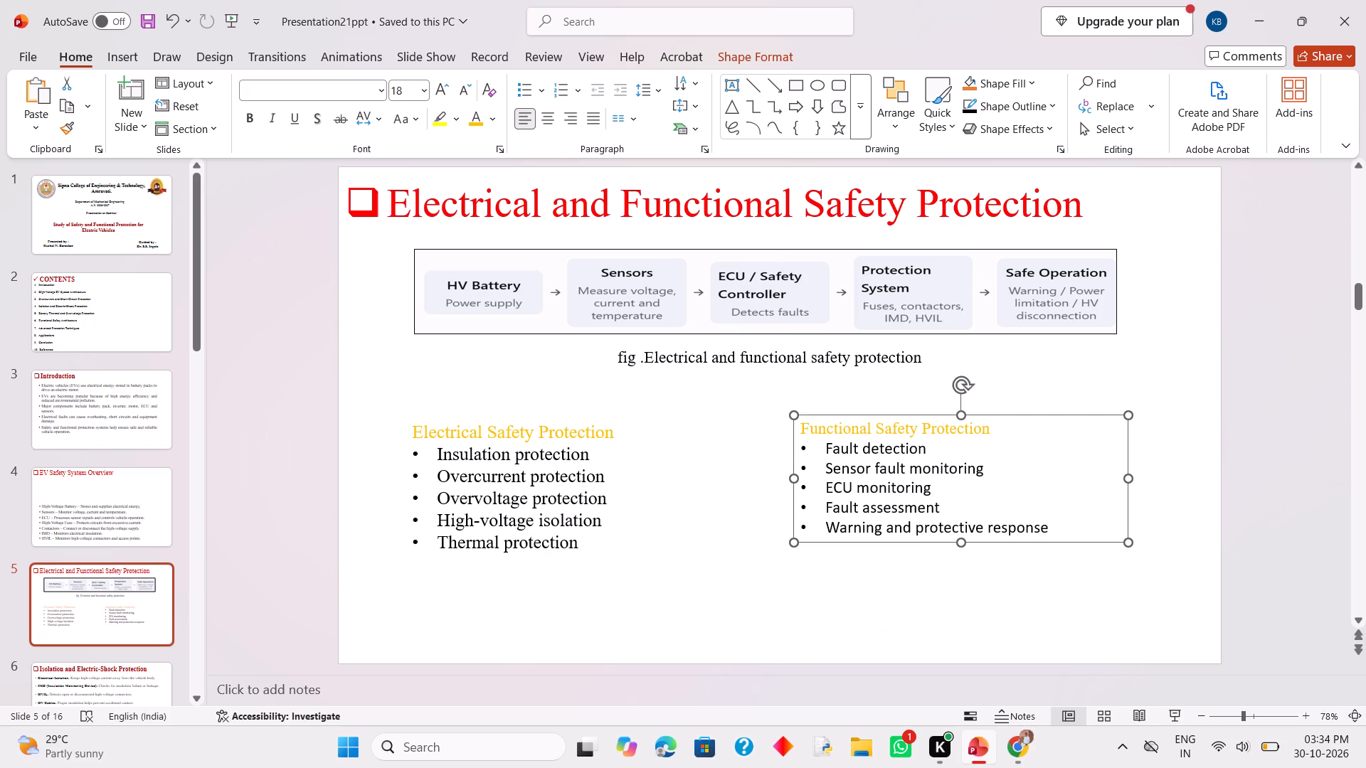
# Set the five items from "Fault detection" to "Warning and protective response" in Times New Roman.
pyautogui.moveTo(823, 444); pyautogui.dragTo(1073, 553)
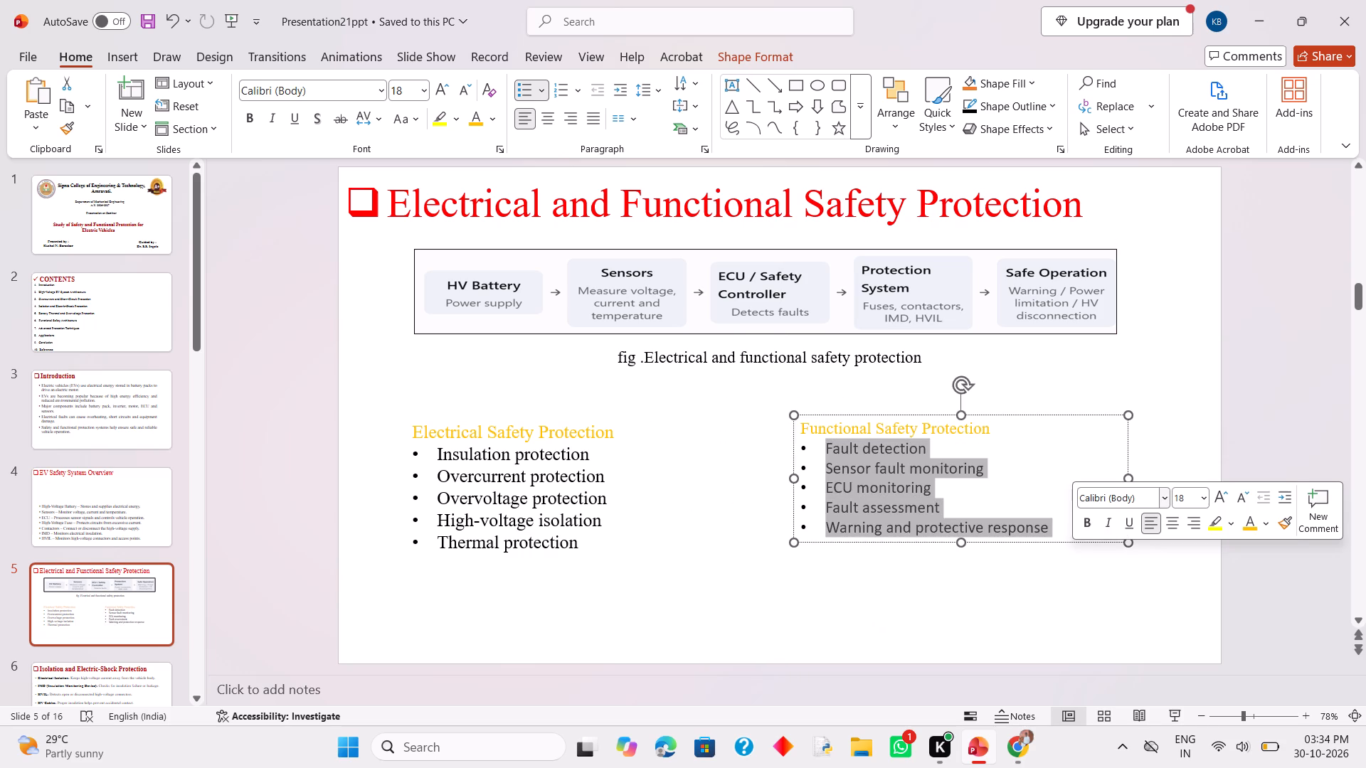
pyautogui.click(1165, 498)
pyautogui.click(1185, 119)
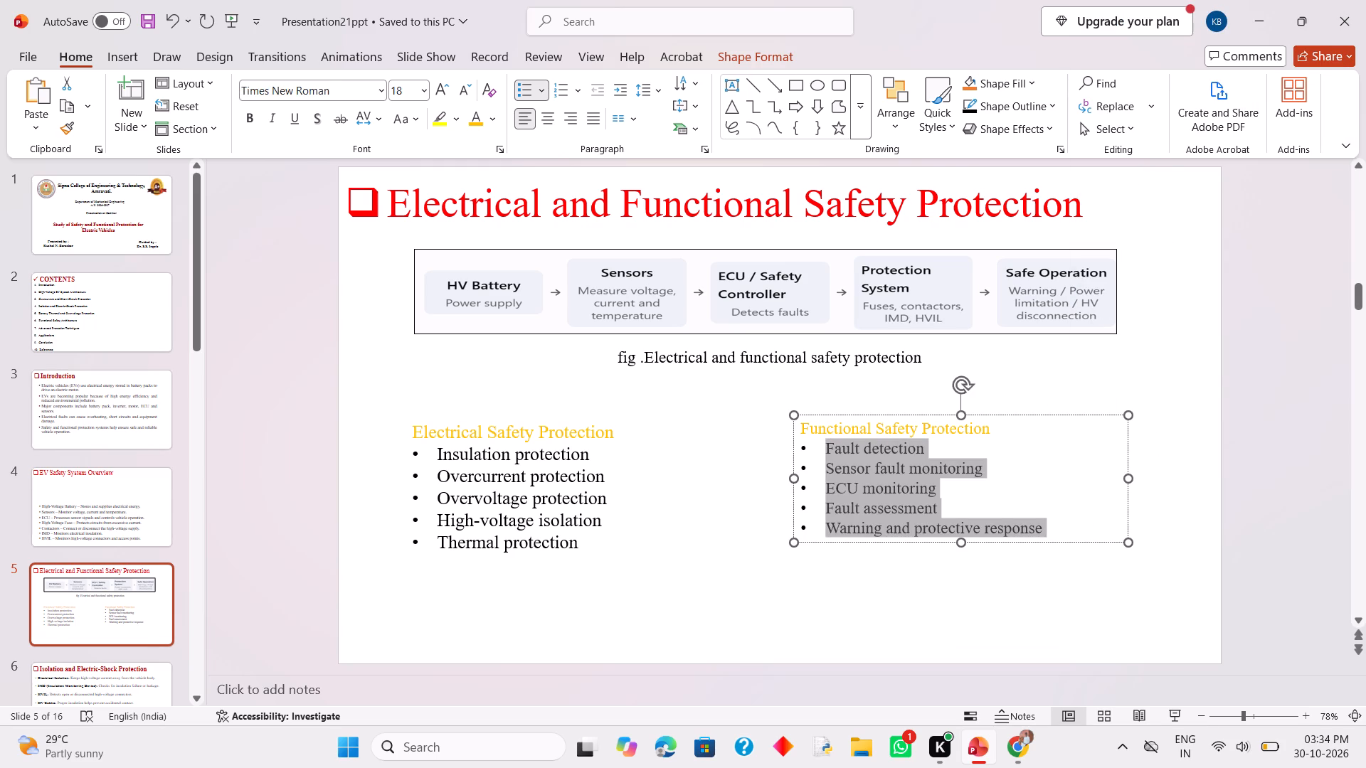
# Set the functional safety heading and its five items to font size 20, matching the electrical protection list.
pyautogui.click(565, 500)
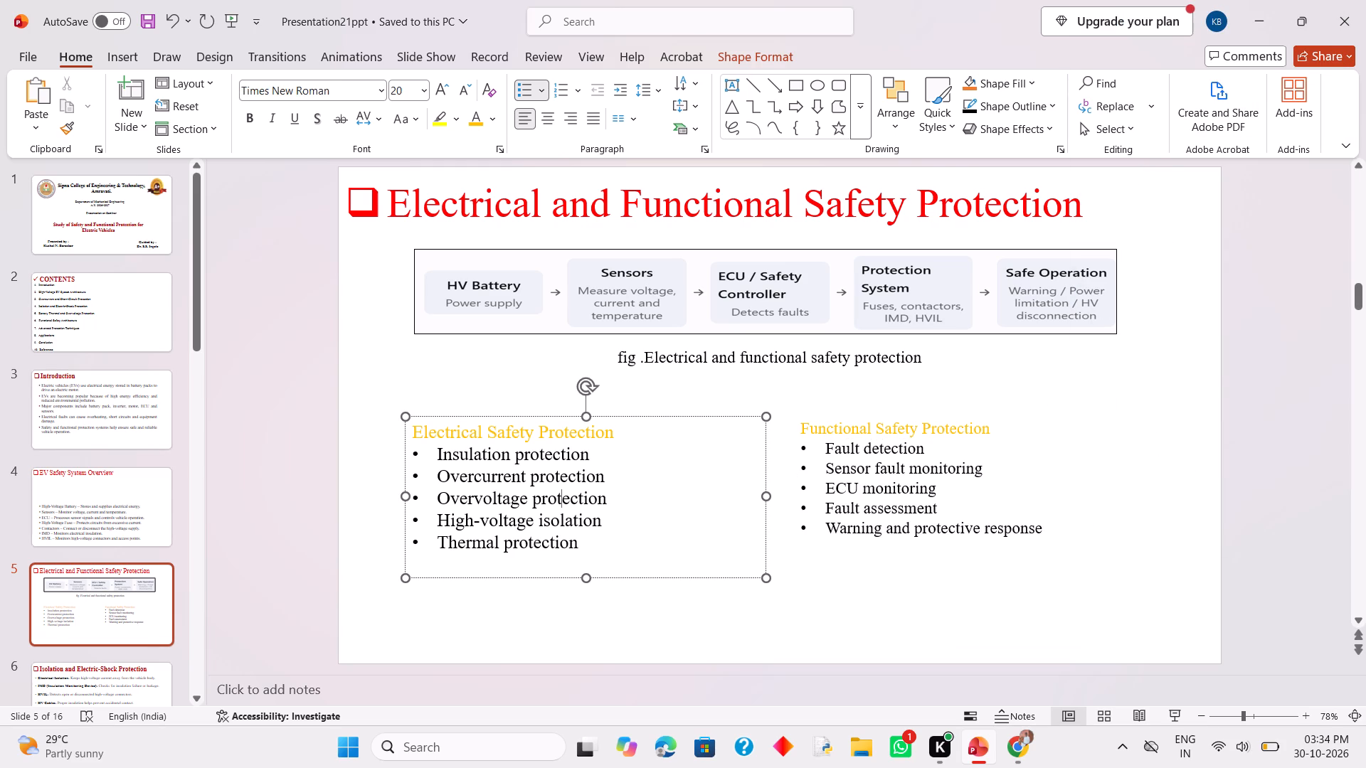
pyautogui.click(862, 470)
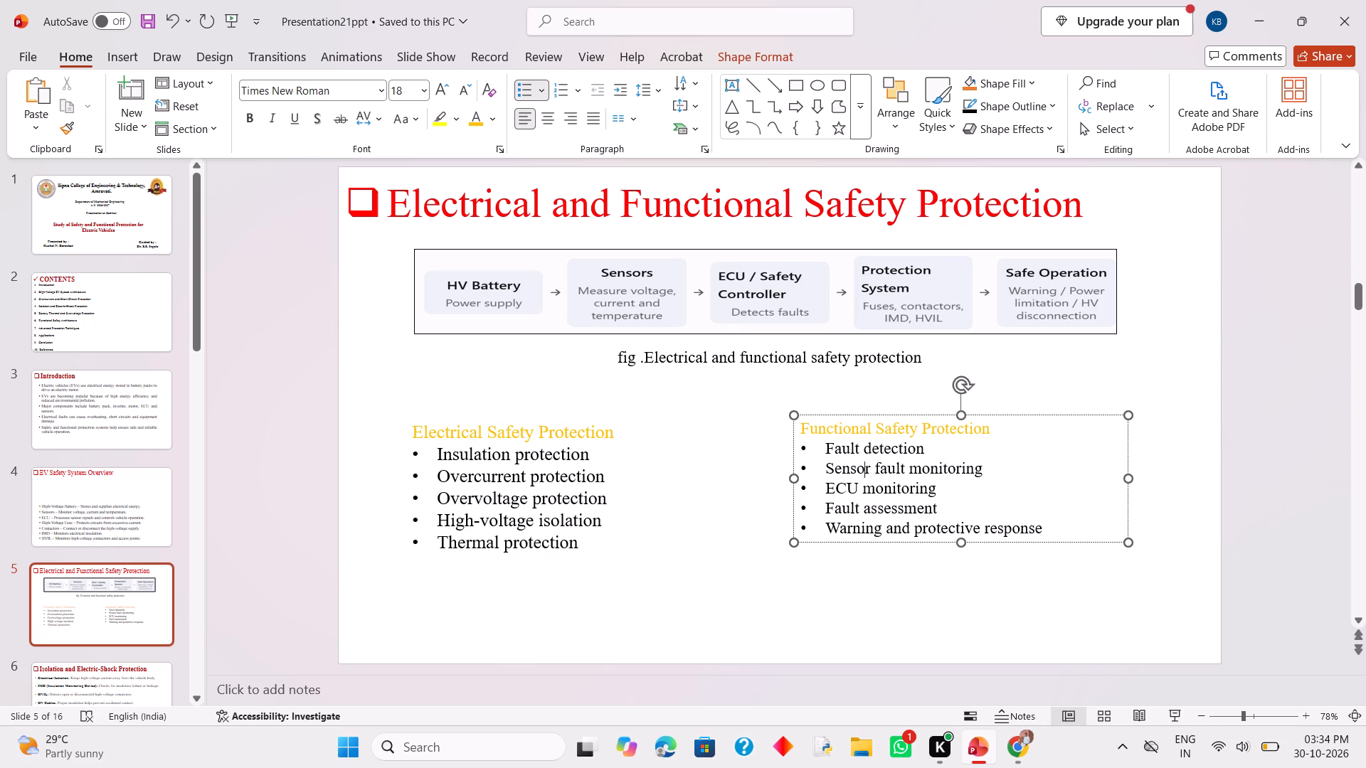
pyautogui.moveTo(801, 426); pyautogui.dragTo(1105, 536)
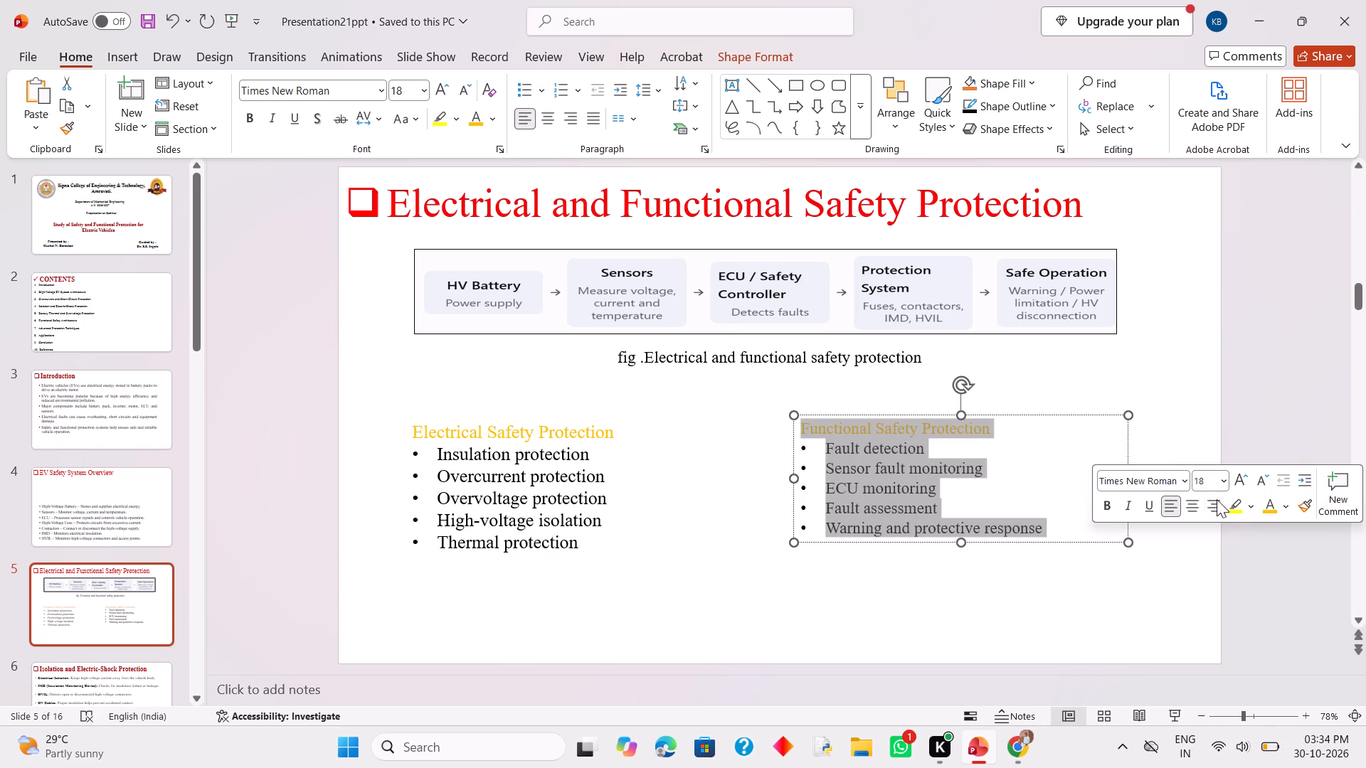
pyautogui.click(1221, 483)
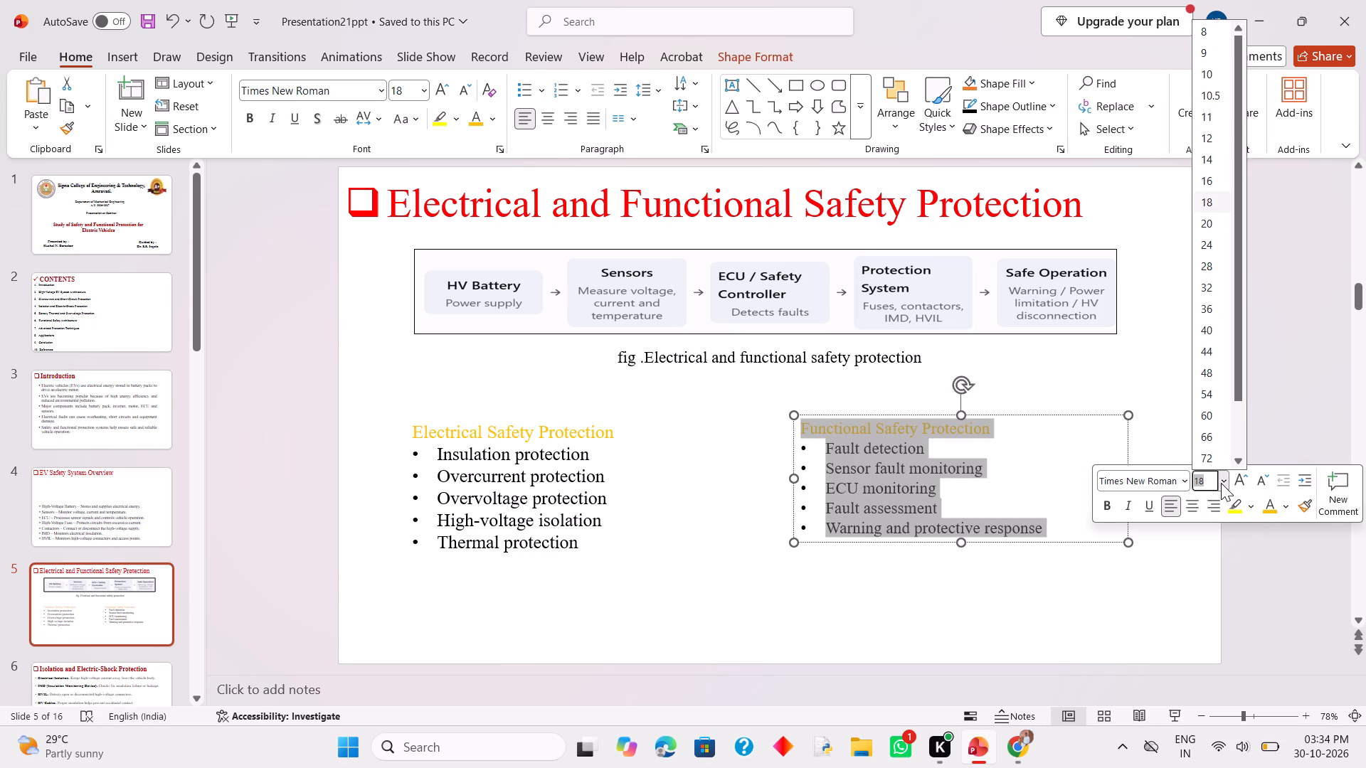
pyautogui.click(1205, 221)
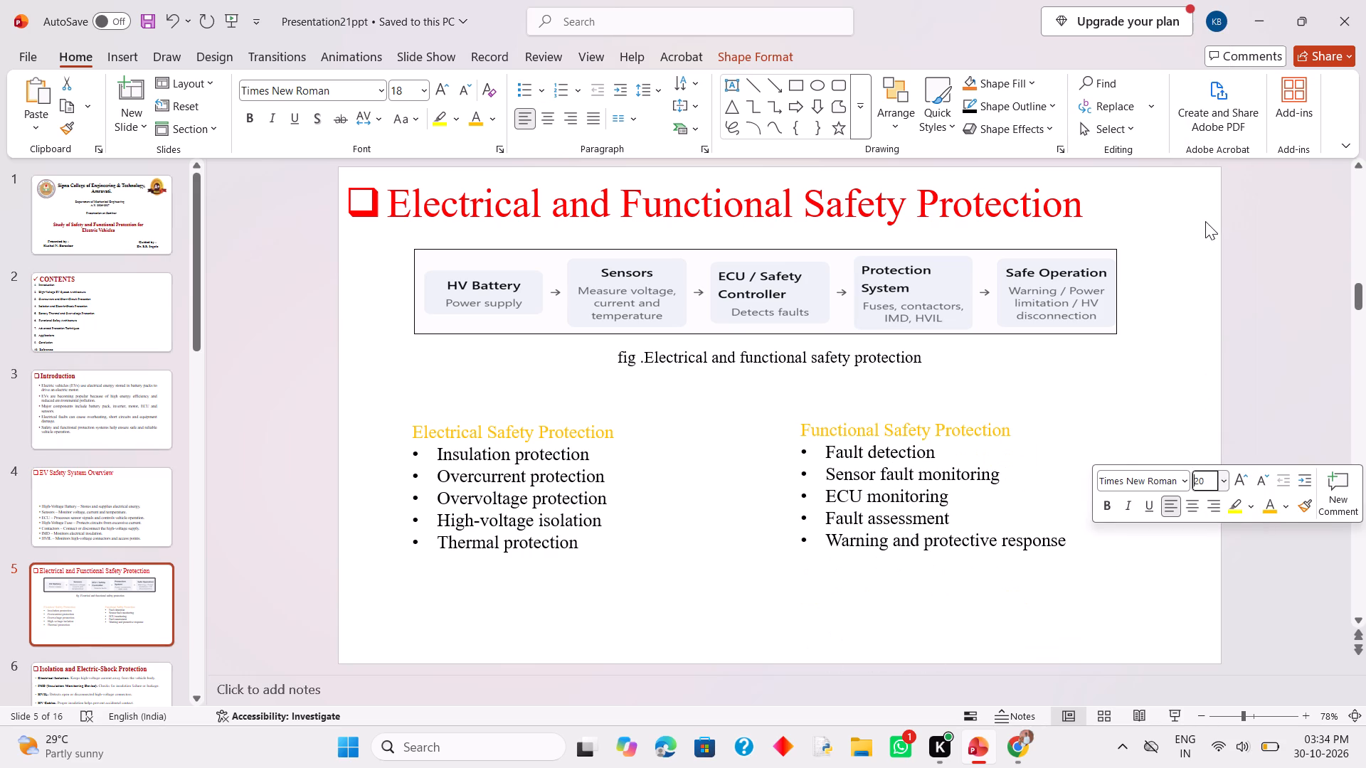
pyautogui.click(736, 515)
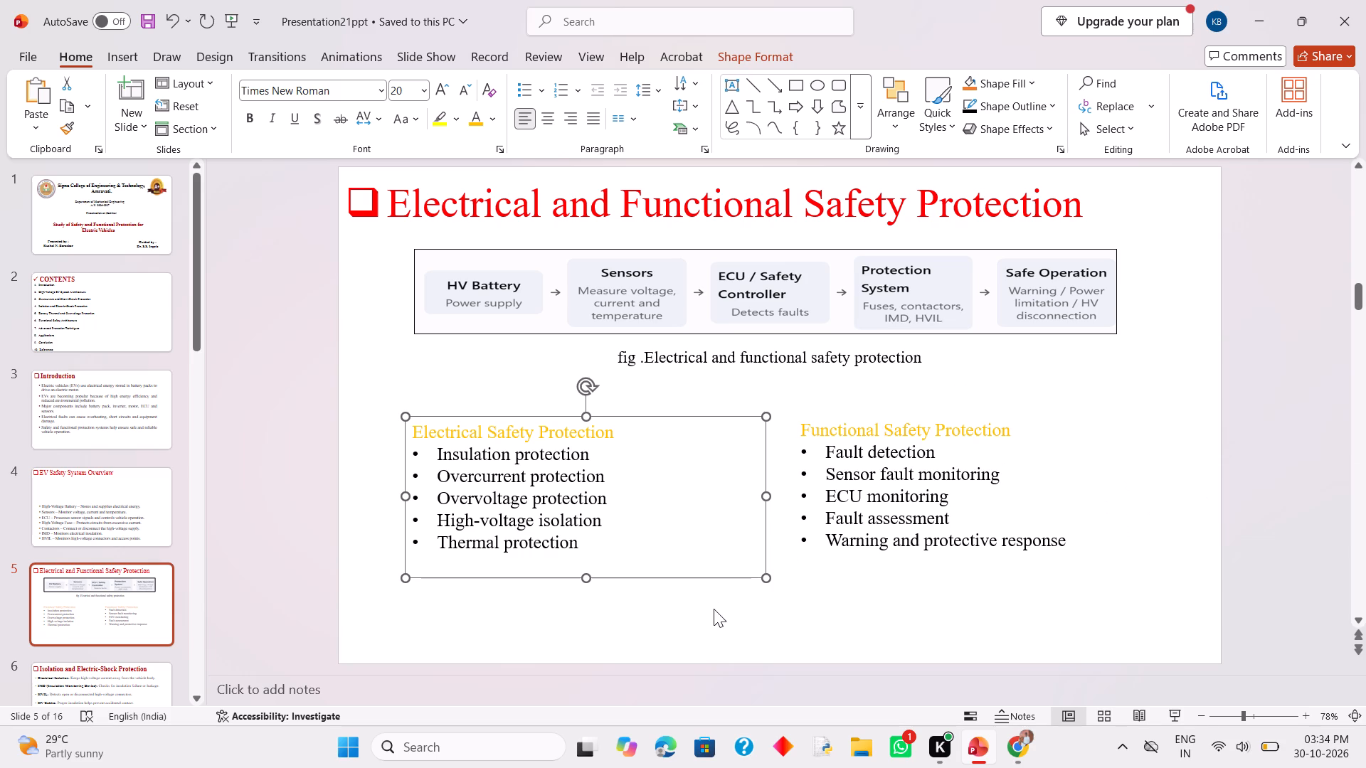
pyautogui.click(714, 609)
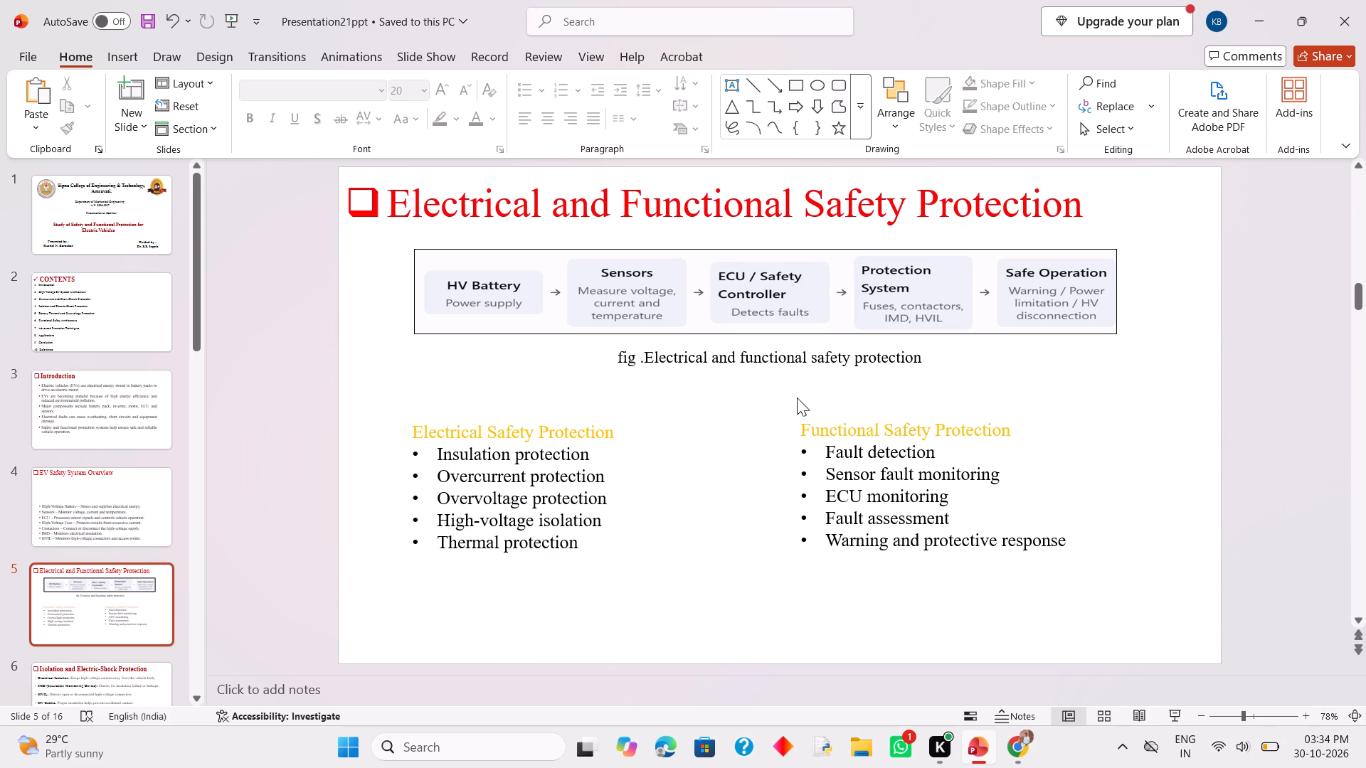
# Move the caption "fig .Electrical and functional safety protection" slightly down, away from the block diagram.
pyautogui.click(794, 356)
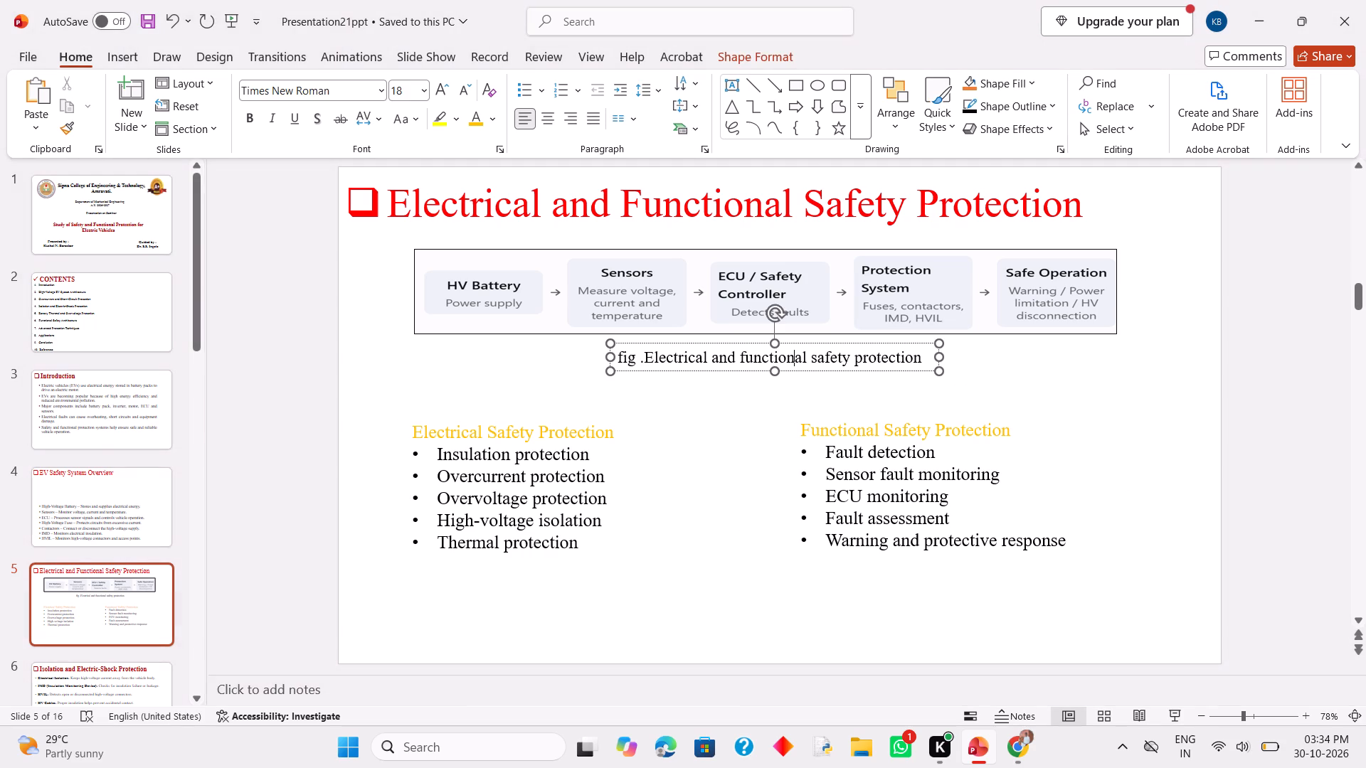
pyautogui.moveTo(805, 341); pyautogui.dragTo(801, 366)
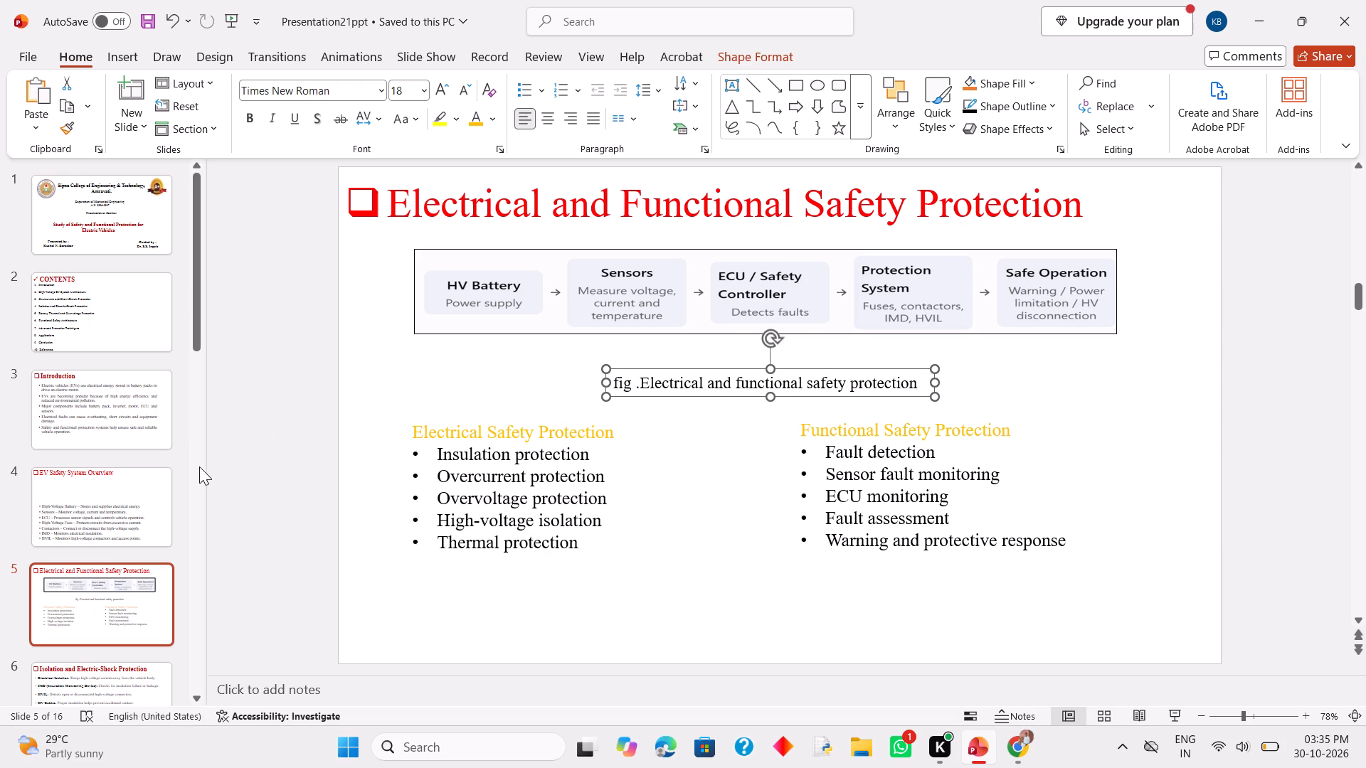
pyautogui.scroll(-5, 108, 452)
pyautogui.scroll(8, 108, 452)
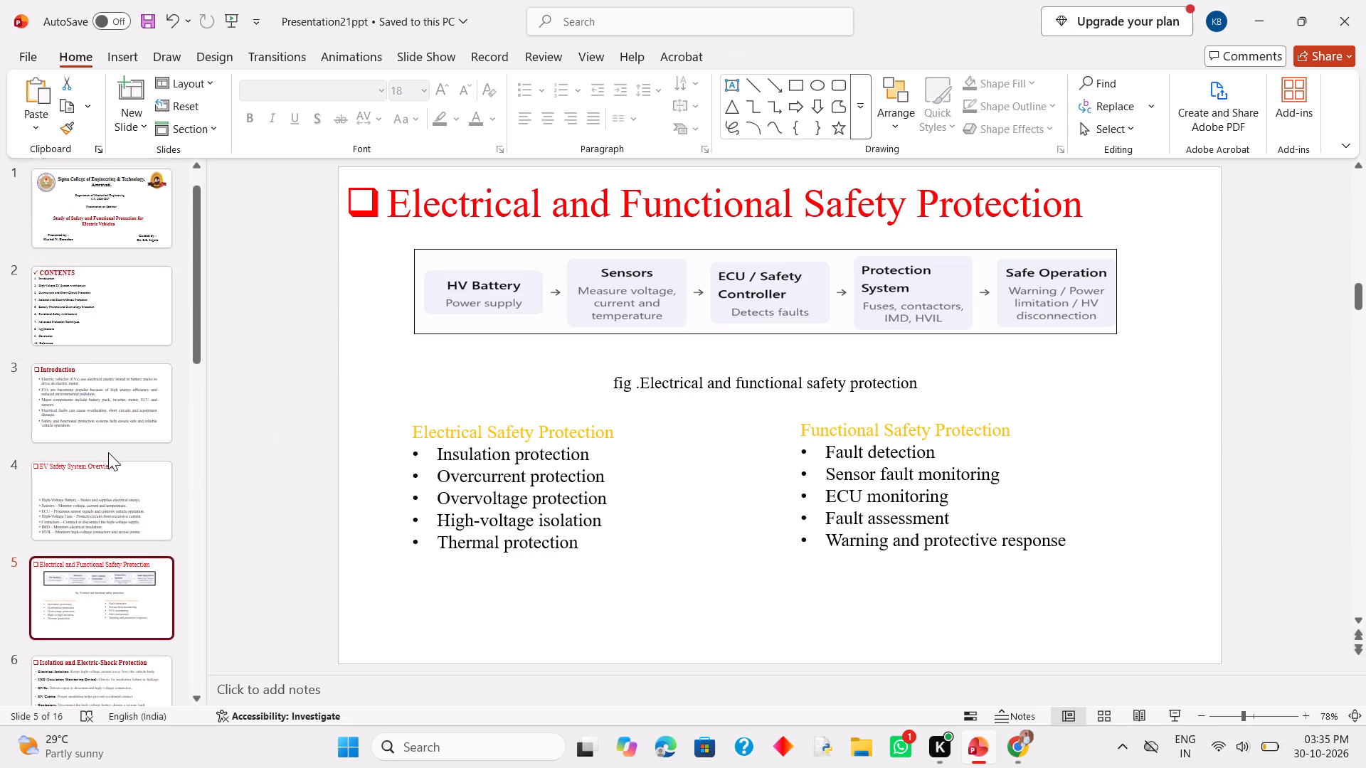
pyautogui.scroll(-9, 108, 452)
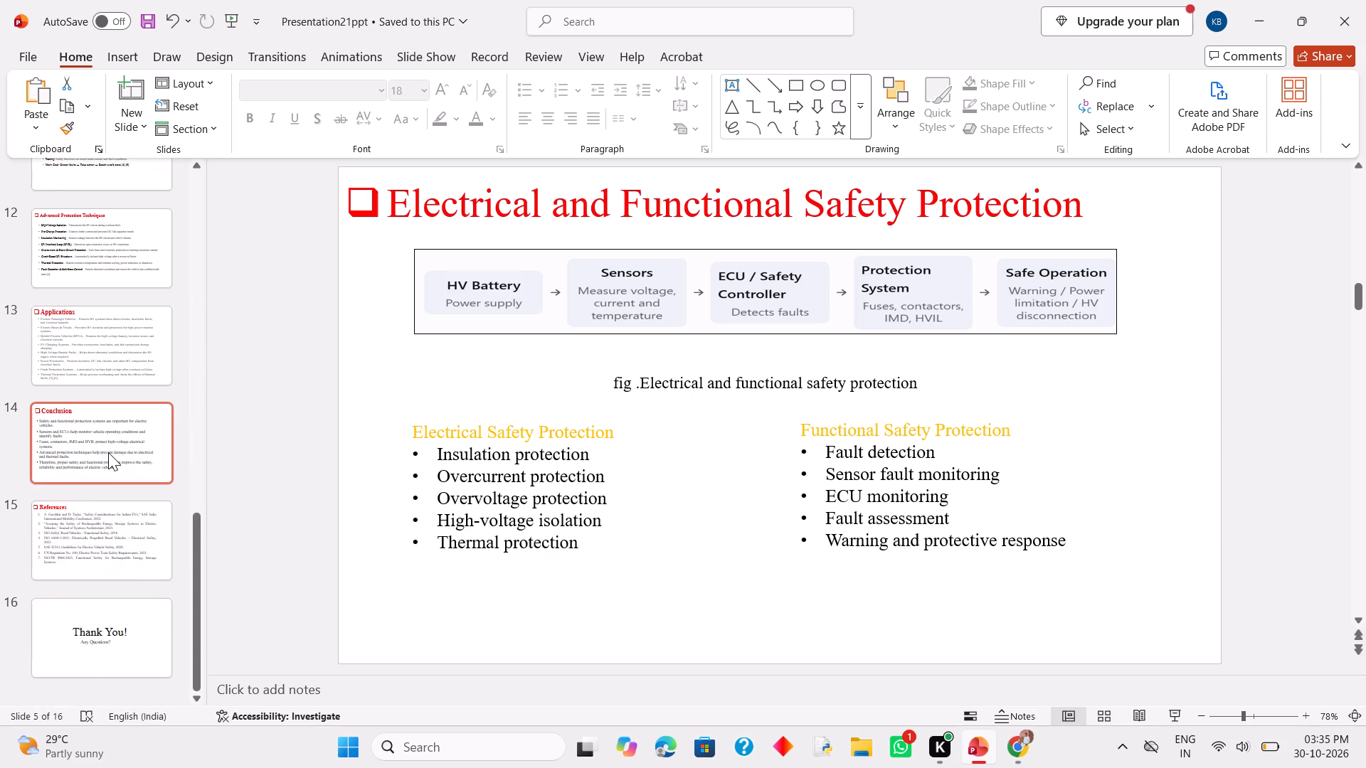
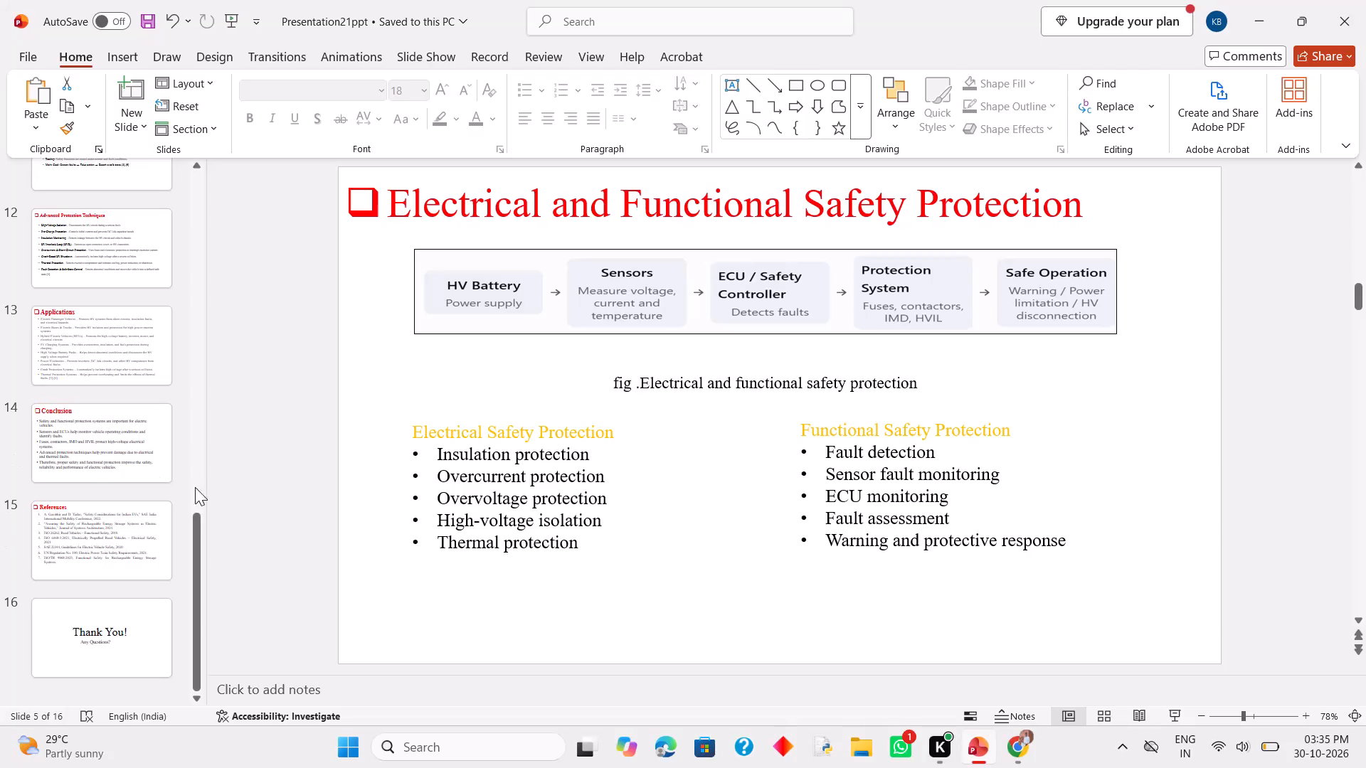
# Move slide 5's block diagram slightly down, closer to its caption.
pyautogui.click(670, 287)
pyautogui.moveTo(670, 287); pyautogui.dragTo(670, 305)
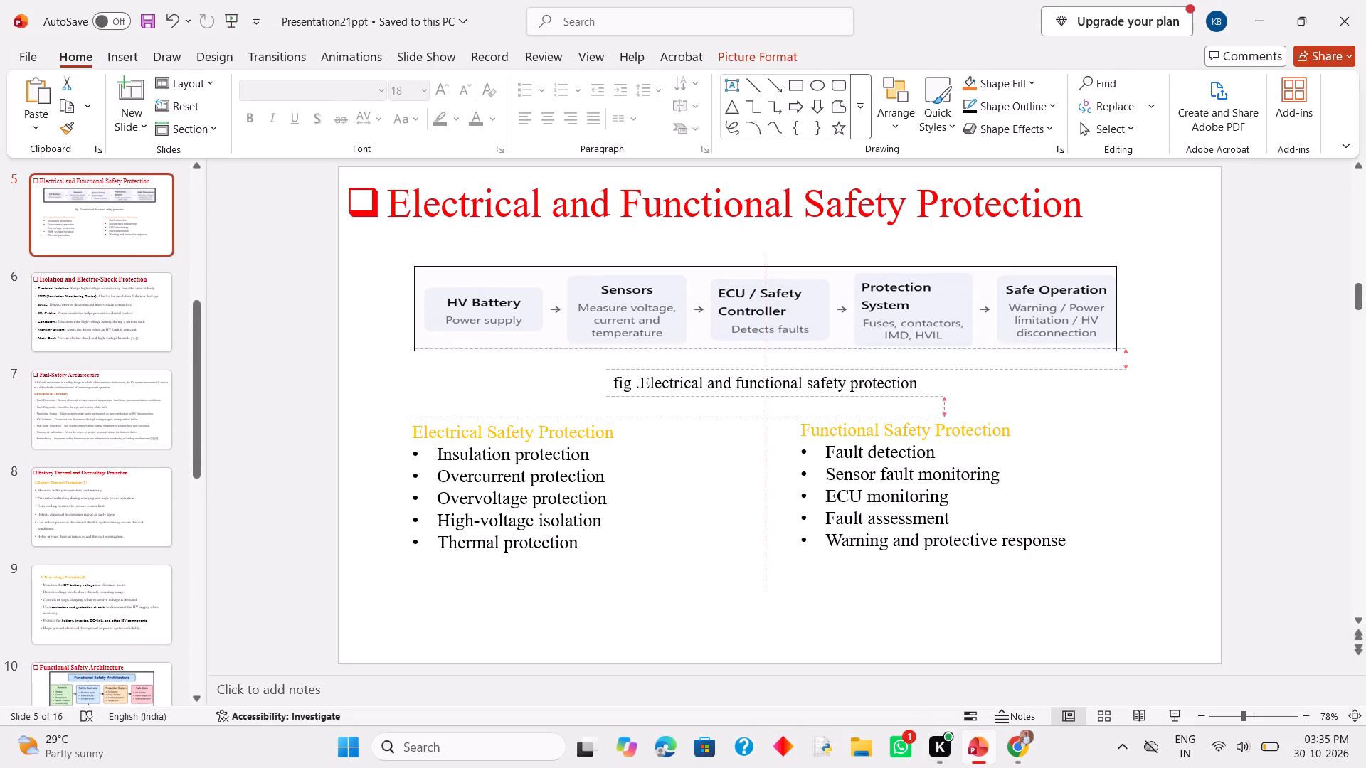
pyautogui.moveTo(670, 305); pyautogui.dragTo(668, 305)
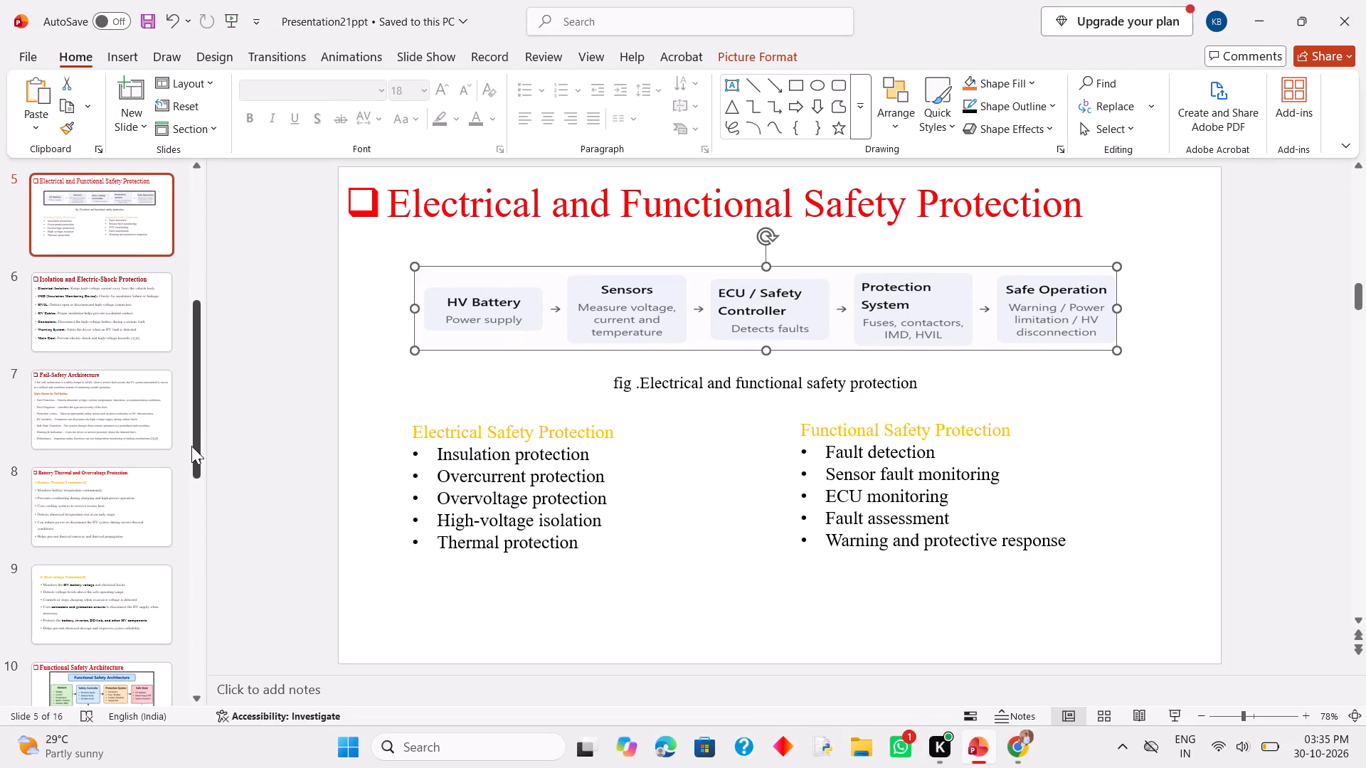
# Review the fail-safety, contents, introduction, system overview and electrical and functional protection slides against the planned outline.
pyautogui.click(78, 410)
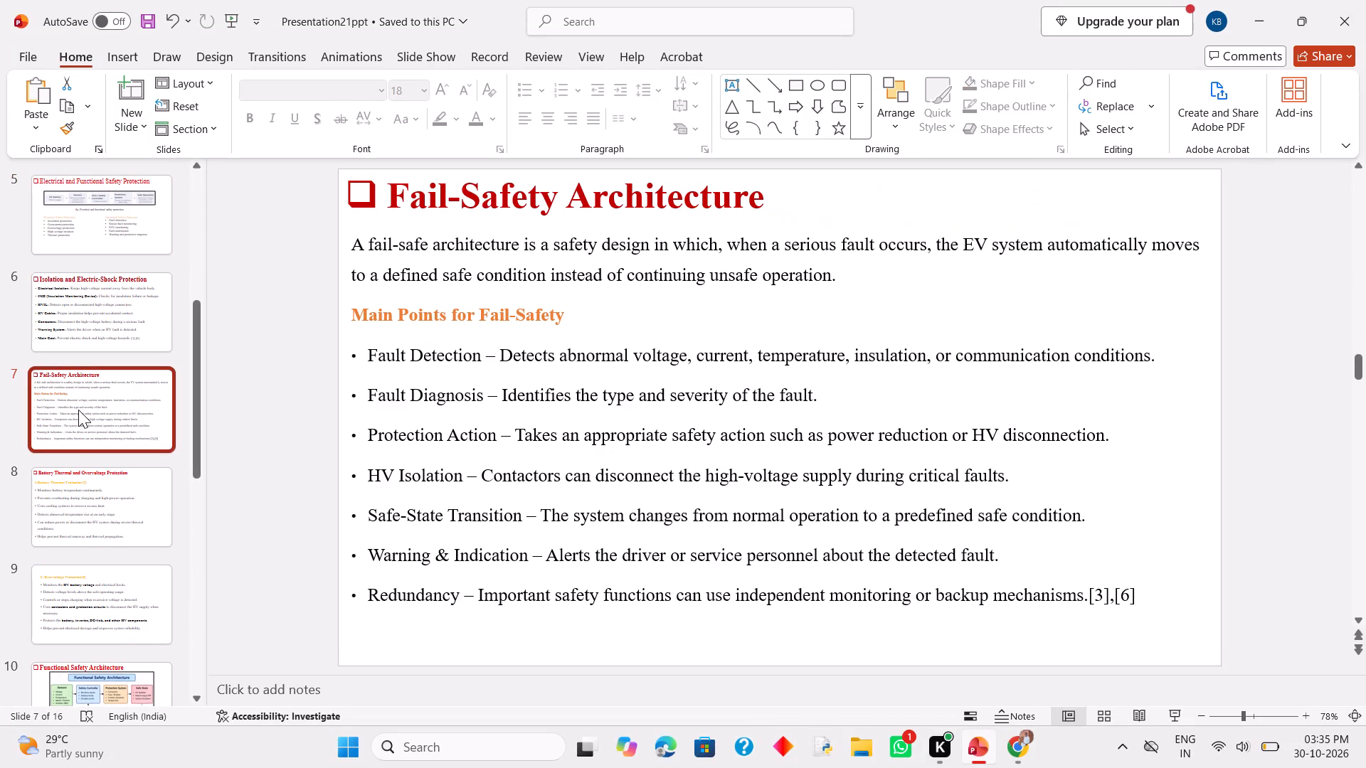
pyautogui.scroll(4, 97, 347)
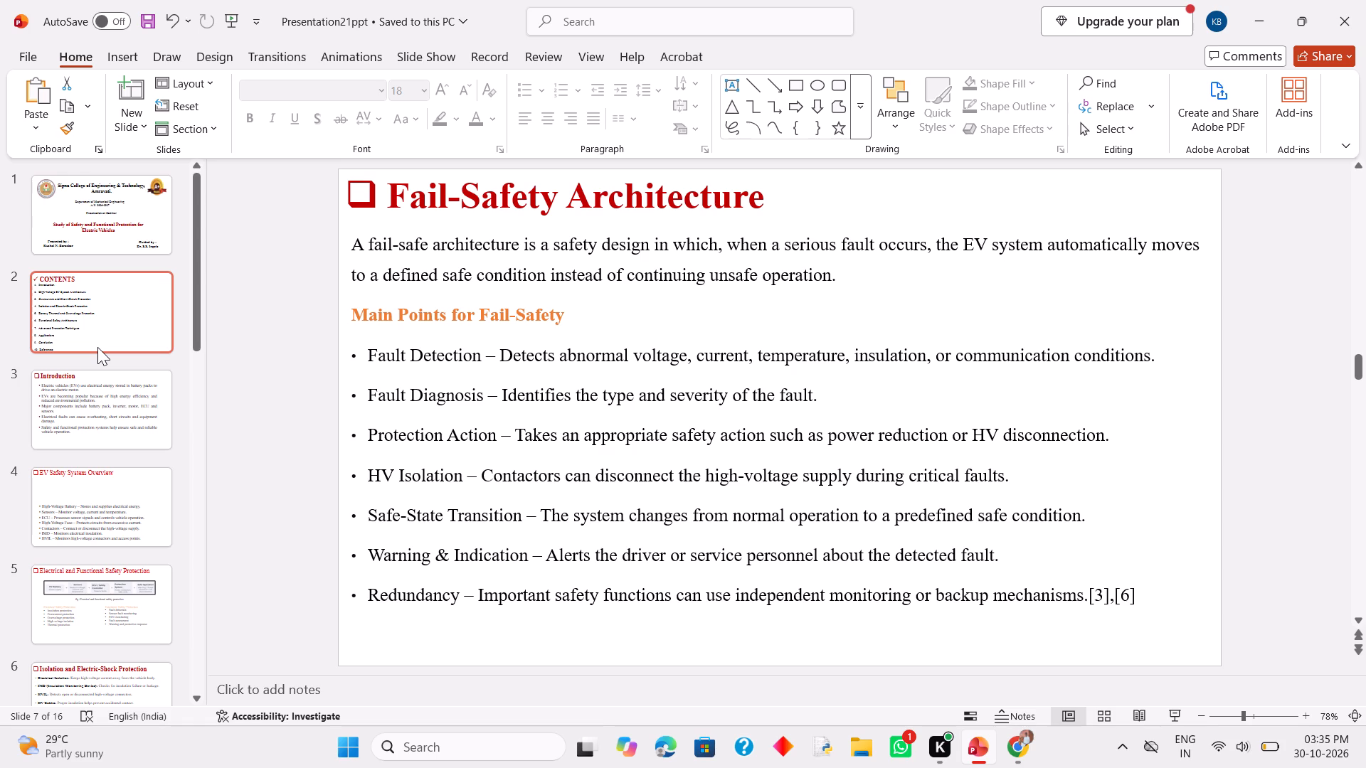
pyautogui.click(97, 347)
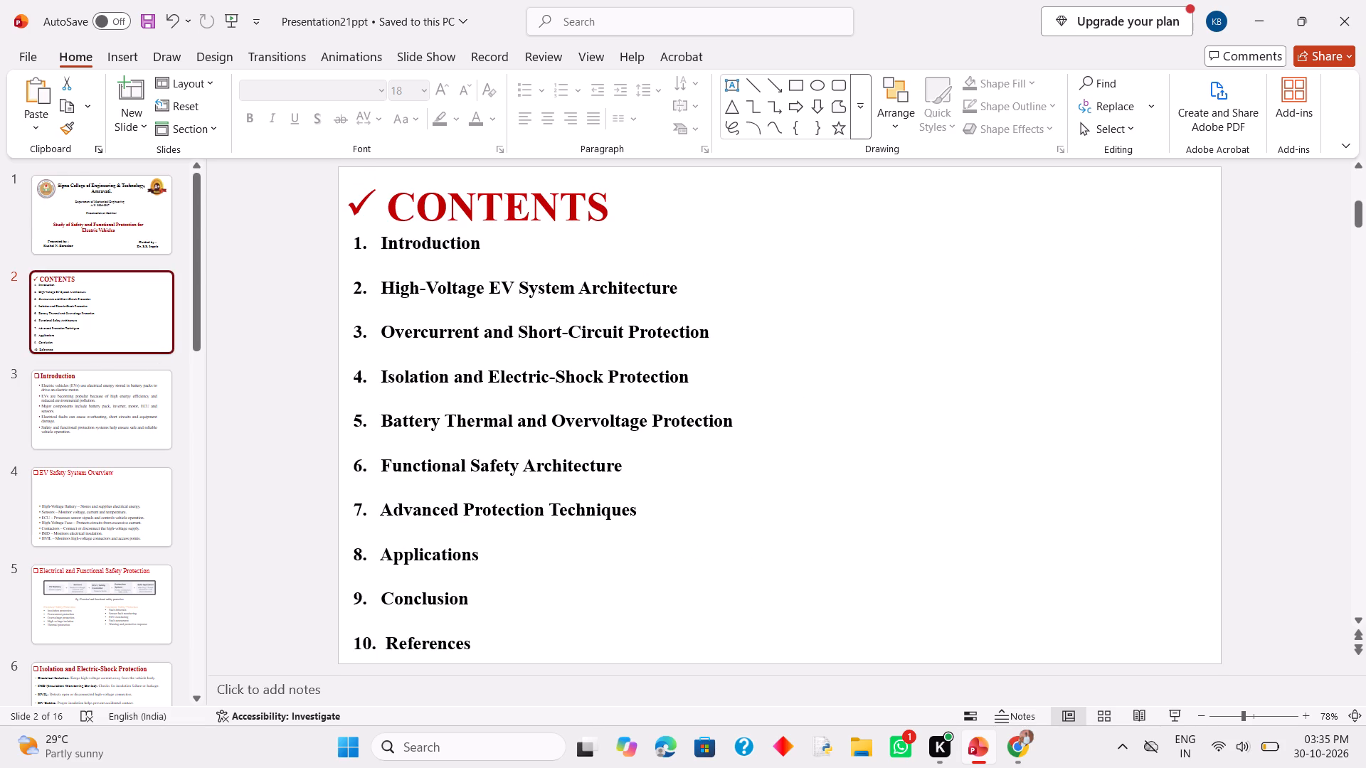
pyautogui.click(122, 409)
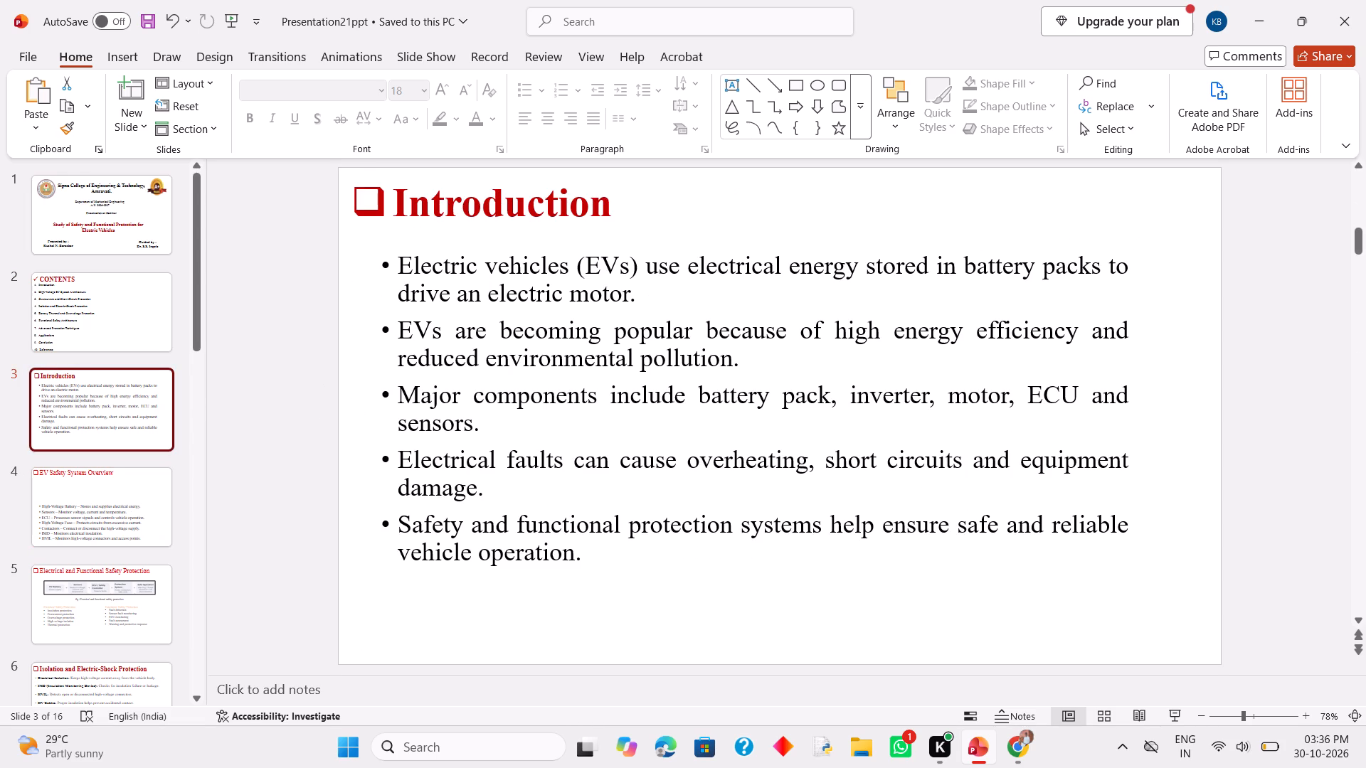
pyautogui.moveTo(434, 337); pyautogui.dragTo(541, 420)
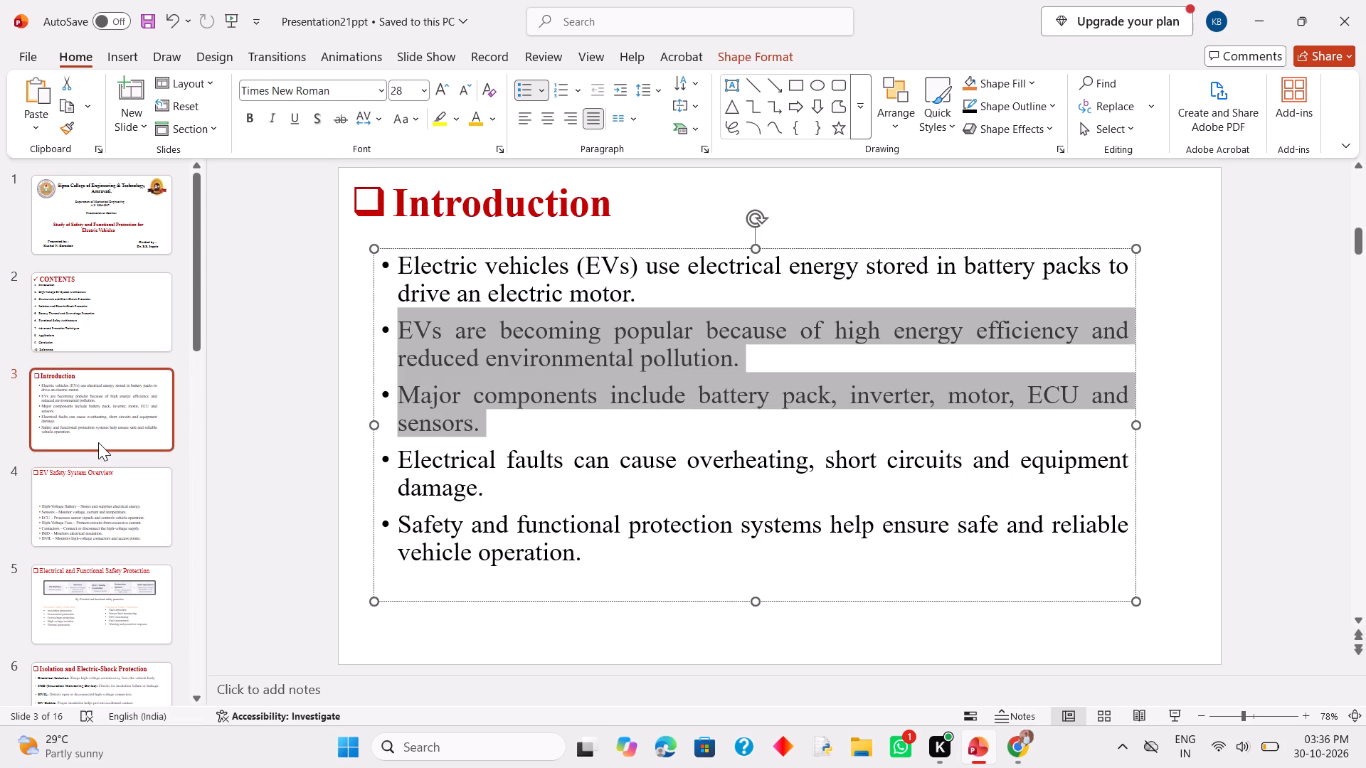
pyautogui.click(95, 486)
pyautogui.click(92, 611)
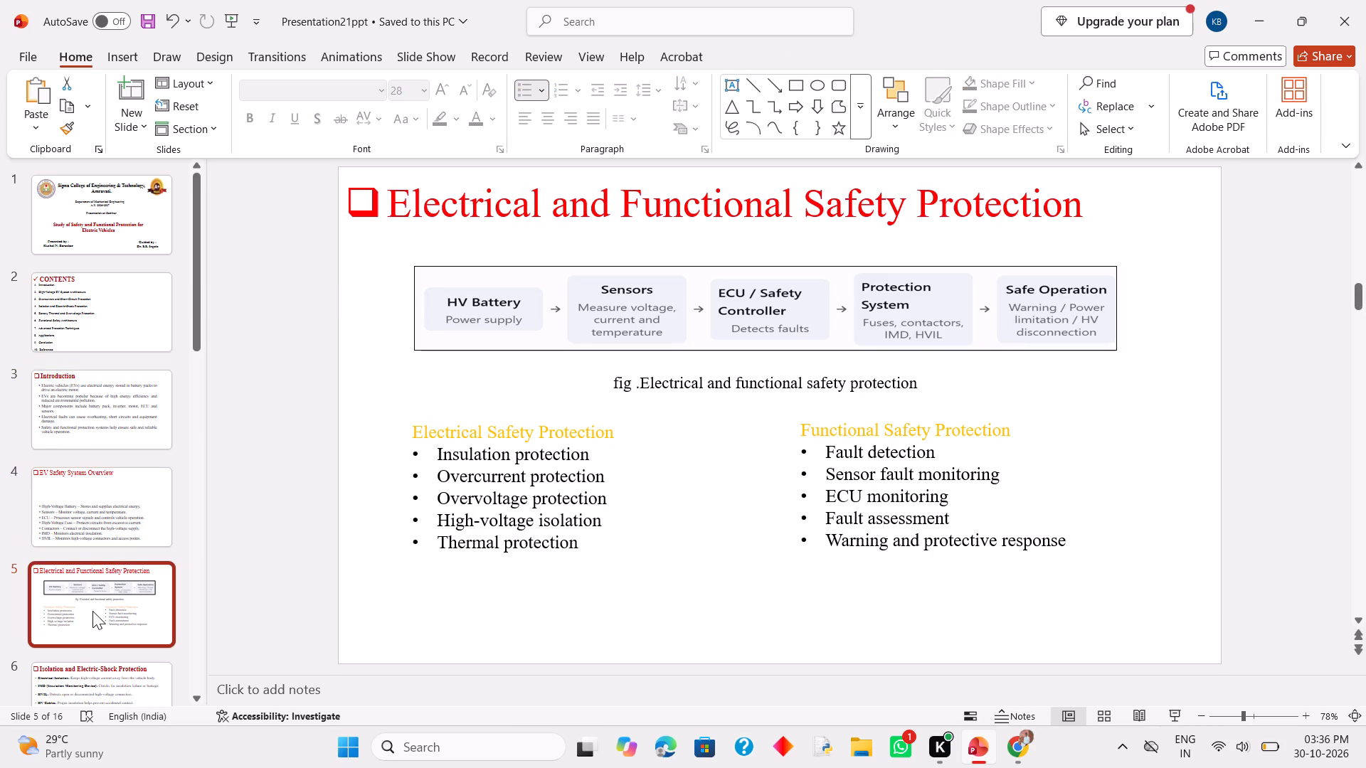
# Cut the title text "Isolation and Electric-Shock Protection" from slide 6.
pyautogui.click(87, 688)
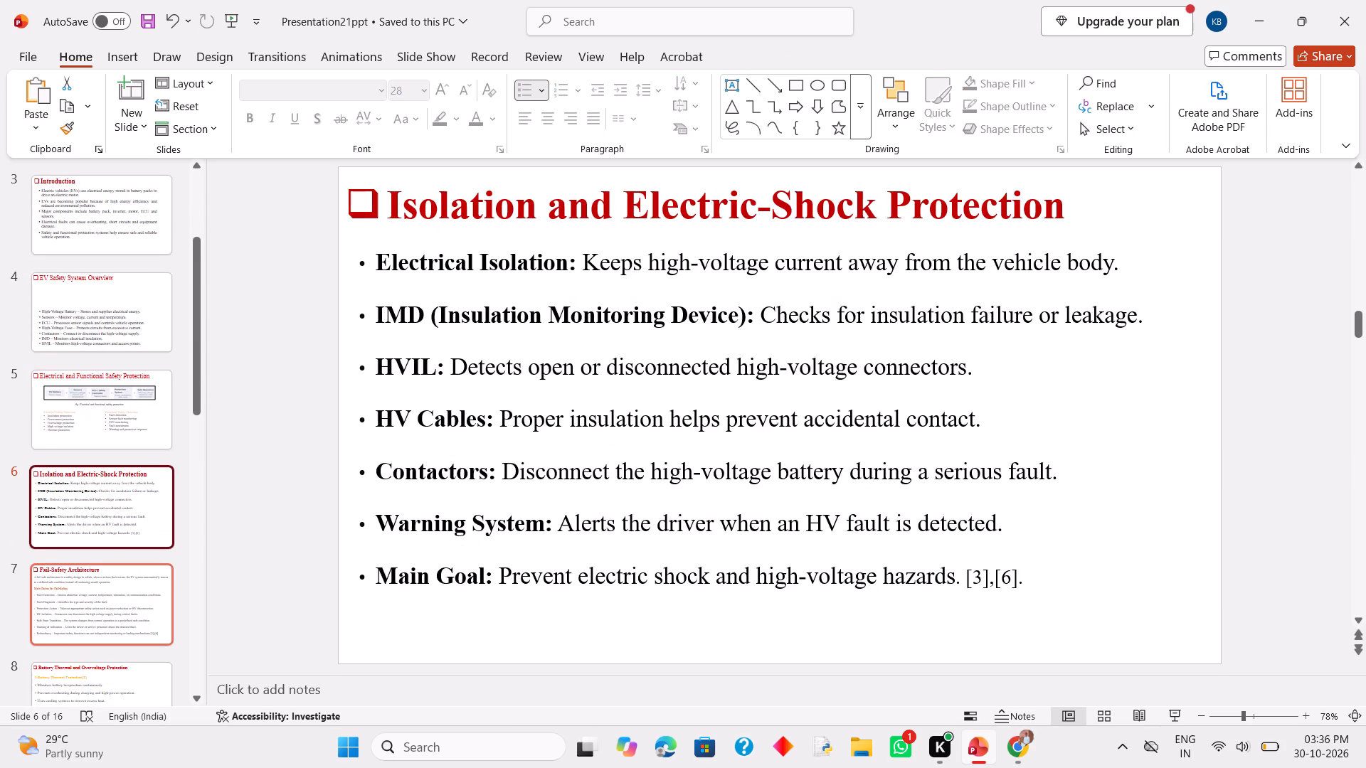
pyautogui.click(1071, 198)
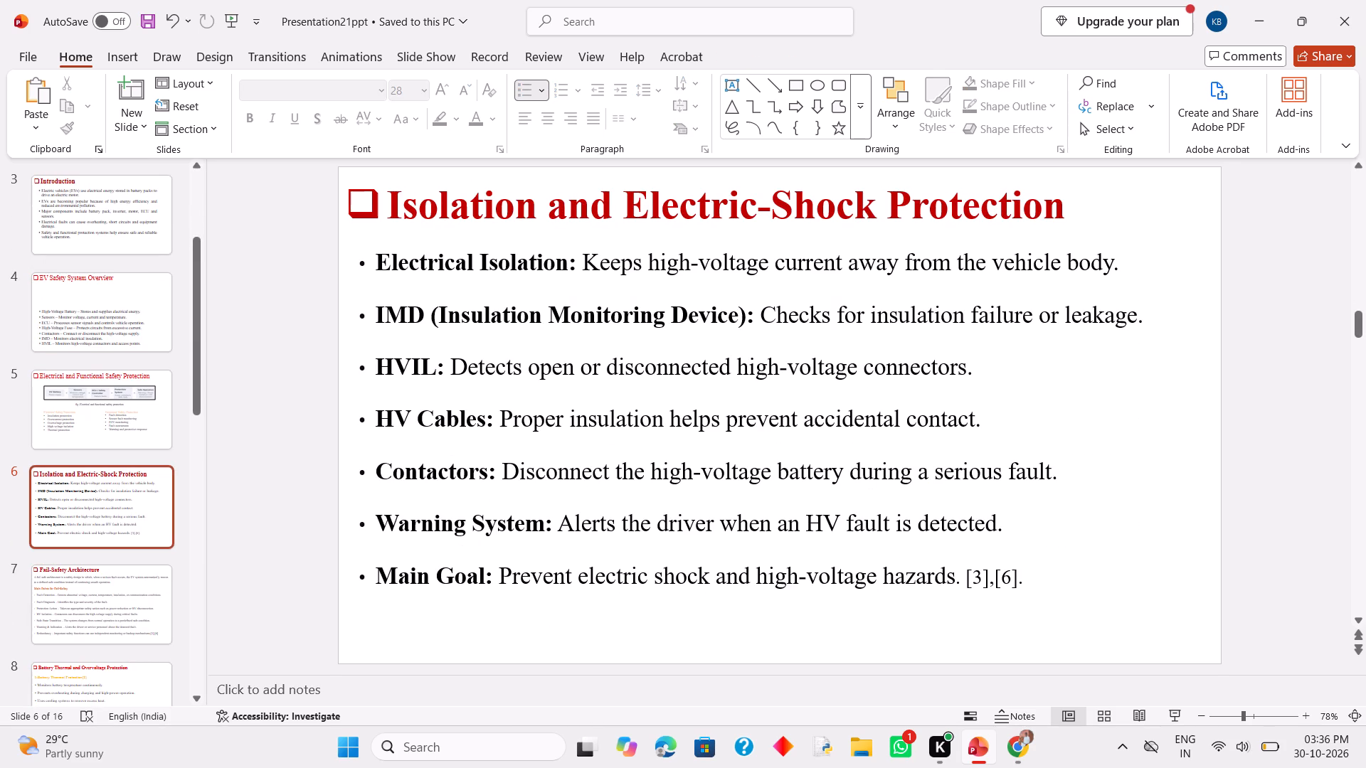
pyautogui.moveTo(1057, 204); pyautogui.dragTo(486, 219)
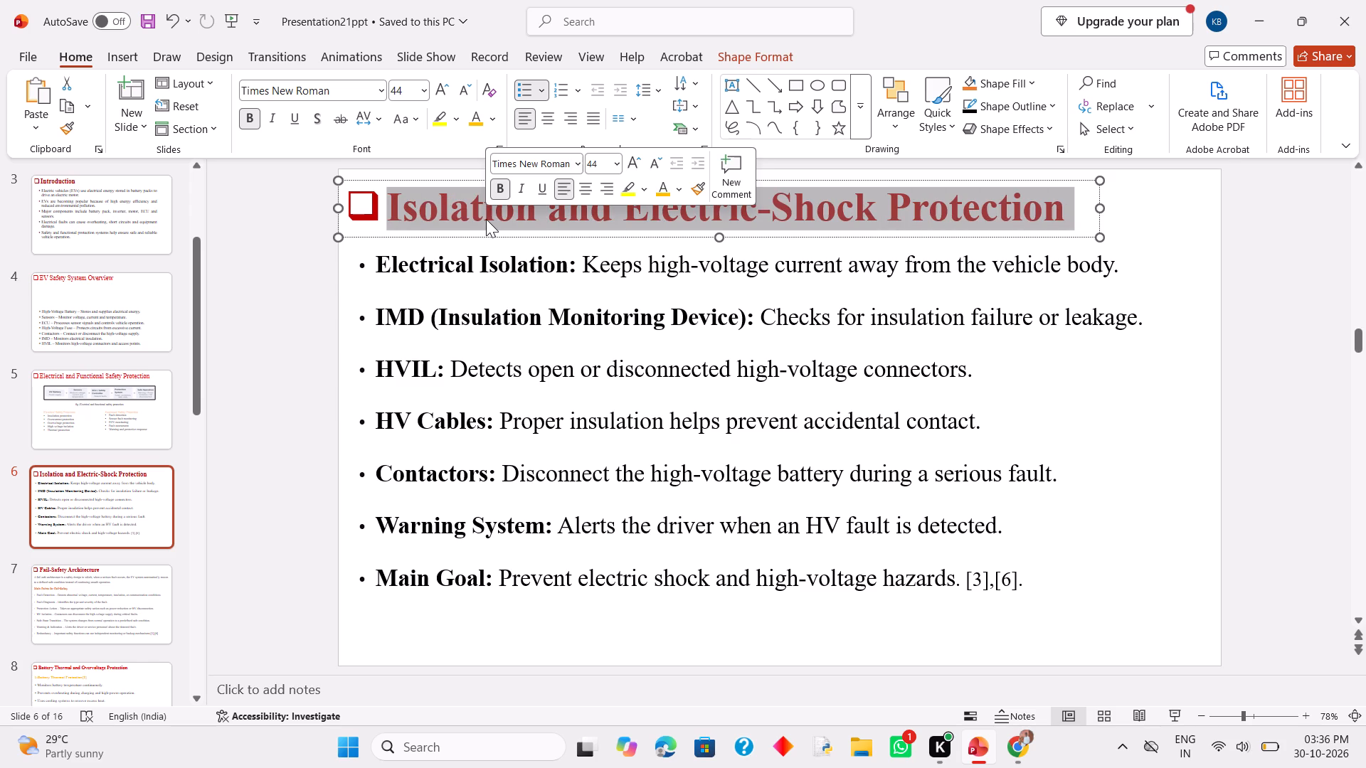
pyautogui.hotkey('ctrl', 'x')
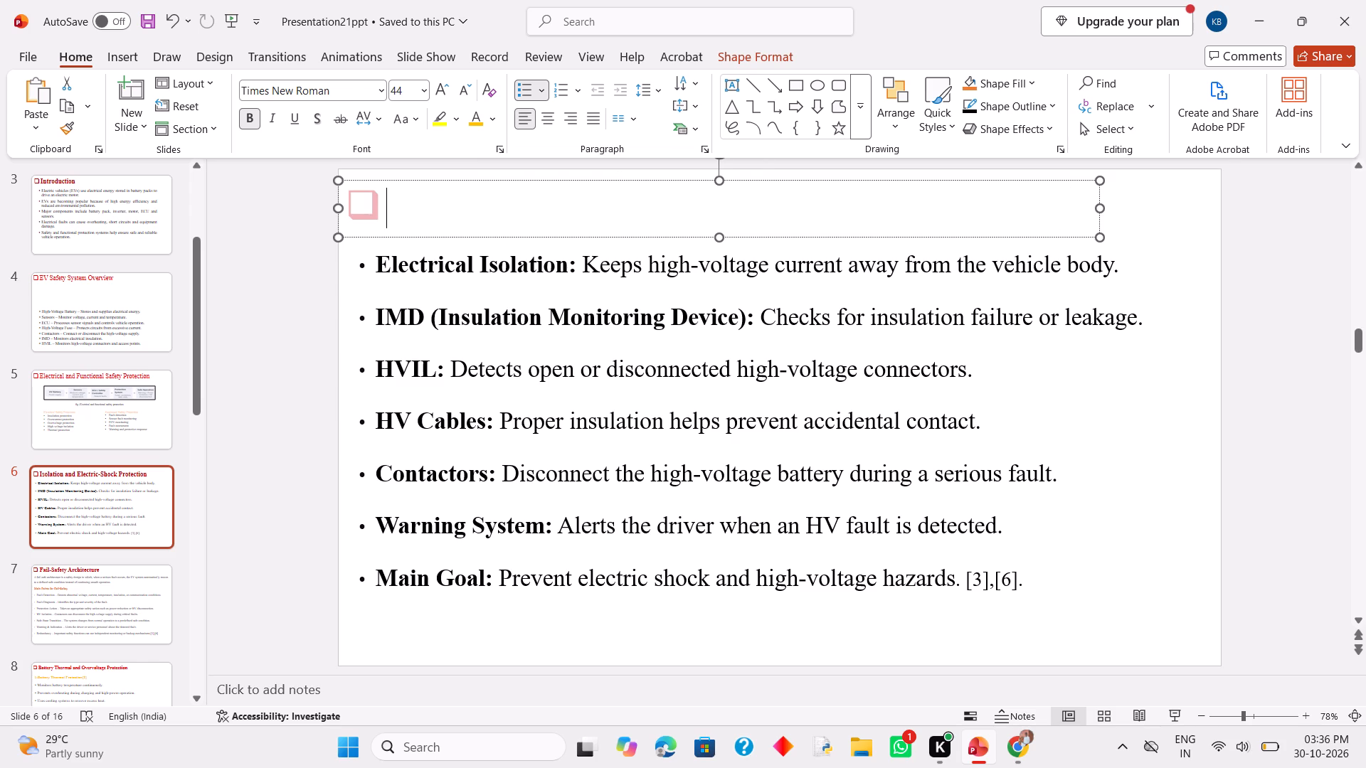
pyautogui.click(1007, 747)
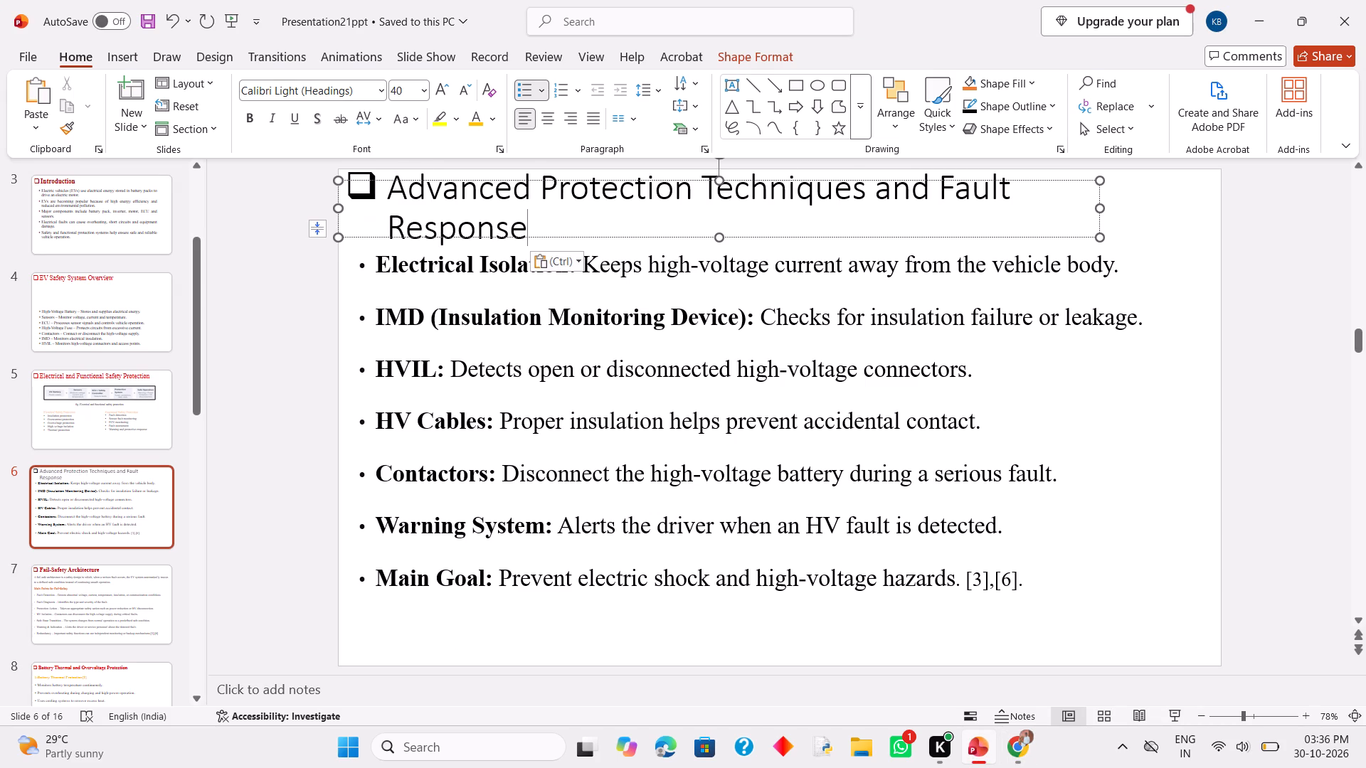
# Format slide 6's new title with font size 36, bold, Times New Roman and the standard red font colour.
pyautogui.moveTo(662, 213); pyautogui.dragTo(532, 188)
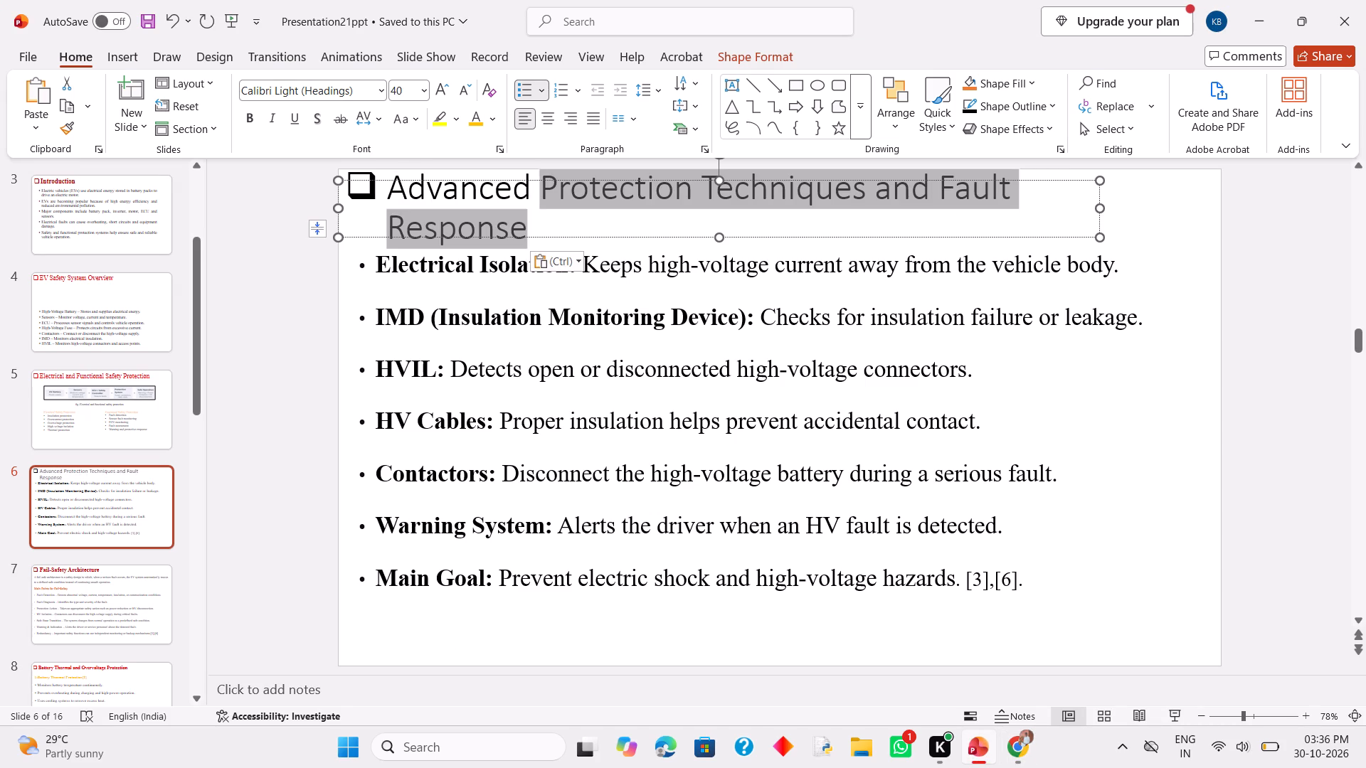
pyautogui.moveTo(532, 188); pyautogui.dragTo(433, 186)
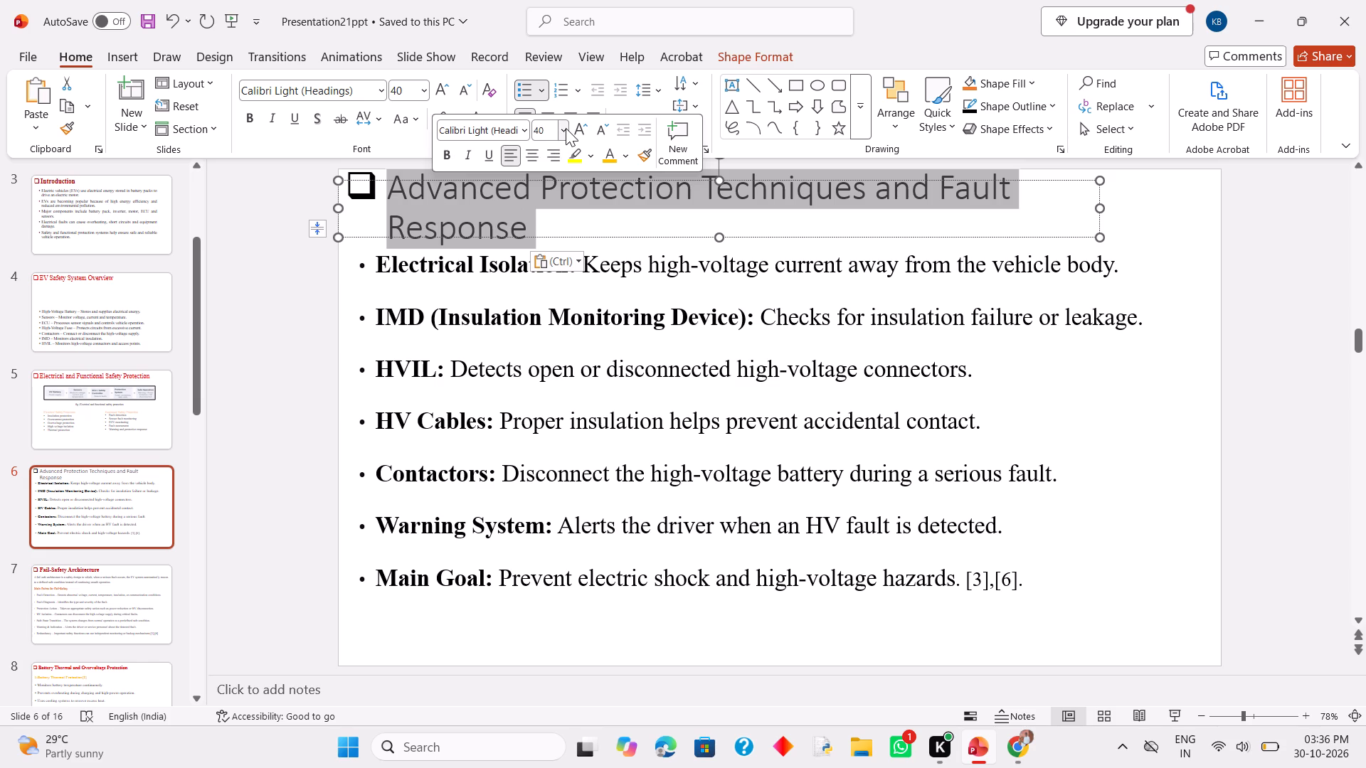
pyautogui.click(566, 128)
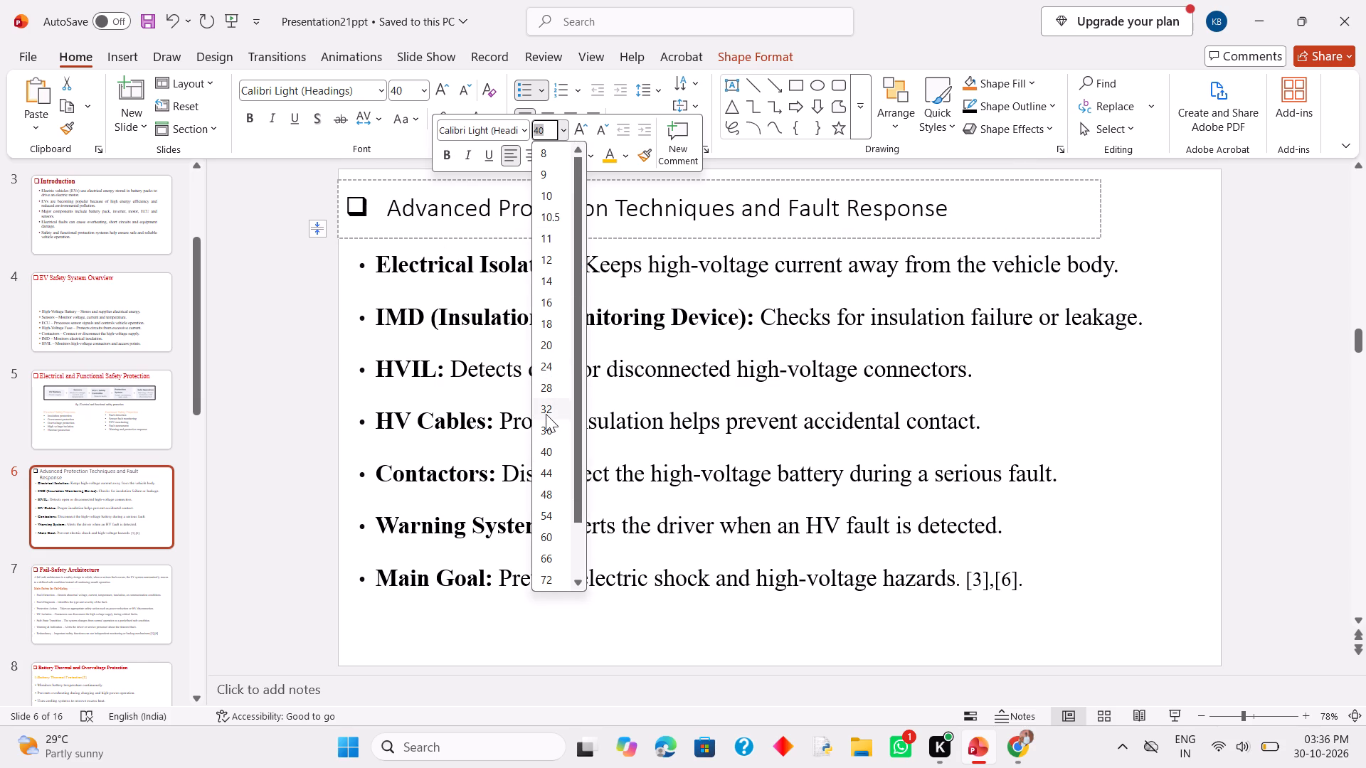
pyautogui.click(550, 432)
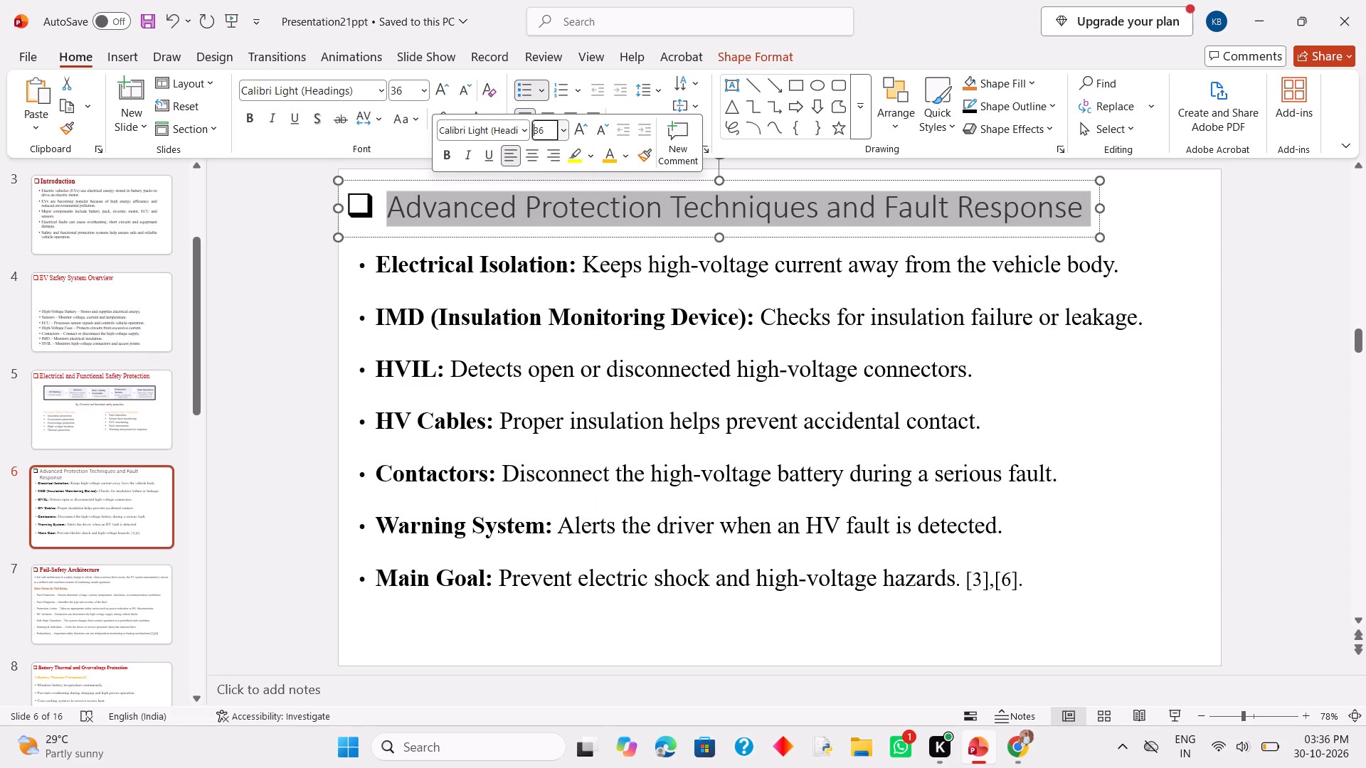
pyautogui.click(447, 153)
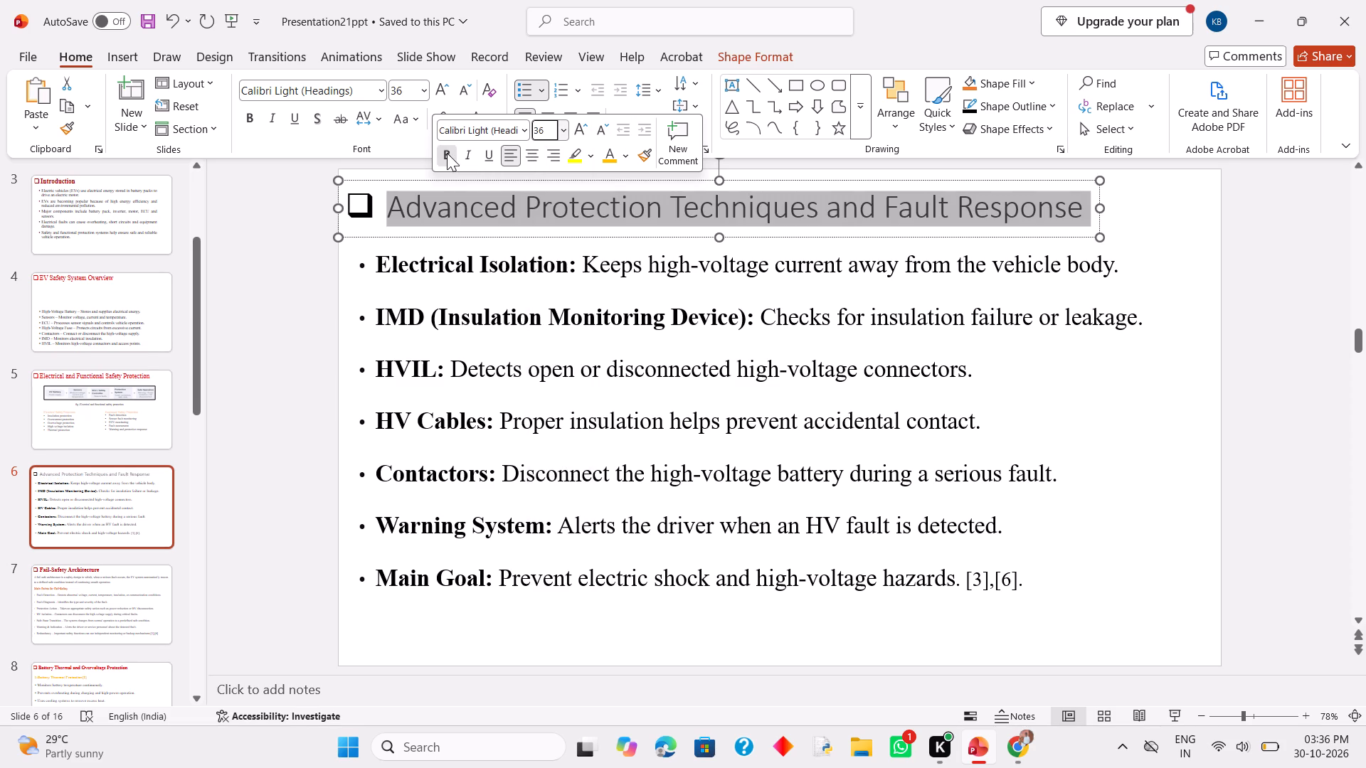
pyautogui.click(520, 127)
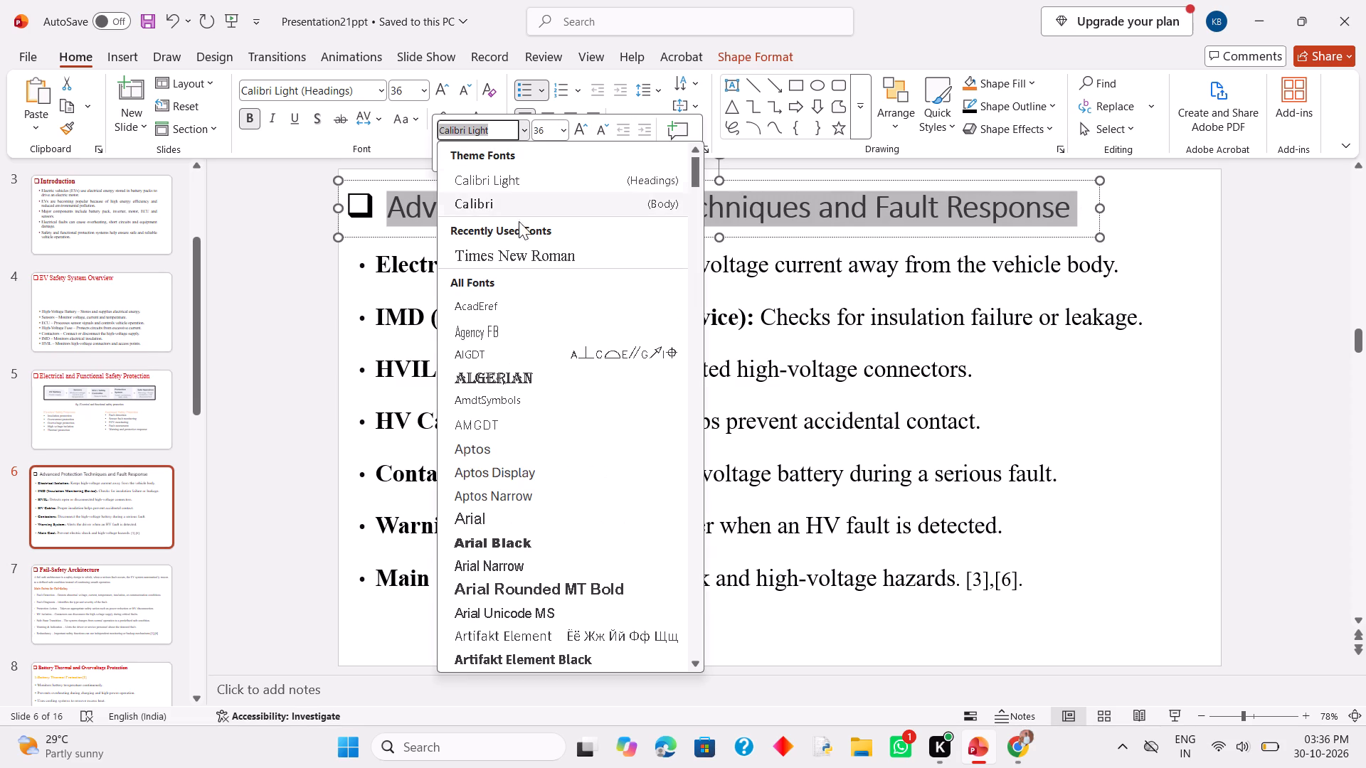
pyautogui.click(520, 247)
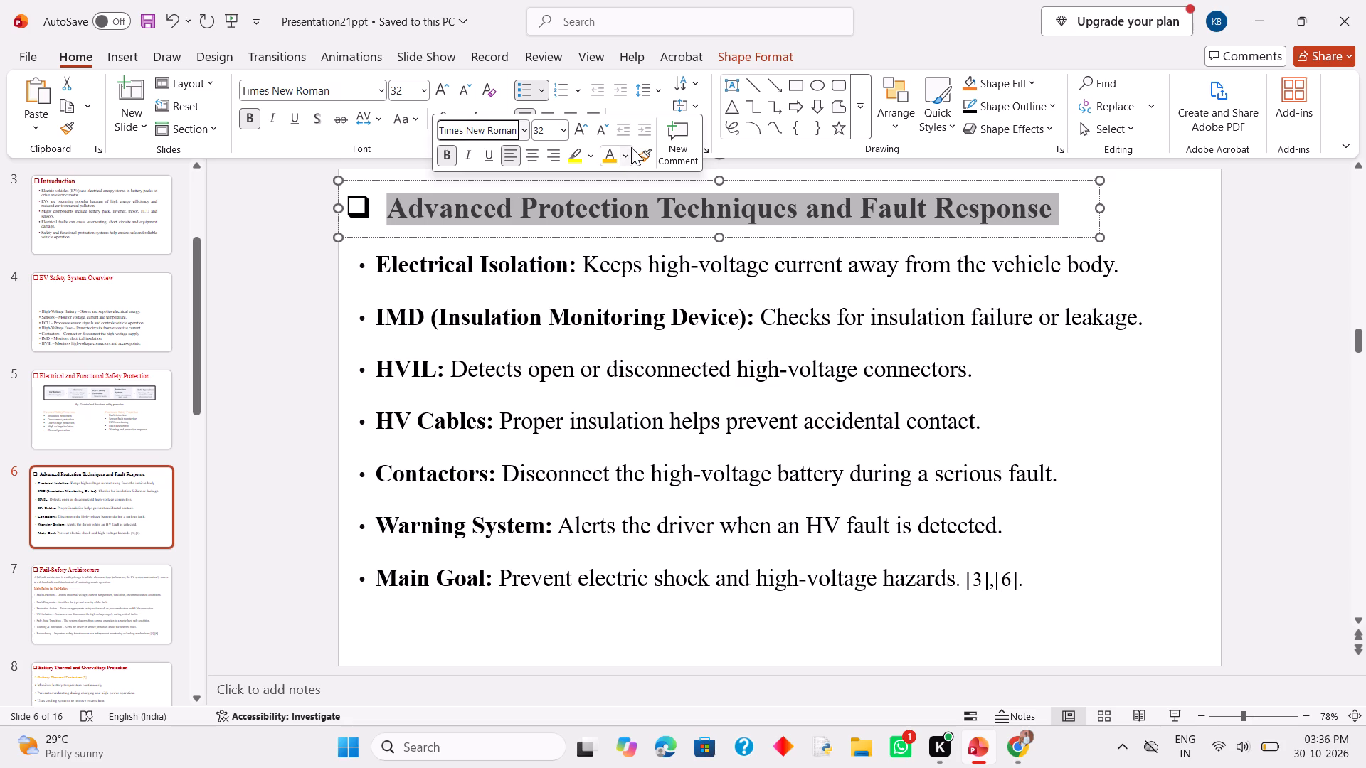
pyautogui.click(628, 149)
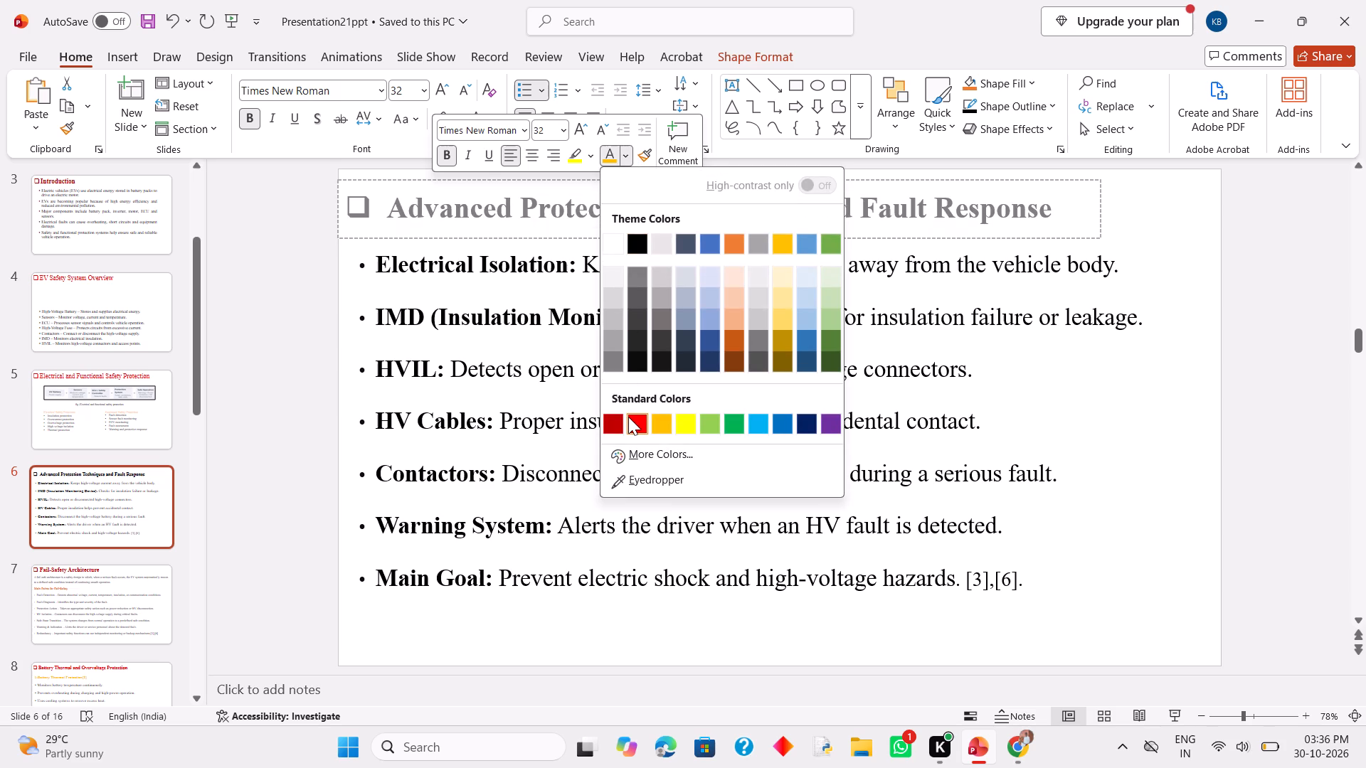
pyautogui.click(629, 417)
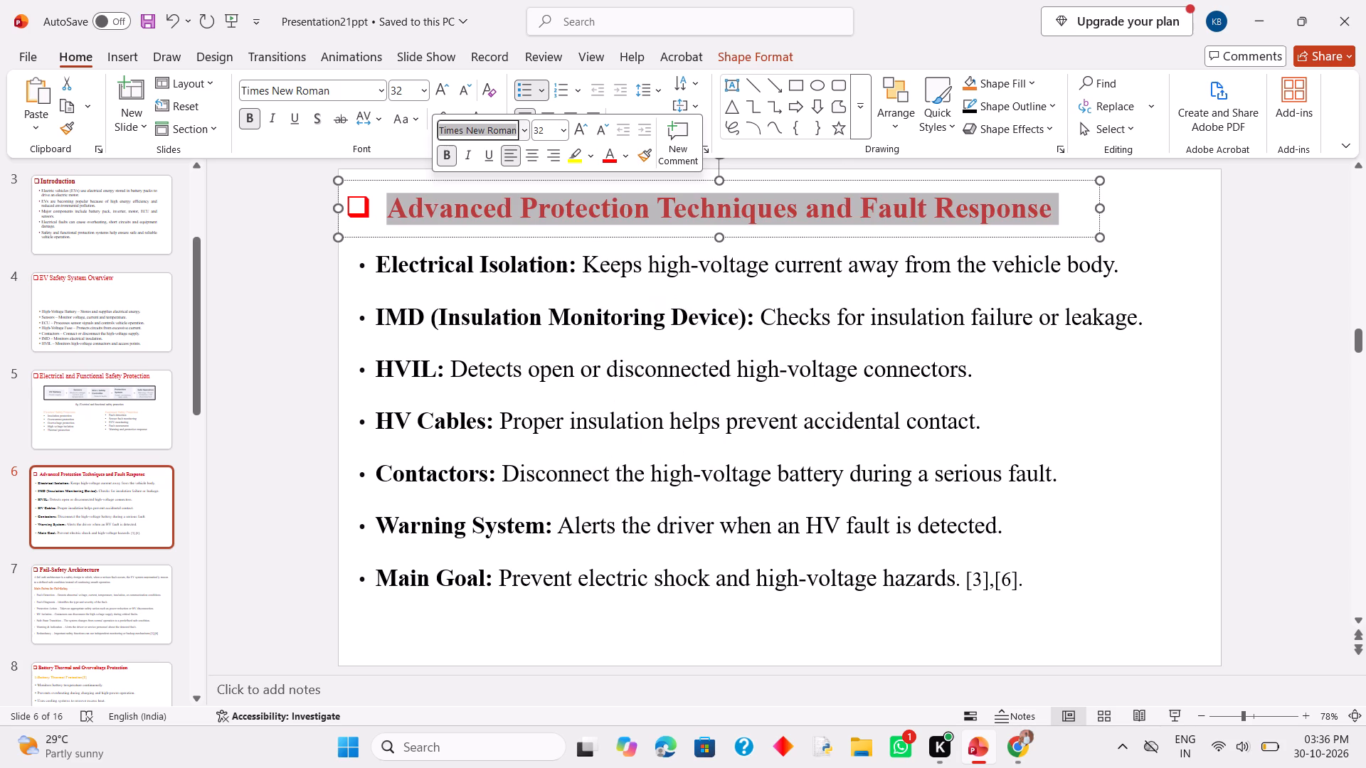
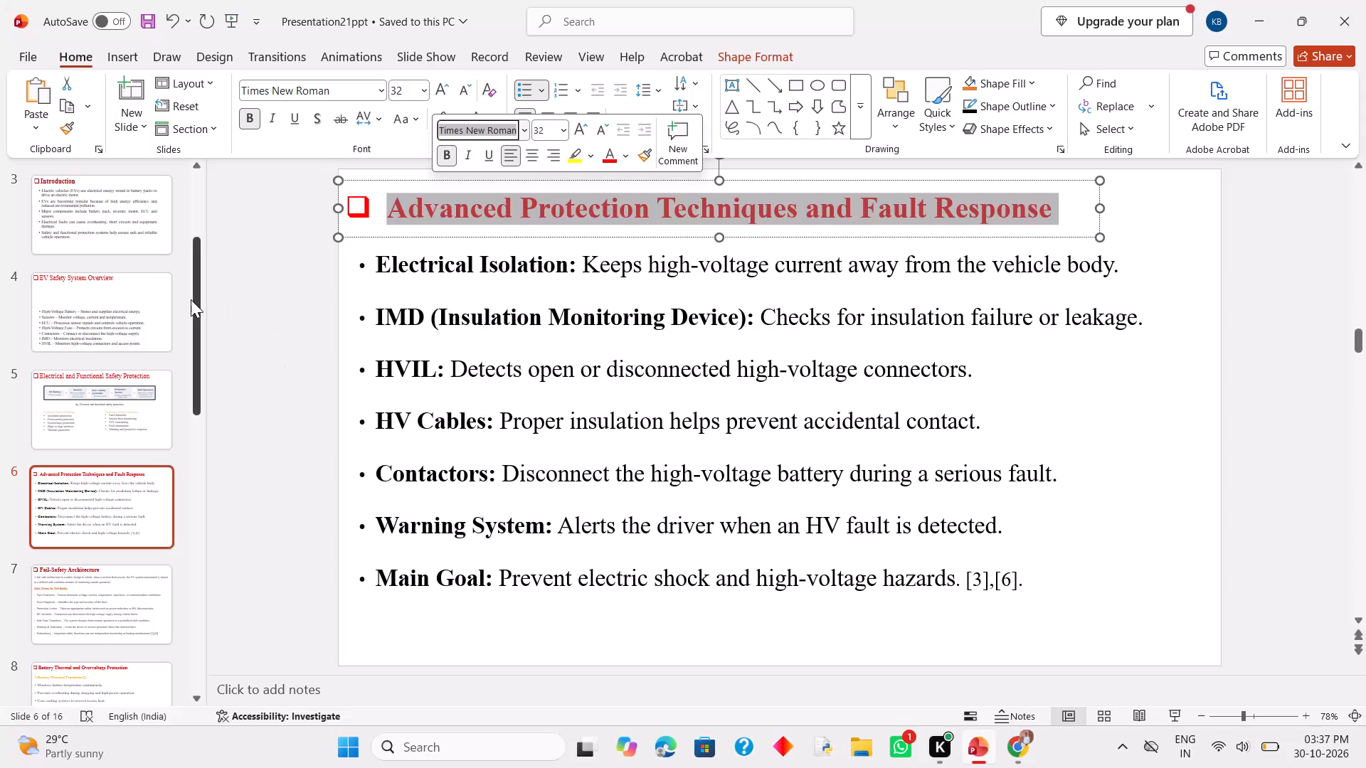
# Delete "High-Voltage" from the first bullet on slide 4 so that it starts with "Battery".
pyautogui.click(106, 316)
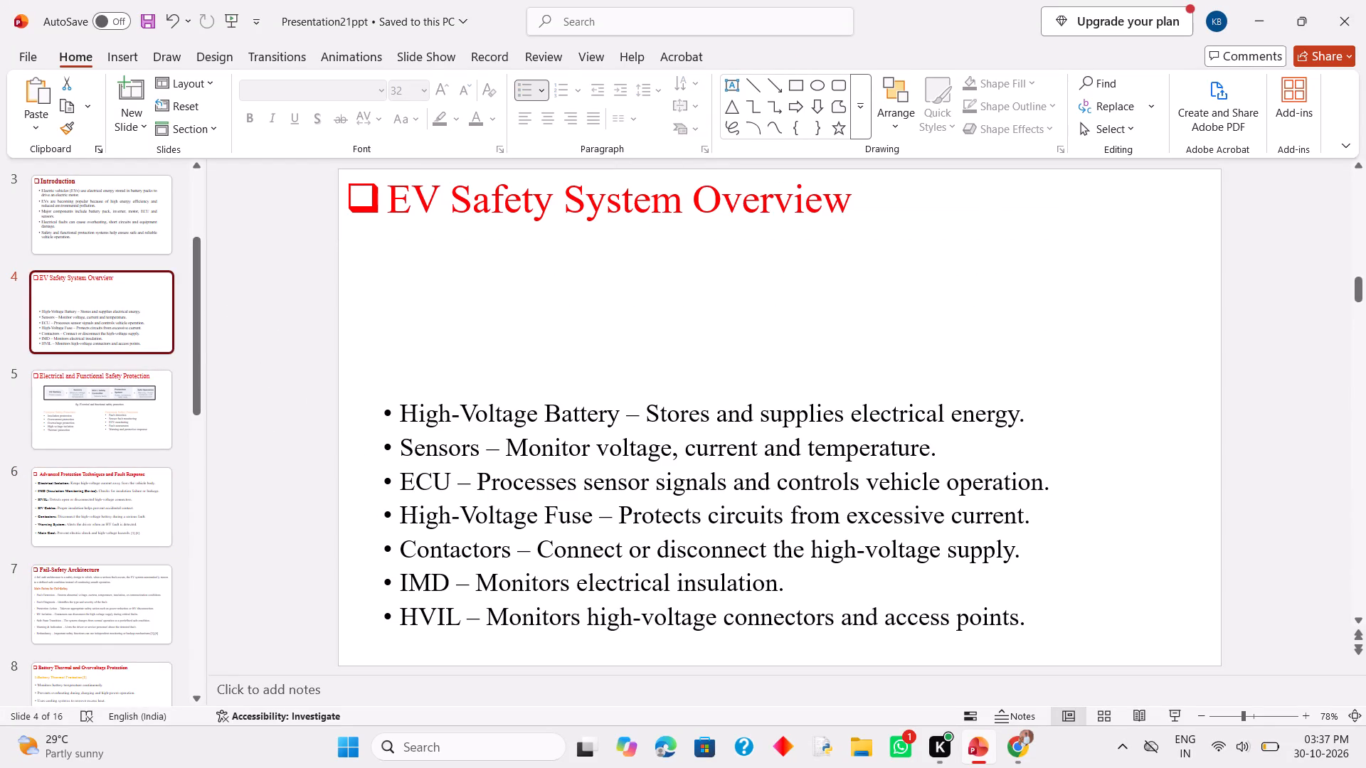
pyautogui.click(592, 434)
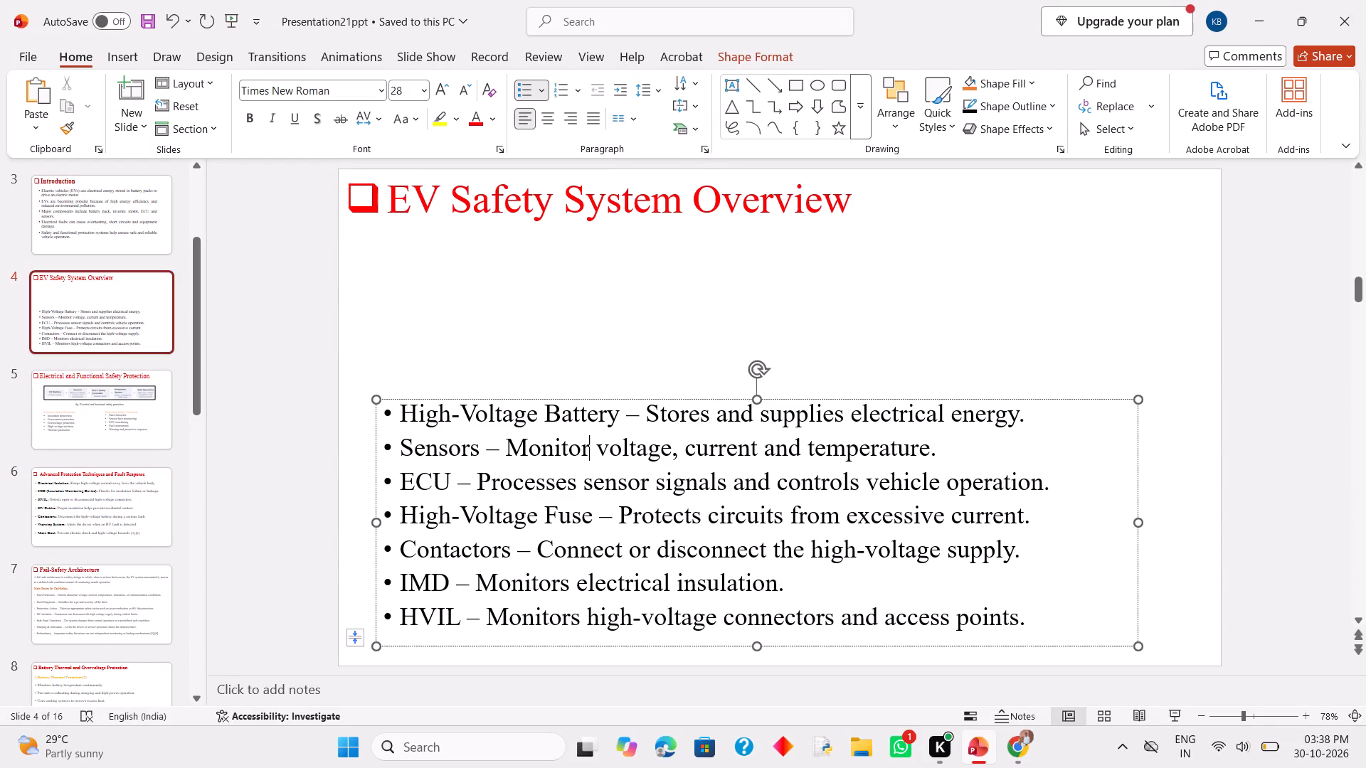
pyautogui.click(615, 411)
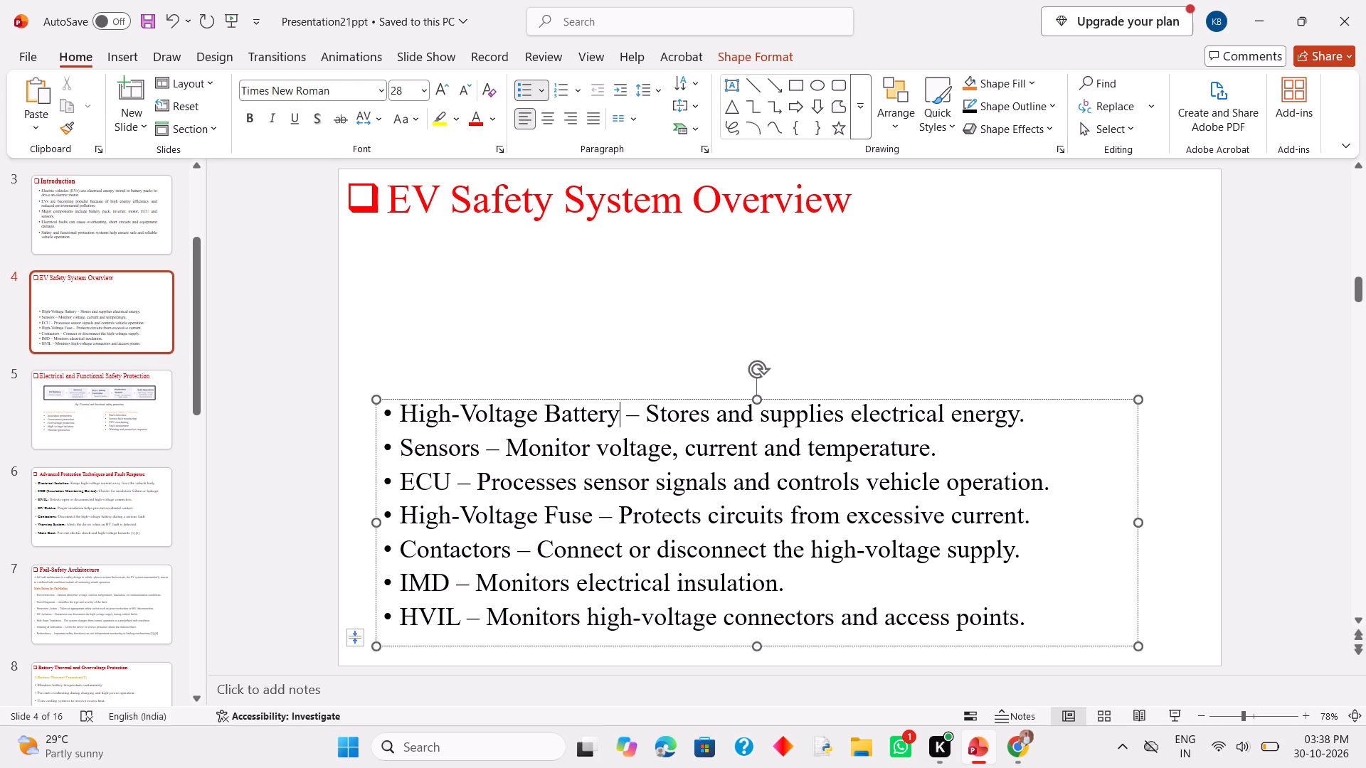
pyautogui.click(534, 413)
pyautogui.hotkey('ctrl', 'BackSpace')
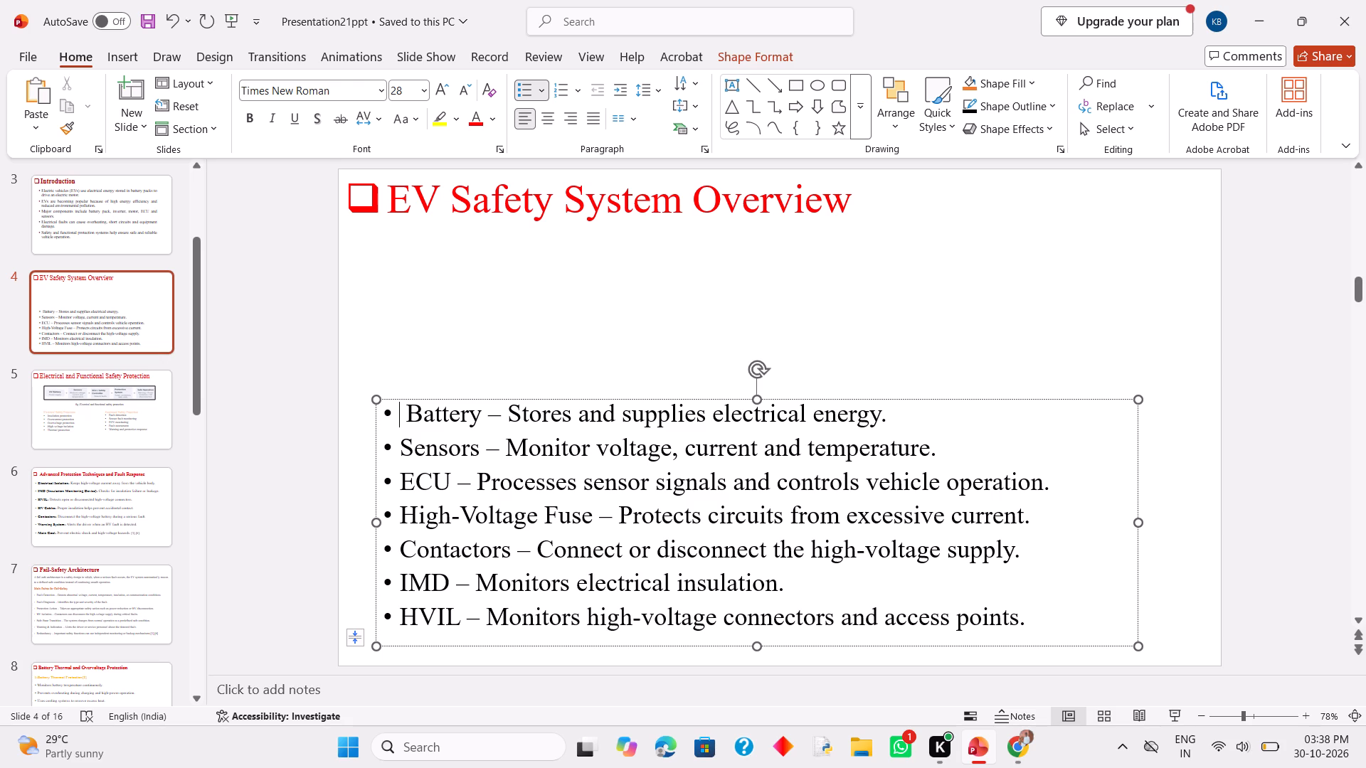
pyautogui.press('Right')
pyautogui.press('BackSpace')
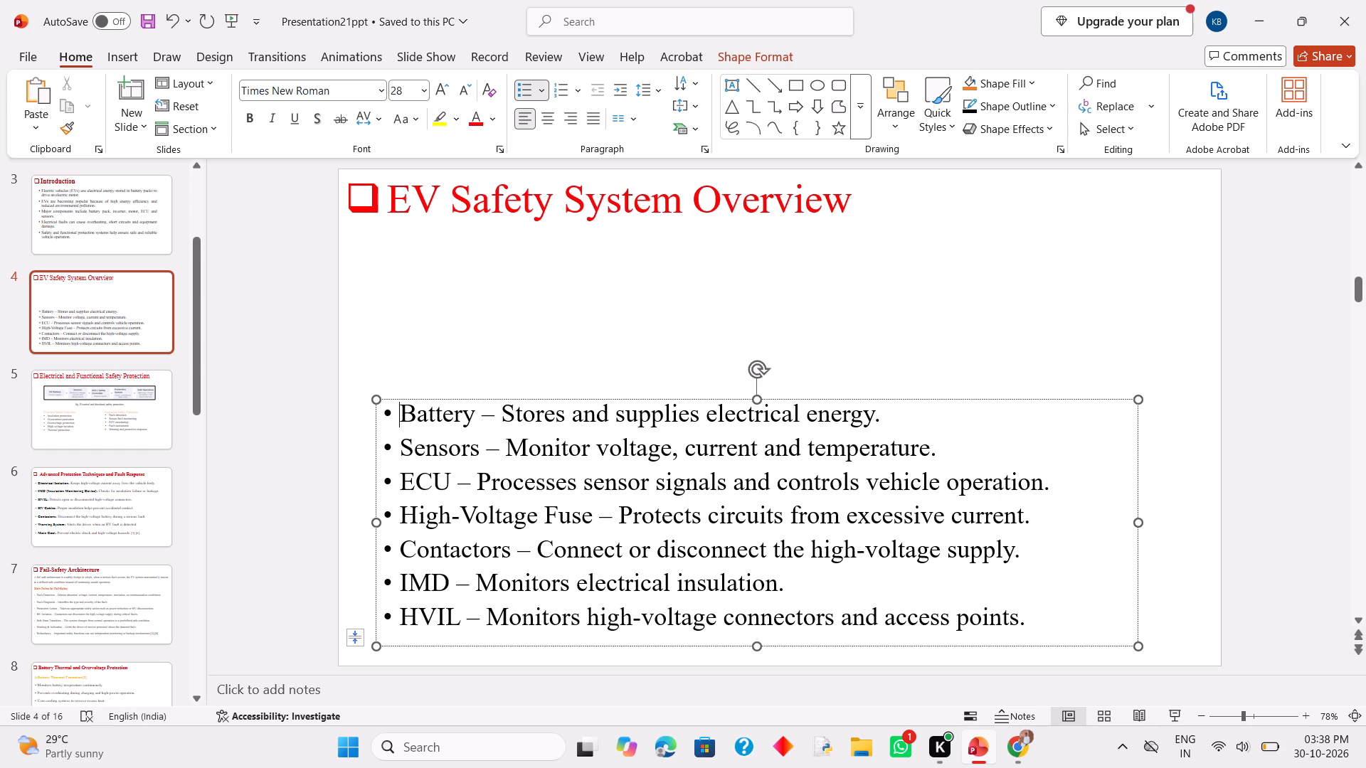
# Move slide 4's bullet text box up beneath the "EV Safety System Overview" title and extend its bottom edge downward.
pyautogui.moveTo(745, 400); pyautogui.dragTo(735, 264)
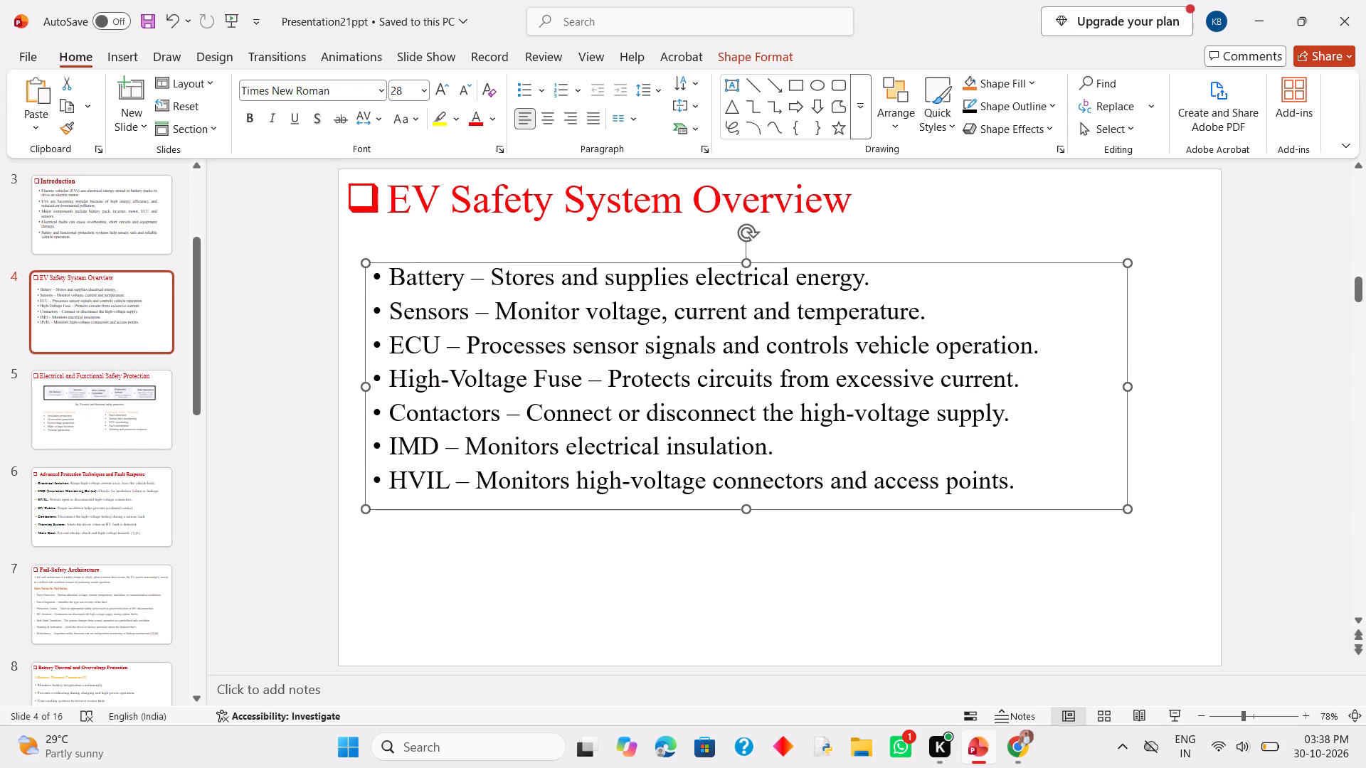
pyautogui.moveTo(386, 277); pyautogui.dragTo(938, 491)
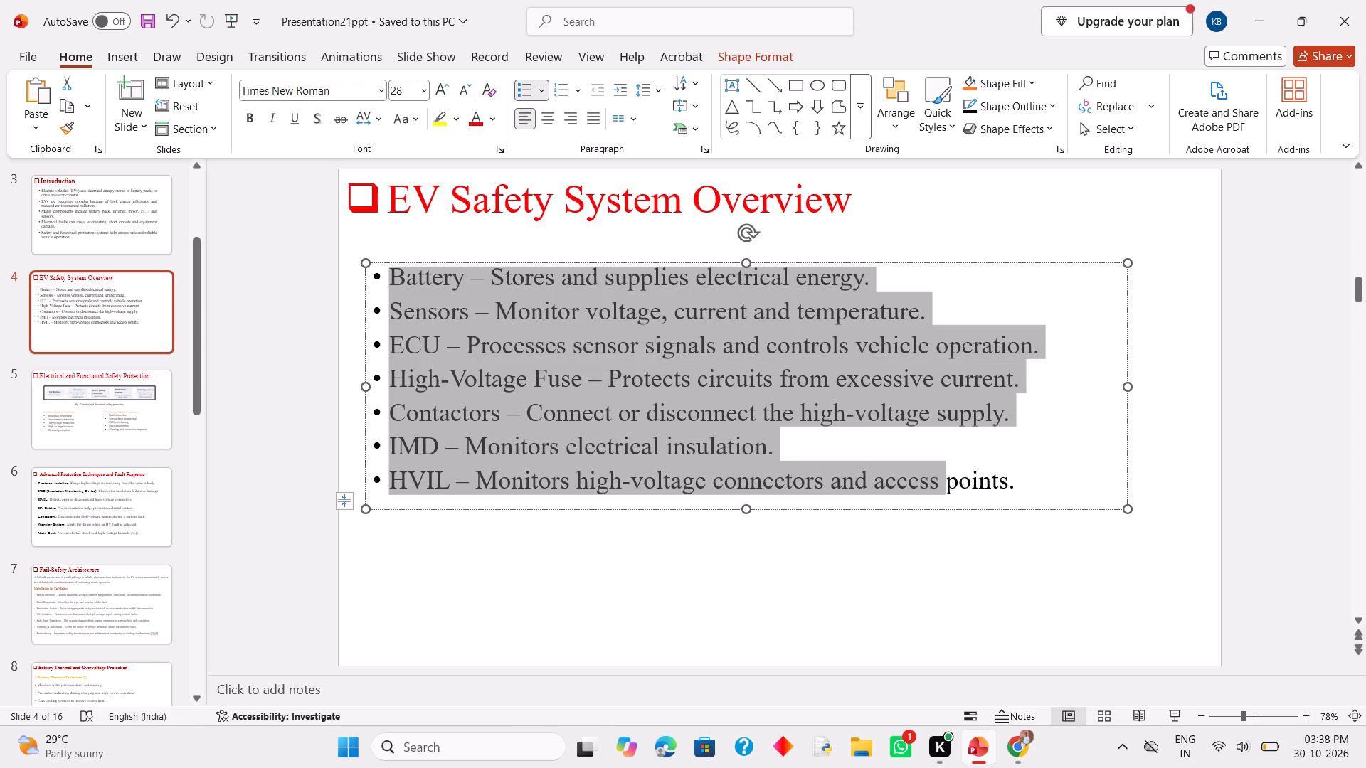
pyautogui.moveTo(938, 491); pyautogui.dragTo(1047, 490)
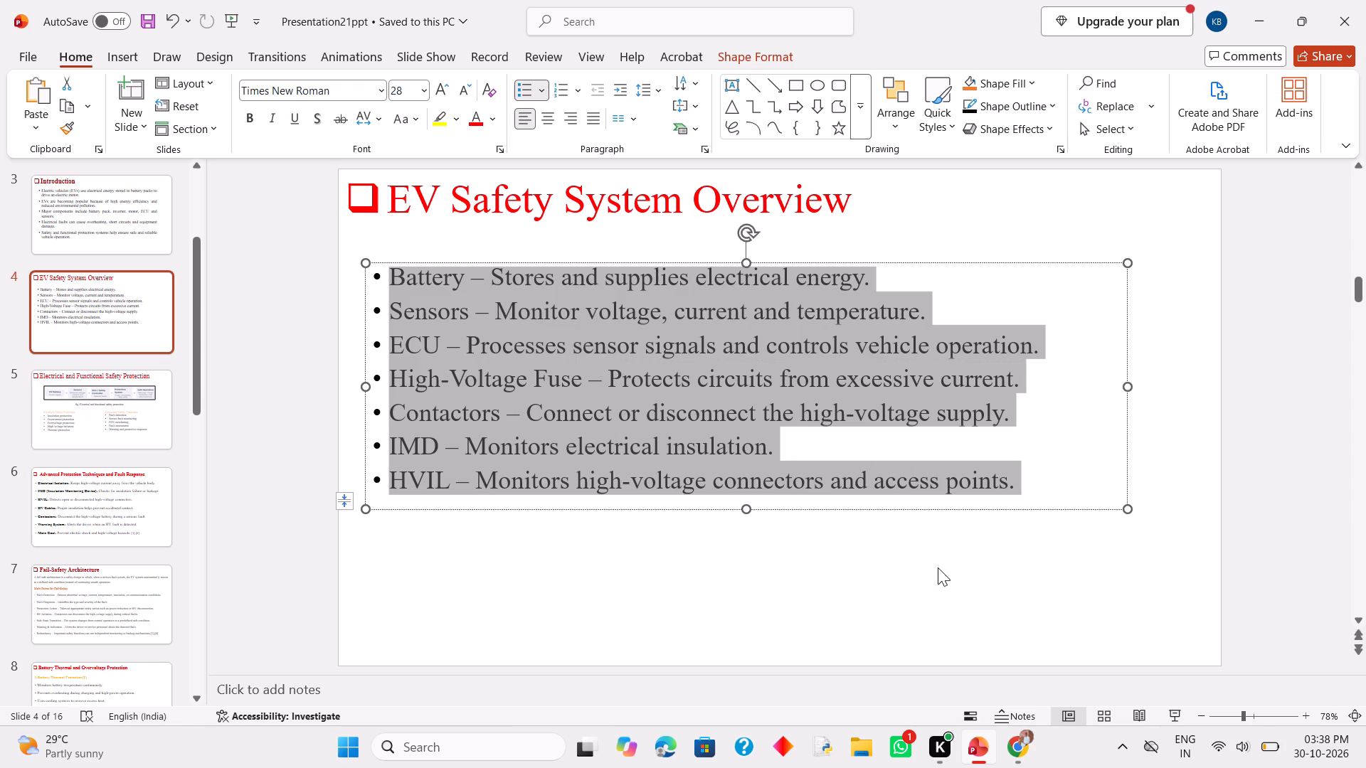
pyautogui.click(803, 587)
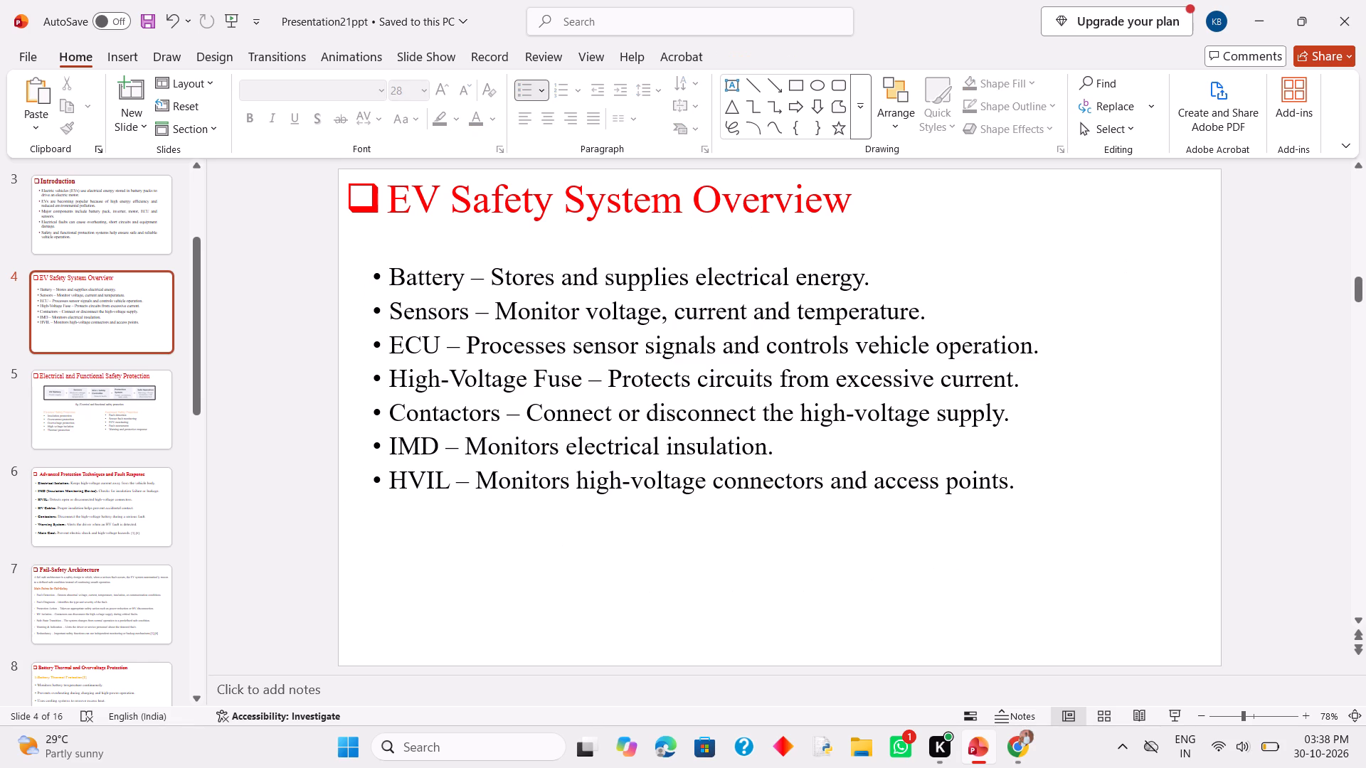
pyautogui.click(742, 408)
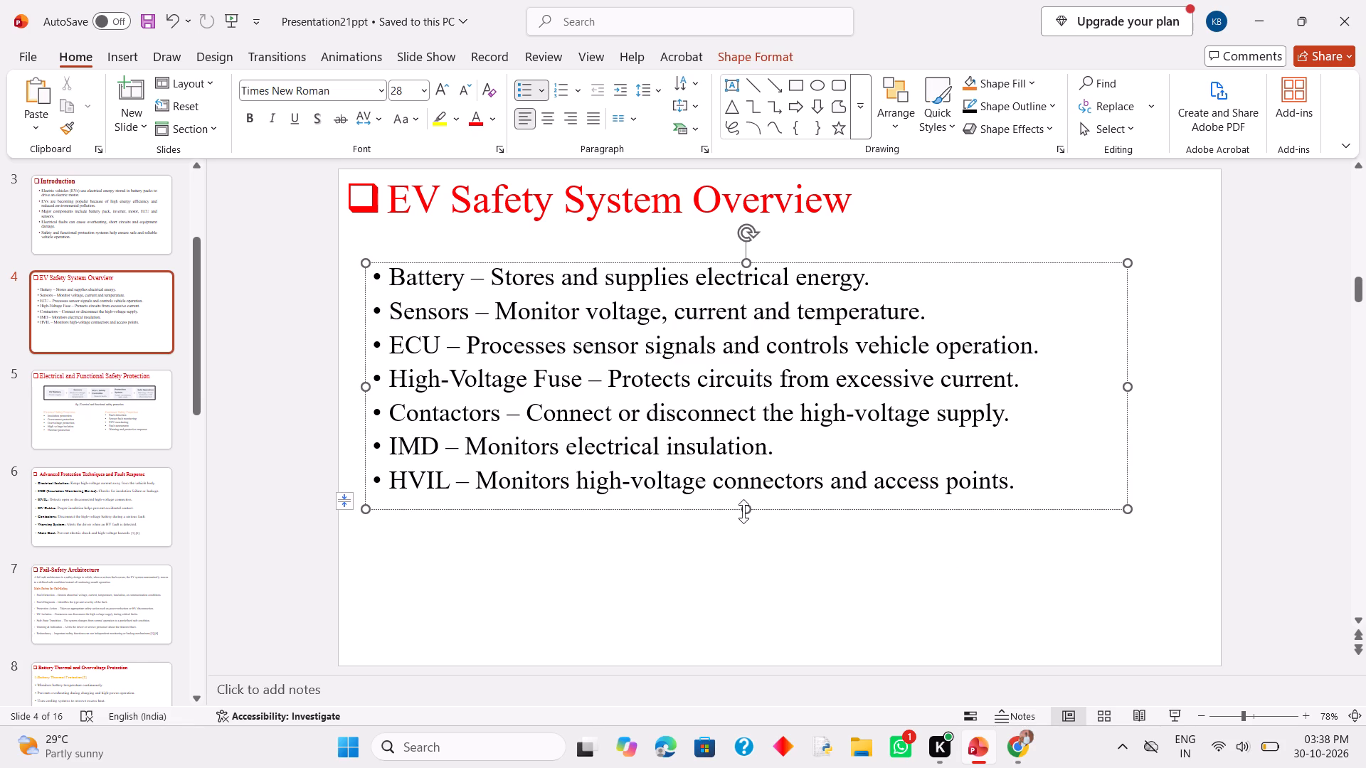
pyautogui.moveTo(743, 511); pyautogui.dragTo(741, 551)
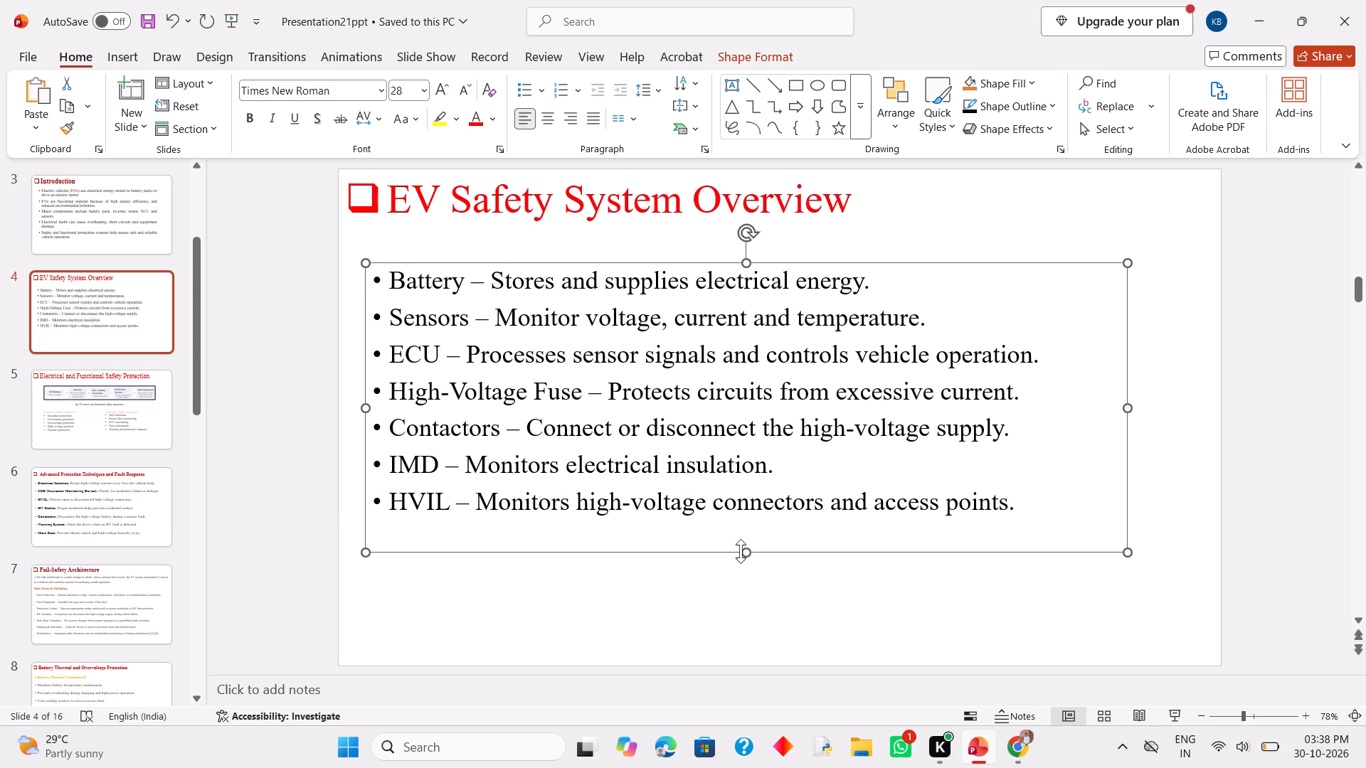
pyautogui.moveTo(748, 550); pyautogui.dragTo(748, 585)
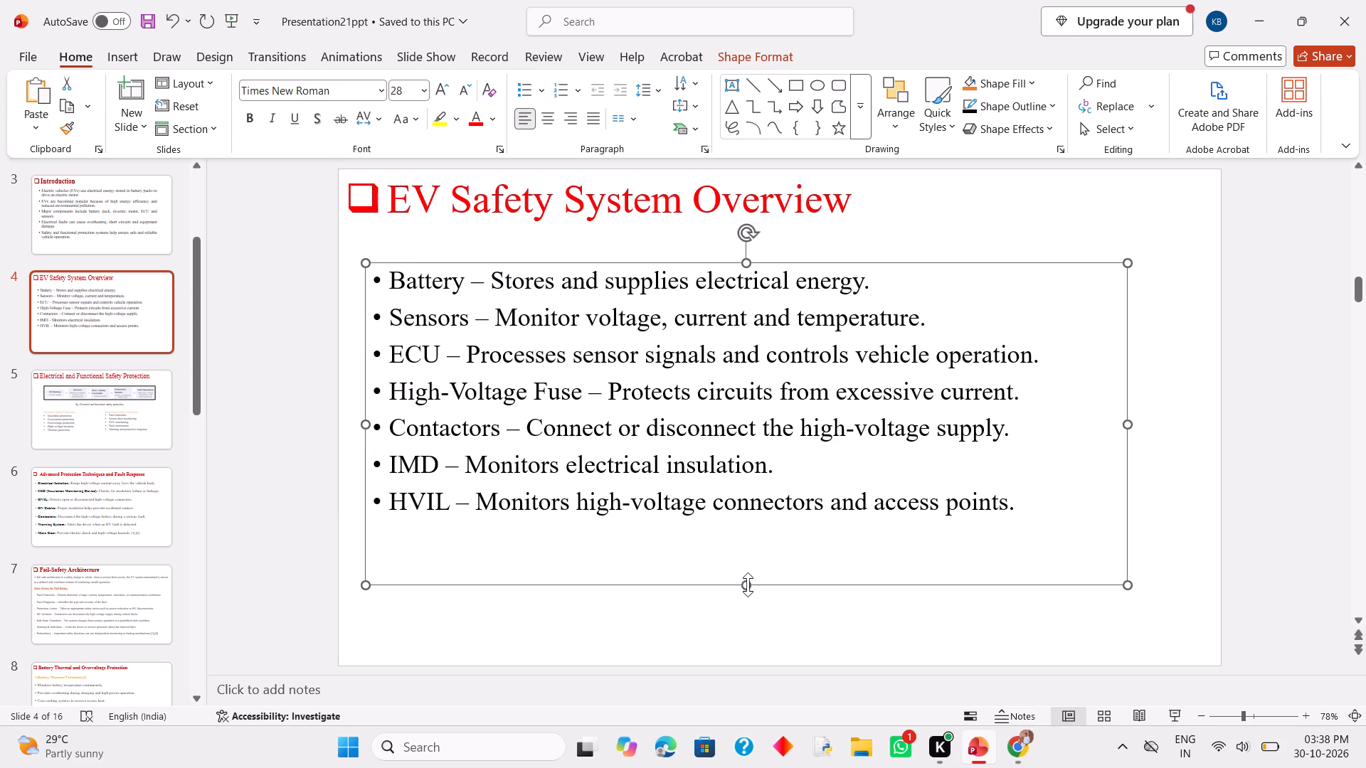
# Cut all the body bullets, from "Electrical Isolation" through "Main Goal", from slide 6.
pyautogui.click(106, 417)
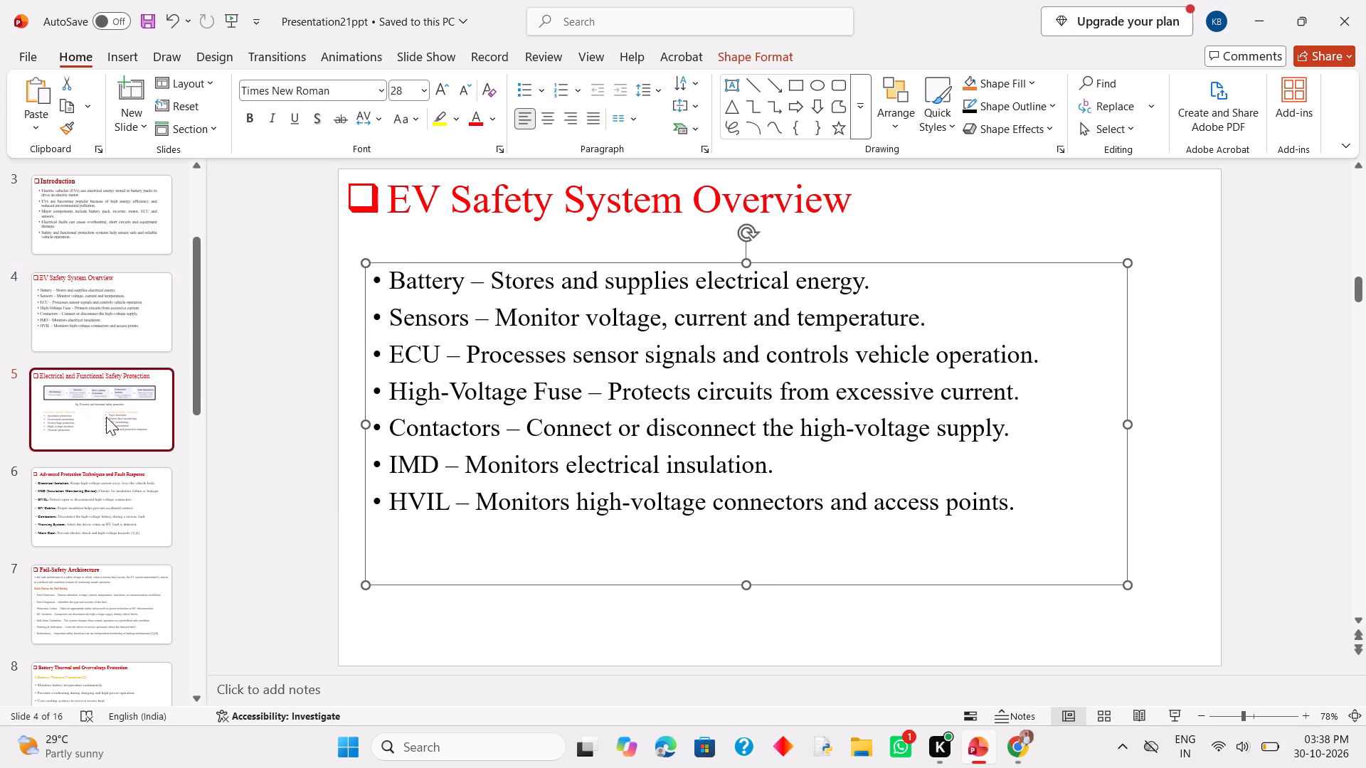
pyautogui.click(81, 507)
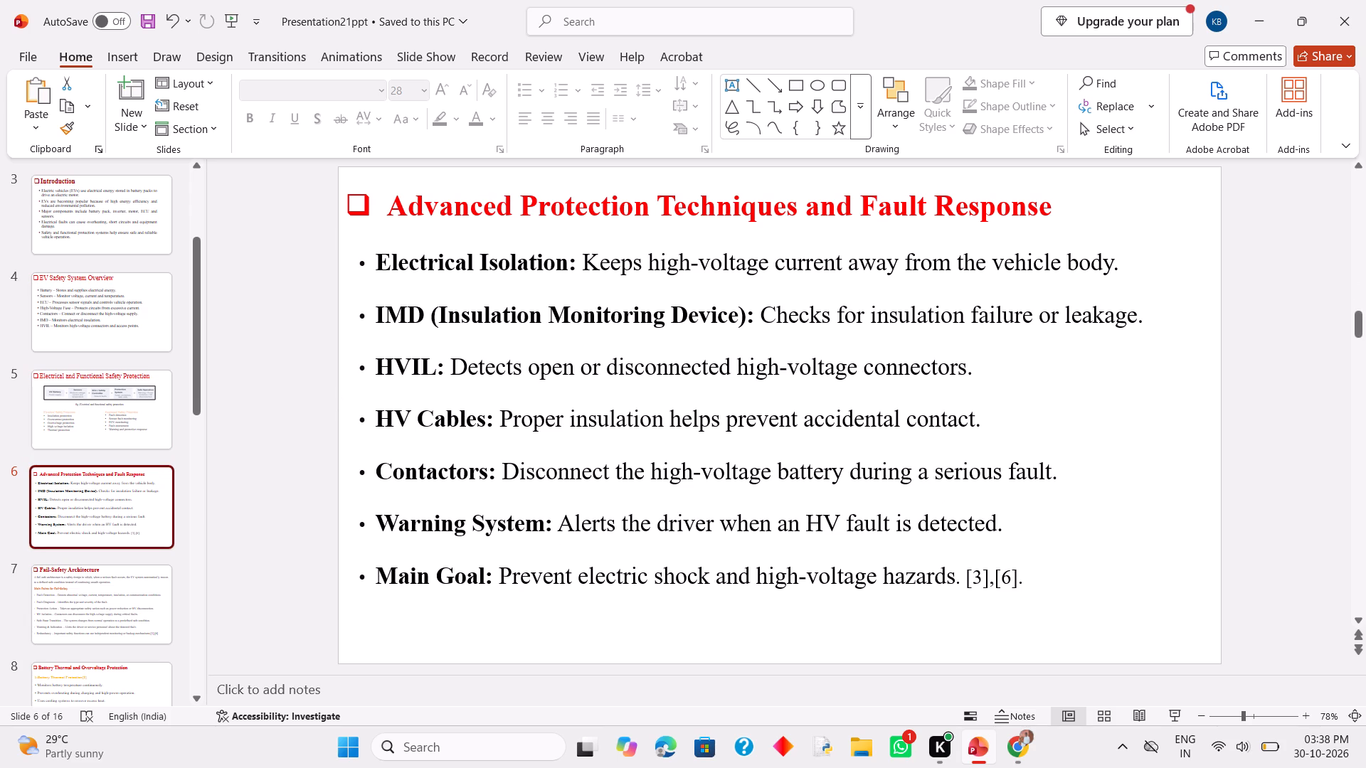
pyautogui.moveTo(376, 247); pyautogui.dragTo(835, 543)
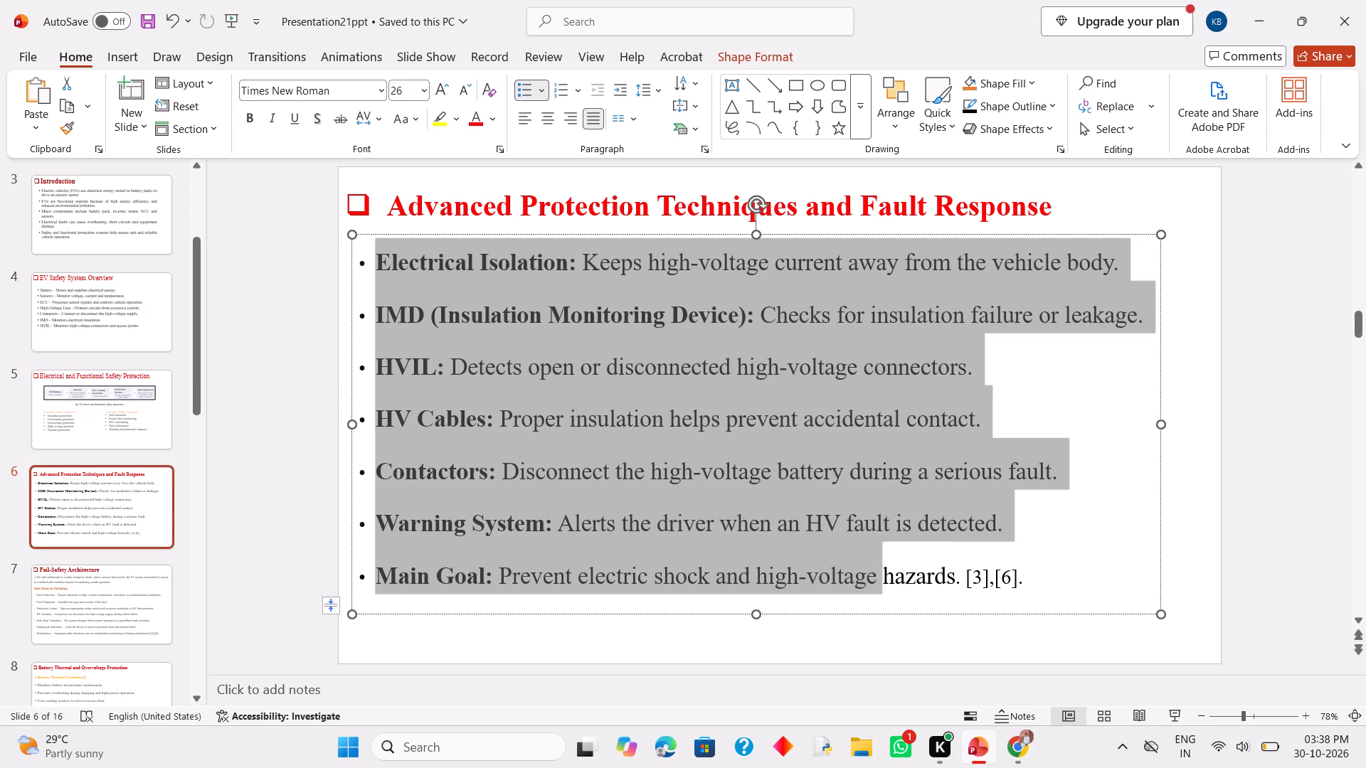
pyautogui.moveTo(835, 543); pyautogui.dragTo(1072, 568)
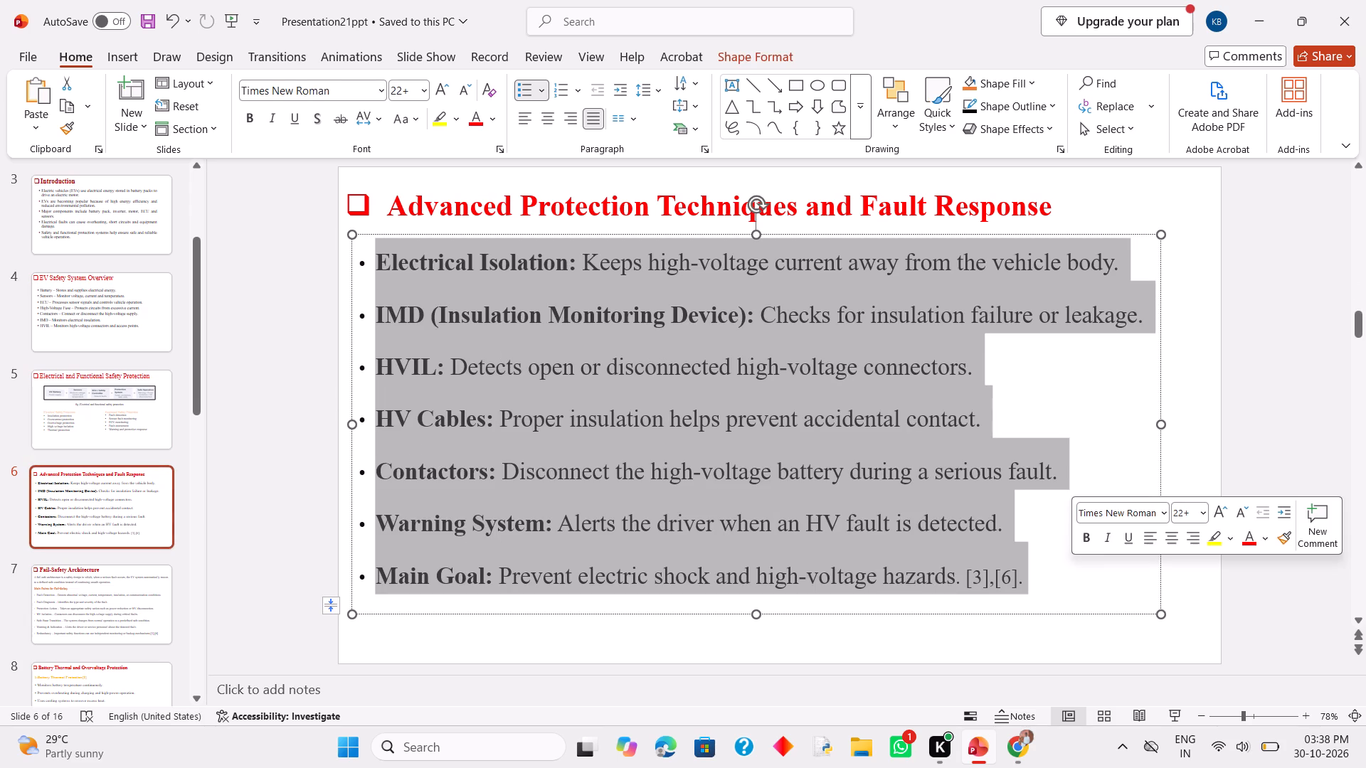
pyautogui.hotkey('ctrl', 'x')
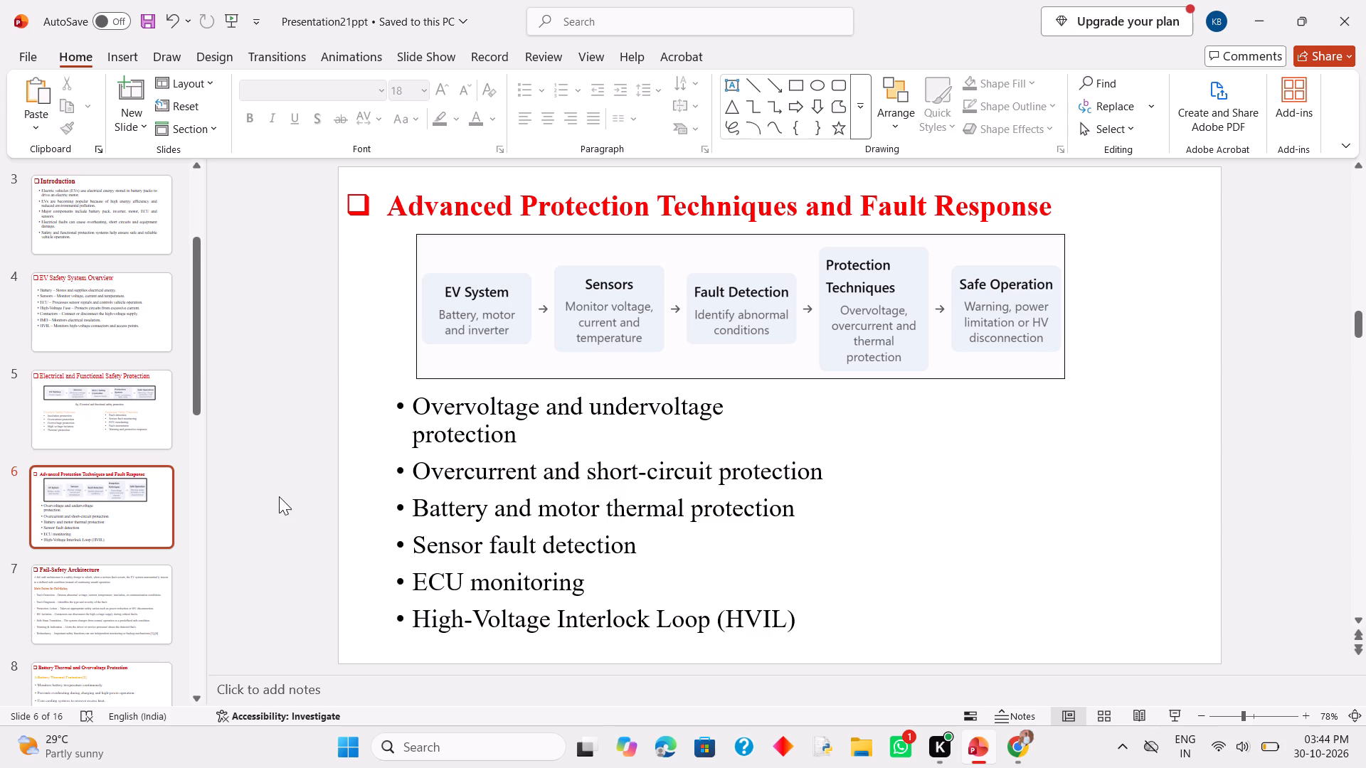
pyautogui.click(149, 406)
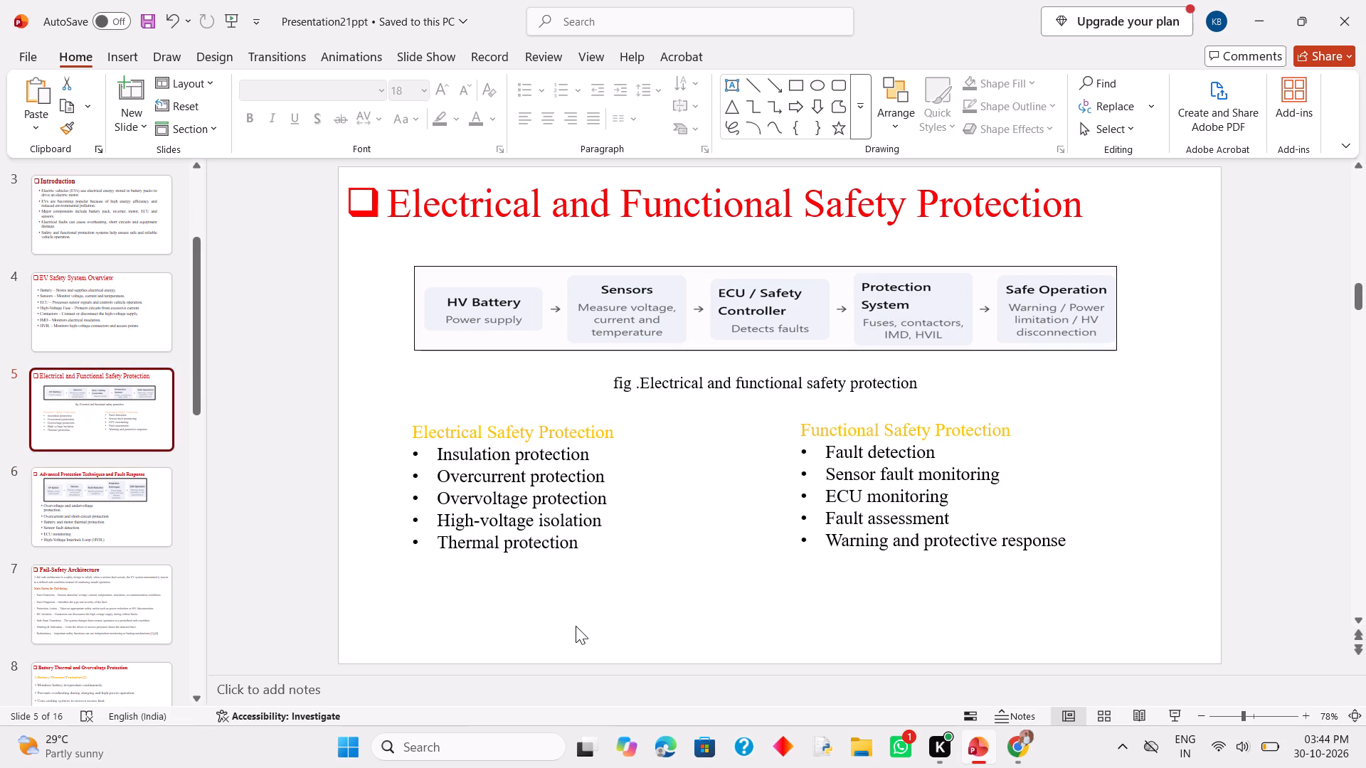
pyautogui.click(599, 522)
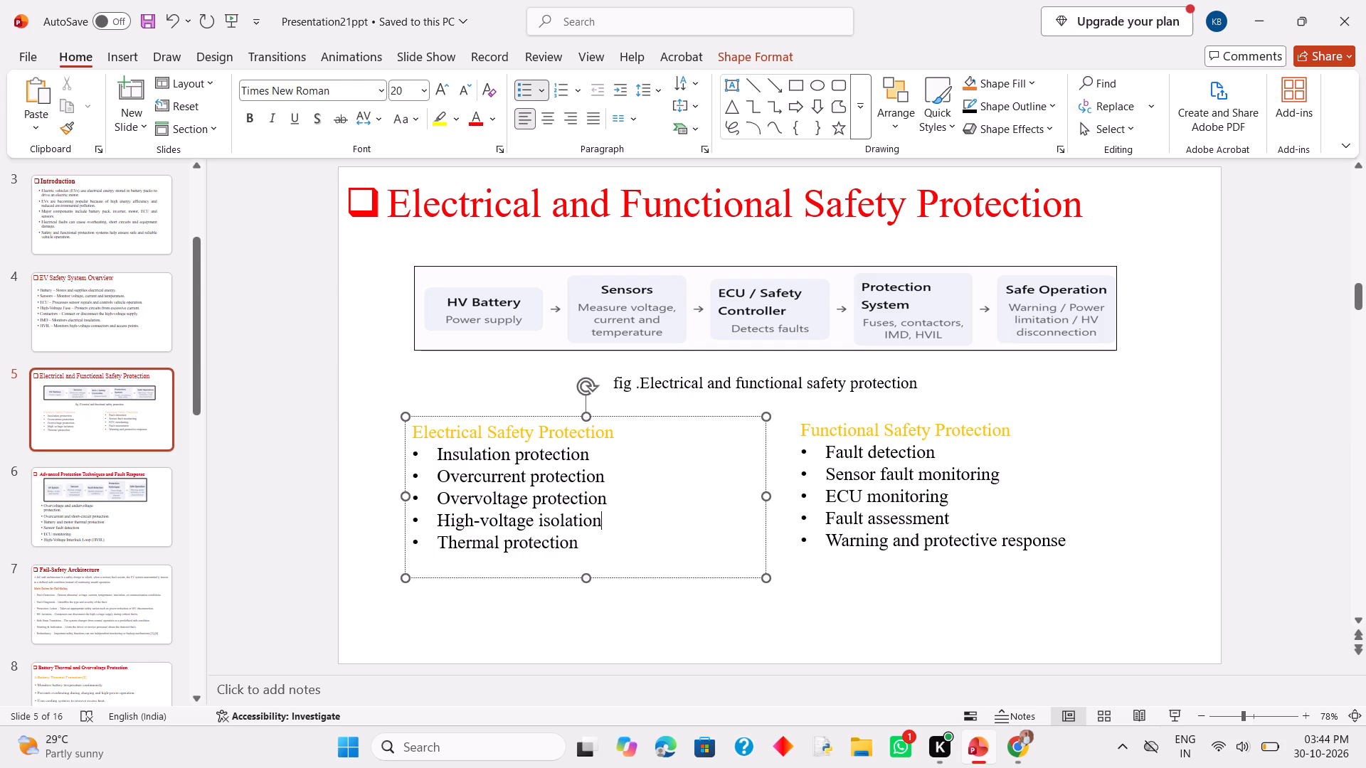
pyautogui.press('BackSpace')
pyautogui.press('BackSpace')
pyautogui.press('BackSpace')
pyautogui.press('BackSpace')
pyautogui.press('BackSpace')
pyautogui.press('BackSpace')
pyautogui.press('BackSpace')
pyautogui.press('BackSpace')
pyautogui.press('BackSpace')
pyautogui.press('BackSpace')
pyautogui.press('BackSpace')
pyautogui.press('BackSpace')
pyautogui.press('BackSpace')
pyautogui.press('BackSpace')
pyautogui.press('BackSpace')
pyautogui.press('BackSpace')
pyautogui.press('BackSpace')
pyautogui.press('BackSpace')
pyautogui.press('BackSpace')
pyautogui.press('BackSpace')
pyautogui.press('BackSpace')
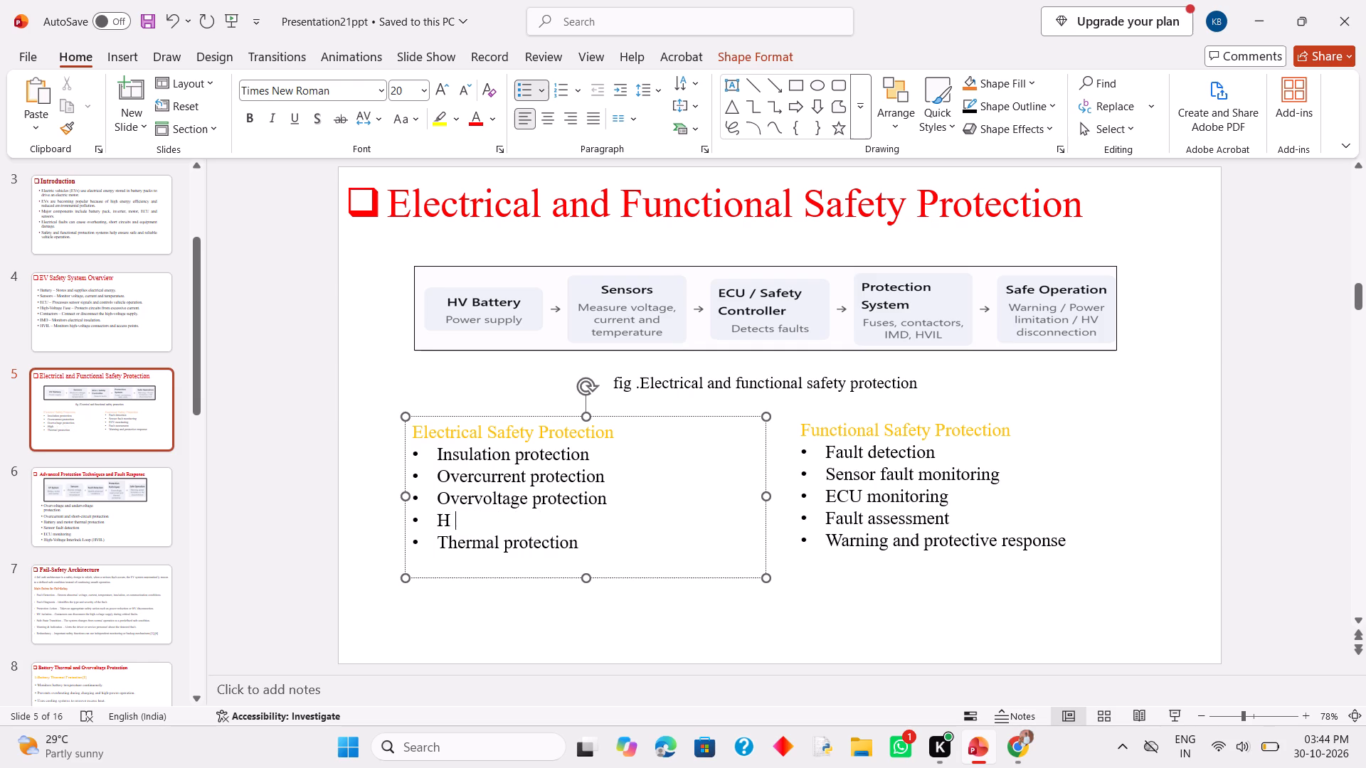
pyautogui.press('BackSpace')
pyautogui.press('BackSpace')
pyautogui.press('BackSpace')
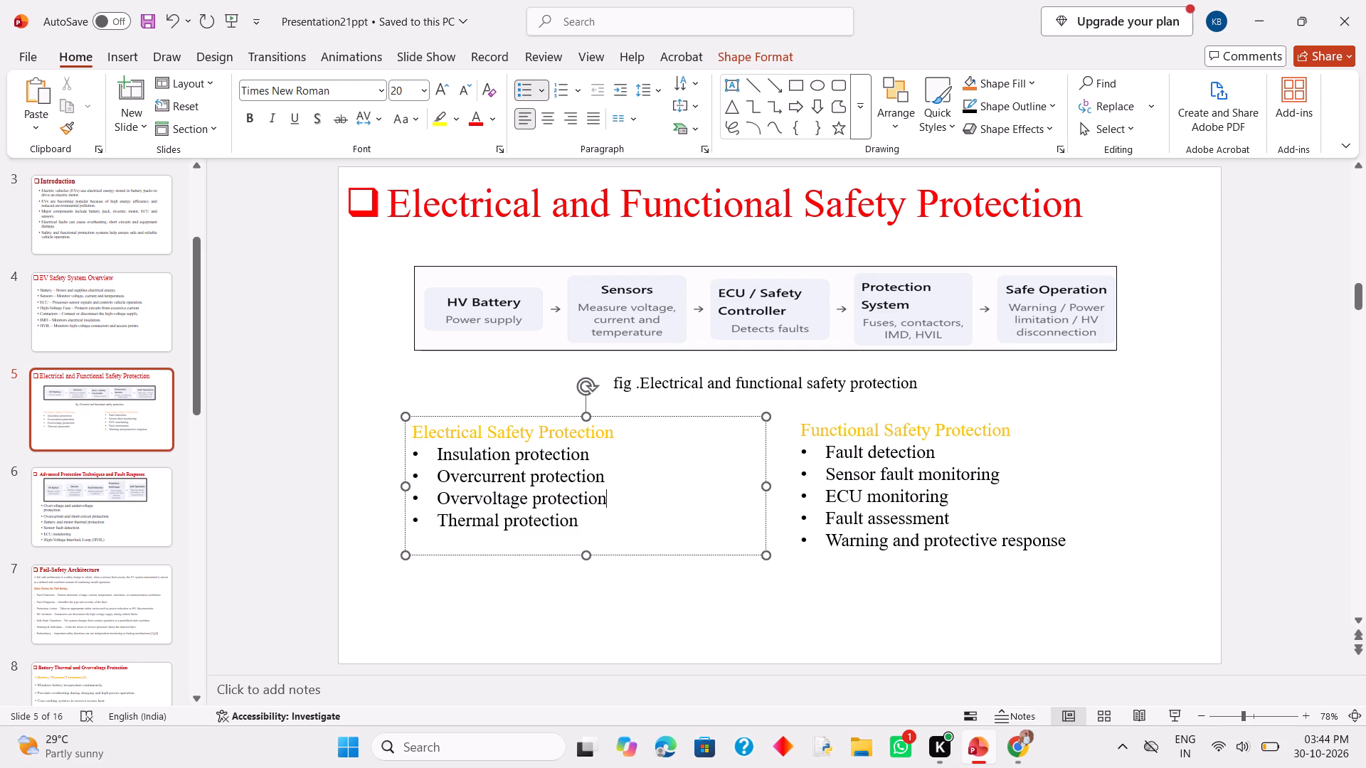
pyautogui.click(741, 602)
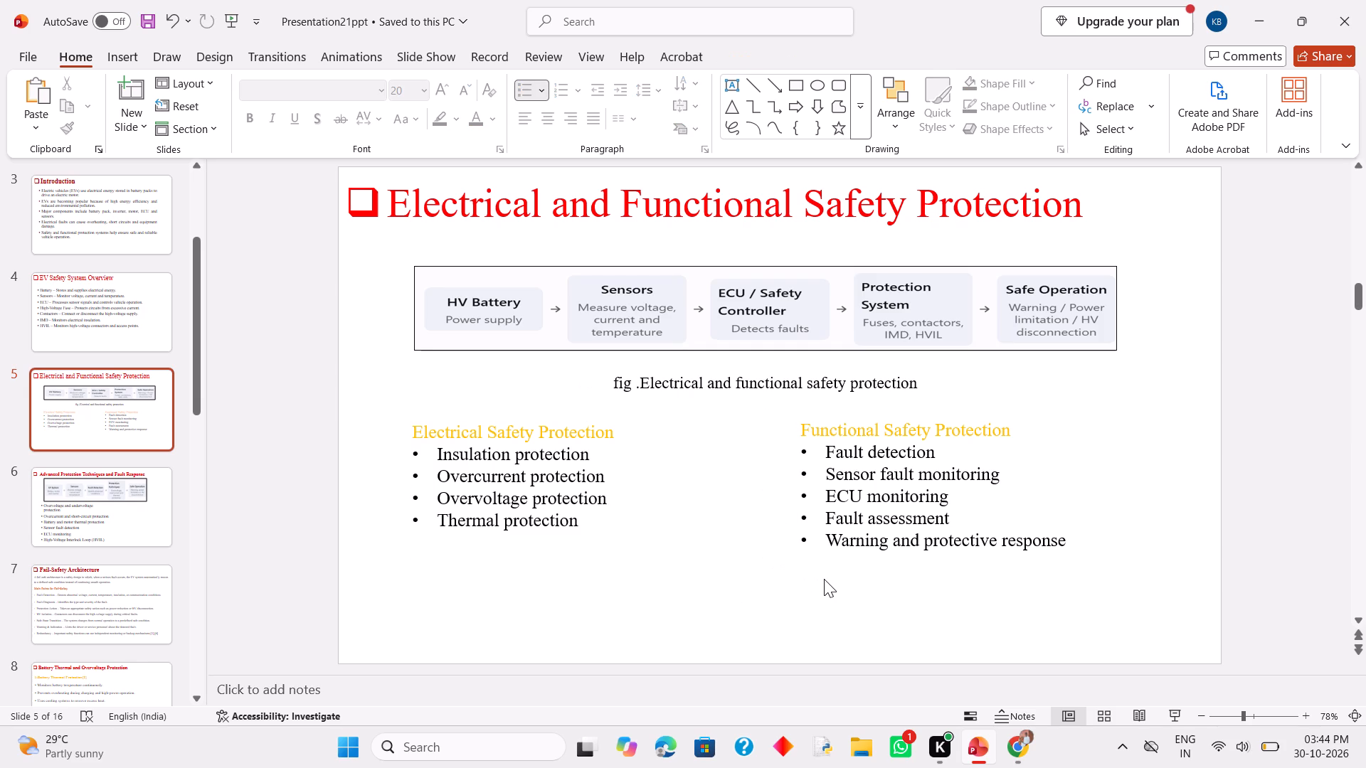
# Delete the "Fault assessment" bullet from slide 5's Functional Safety Protection list.
pyautogui.click(952, 523)
pyautogui.press('BackSpace')
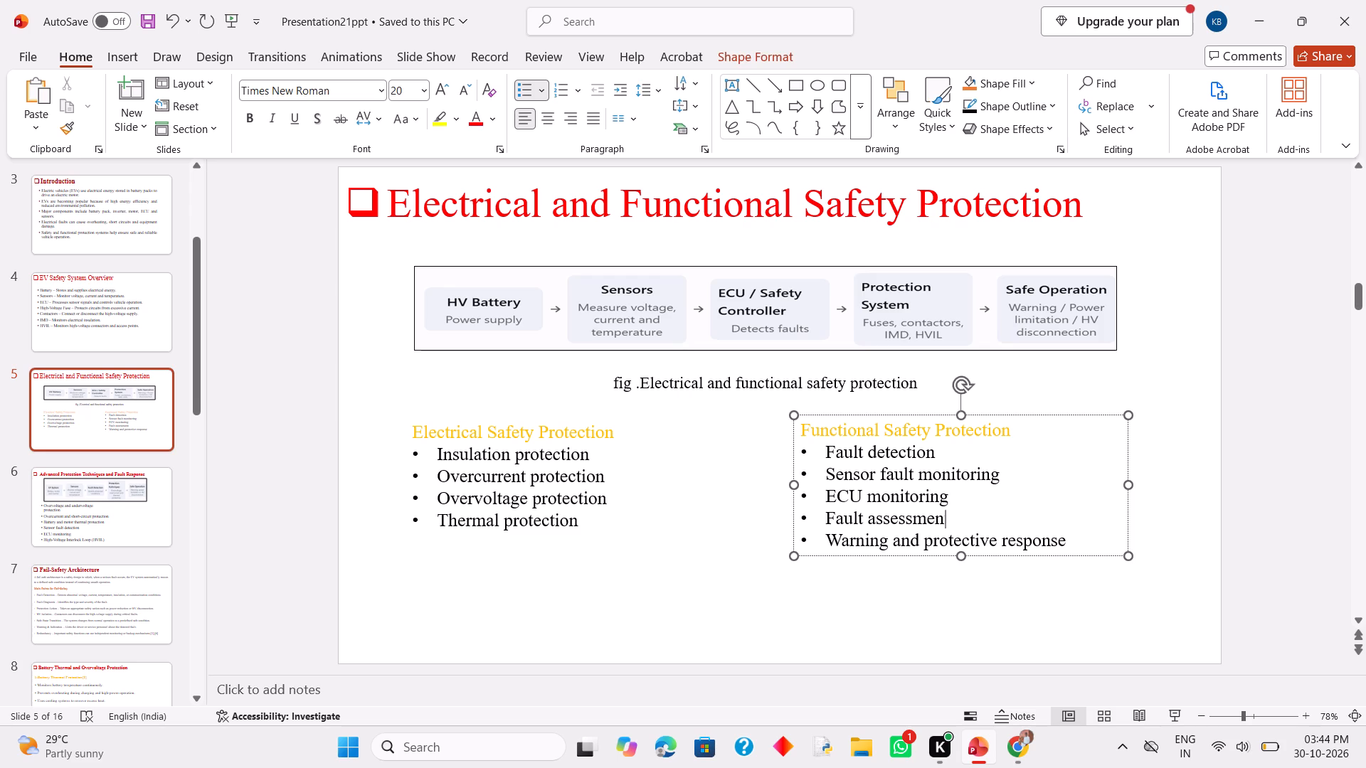
pyautogui.press('BackSpace')
pyautogui.press('BackSpace')
pyautogui.press('BackSpace')
pyautogui.press('BackSpace')
pyautogui.press('BackSpace')
pyautogui.press('BackSpace')
pyautogui.press('BackSpace')
pyautogui.press('BackSpace')
pyautogui.press('BackSpace')
pyautogui.press('BackSpace')
pyautogui.press('BackSpace')
pyautogui.press('BackSpace')
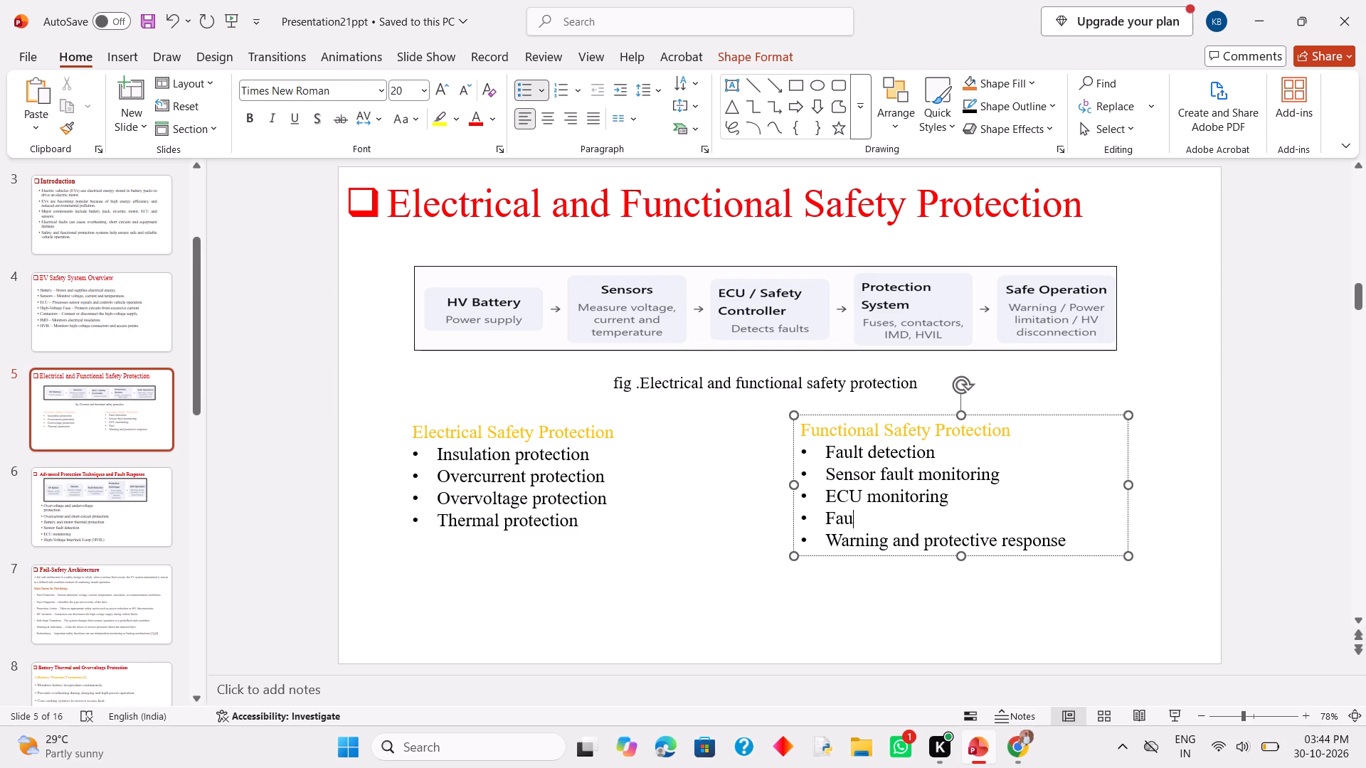
pyautogui.press('BackSpace')
pyautogui.press('BackSpace')
pyautogui.press('BackSpace')
pyautogui.press('BackSpace')
pyautogui.press('BackSpace')
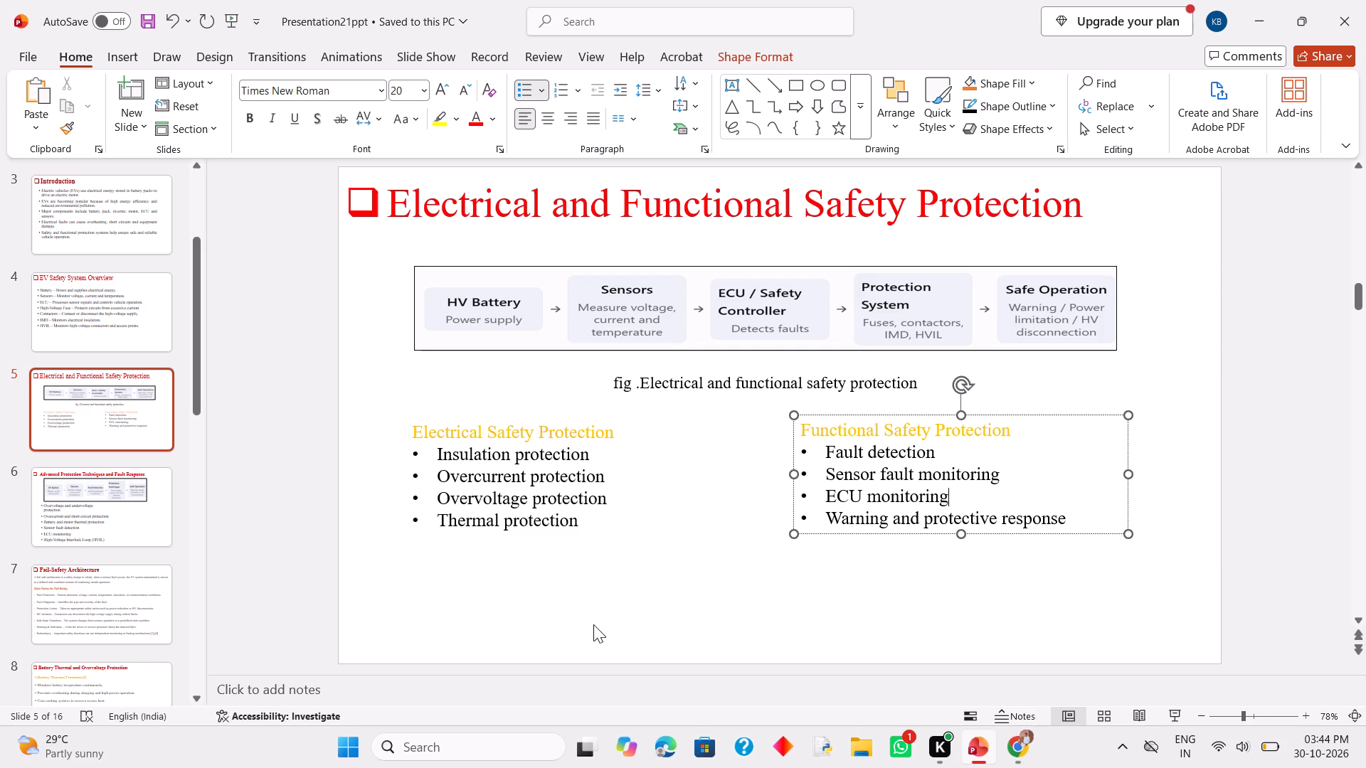
pyautogui.click(135, 586)
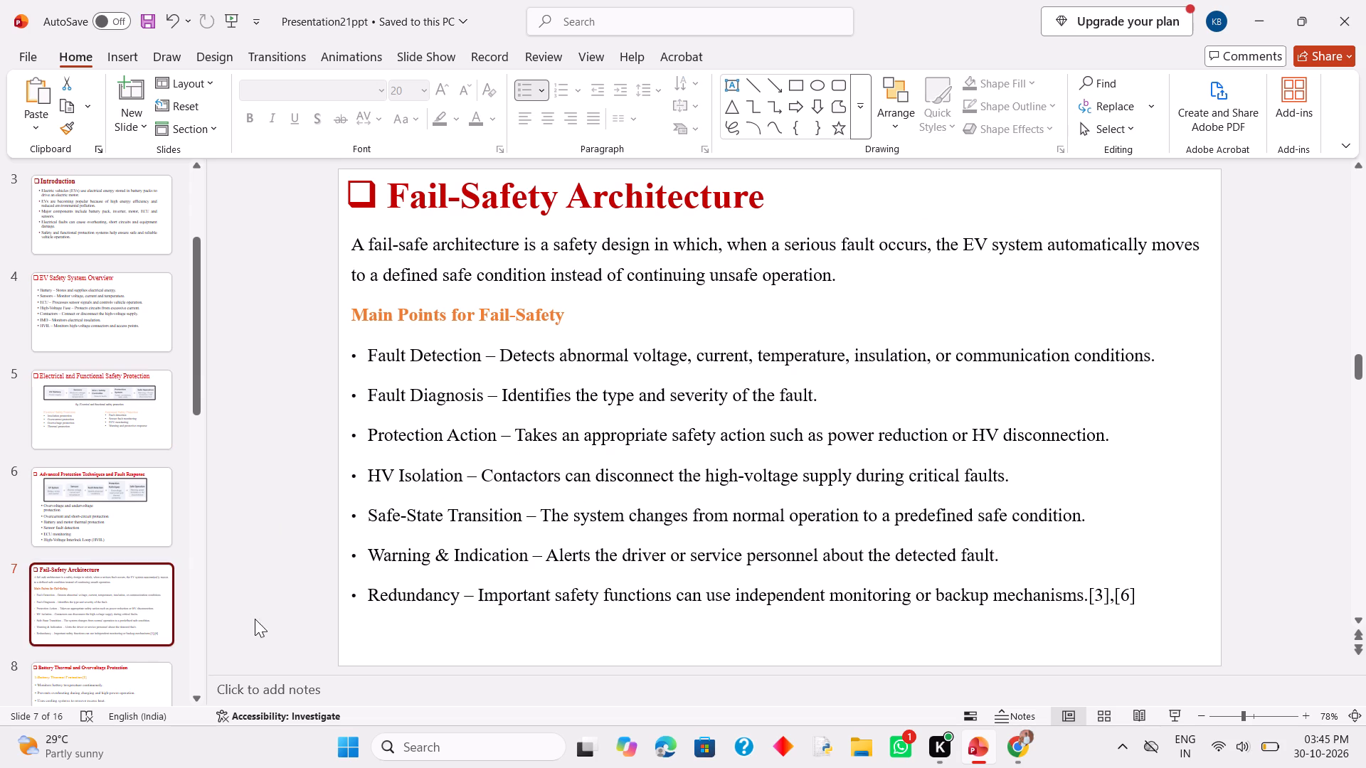
pyautogui.click(83, 515)
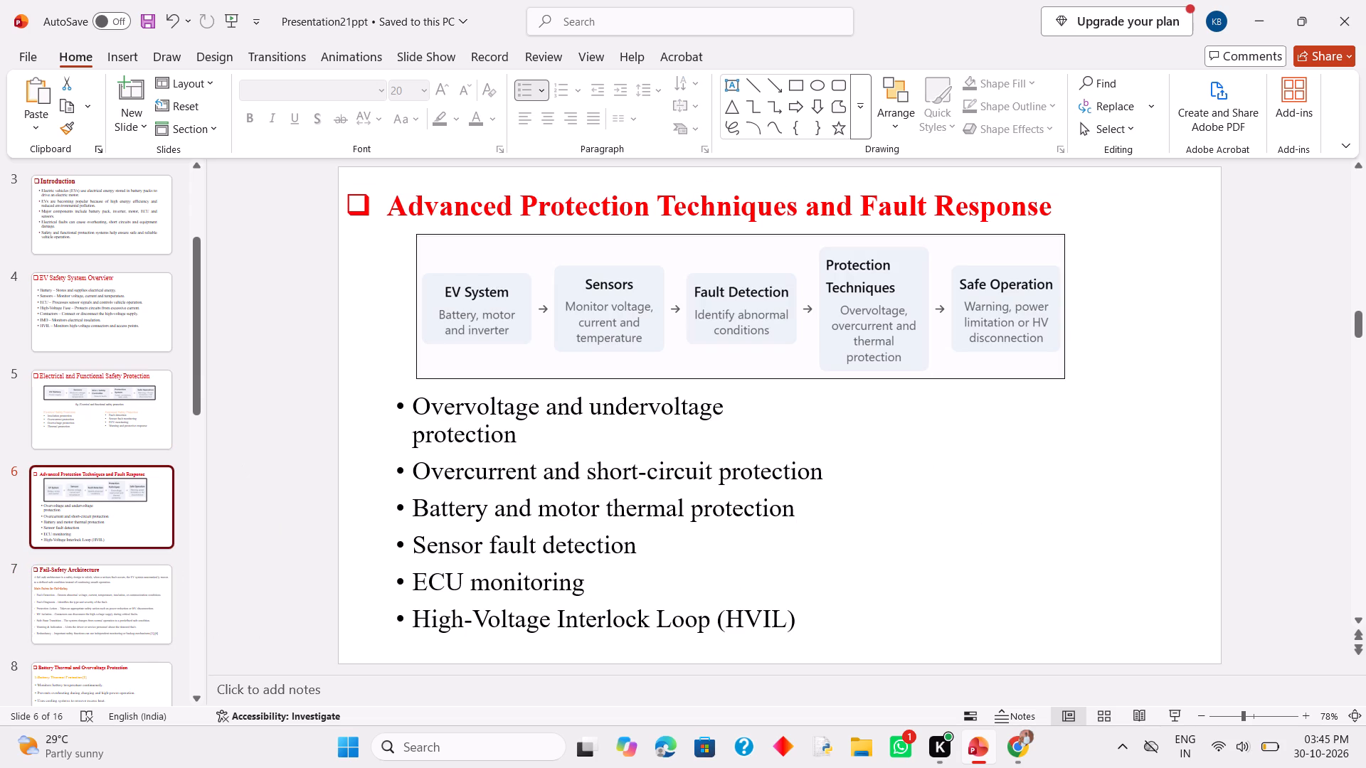
pyautogui.click(1017, 765)
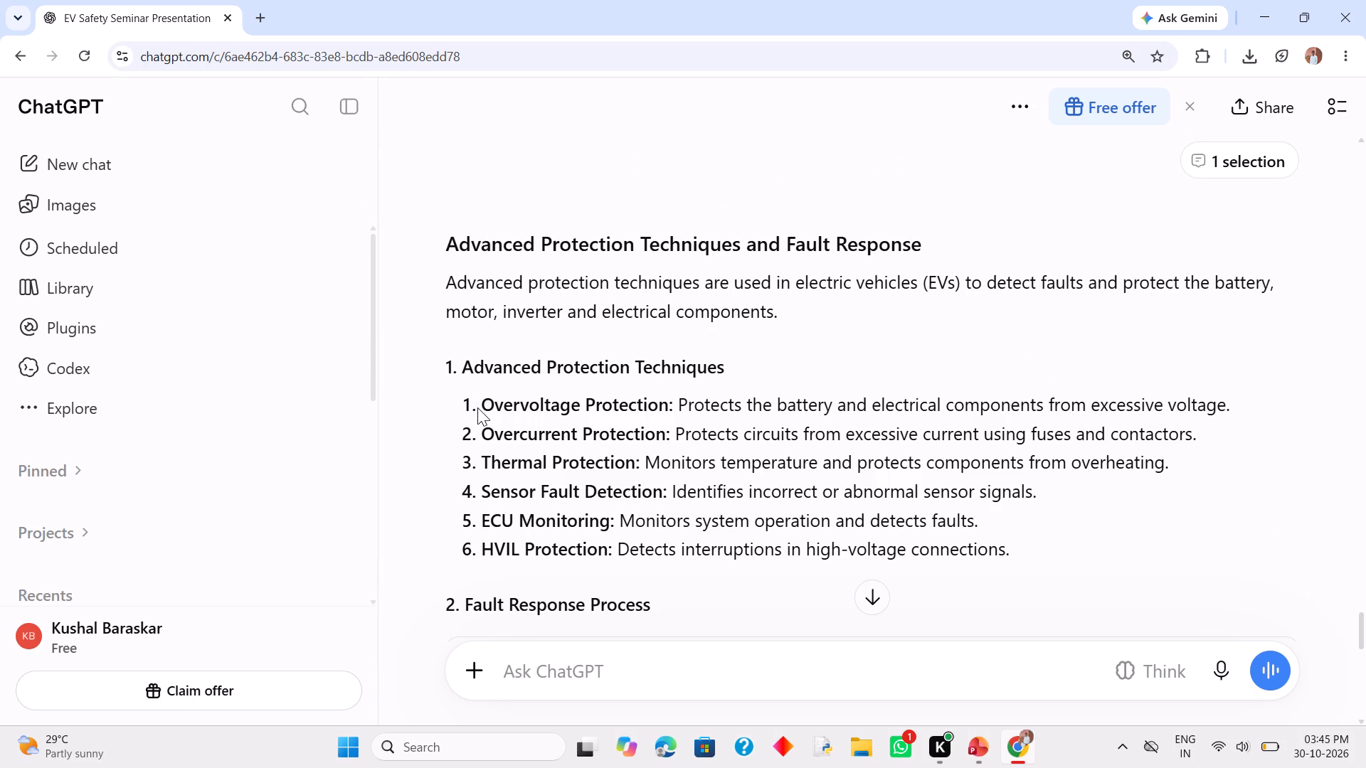
pyautogui.click(454, 366)
pyautogui.moveTo(454, 366); pyautogui.dragTo(886, 559)
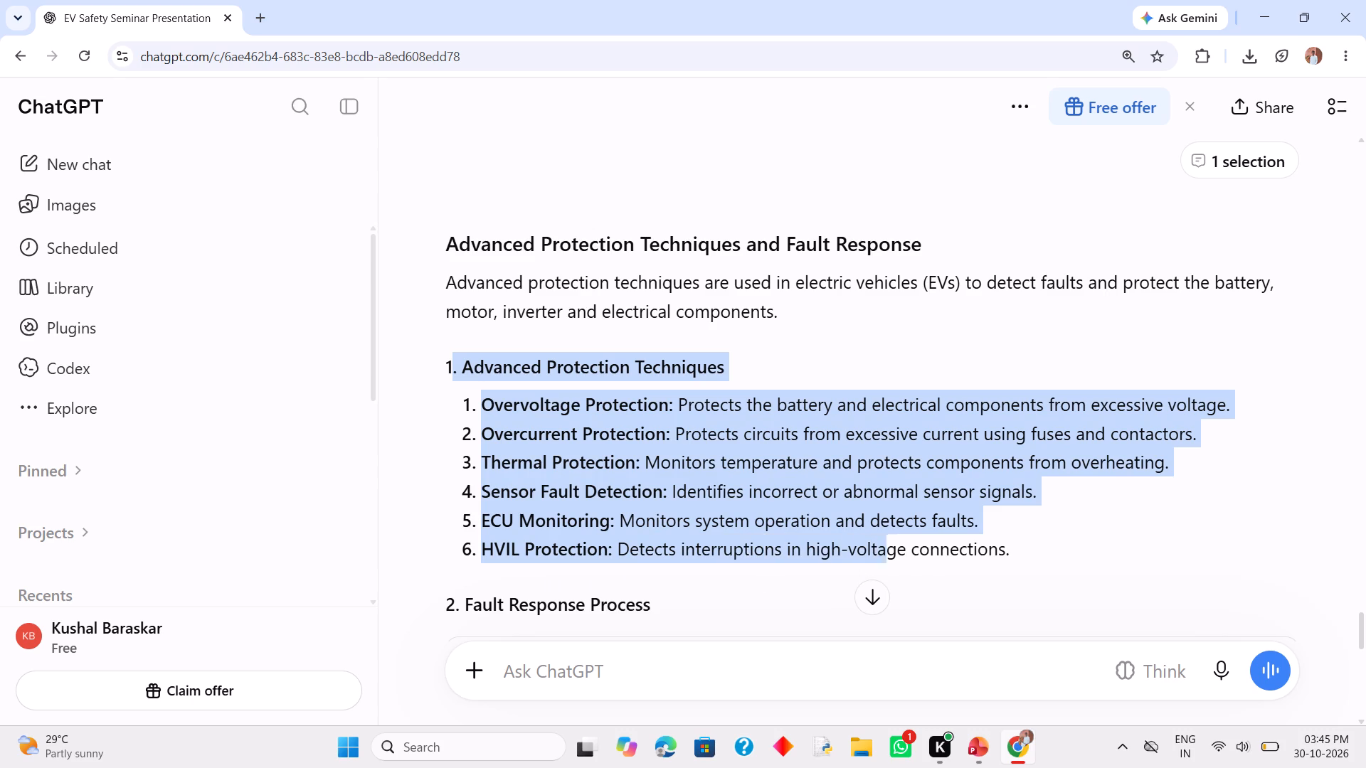
pyautogui.moveTo(886, 559); pyautogui.dragTo(970, 554)
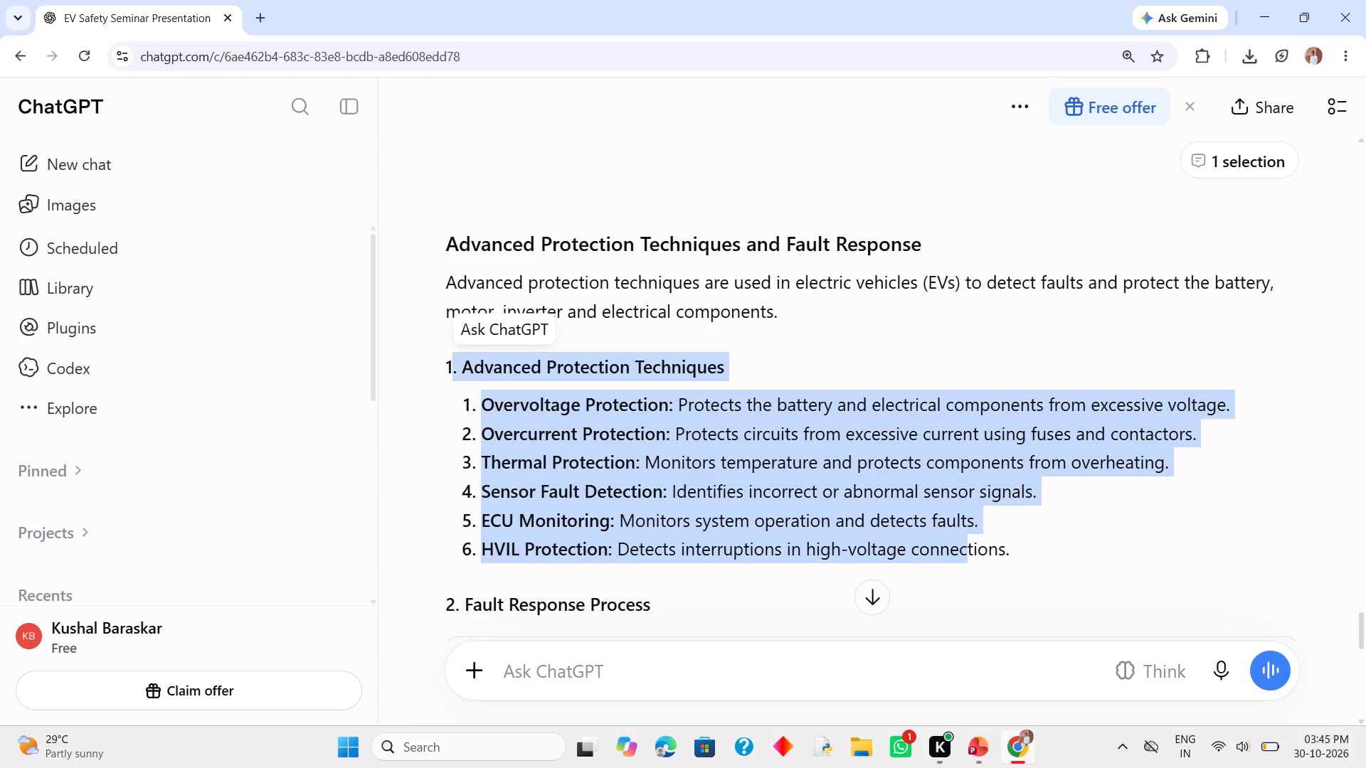
pyautogui.moveTo(1019, 548); pyautogui.dragTo(452, 371)
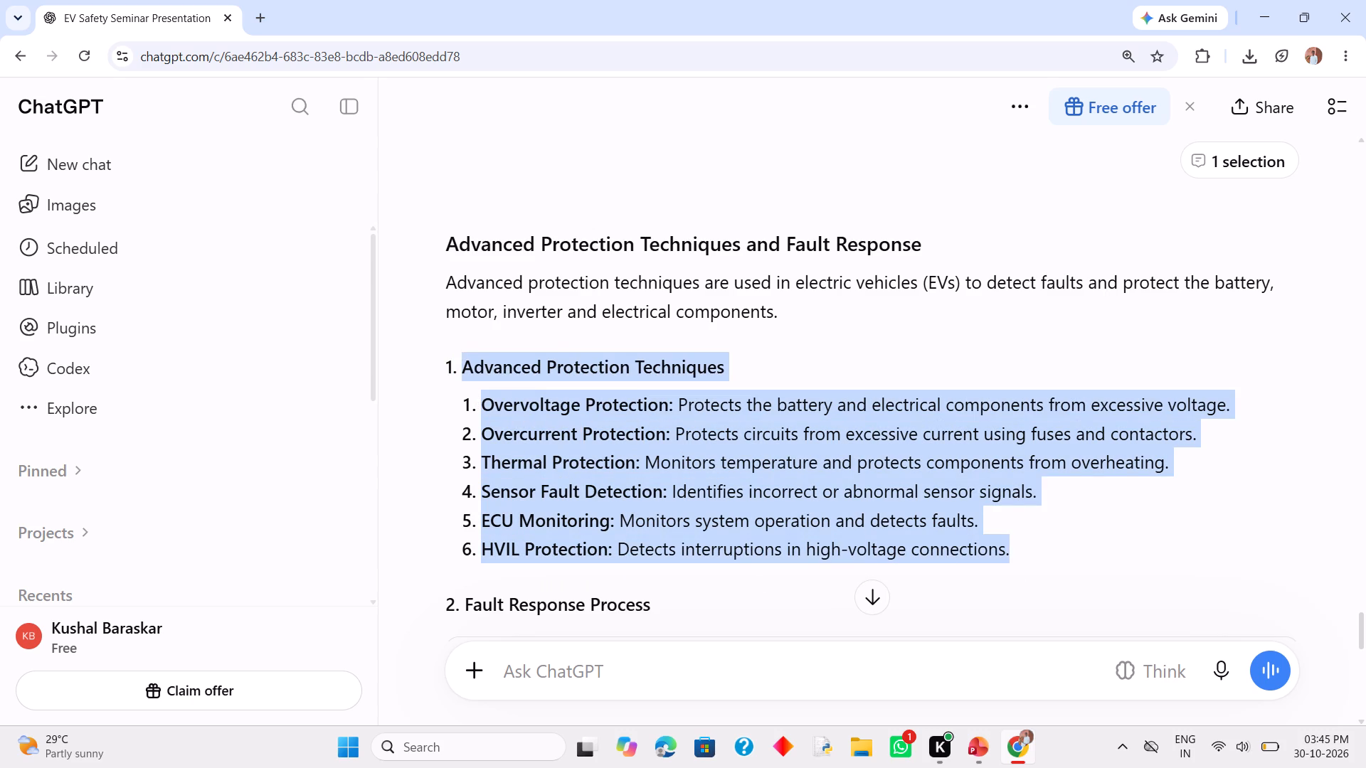
pyautogui.moveTo(452, 371); pyautogui.dragTo(450, 369)
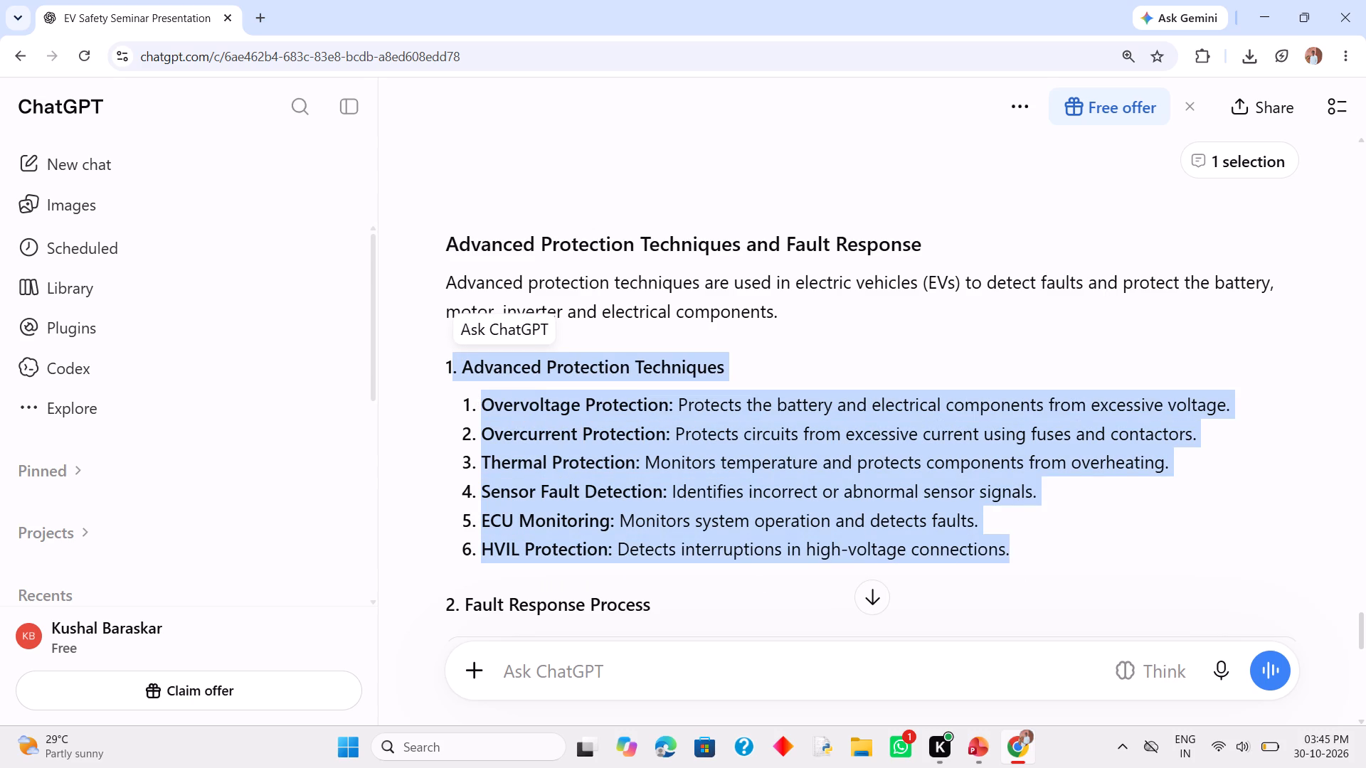
pyautogui.hotkey('ctrl', 'c')
pyautogui.hotkey('ctrl', 'c')
# Switch to PowerPoint and paste the copied protection techniques text into a new text box beside slide 6's bullet list.
pyautogui.click(974, 752)
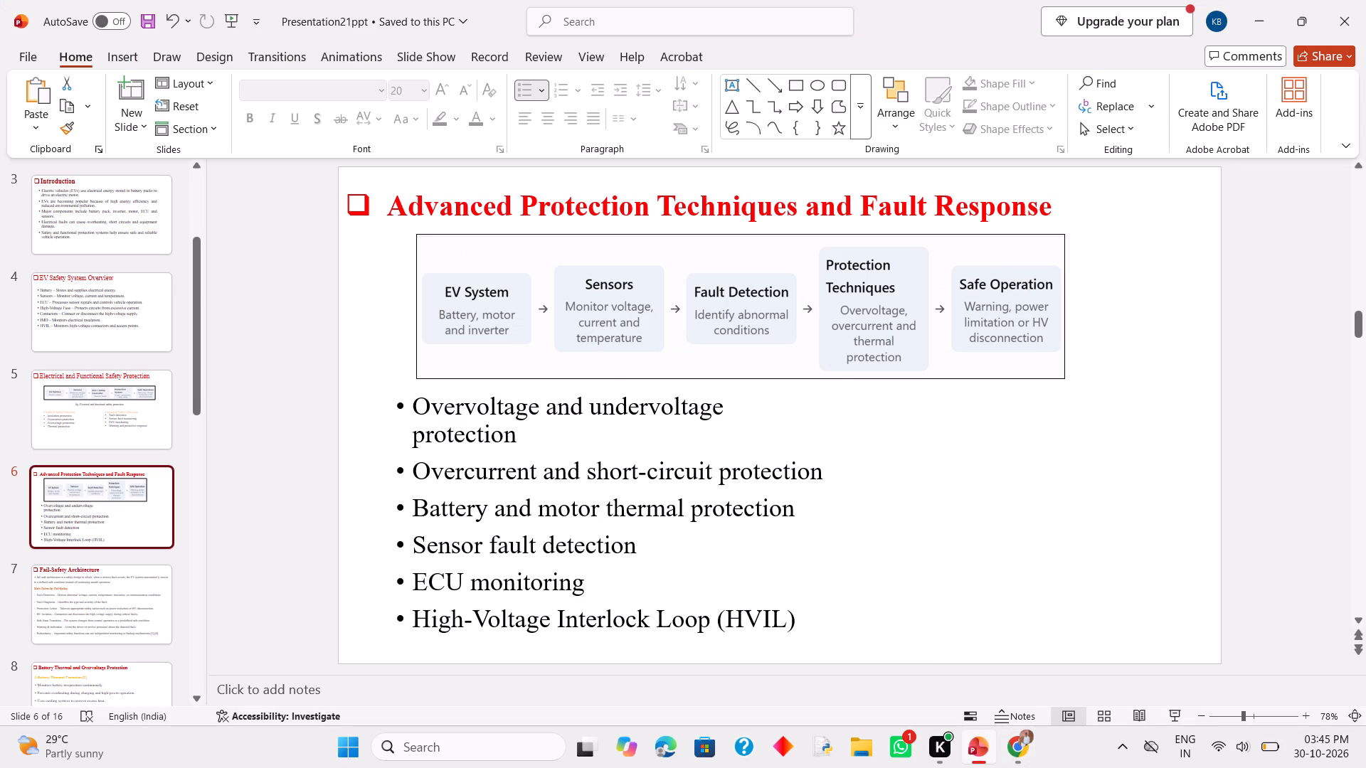
pyautogui.click(830, 523)
pyautogui.doubleClick(929, 443)
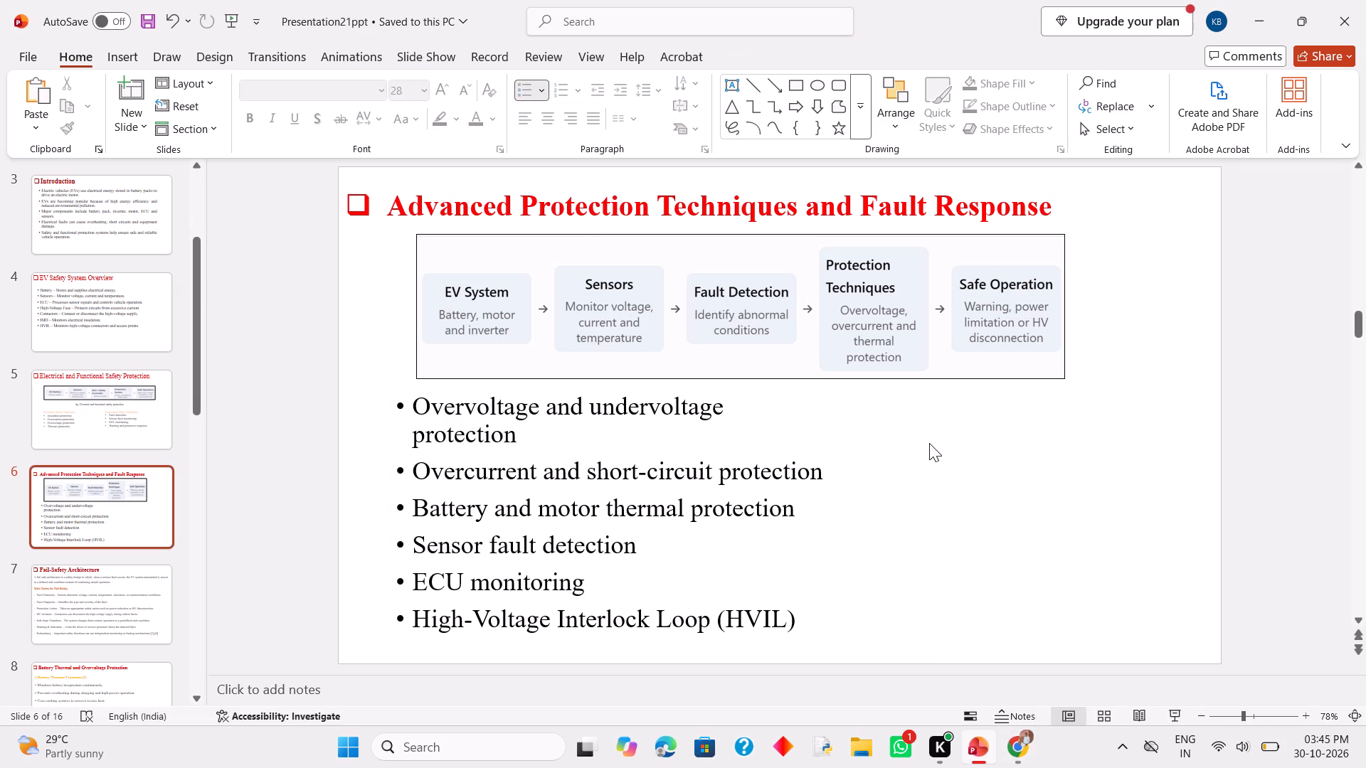
pyautogui.moveTo(945, 457); pyautogui.dragTo(1132, 458)
pyautogui.moveTo(1026, 474); pyautogui.dragTo(1010, 608)
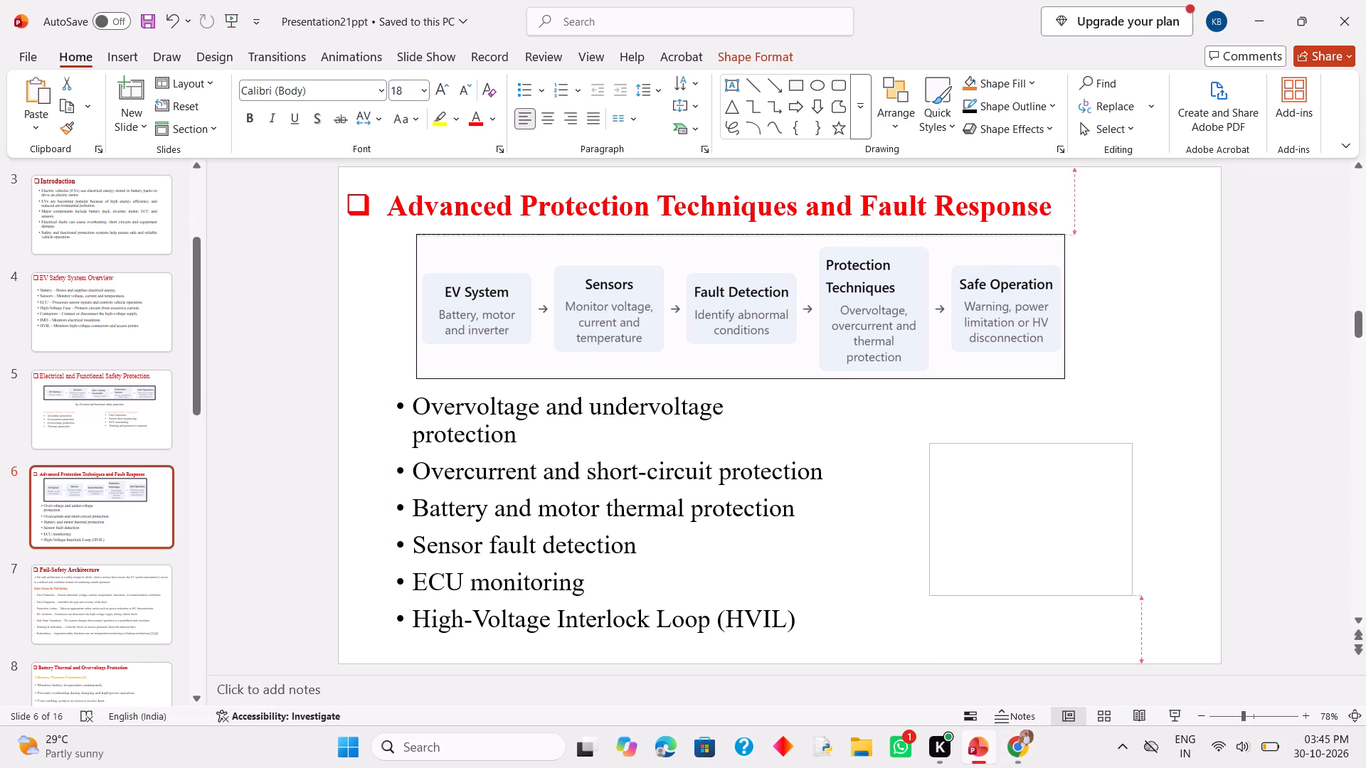
pyautogui.moveTo(1010, 608); pyautogui.dragTo(1009, 608)
pyautogui.moveTo(927, 454); pyautogui.dragTo(855, 454)
pyautogui.click(879, 457)
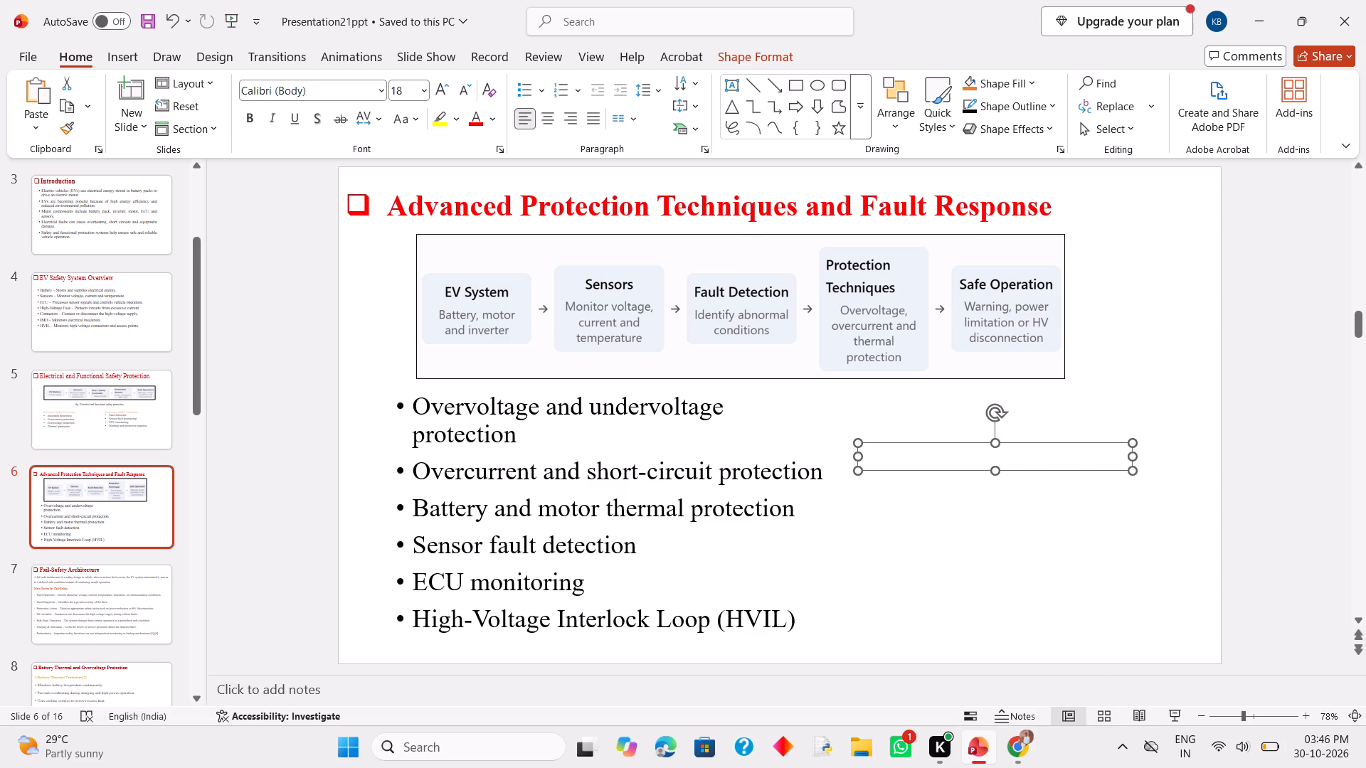
pyautogui.hotkey('ctrl', 'v')
# Delete slide 6's old bulleted list that runs from overvoltage and undervoltage protection to High-Voltage Interlock Loop (HVIL).
pyautogui.click(686, 446)
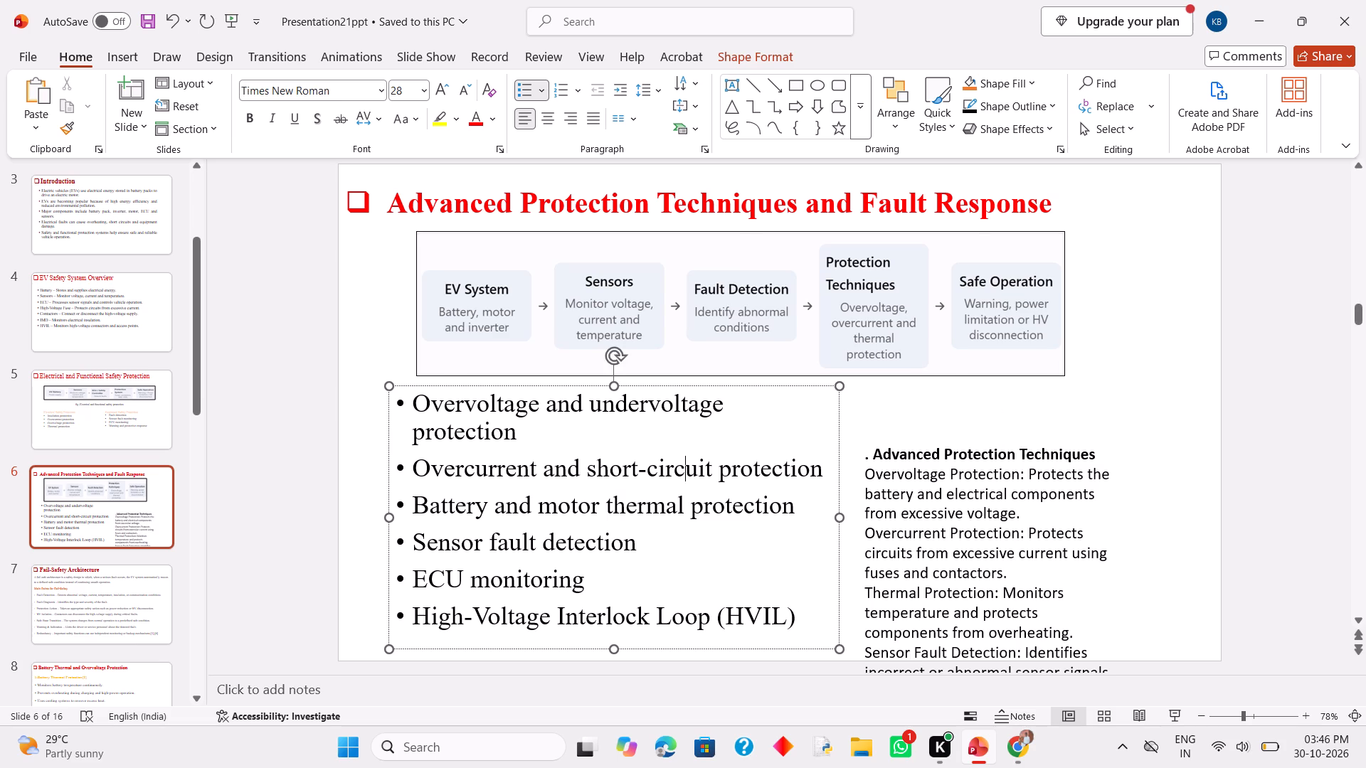
pyautogui.click(615, 355)
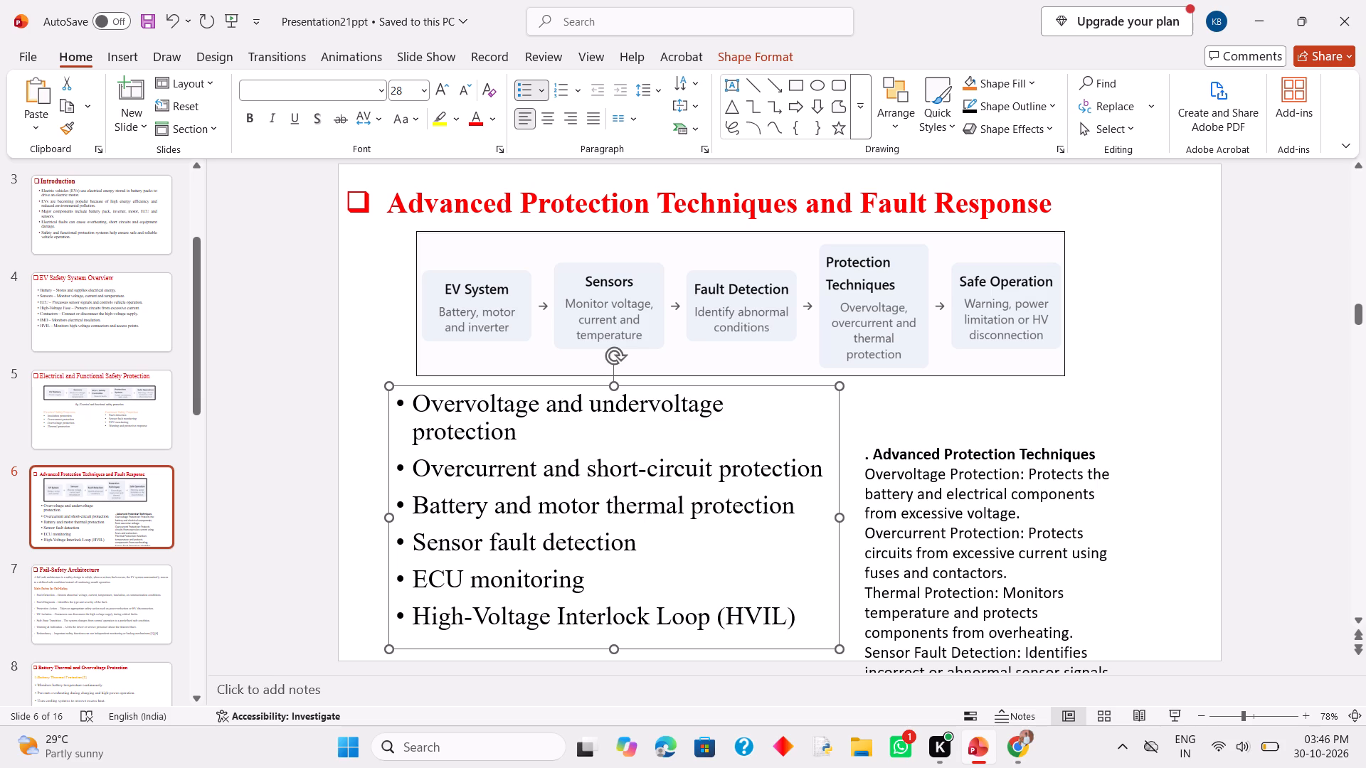
pyautogui.click(612, 356)
pyautogui.press('BackSpace')
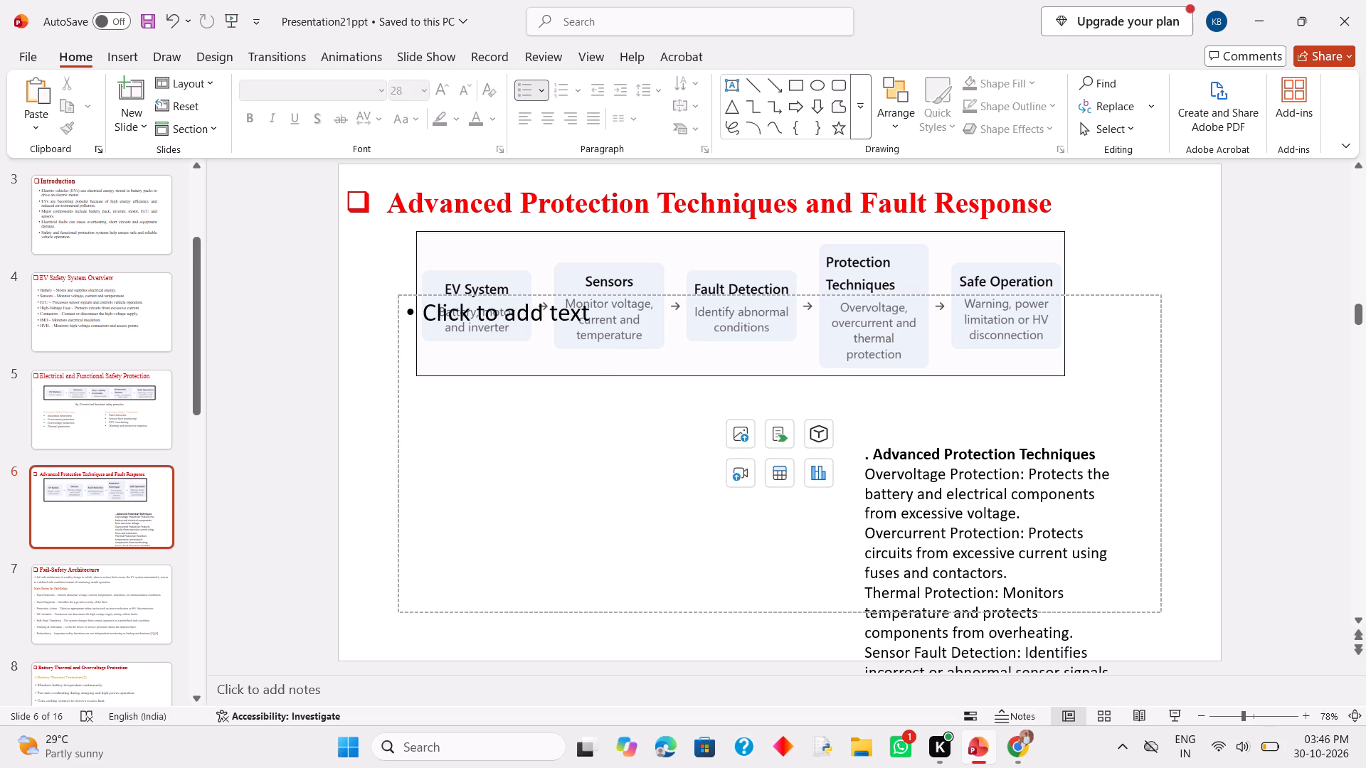
# Move the empty content placeholder on slide 6 away from the pasted text and delete it.
pyautogui.moveTo(1161, 288); pyautogui.dragTo(921, 363)
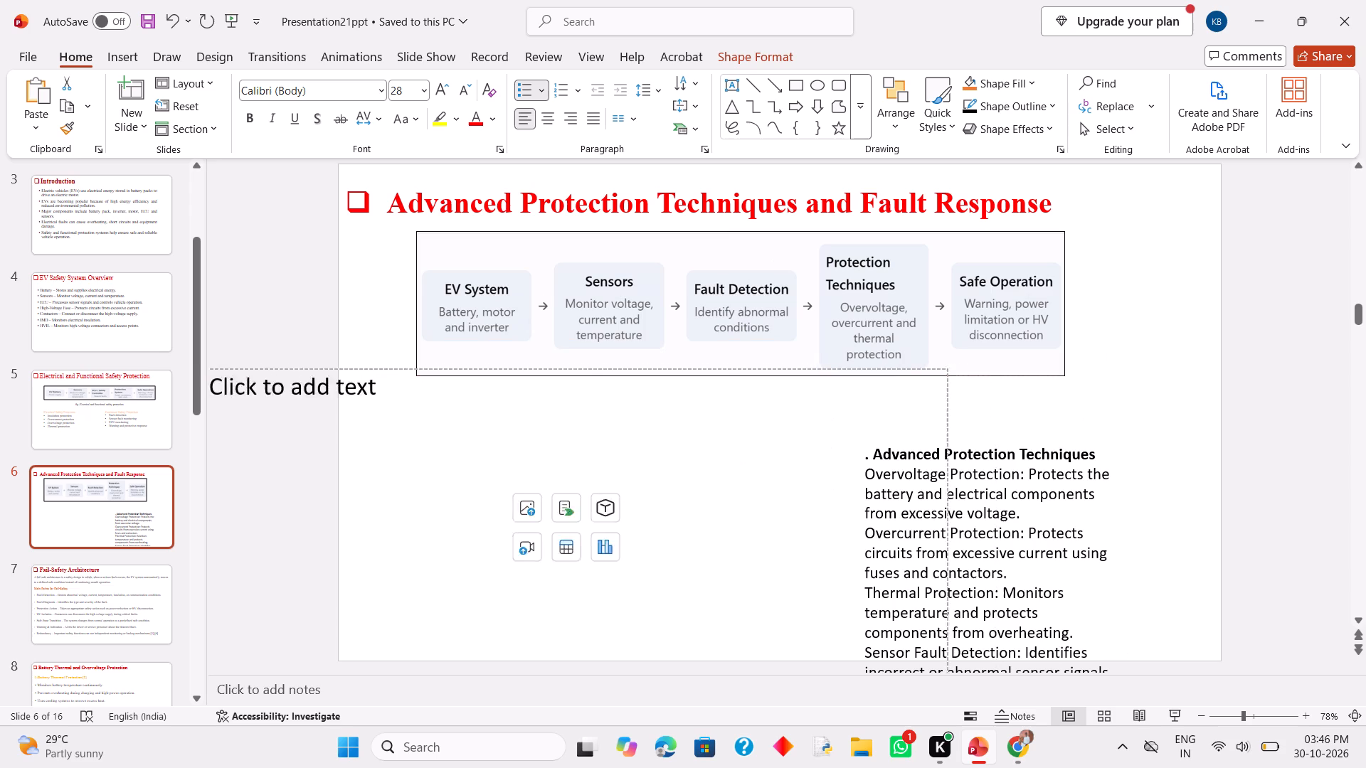
pyautogui.moveTo(921, 363); pyautogui.dragTo(794, 375)
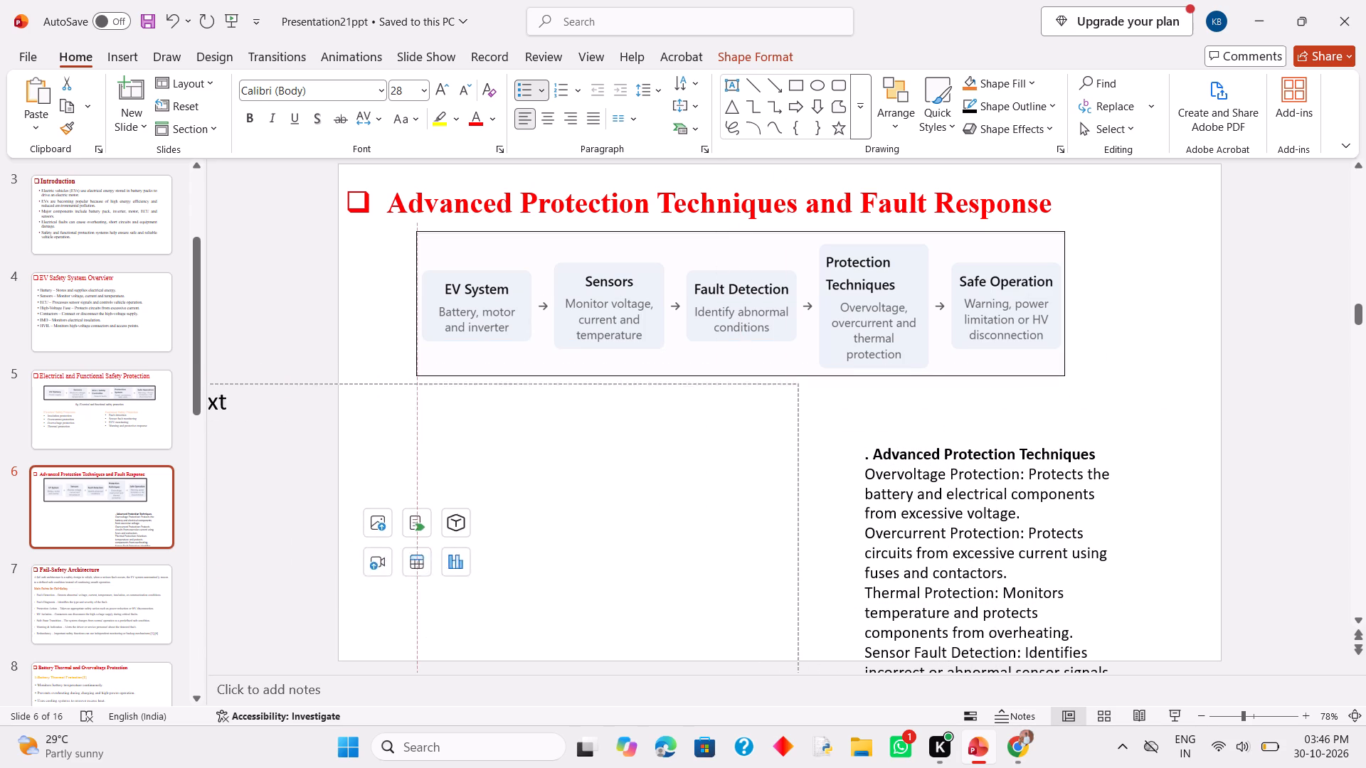
pyautogui.moveTo(794, 375); pyautogui.dragTo(828, 417)
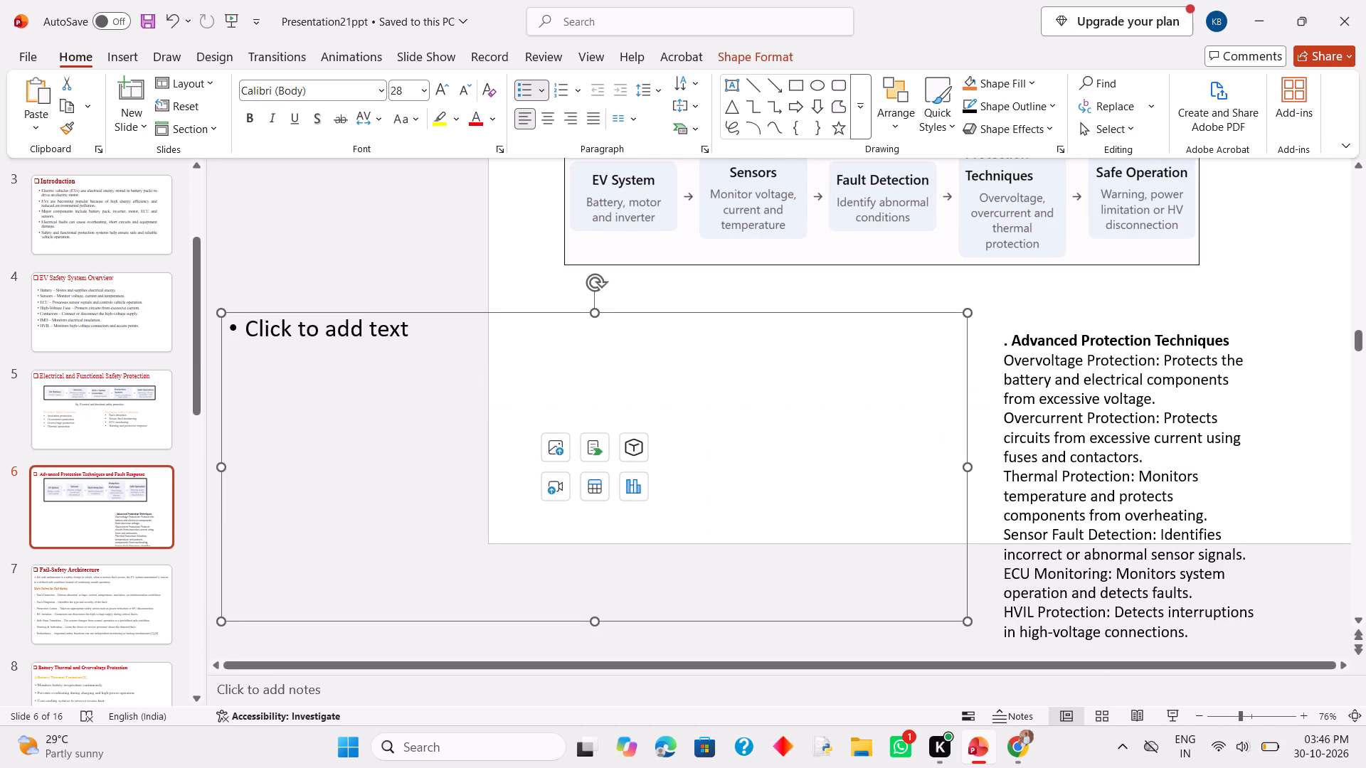
pyautogui.click(597, 283)
pyautogui.press('BackSpace')
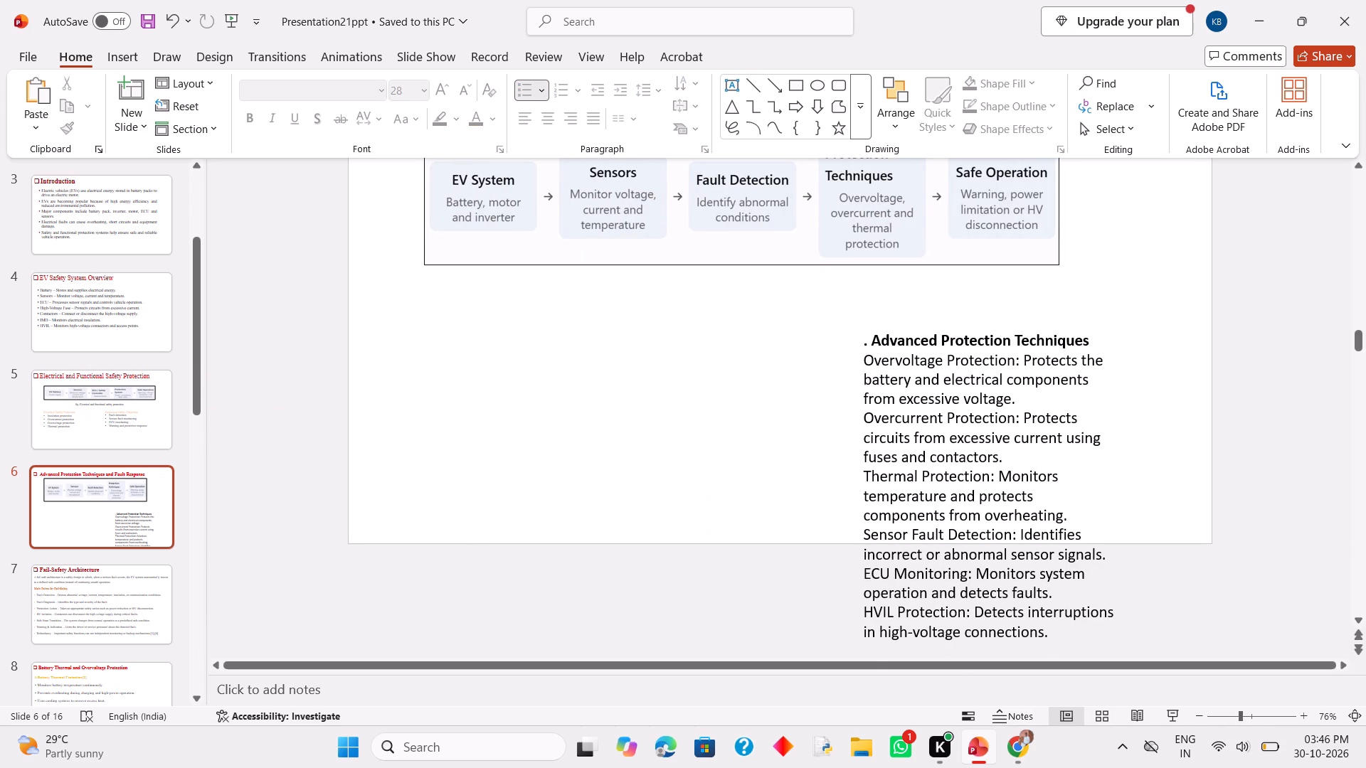
# Delete the block diagram picture running from EV System to Safe Operation beneath slide 6's title.
pyautogui.scroll(1, 861, 336)
pyautogui.click(872, 260)
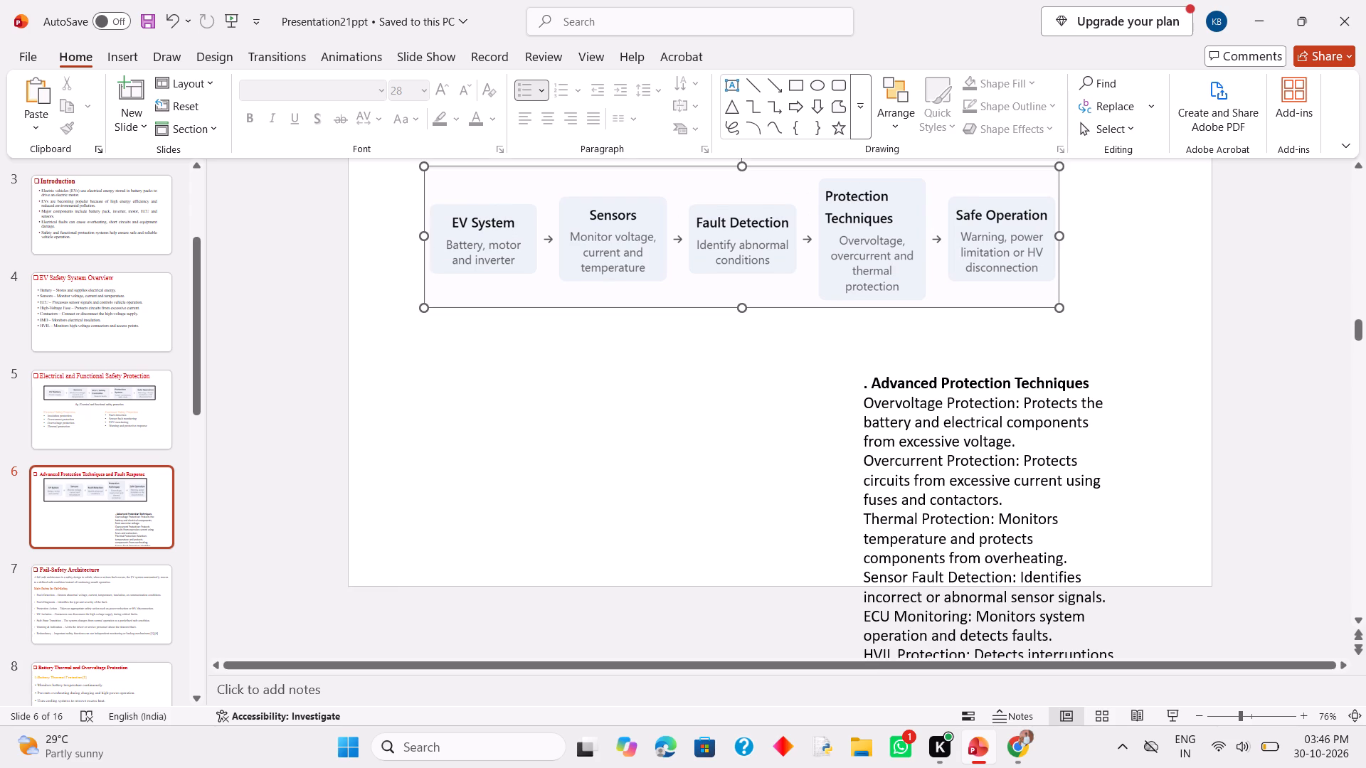
pyautogui.scroll(1, 932, 187)
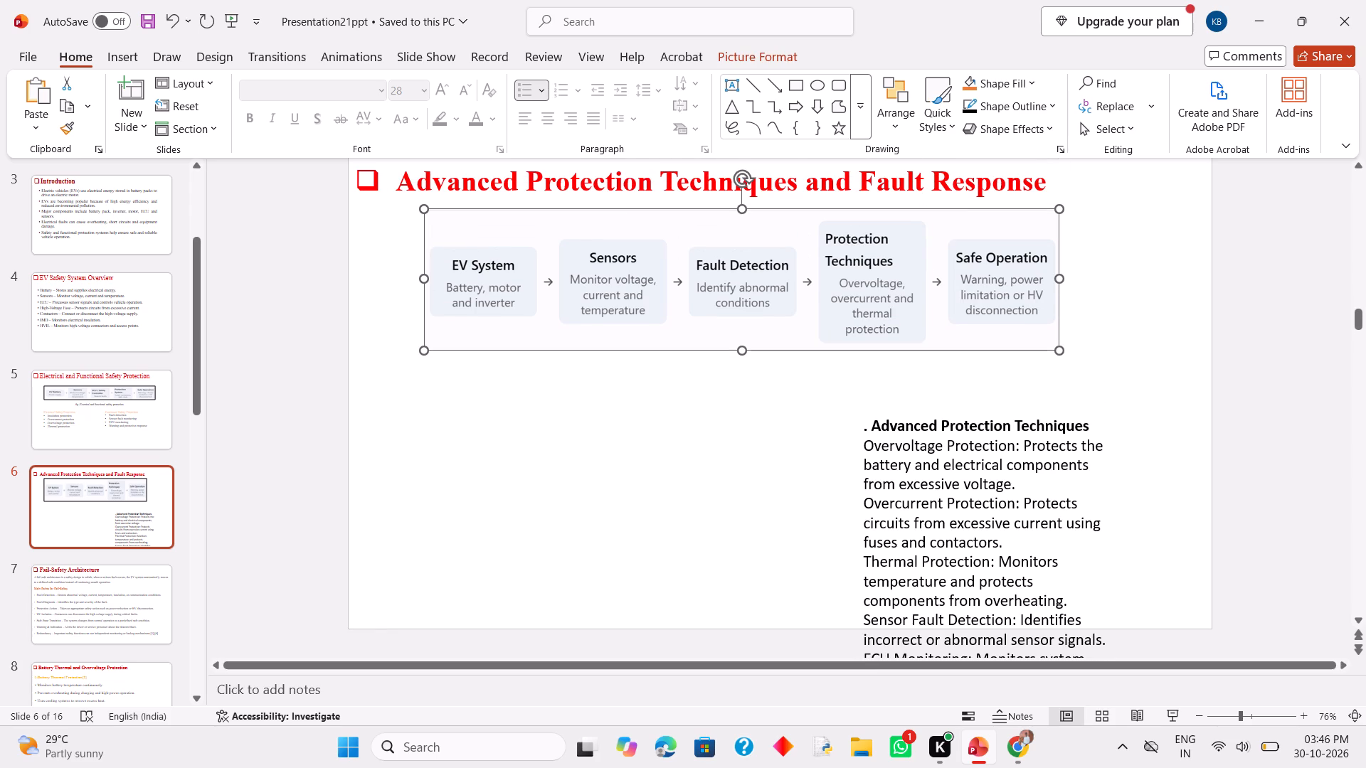
pyautogui.click(747, 180)
pyautogui.press('BackSpace')
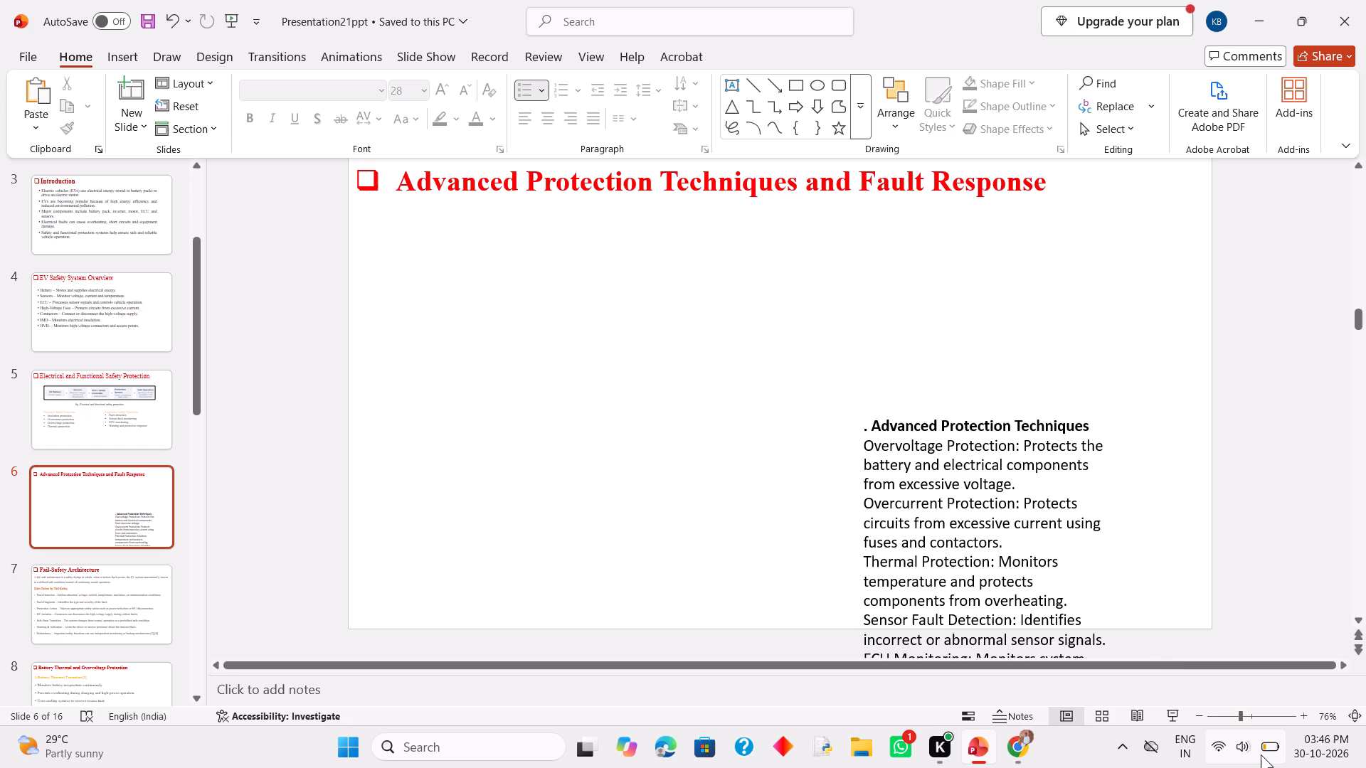
# Widen the pasted protection techniques text box on slide 6 across most of the slide and move it directly beneath the title.
pyautogui.click(1052, 543)
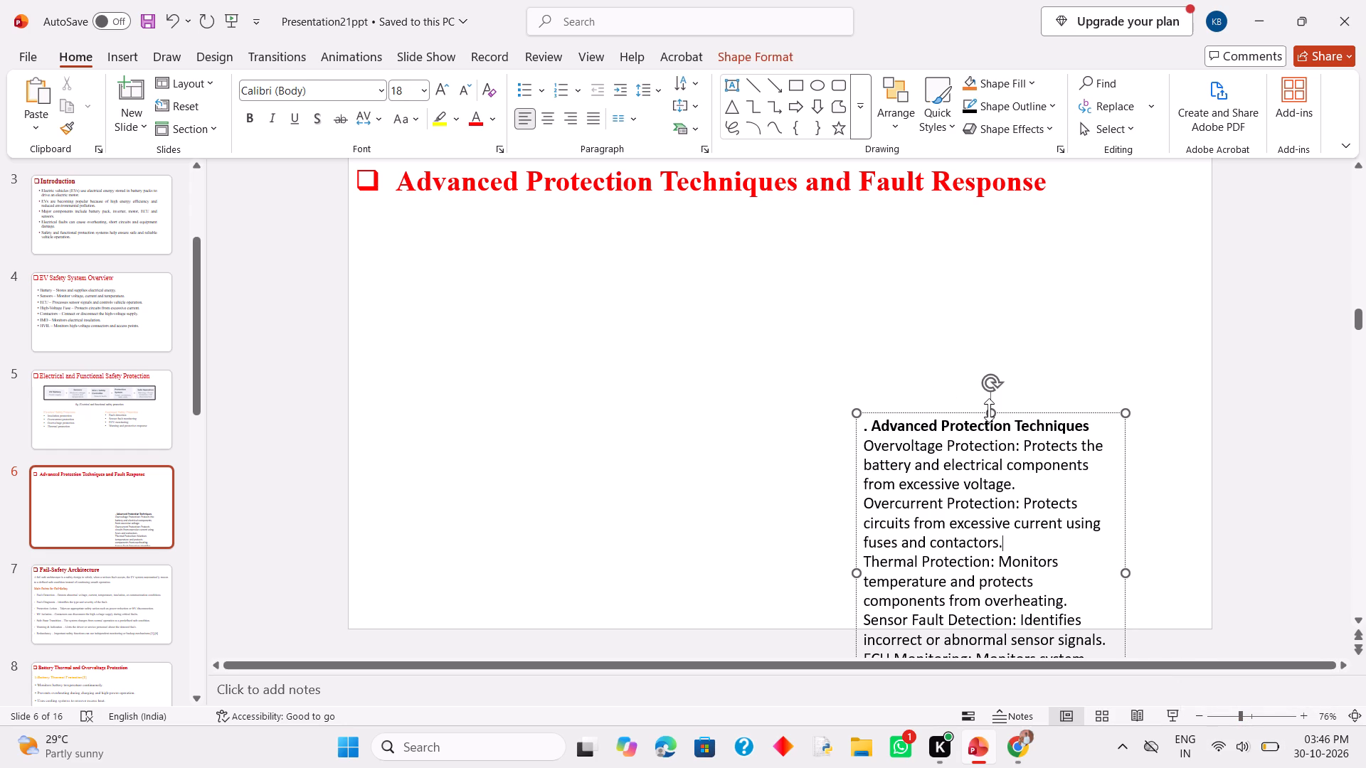
pyautogui.moveTo(990, 410); pyautogui.dragTo(918, 270)
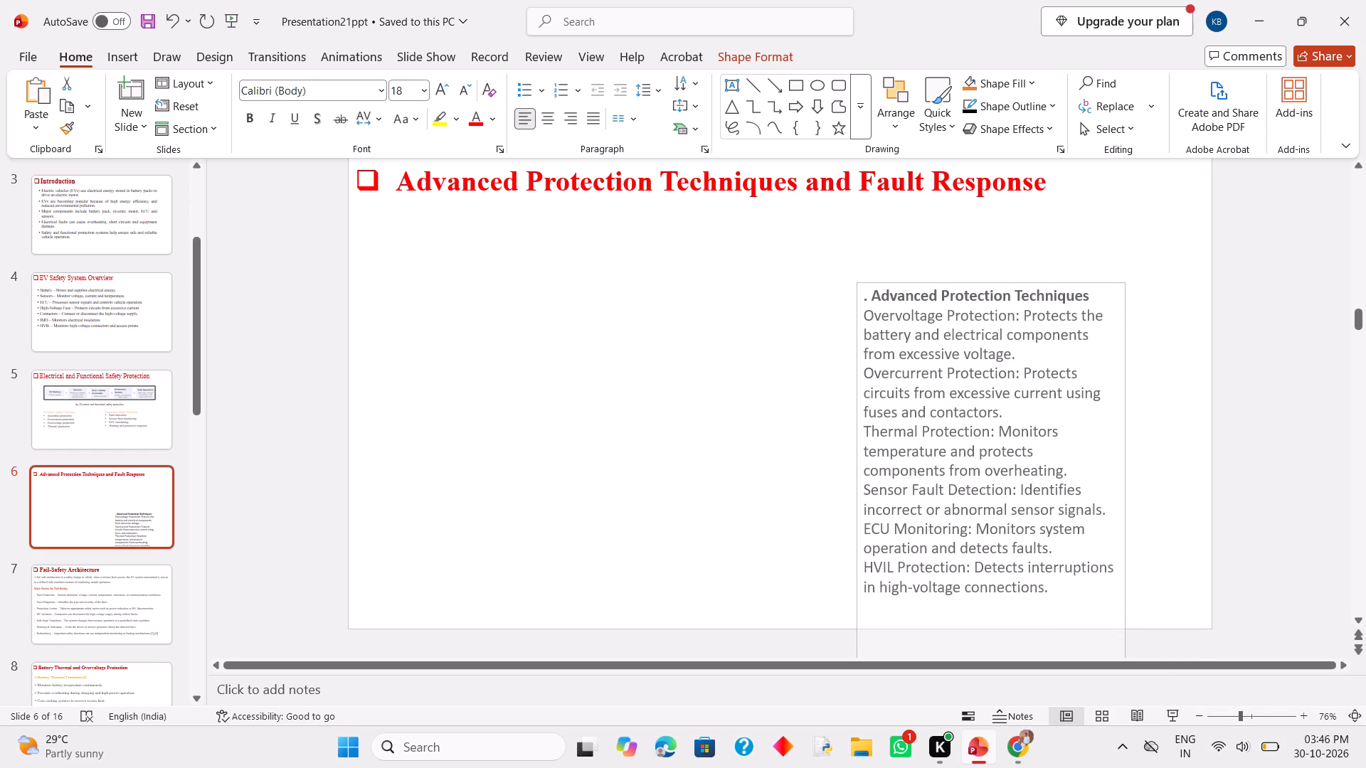
pyautogui.moveTo(918, 270); pyautogui.dragTo(931, 252)
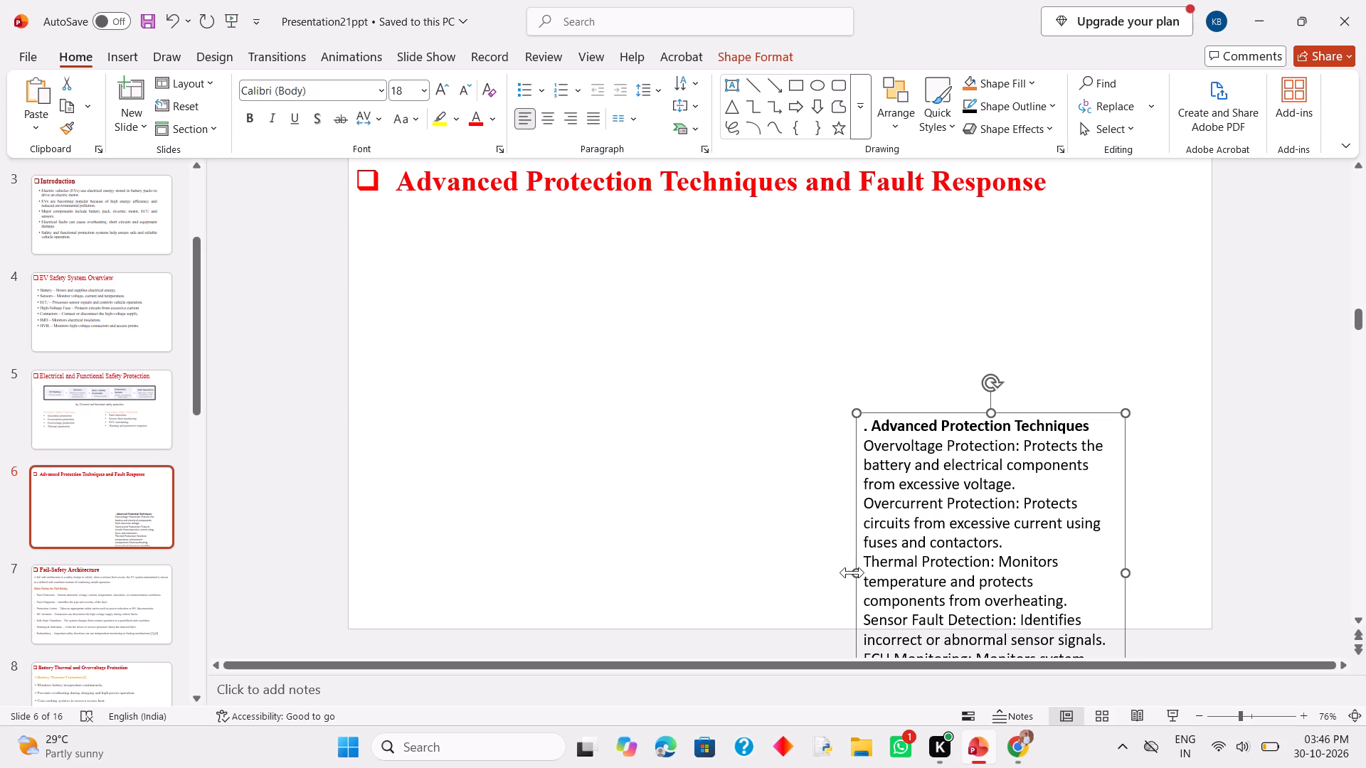
pyautogui.moveTo(852, 572); pyautogui.dragTo(477, 529)
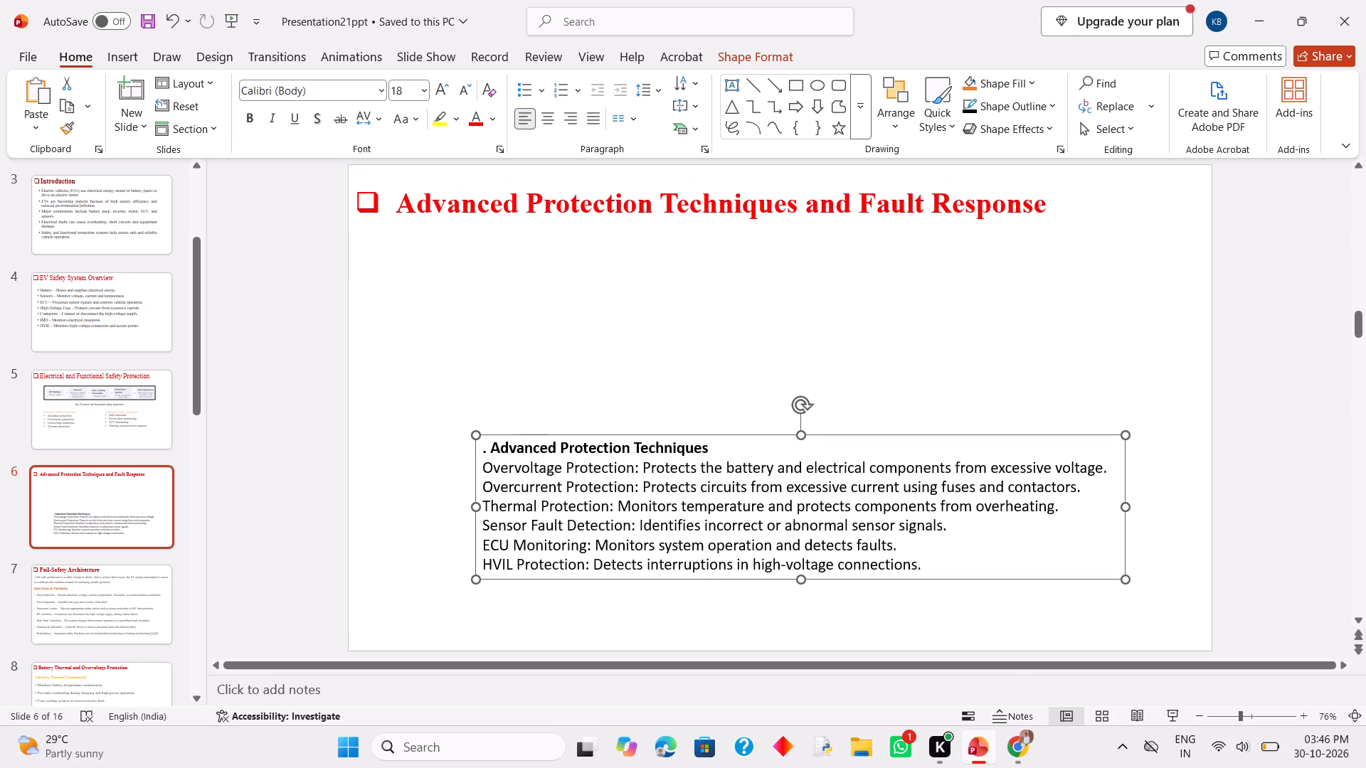
pyautogui.moveTo(785, 434); pyautogui.dragTo(681, 241)
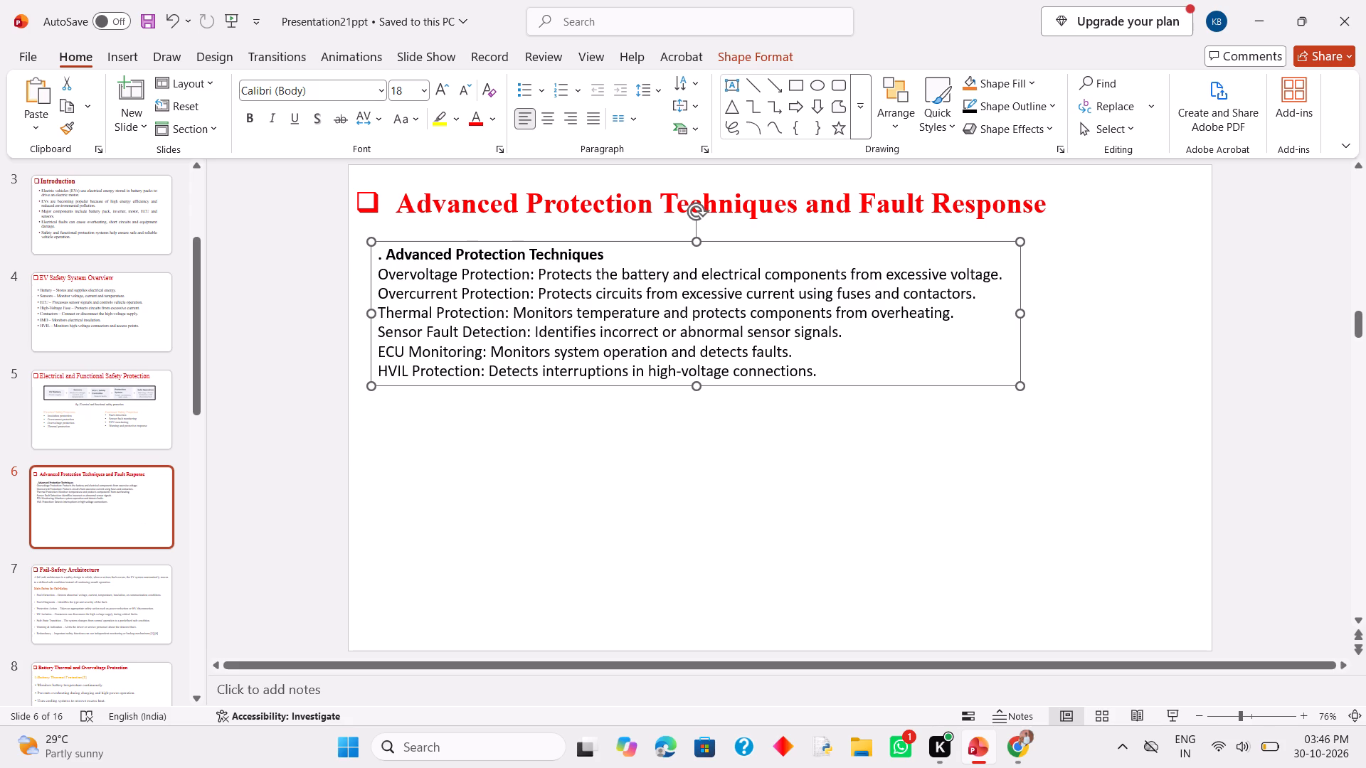
# Remove the stray period and space in front of the "Advanced Protection Techniques" heading in the text box.
pyautogui.click(381, 260)
pyautogui.press('BackSpace')
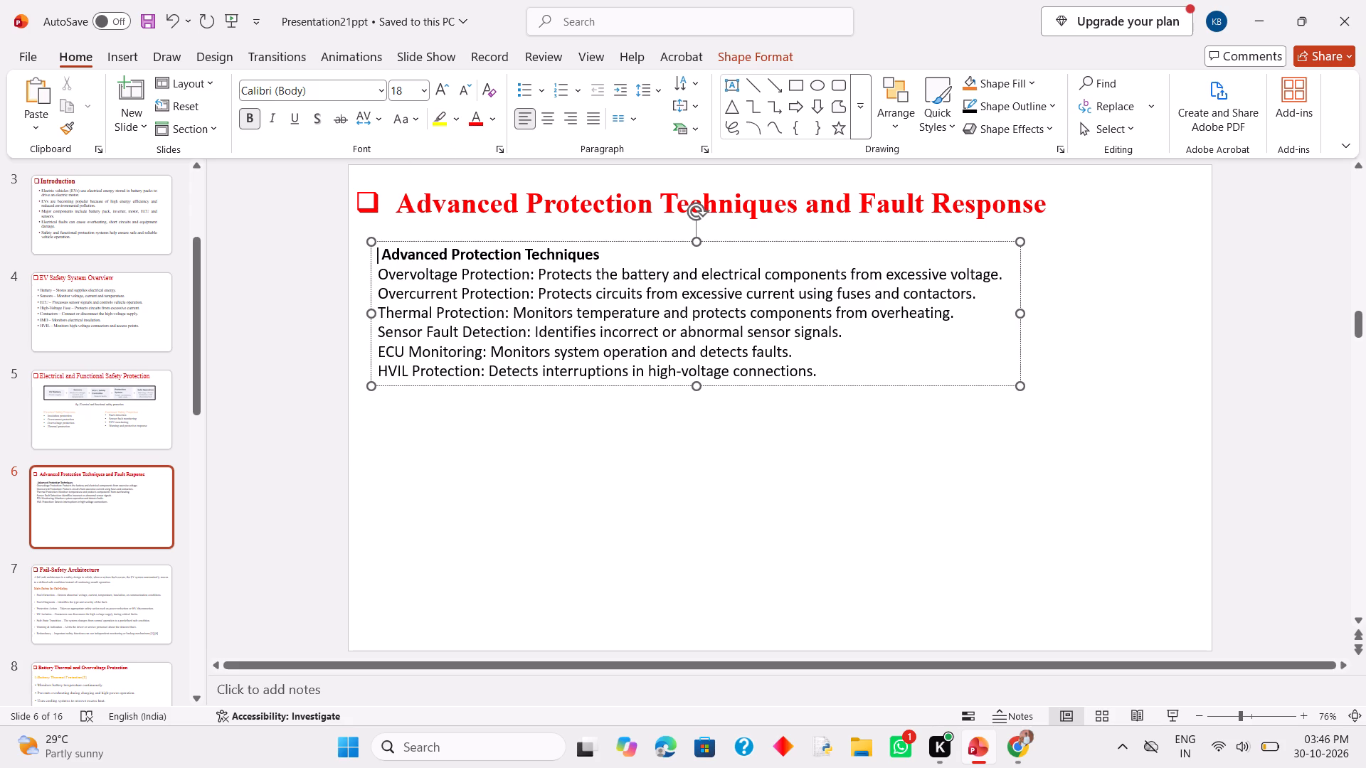
pyautogui.press('BackSpace')
pyautogui.press('Right')
pyautogui.press('BackSpace')
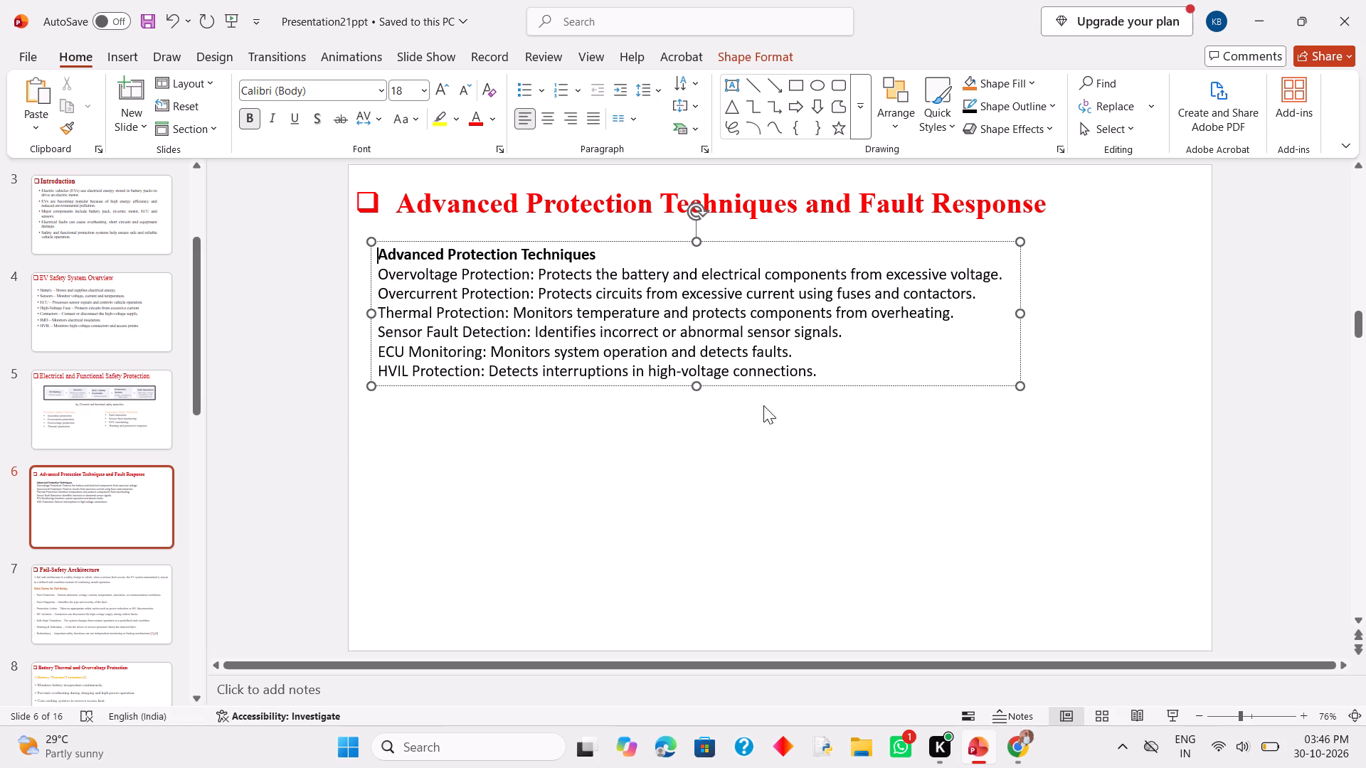
# Format all the text in the protection techniques box as Times New Roman, size 20.
pyautogui.moveTo(700, 385); pyautogui.dragTo(684, 551)
pyautogui.moveTo(825, 375); pyautogui.dragTo(780, 365)
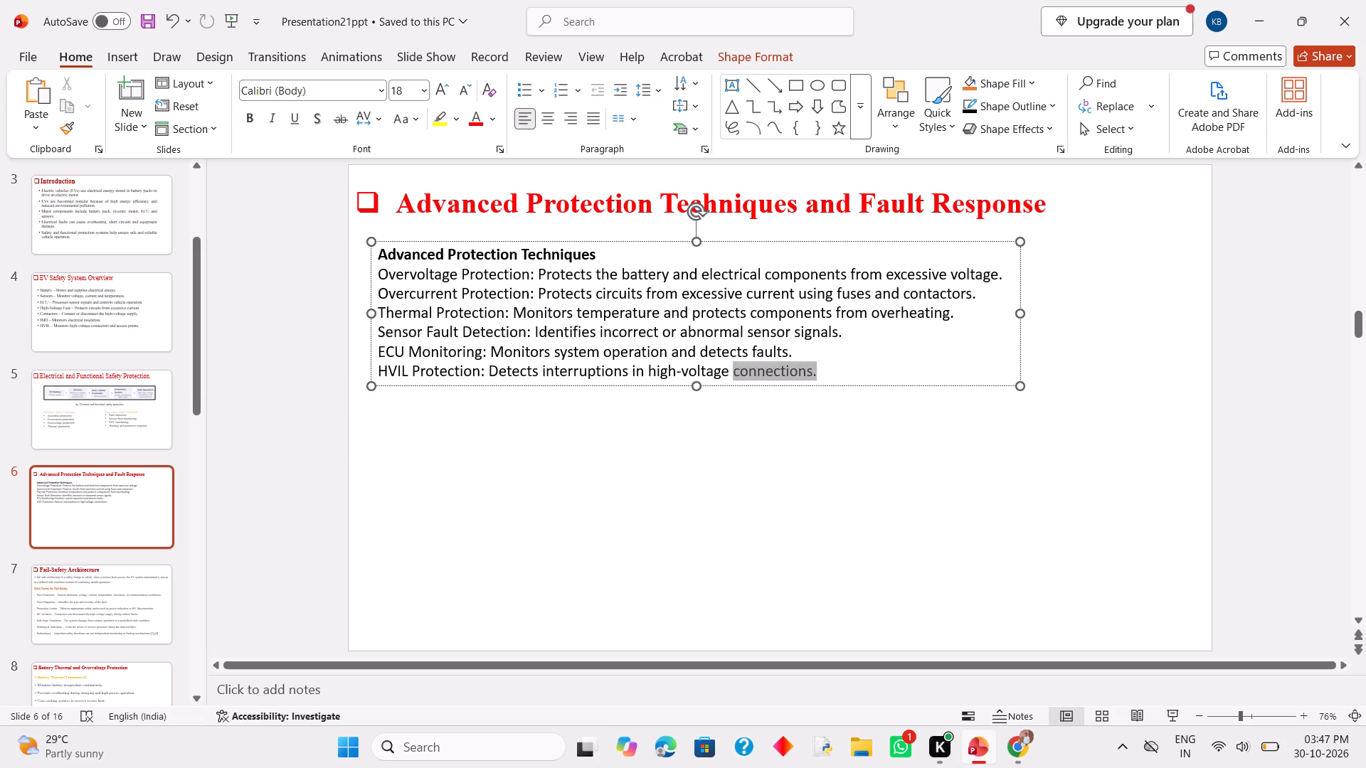
pyautogui.moveTo(780, 365); pyautogui.dragTo(391, 256)
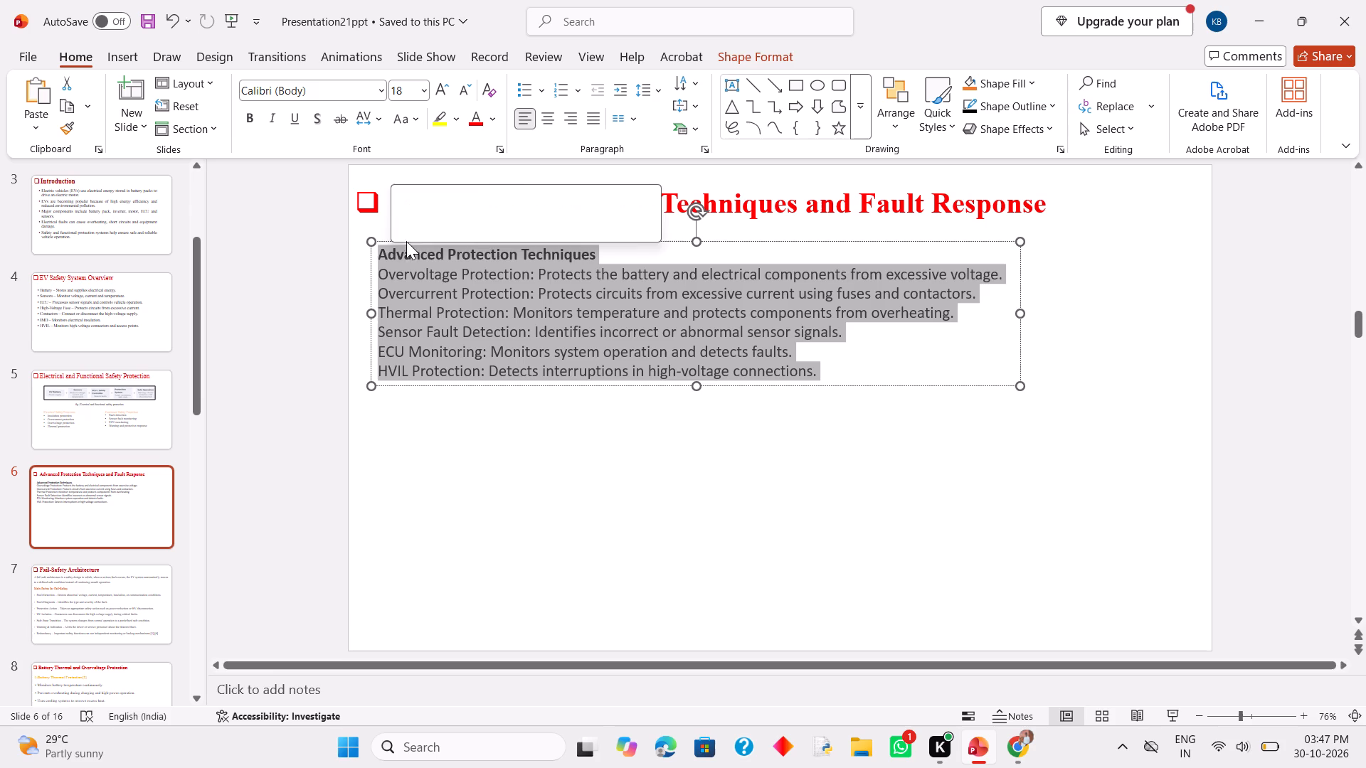
pyautogui.click(485, 200)
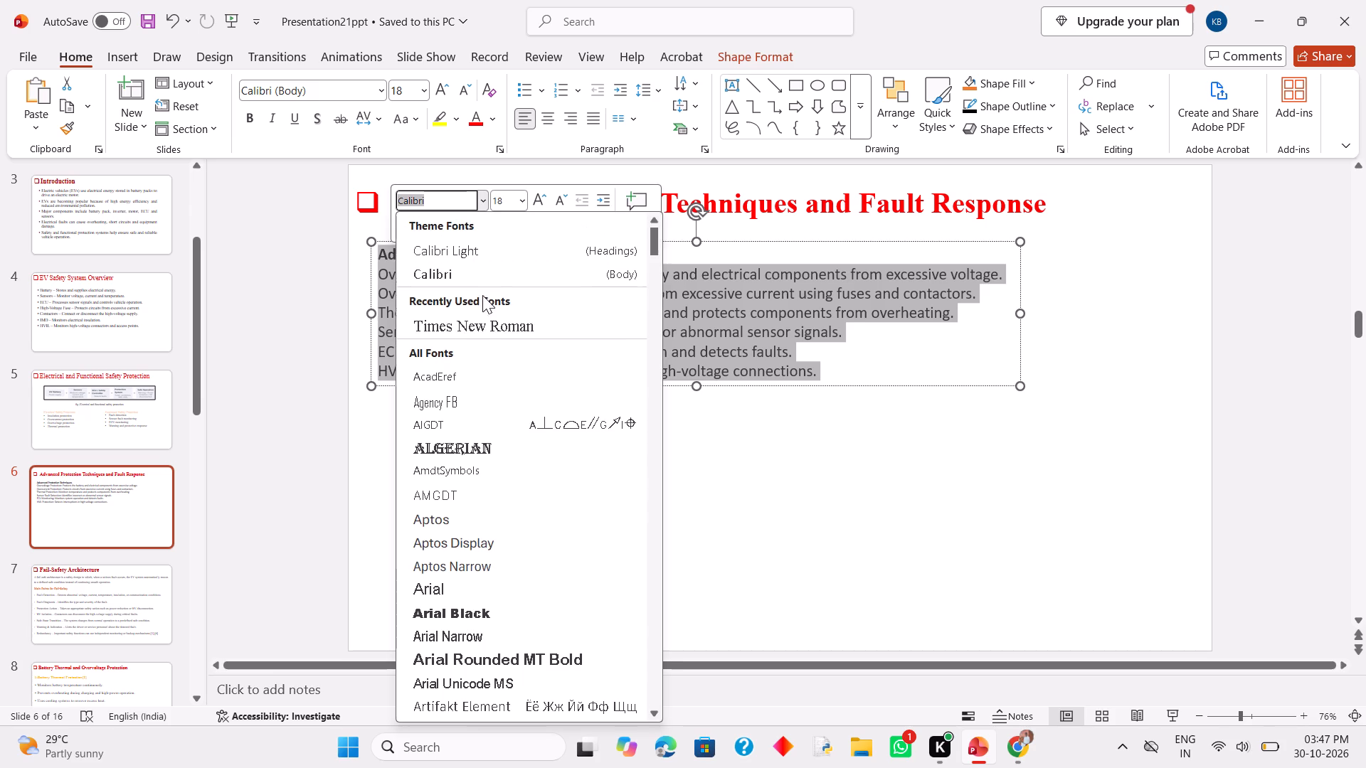
pyautogui.click(482, 323)
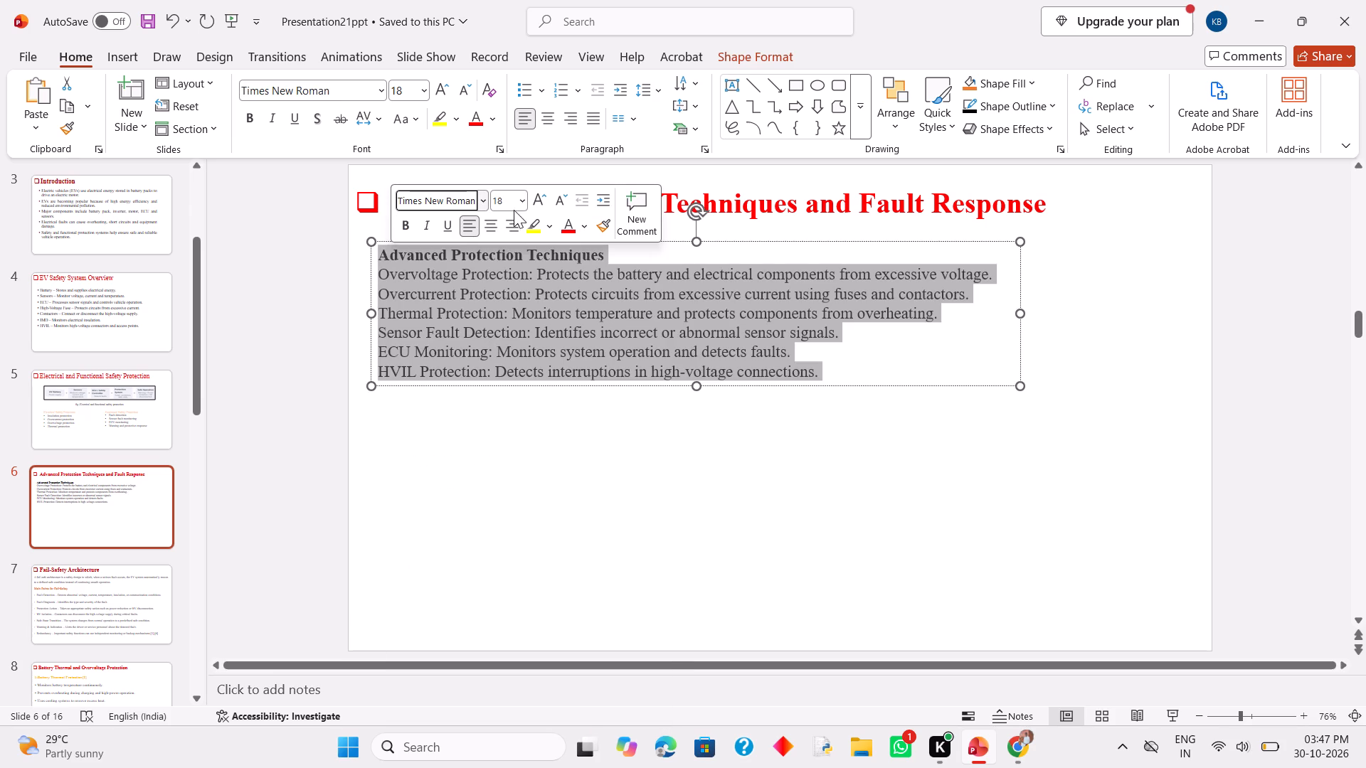
pyautogui.click(518, 201)
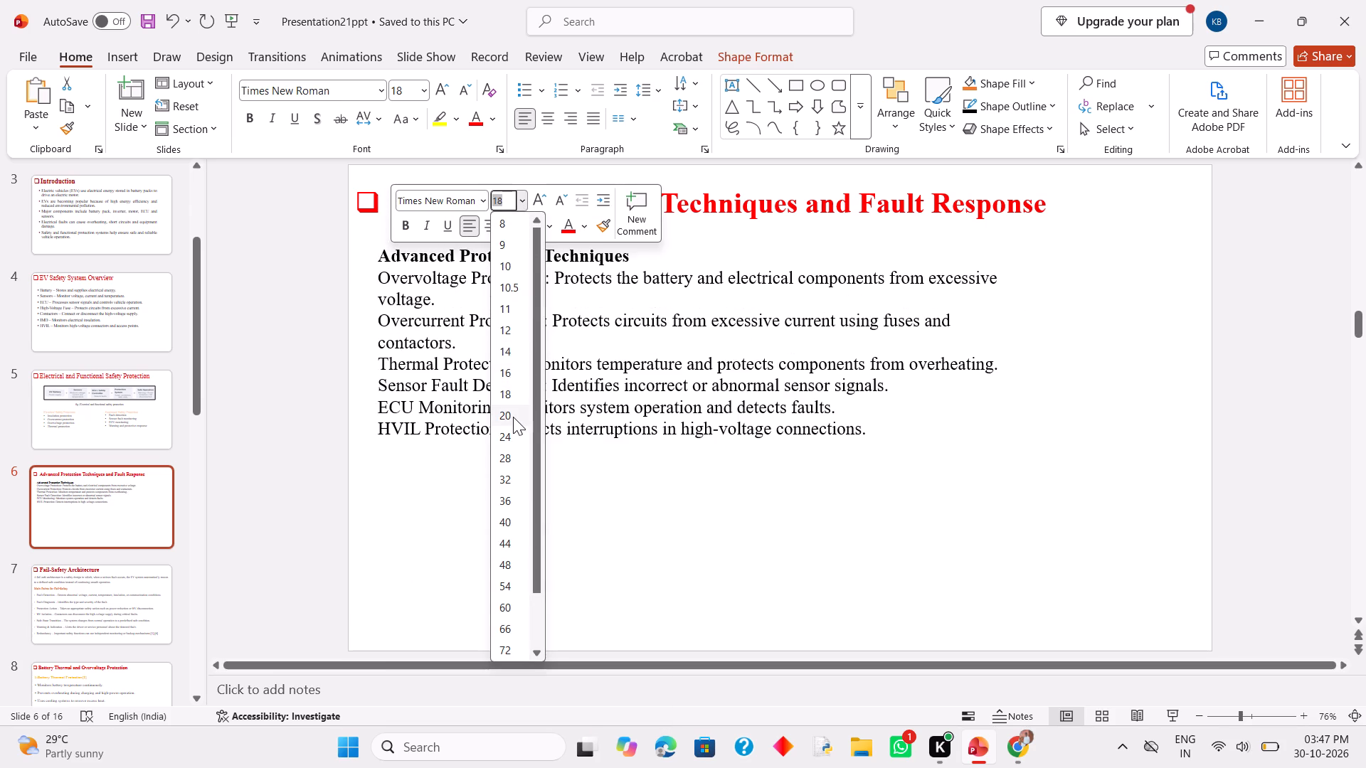
pyautogui.click(513, 417)
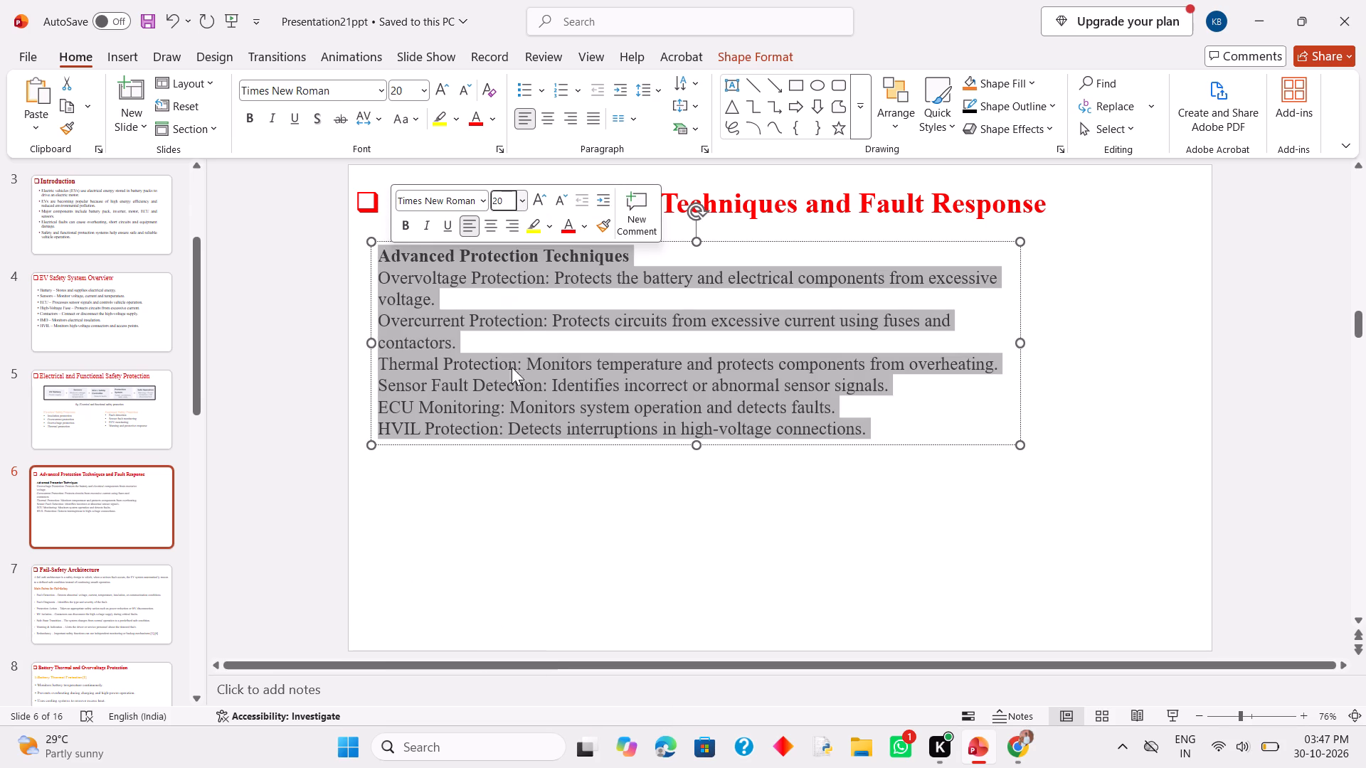
pyautogui.click(513, 321)
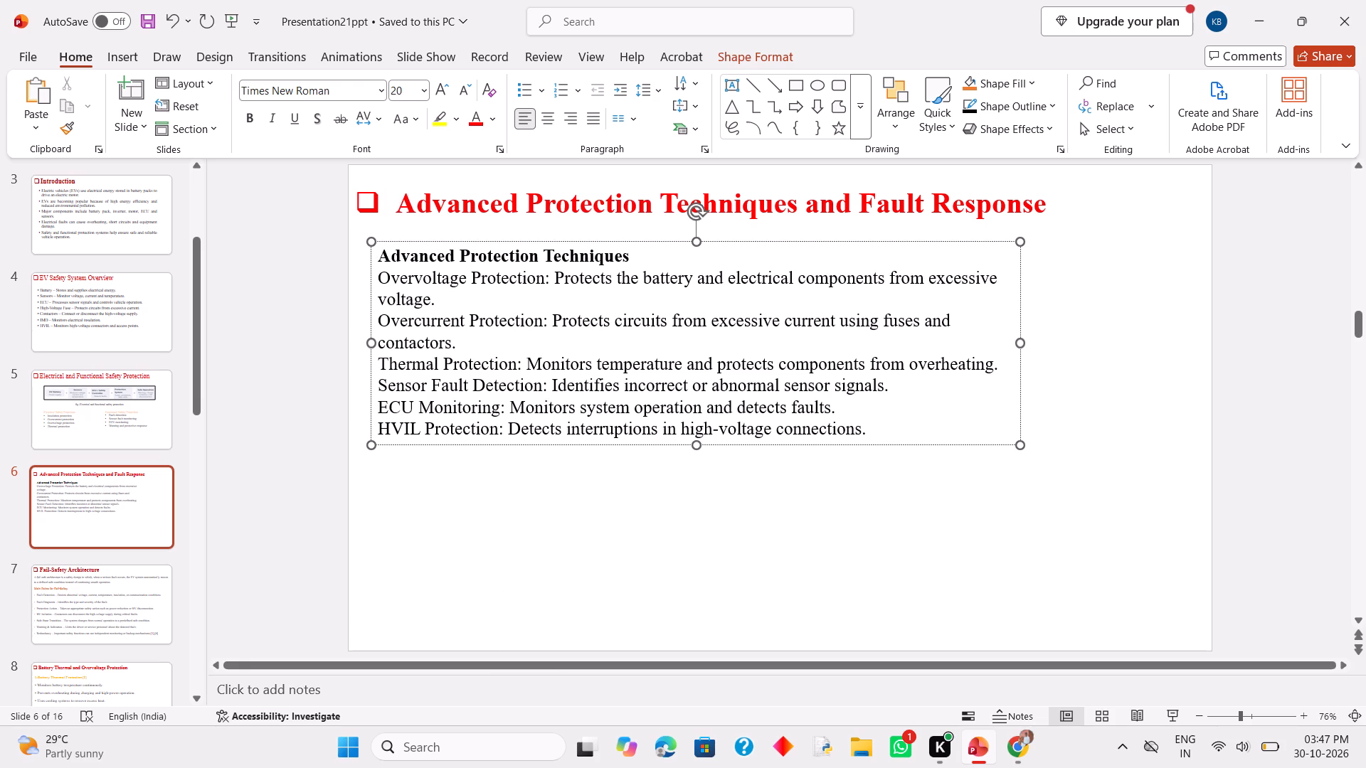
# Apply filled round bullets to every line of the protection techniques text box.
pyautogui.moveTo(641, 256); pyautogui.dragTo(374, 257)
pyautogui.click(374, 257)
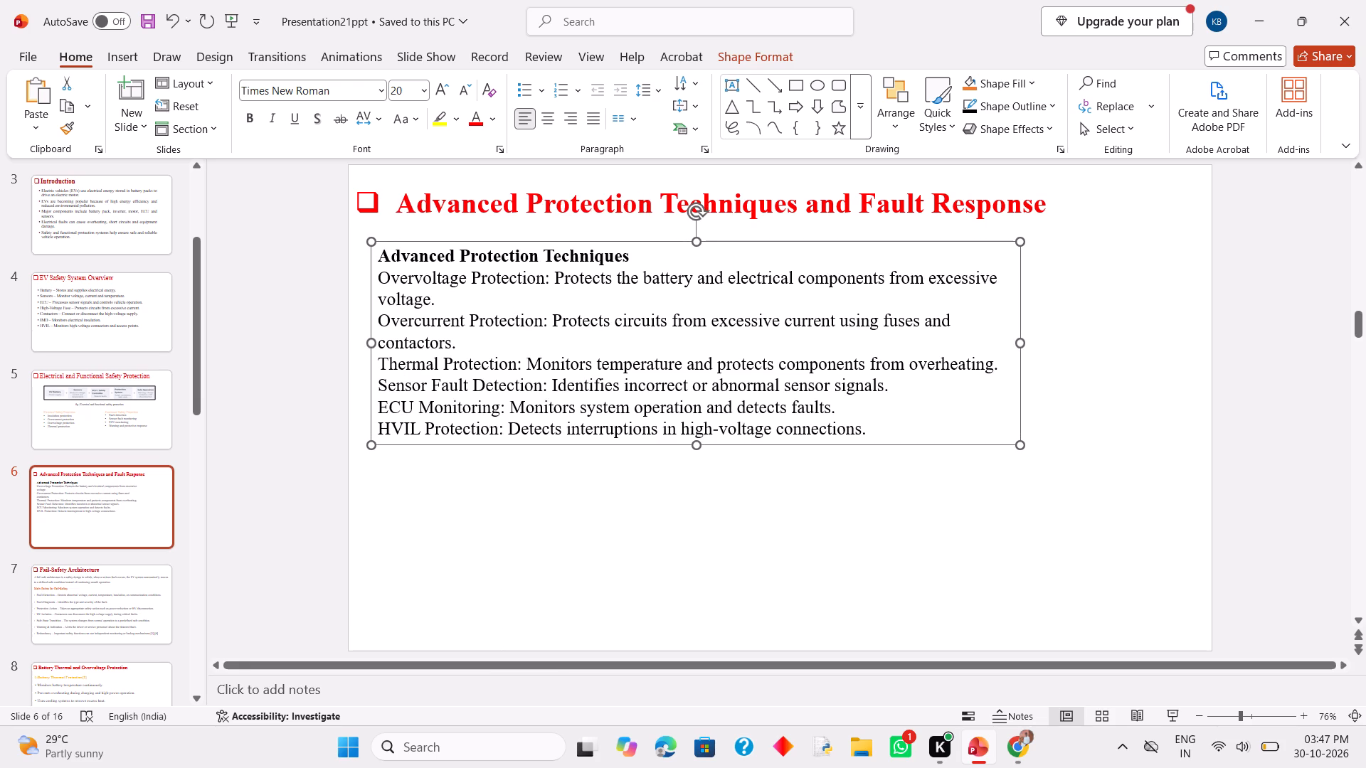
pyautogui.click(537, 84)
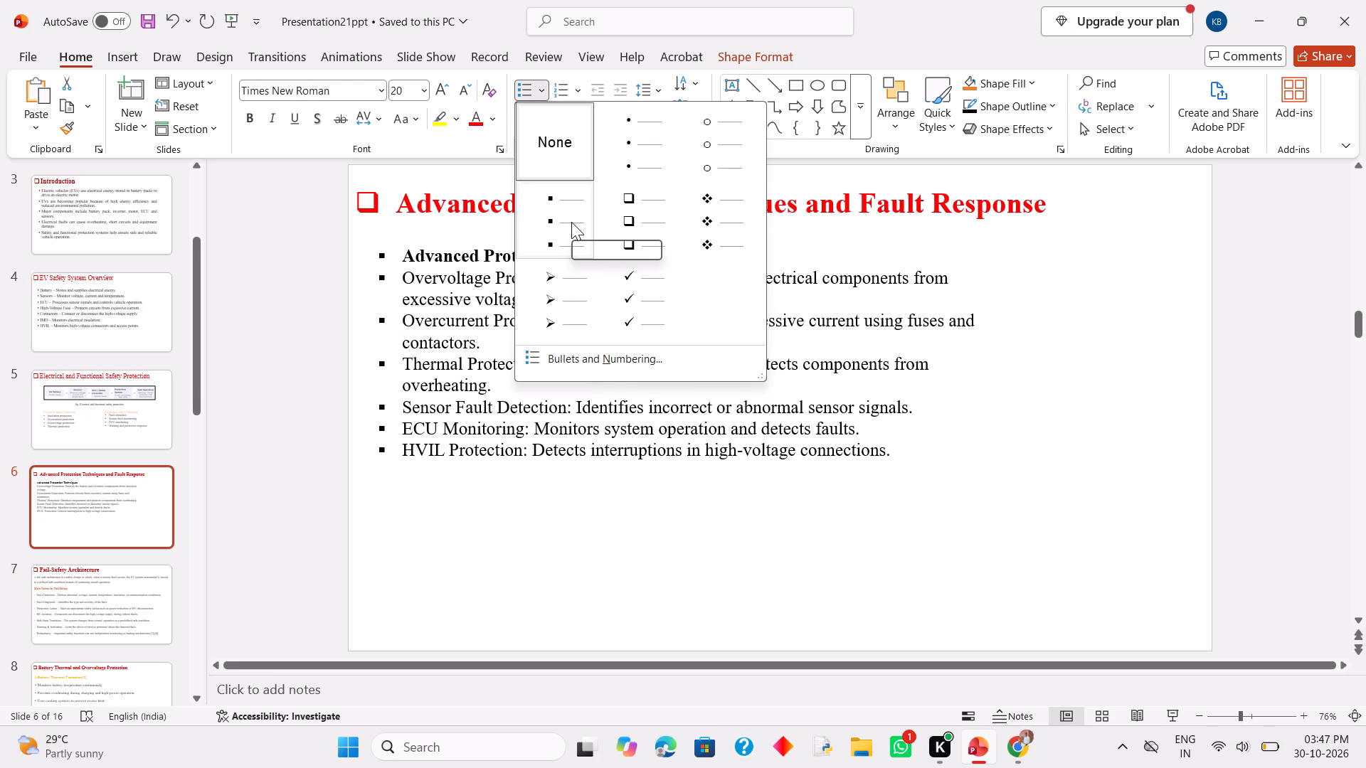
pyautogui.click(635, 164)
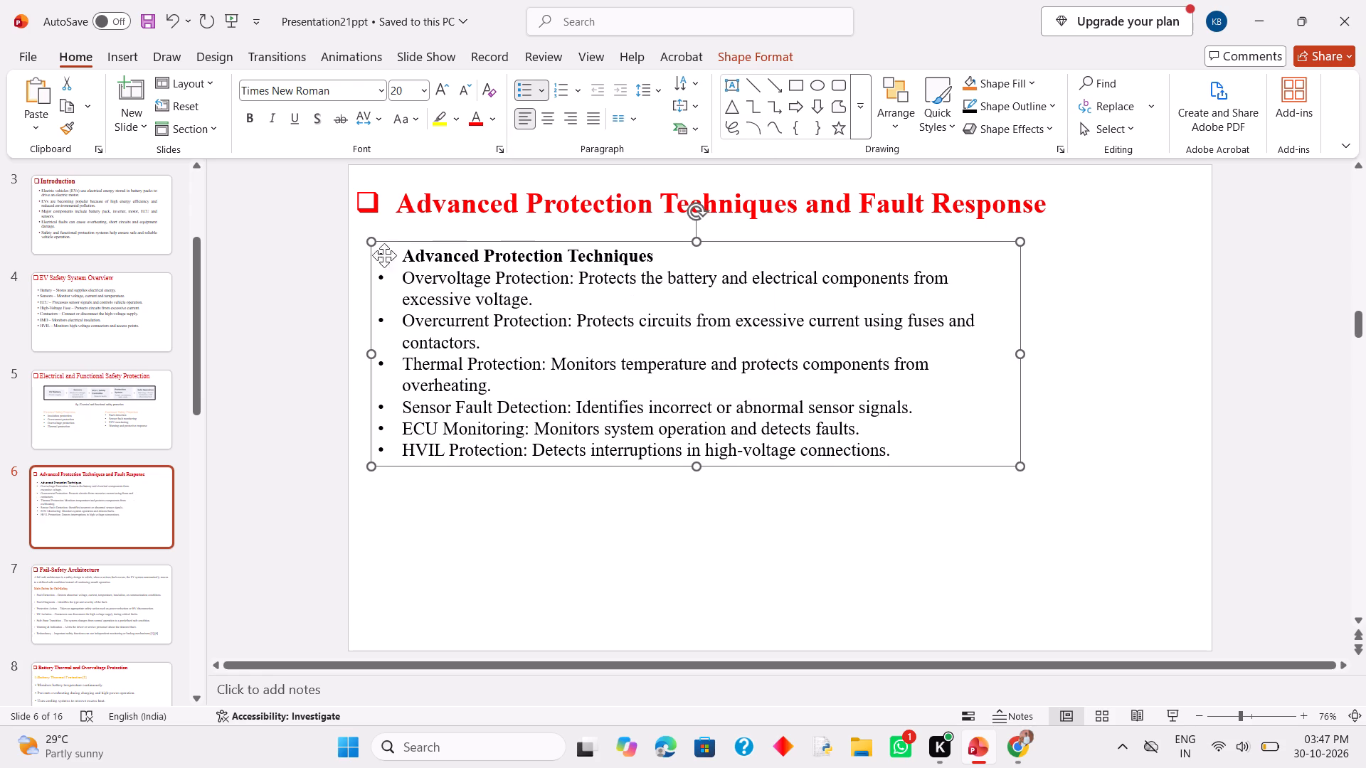
# Replace the round bullet of the "Advanced Protection Techniques" heading line with a checkmark bullet.
pyautogui.click(396, 261)
pyautogui.press('BackSpace')
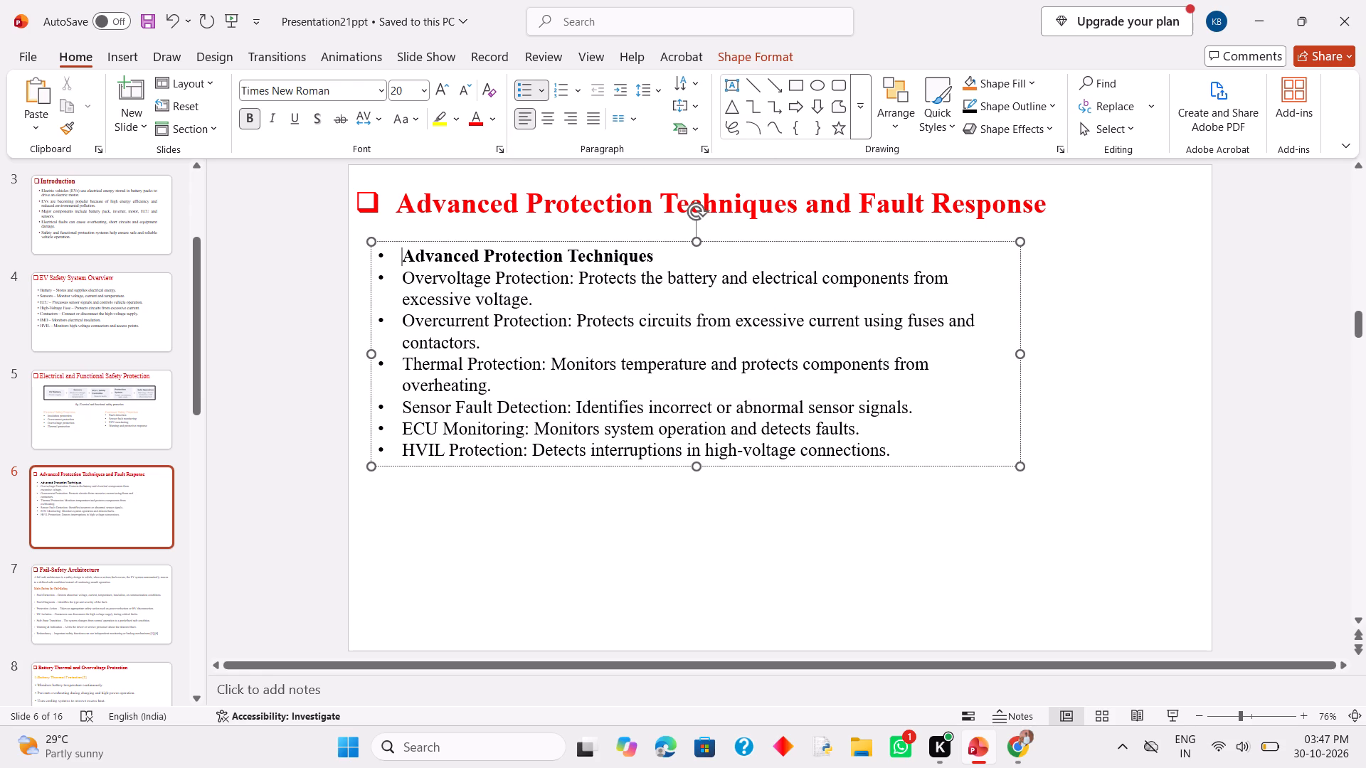
pyautogui.press('BackSpace')
pyautogui.click(540, 81)
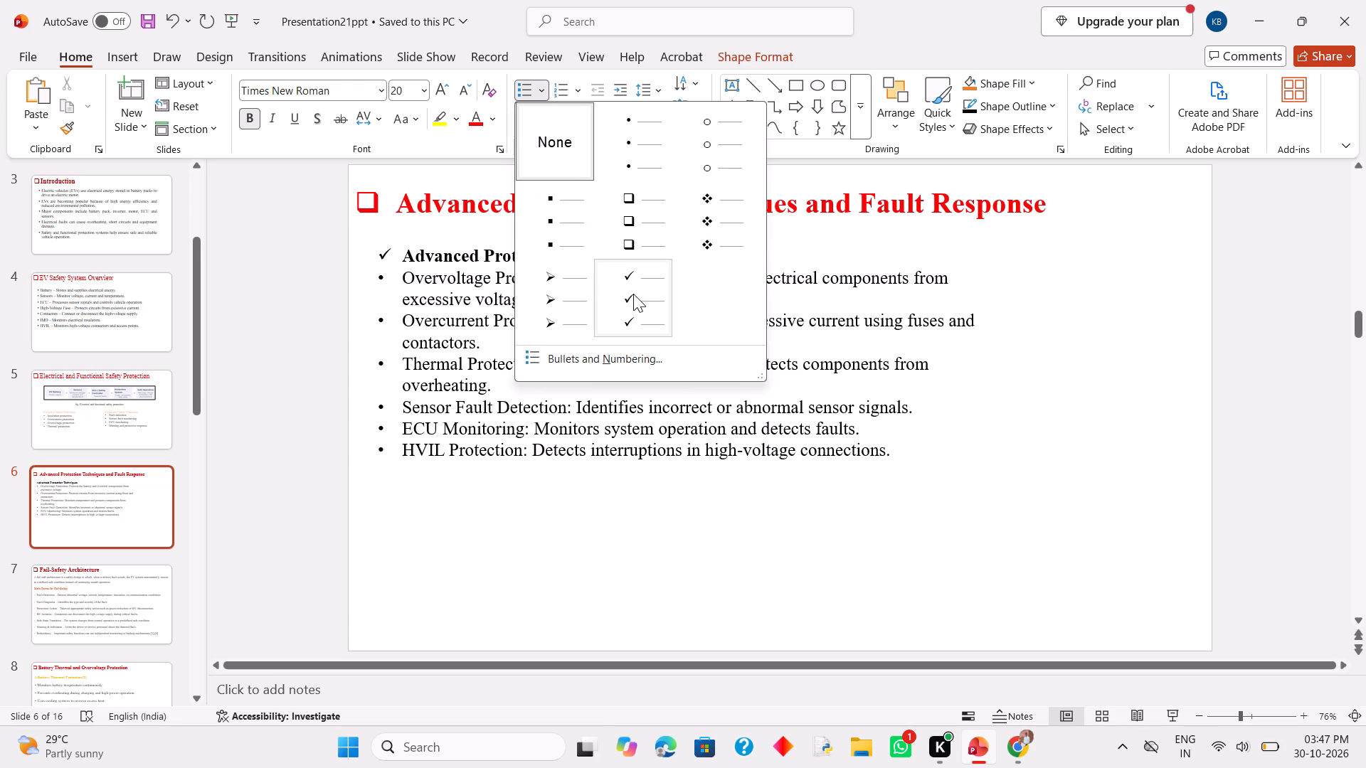
pyautogui.click(633, 294)
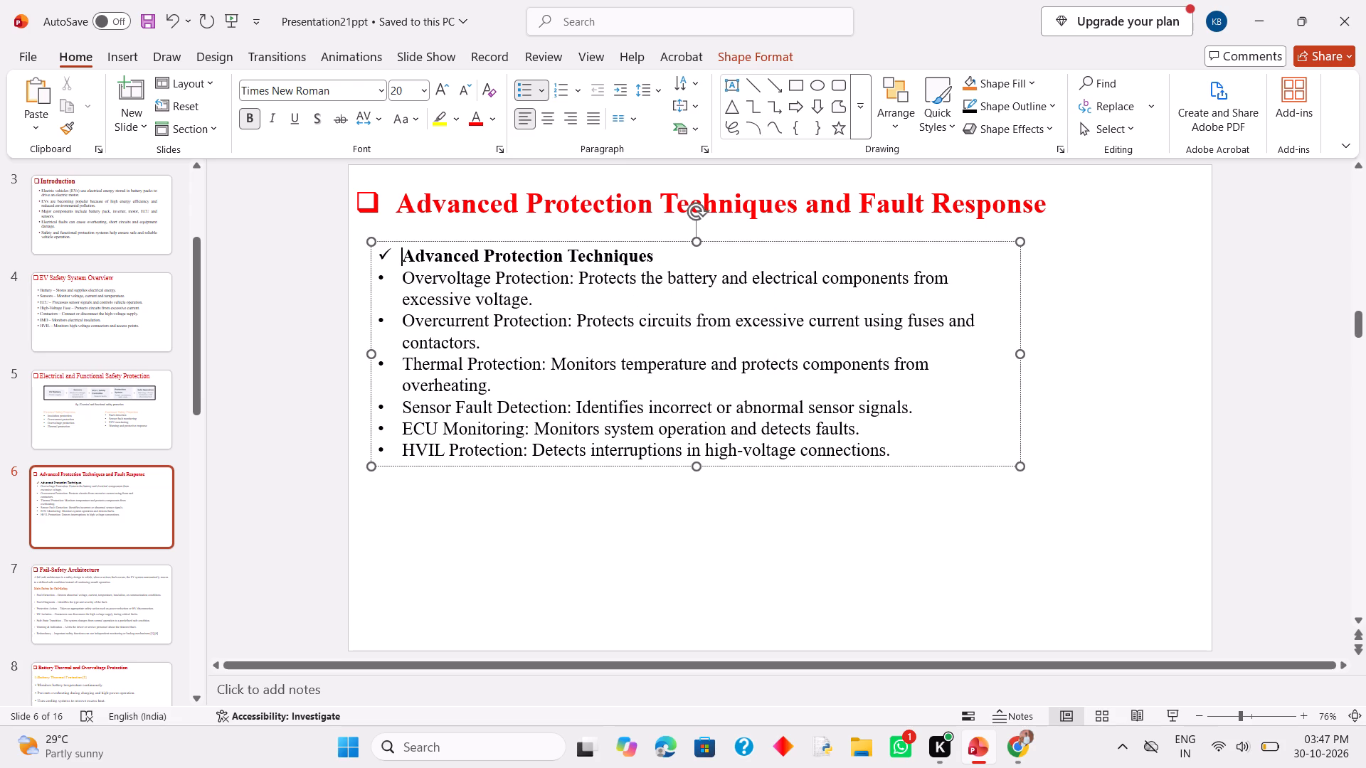
# Turn the lines from Overvoltage Protection to HVIL Protection into a numbered list in the 1. 2. 3. style.
pyautogui.moveTo(385, 270); pyautogui.dragTo(405, 430)
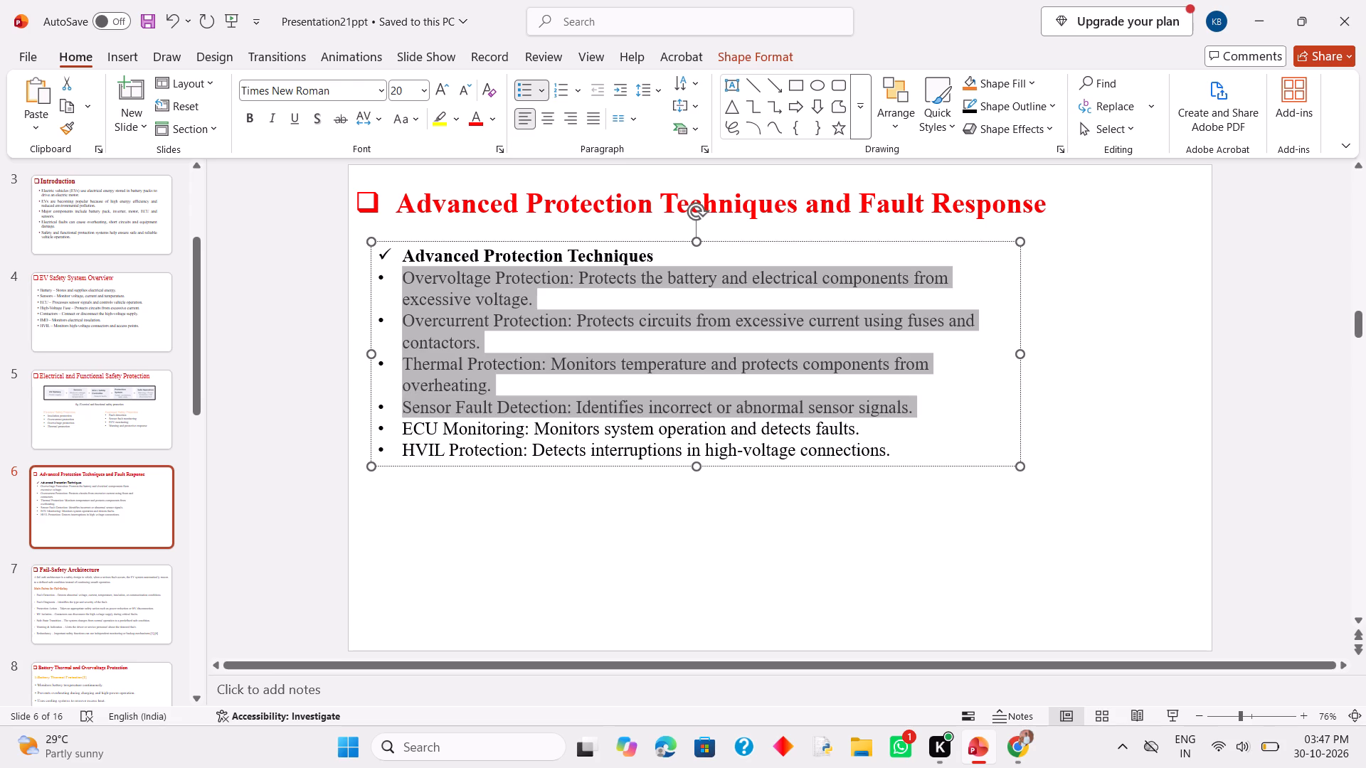
pyautogui.moveTo(405, 430); pyautogui.dragTo(885, 446)
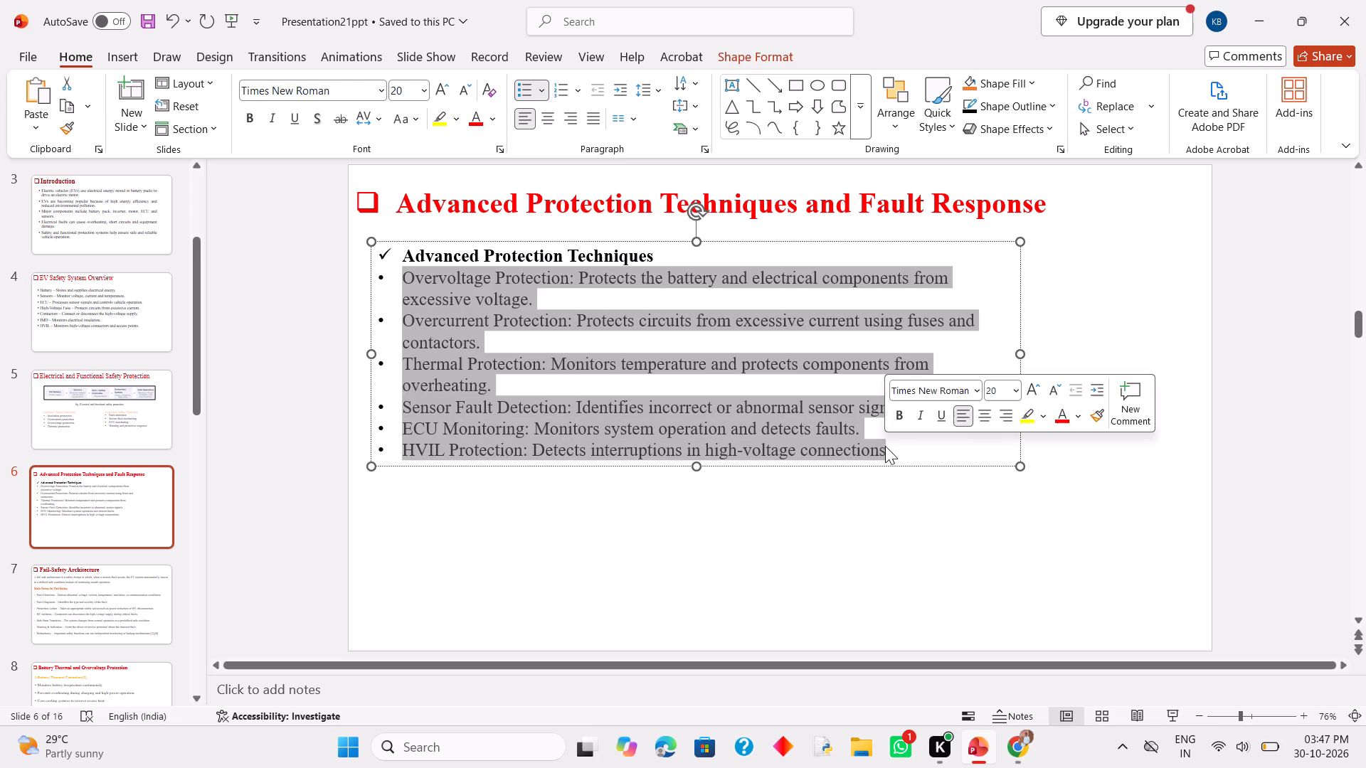
pyautogui.click(576, 93)
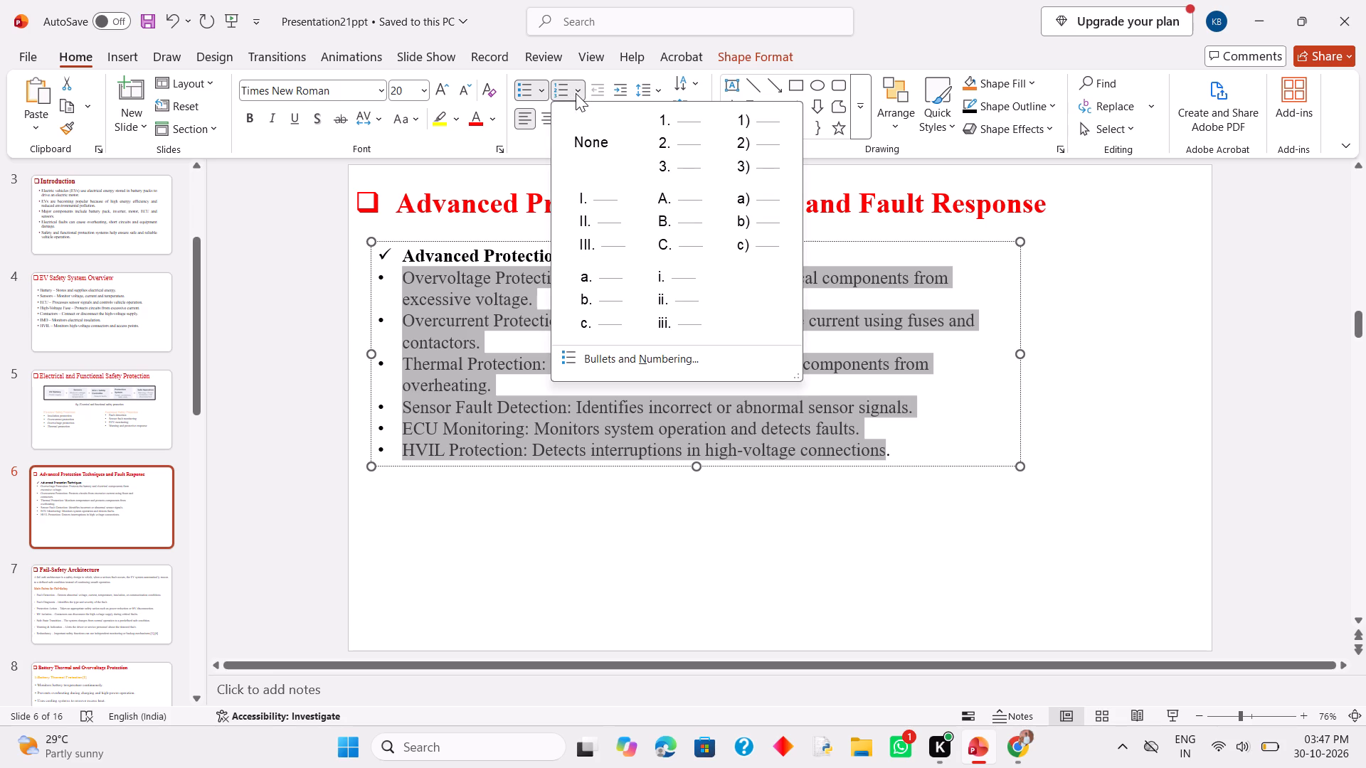
pyautogui.click(689, 149)
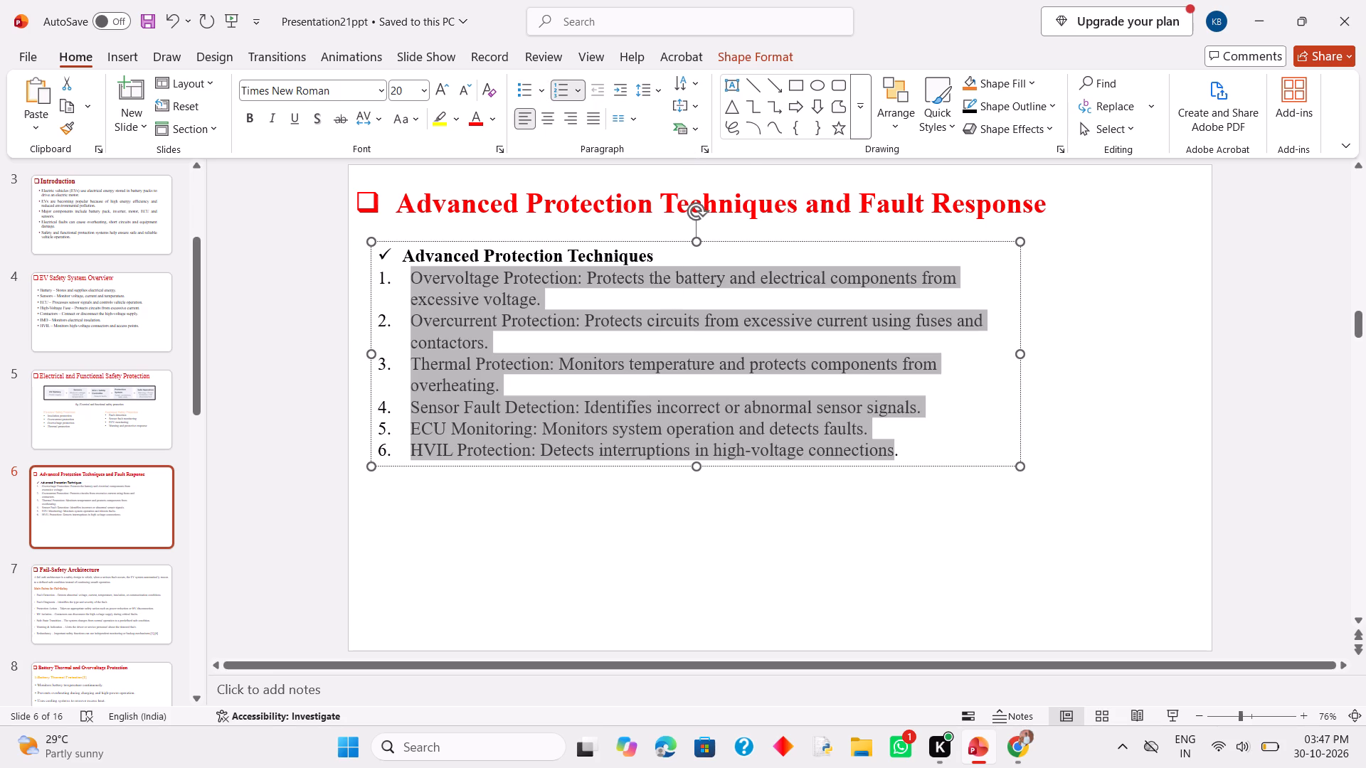
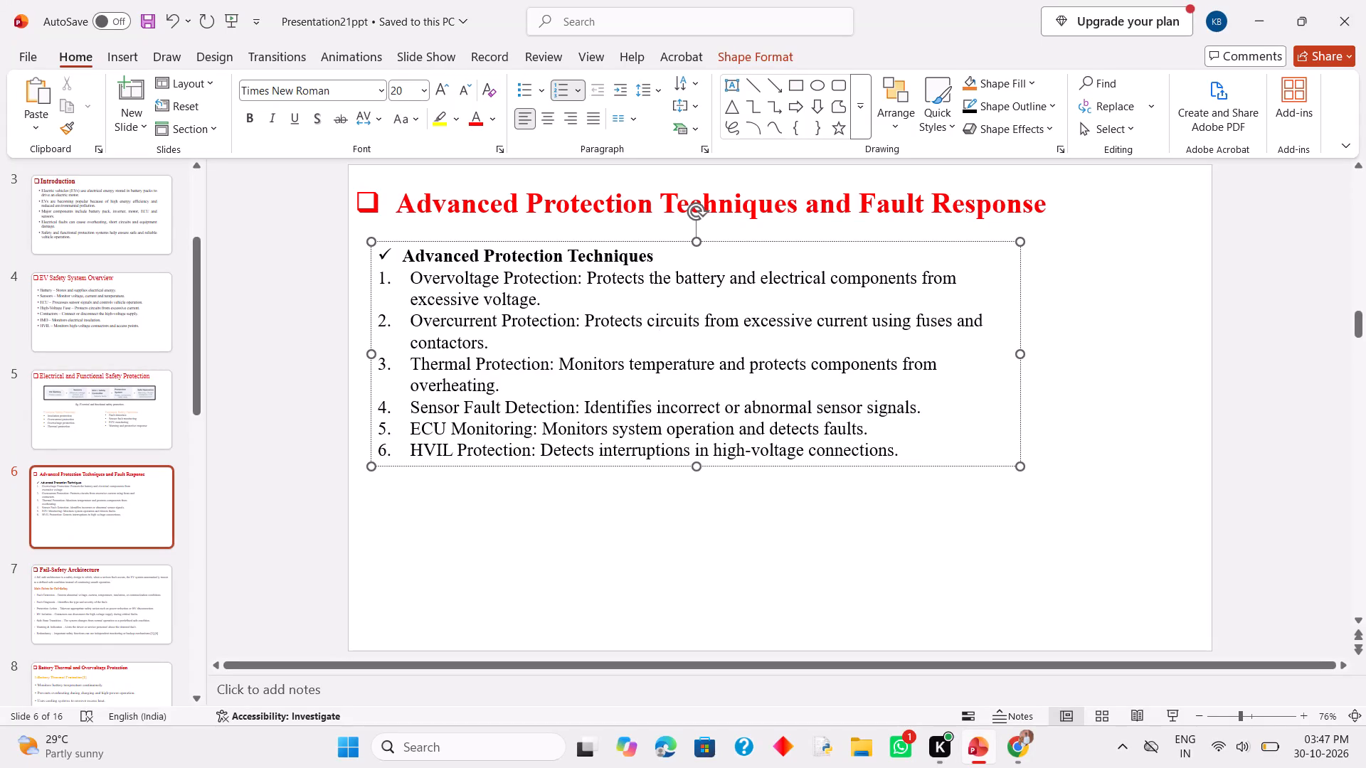
# Move the Advanced Protection Techniques text box on slide 6 lower and slightly right, leaving space beneath the slide title.
pyautogui.moveTo(414, 275); pyautogui.dragTo(778, 420)
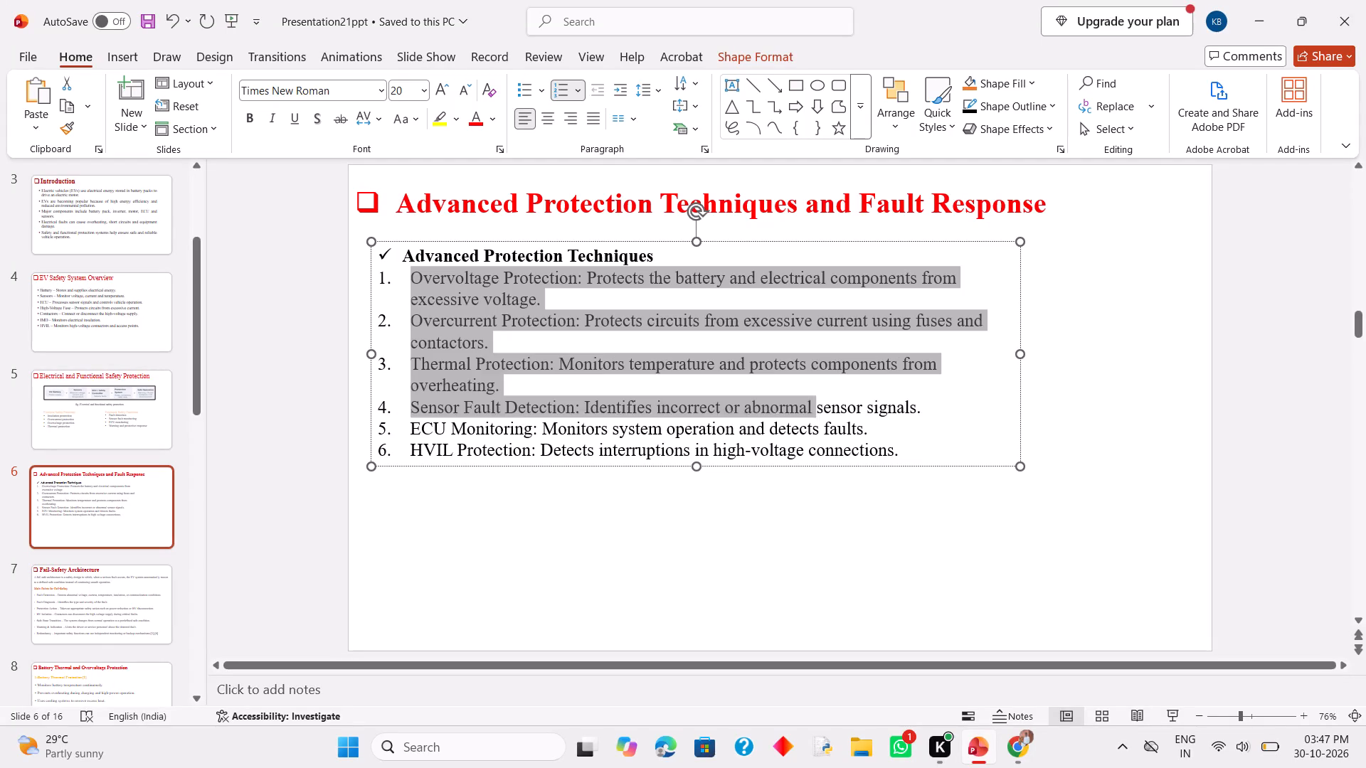
pyautogui.moveTo(778, 420); pyautogui.dragTo(857, 459)
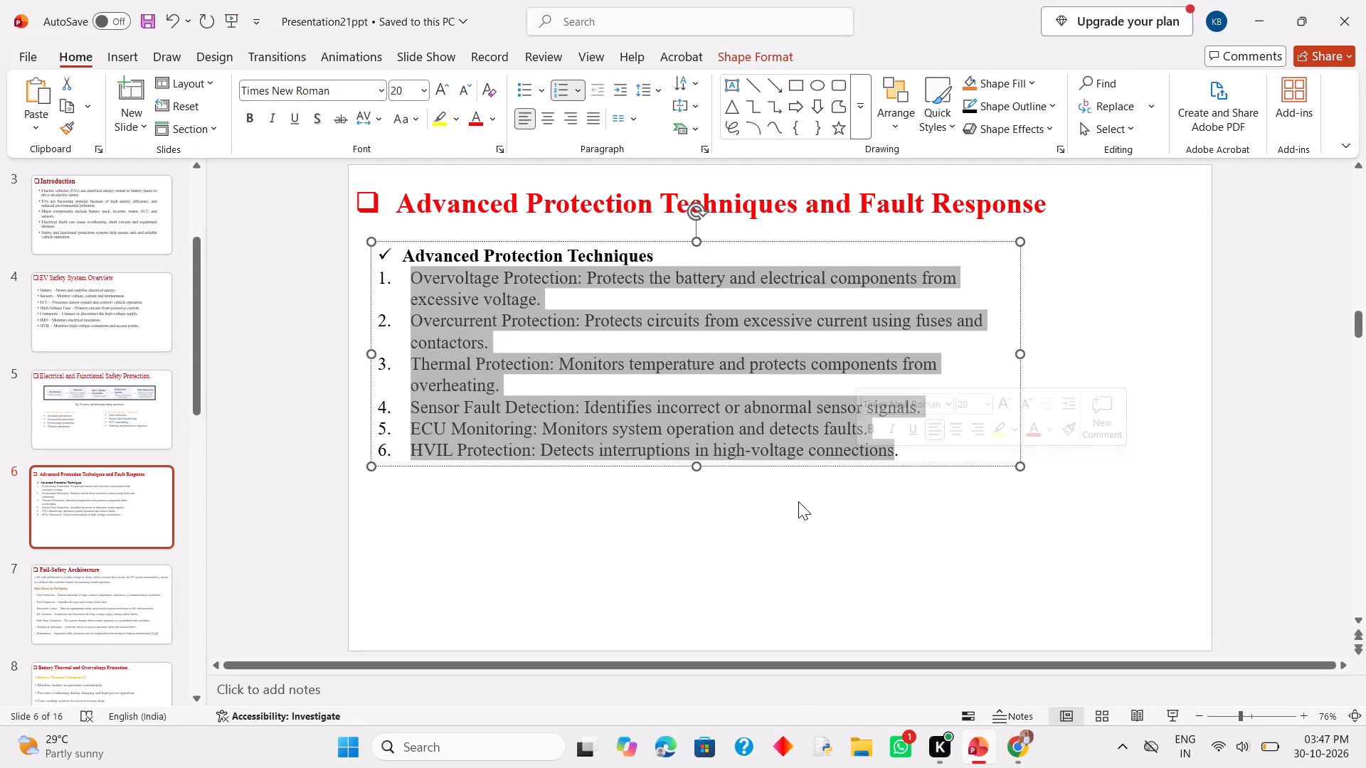
pyautogui.click(798, 501)
pyautogui.click(695, 430)
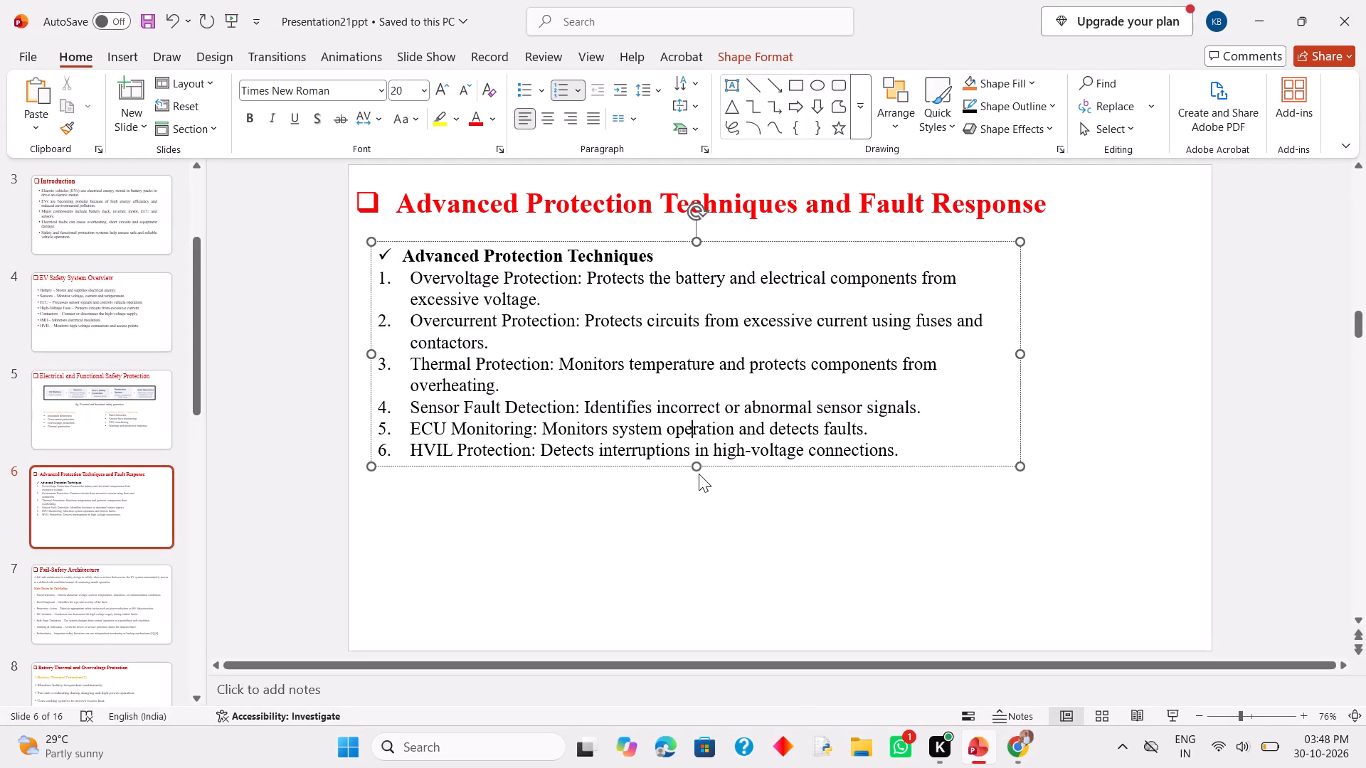
pyautogui.moveTo(694, 464); pyautogui.dragTo(689, 544)
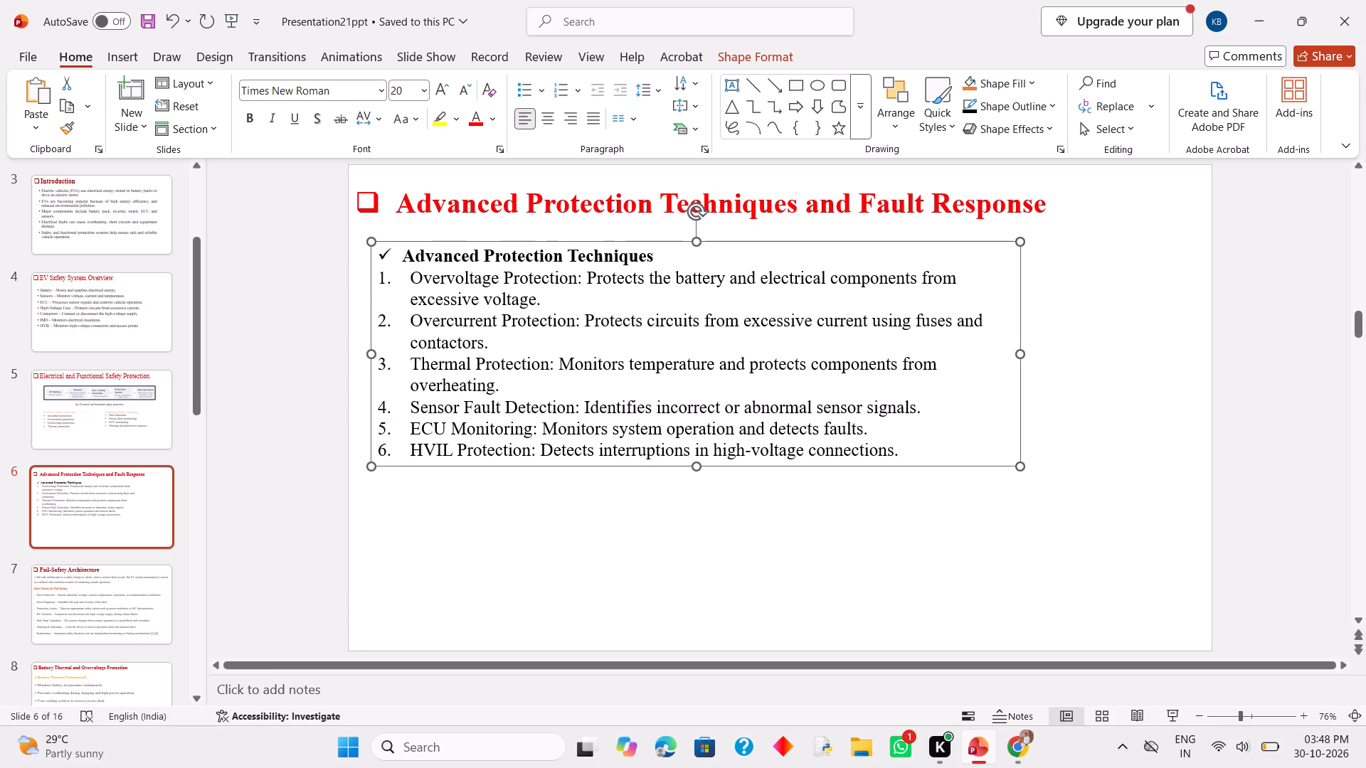
pyautogui.moveTo(813, 239); pyautogui.dragTo(854, 276)
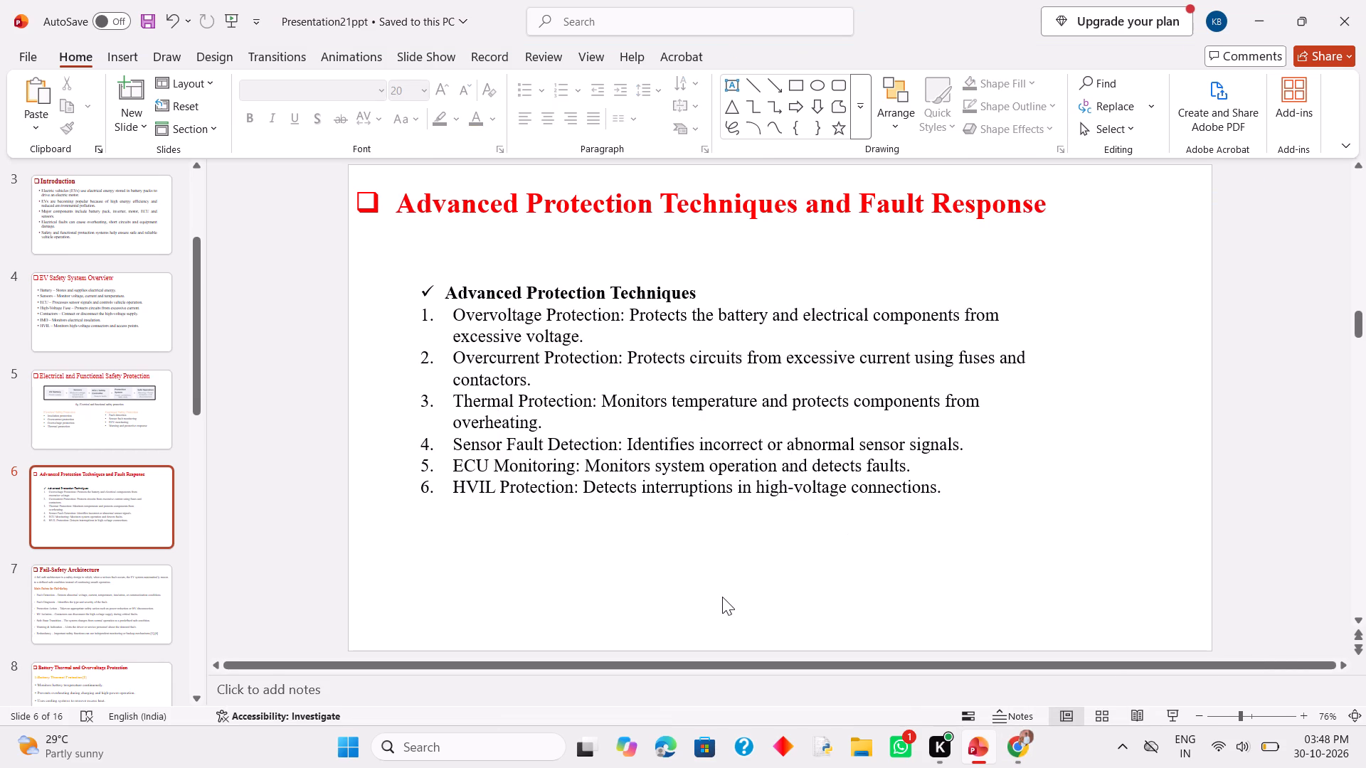
pyautogui.click(948, 445)
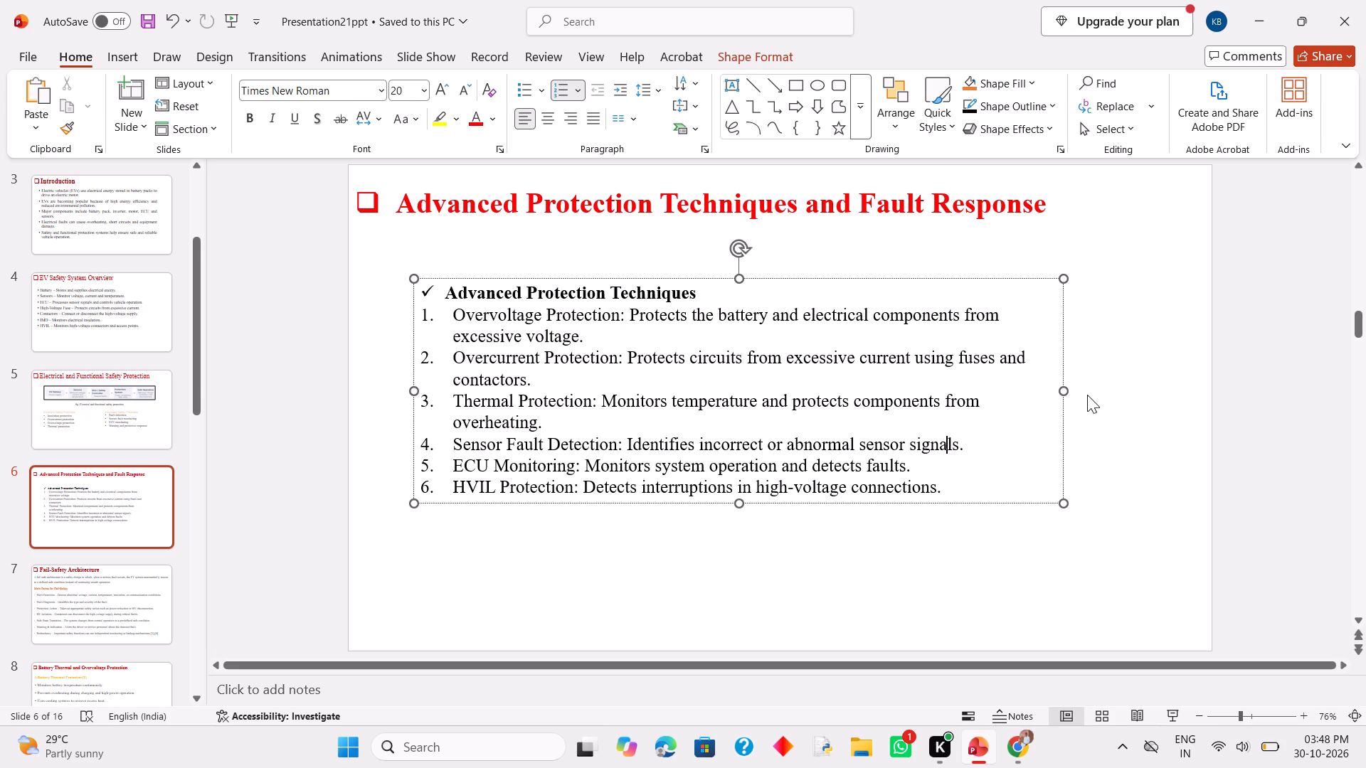
pyautogui.moveTo(1059, 390); pyautogui.dragTo(869, 405)
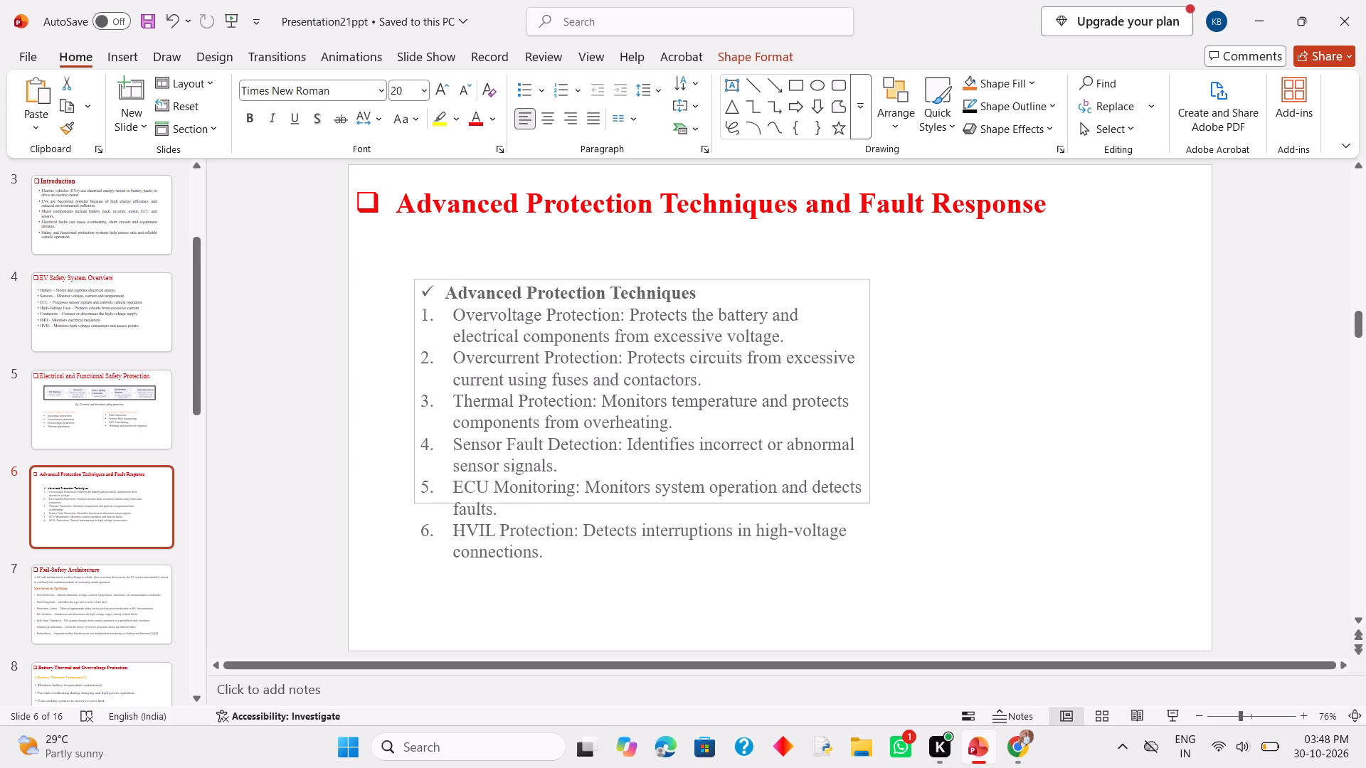
pyautogui.moveTo(869, 405); pyautogui.dragTo(862, 405)
# Add a text box in the free space right of the techniques list and paste the copied fault response points into it.
pyautogui.moveTo(932, 358); pyautogui.dragTo(1003, 388)
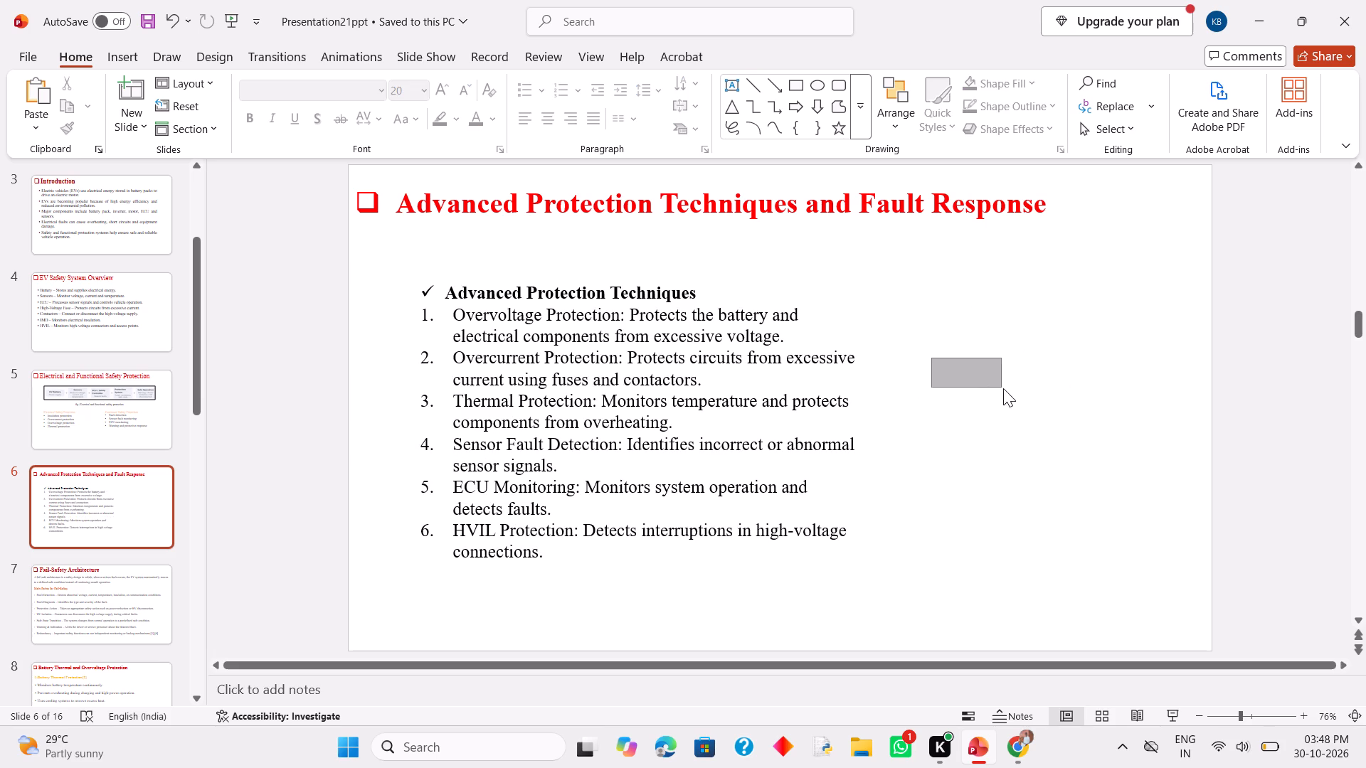
pyautogui.moveTo(1003, 388); pyautogui.dragTo(1071, 471)
pyautogui.doubleClick(997, 373)
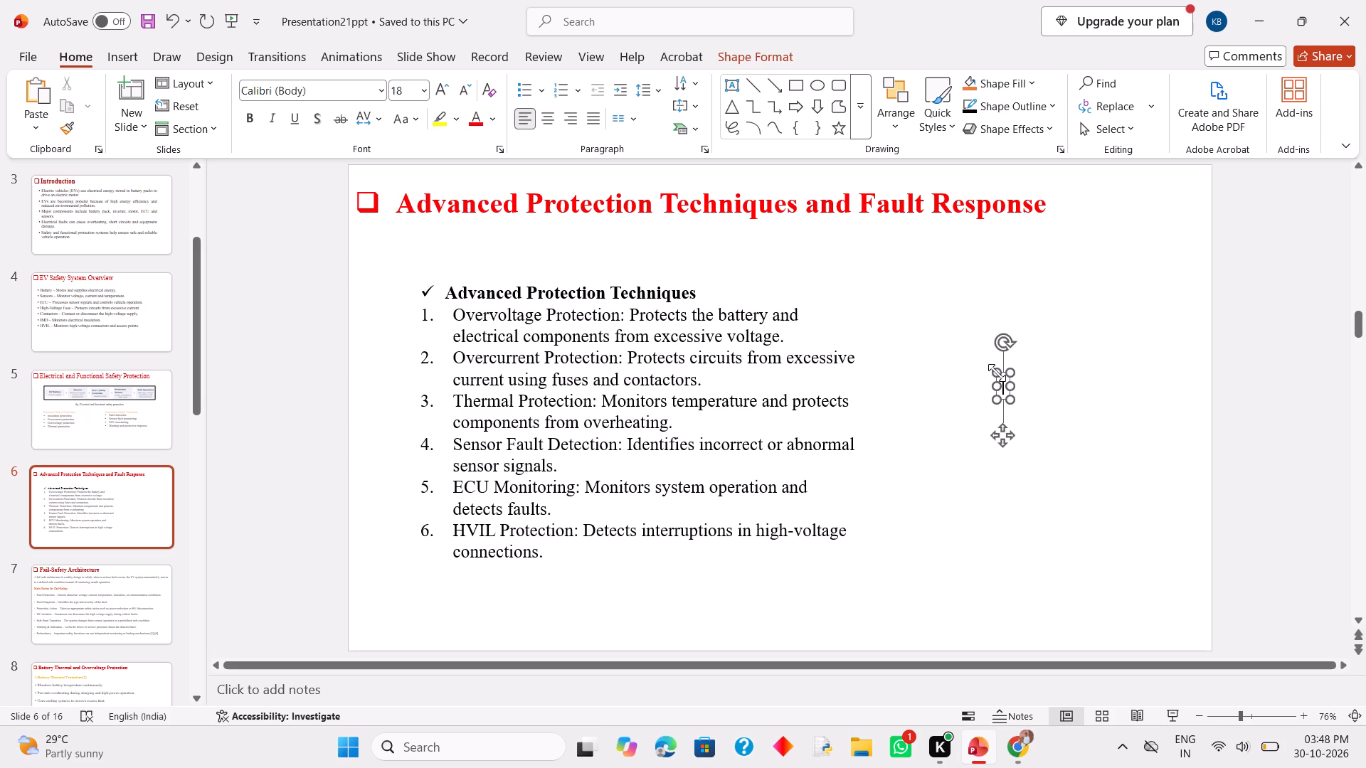
pyautogui.moveTo(1010, 380); pyautogui.dragTo(1121, 368)
pyautogui.click(1048, 383)
pyautogui.hotkey('ctrl', 'v')
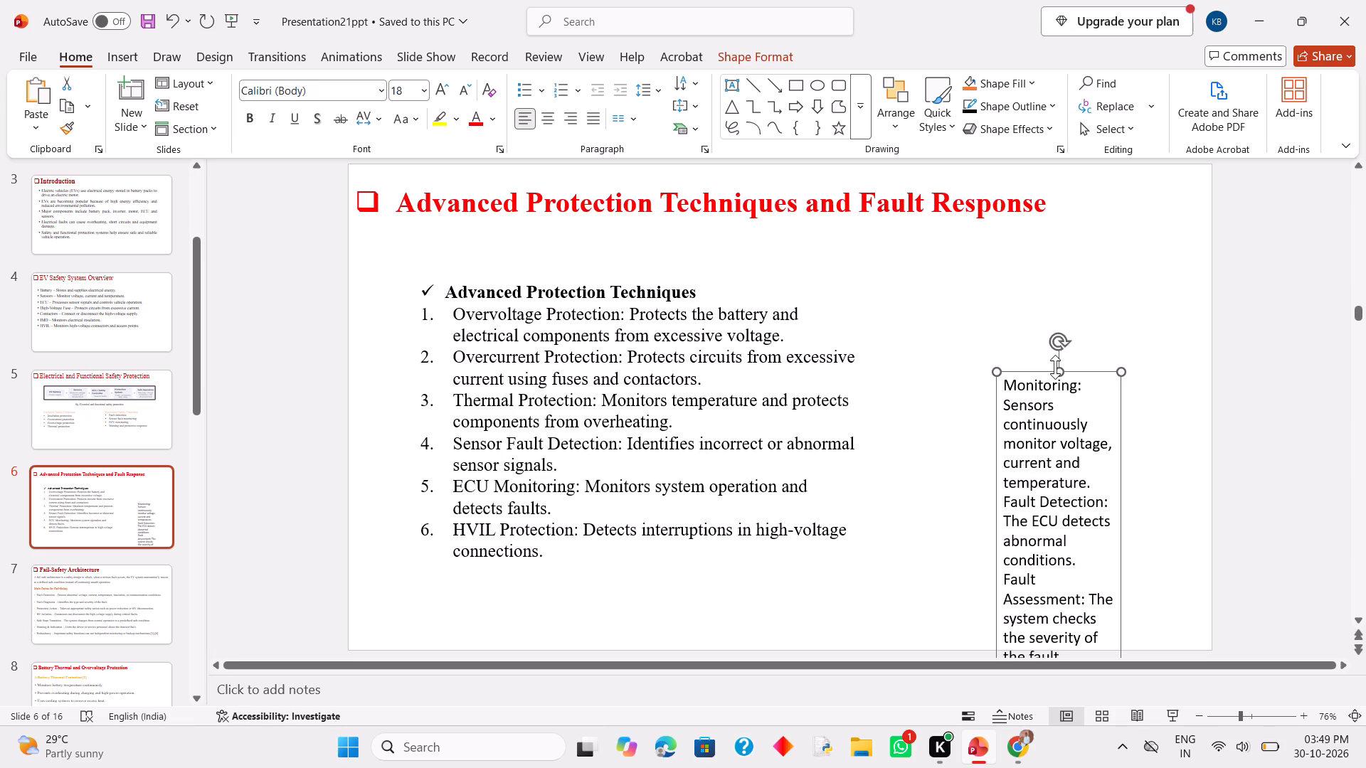
# Widen the pasted fault response text box and position it beside the techniques list, level with that list's top.
pyautogui.moveTo(1055, 367); pyautogui.dragTo(1054, 250)
pyautogui.click(998, 480)
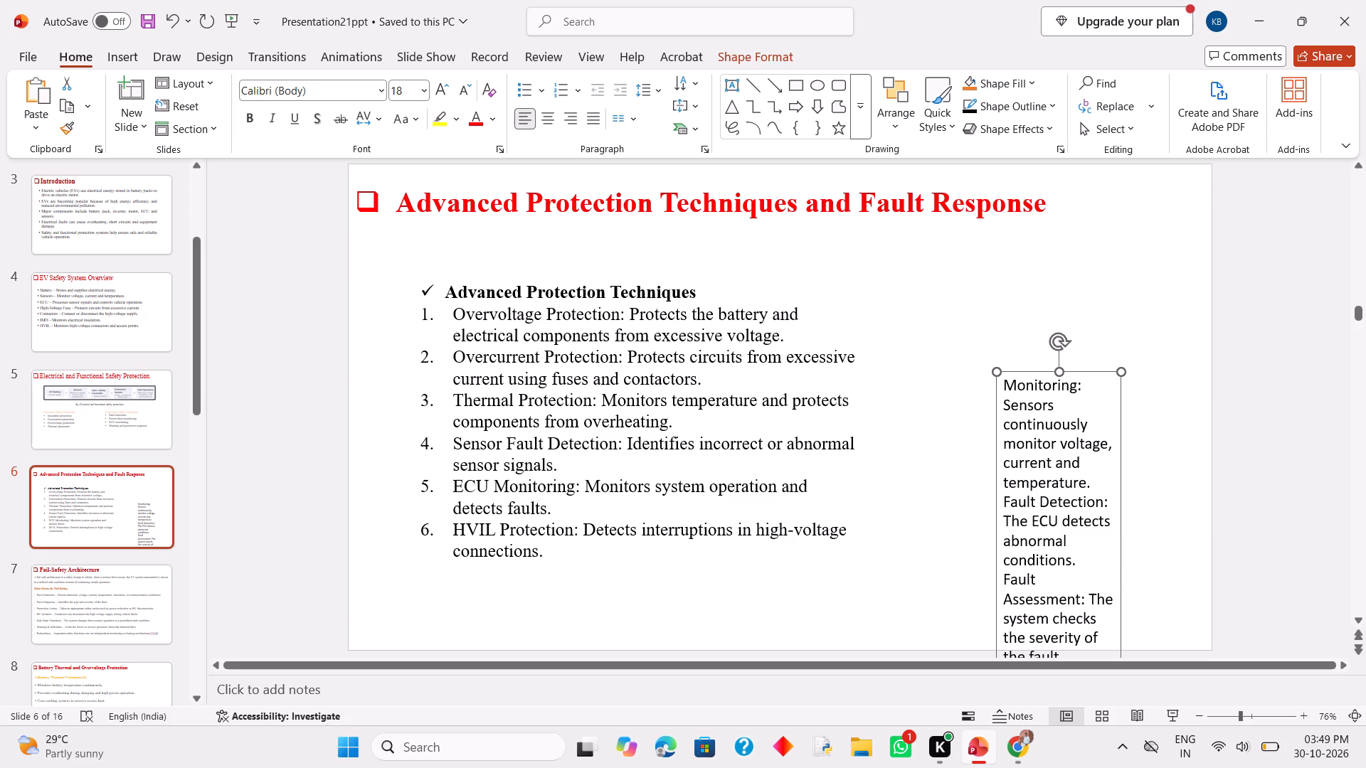
pyautogui.click(1000, 479)
pyautogui.moveTo(1002, 561); pyautogui.dragTo(1015, 382)
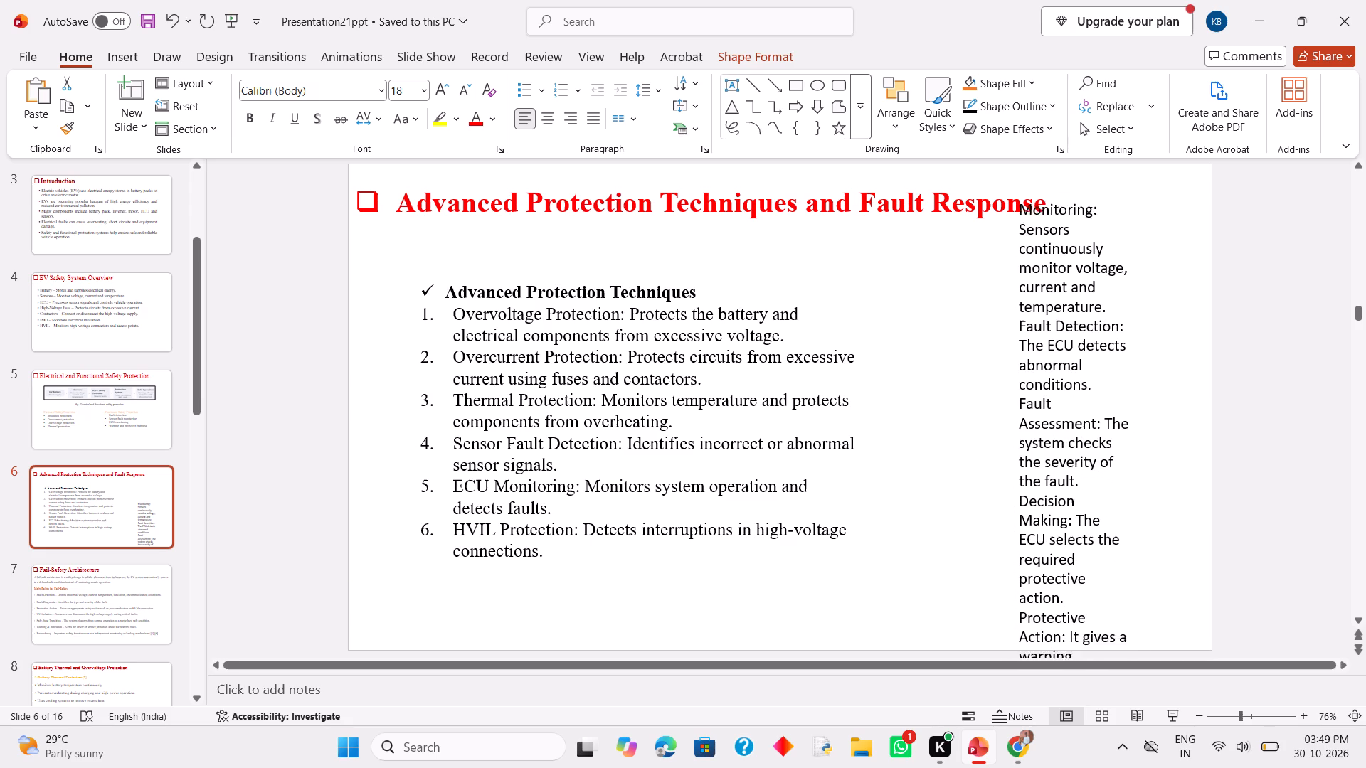
pyautogui.moveTo(1015, 382); pyautogui.dragTo(1002, 357)
pyautogui.moveTo(997, 496); pyautogui.dragTo(841, 481)
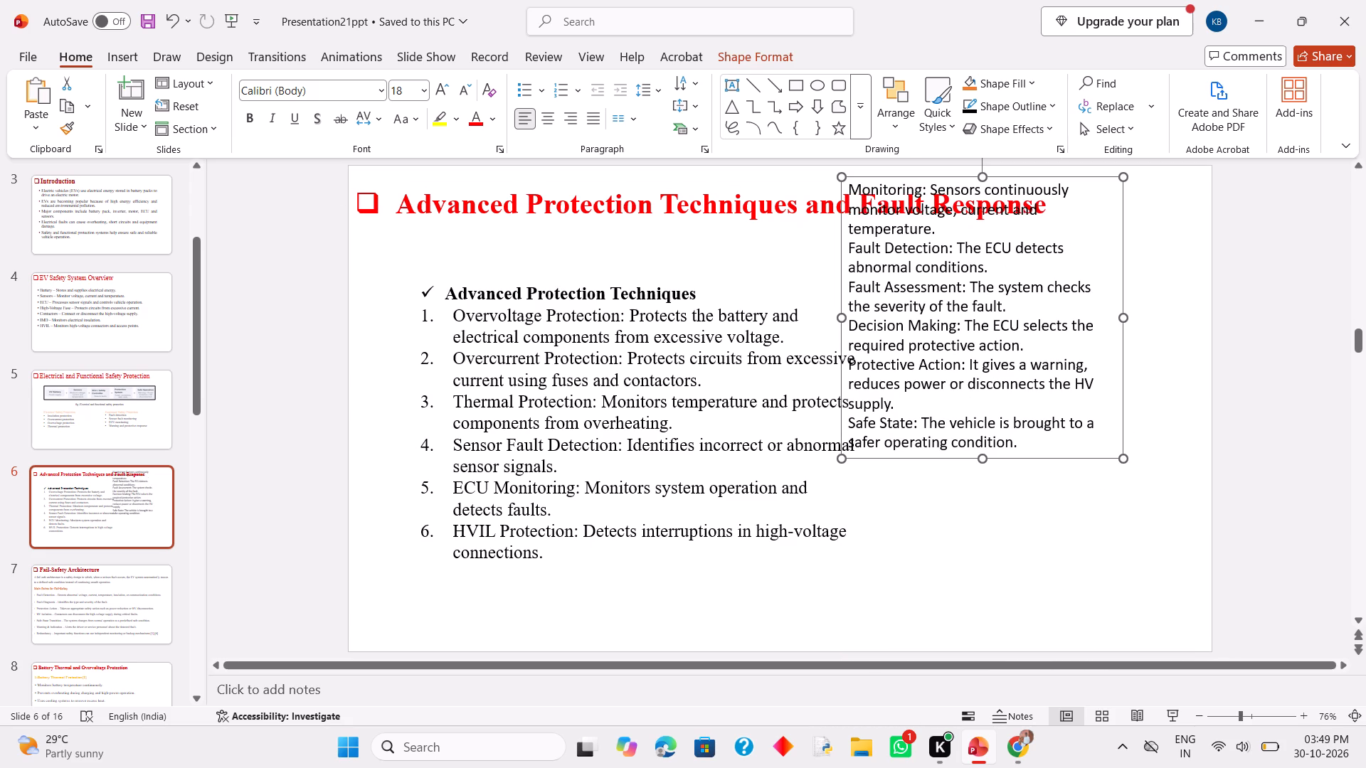
pyautogui.moveTo(1064, 176); pyautogui.dragTo(1111, 279)
# Shift the Advanced Protection Techniques text box slightly left to widen the gap between the two text boxes.
pyautogui.click(785, 278)
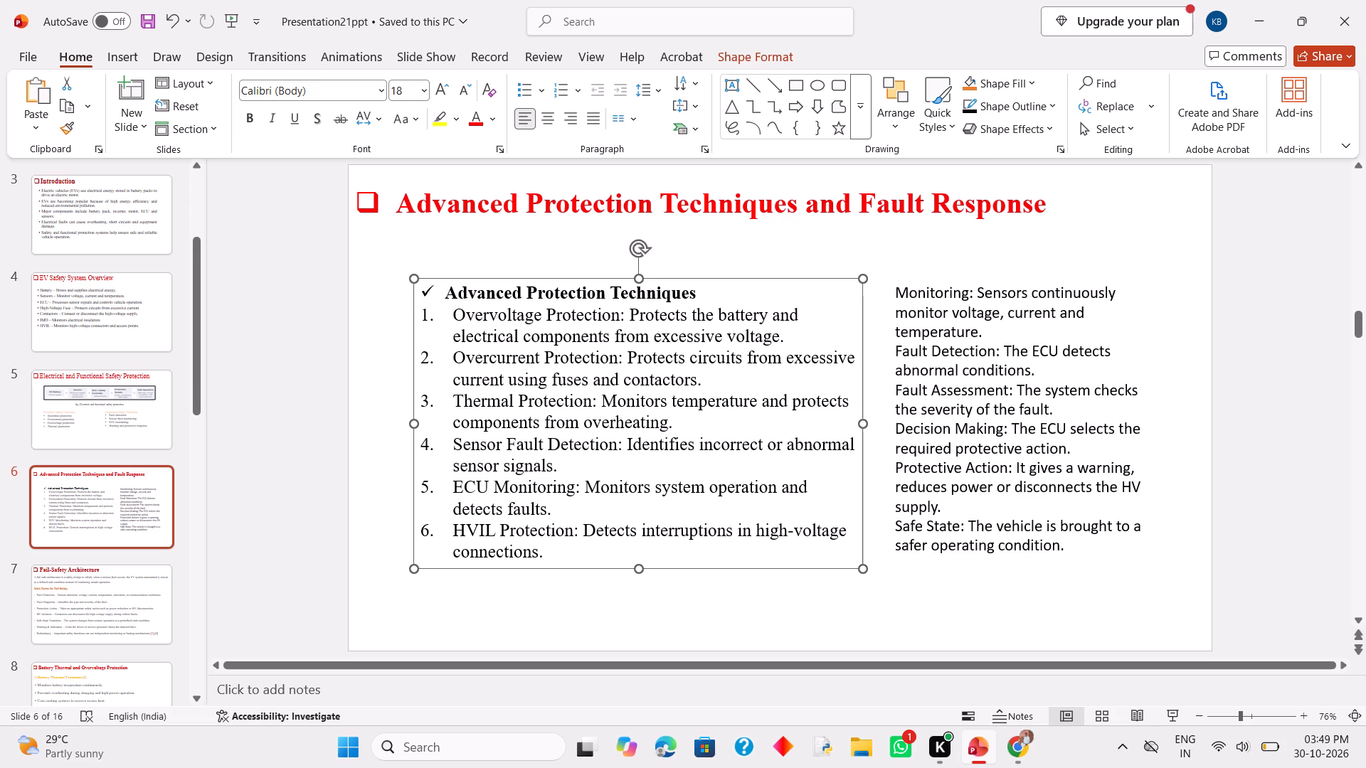
pyautogui.moveTo(693, 274); pyautogui.dragTo(656, 279)
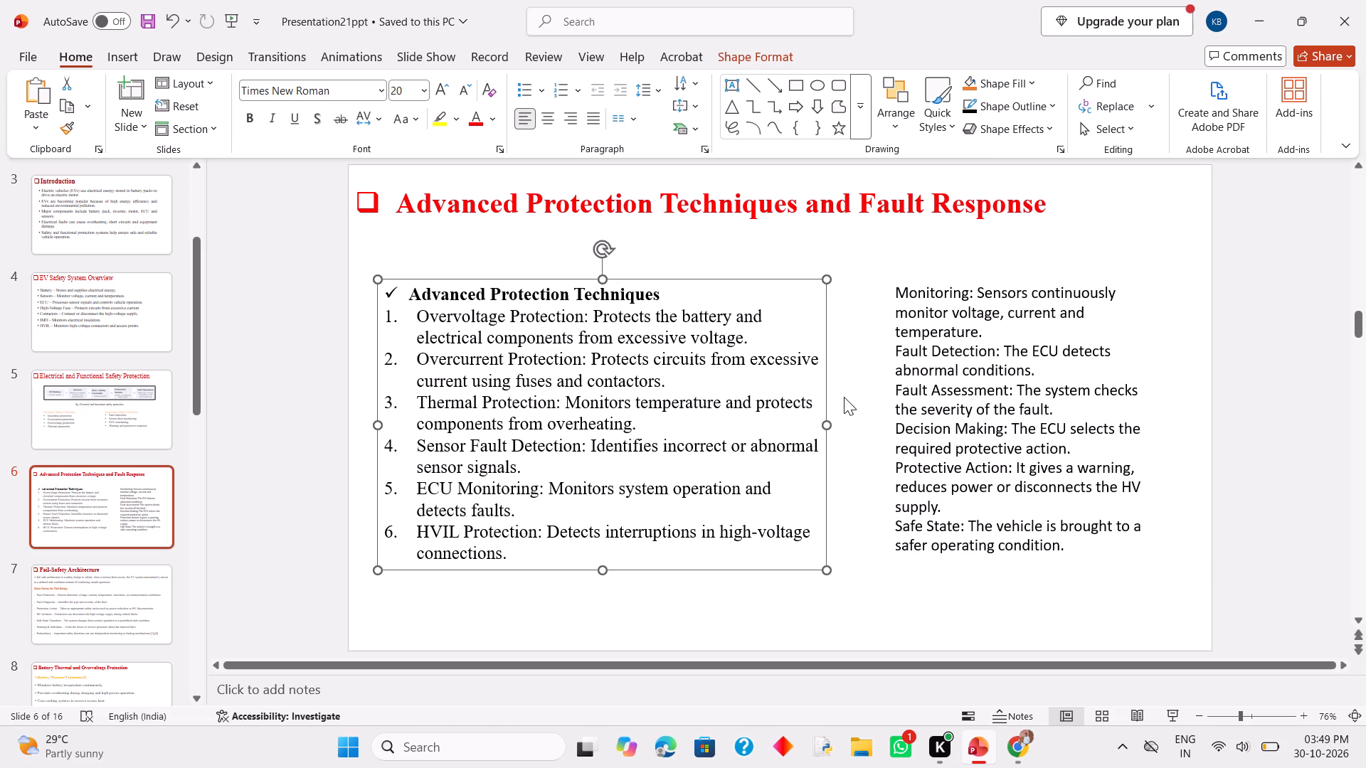
# Insert a new blank slide directly after slide 6, Advanced Protection Techniques and Fault Response.
pyautogui.click(917, 381)
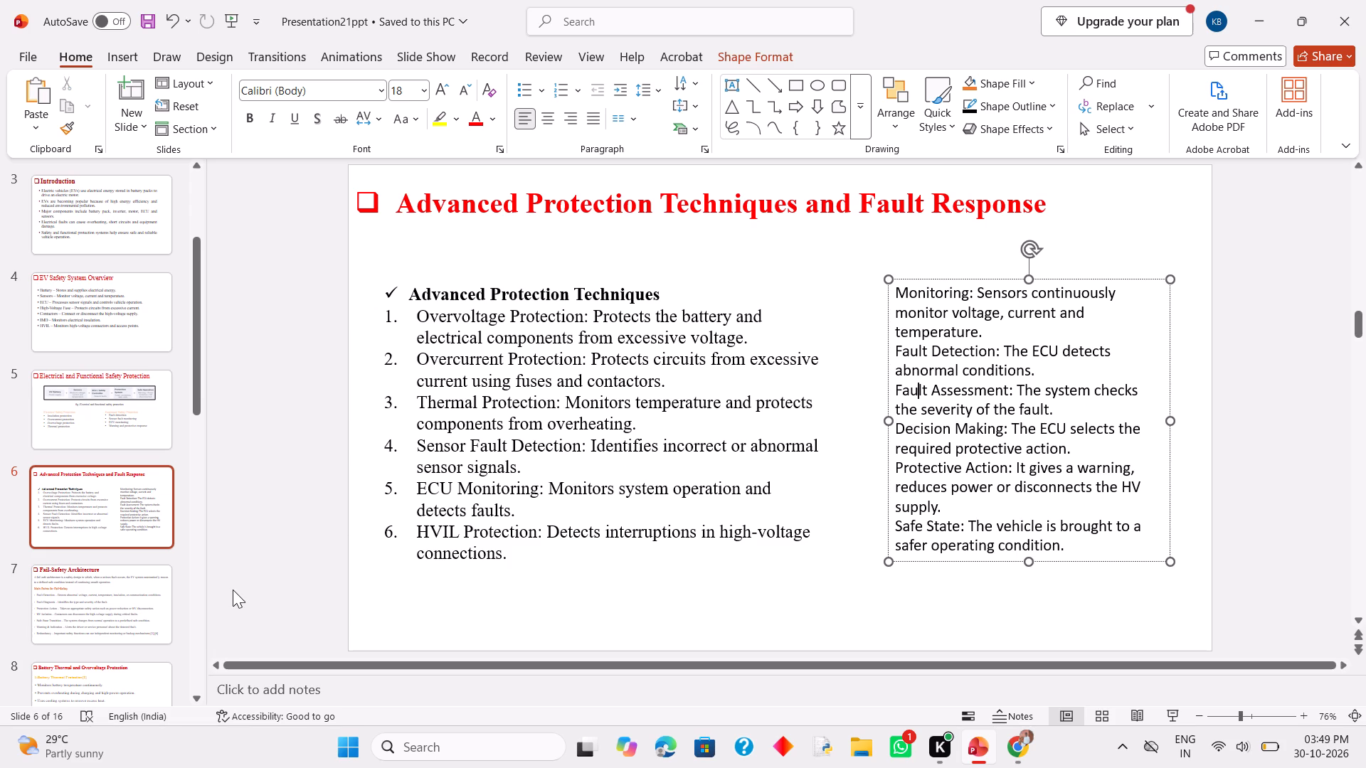
pyautogui.click(133, 592)
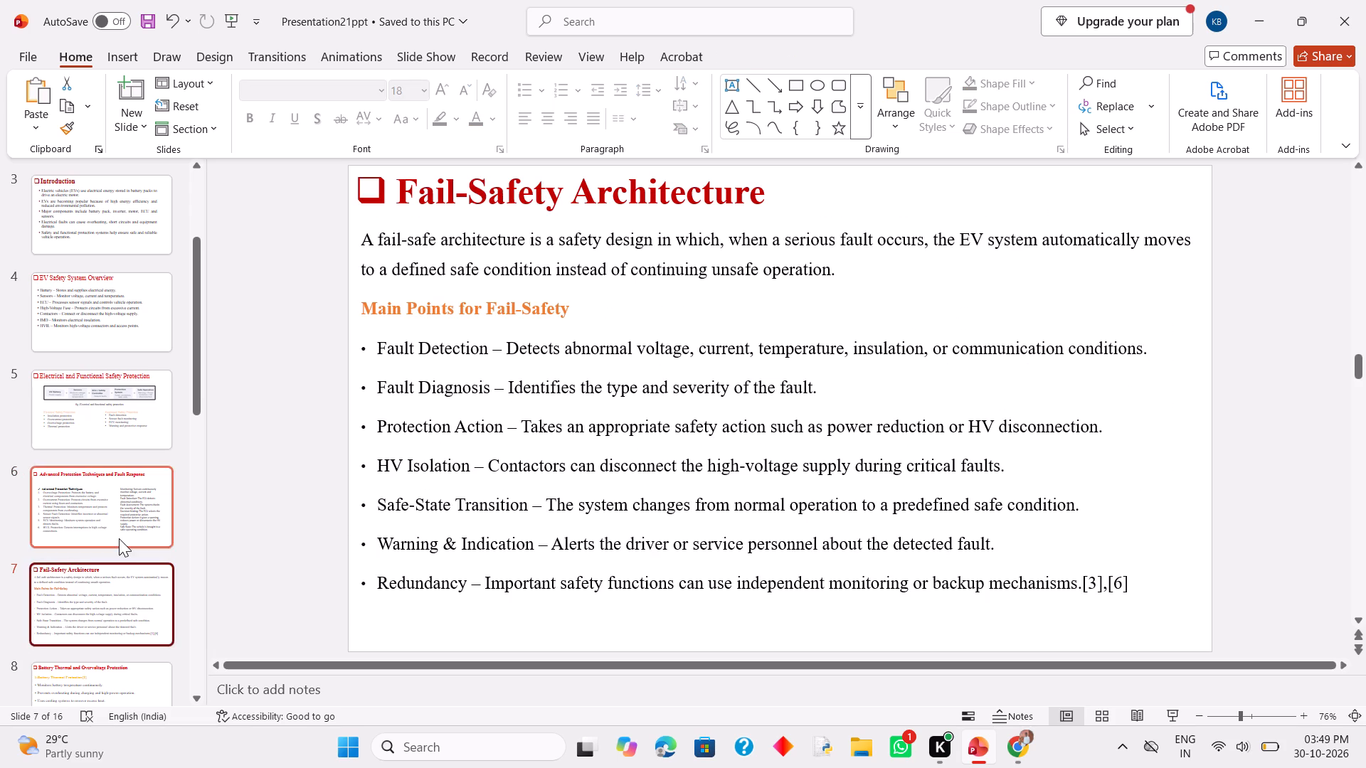
pyautogui.click(119, 538)
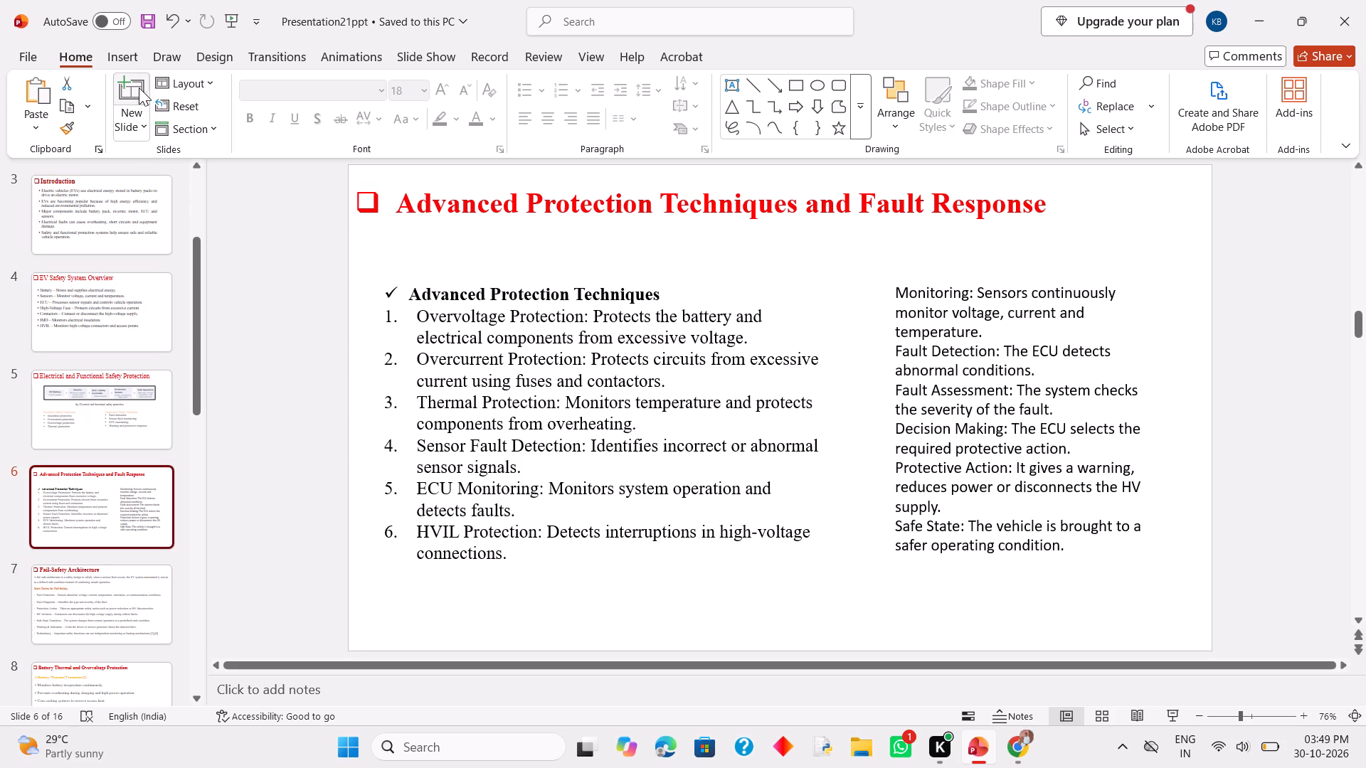
pyautogui.click(139, 87)
# Delete the fault response text box beside the techniques list on slide 6.
pyautogui.click(108, 498)
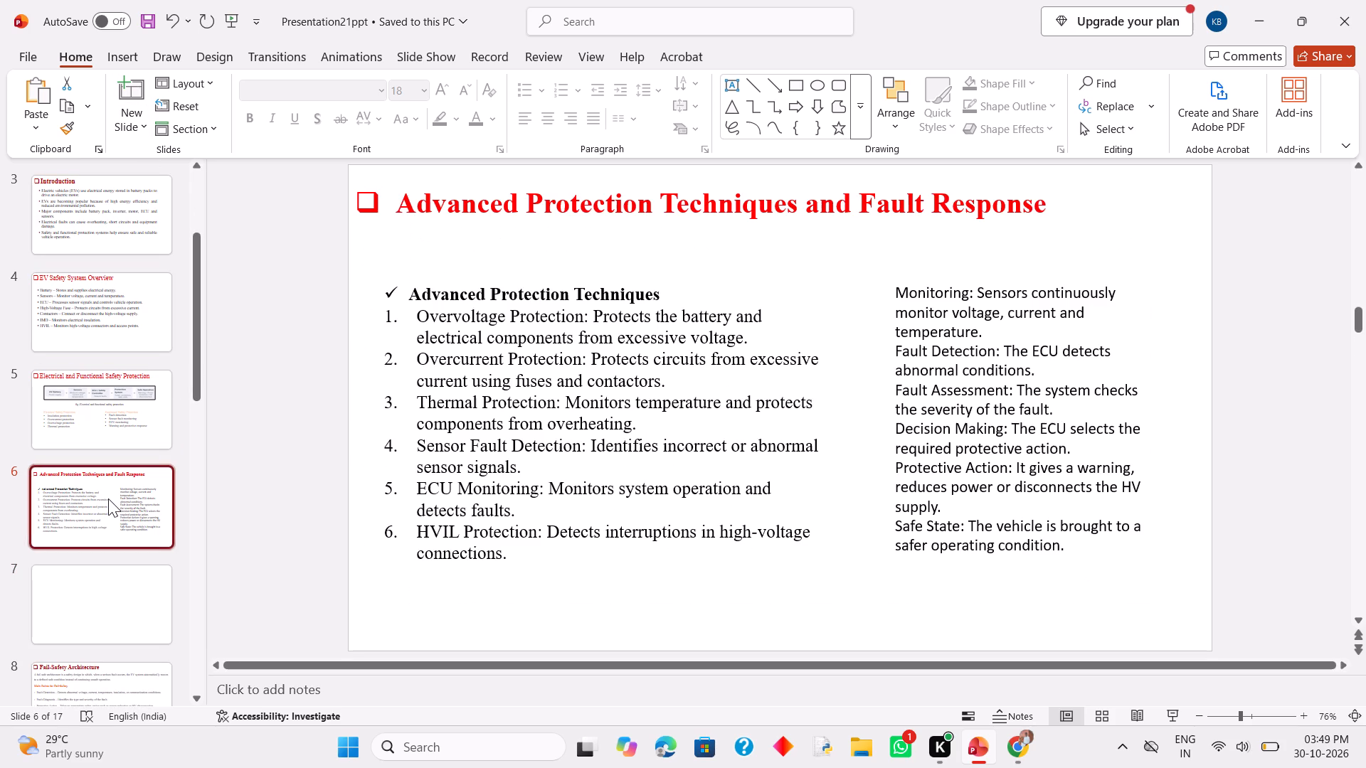
pyautogui.click(934, 449)
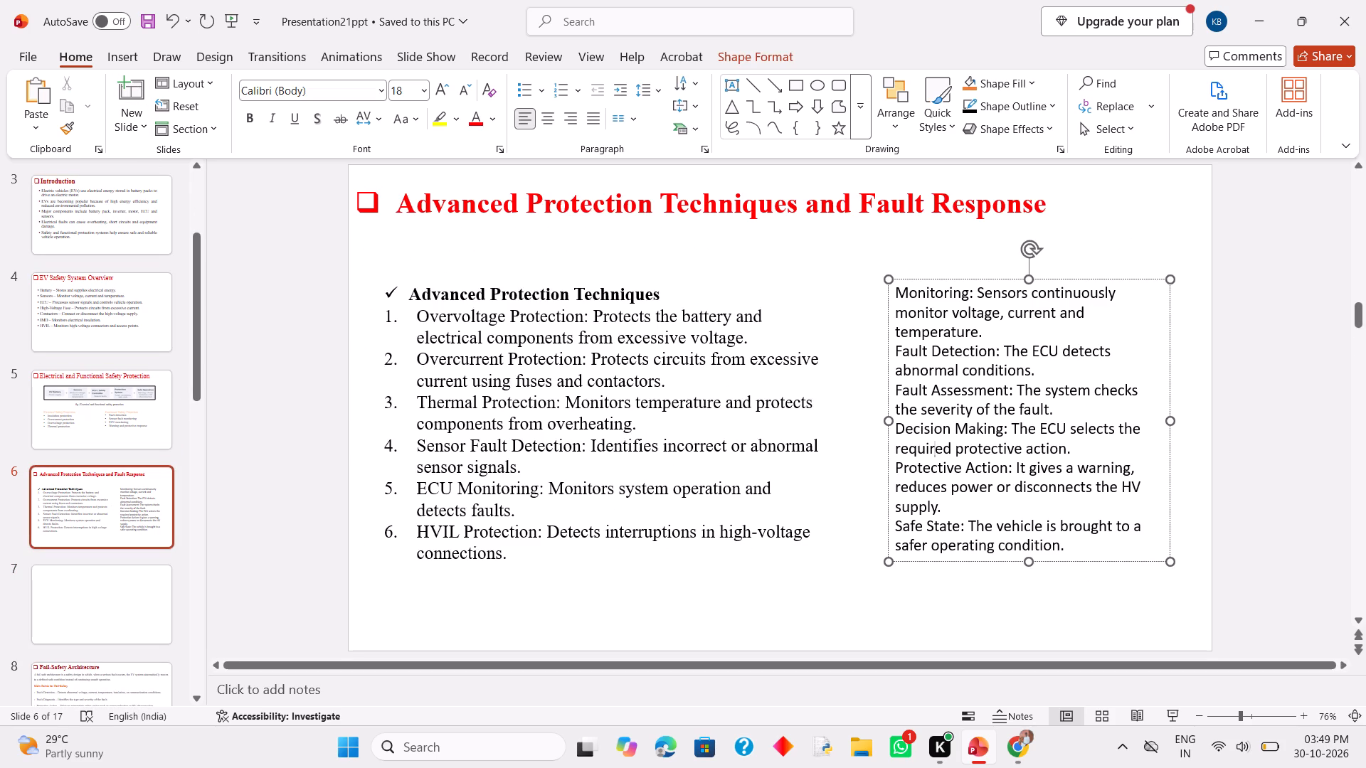
pyautogui.moveTo(1046, 281); pyautogui.dragTo(790, 559)
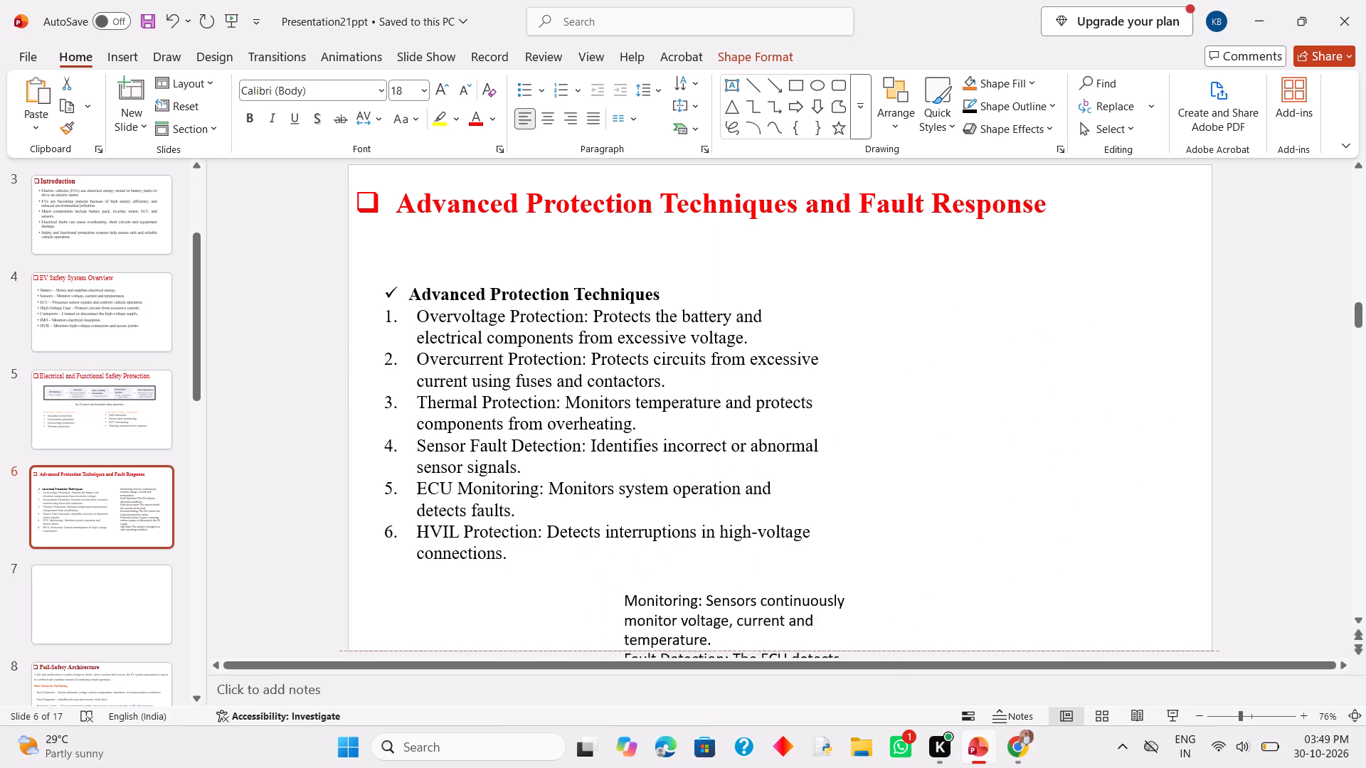
pyautogui.moveTo(790, 559); pyautogui.dragTo(973, 265)
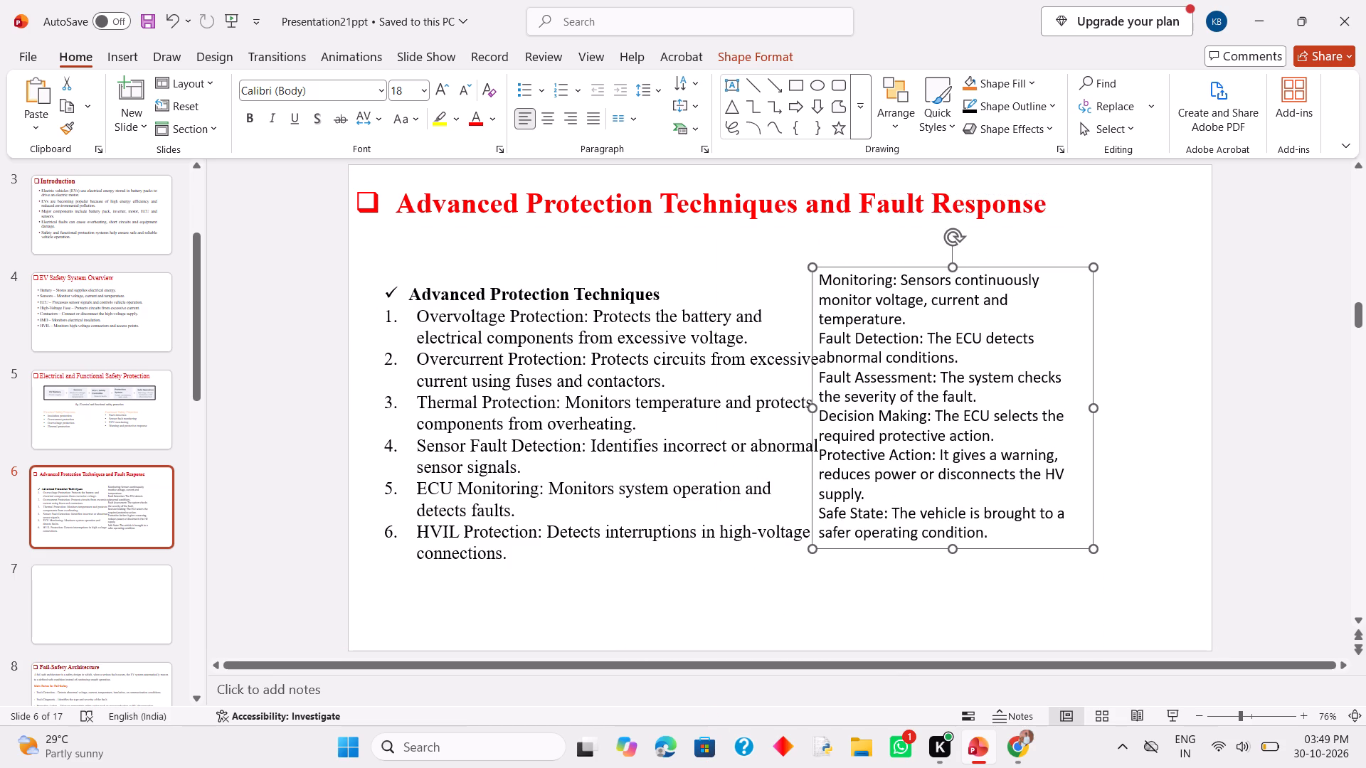
pyautogui.click(956, 233)
pyautogui.press('BackSpace')
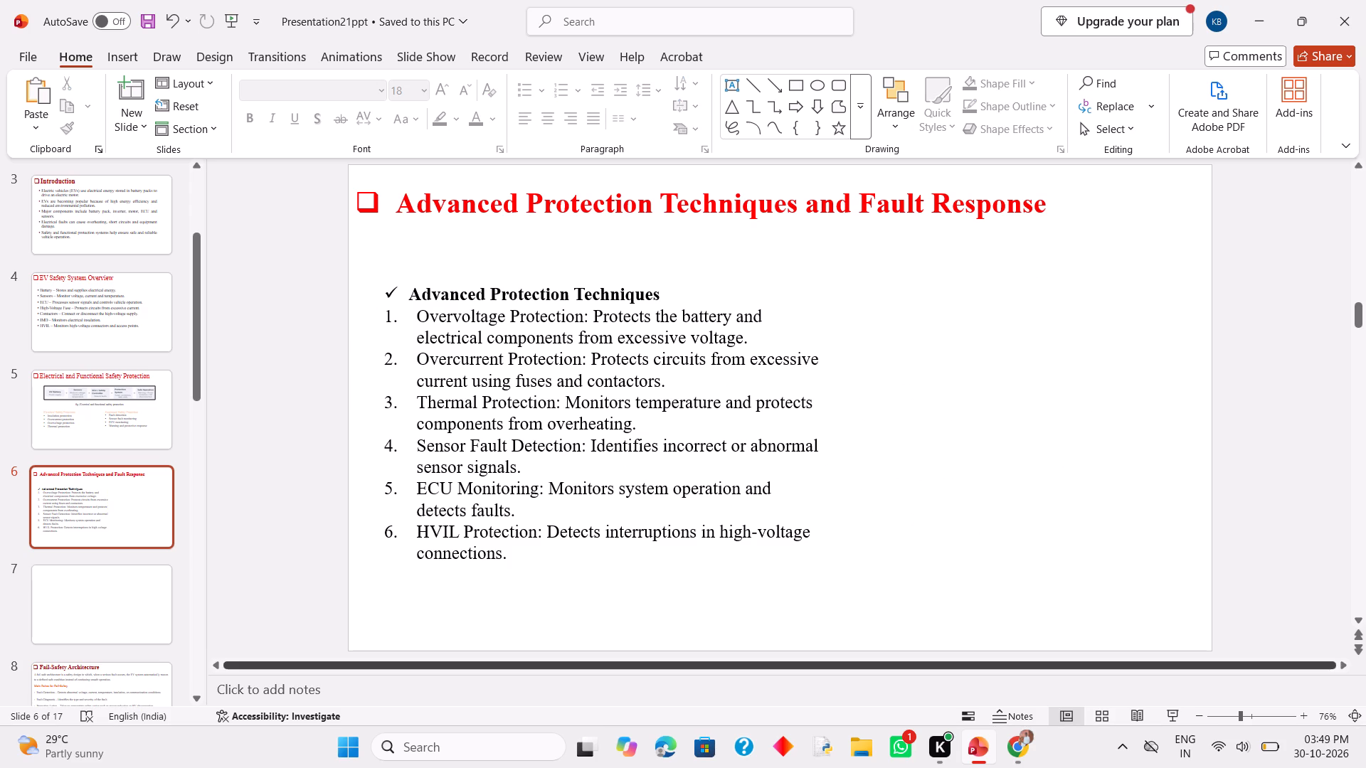
# Delete the empty title placeholder from the new blank slide 7.
pyautogui.click(92, 609)
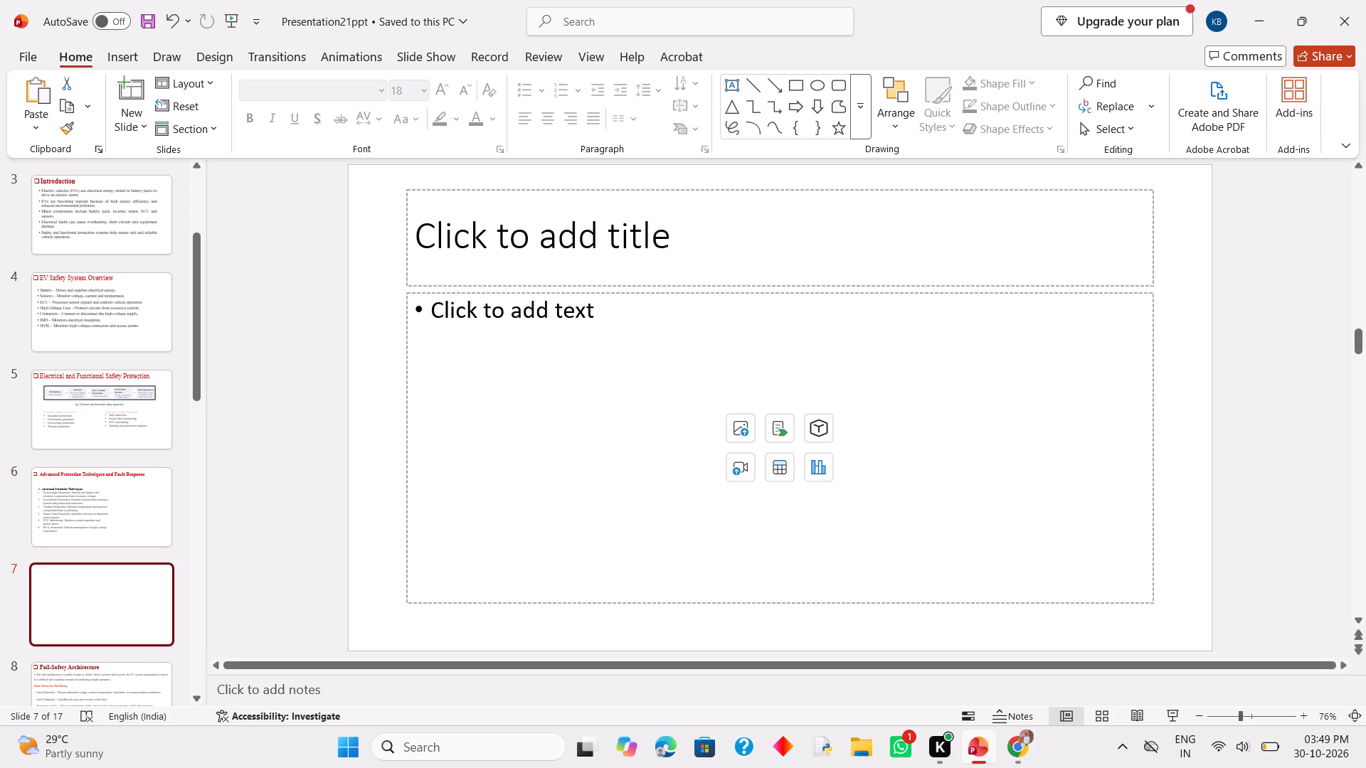
pyautogui.click(751, 198)
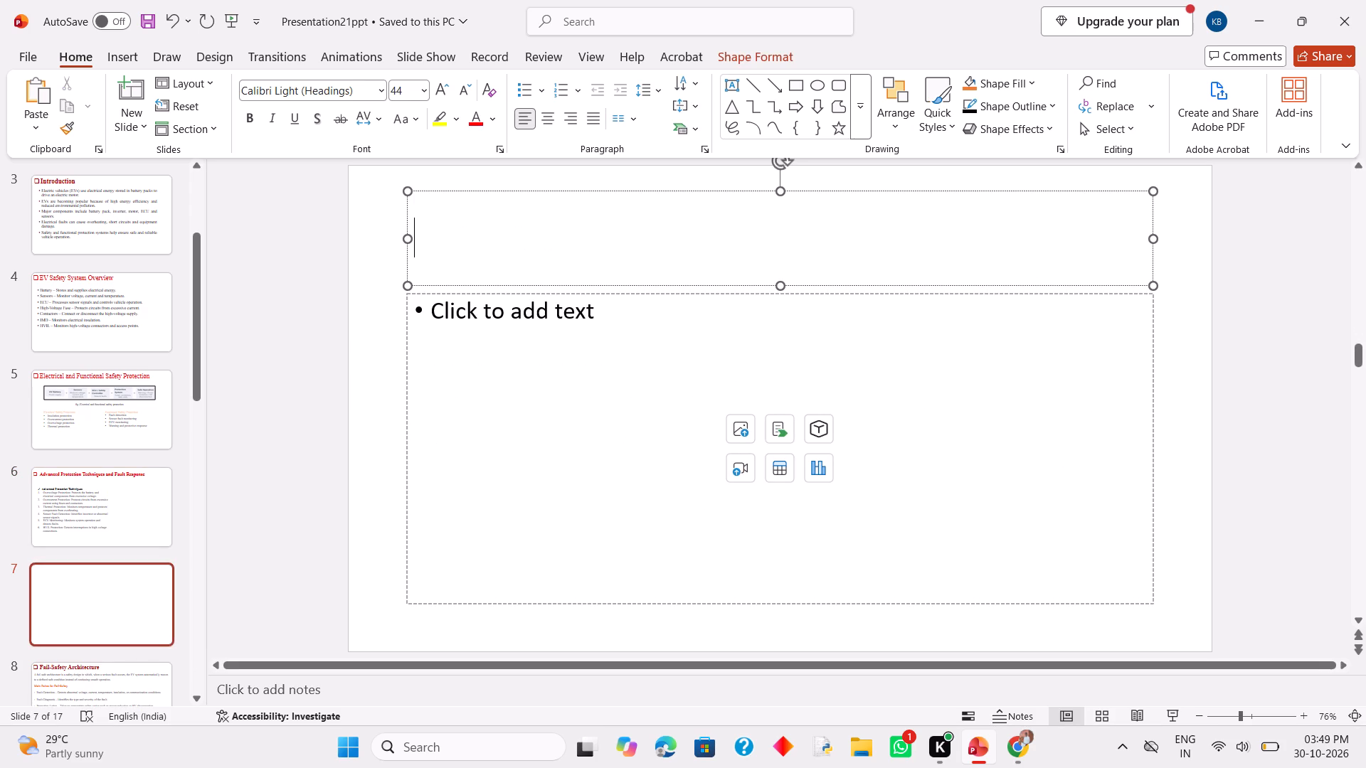
pyautogui.click(775, 161)
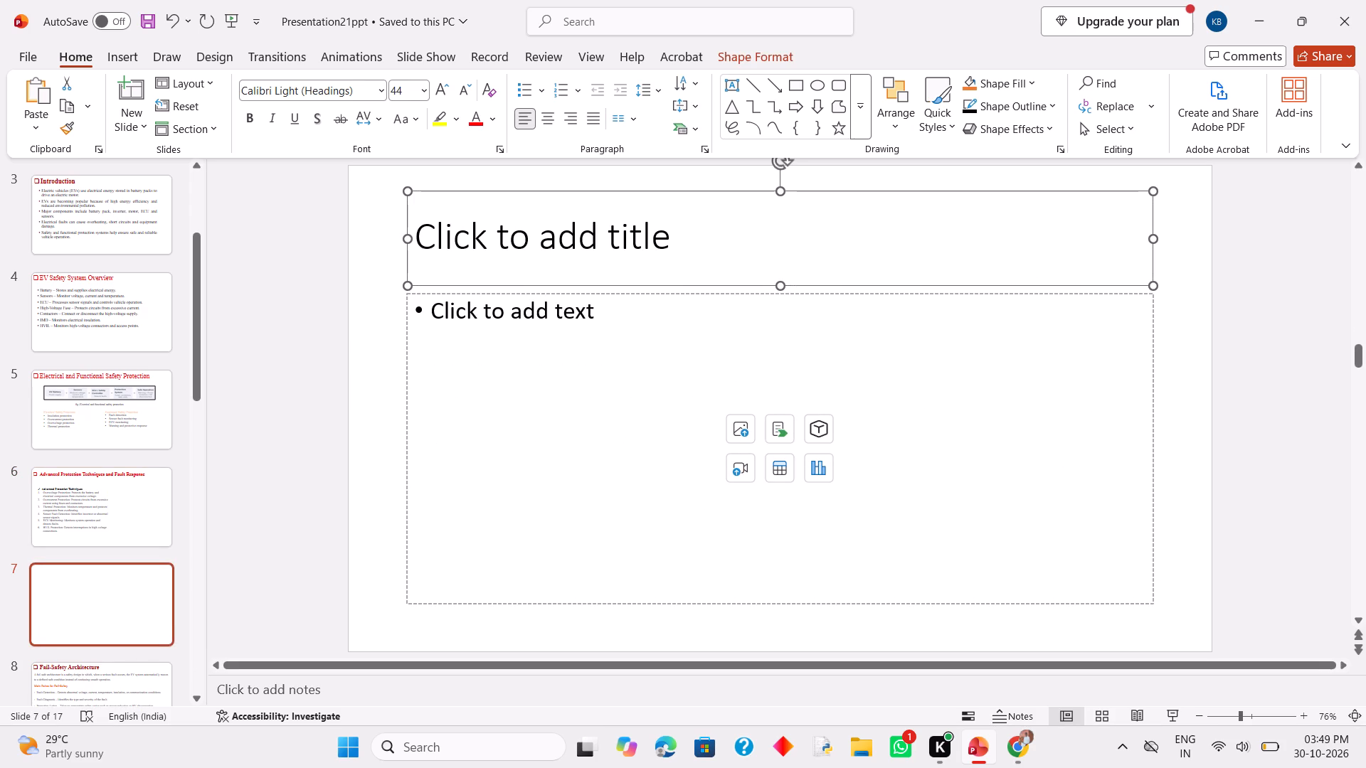
pyautogui.press('BackSpace')
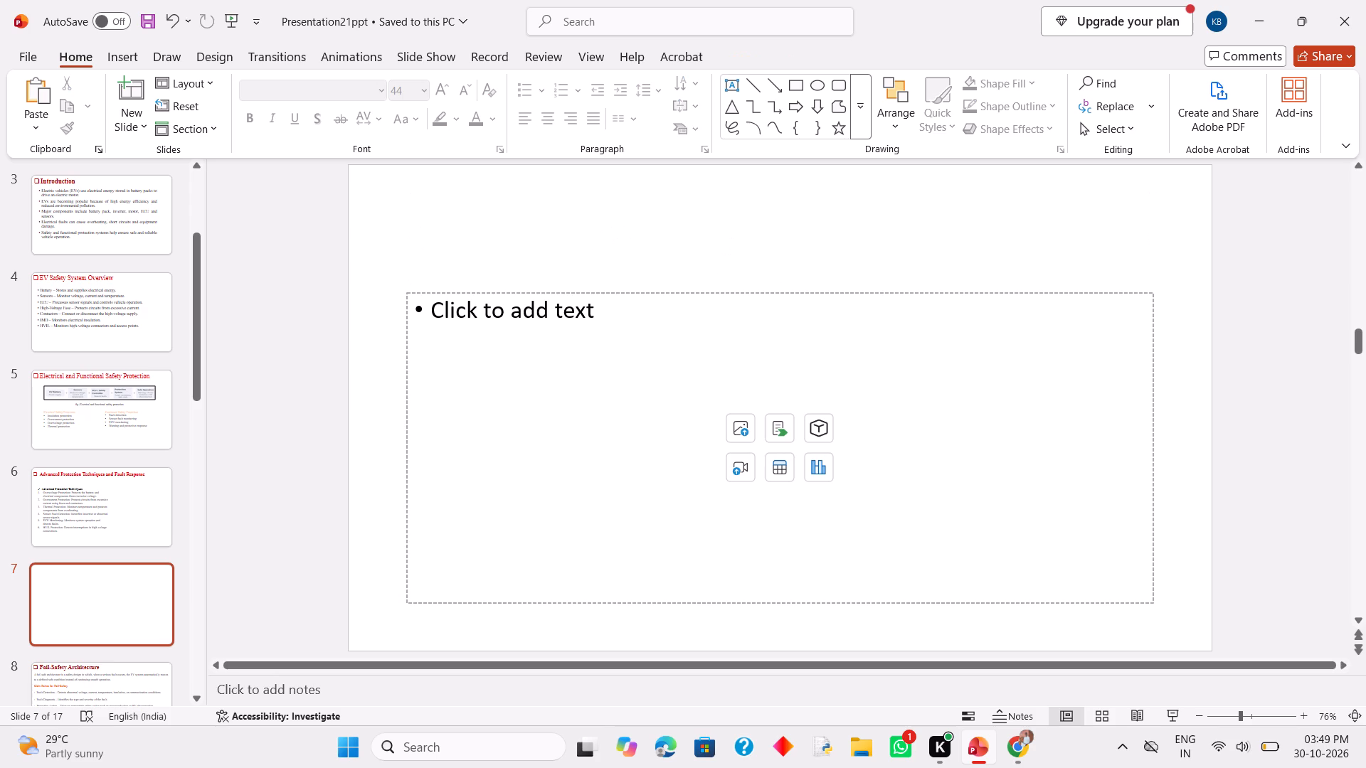
# Paste the copied fault response points into the content placeholder of slide 7.
pyautogui.click(660, 349)
pyautogui.hotkey('ctrl', 'v')
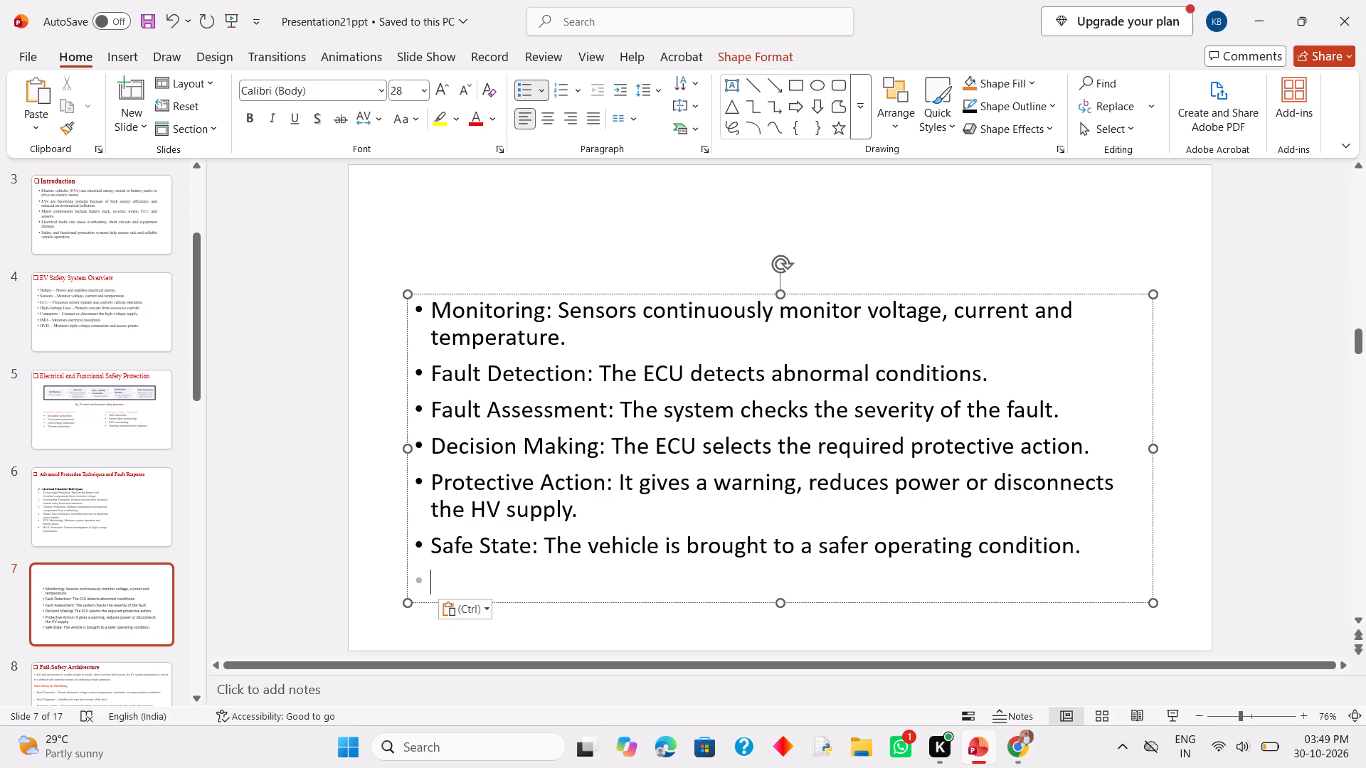
# Format all six pasted fault response points in Times New Roman at size 24.
pyautogui.moveTo(430, 309); pyautogui.dragTo(990, 488)
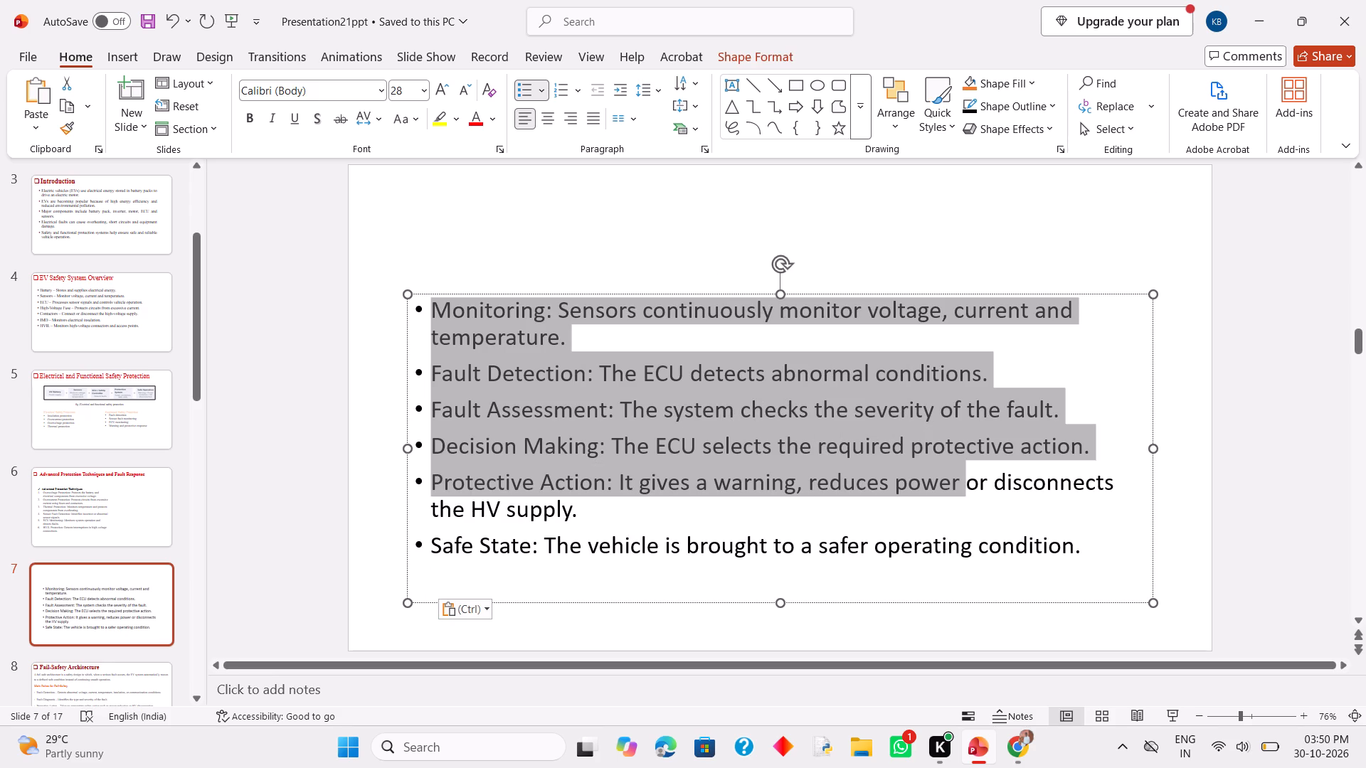
pyautogui.moveTo(990, 488); pyautogui.dragTo(1140, 539)
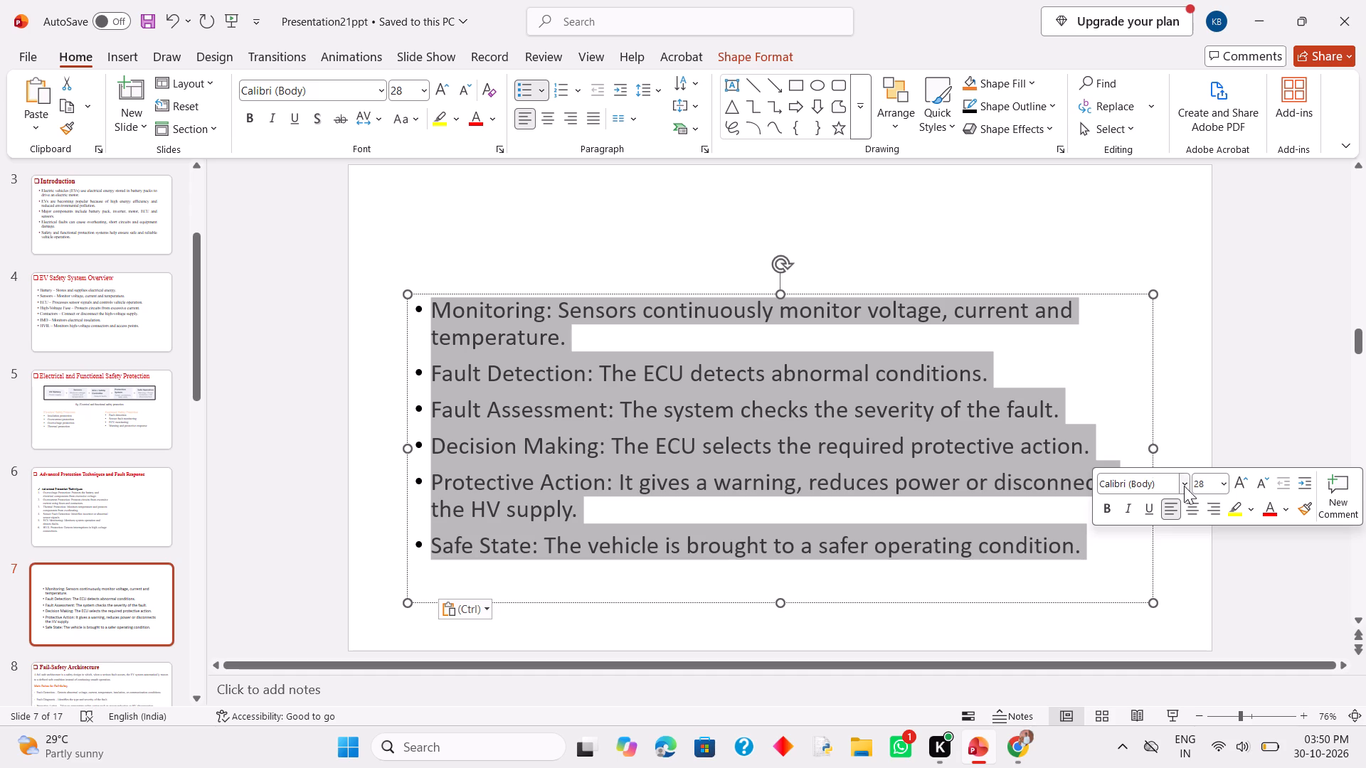
pyautogui.click(1185, 486)
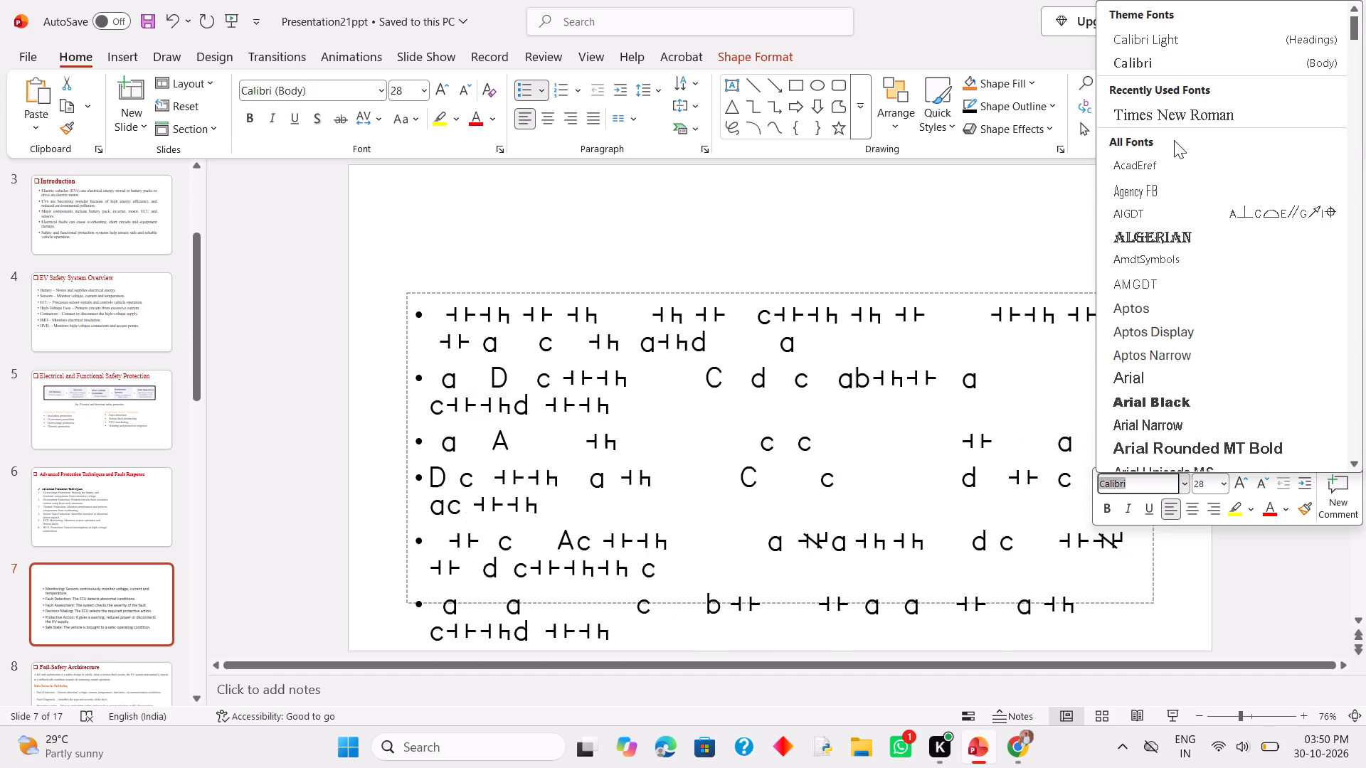
pyautogui.click(1185, 118)
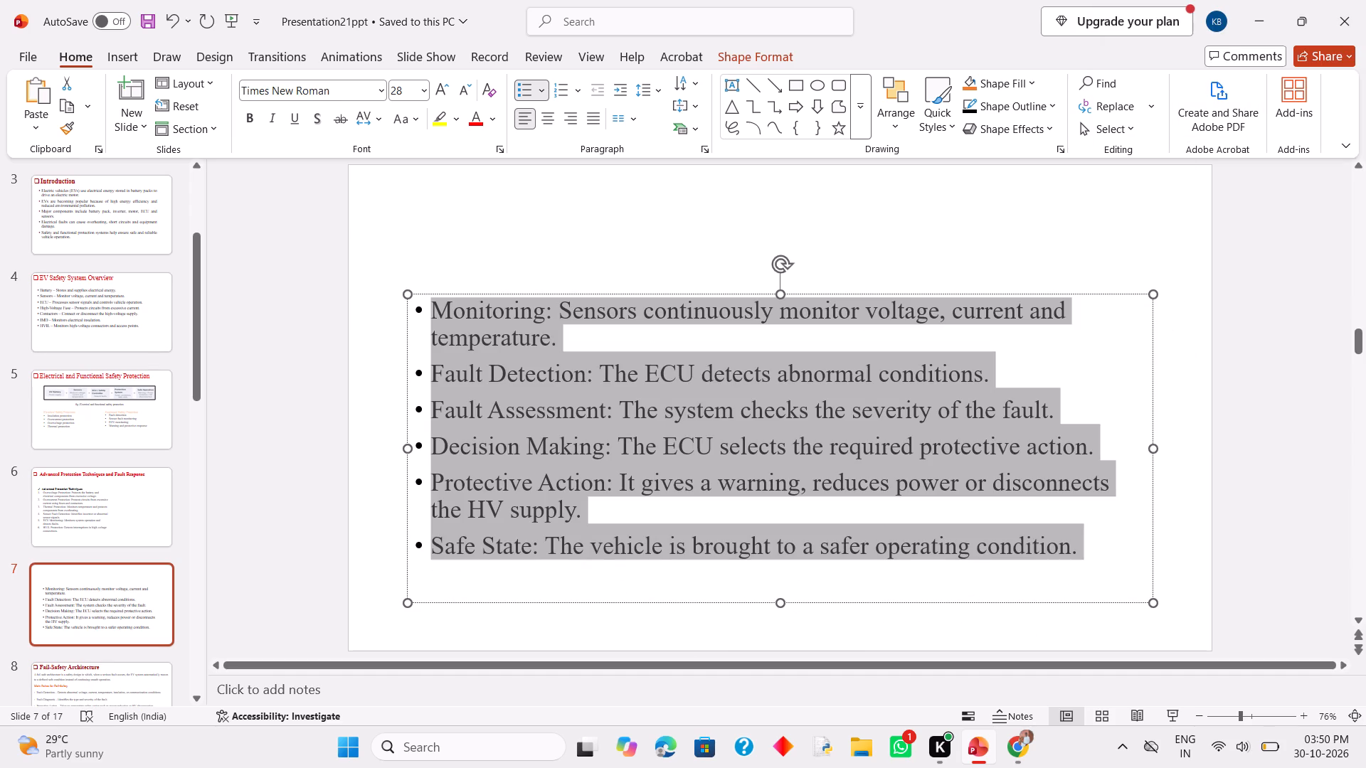
pyautogui.click(423, 94)
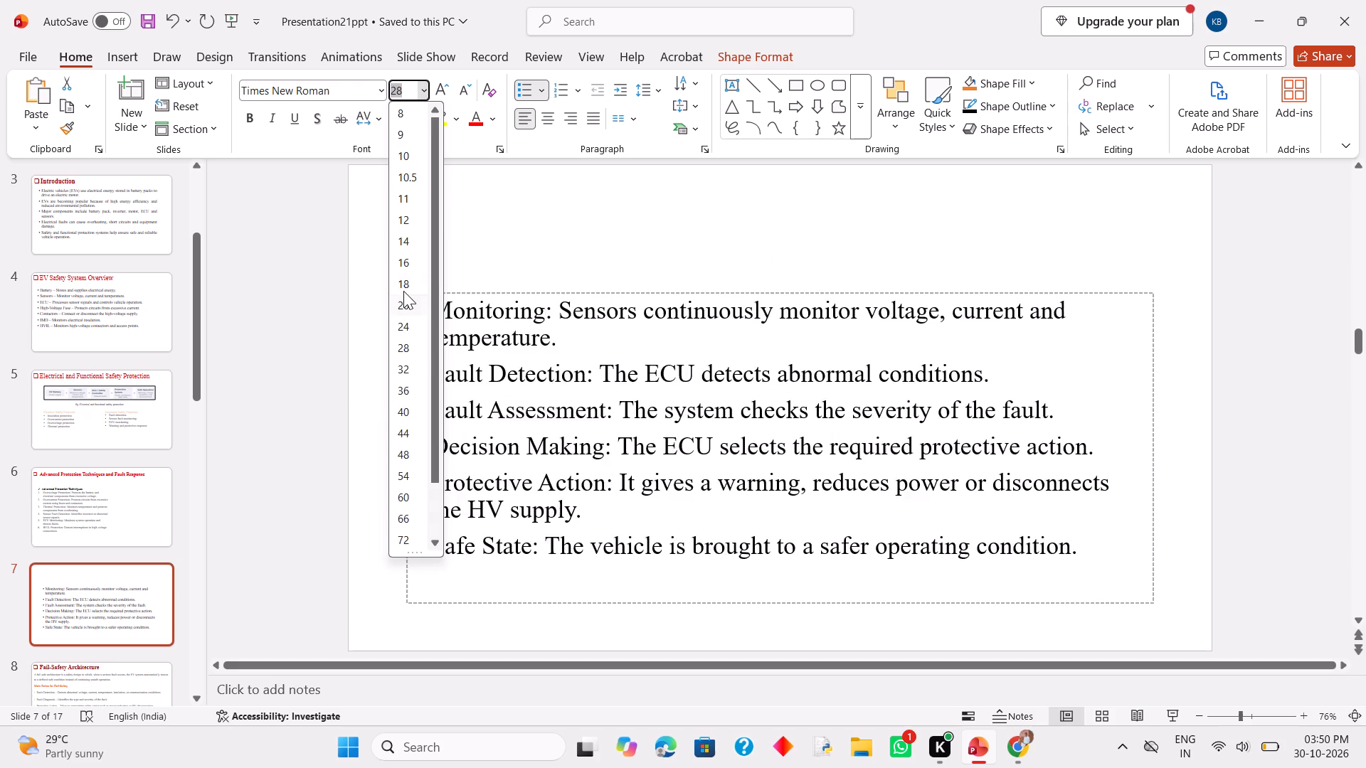
pyautogui.click(408, 326)
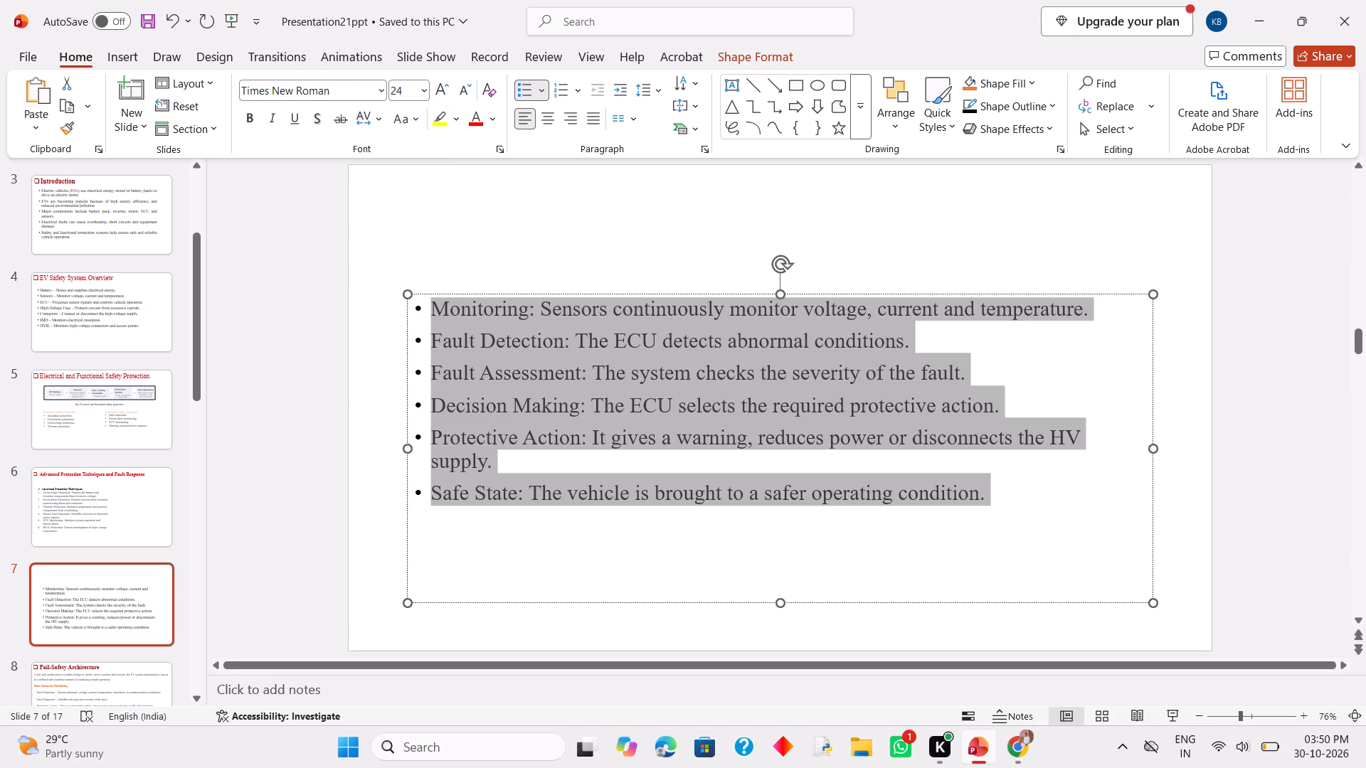
pyautogui.click(591, 224)
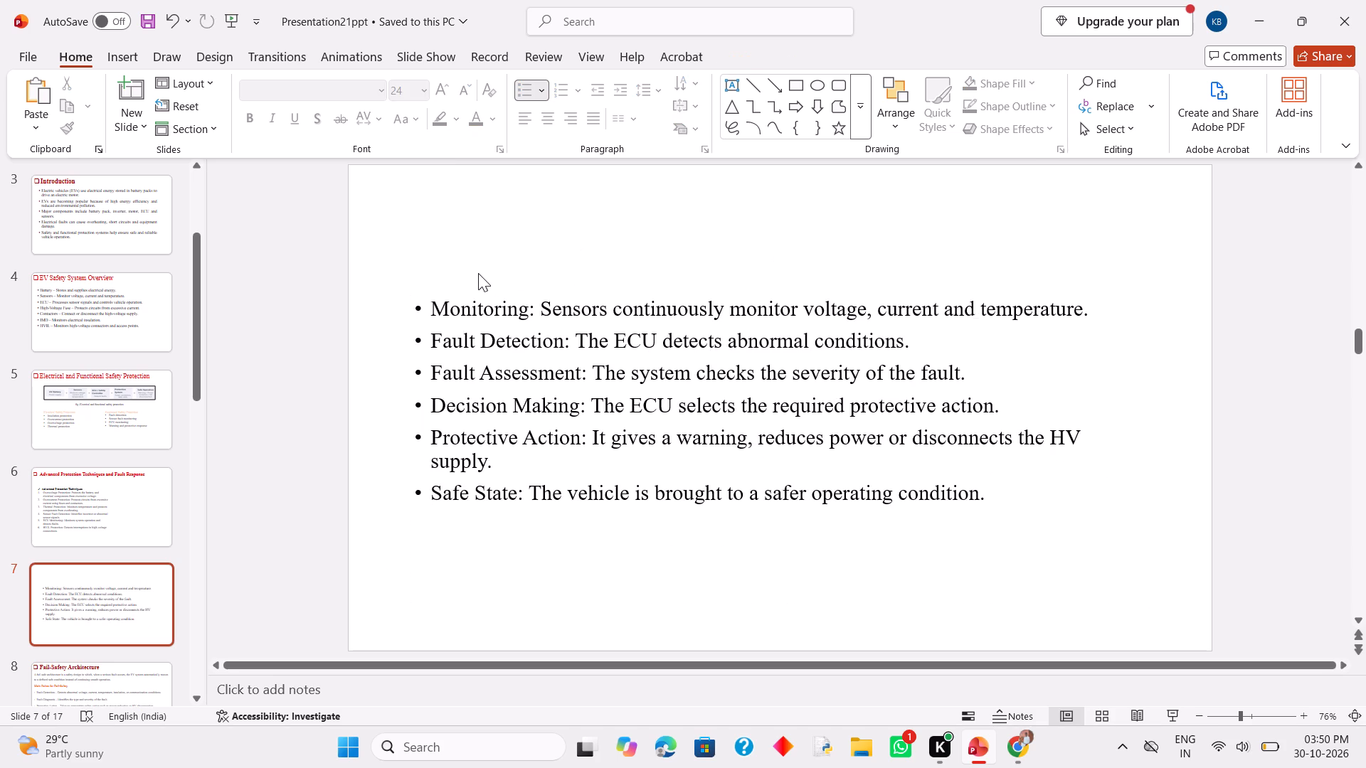
pyautogui.click(478, 273)
pyautogui.click(462, 305)
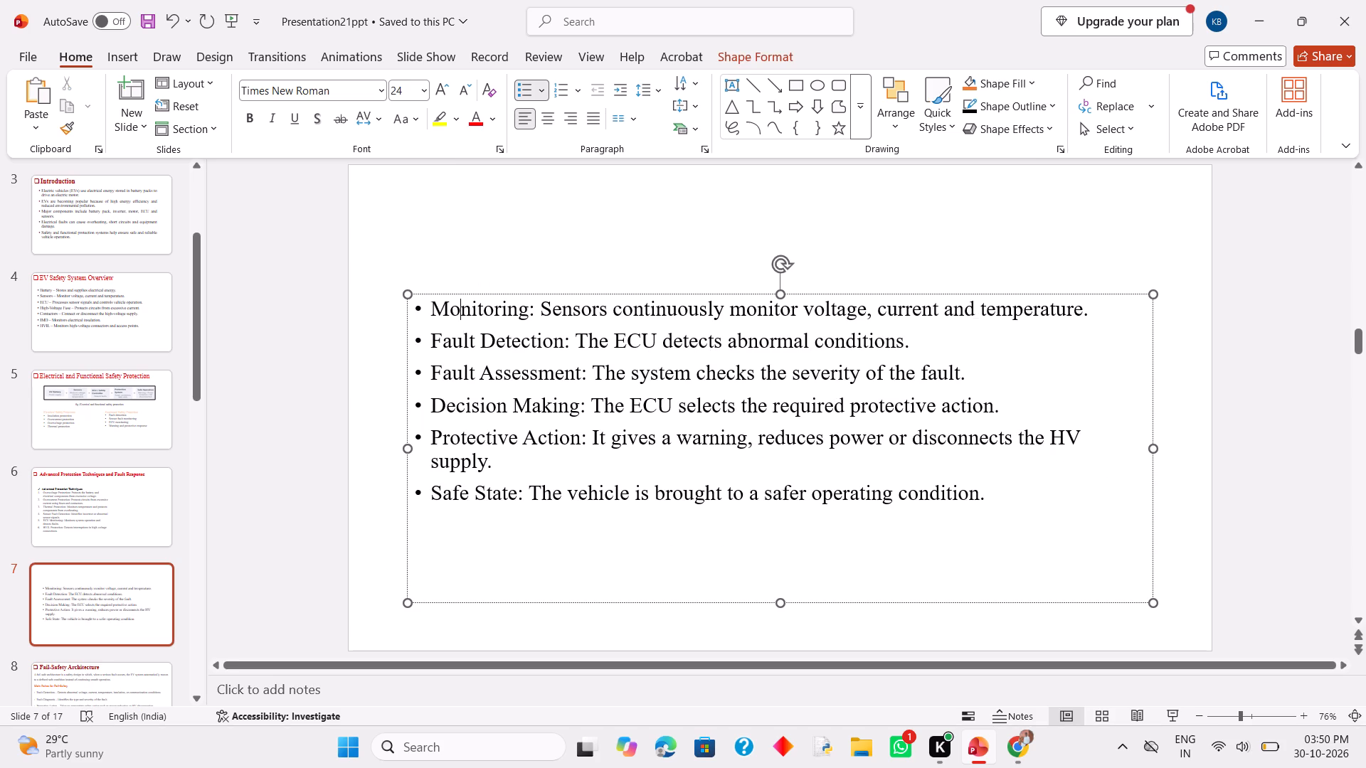
pyautogui.click(427, 305)
pyautogui.press('Left')
pyautogui.press('Left')
pyautogui.press('Up')
pyautogui.click(1037, 671)
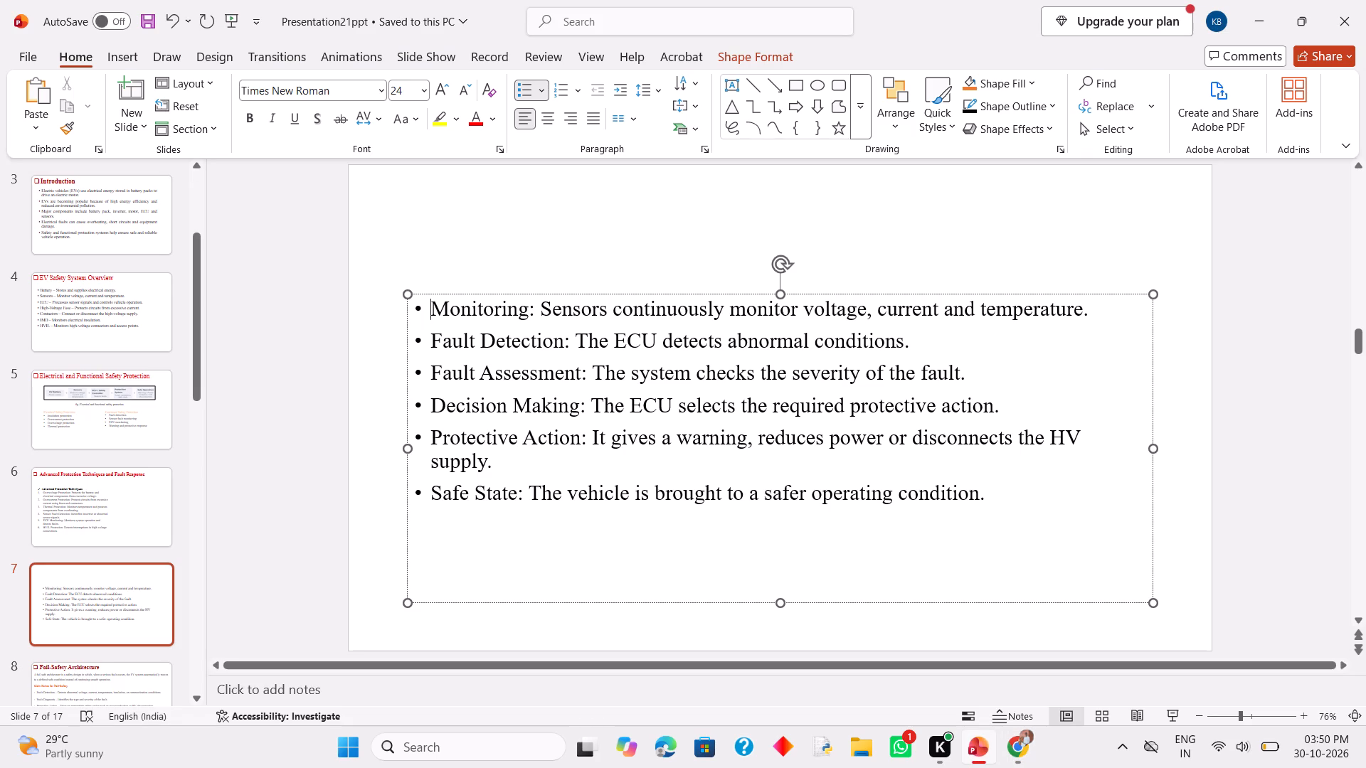
pyautogui.hotkey('ctrl', 'v')
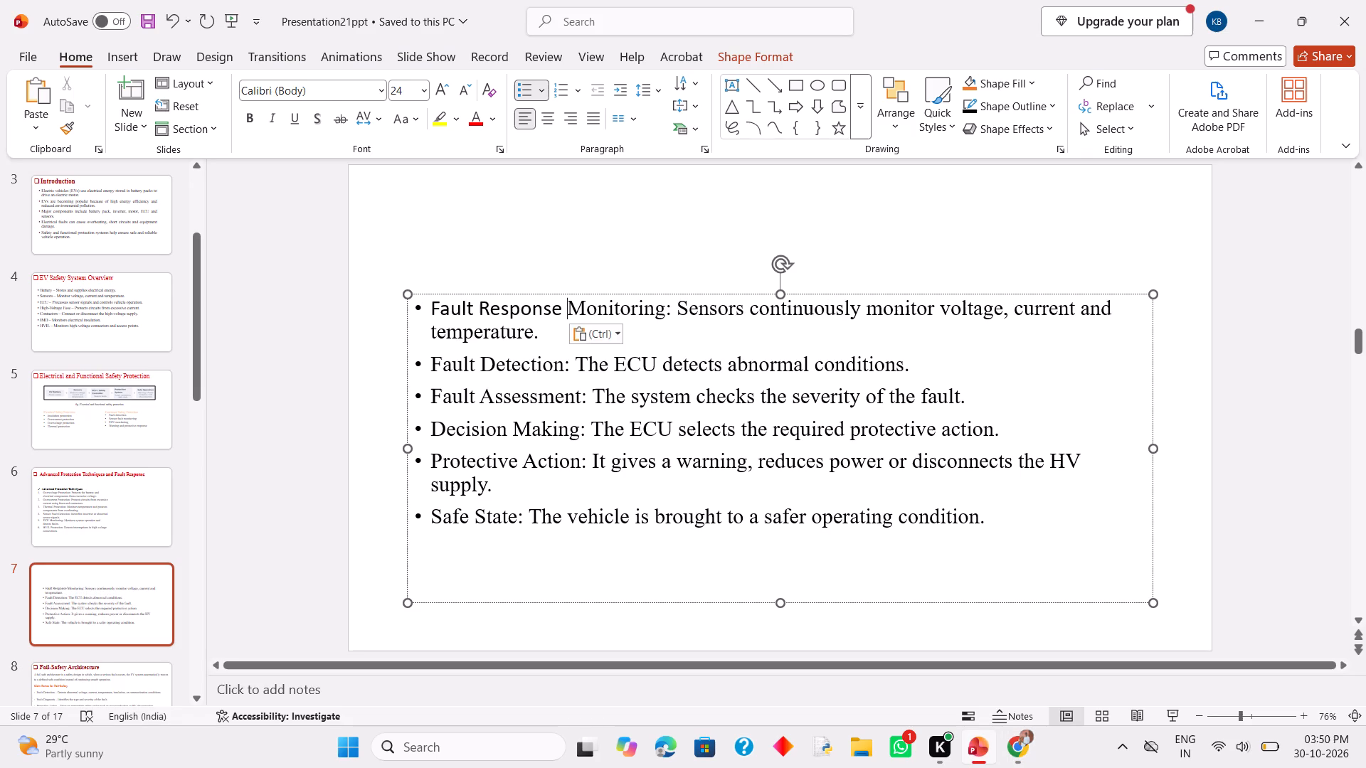
pyautogui.press('Return')
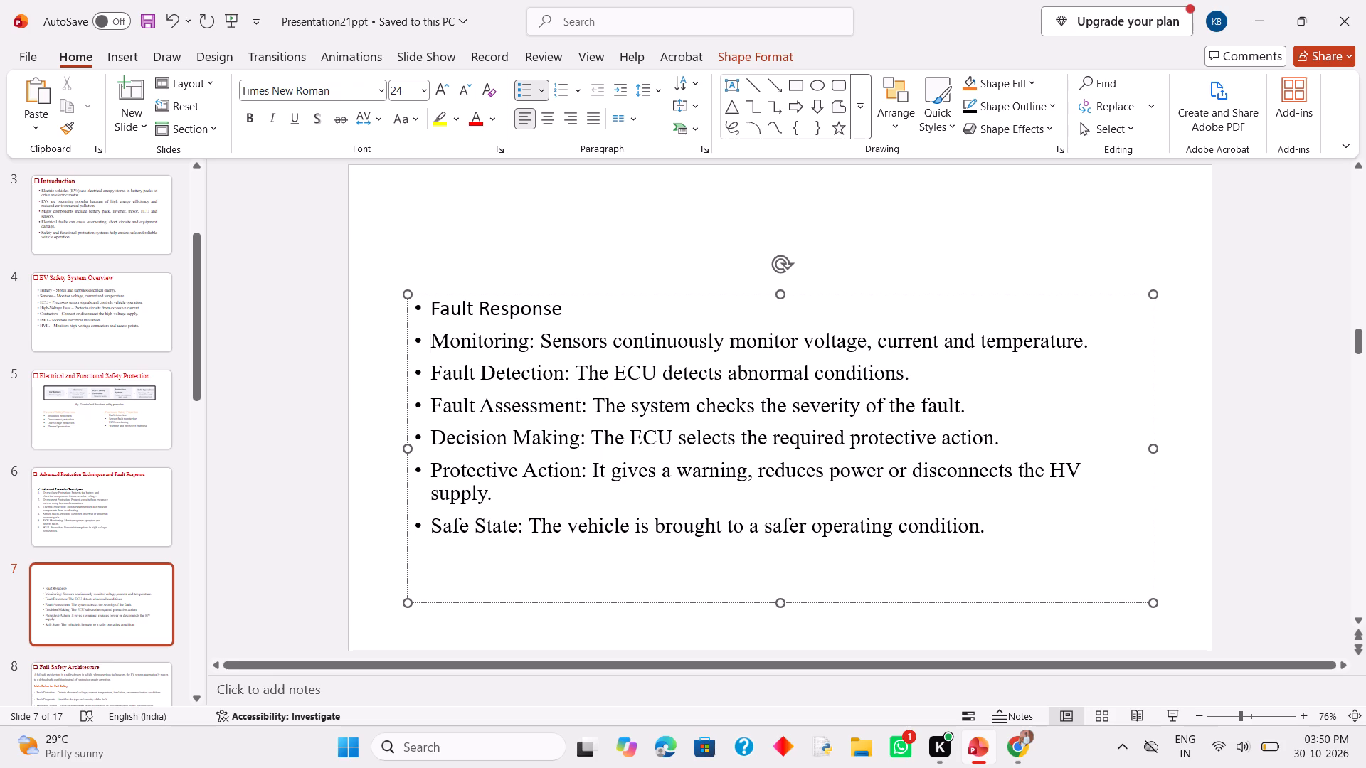
# Replace the round bullet of the Fault Response line with a checkmark bullet.
pyautogui.click(426, 308)
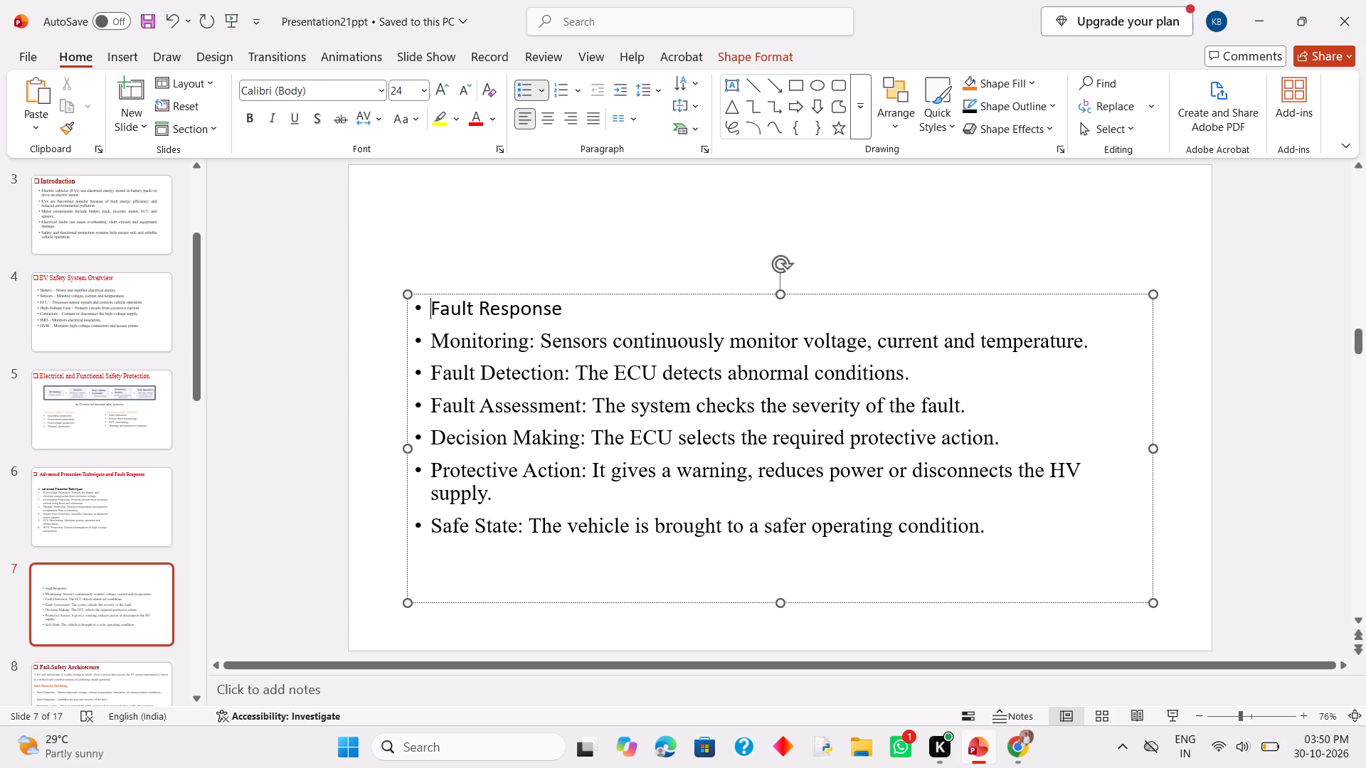
pyautogui.press('BackSpace')
pyautogui.click(426, 308)
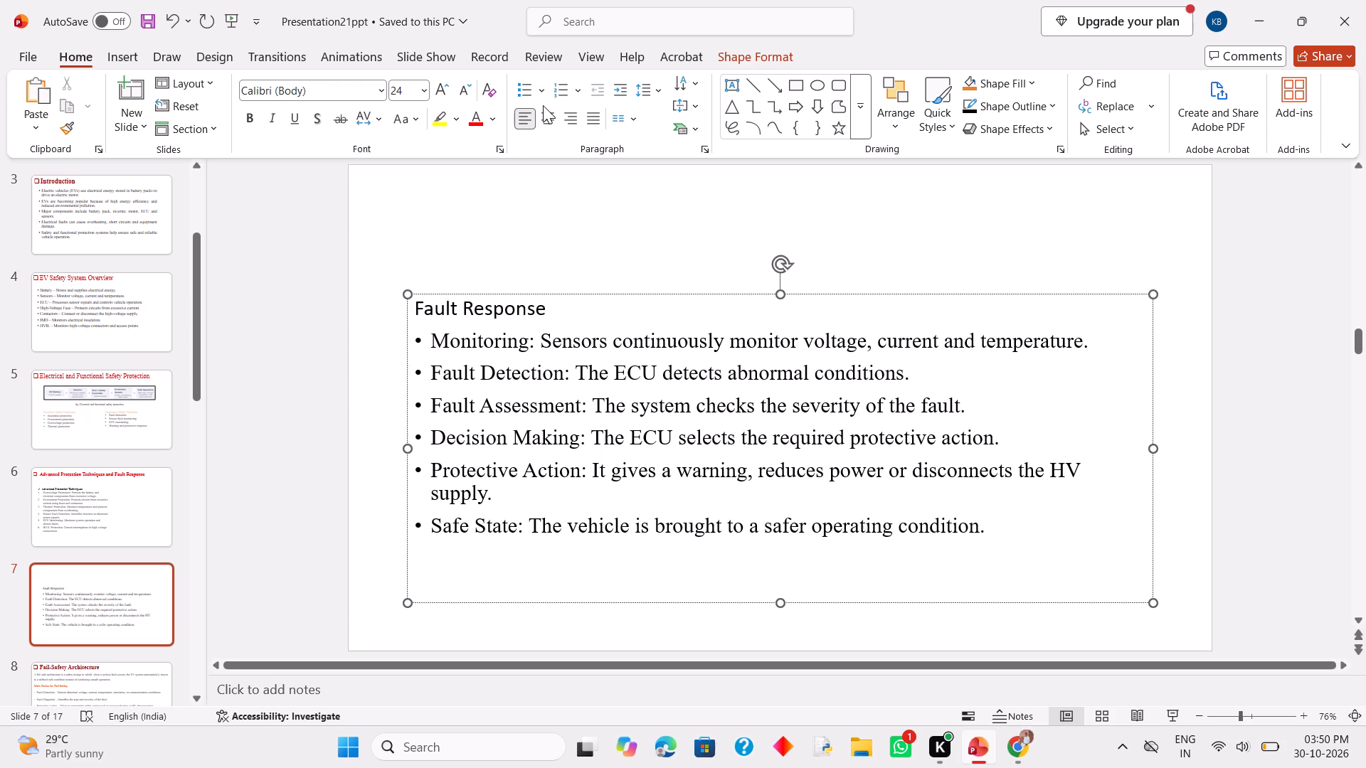
pyautogui.click(541, 93)
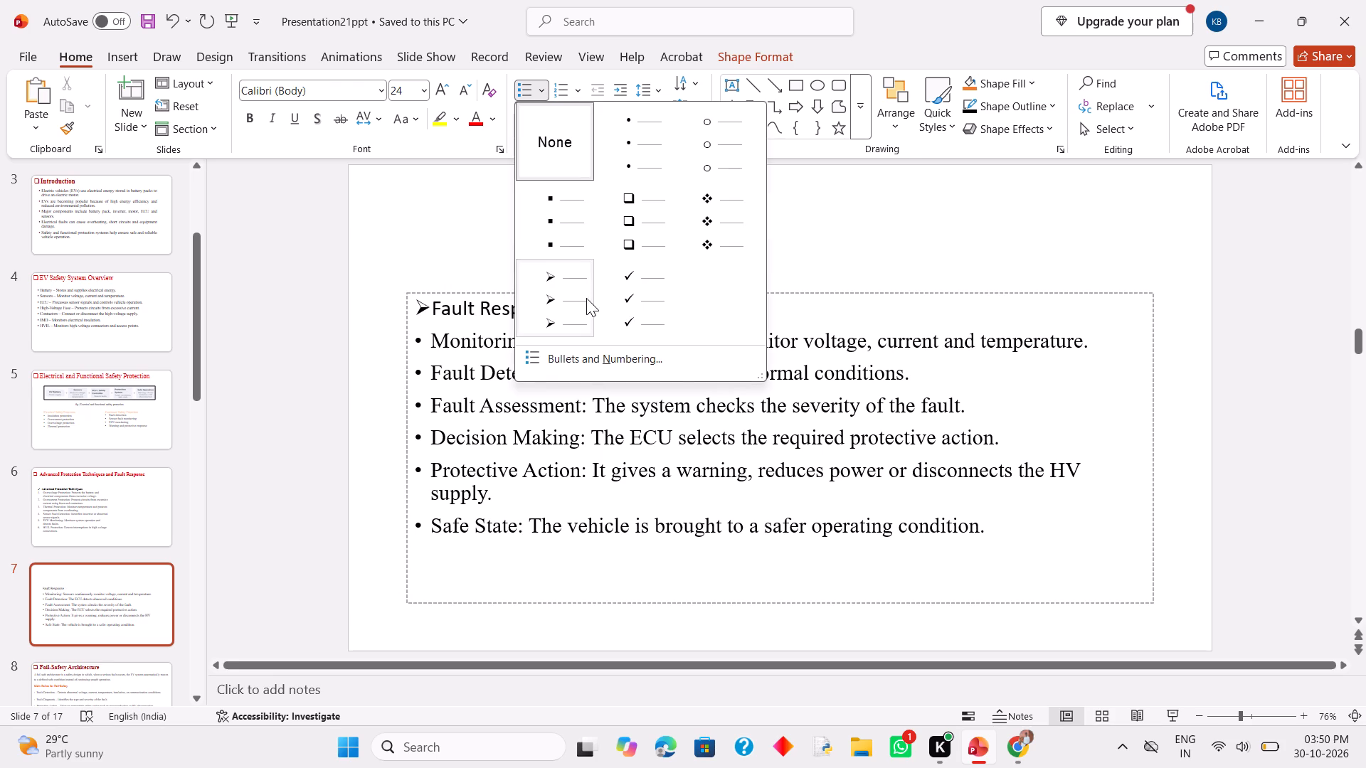
pyautogui.click(609, 288)
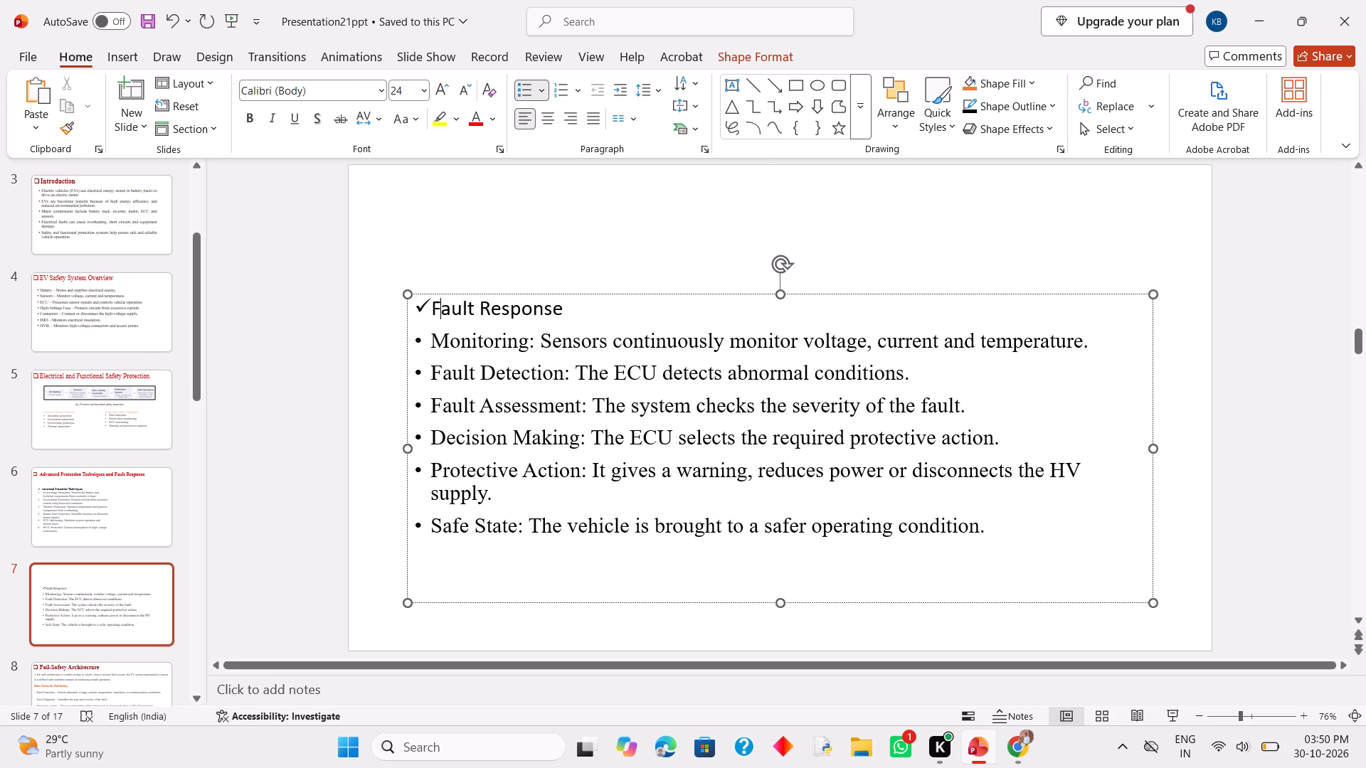
# Format the Fault Response heading line on slide 7 in Times New Roman with the standard orange font colour.
pyautogui.moveTo(597, 302); pyautogui.dragTo(418, 304)
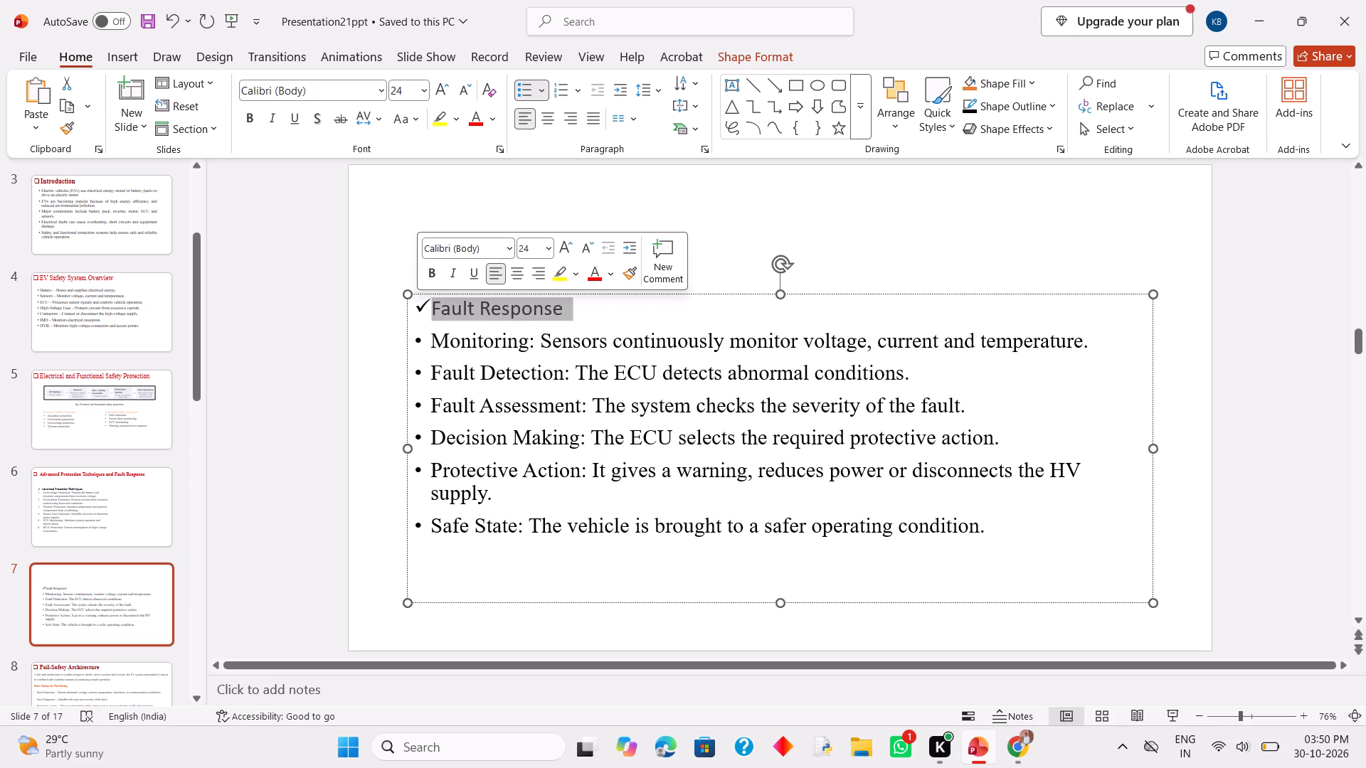
pyautogui.click(512, 250)
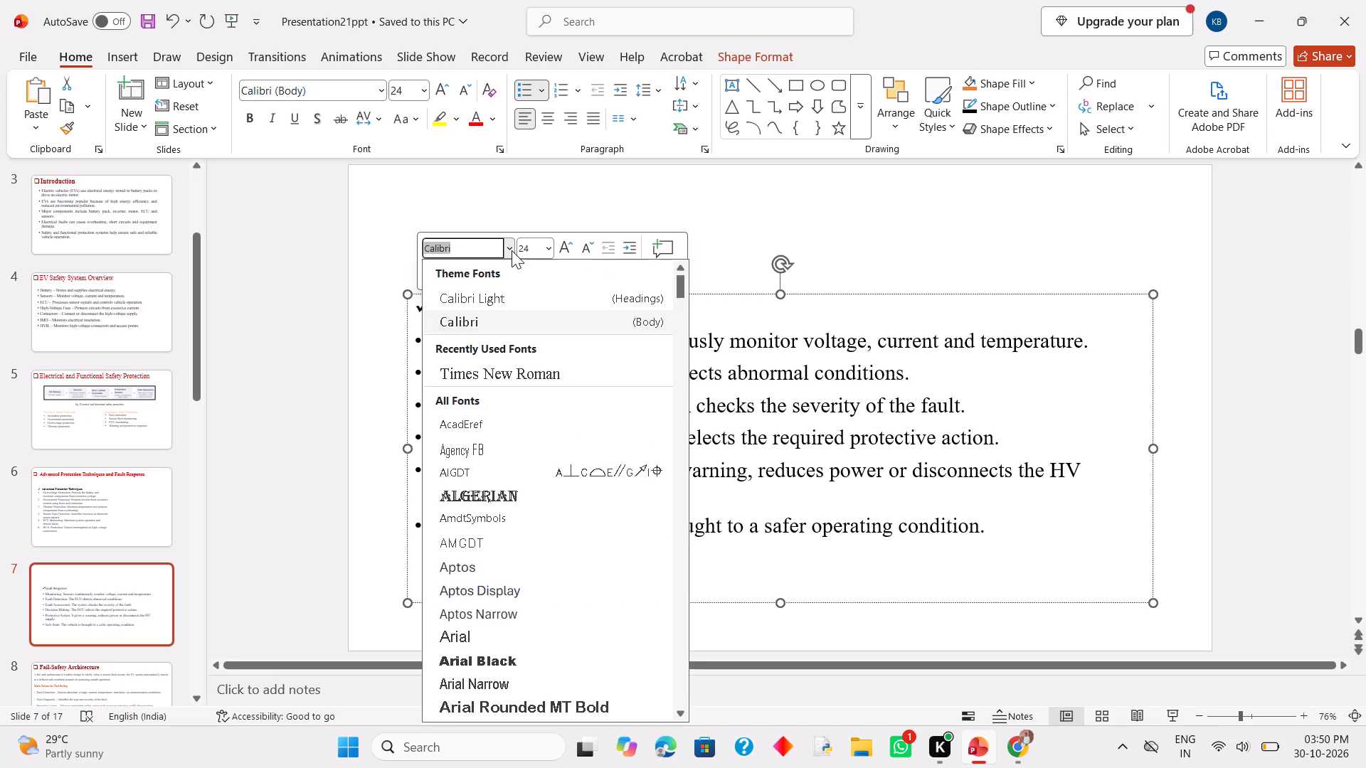
pyautogui.click(510, 375)
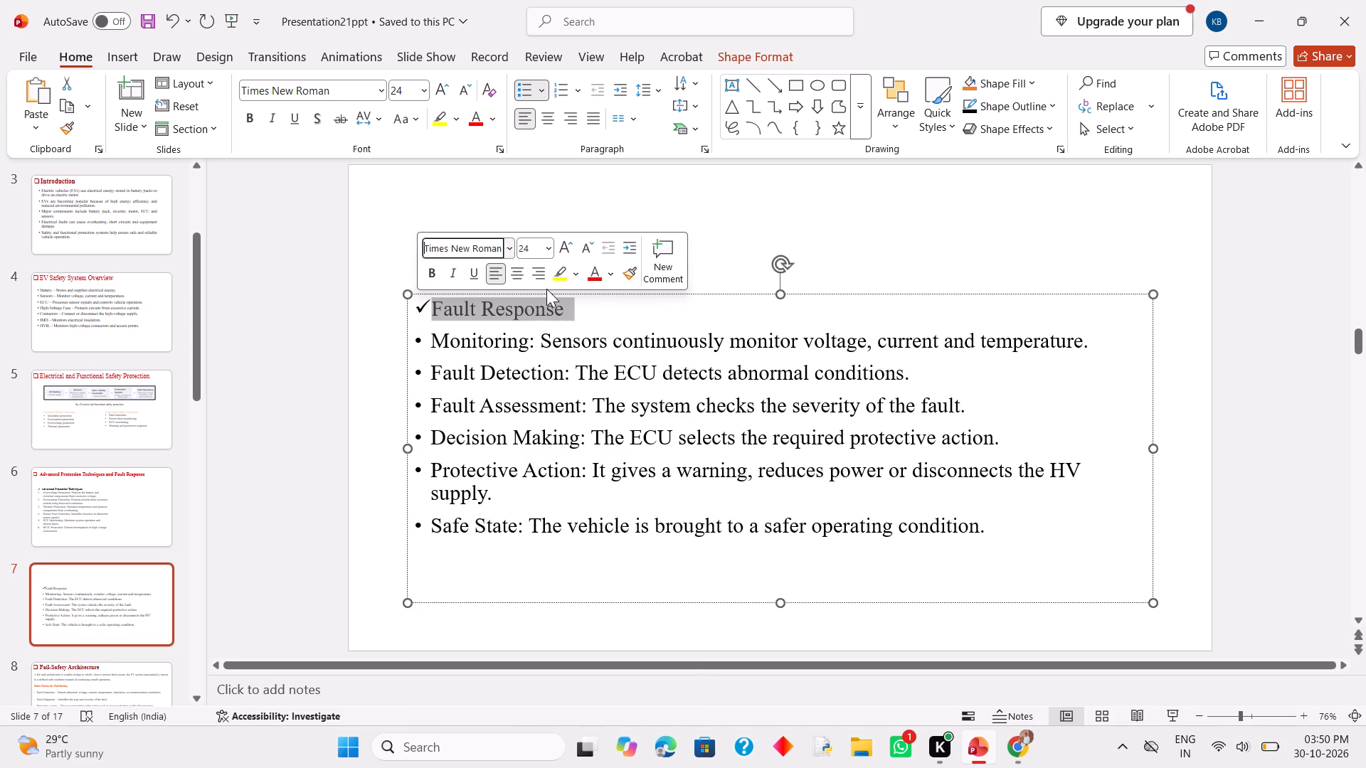
pyautogui.click(603, 272)
pyautogui.click(609, 268)
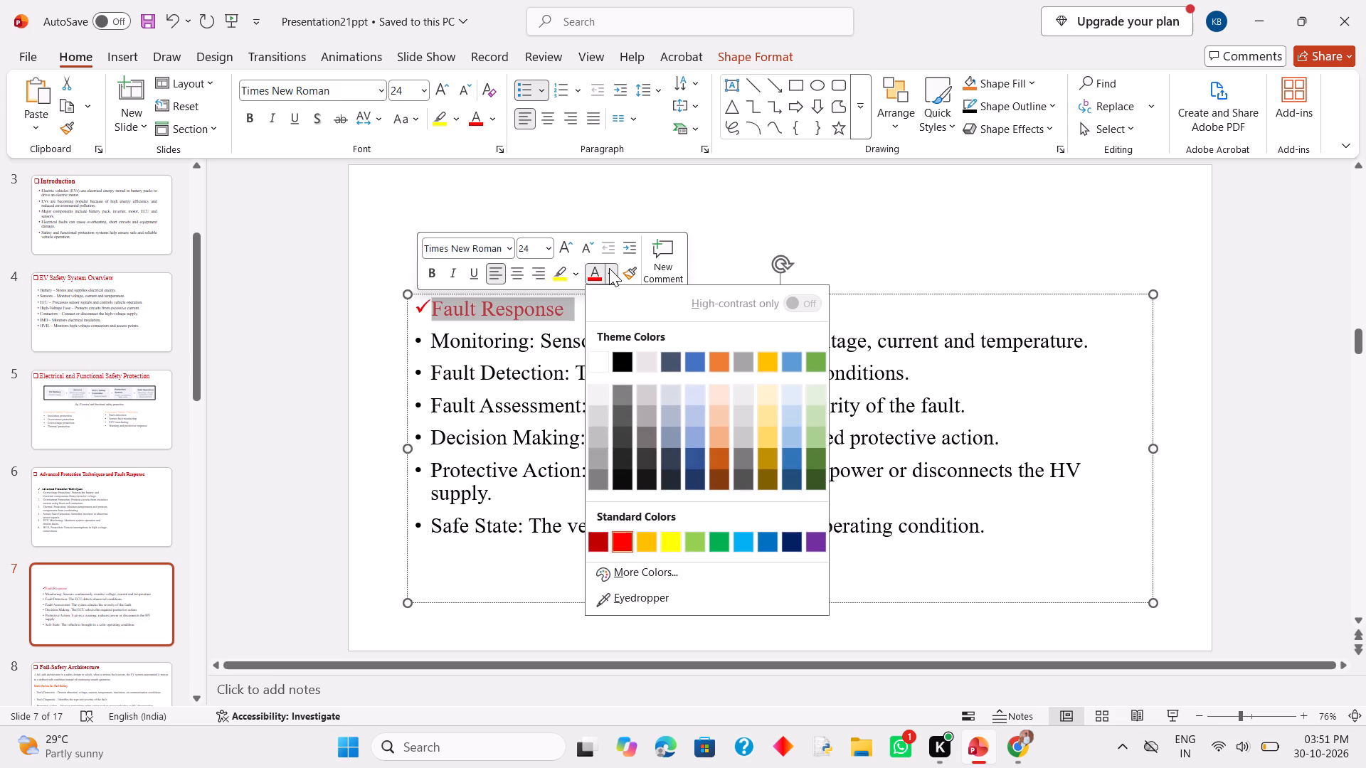
pyautogui.click(663, 534)
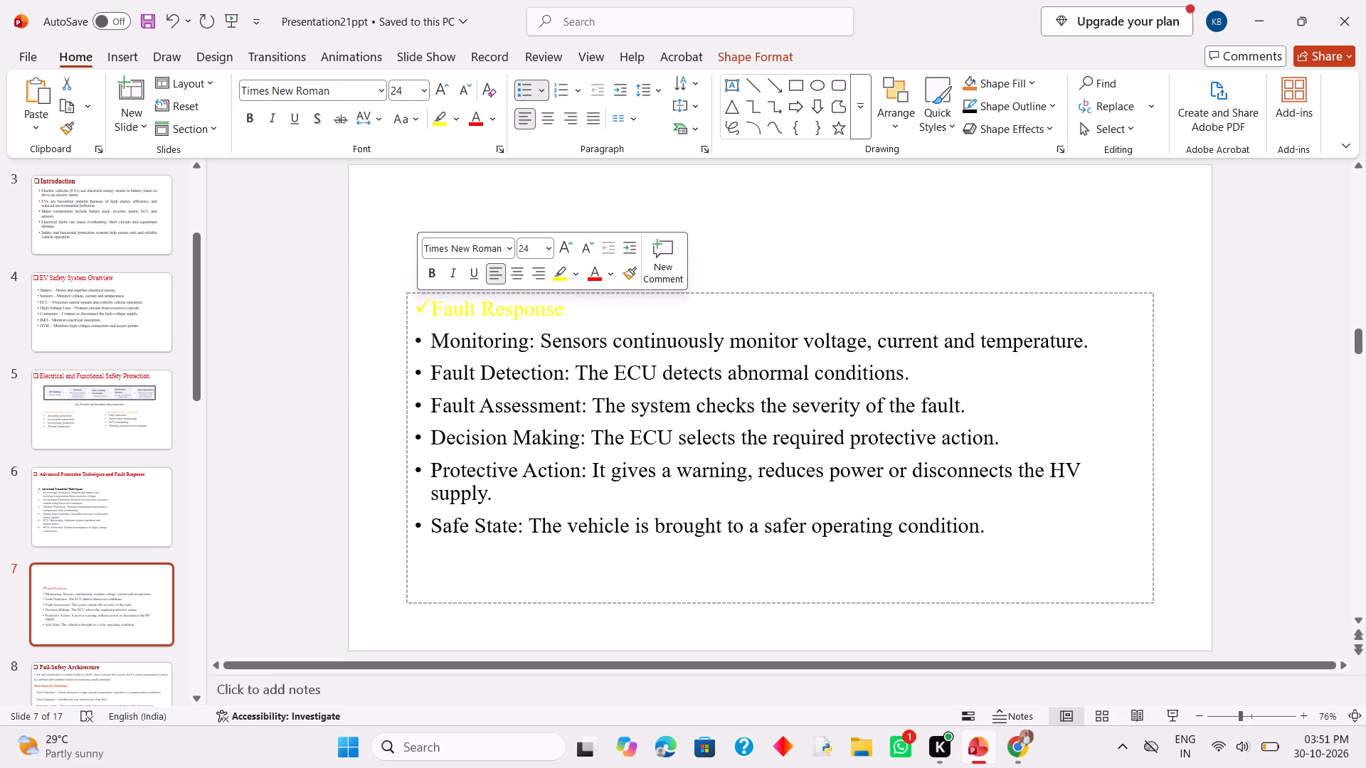
pyautogui.click(605, 276)
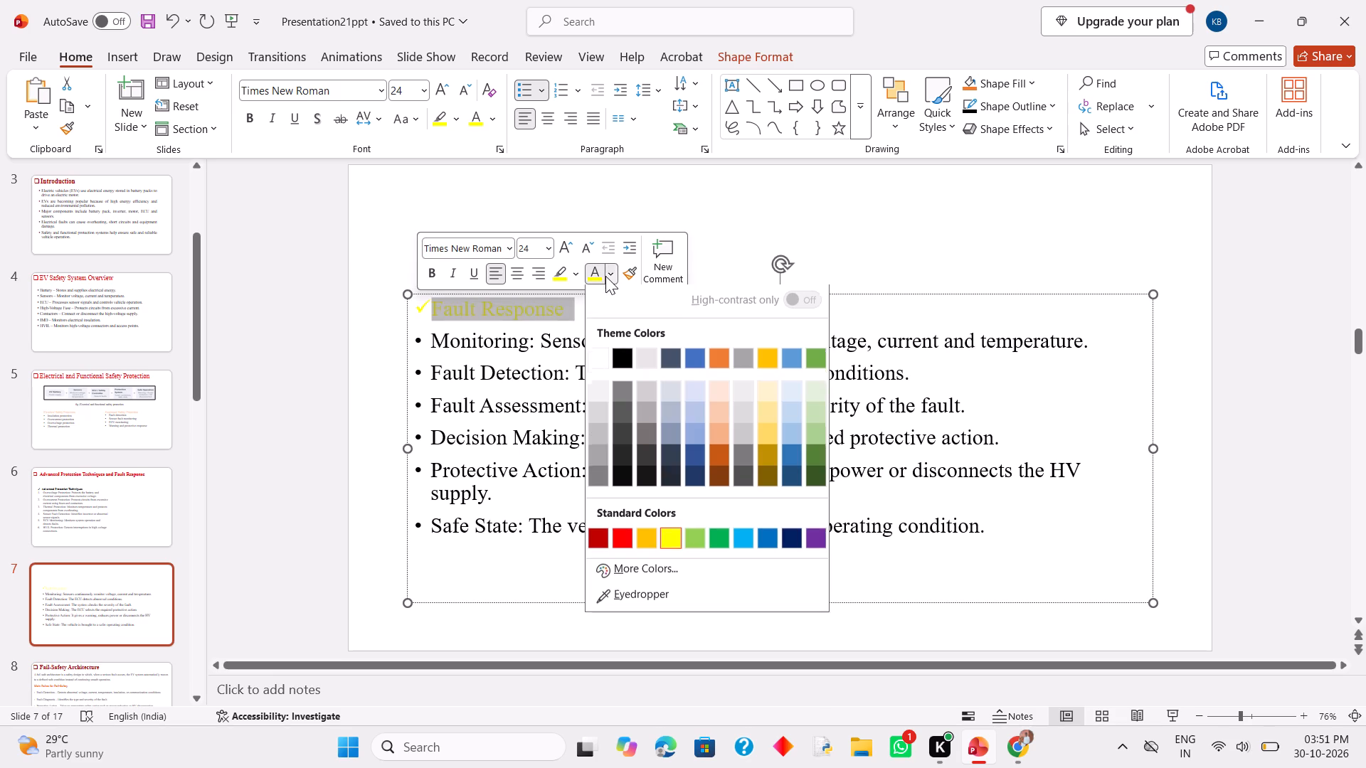
pyautogui.click(647, 545)
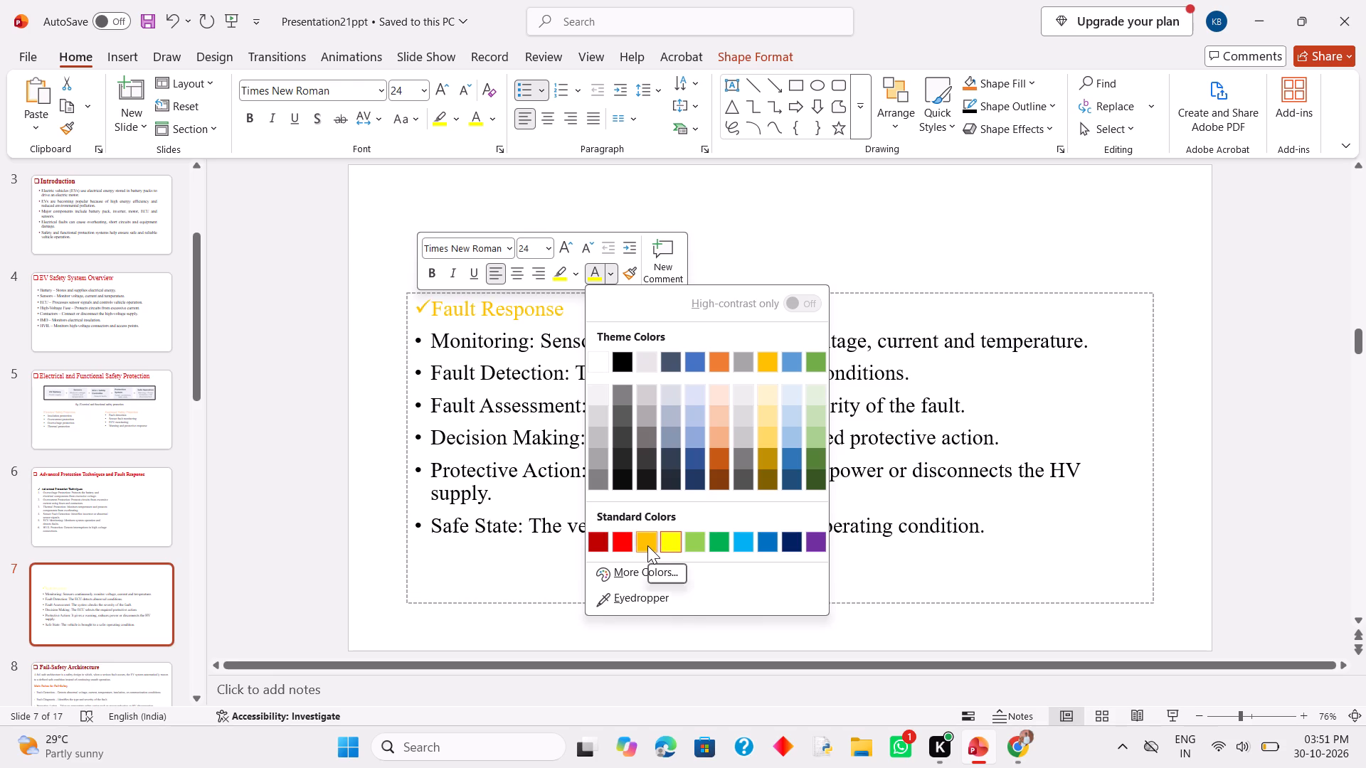
# On slide 6, widen the Advanced Protection Techniques text box and shift it toward the slide's centre below the title.
pyautogui.click(116, 516)
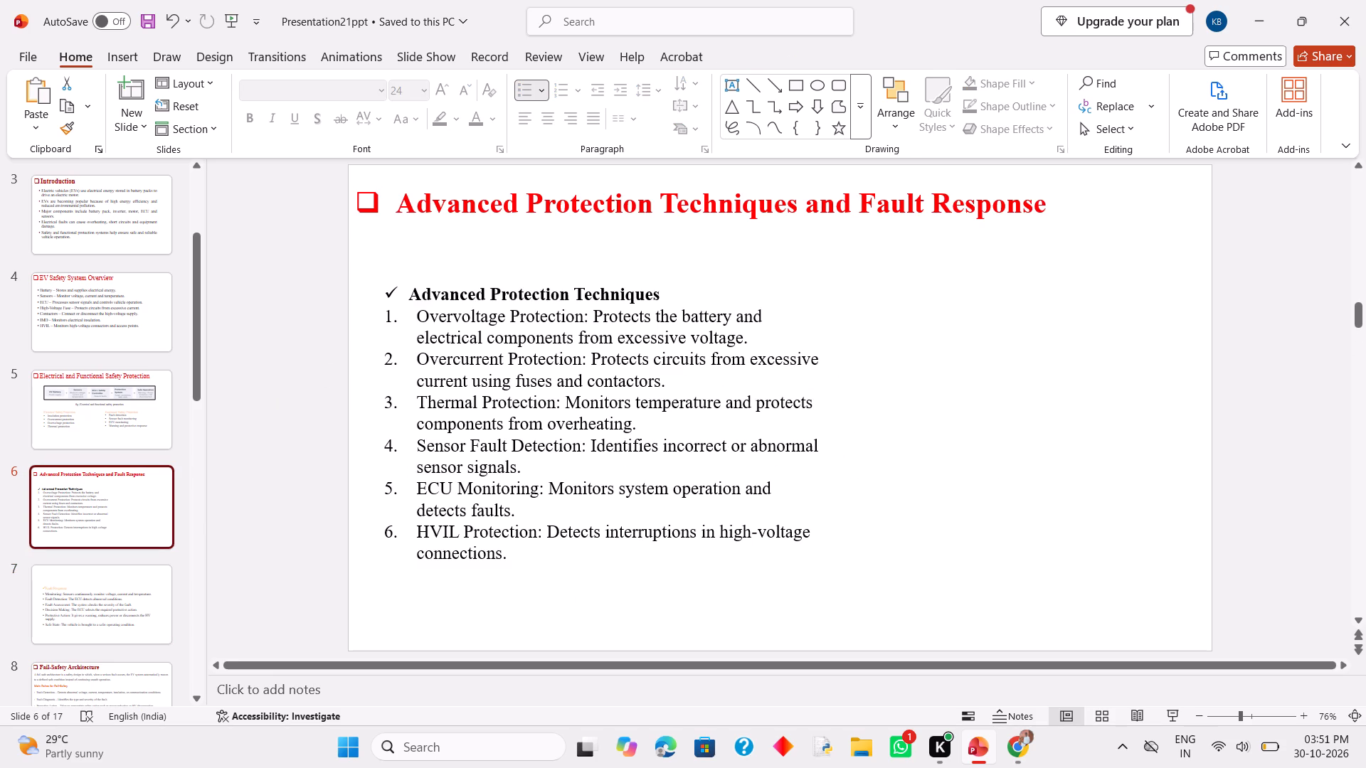
pyautogui.click(675, 336)
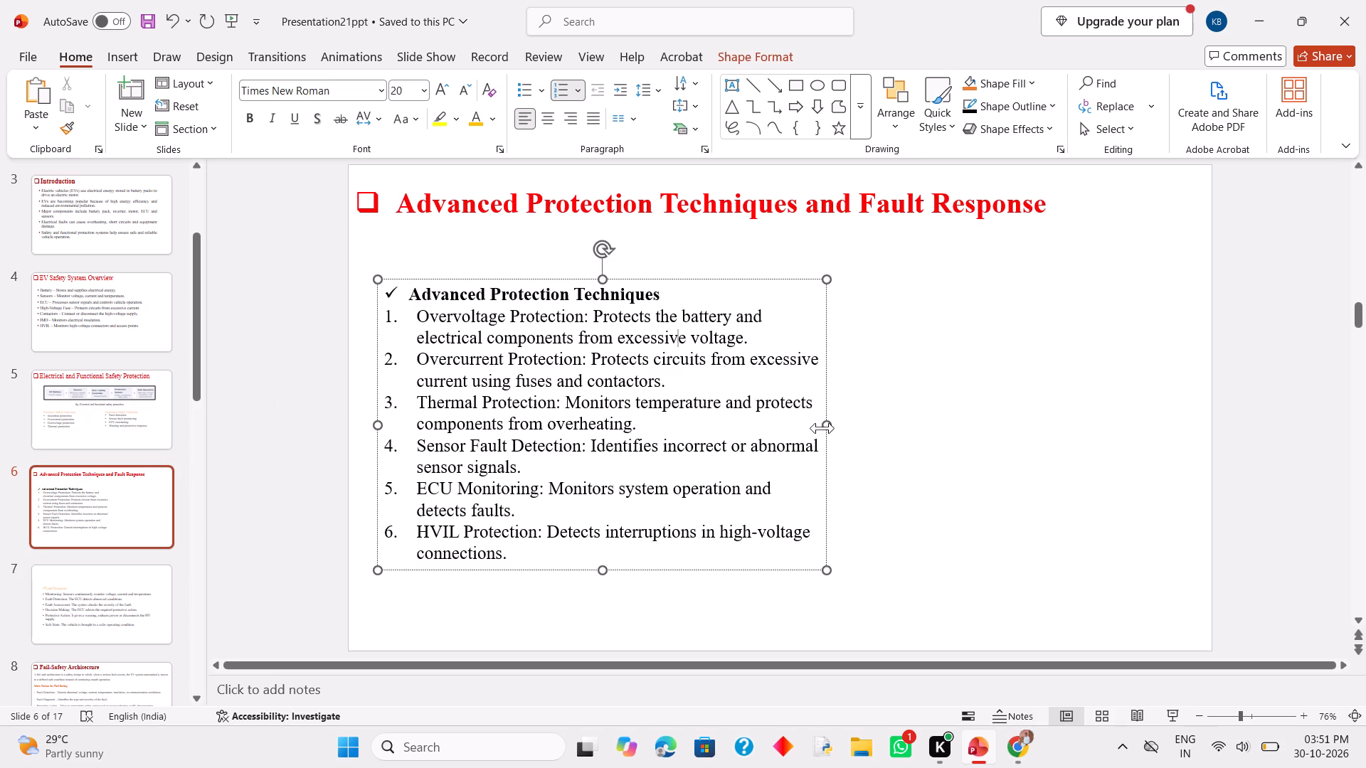
pyautogui.moveTo(822, 428); pyautogui.dragTo(968, 437)
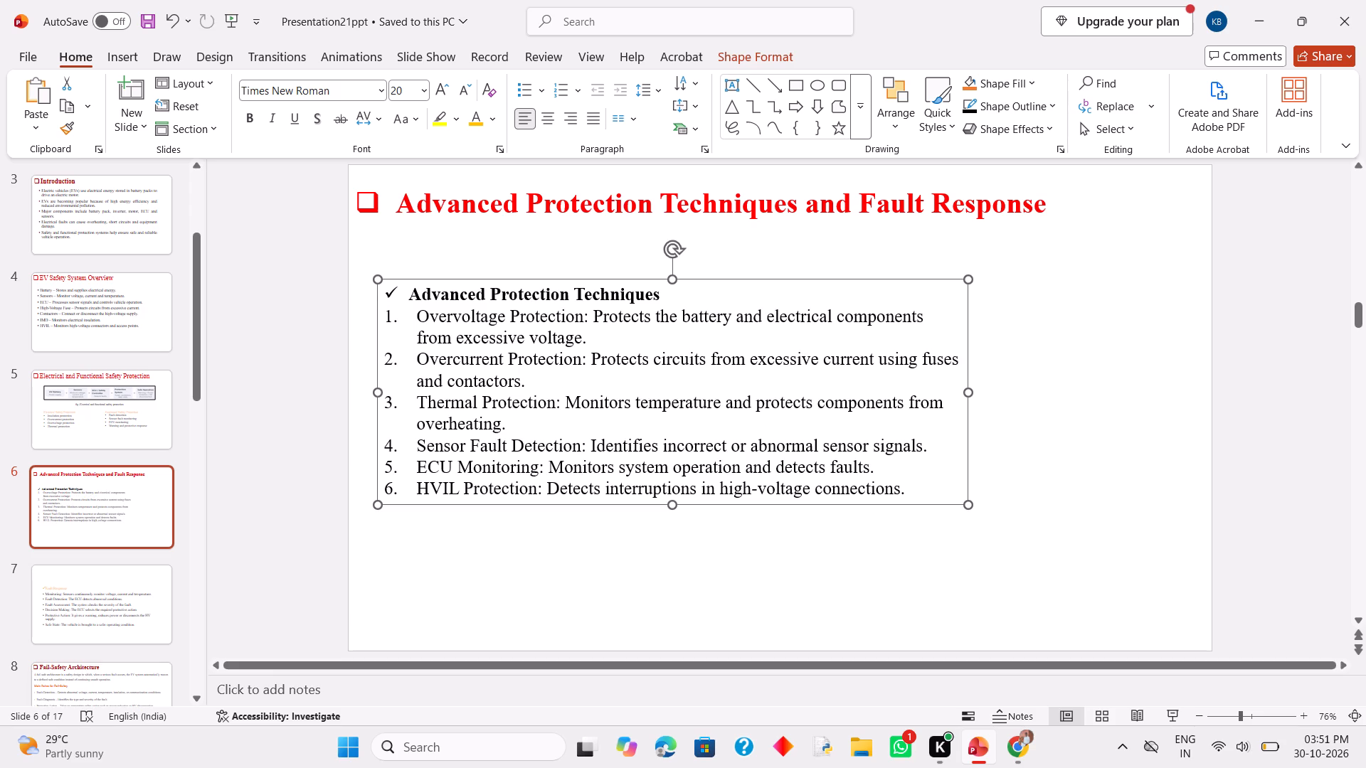
pyautogui.moveTo(764, 279); pyautogui.dragTo(795, 299)
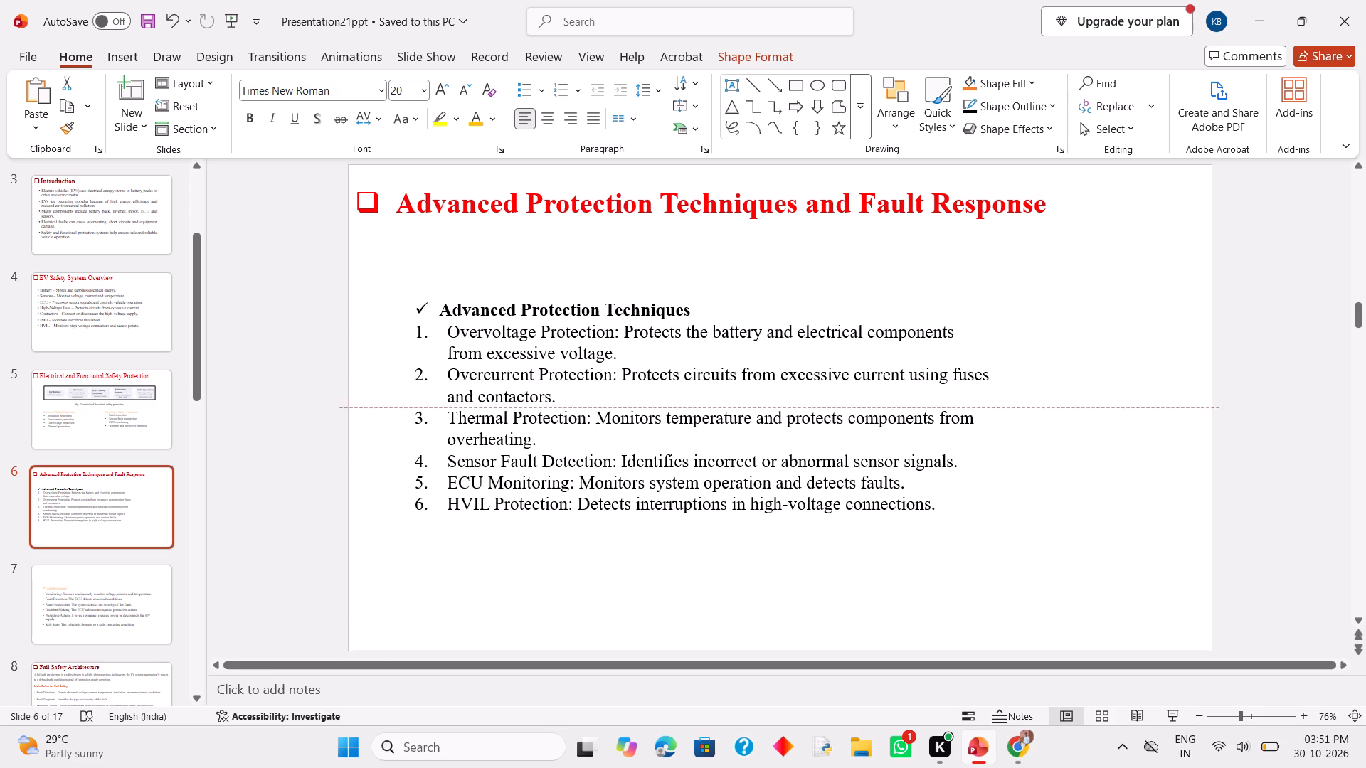
pyautogui.moveTo(795, 299); pyautogui.dragTo(801, 281)
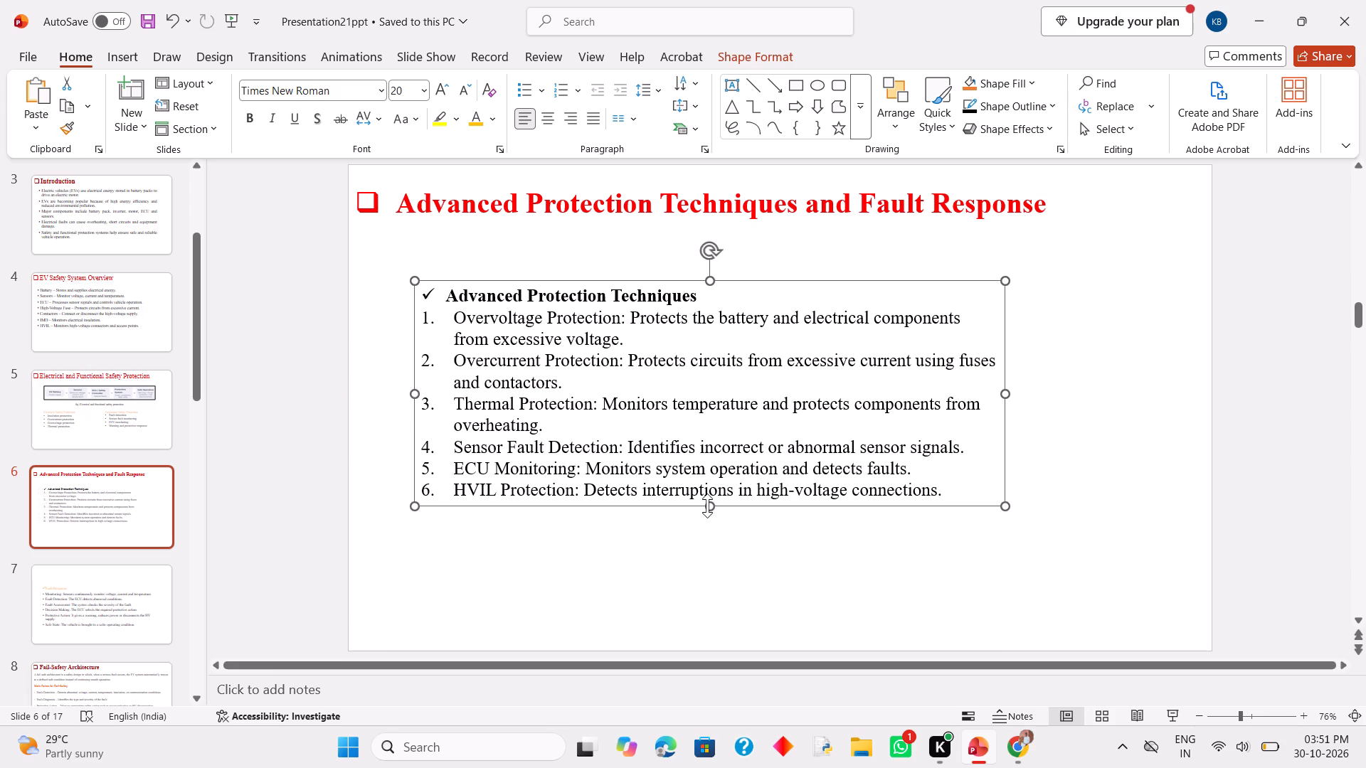
pyautogui.moveTo(707, 506); pyautogui.dragTo(706, 591)
# Set the six numbered protection points on slide 6 to font size 24.
pyautogui.moveTo(452, 316); pyautogui.dragTo(942, 506)
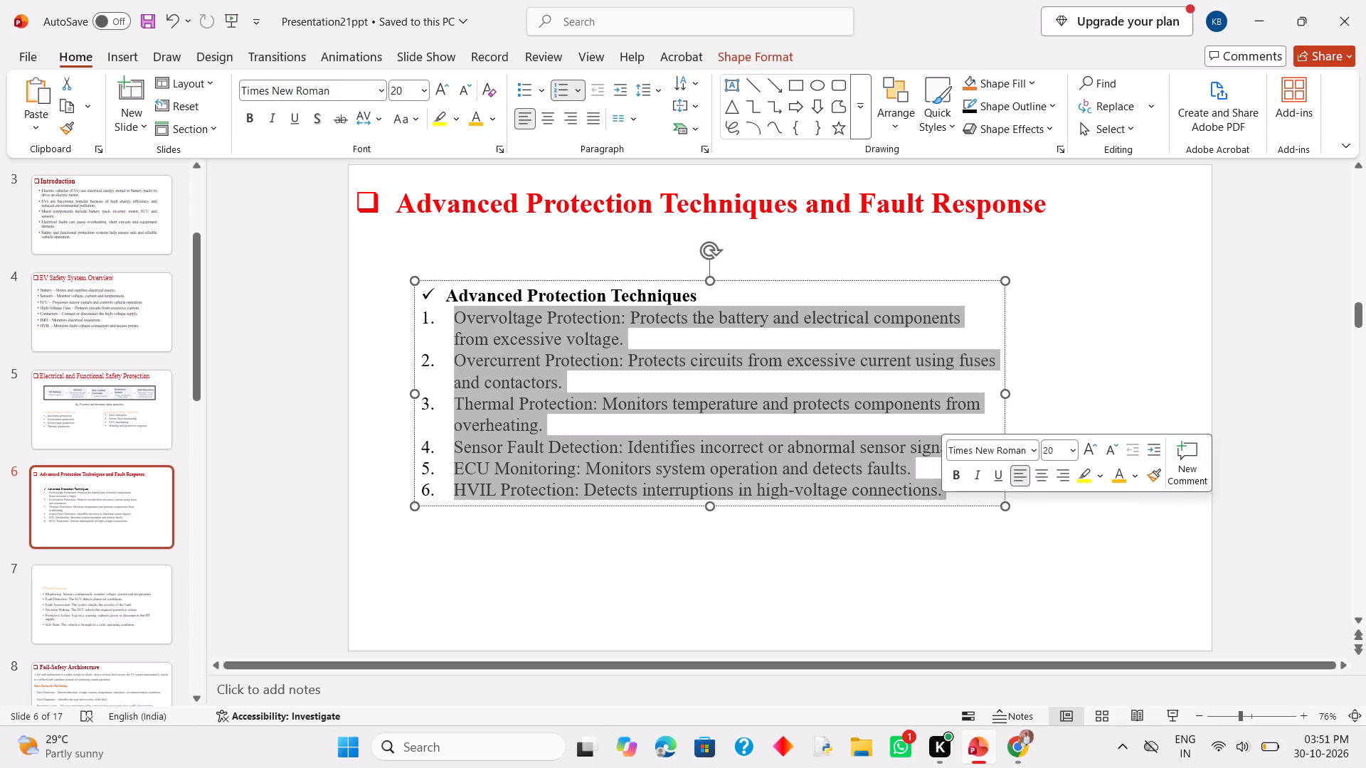
pyautogui.click(1069, 452)
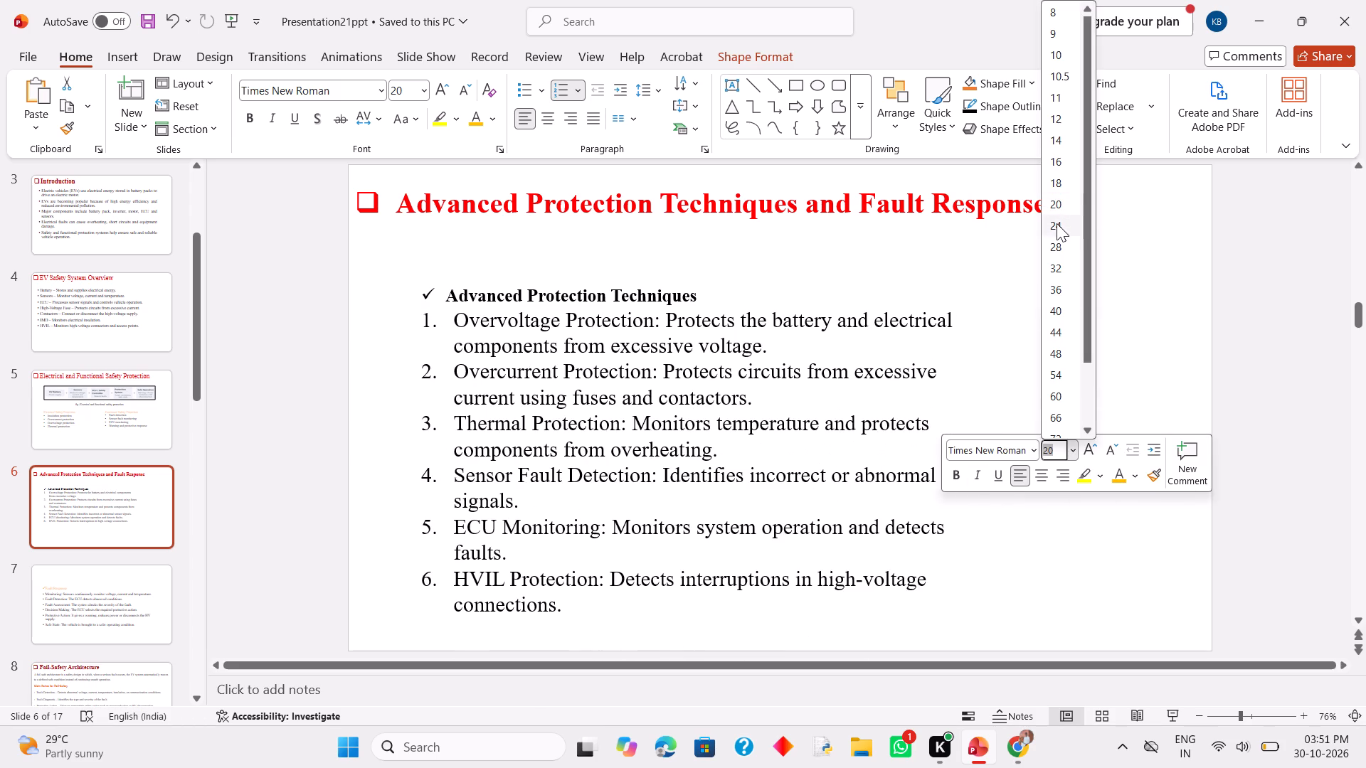
pyautogui.click(1057, 223)
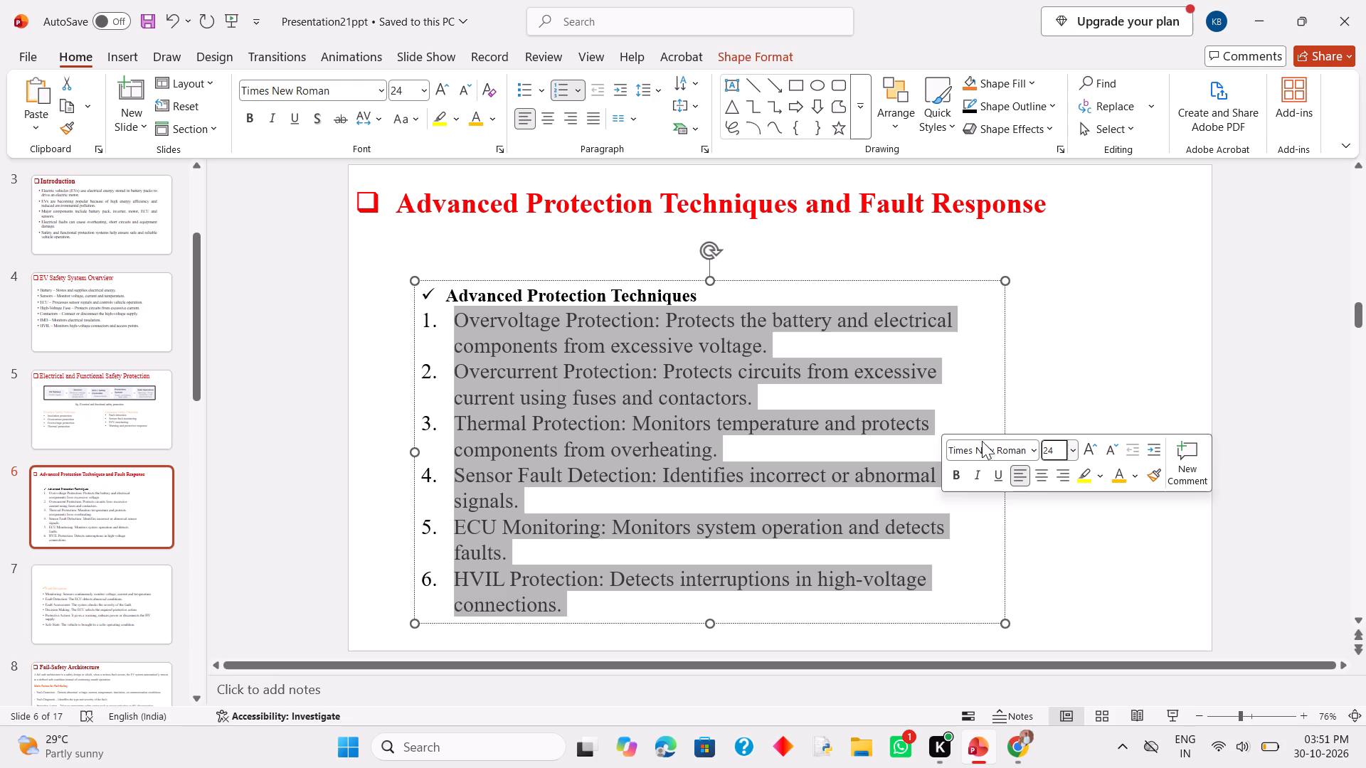
pyautogui.click(1004, 538)
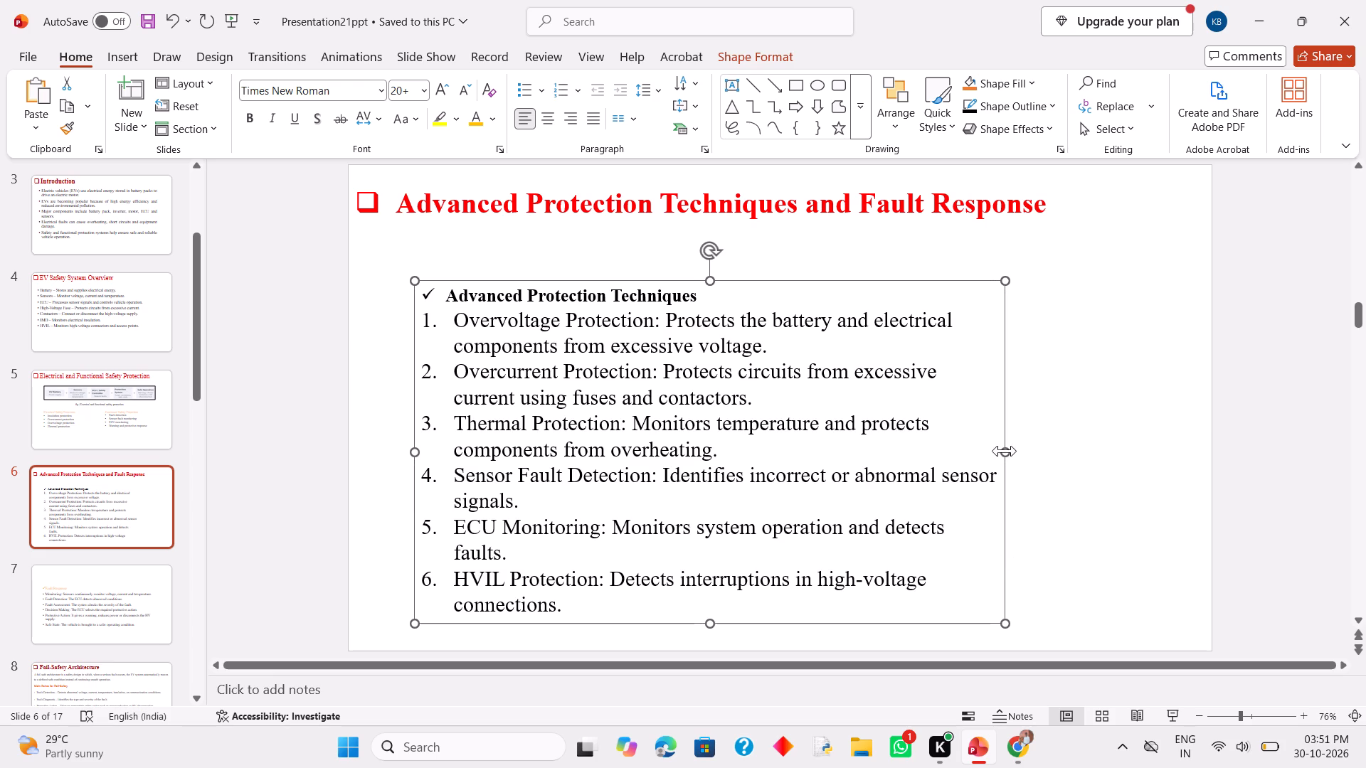
# Widen the slide 6 text box further so the points wrap less, and reposition it slightly left beneath the slide title.
pyautogui.moveTo(1005, 451); pyautogui.dragTo(1083, 437)
pyautogui.moveTo(897, 455); pyautogui.dragTo(891, 476)
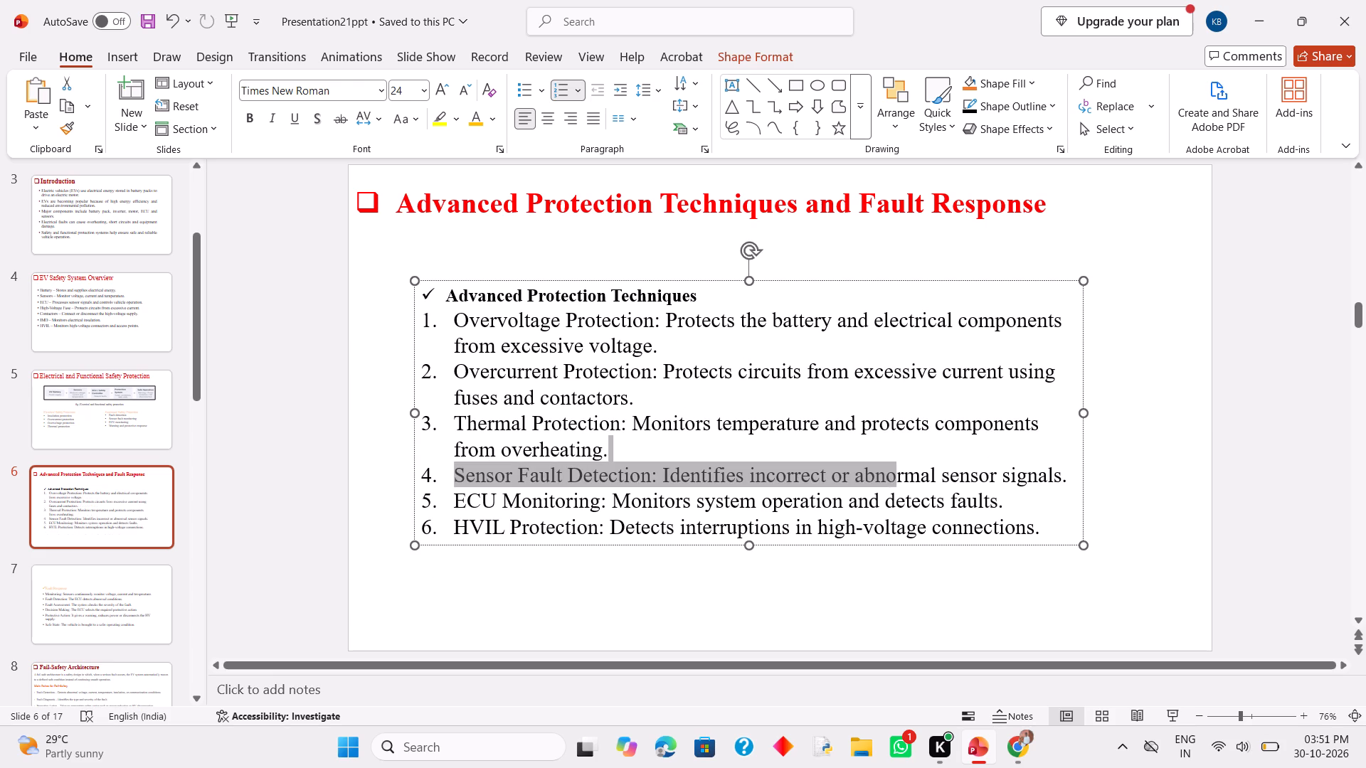
pyautogui.moveTo(891, 476); pyautogui.dragTo(906, 432)
pyautogui.moveTo(794, 274); pyautogui.dragTo(797, 297)
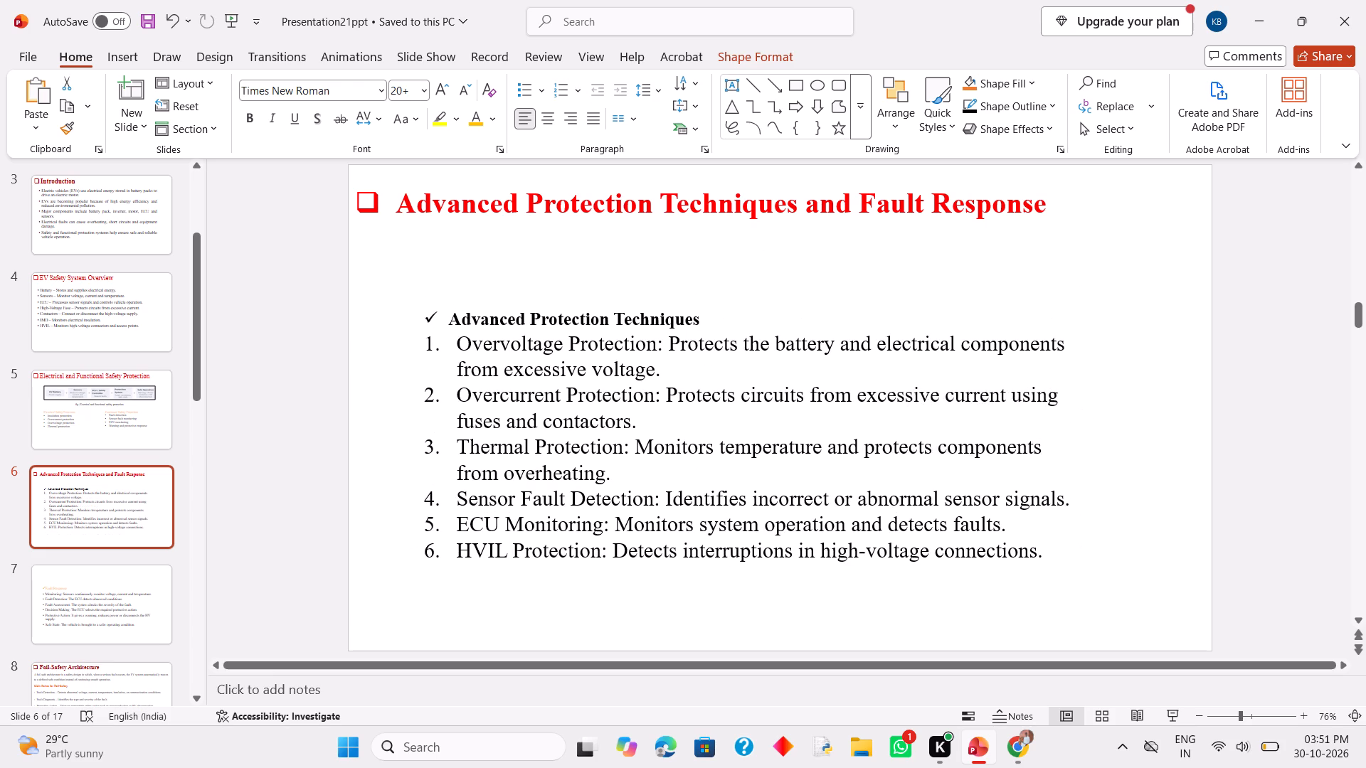
pyautogui.moveTo(797, 297); pyautogui.dragTo(791, 287)
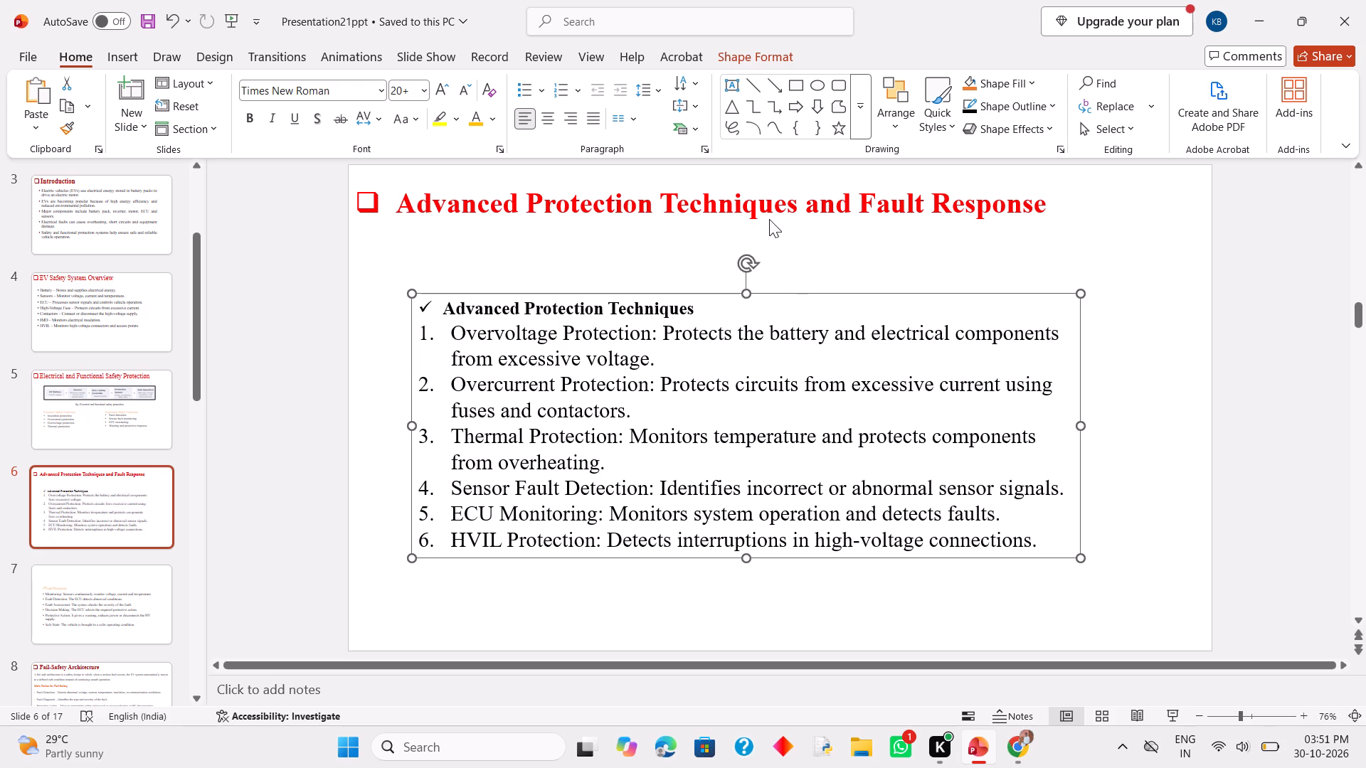
pyautogui.click(640, 266)
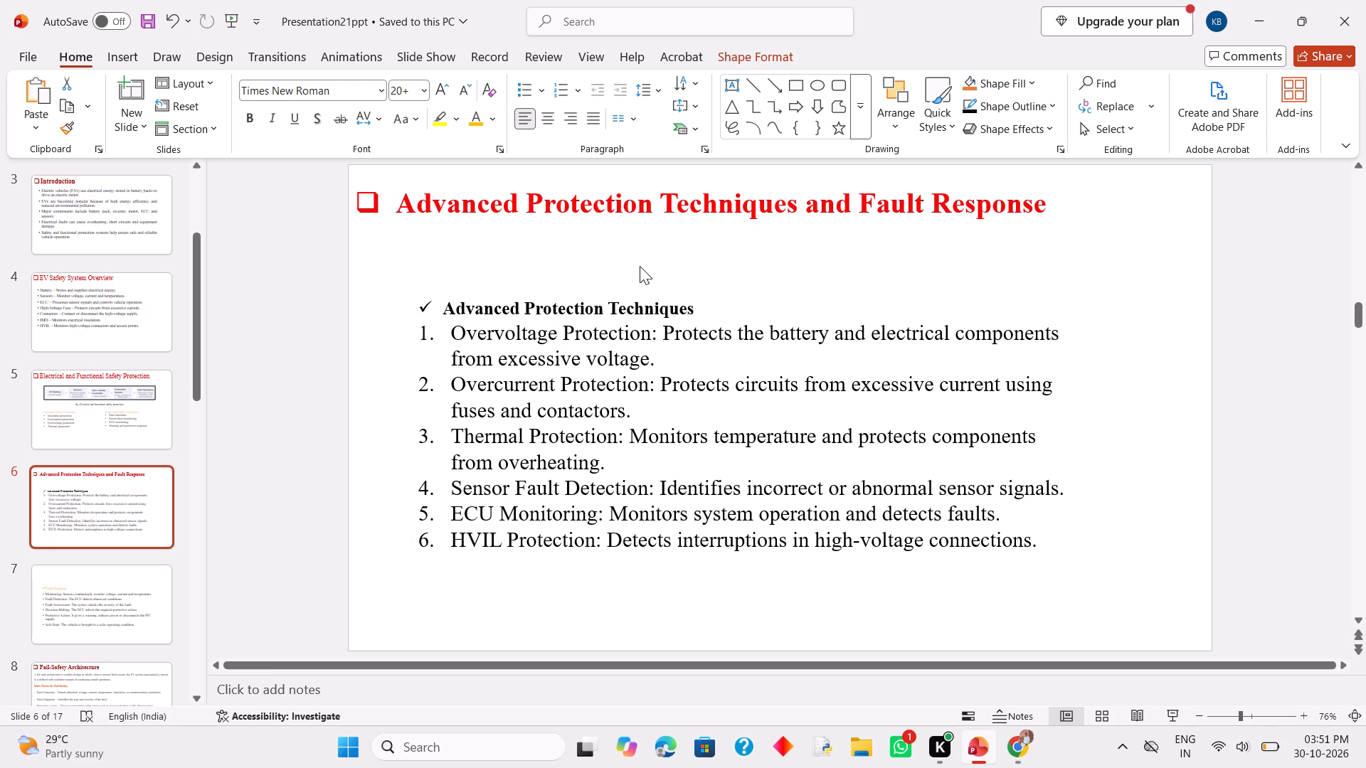
pyautogui.click(642, 297)
pyautogui.moveTo(637, 292); pyautogui.dragTo(623, 285)
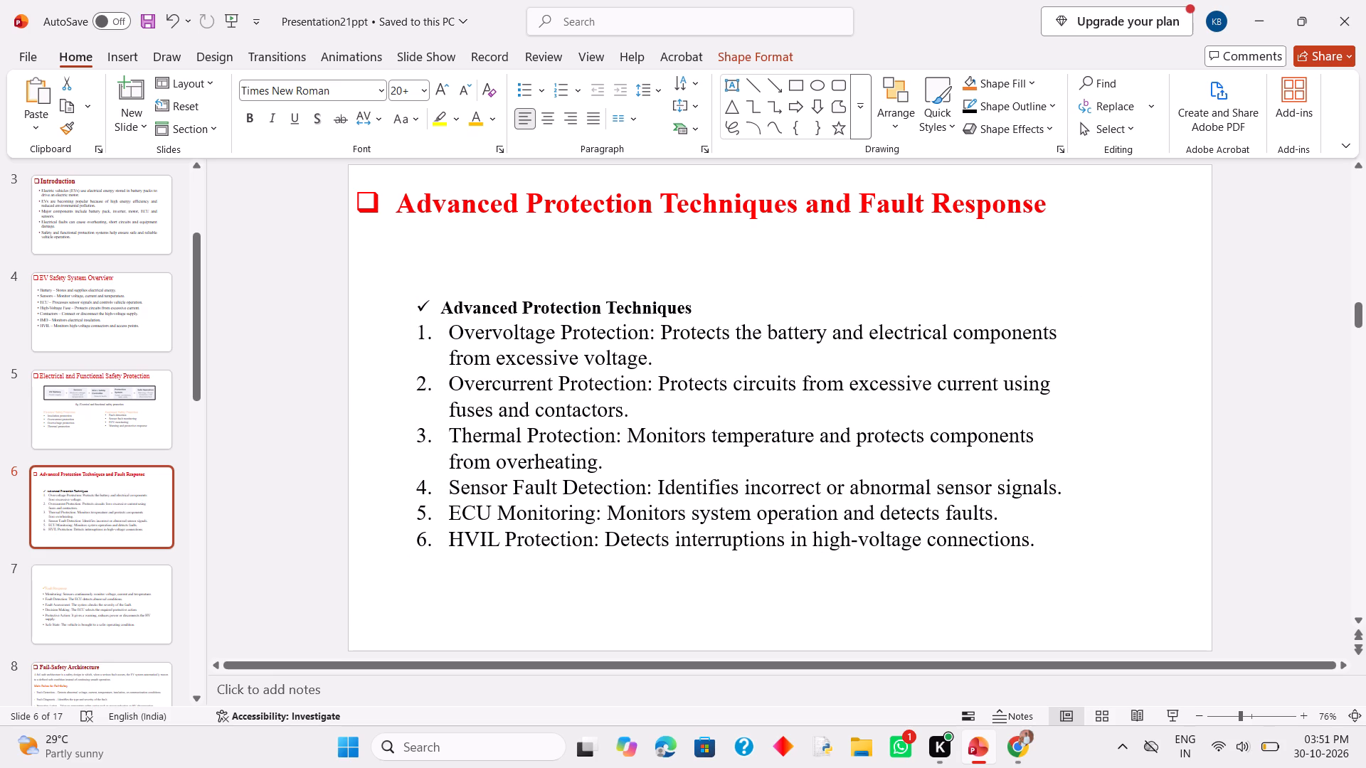
pyautogui.moveTo(623, 285); pyautogui.dragTo(608, 270)
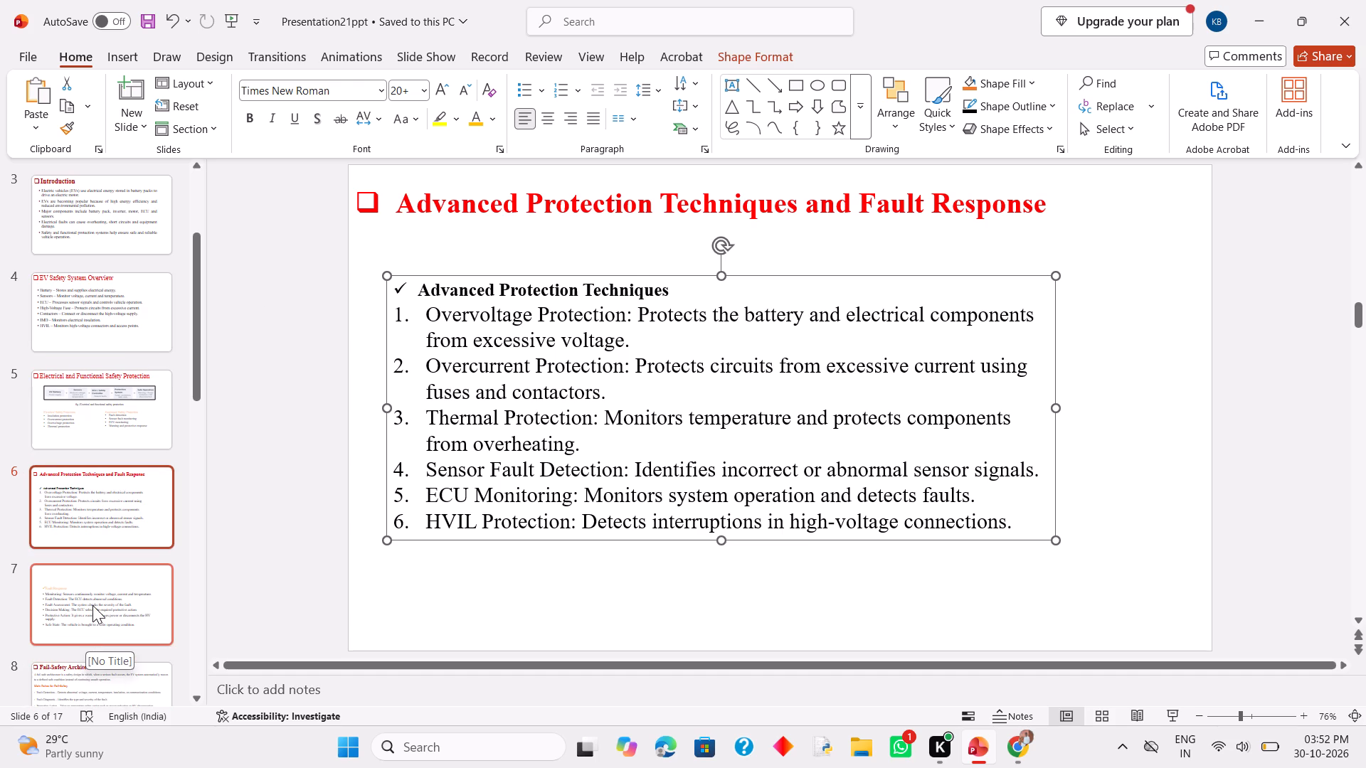
# Format the Advanced Protection Techniques subheading on slide 6 with the orange font colour at size 24.
pyautogui.moveTo(680, 284); pyautogui.dragTo(376, 297)
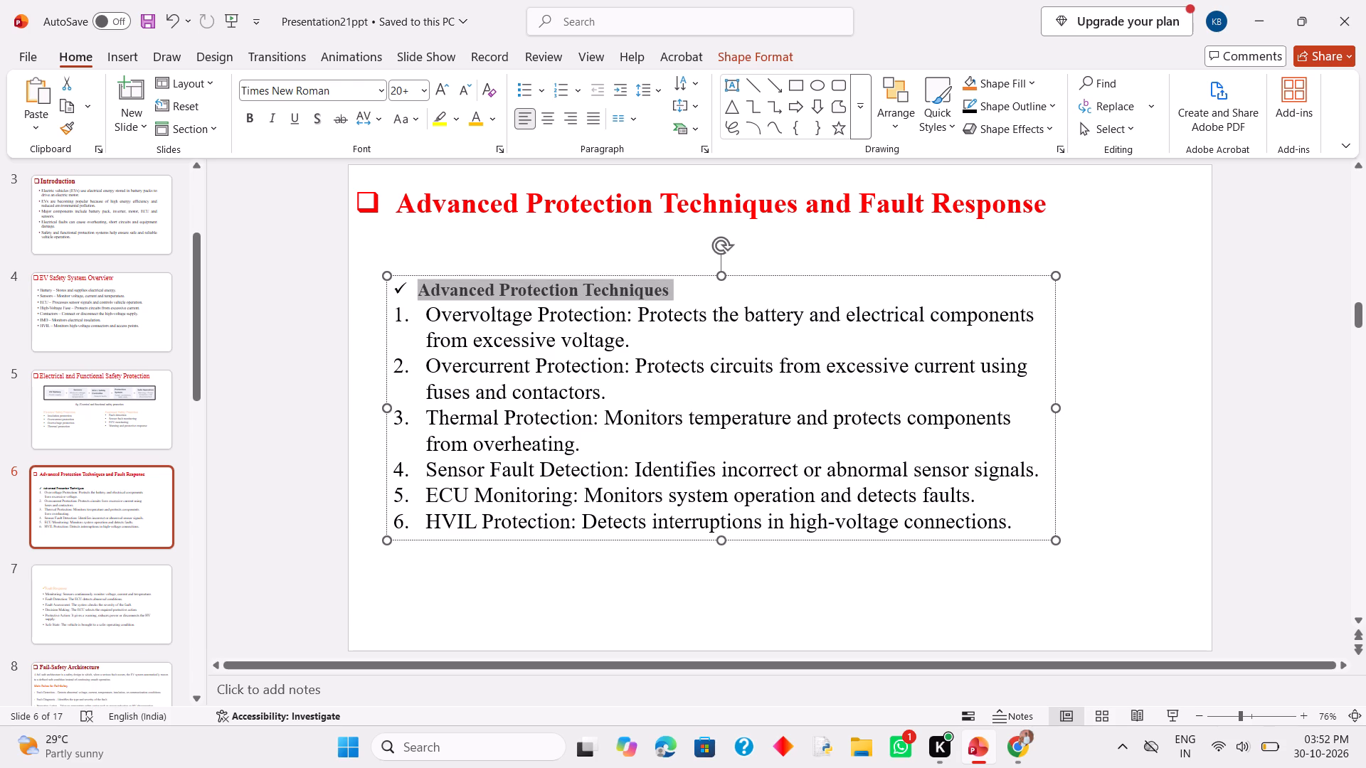
pyautogui.moveTo(376, 297); pyautogui.dragTo(374, 292)
pyautogui.click(467, 122)
pyautogui.click(425, 92)
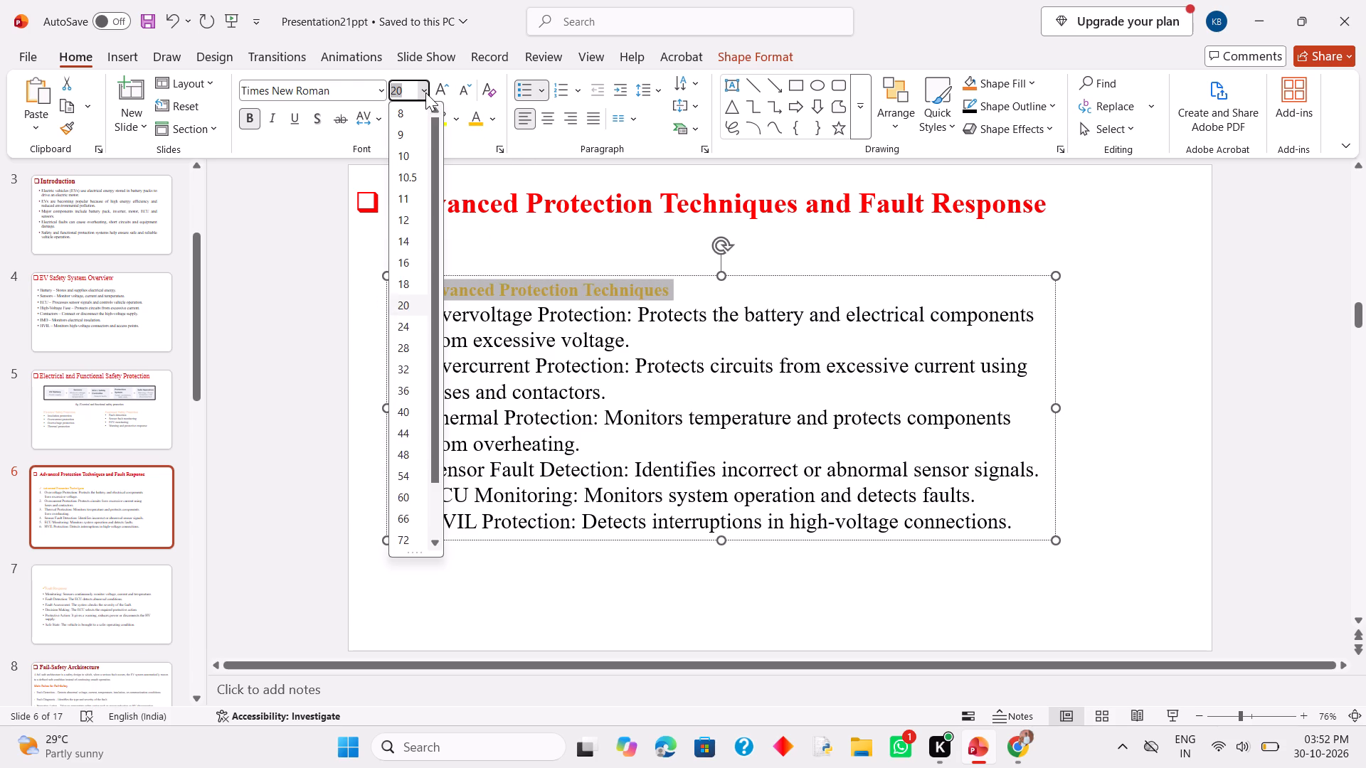
pyautogui.click(403, 325)
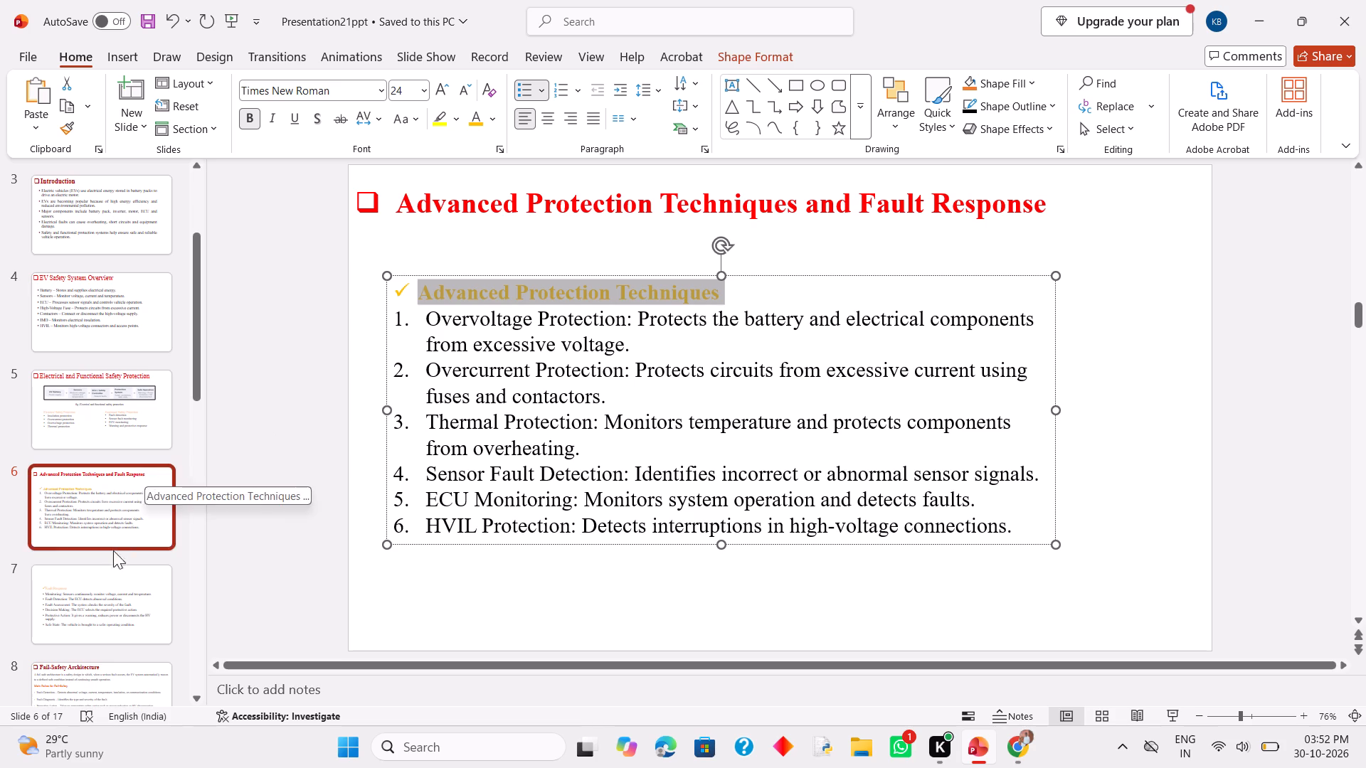
# Compare the subheadings on slides 6 and 7, and set the Fault Response heading on slide 7 to font size 28.
pyautogui.click(120, 583)
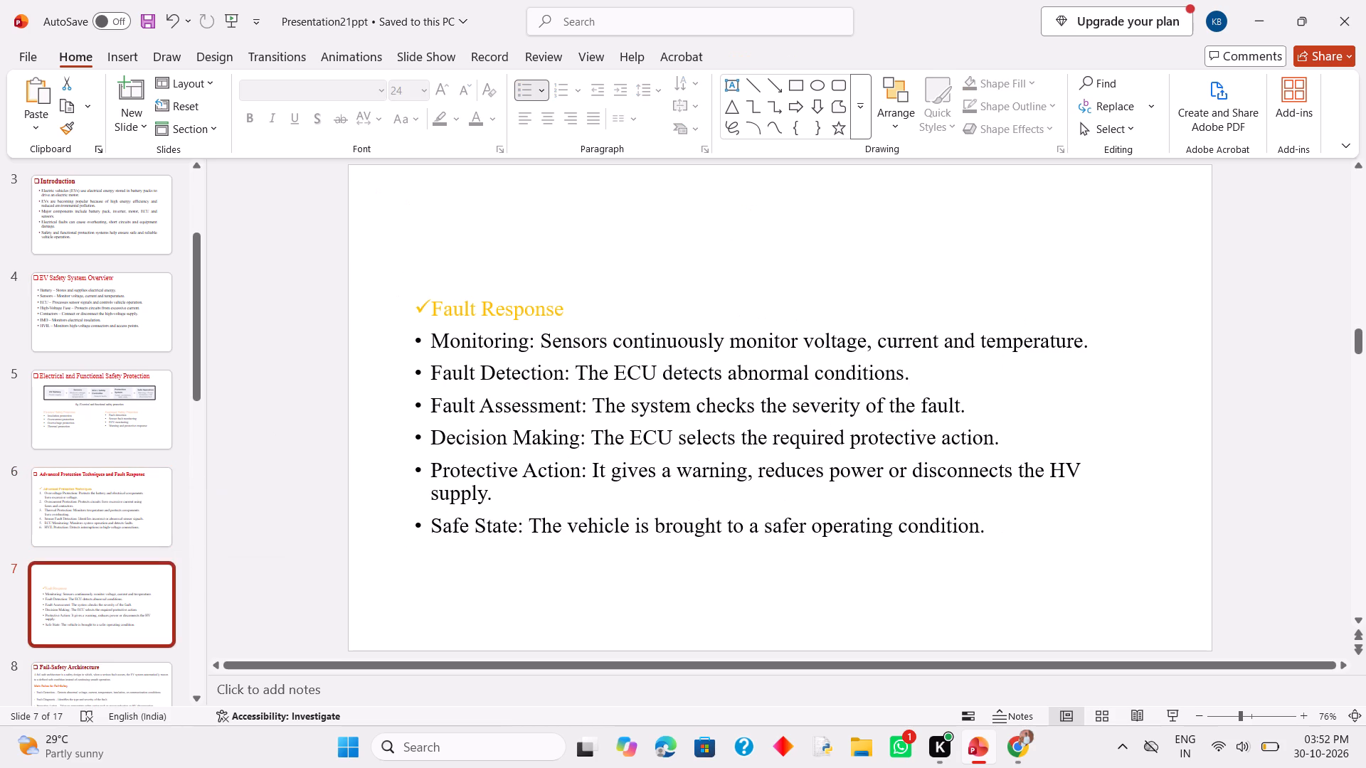
pyautogui.moveTo(580, 311); pyautogui.dragTo(445, 320)
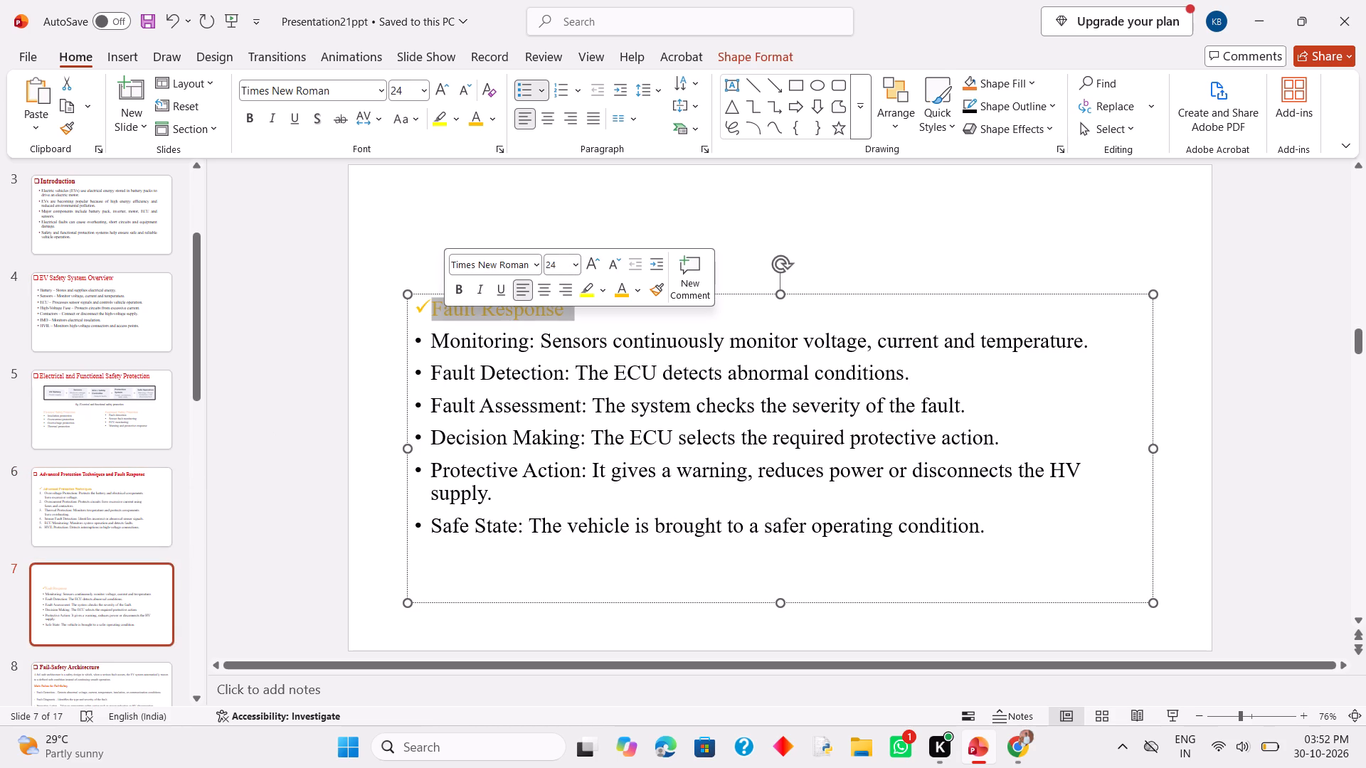
pyautogui.click(75, 518)
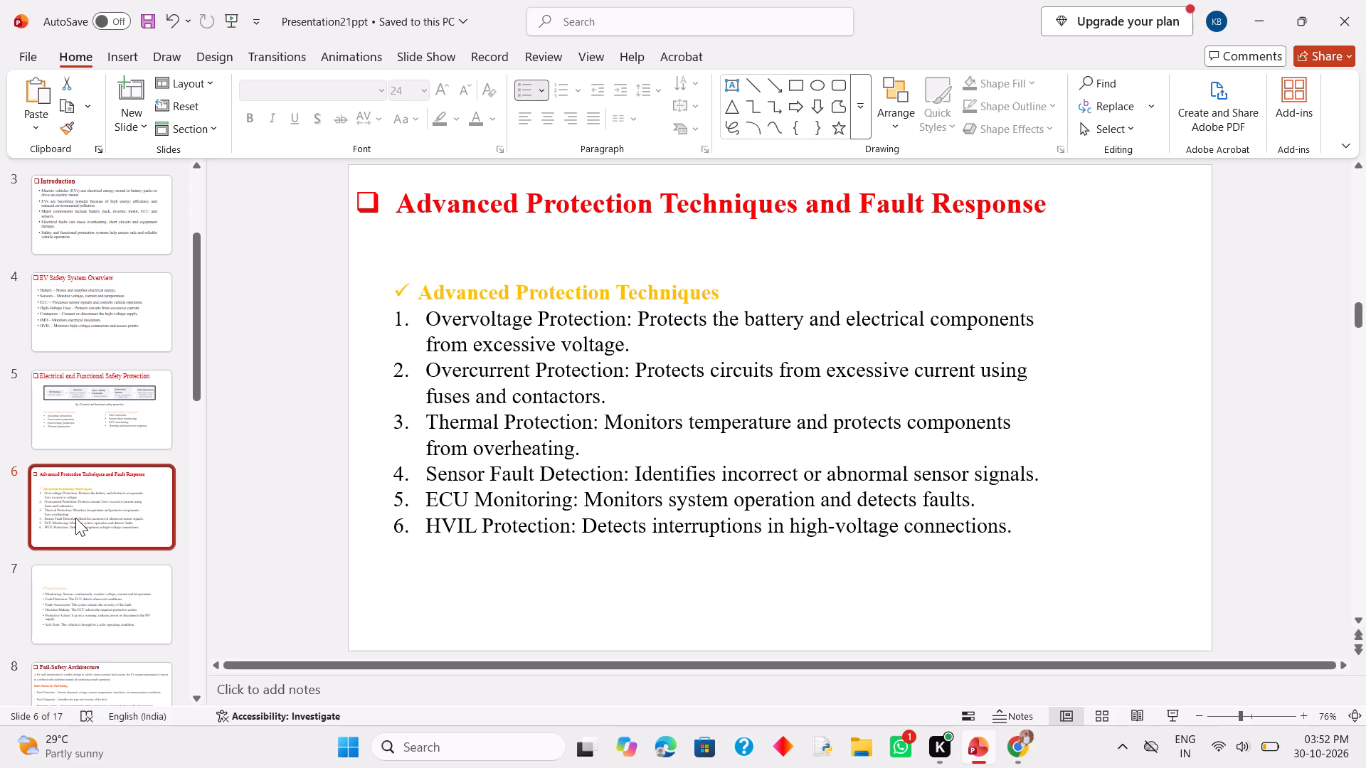
pyautogui.click(38, 623)
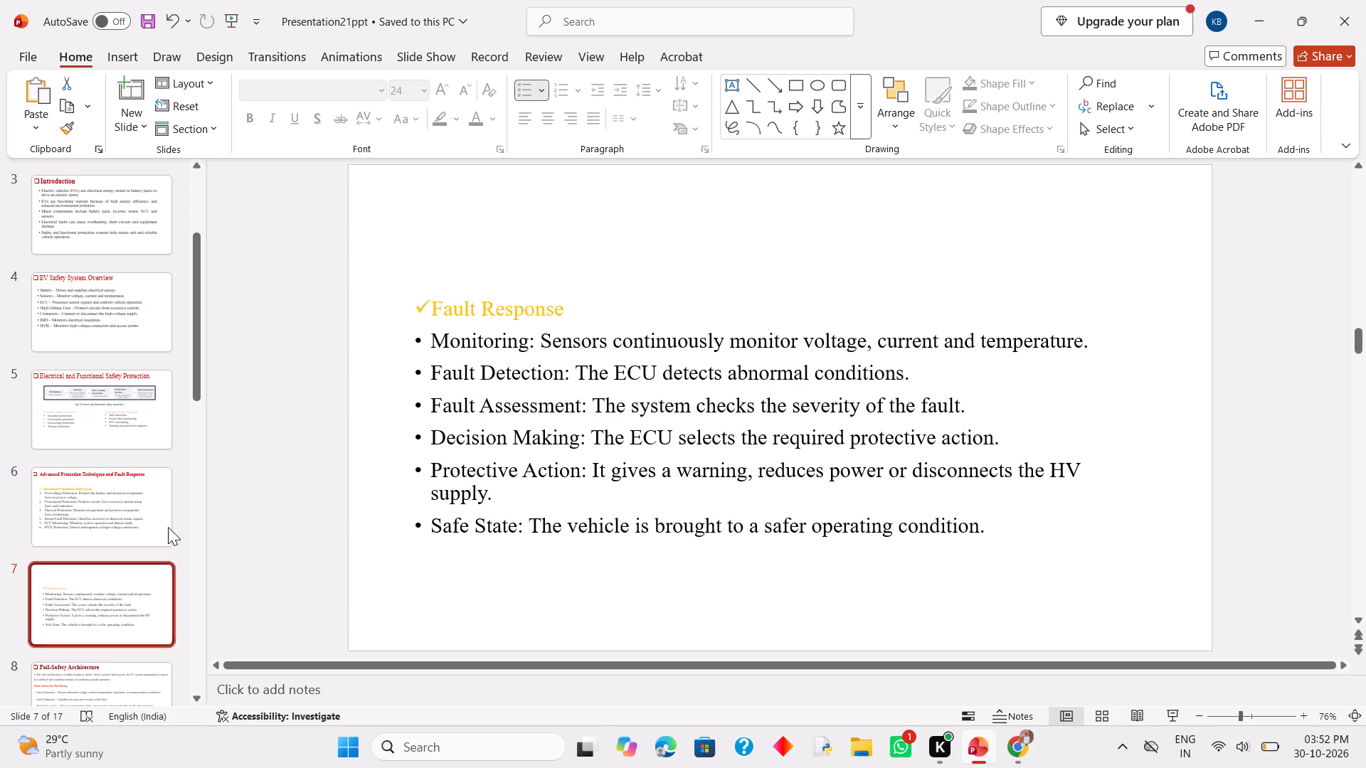
pyautogui.moveTo(563, 310); pyautogui.dragTo(401, 317)
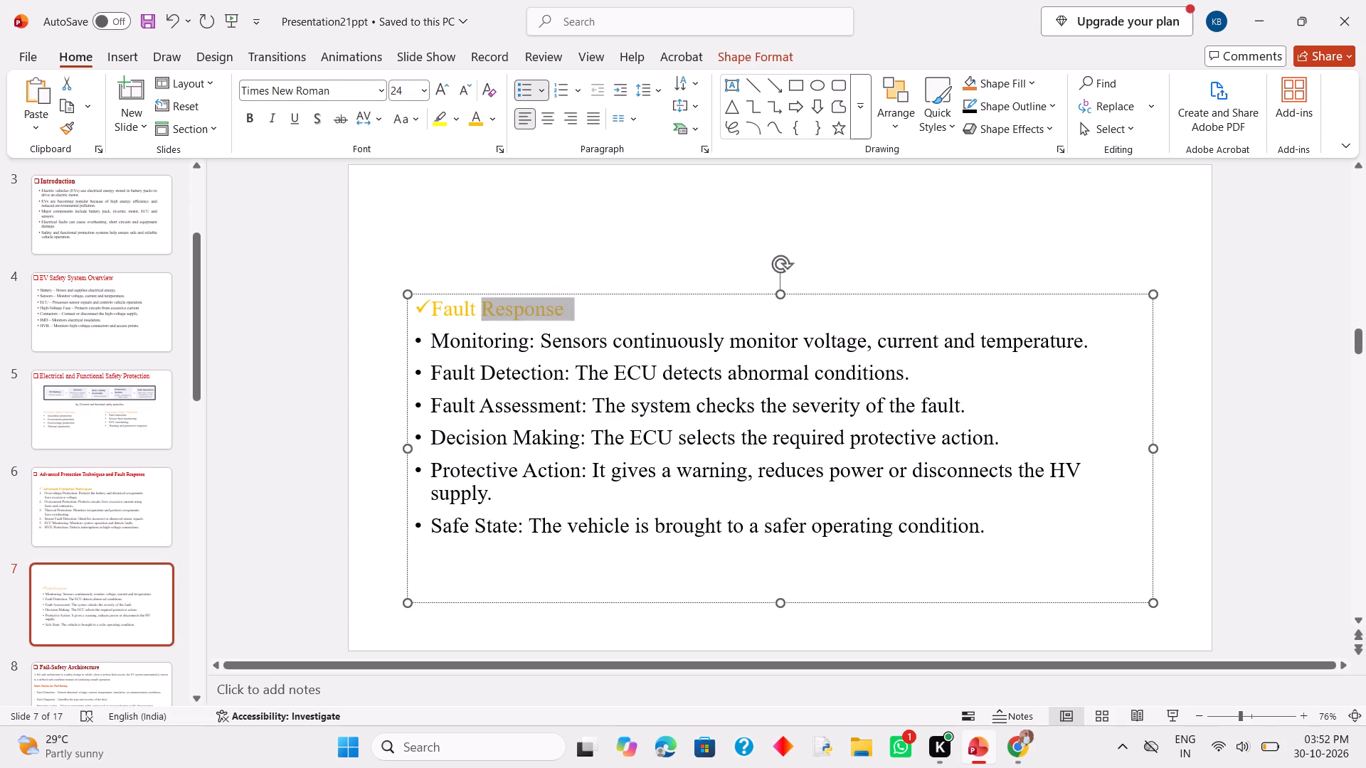
pyautogui.moveTo(401, 317); pyautogui.dragTo(420, 306)
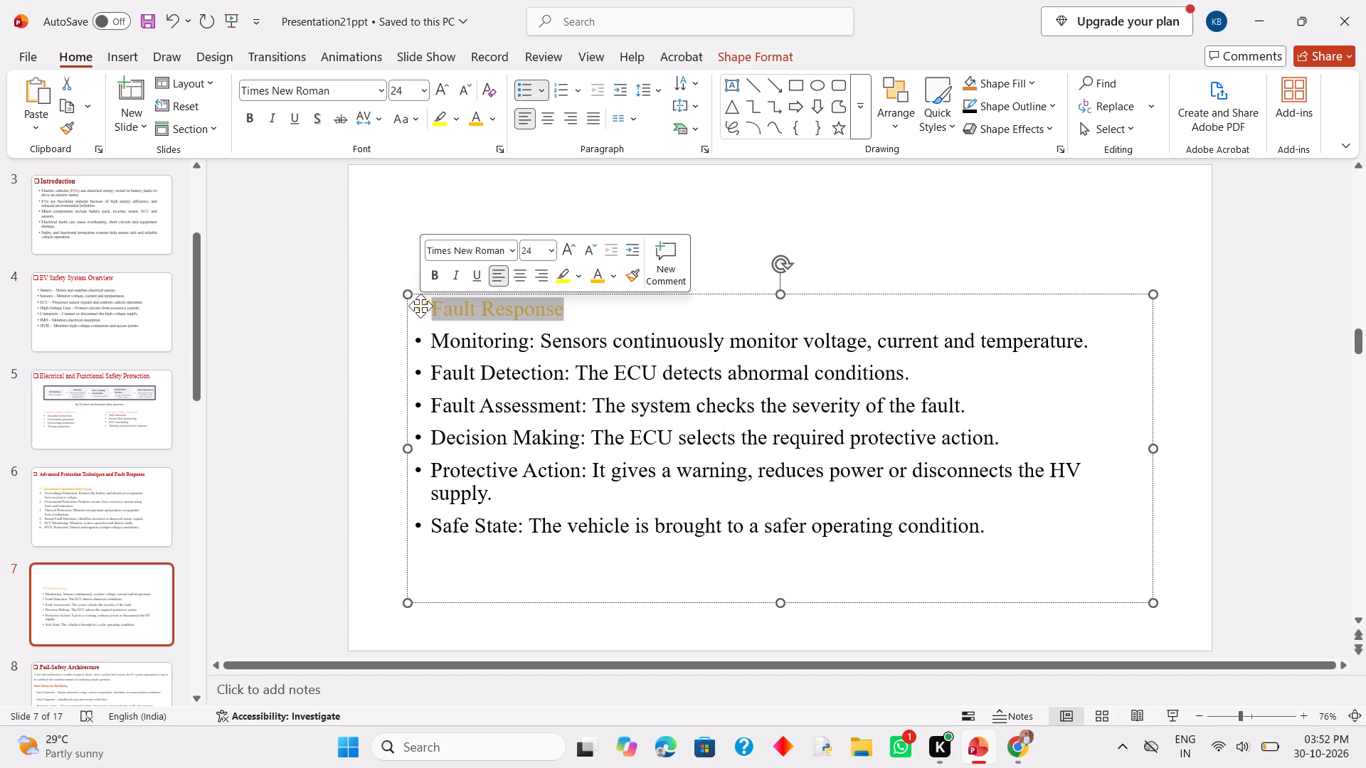
pyautogui.click(549, 245)
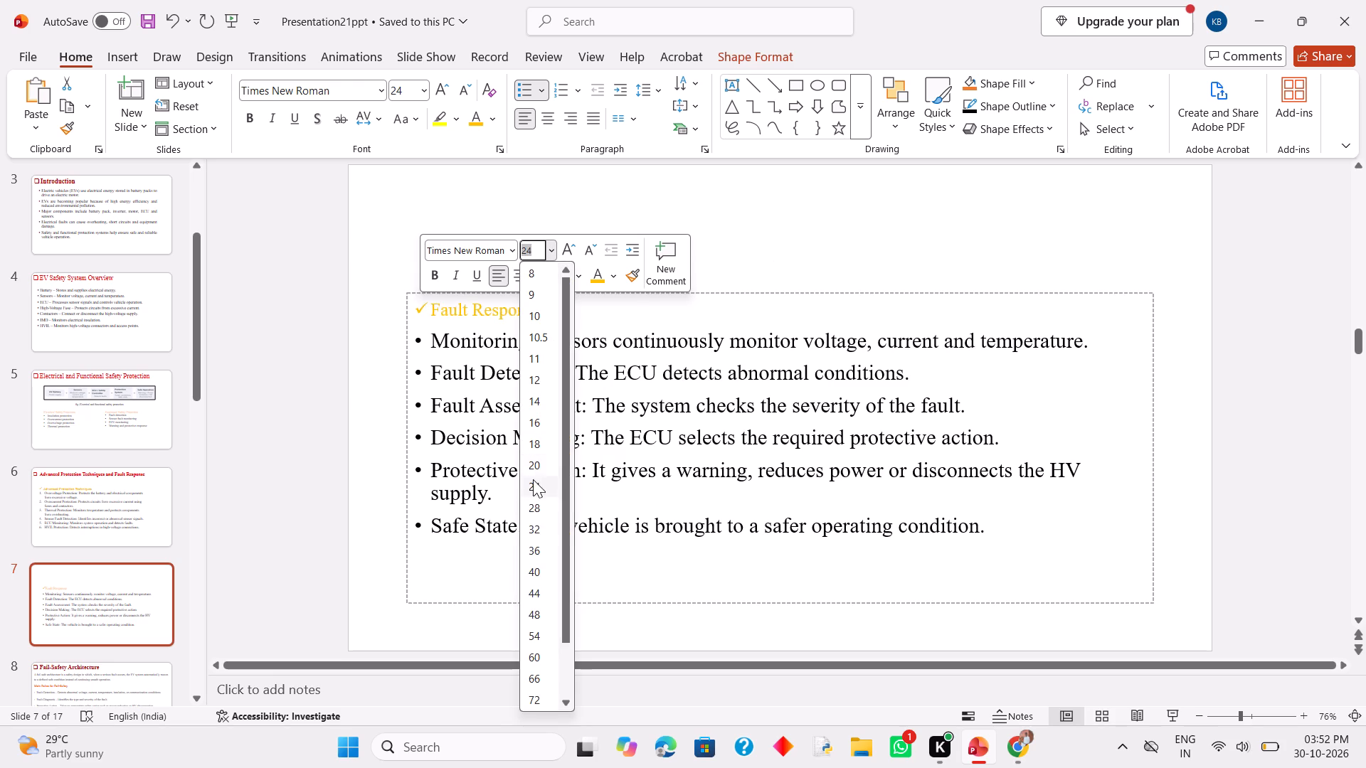
pyautogui.click(540, 504)
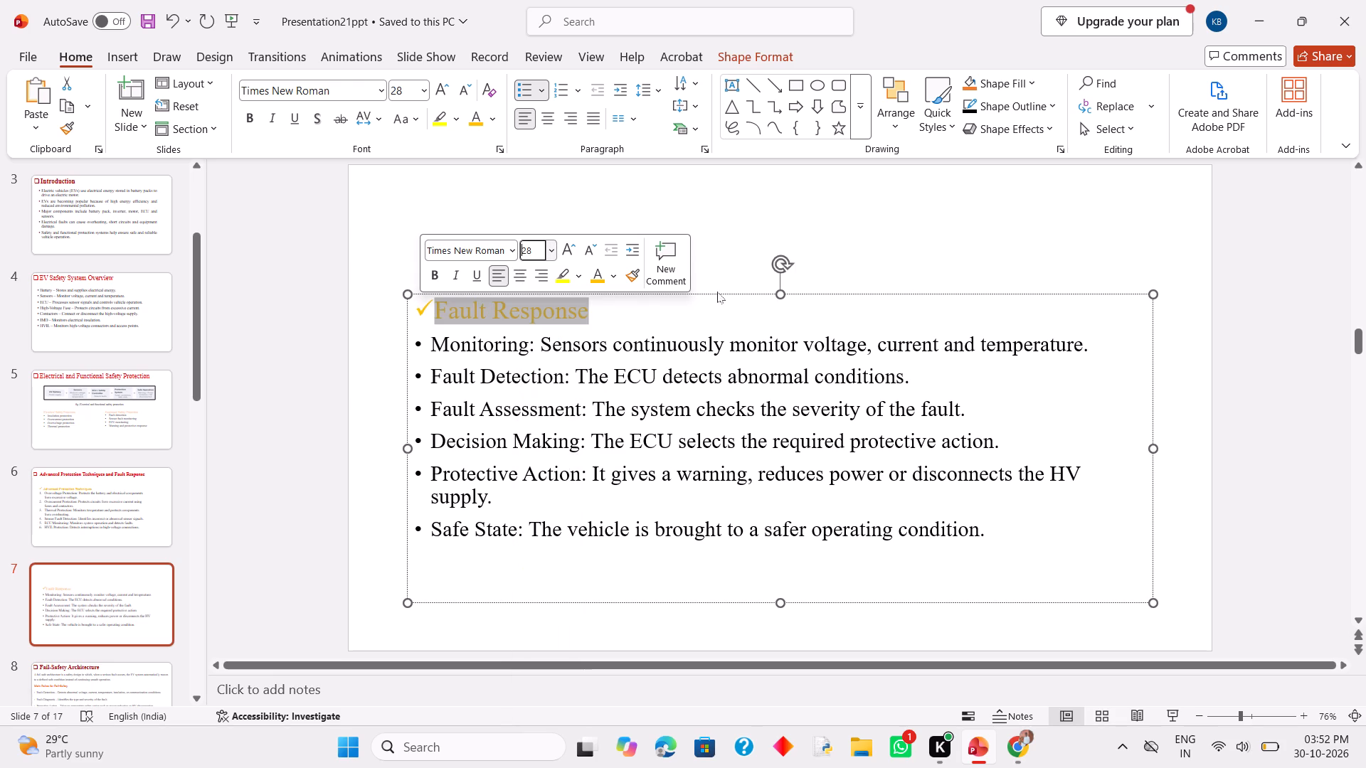
# Cut the Fail-Safety Architecture, Battery Thermal and Overvoltage Protection, and 2. Overvoltage Protection slides that follow the Fault Response slide.
pyautogui.click(851, 174)
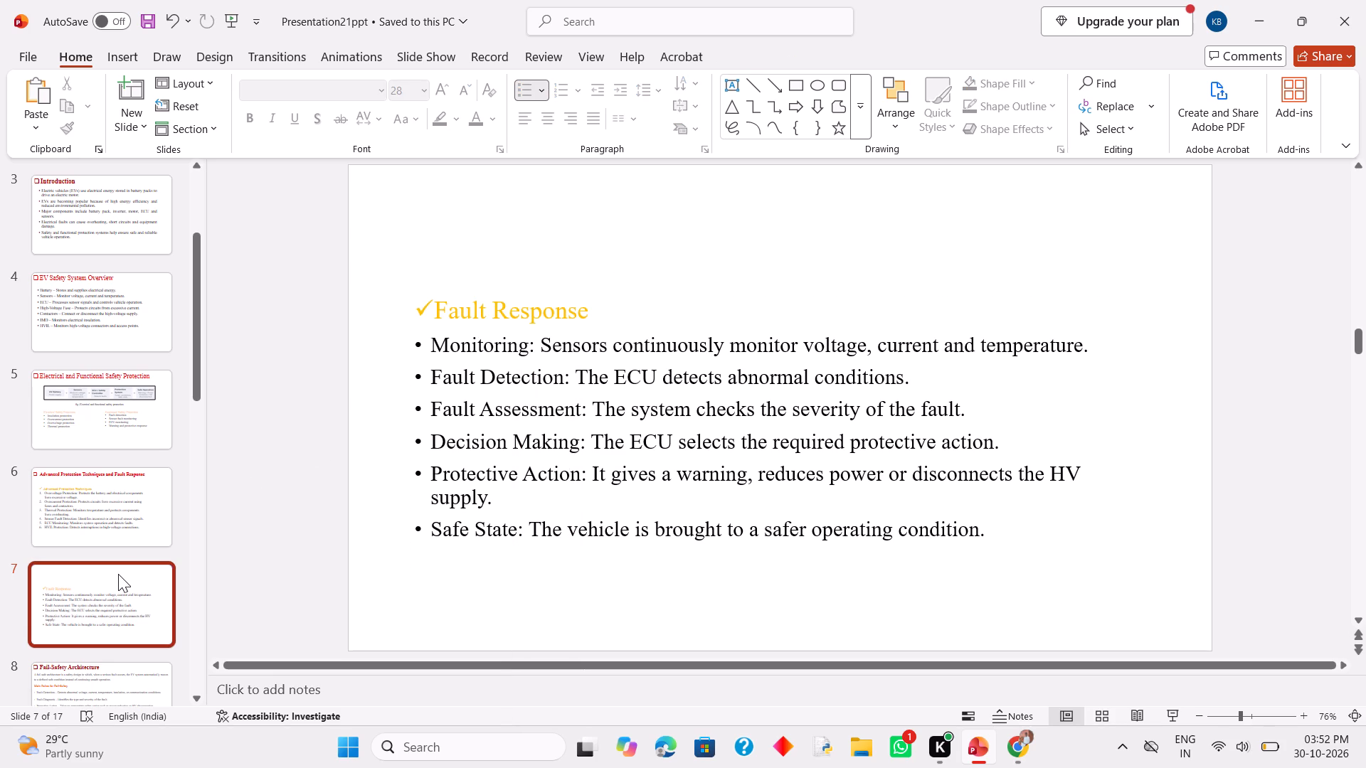
pyautogui.scroll(-1, 117, 574)
pyautogui.click(142, 249)
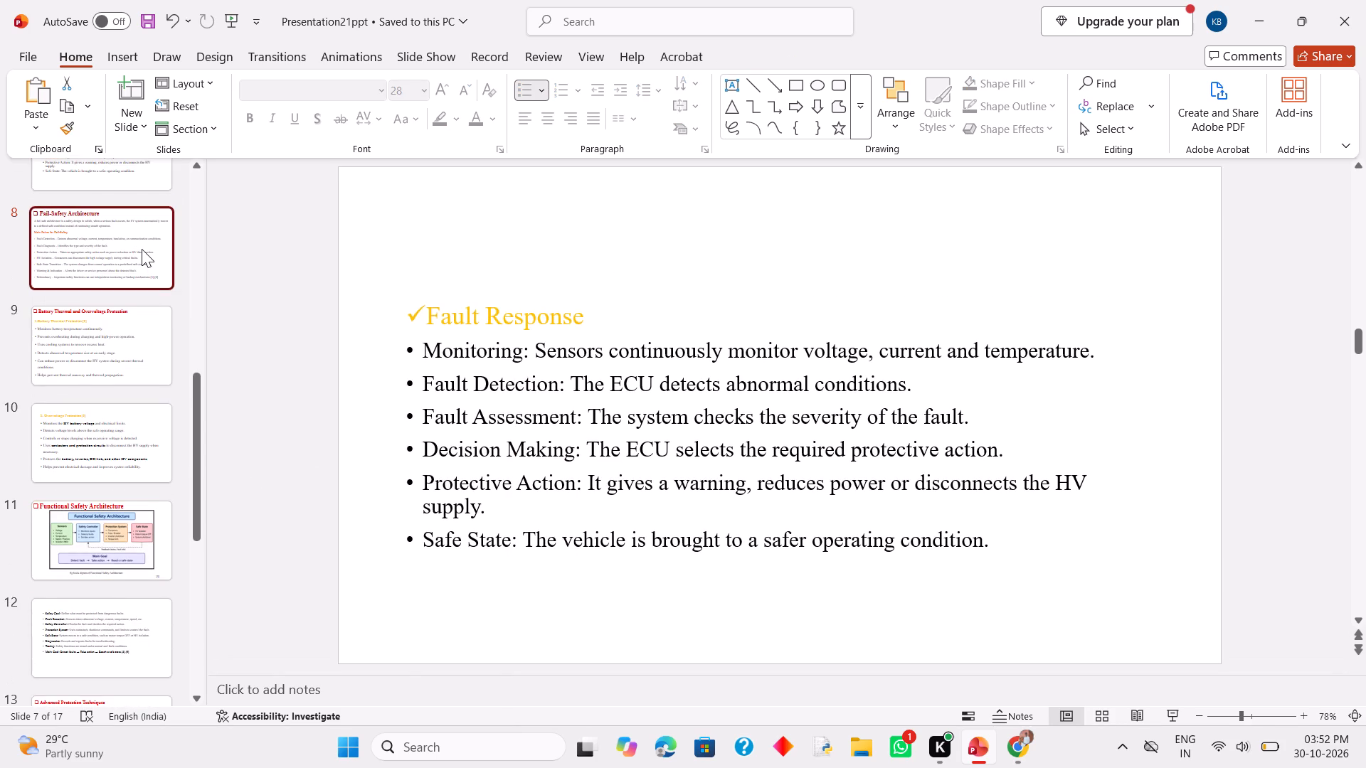
pyautogui.rightClick(142, 249)
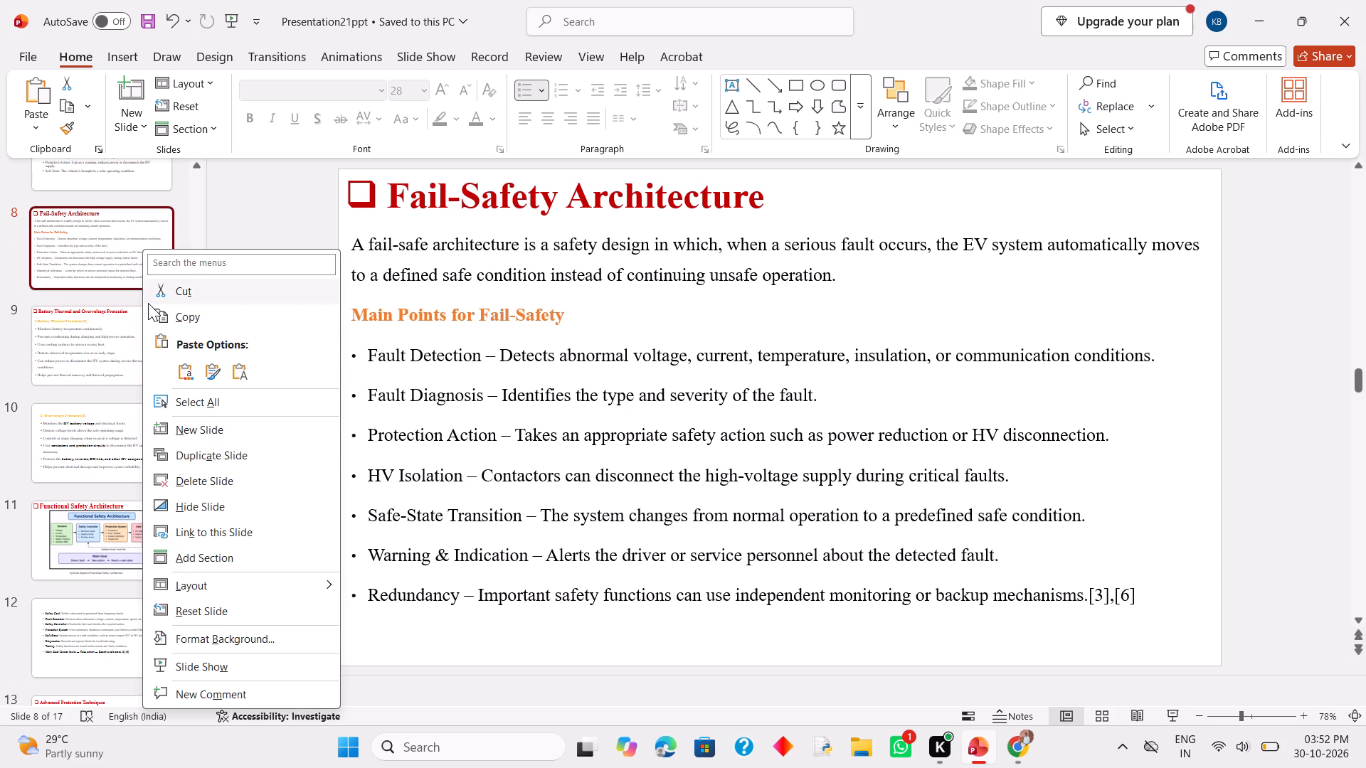
pyautogui.click(148, 303)
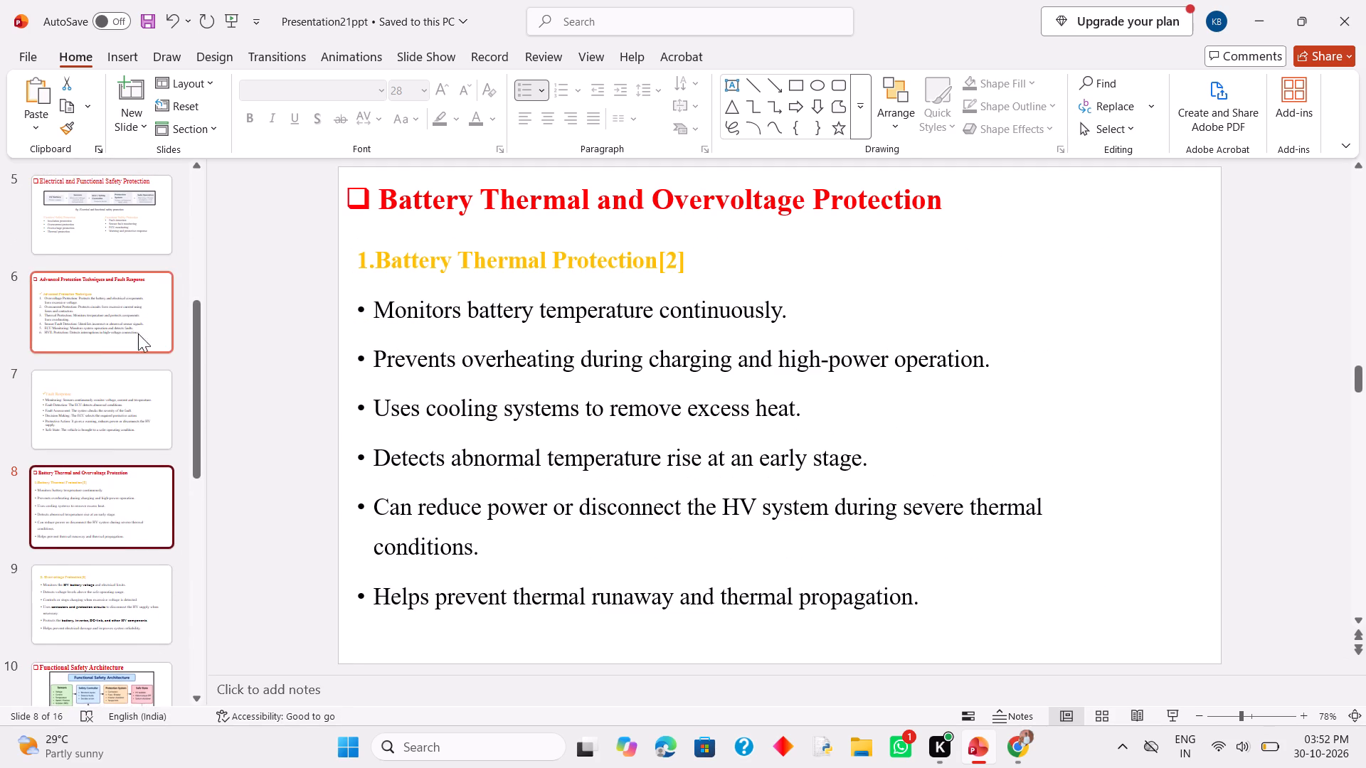
pyautogui.rightClick(135, 516)
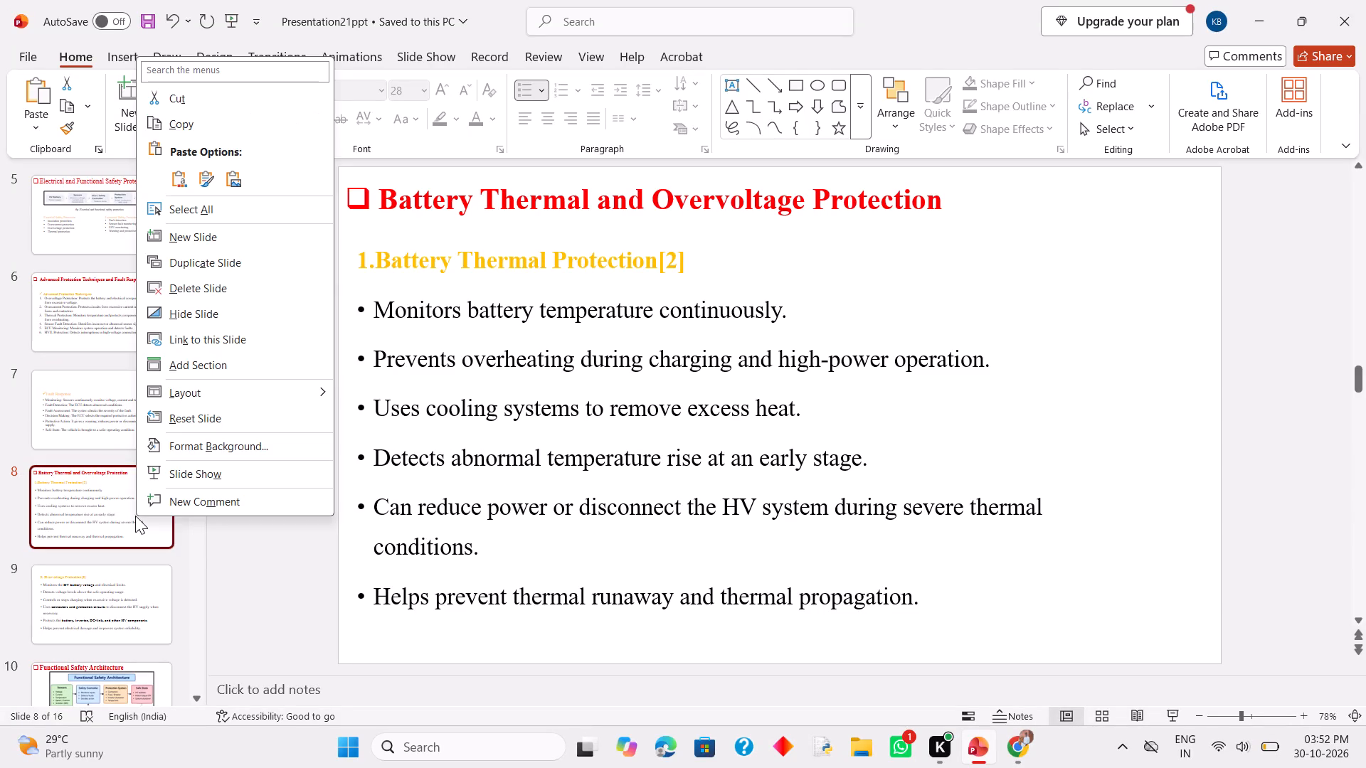
pyautogui.click(205, 105)
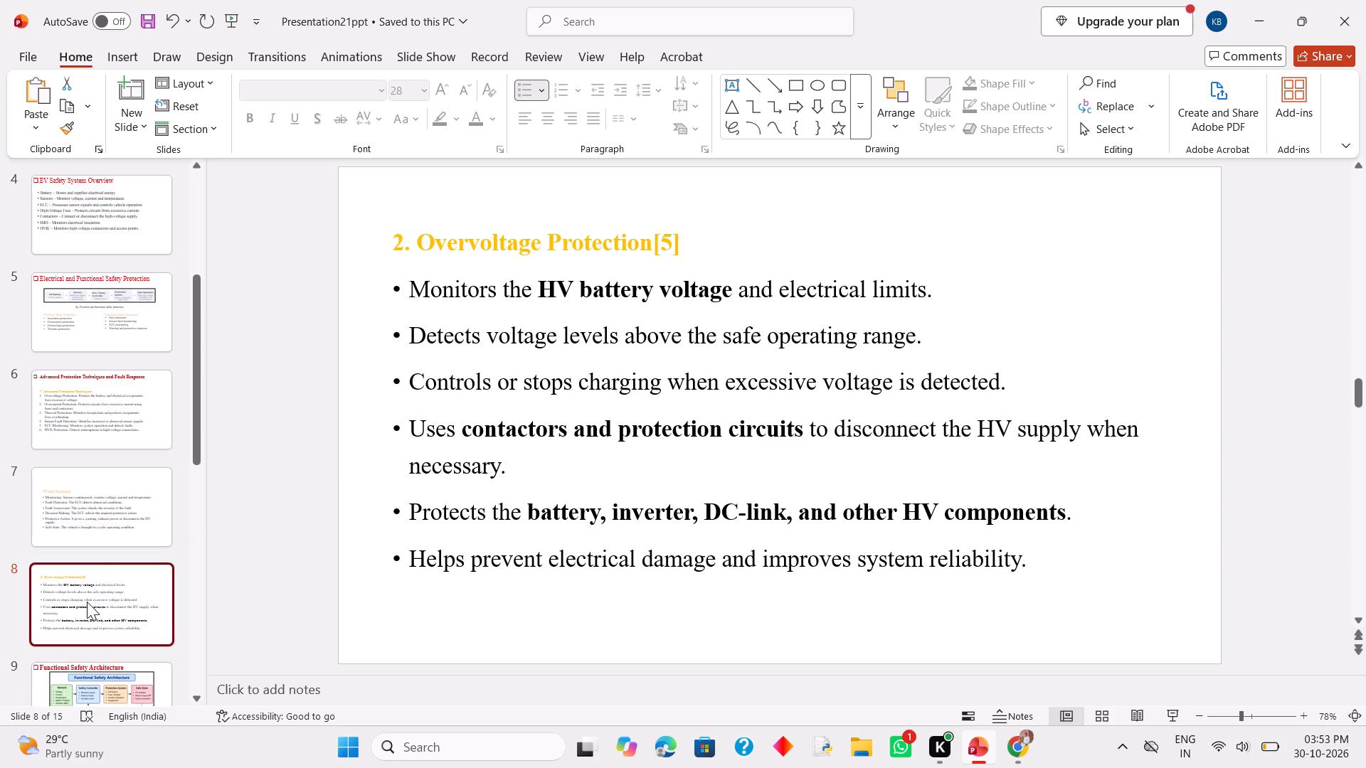
pyautogui.rightClick(87, 602)
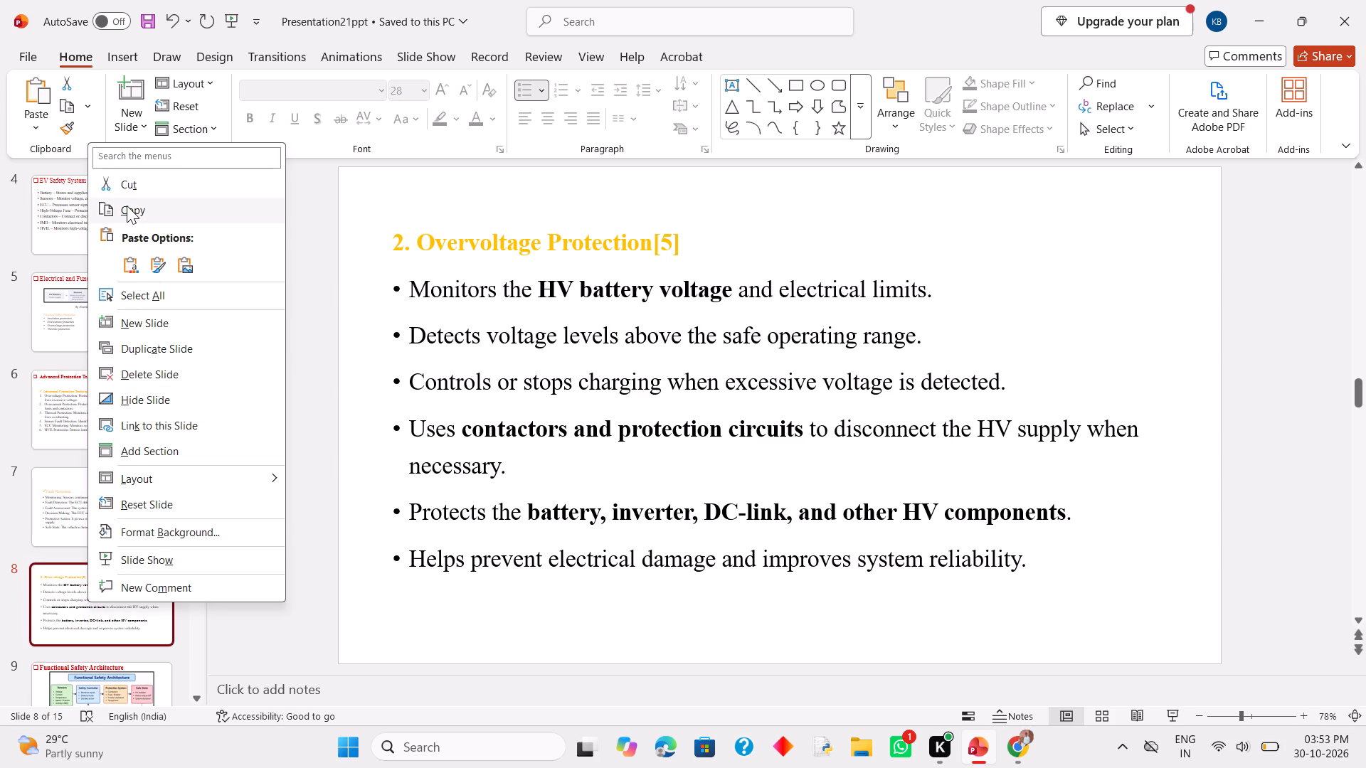
pyautogui.click(127, 191)
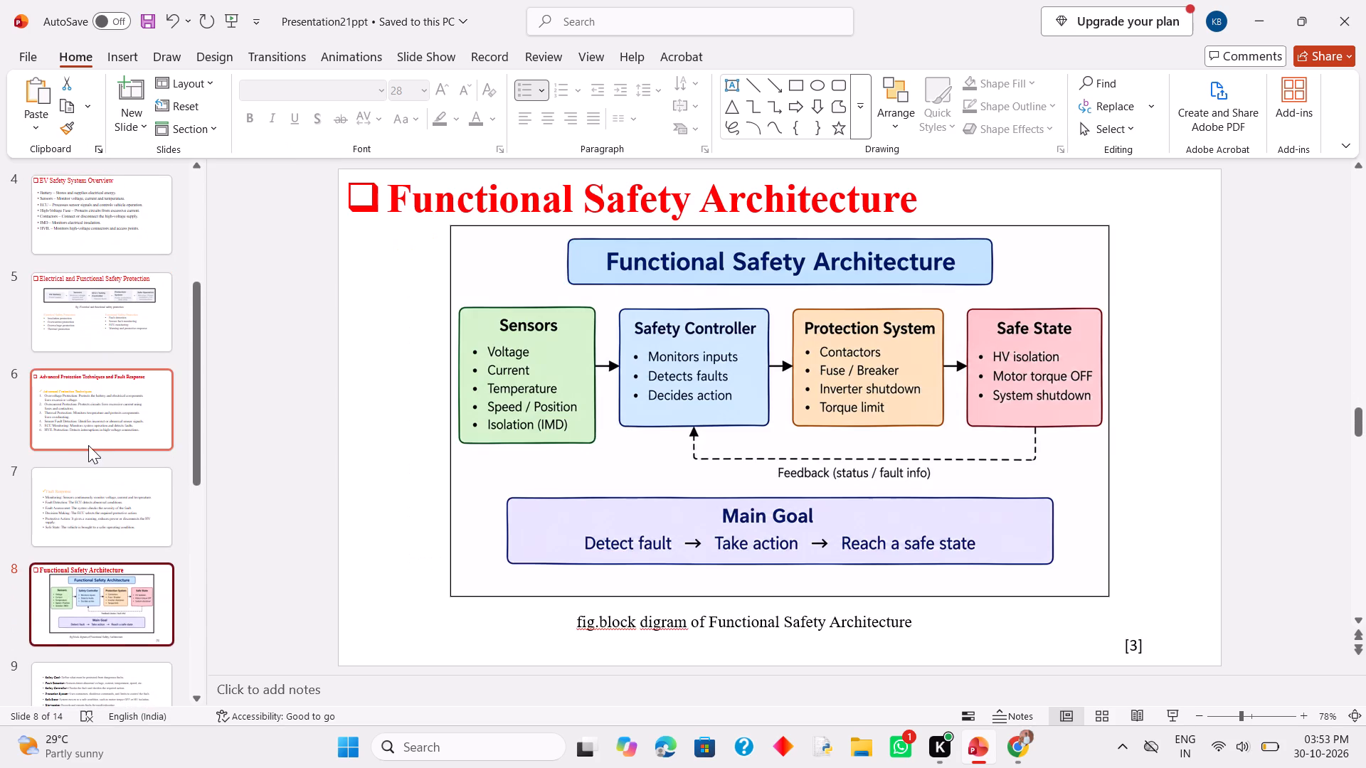
# Review the remaining slides, comparing the points on slide 6 with those on the Advanced Protection Techniques slide 10.
pyautogui.rightClick(94, 431)
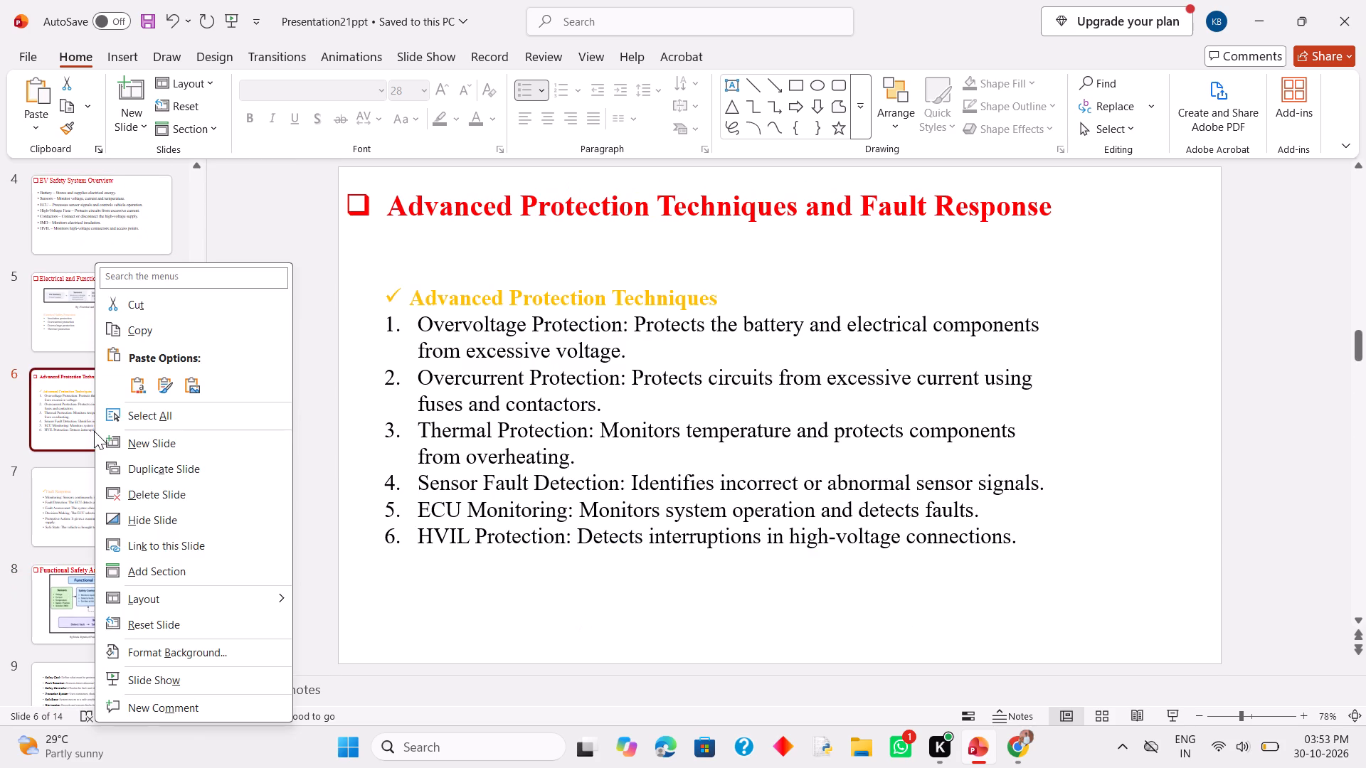
pyautogui.click(62, 500)
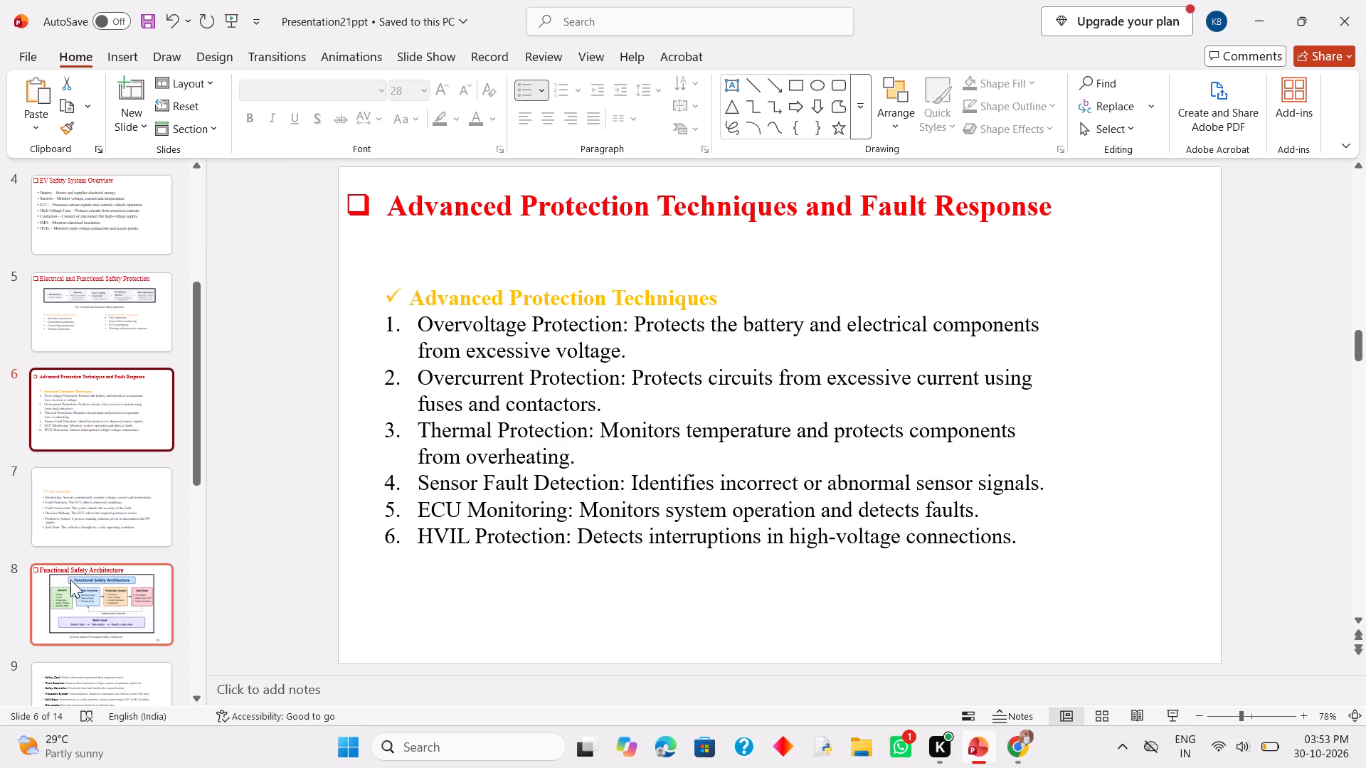
pyautogui.click(70, 596)
pyautogui.scroll(-1, 70, 596)
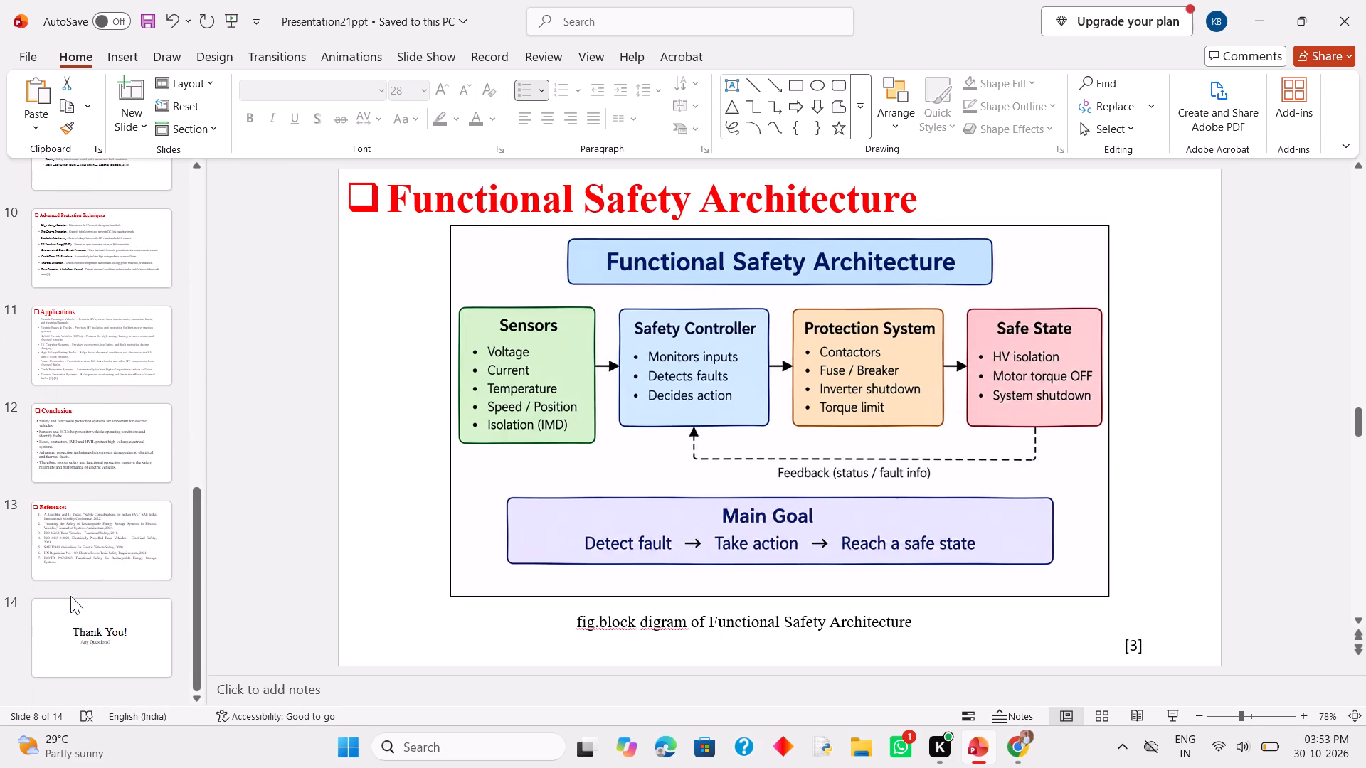
pyautogui.scroll(-1, 70, 596)
pyautogui.click(111, 351)
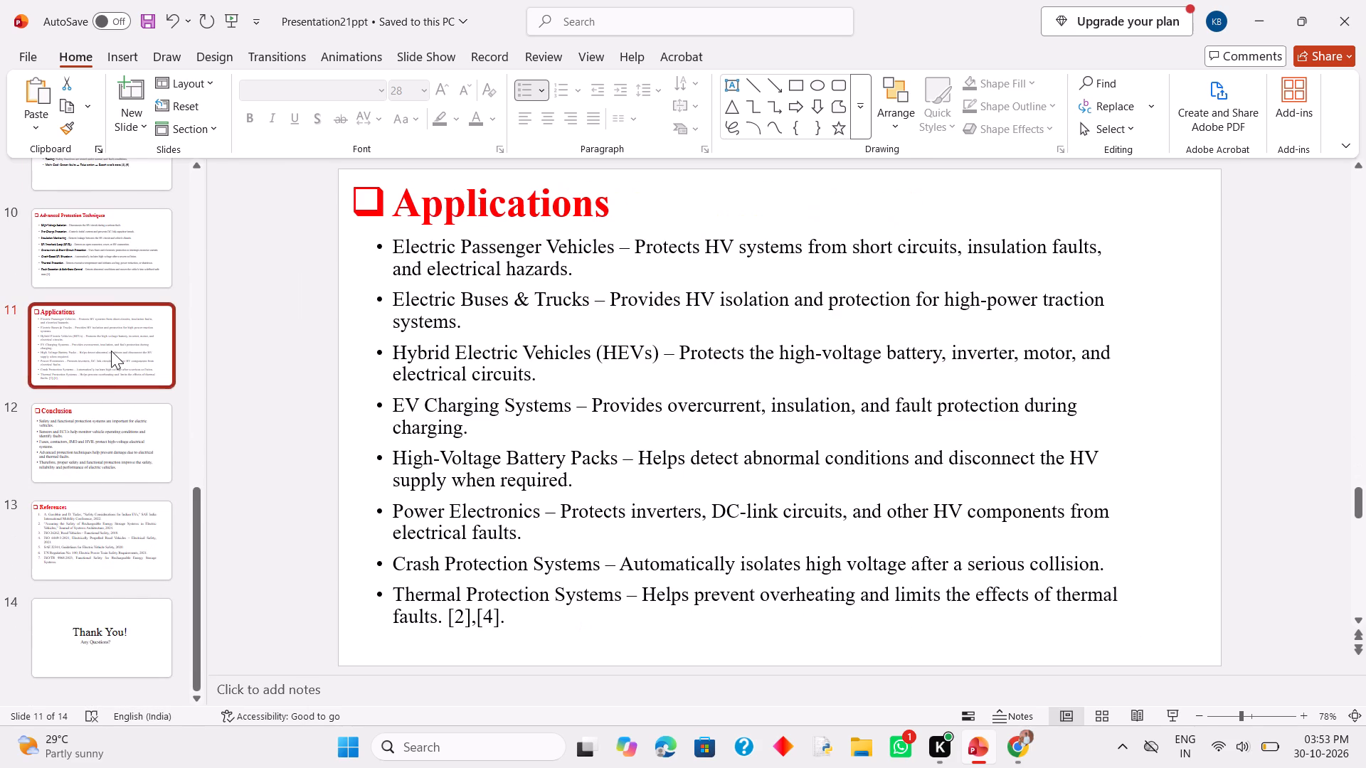
pyautogui.rightClick(111, 351)
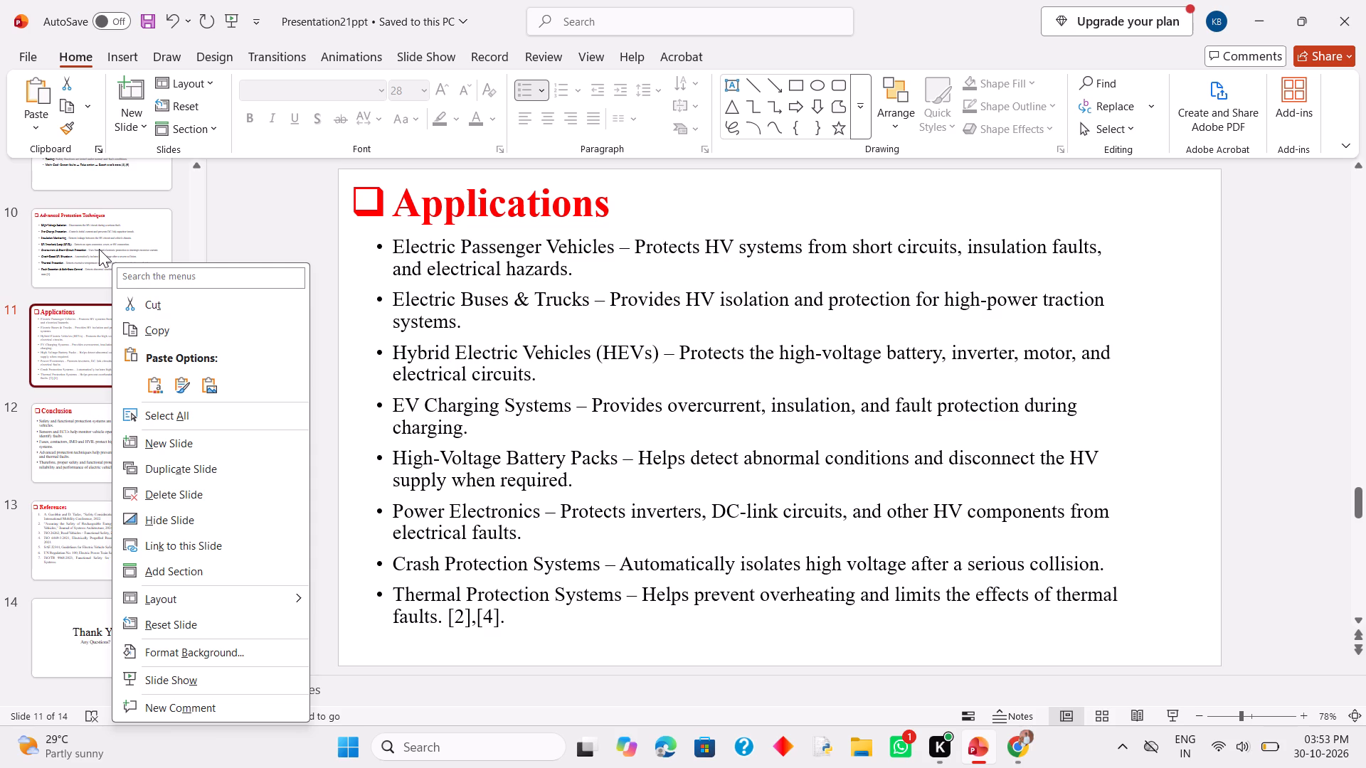
pyautogui.click(116, 241)
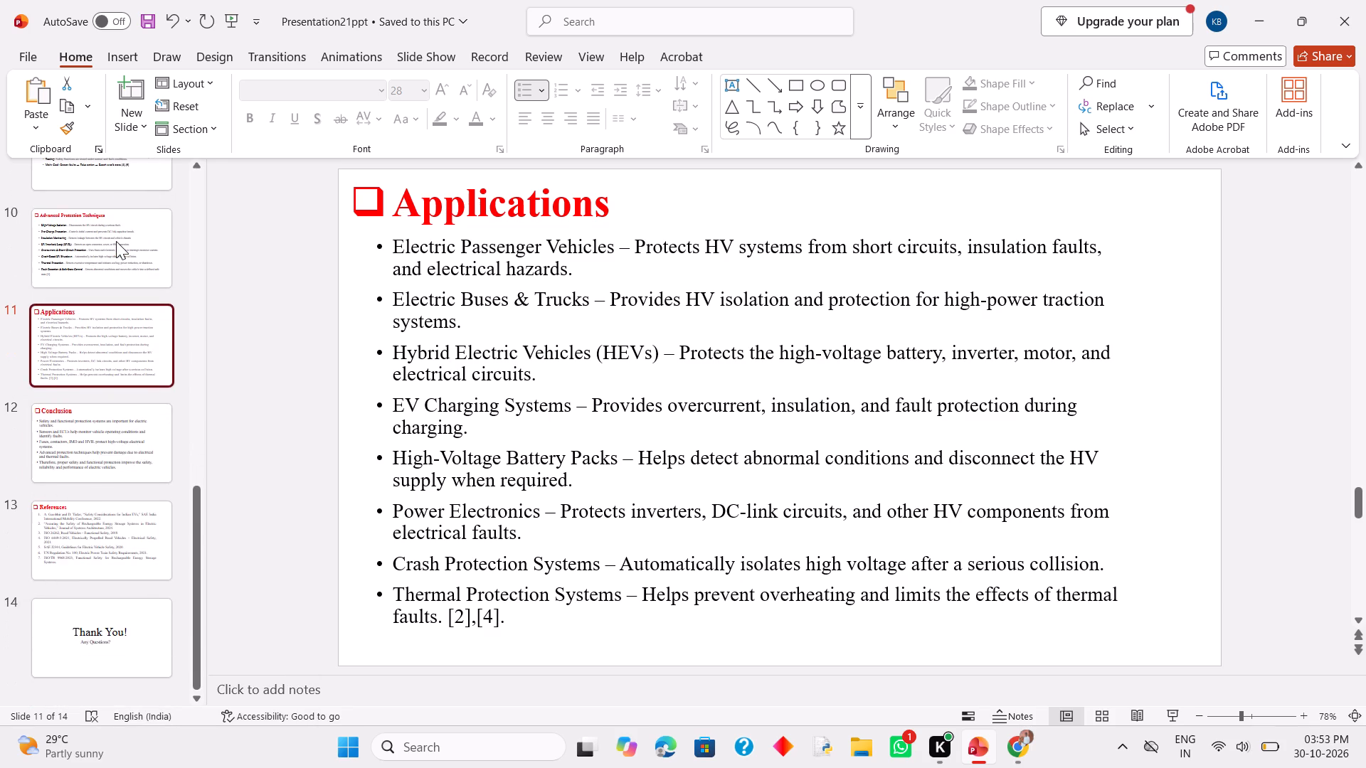
pyautogui.click(116, 241)
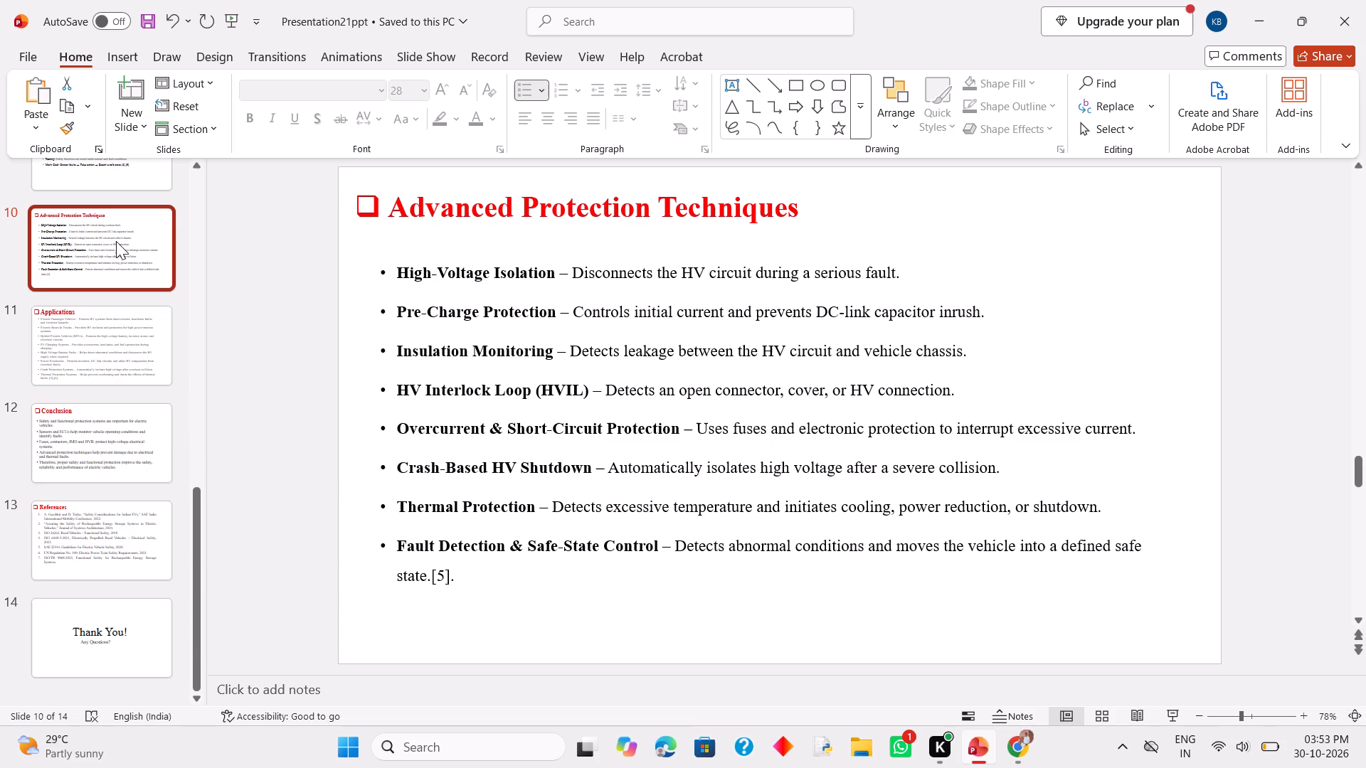
pyautogui.scroll(1, 116, 241)
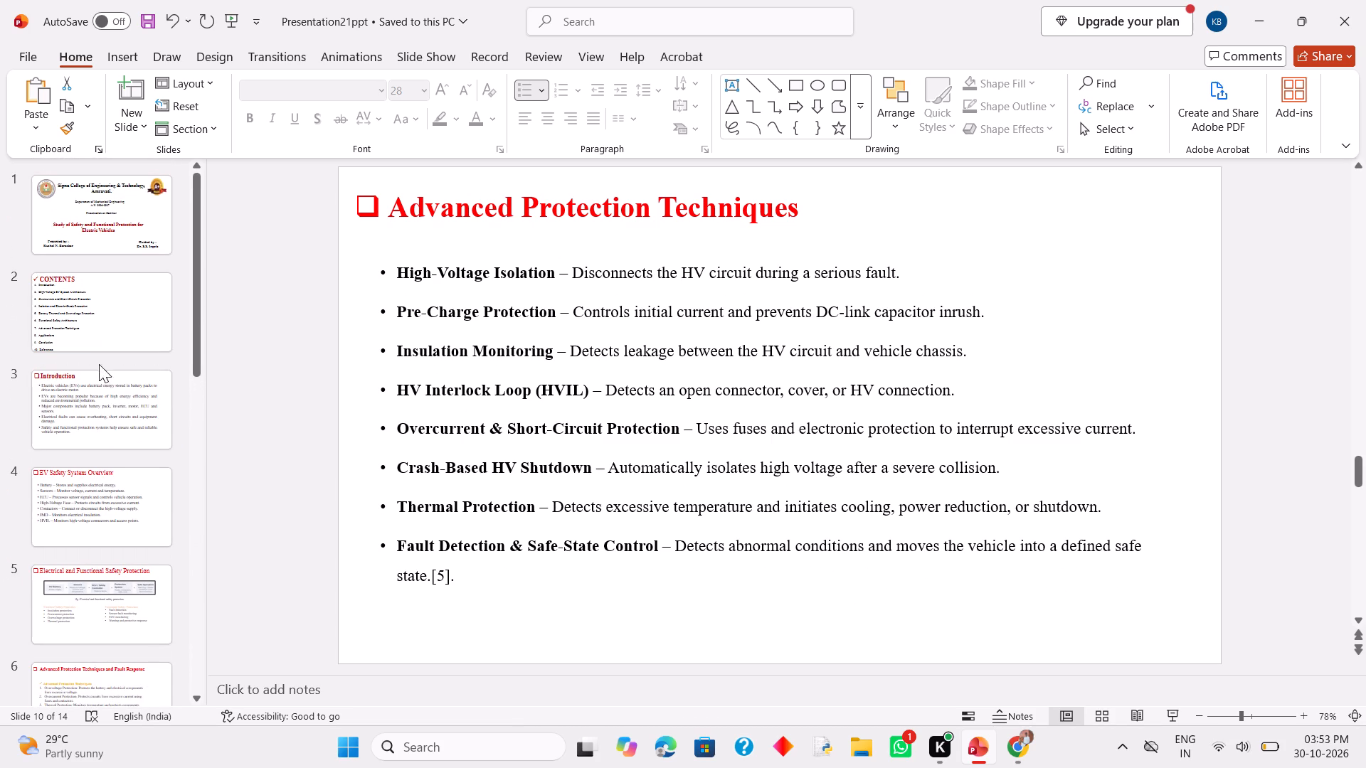
pyautogui.click(112, 470)
pyautogui.click(107, 580)
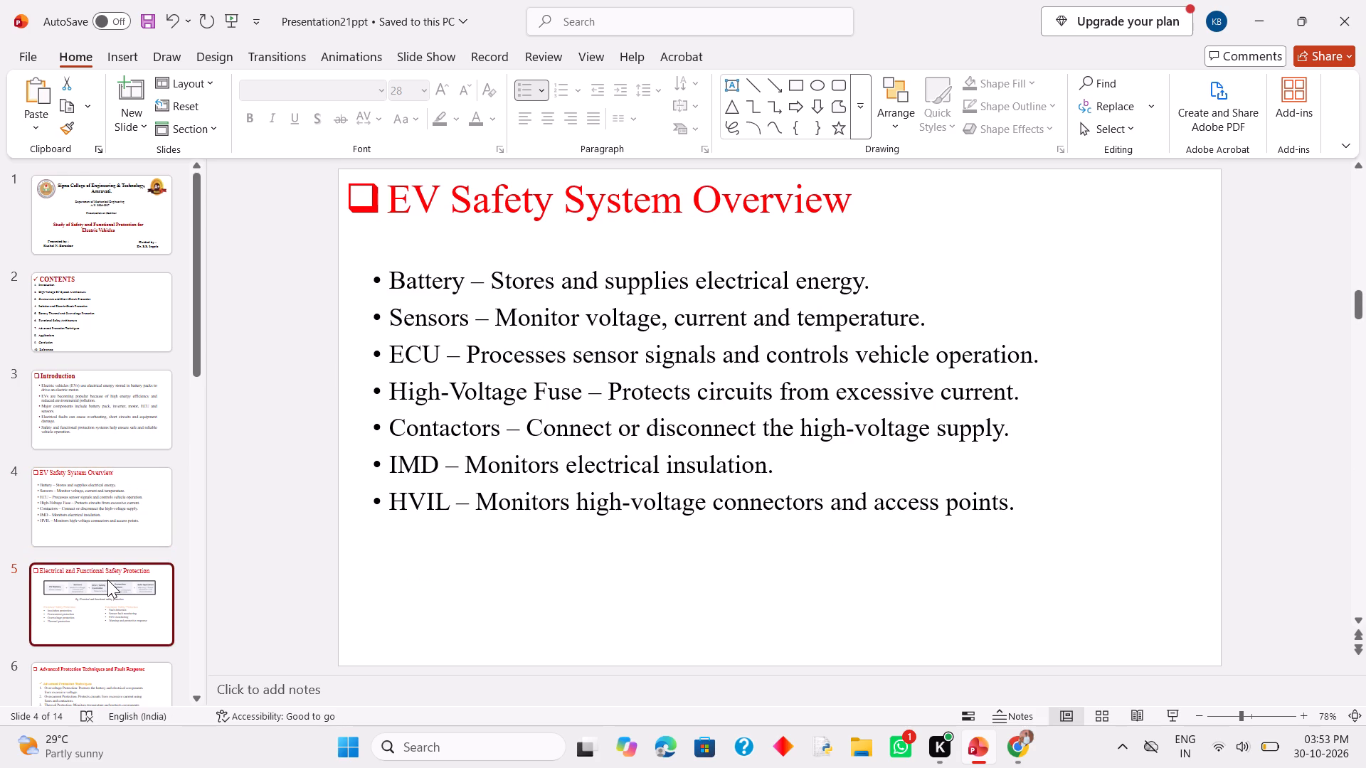
pyautogui.click(112, 684)
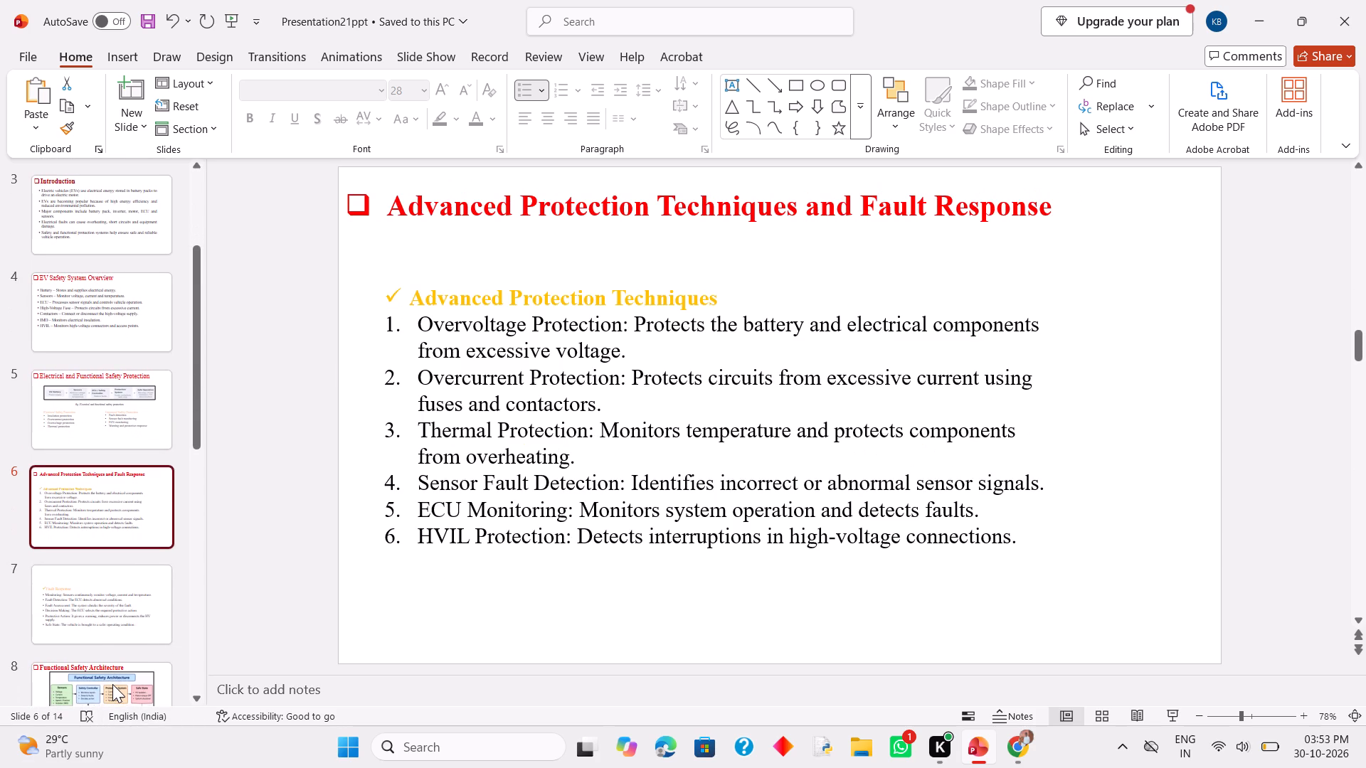
pyautogui.scroll(-1, 104, 657)
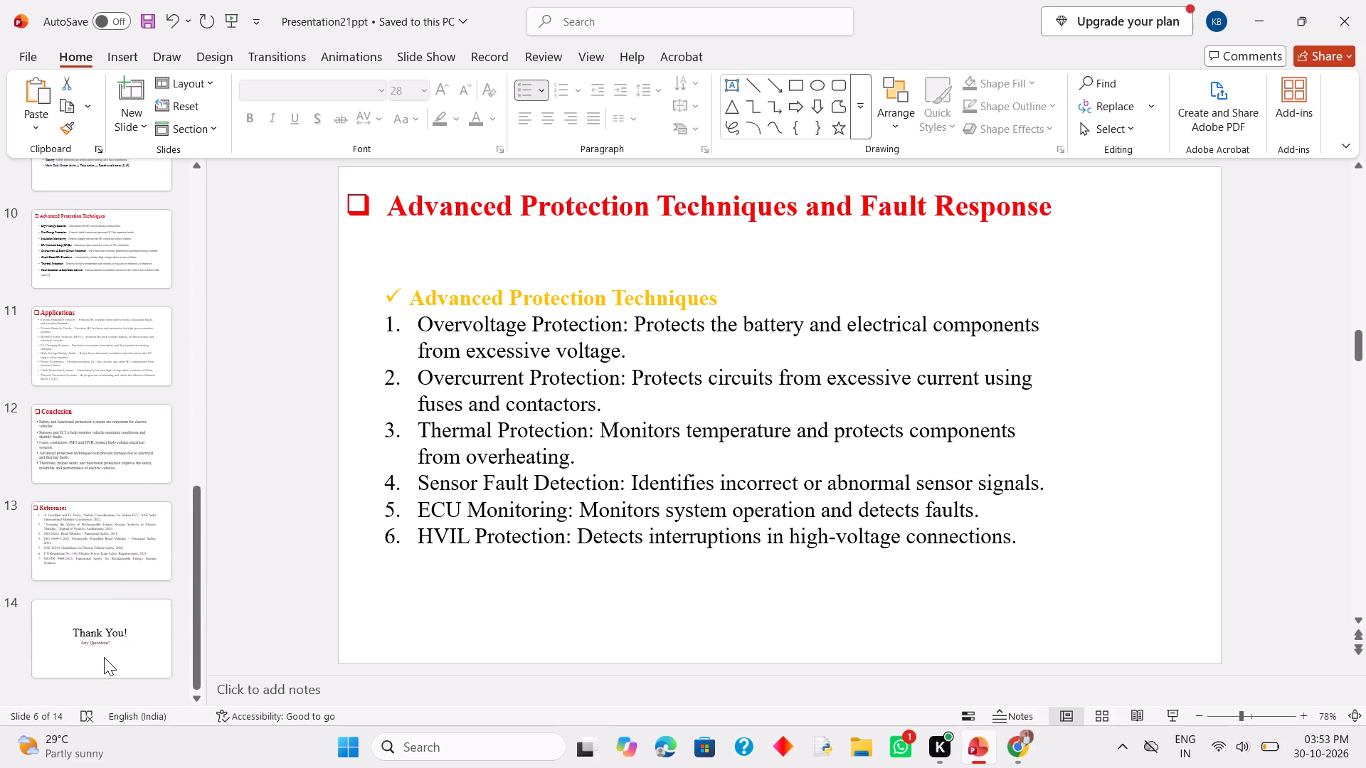
pyautogui.scroll(-1, 104, 657)
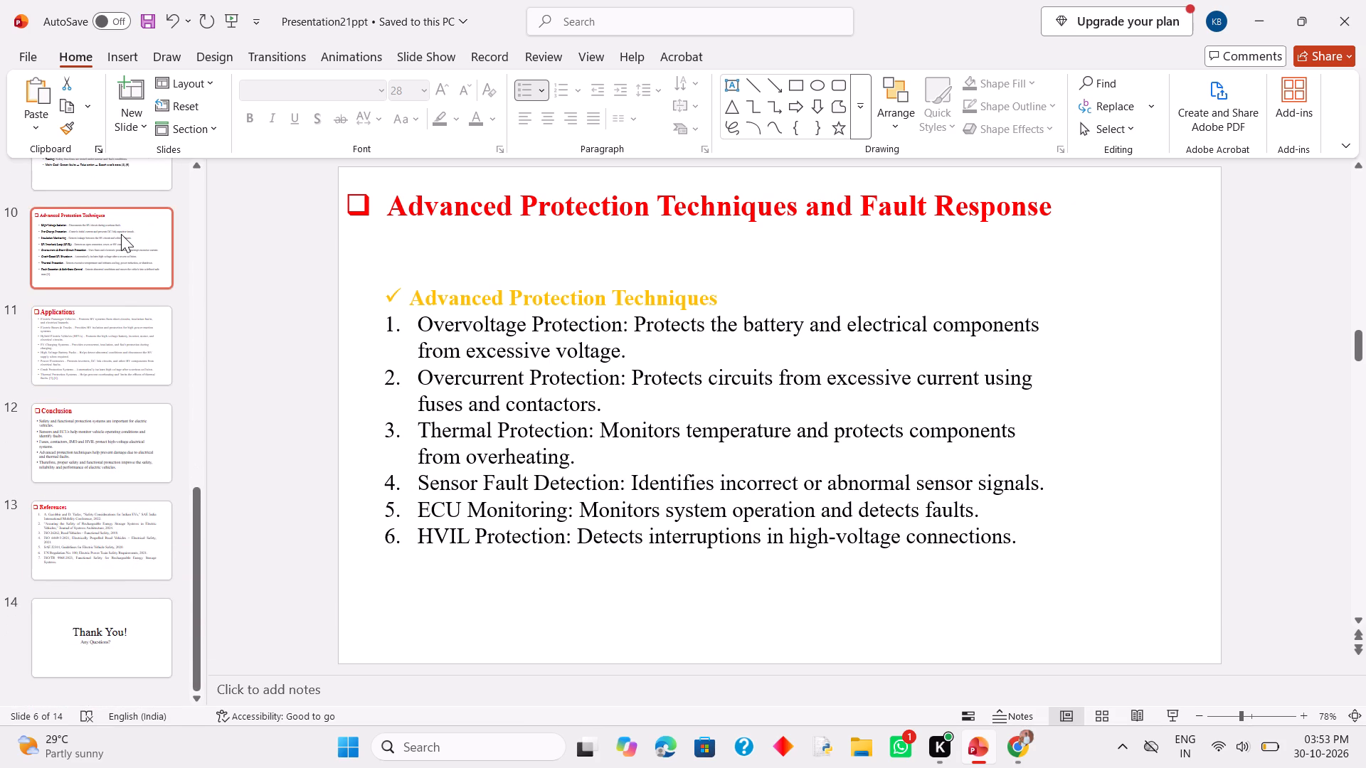
pyautogui.click(121, 234)
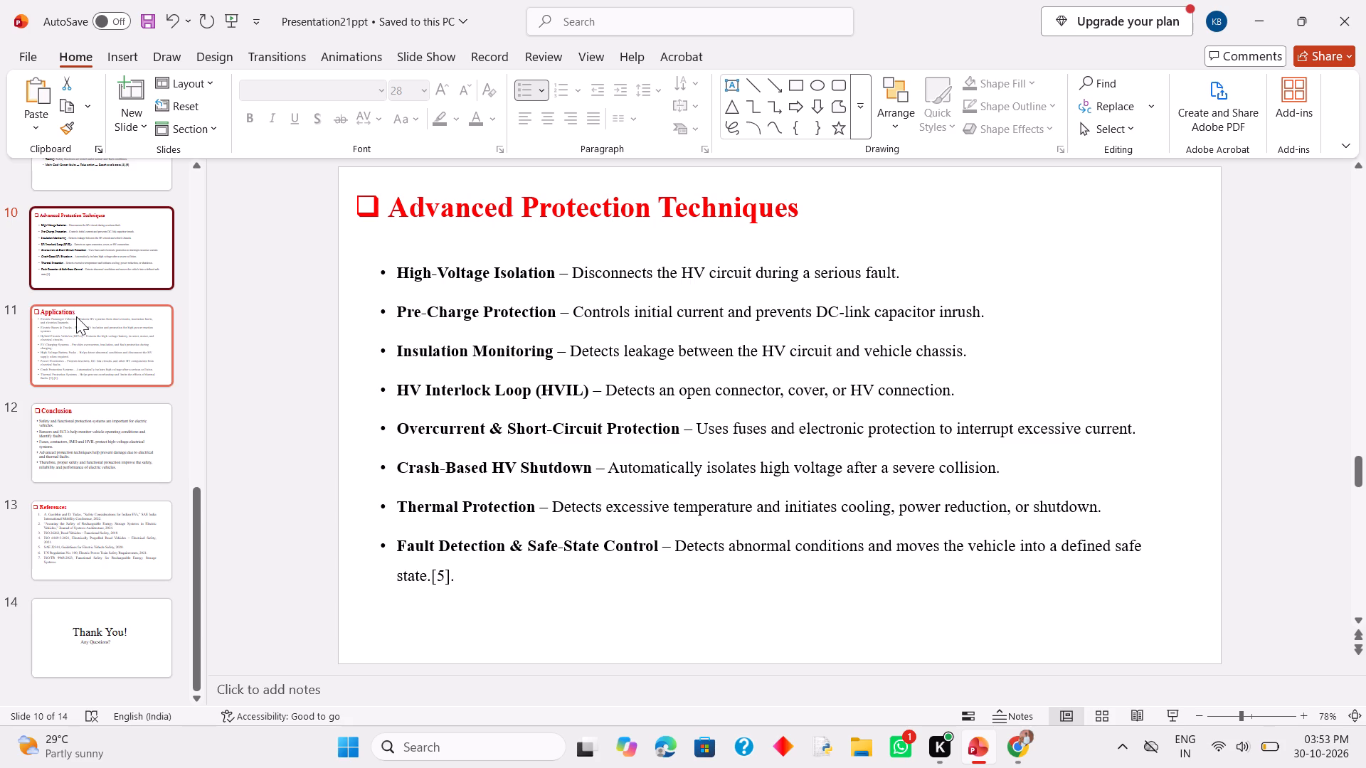
pyautogui.hscroll(1, 76, 316)
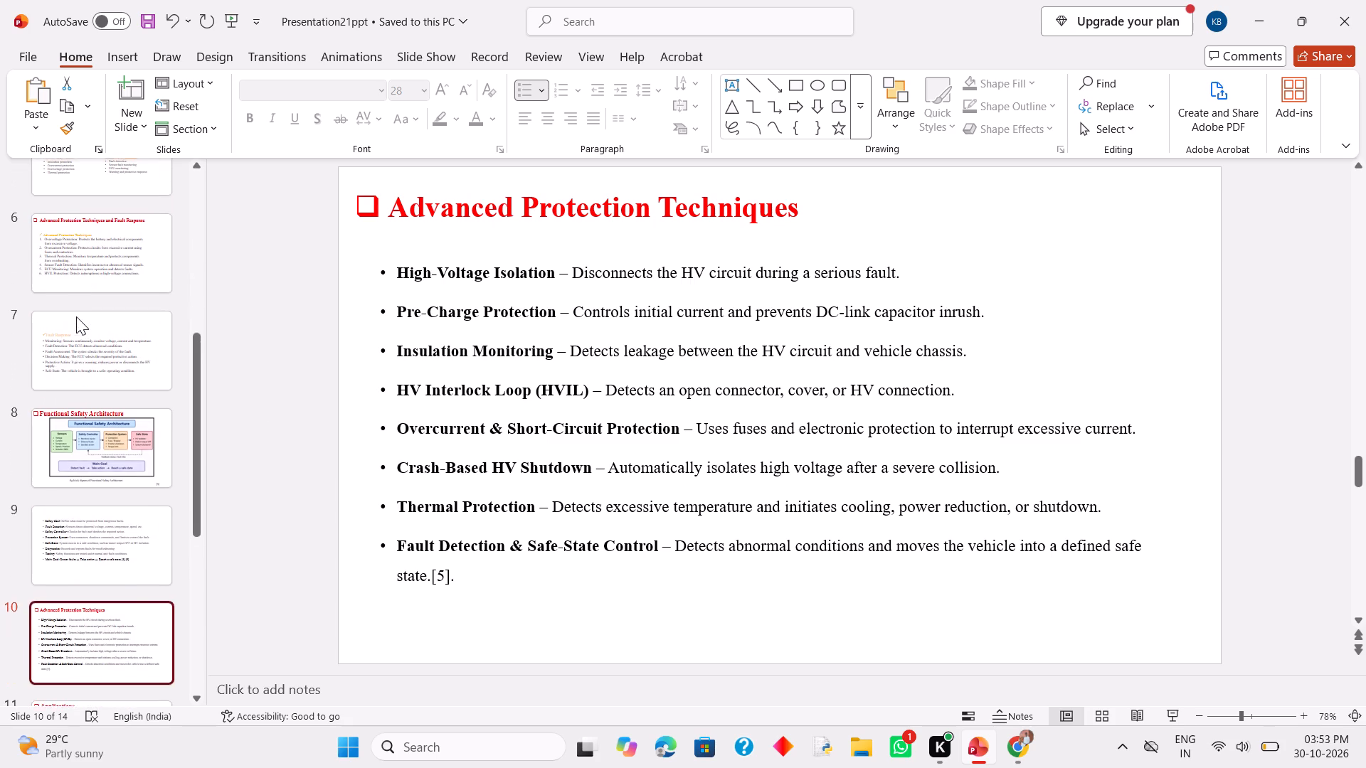
pyautogui.hscroll(1, 76, 316)
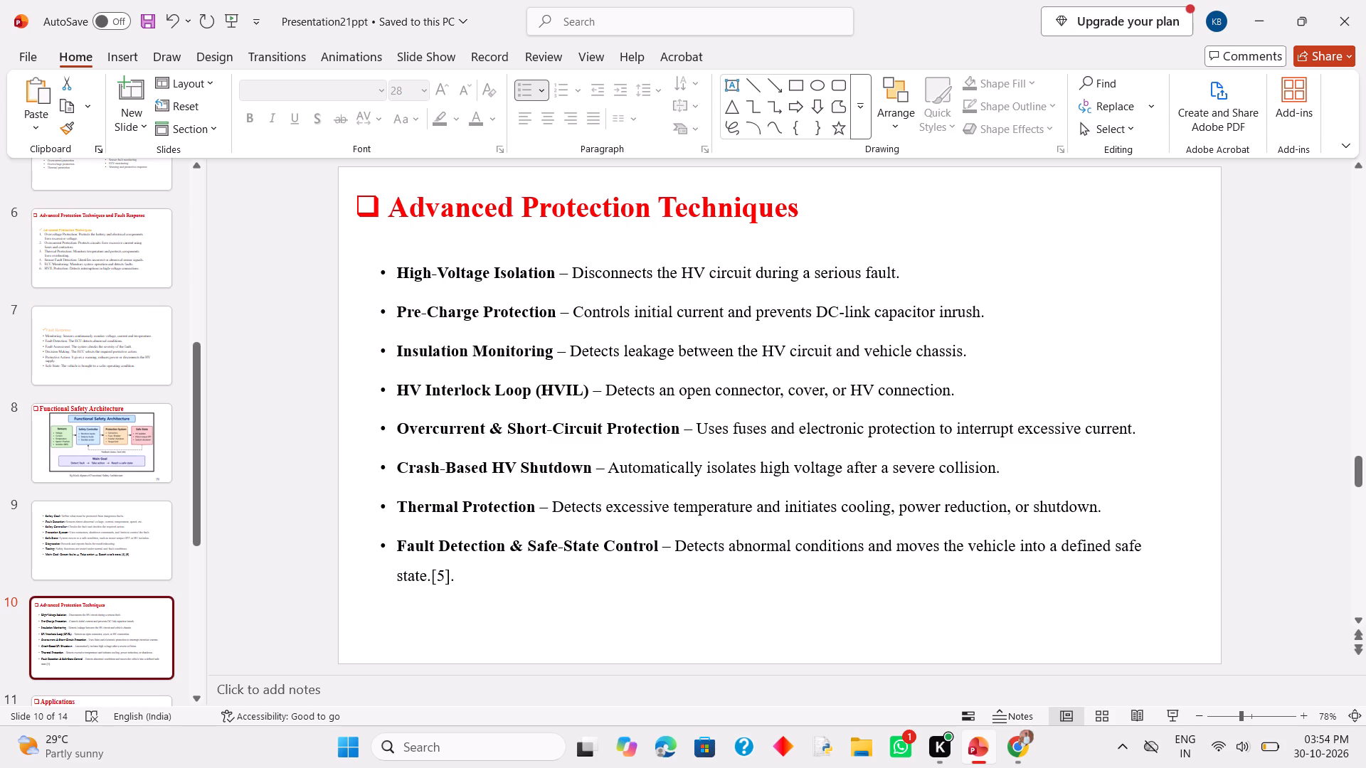
pyautogui.click(104, 255)
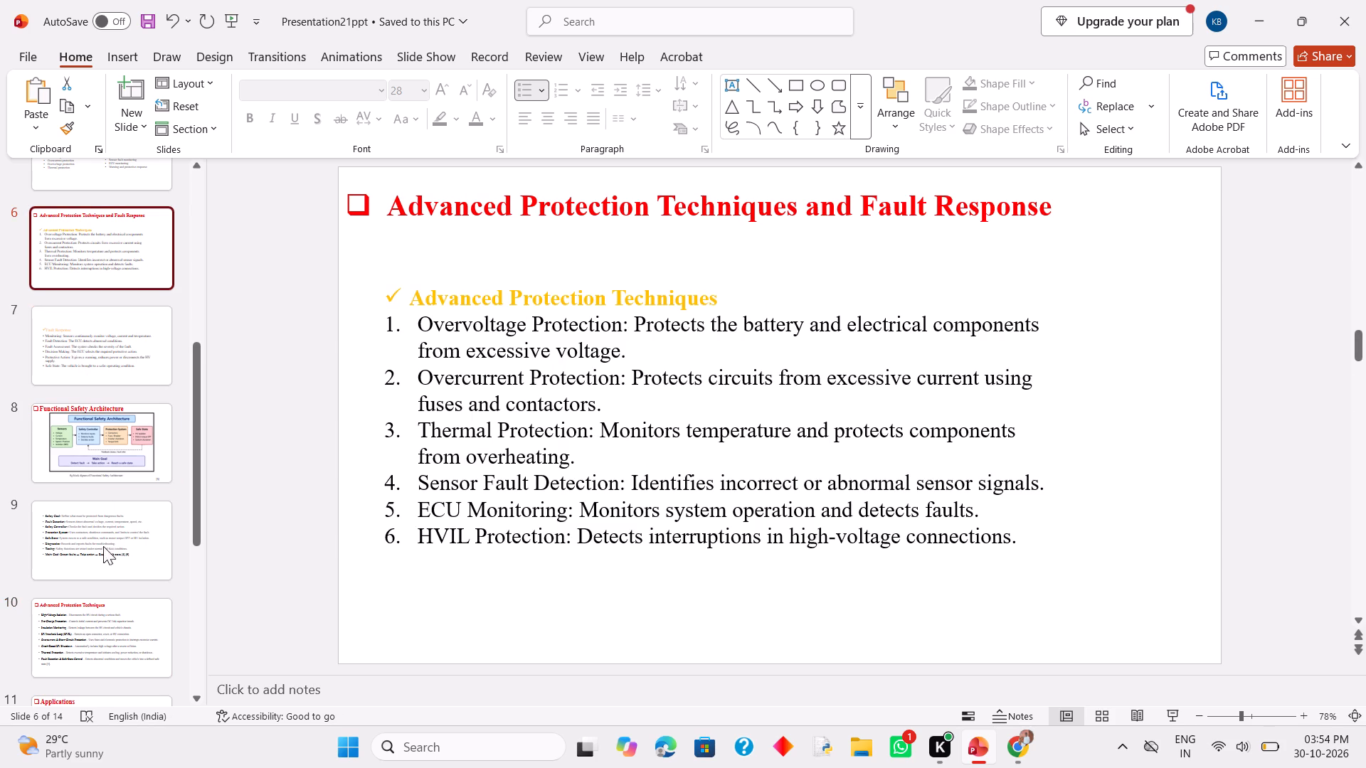
# Copy the High-Voltage Isolation point from slide 10 and paste it on a new line after the HVIL Protection point on slide 6.
pyautogui.click(123, 649)
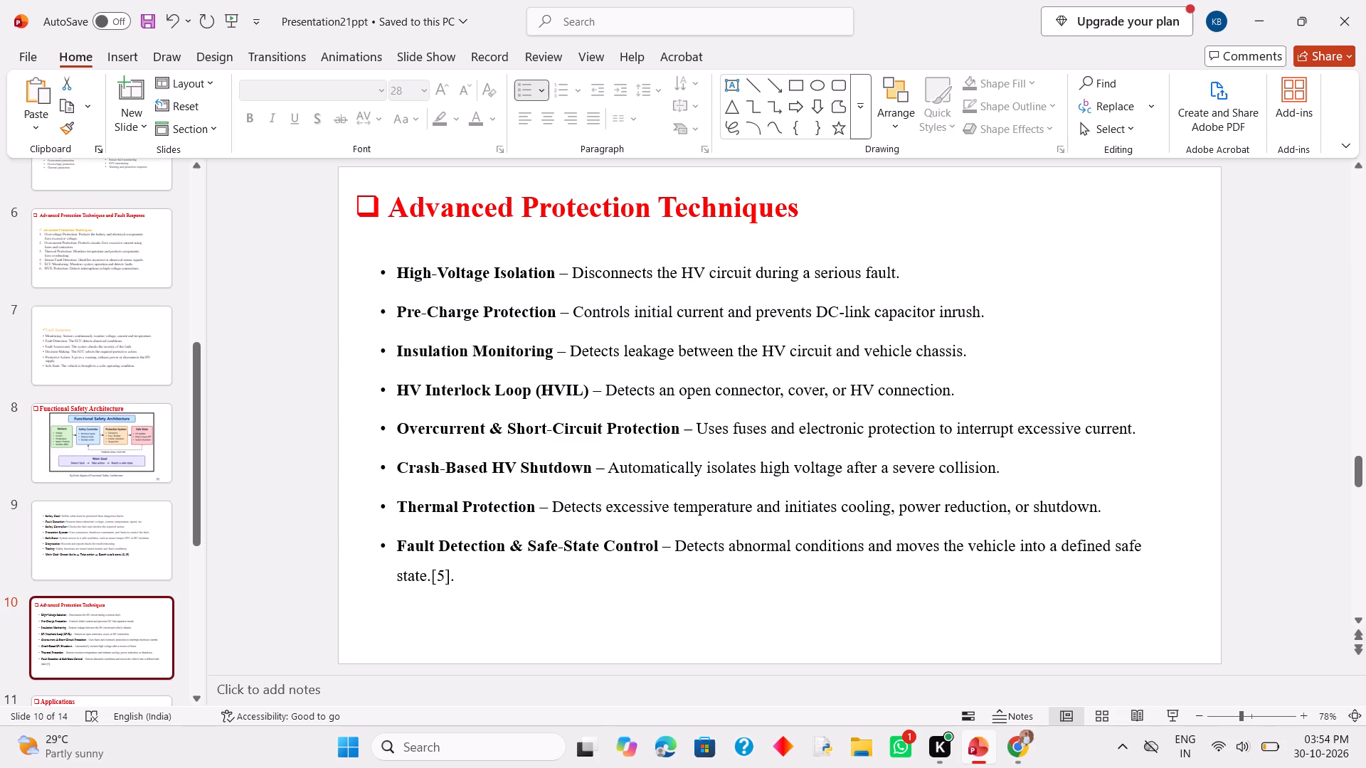
pyautogui.moveTo(909, 270); pyautogui.dragTo(413, 286)
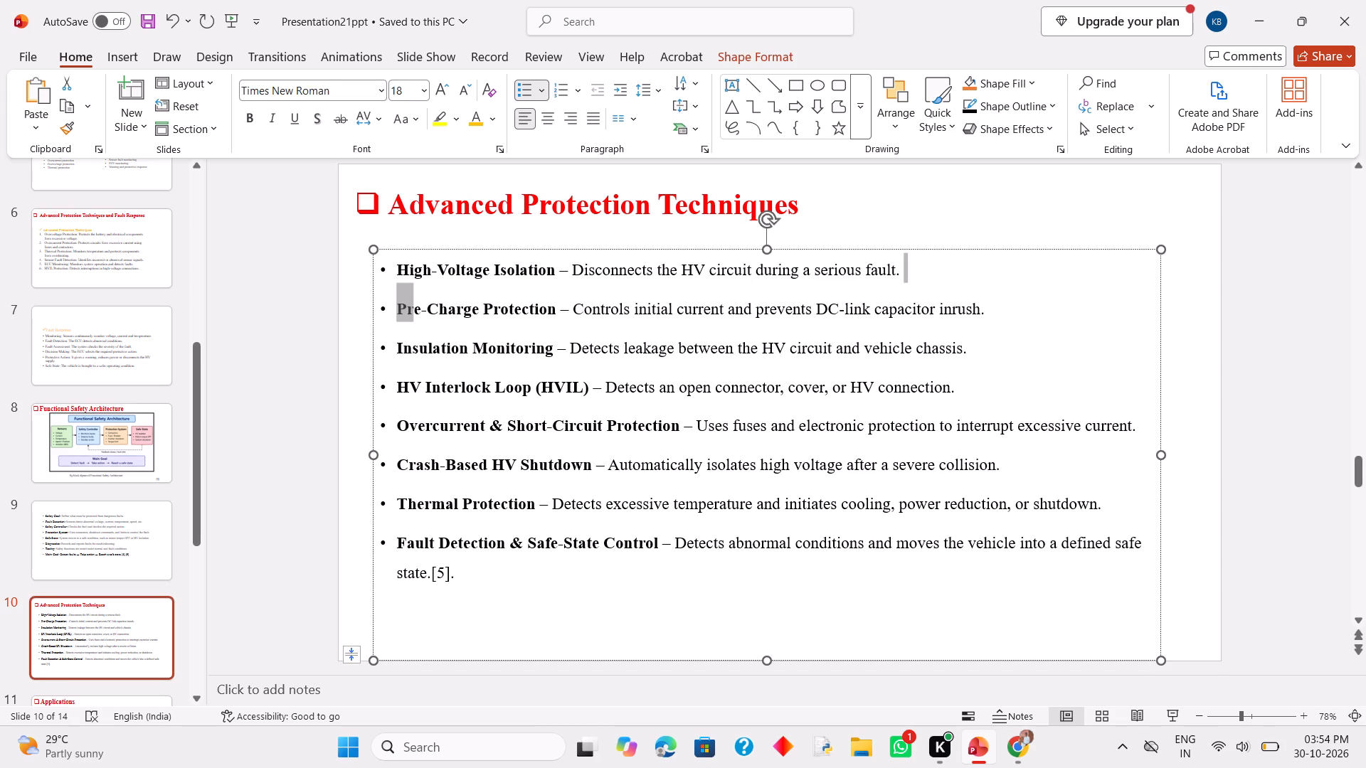
pyautogui.moveTo(413, 286); pyautogui.dragTo(403, 267)
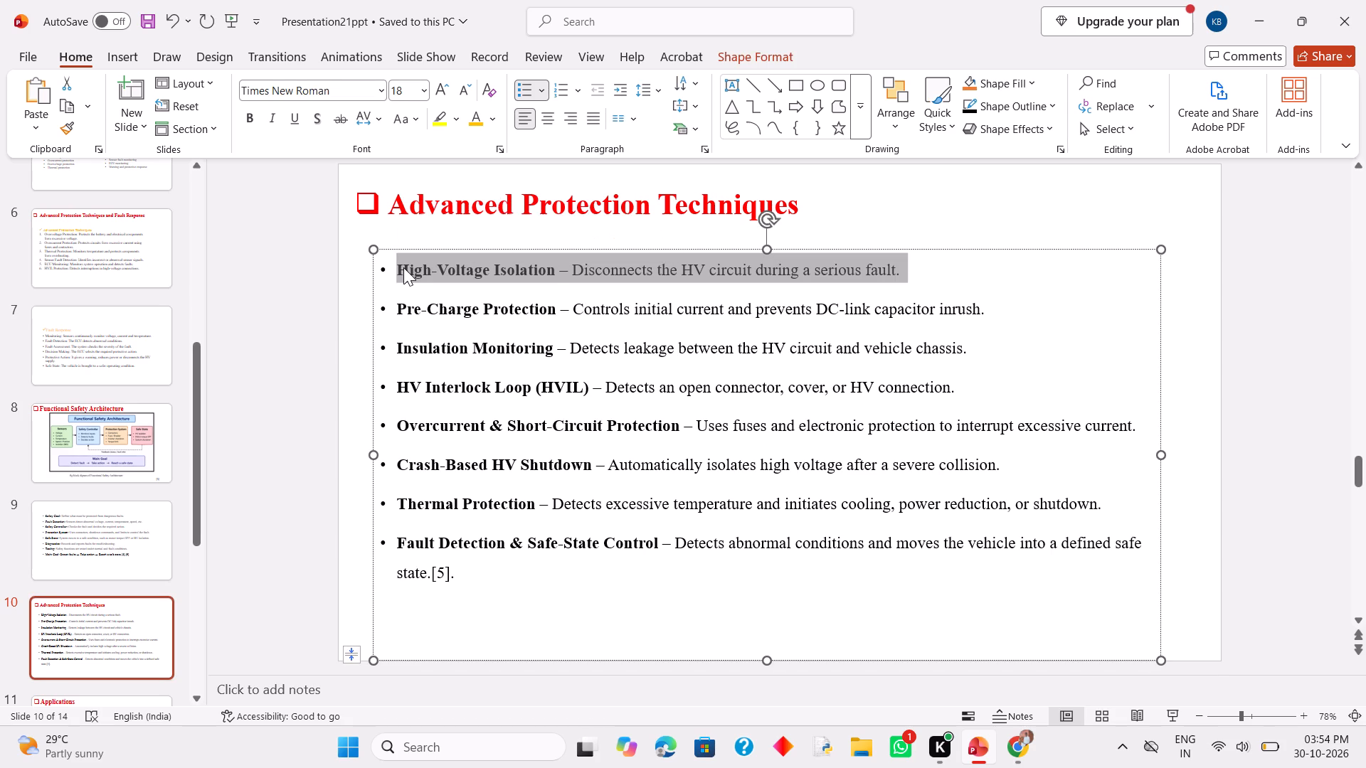
pyautogui.hotkey('ctrl', 'c')
pyautogui.click(109, 251)
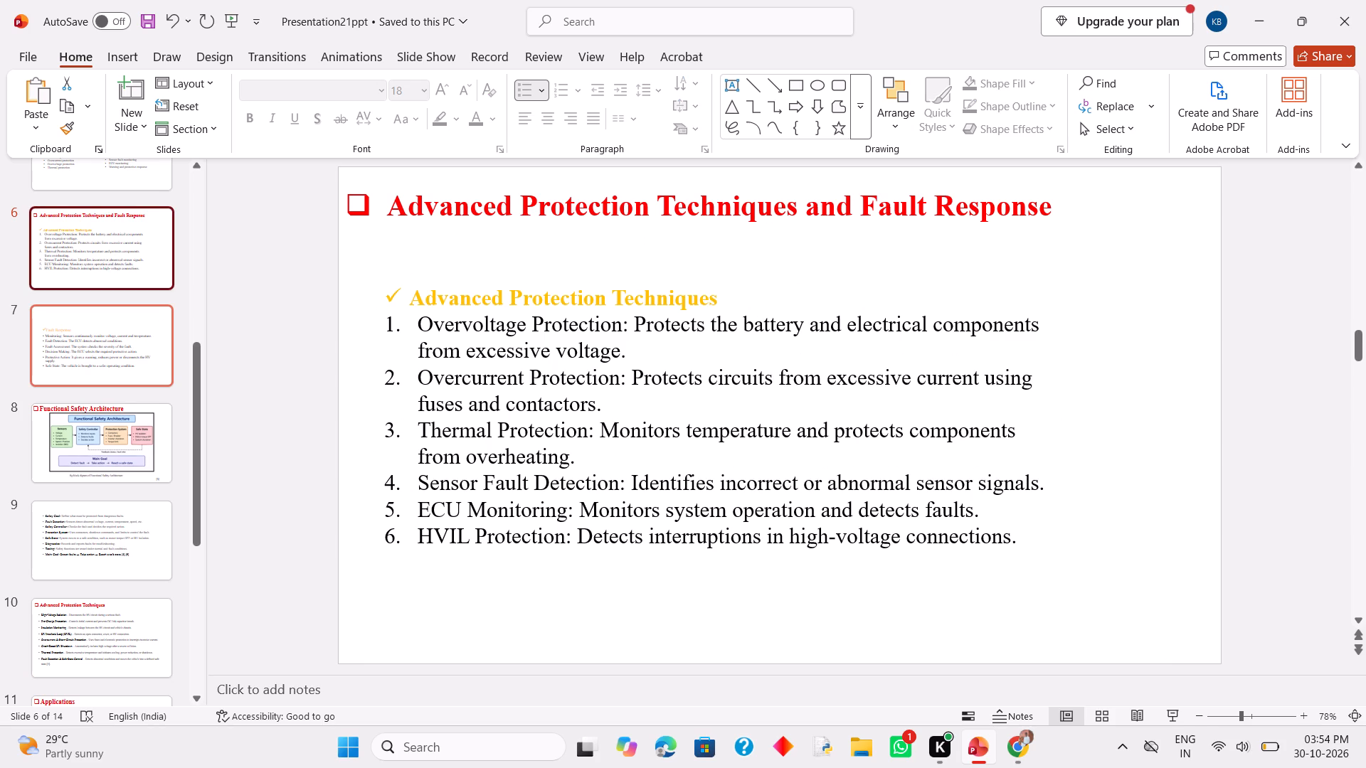
pyautogui.moveTo(626, 329); pyautogui.dragTo(816, 516)
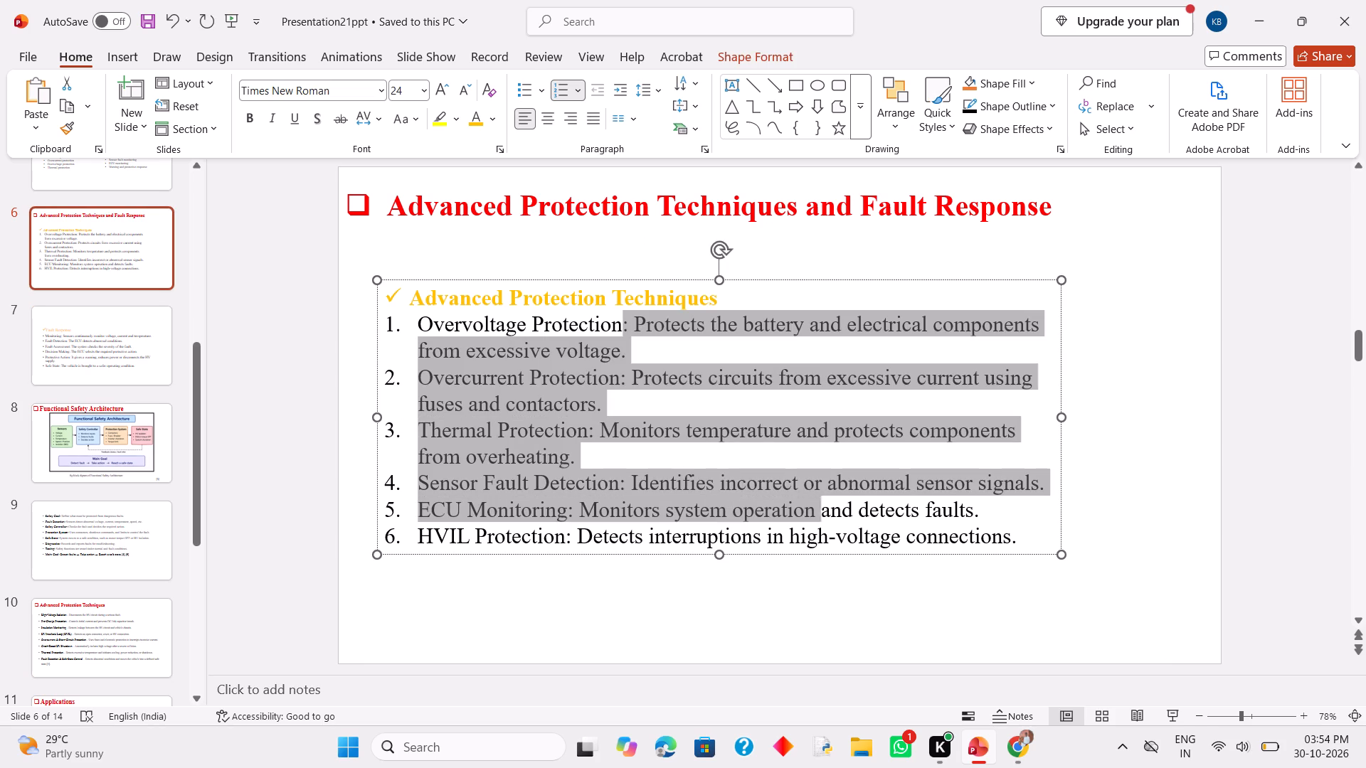
pyautogui.moveTo(816, 516); pyautogui.dragTo(943, 529)
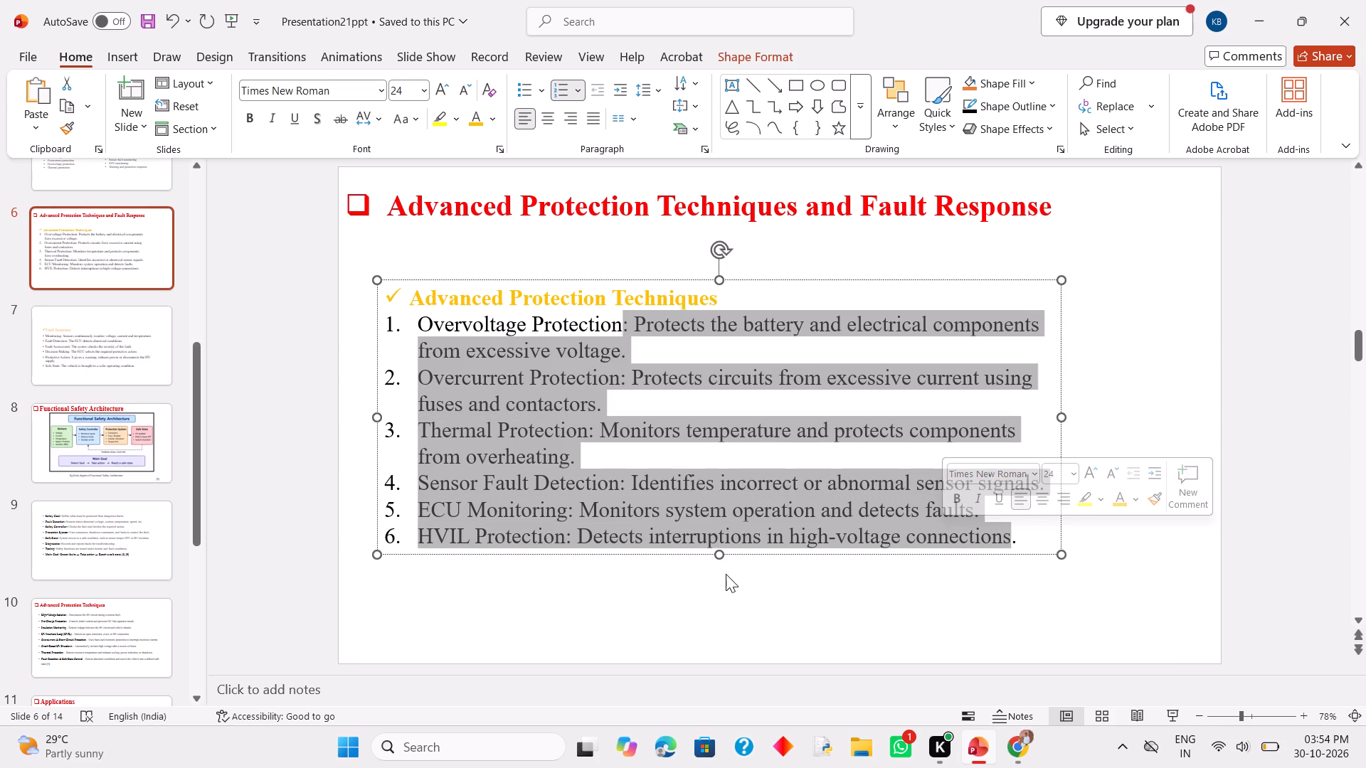
pyautogui.click(1014, 530)
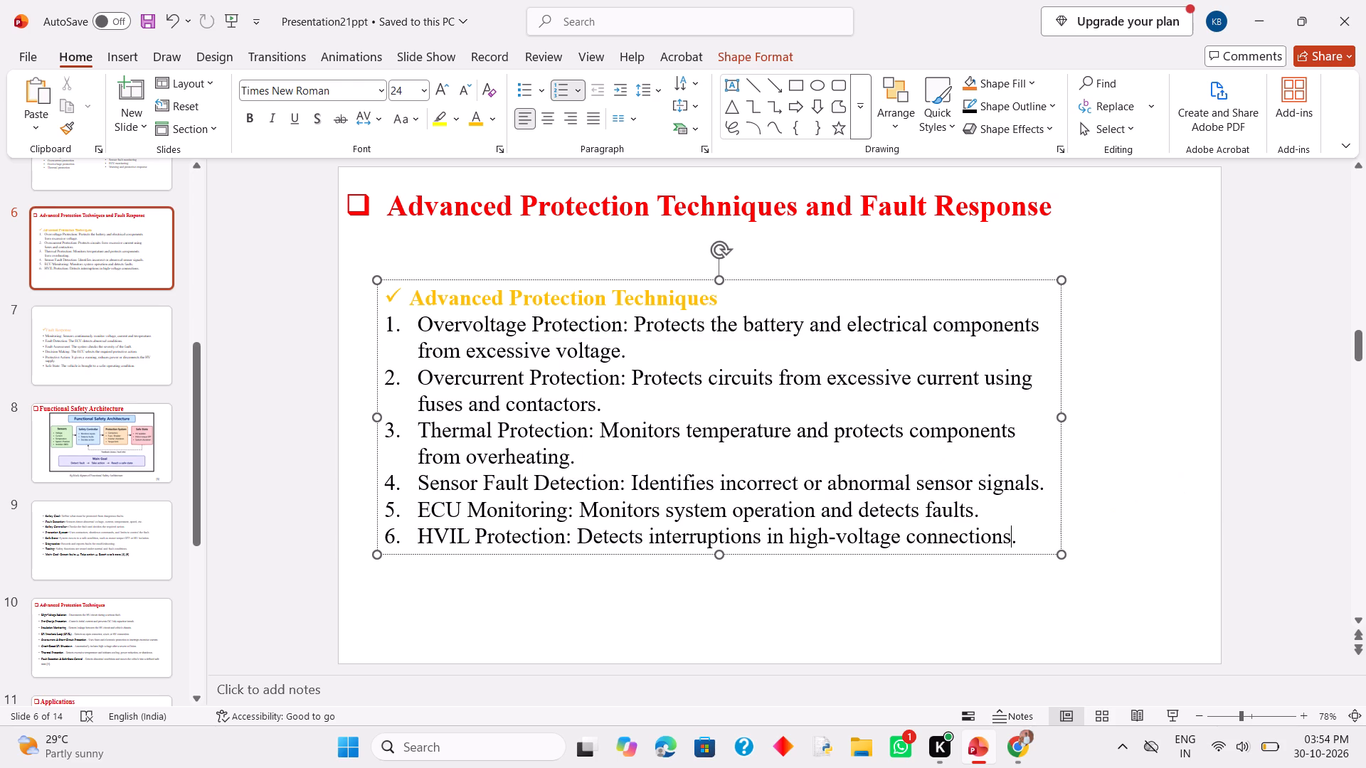
pyautogui.click(1017, 533)
pyautogui.press('Return')
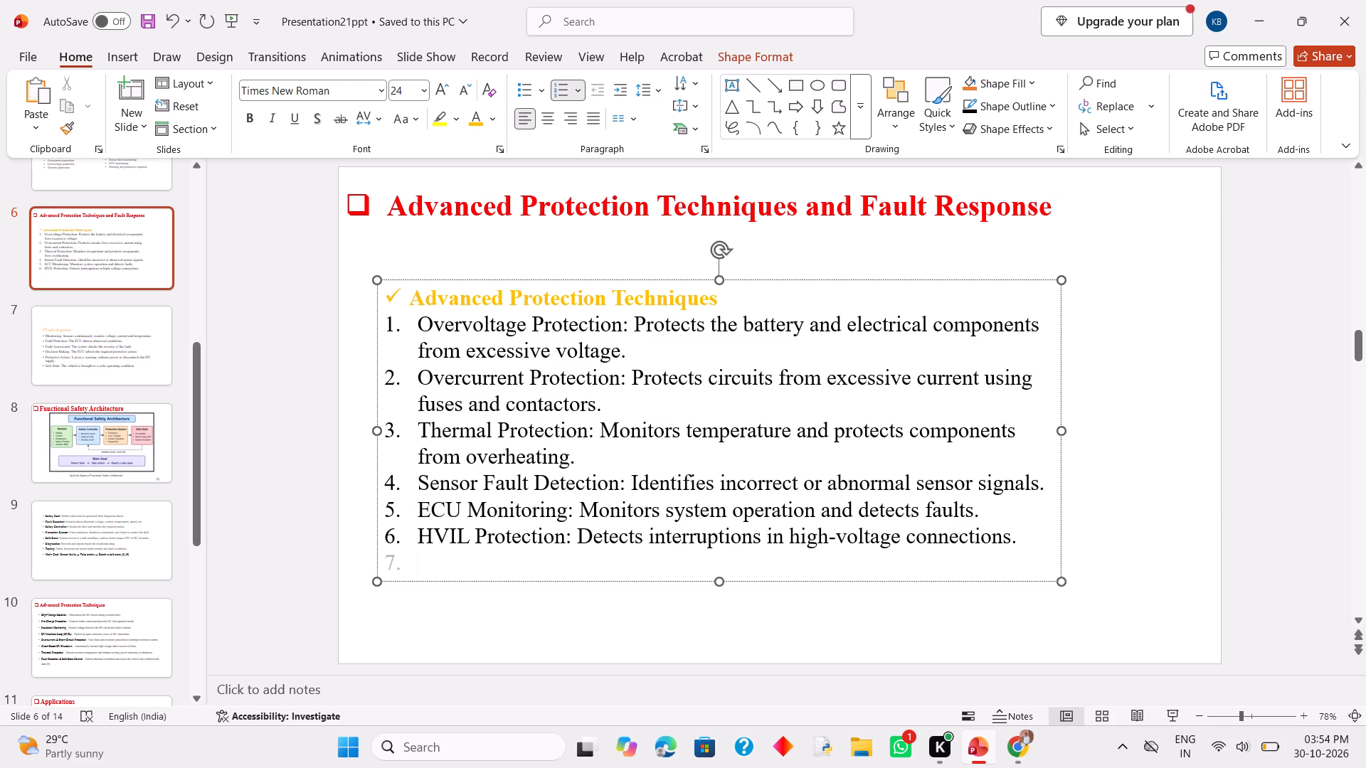
pyautogui.hotkey('ctrl', 'v')
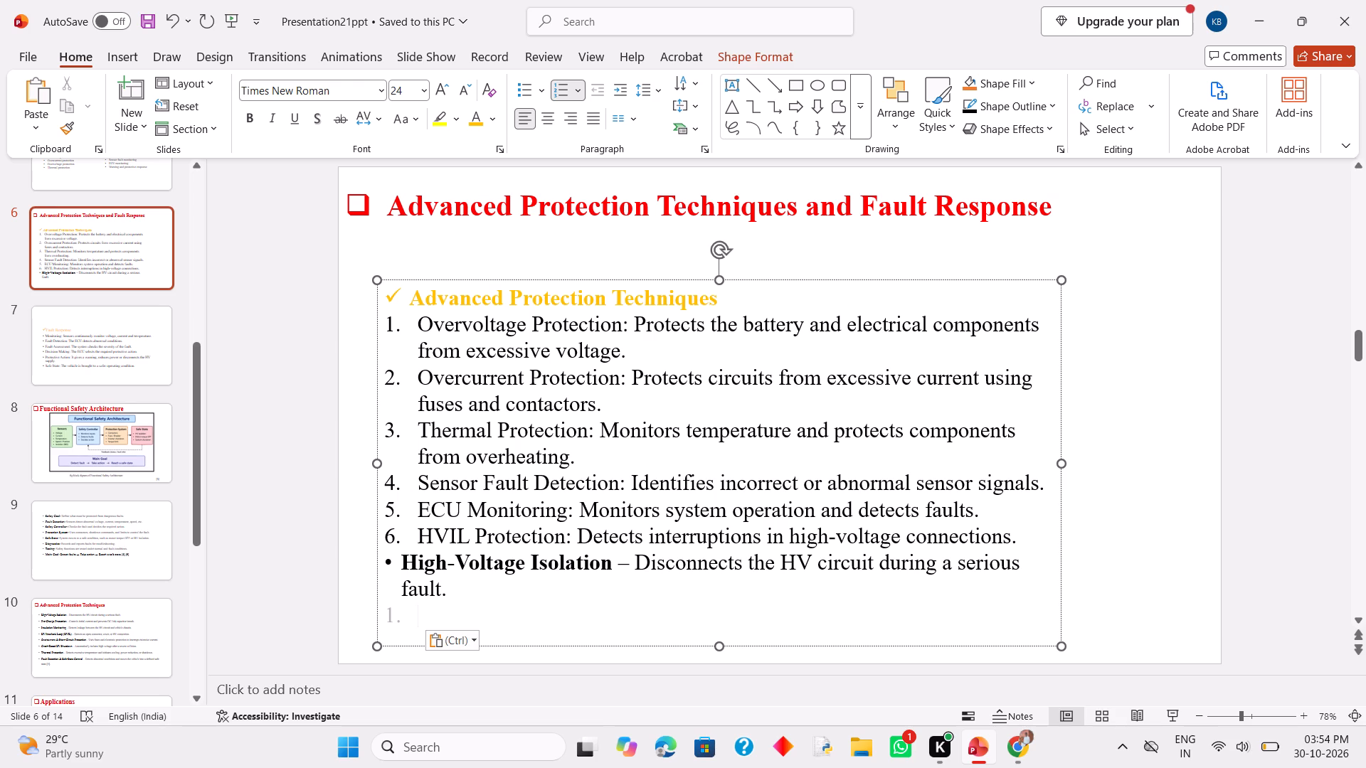
# Replace the bullet of the pasted High-Voltage Isolation point on slide 6 with the number "7.", spaced in line with the numbered points above.
pyautogui.click(393, 562)
pyautogui.press('BackSpace')
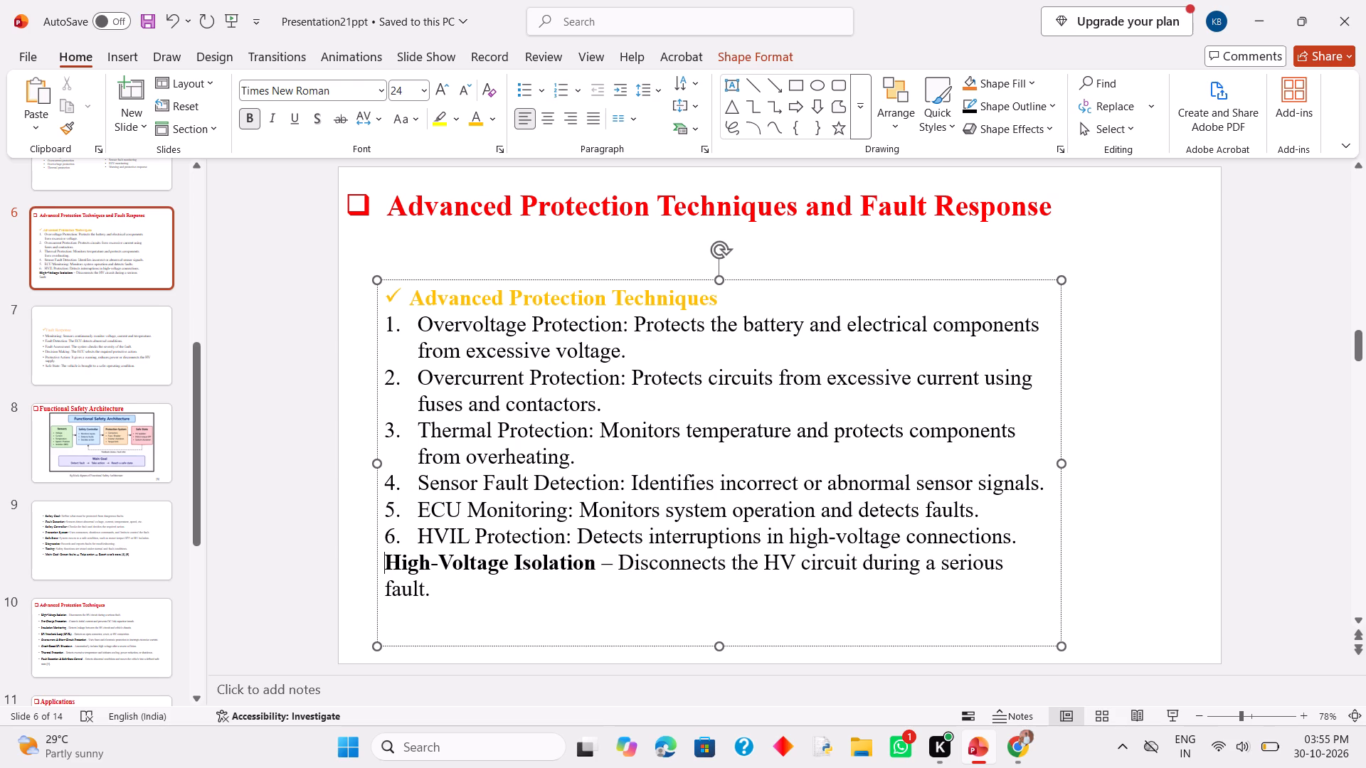
pyautogui.press('7')
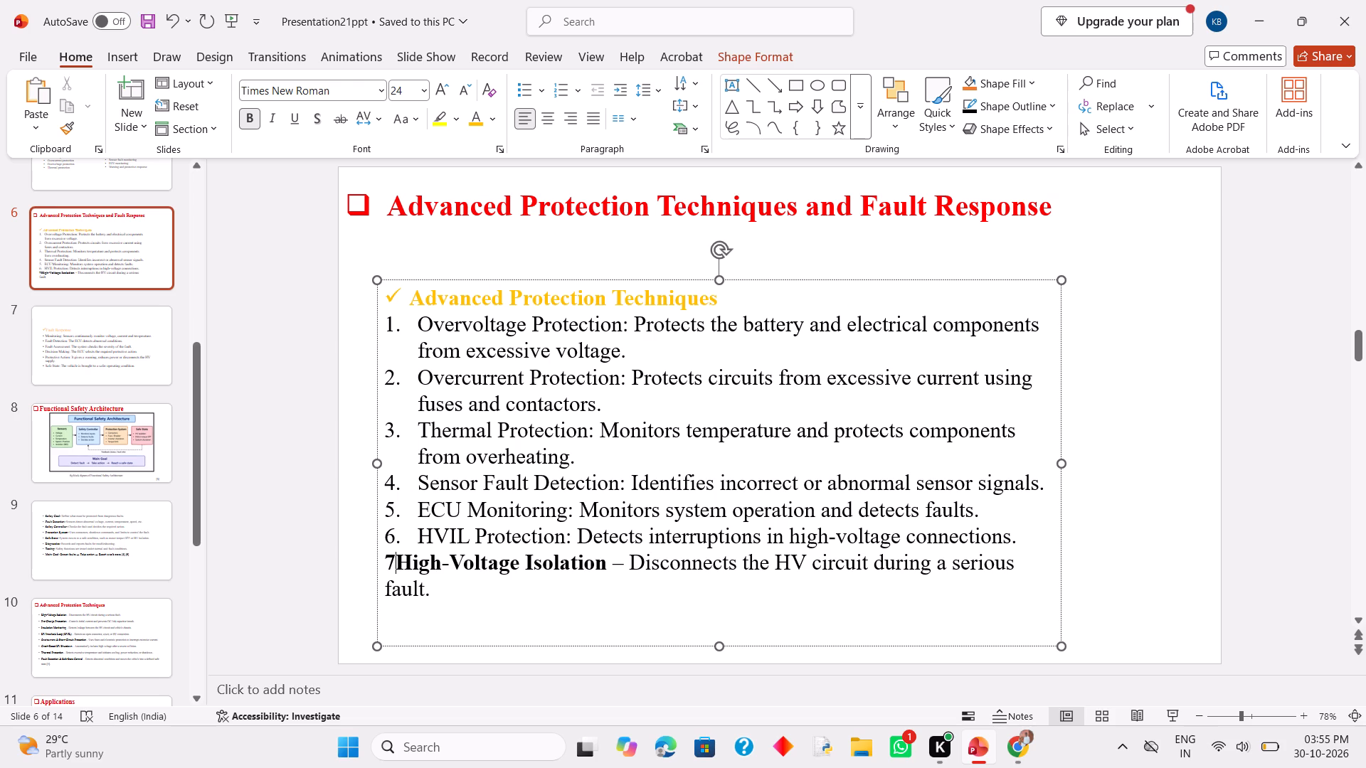
pyautogui.press('.')
pyautogui.press('space')
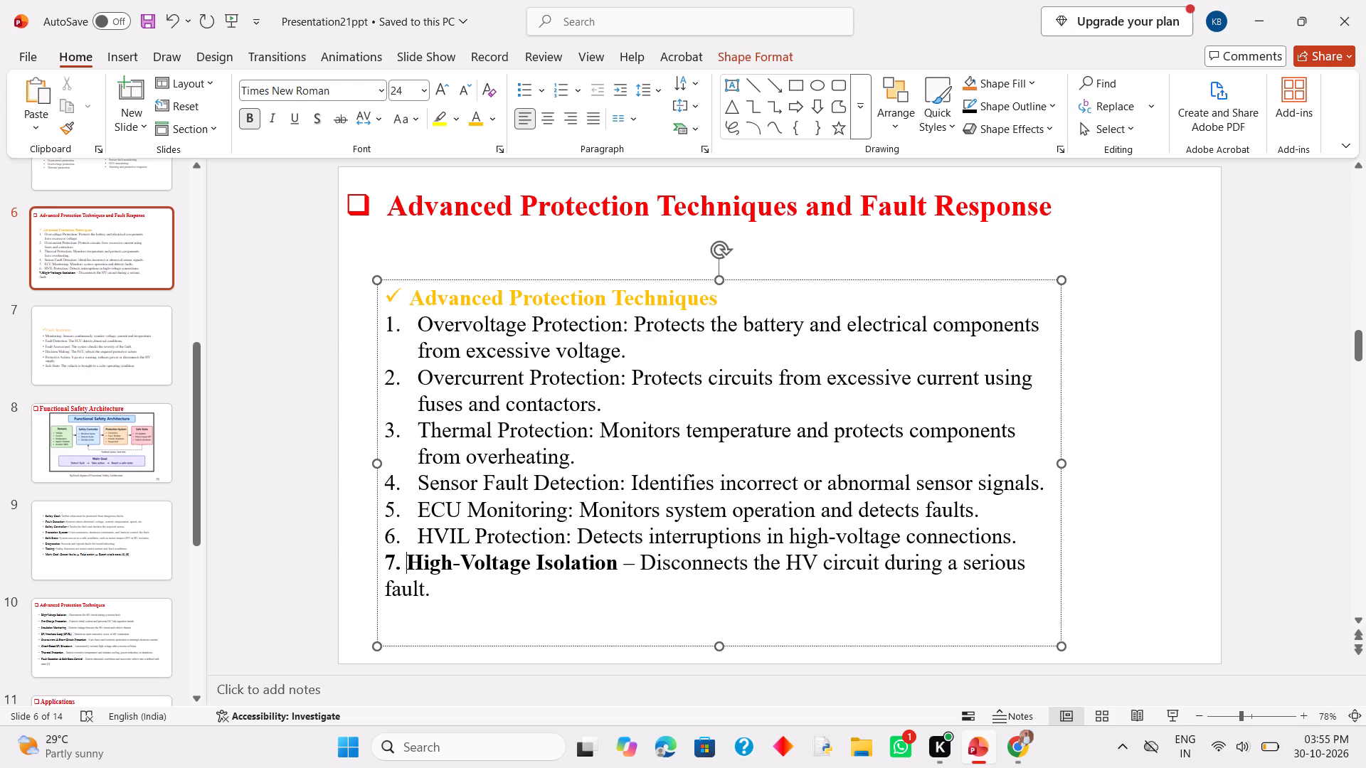
pyautogui.press('space')
pyautogui.press('space')
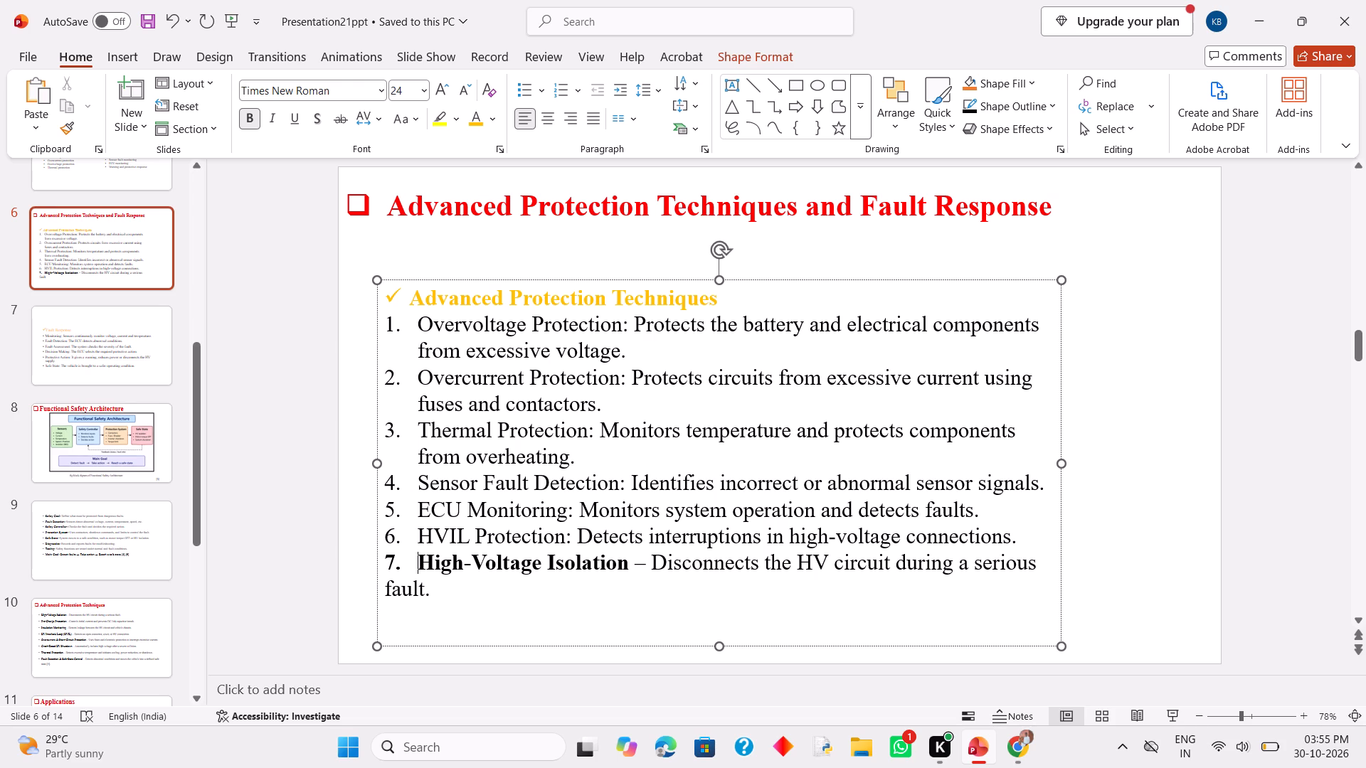
# Remove the bold formatting from the number and the High-Voltage Isolation term in point 7.
pyautogui.moveTo(648, 557); pyautogui.dragTo(412, 539)
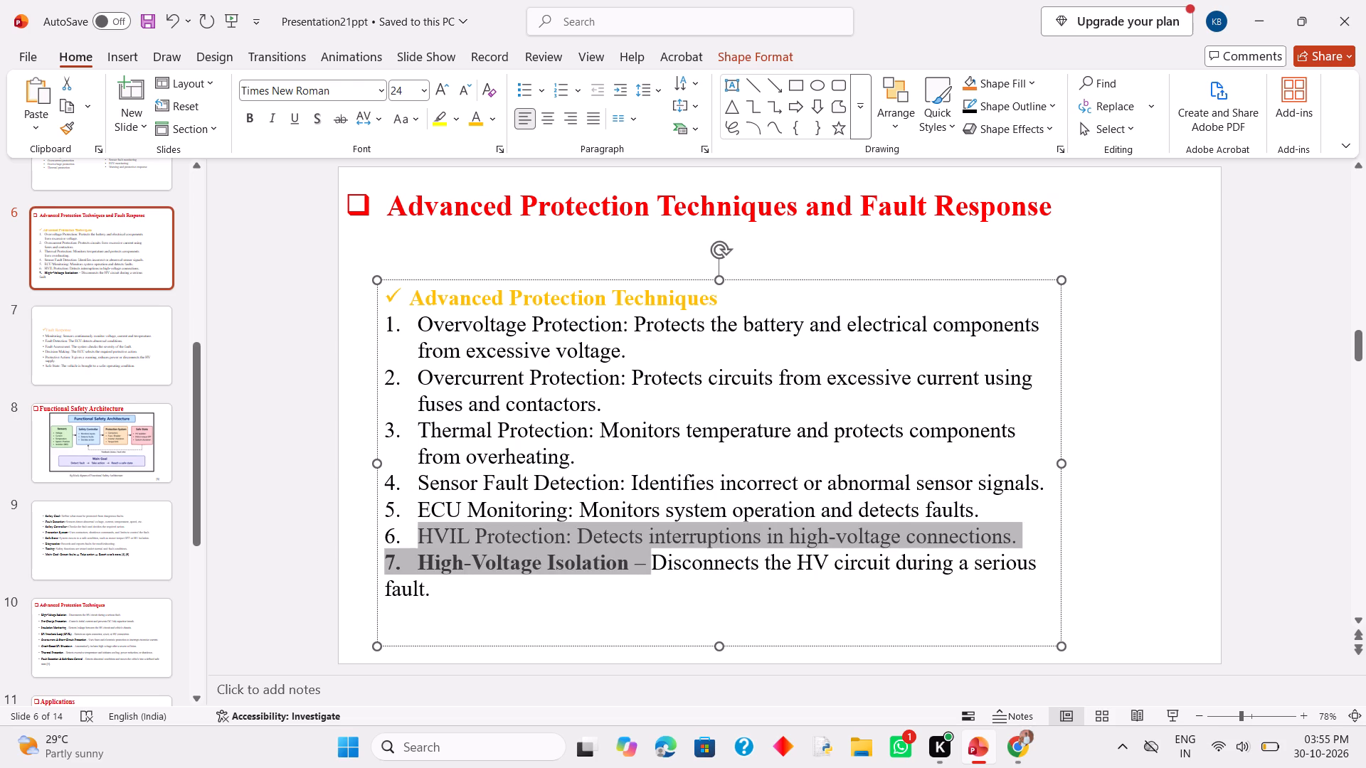
pyautogui.moveTo(412, 539); pyautogui.dragTo(381, 561)
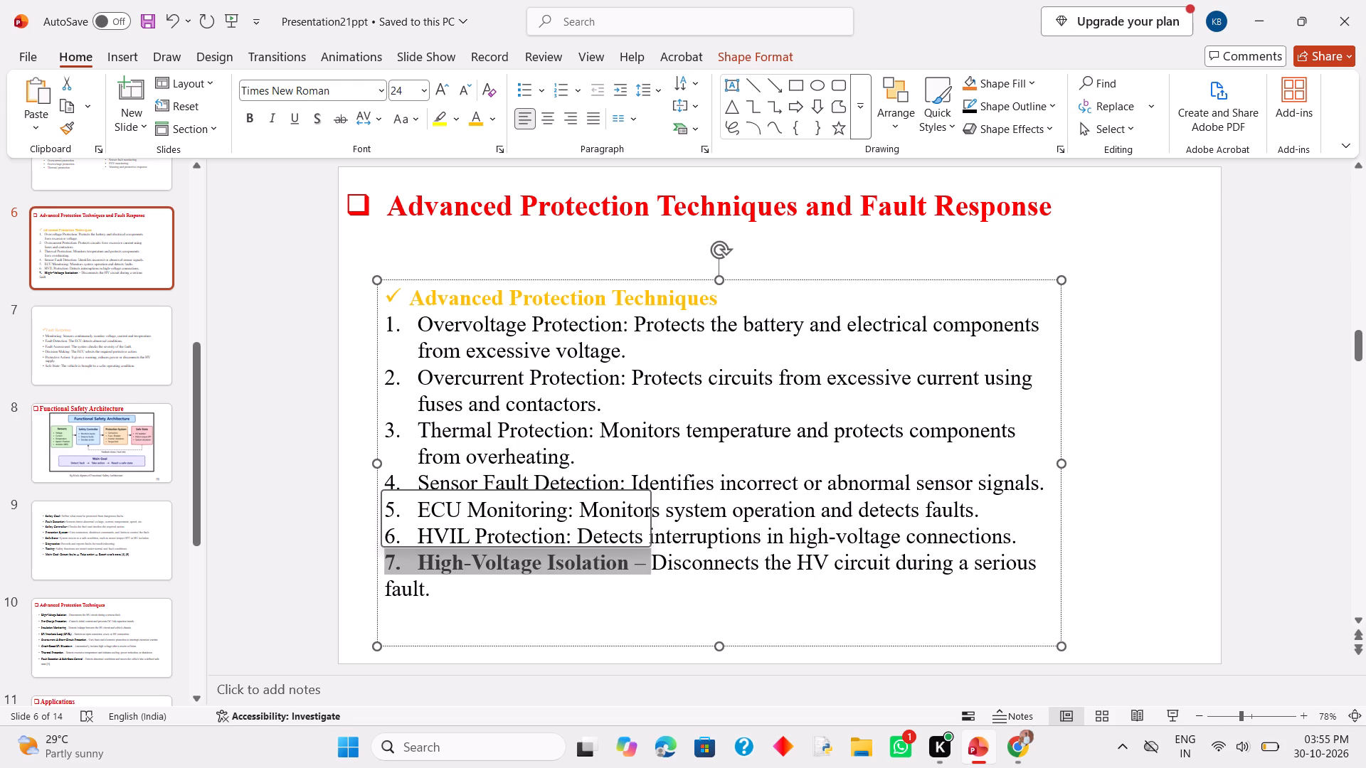
pyautogui.click(398, 530)
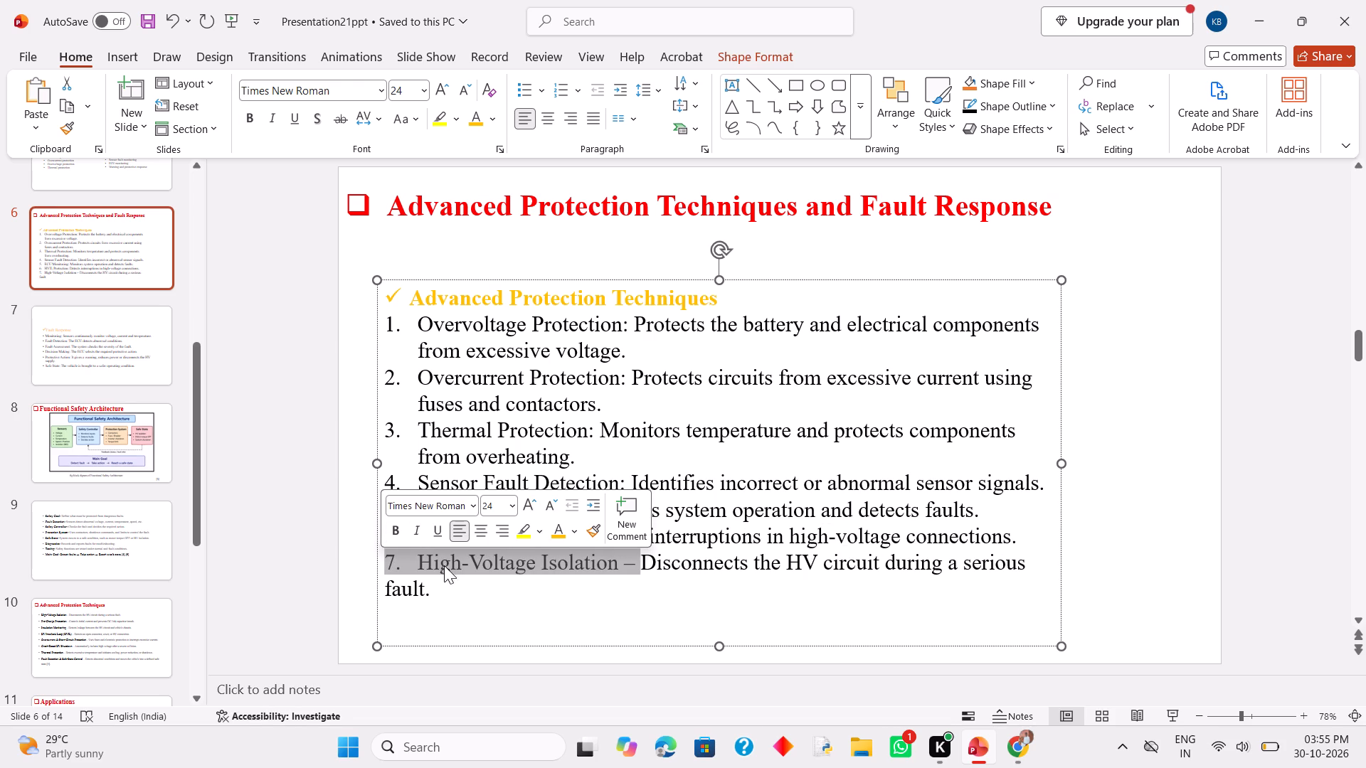
pyautogui.click(487, 604)
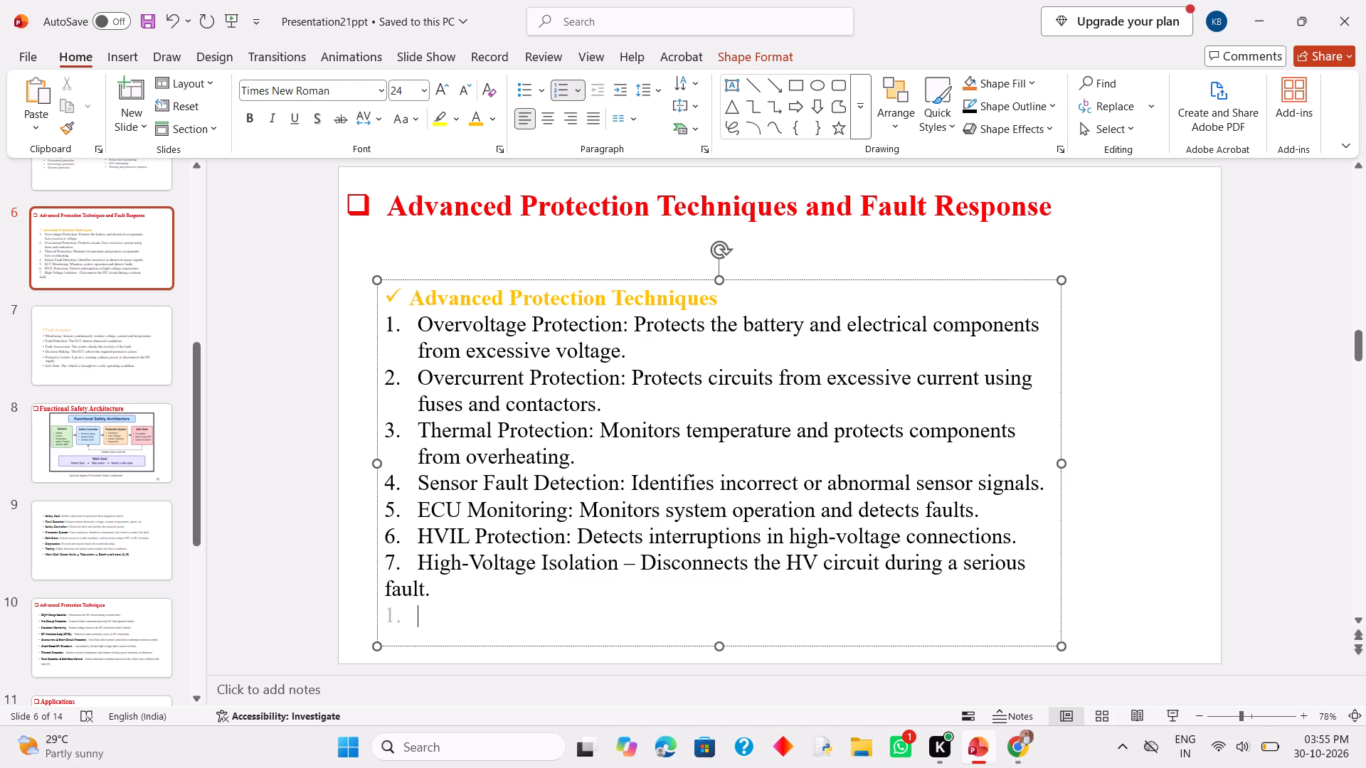
# Delete "High-Voltage" and its trailing space from point 7 so that the term reads "Isolation".
pyautogui.click(536, 565)
pyautogui.press('BackSpace')
pyautogui.press('BackSpace')
pyautogui.press('BackSpace')
pyautogui.press('BackSpace')
pyautogui.press('BackSpace')
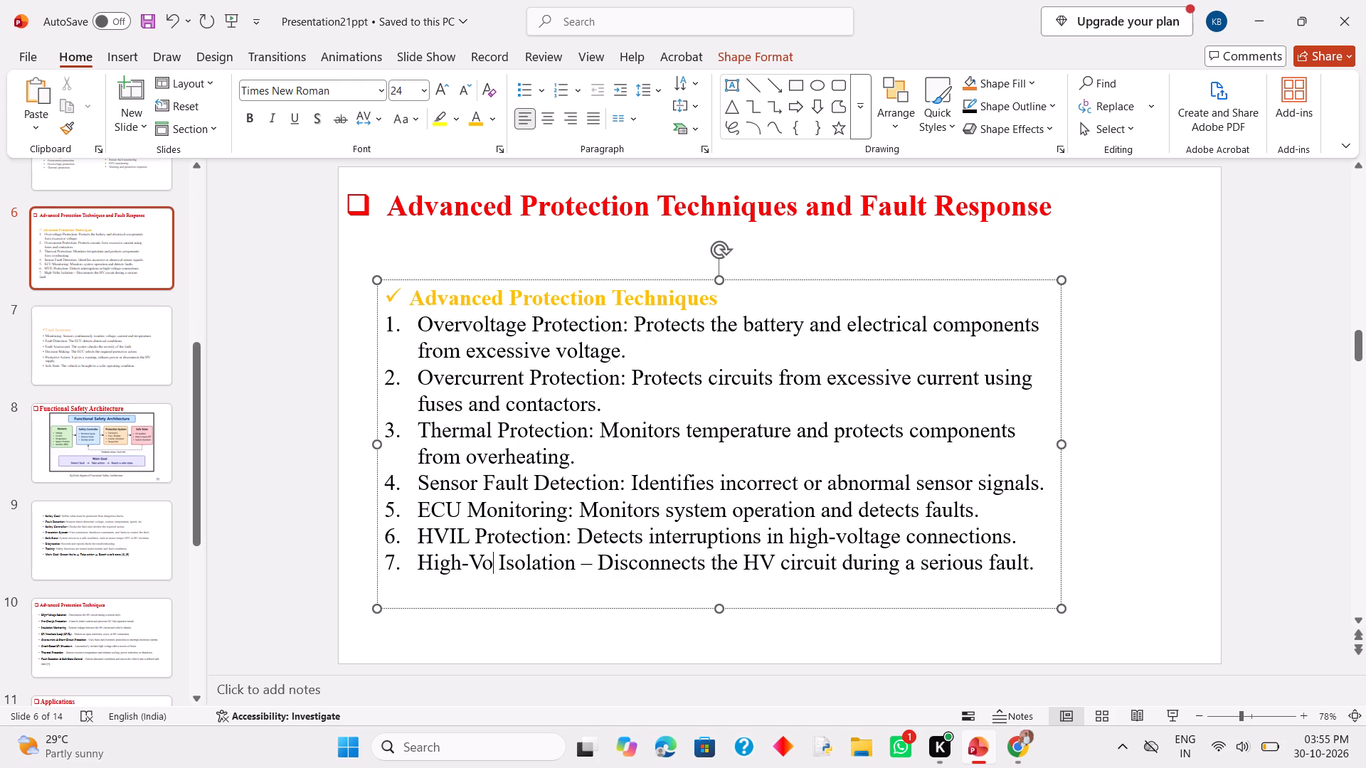
pyautogui.press('BackSpace')
pyautogui.press('BackSpace')
pyautogui.press('BackSpace')
pyautogui.press('BackSpace')
pyautogui.press('BackSpace')
pyautogui.press('BackSpace')
pyautogui.press('BackSpace')
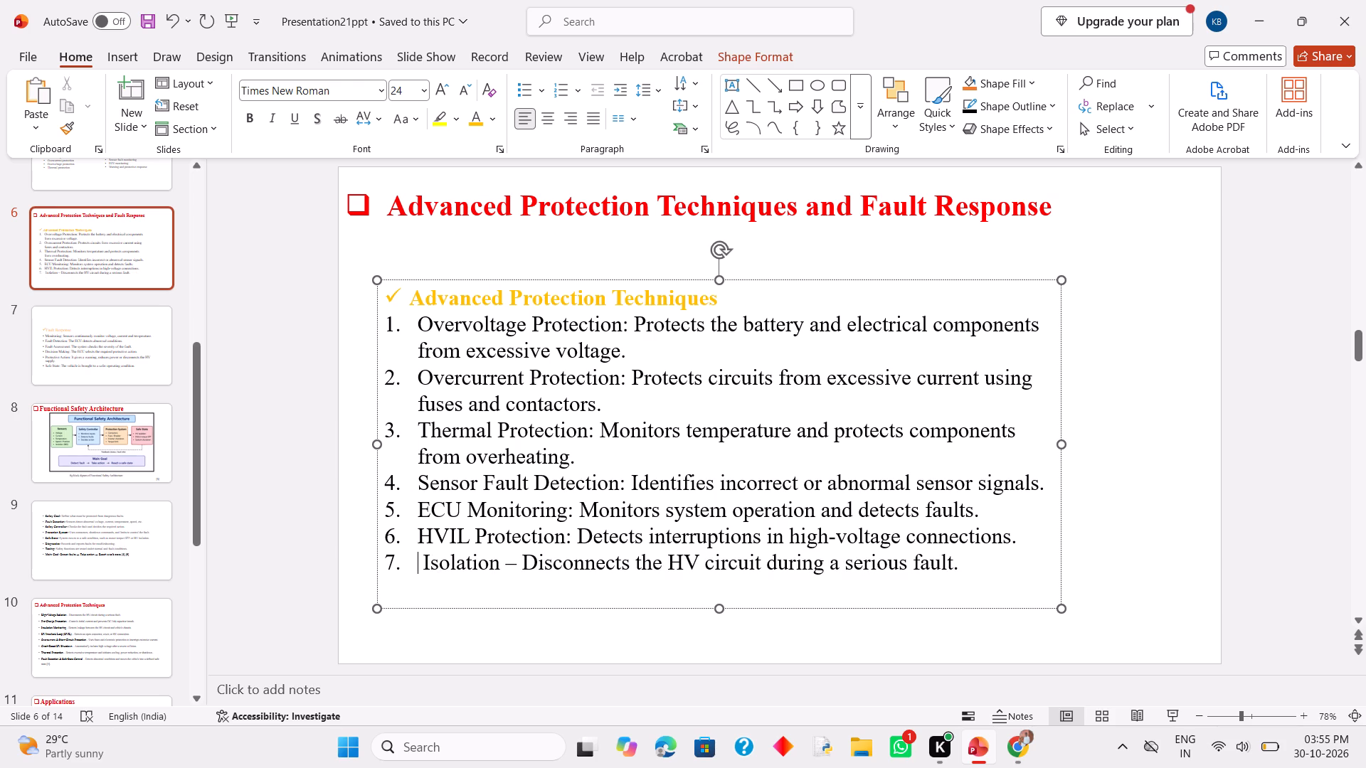
pyautogui.press('Right')
pyautogui.press('BackSpace')
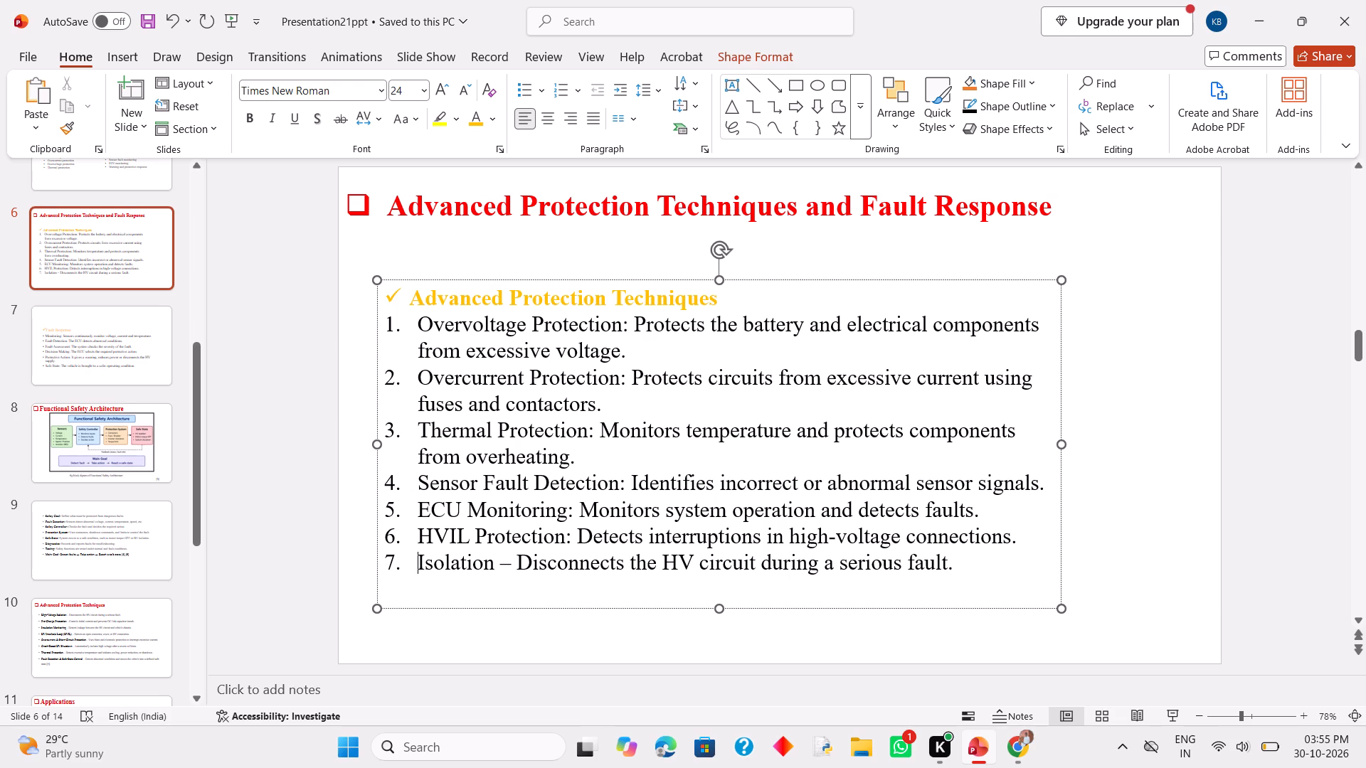
# Replace "HV" with "battery" in point 7, making it "Disconnects the battery circuit during a serious fault.".
pyautogui.click(692, 558)
pyautogui.press('BackSpace')
pyautogui.press('BackSpace')
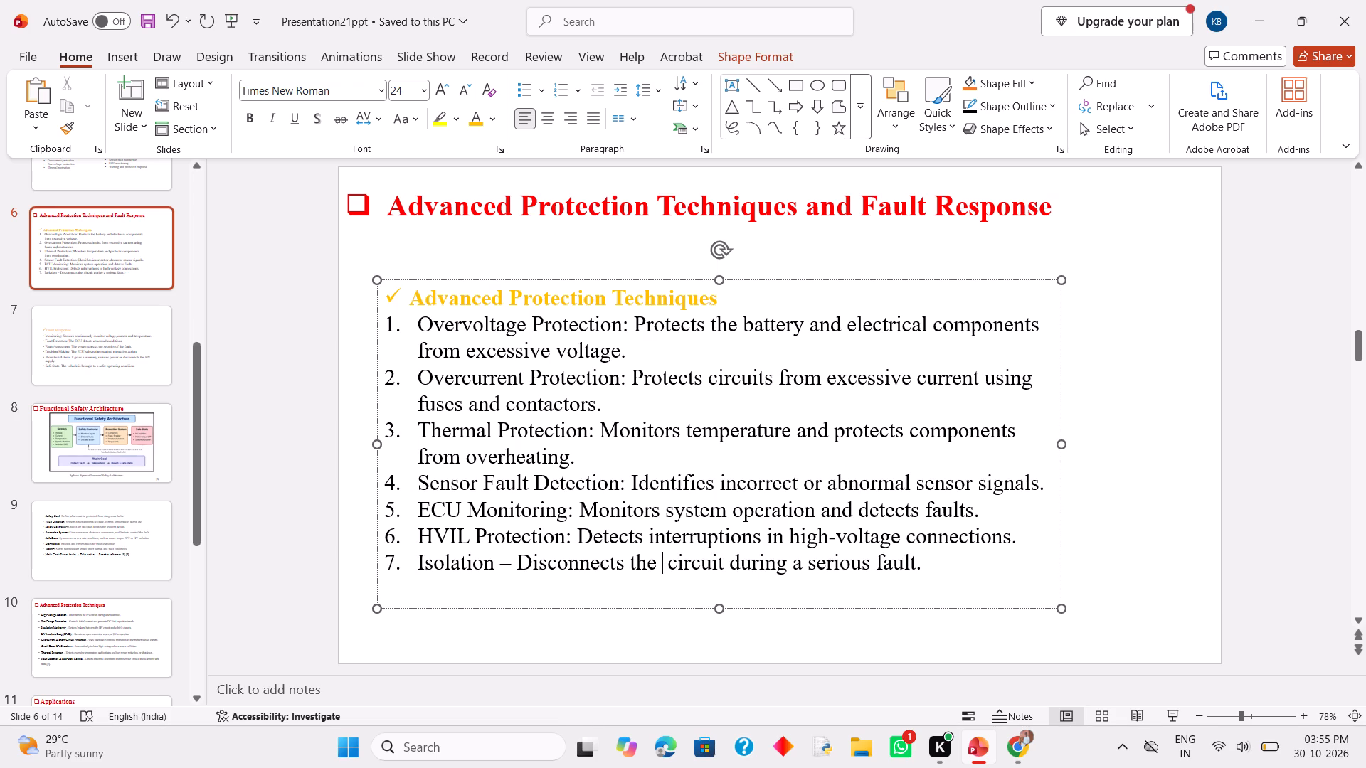
pyautogui.press('Right')
pyautogui.press('b')
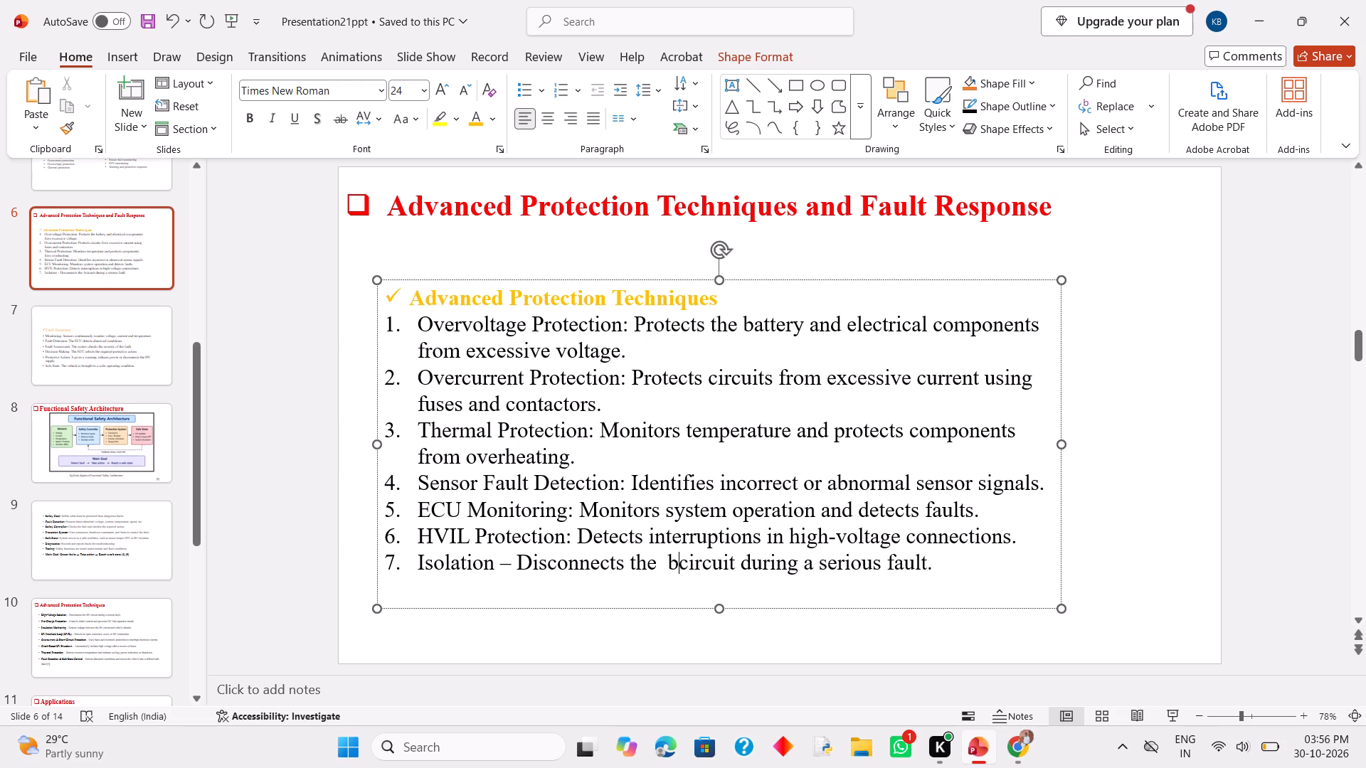
pyautogui.press('BackSpace')
pyautogui.press('BackSpace')
pyautogui.press('BackSpace')
pyautogui.press('space')
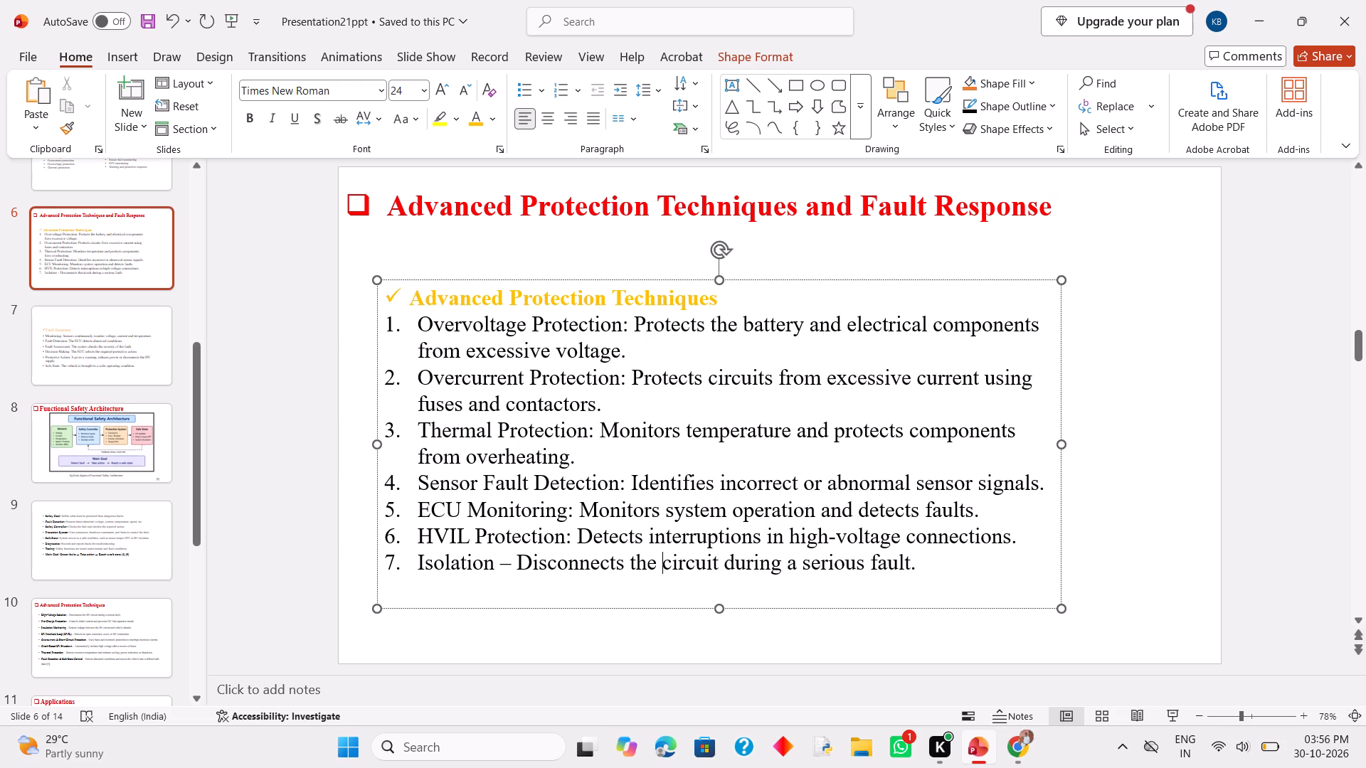
pyautogui.write('B')
pyautogui.press('a')
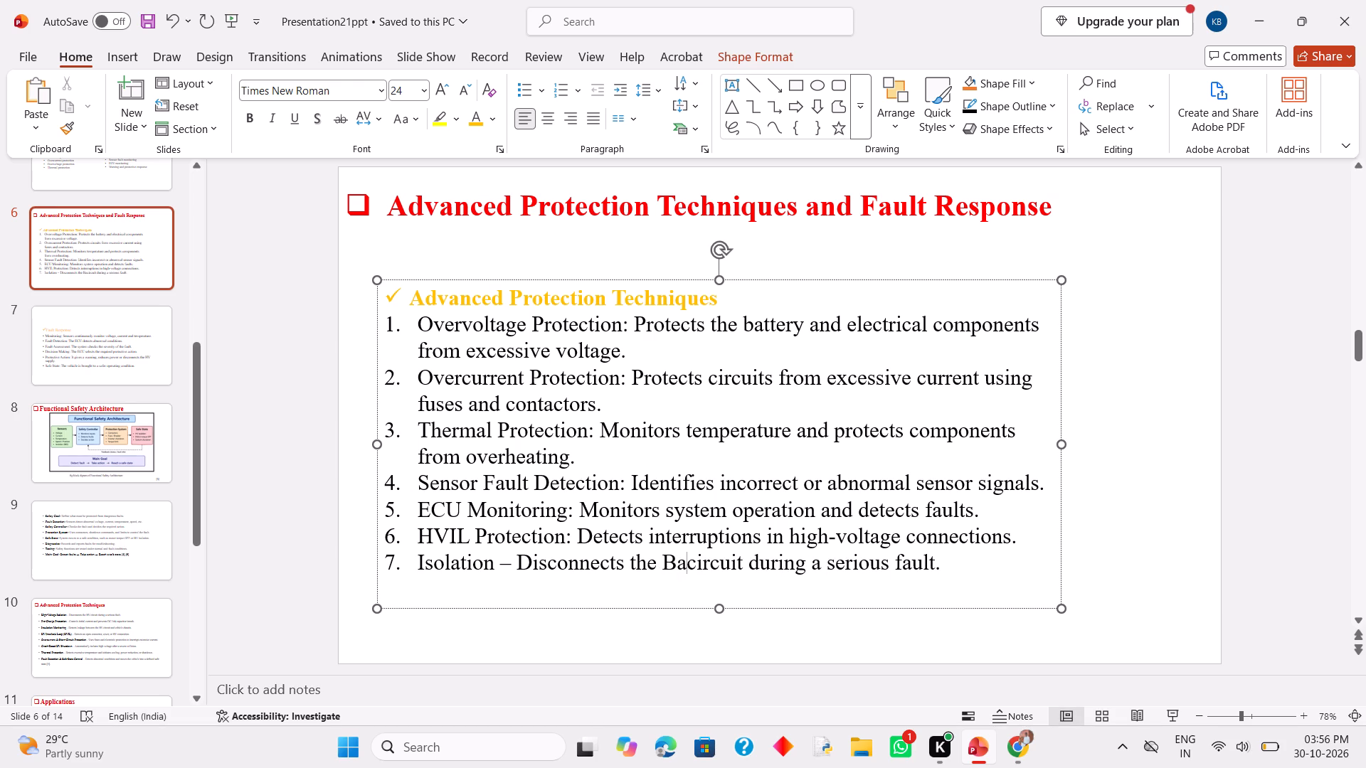
pyautogui.press('BackSpace')
pyautogui.press('BackSpace')
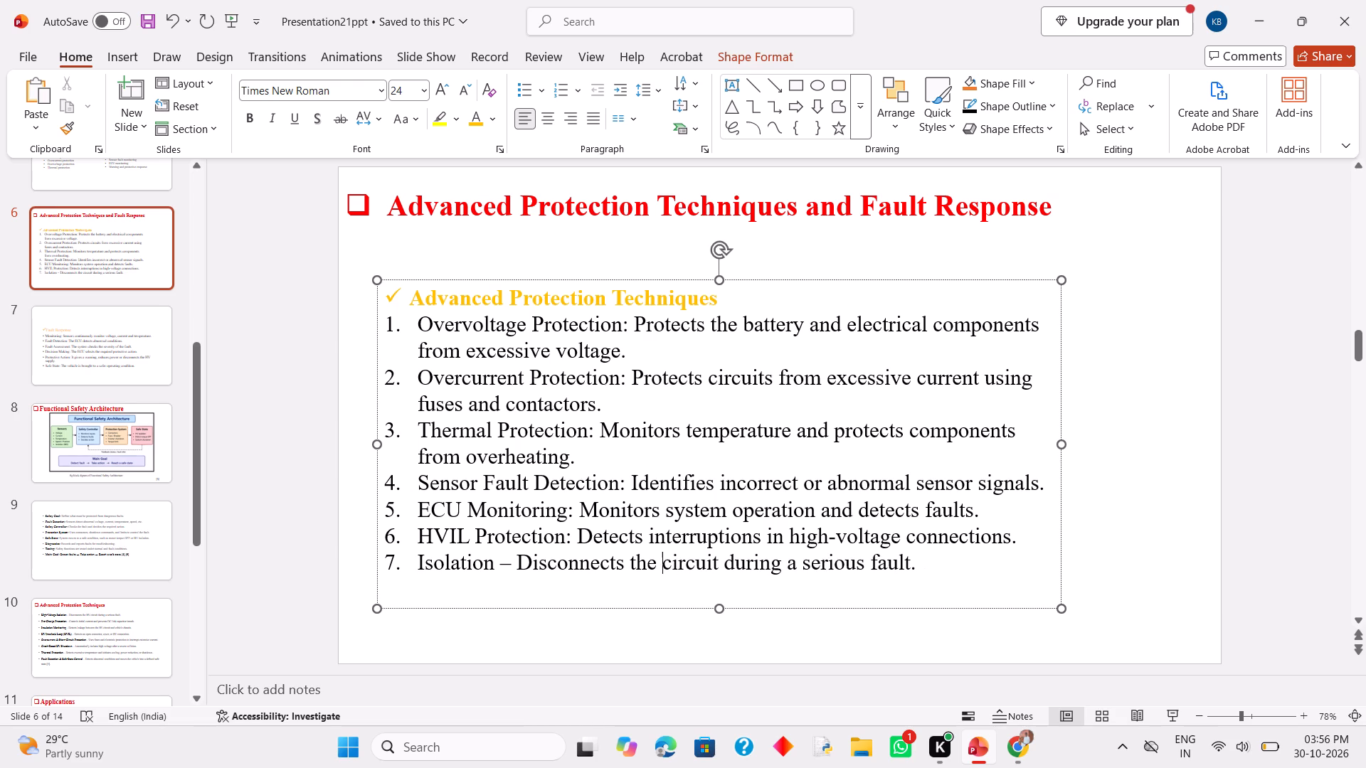
pyautogui.write('ba')
pyautogui.write('tterry')
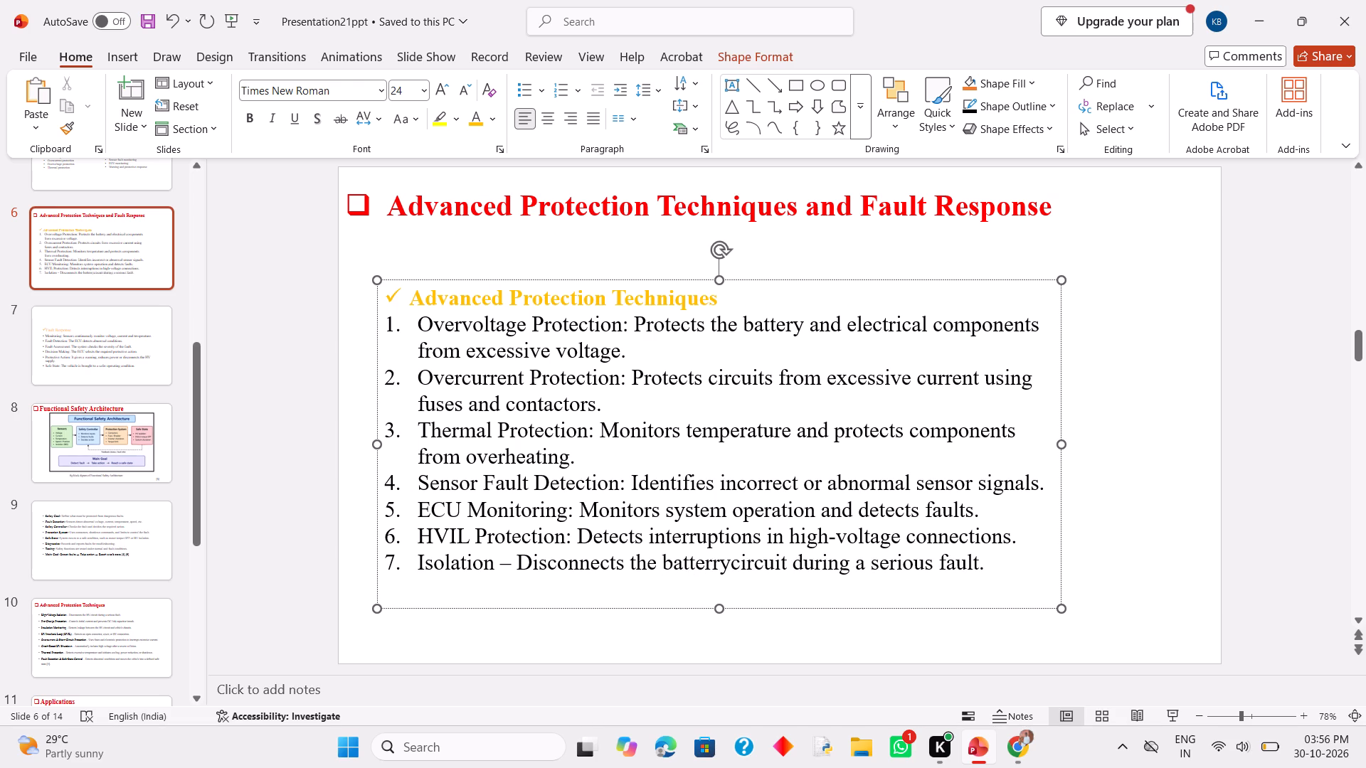
pyautogui.press('BackSpace')
pyautogui.press('BackSpace')
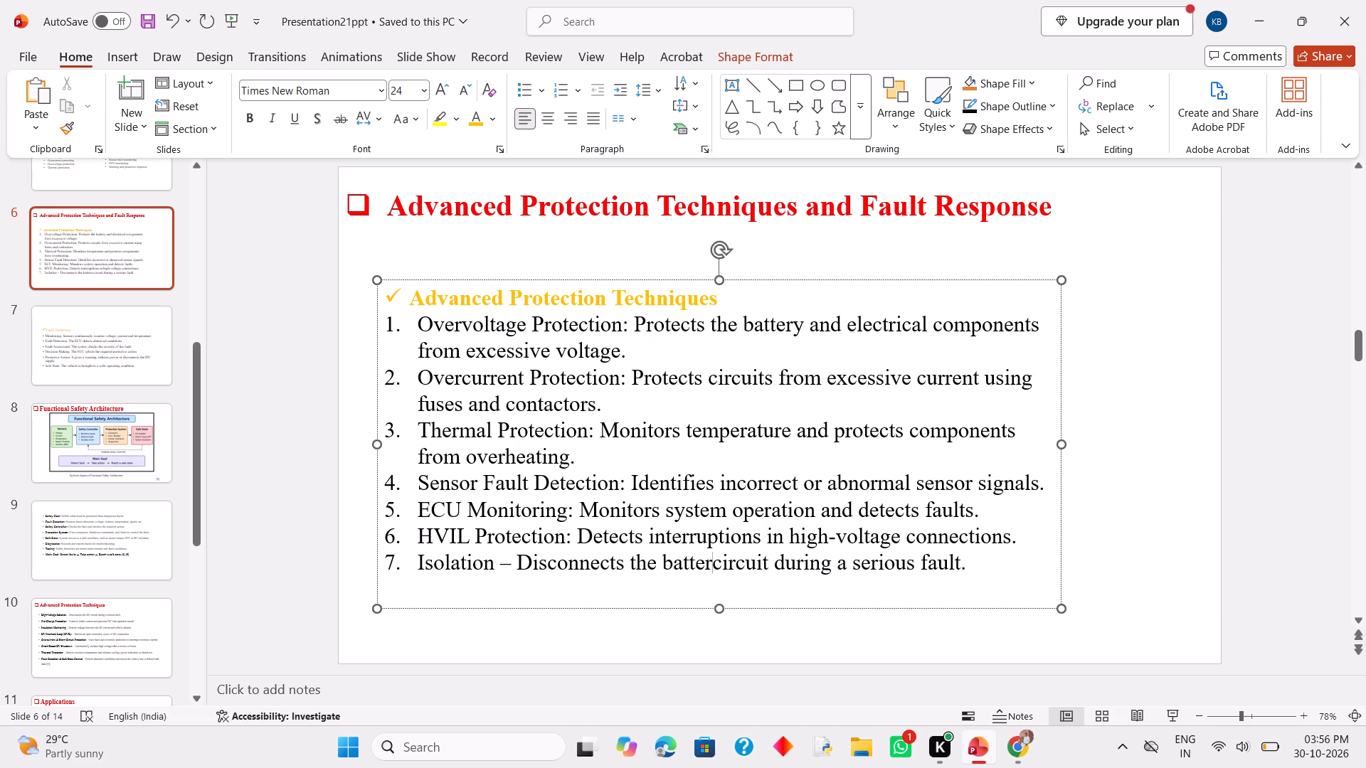
pyautogui.press('y')
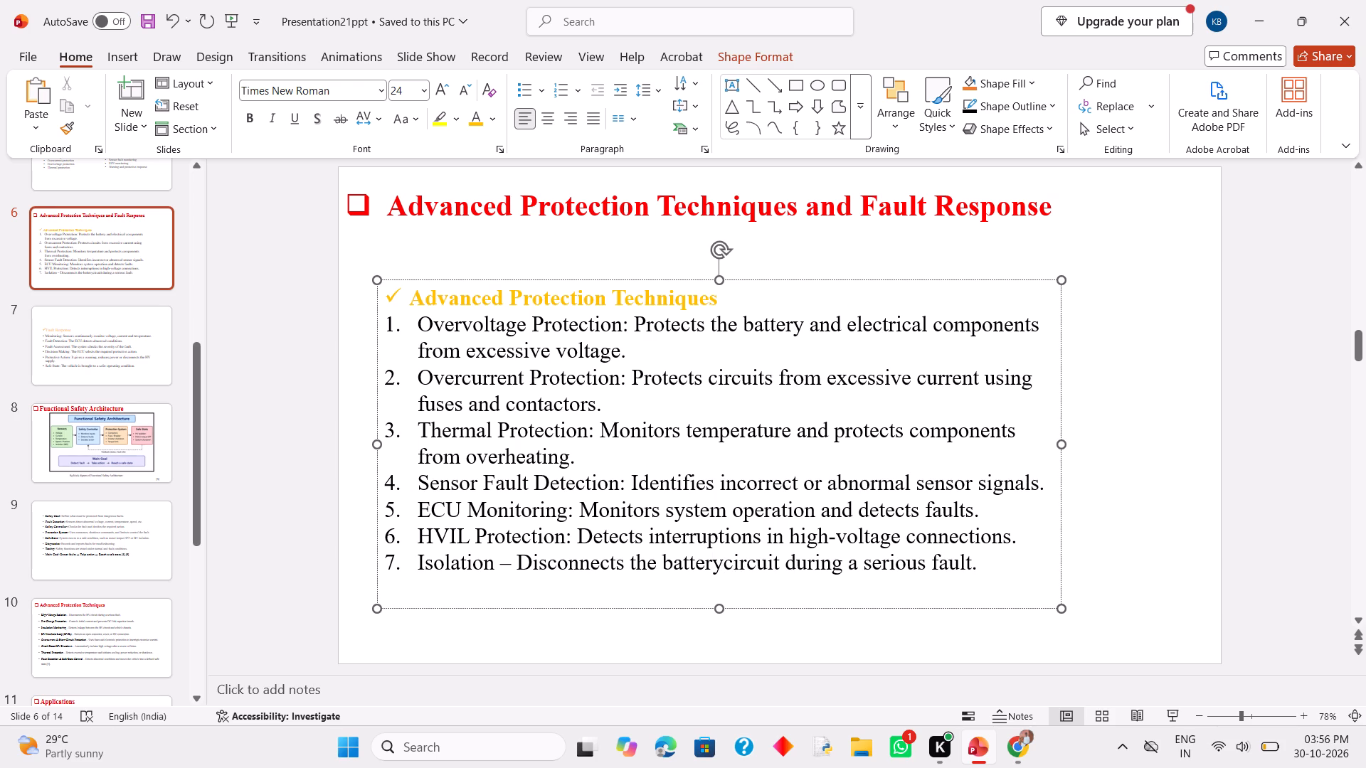
pyautogui.press('space')
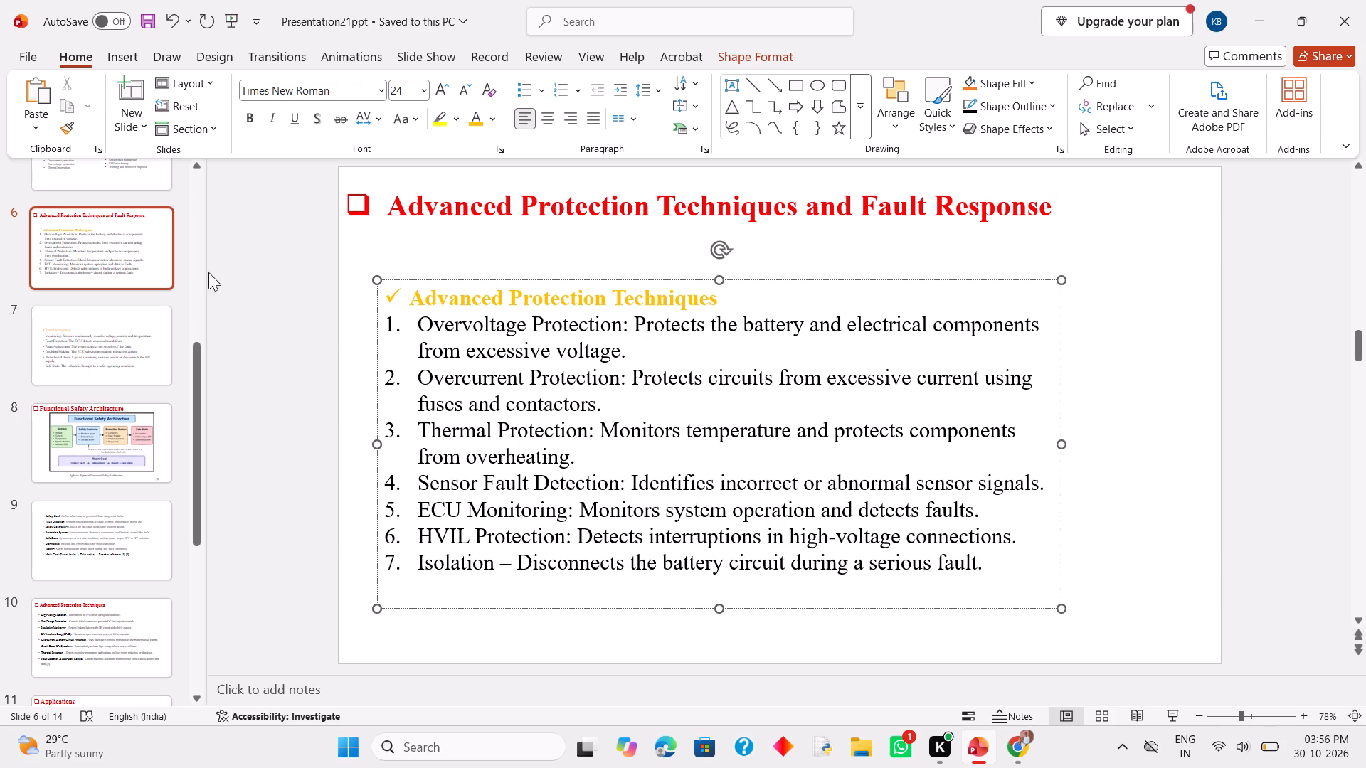
# Review the opening slides up to slide 6, comparing the Electrical and Functional Safety Protection slide with the Advanced Protection Techniques points.
pyautogui.scroll(1, 110, 206)
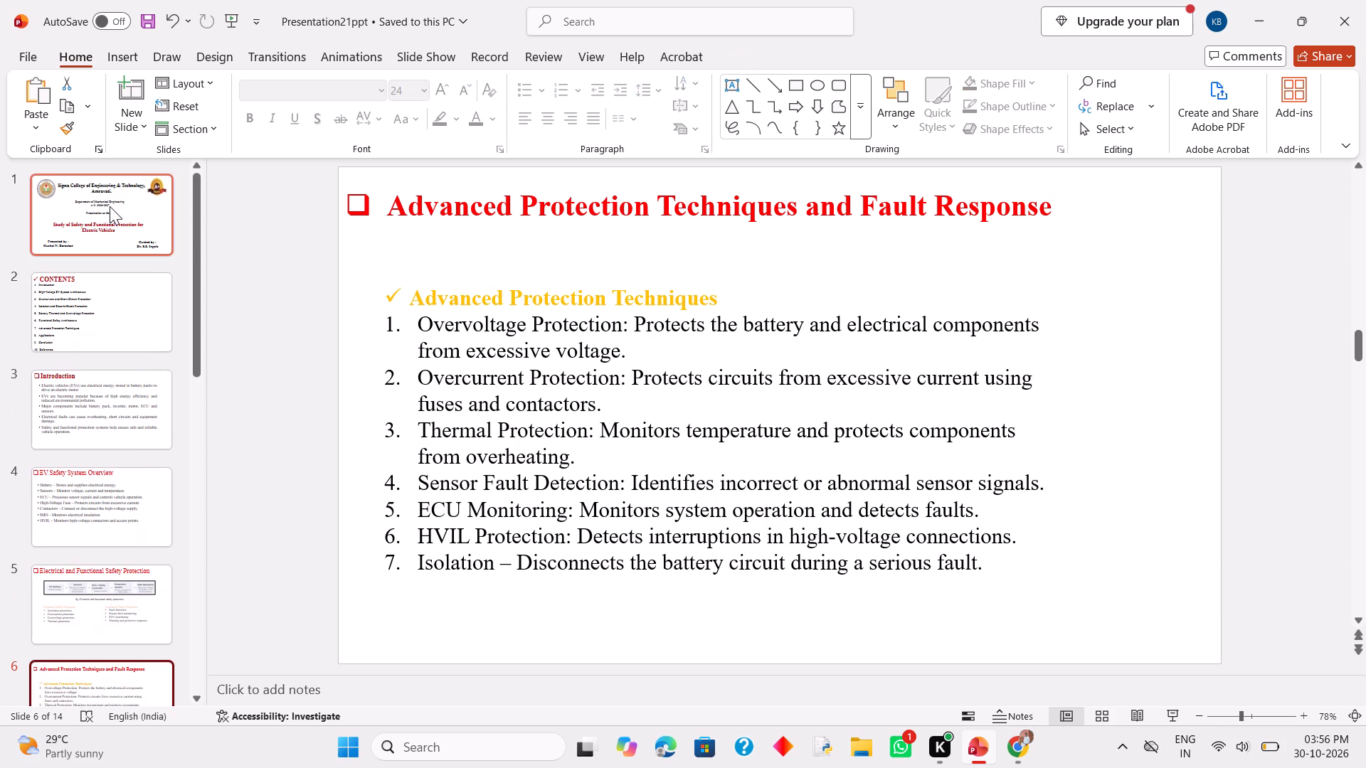
pyautogui.click(92, 319)
pyautogui.click(96, 395)
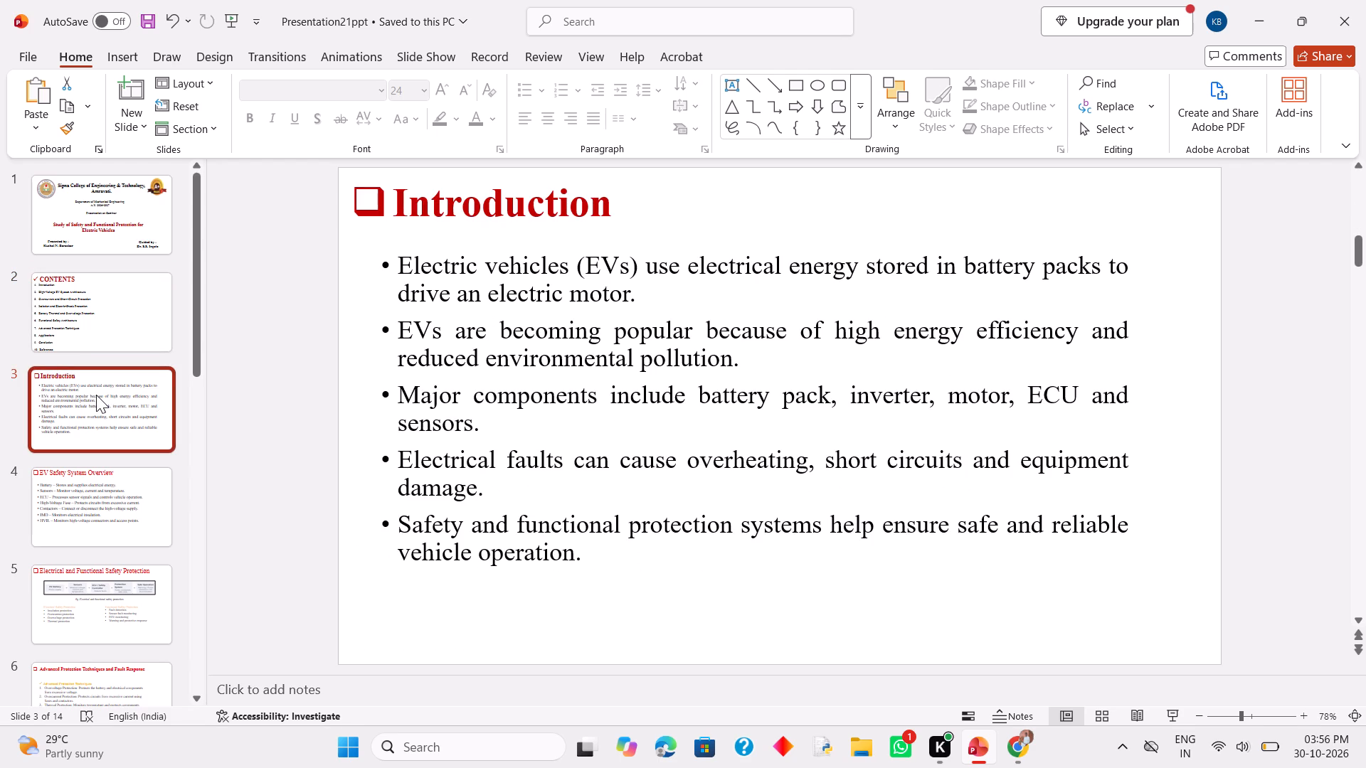
pyautogui.click(77, 545)
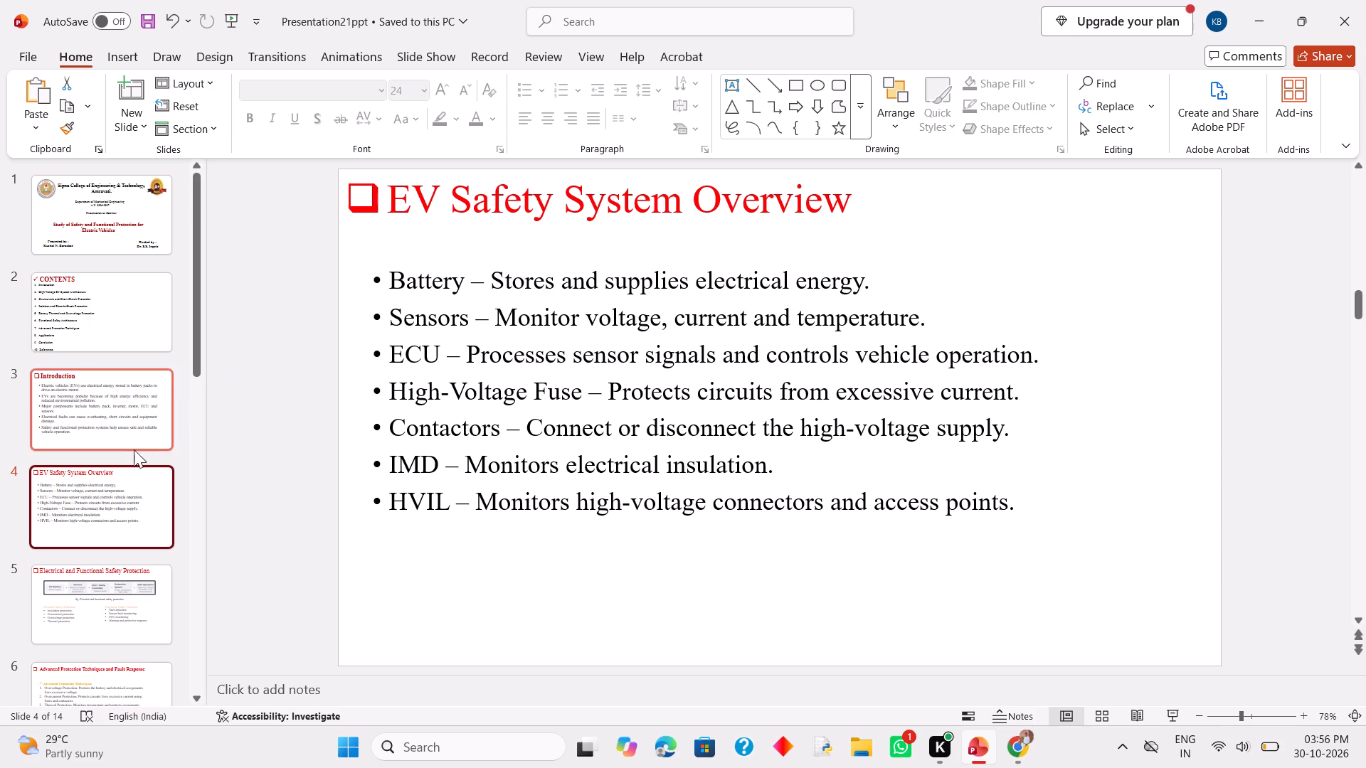
pyautogui.click(108, 569)
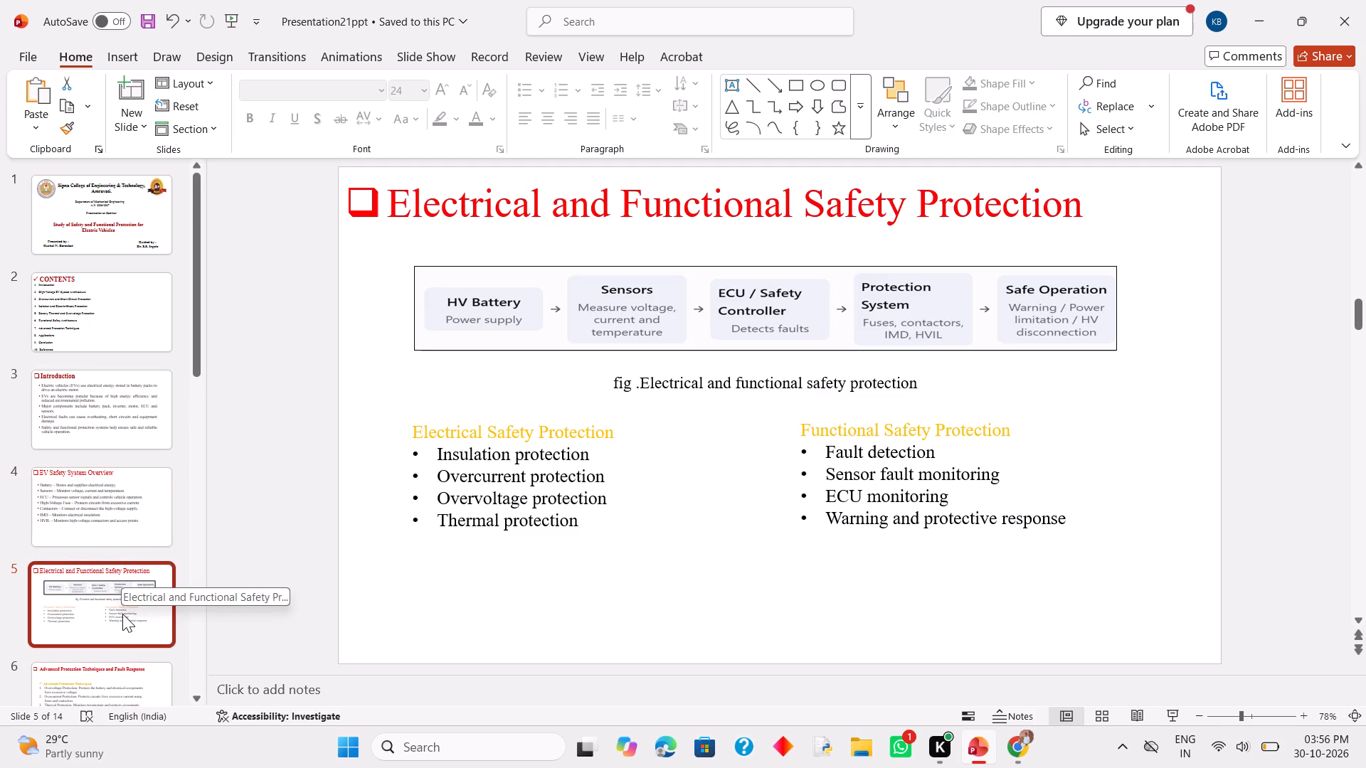
pyautogui.click(120, 672)
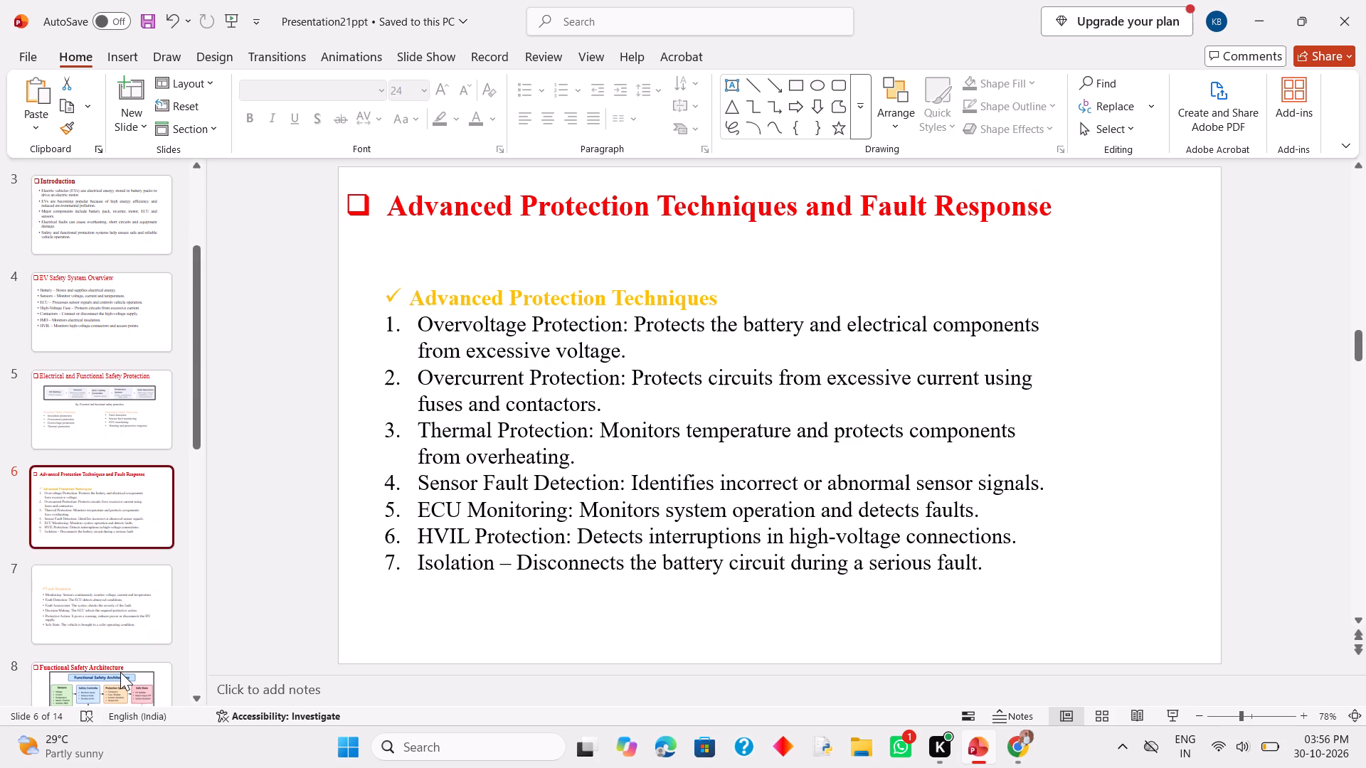
pyautogui.click(120, 507)
pyautogui.click(136, 410)
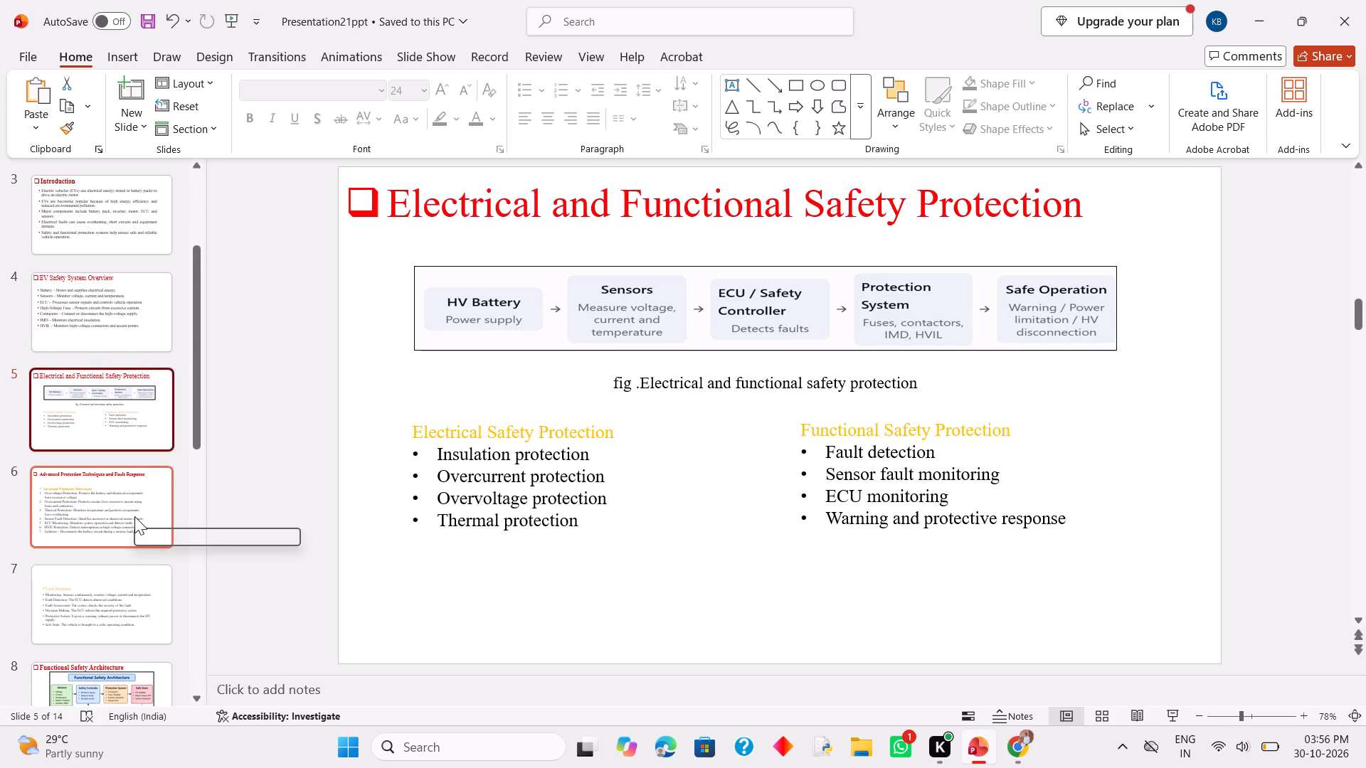
pyautogui.click(127, 492)
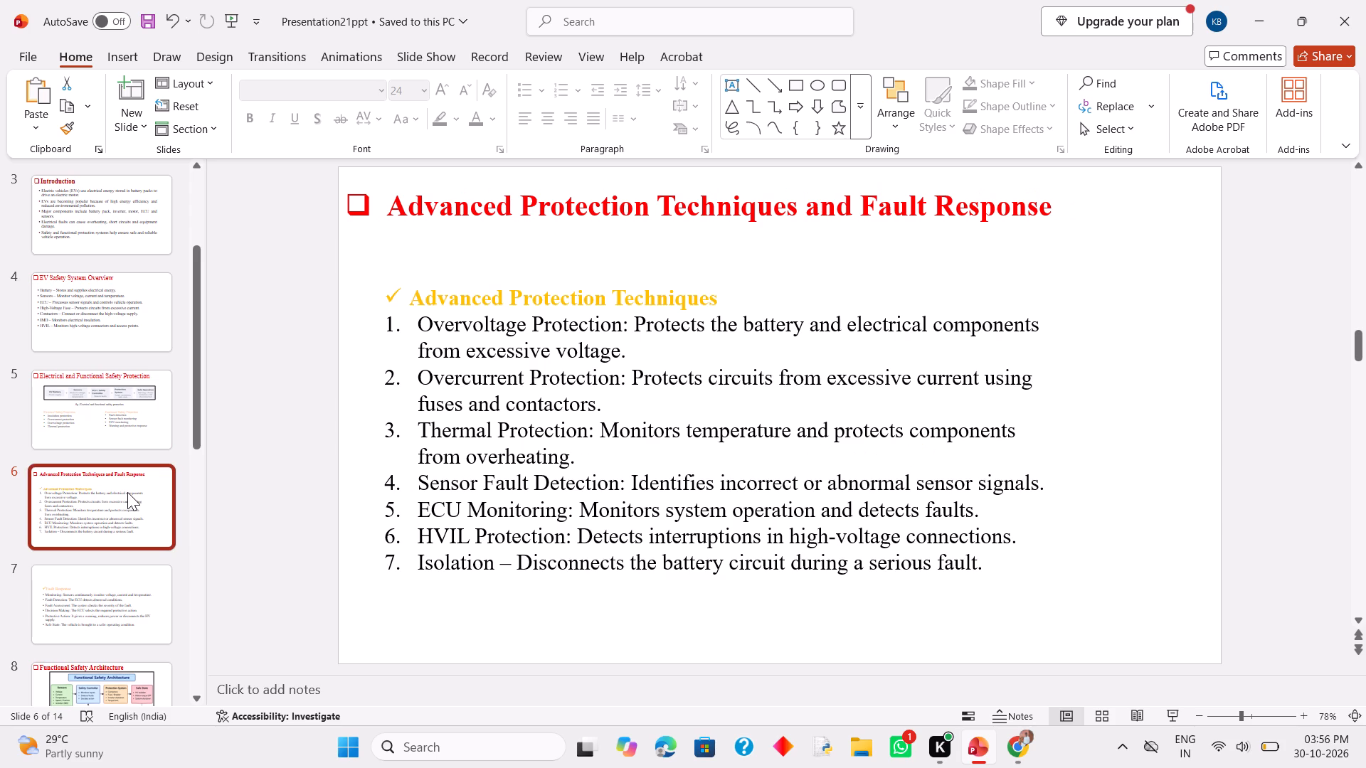
pyautogui.click(129, 422)
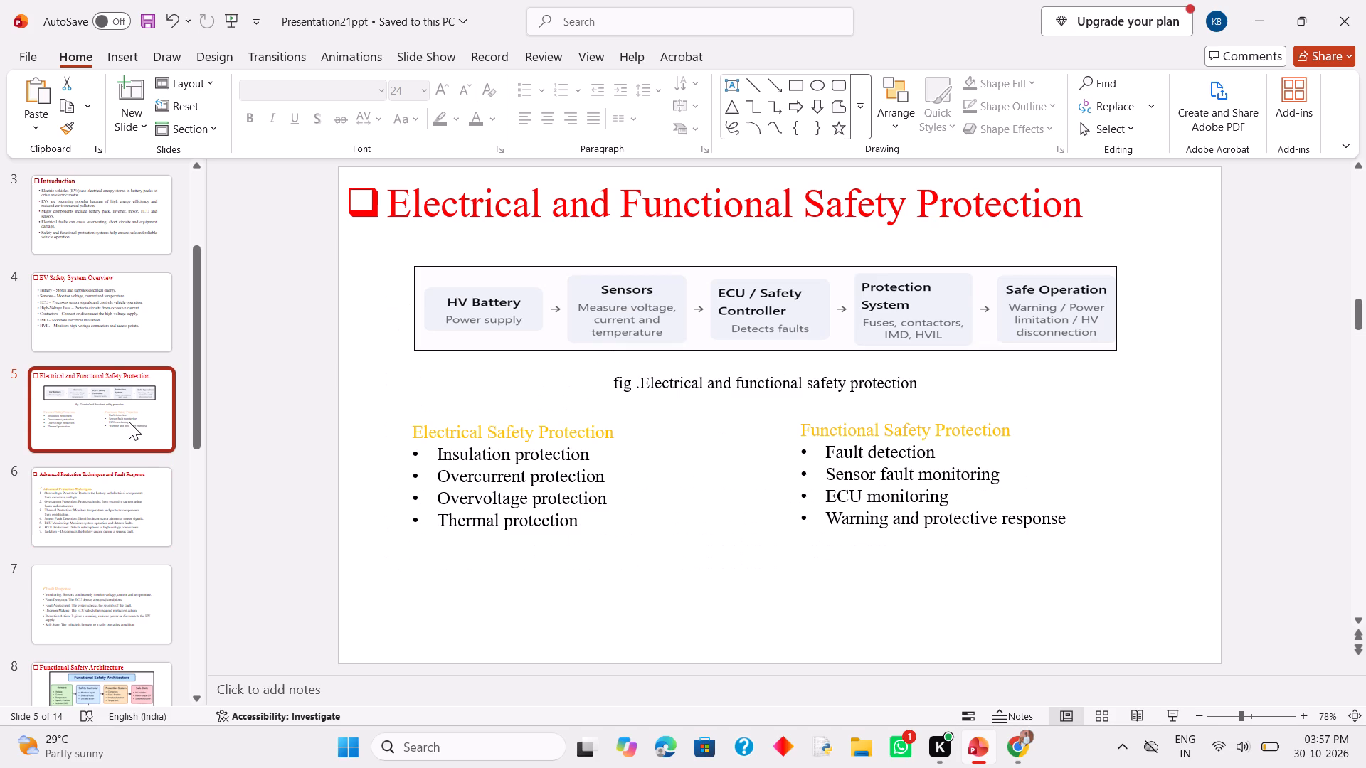
pyautogui.click(123, 499)
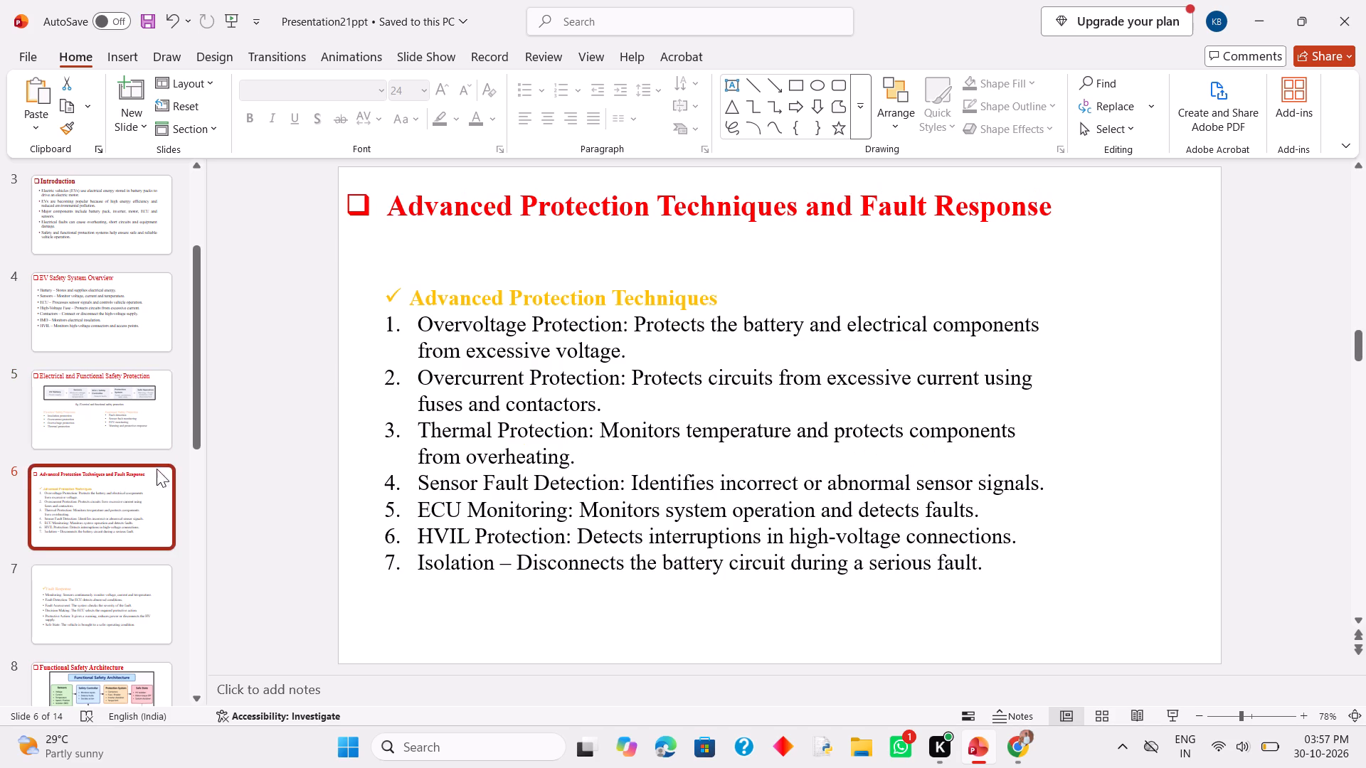
# Delete "HV" and its extra space from the Protective Action point on the Fault Response slide, so it ends "disconnects the supply.".
pyautogui.click(166, 420)
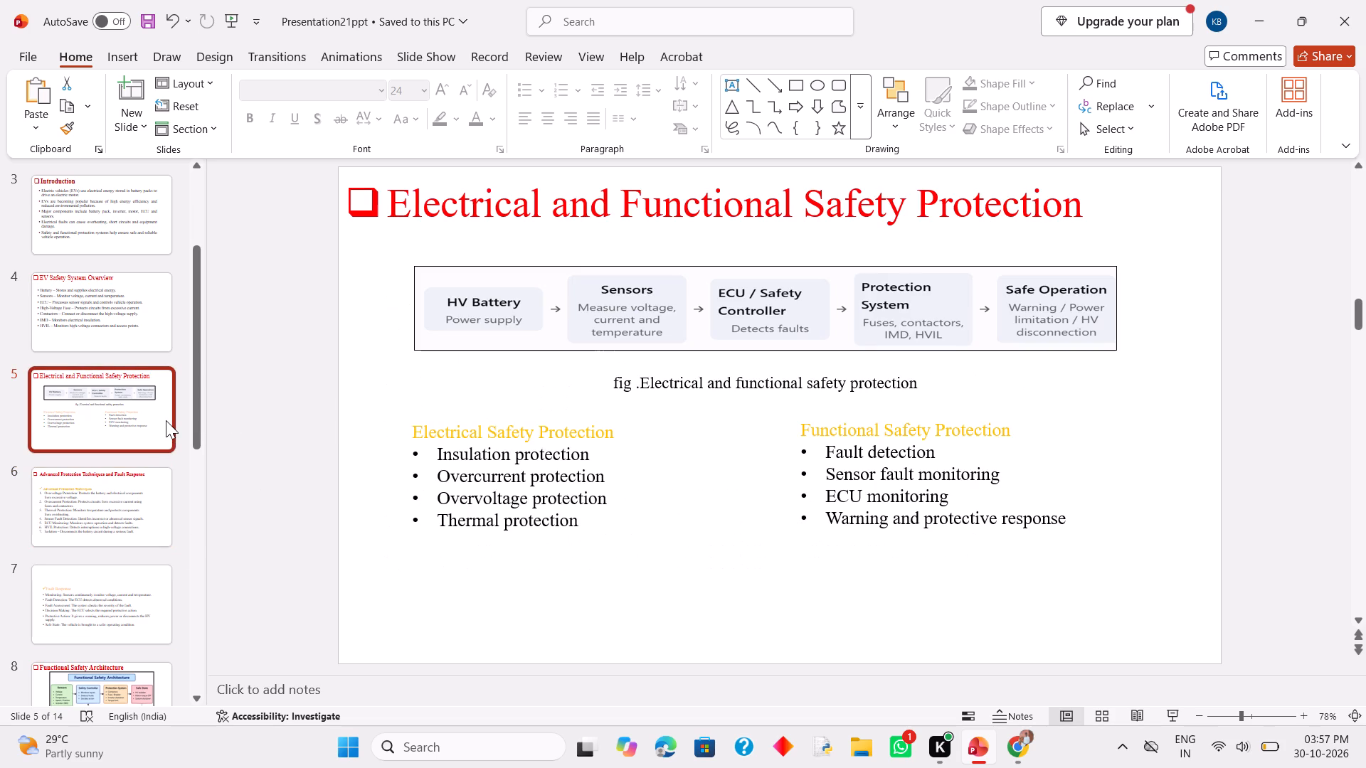
pyautogui.click(128, 501)
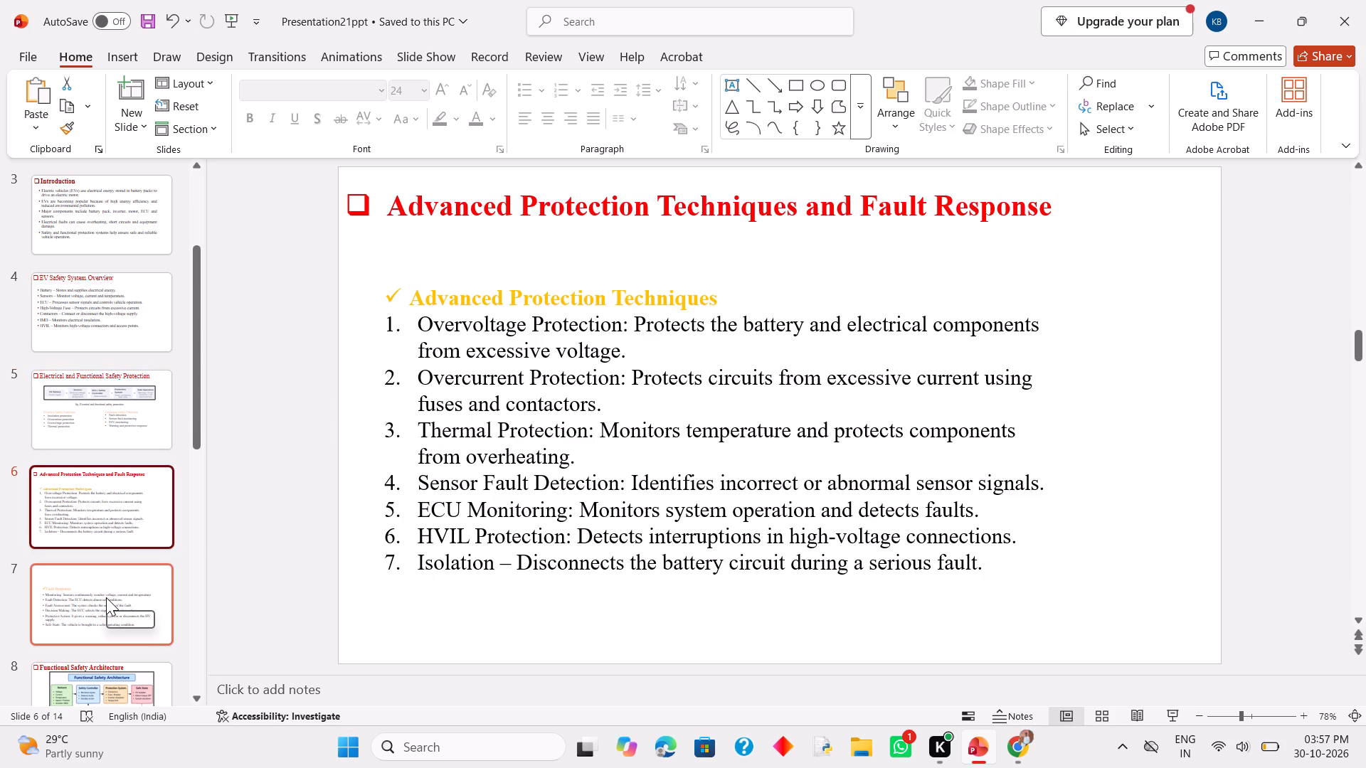
pyautogui.click(106, 597)
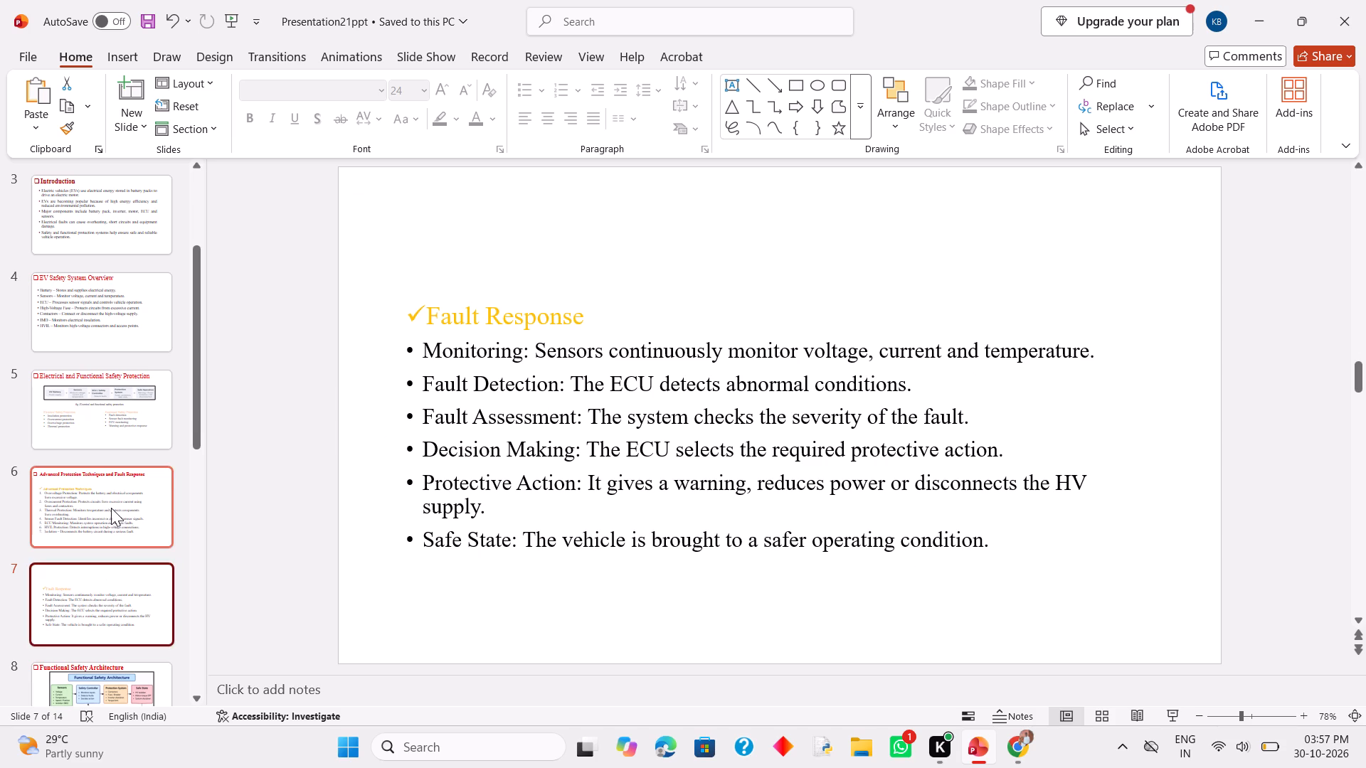
pyautogui.click(110, 510)
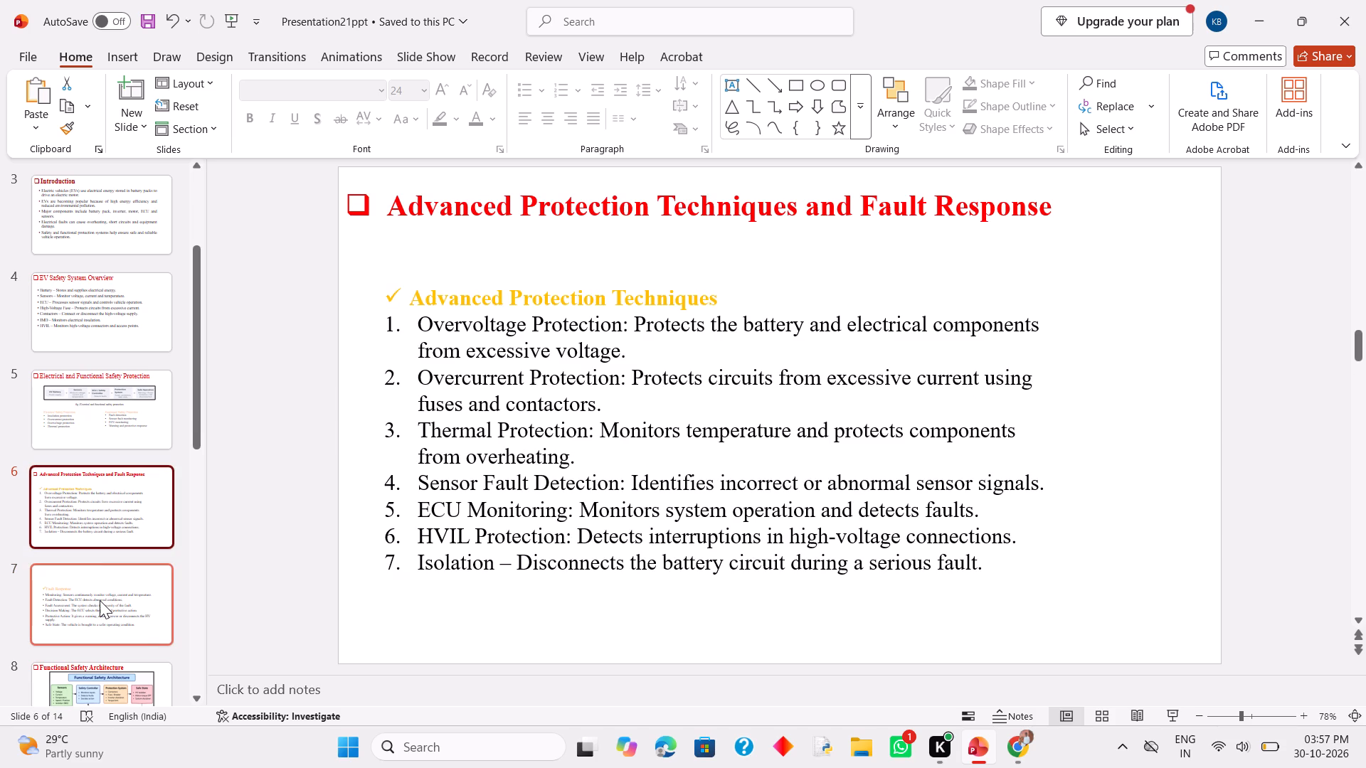
pyautogui.click(100, 600)
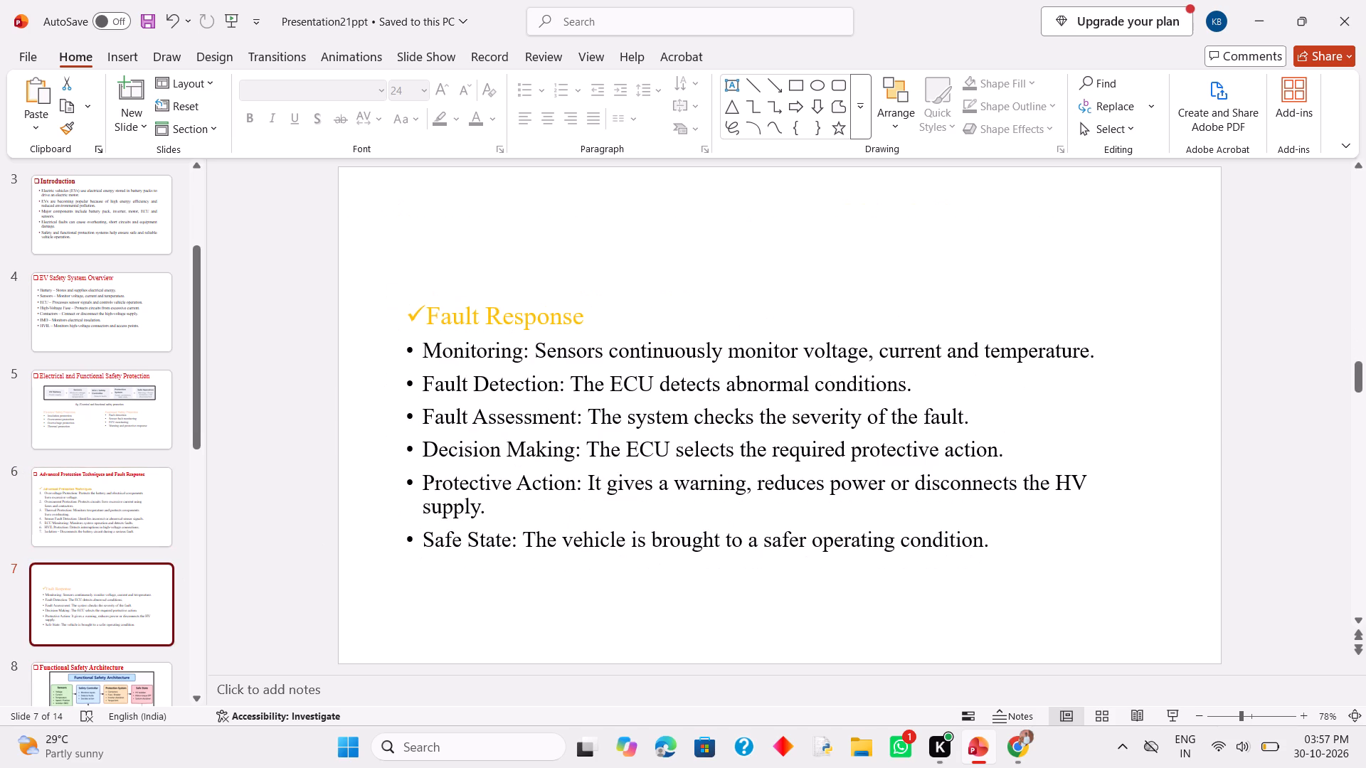
pyautogui.click(1089, 480)
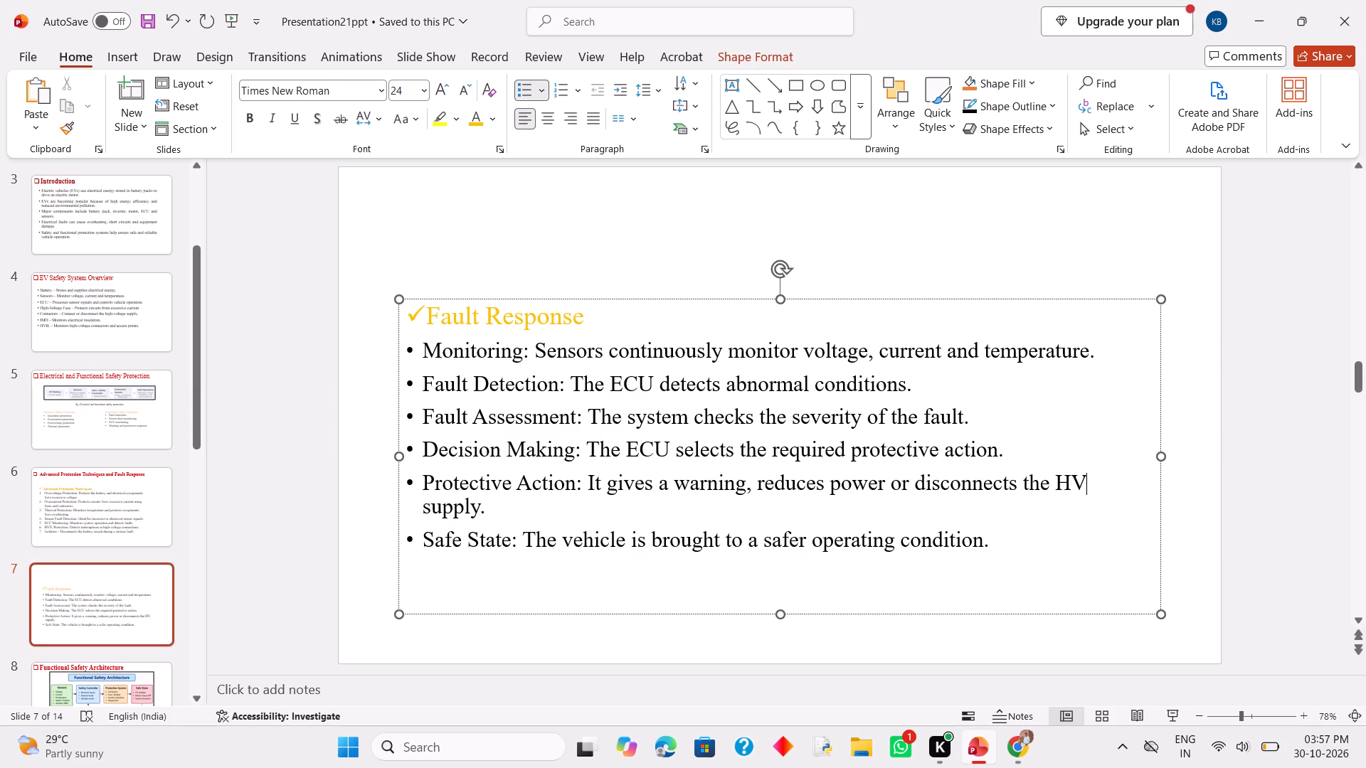
pyautogui.press('BackSpace')
pyautogui.press('BackSpace')
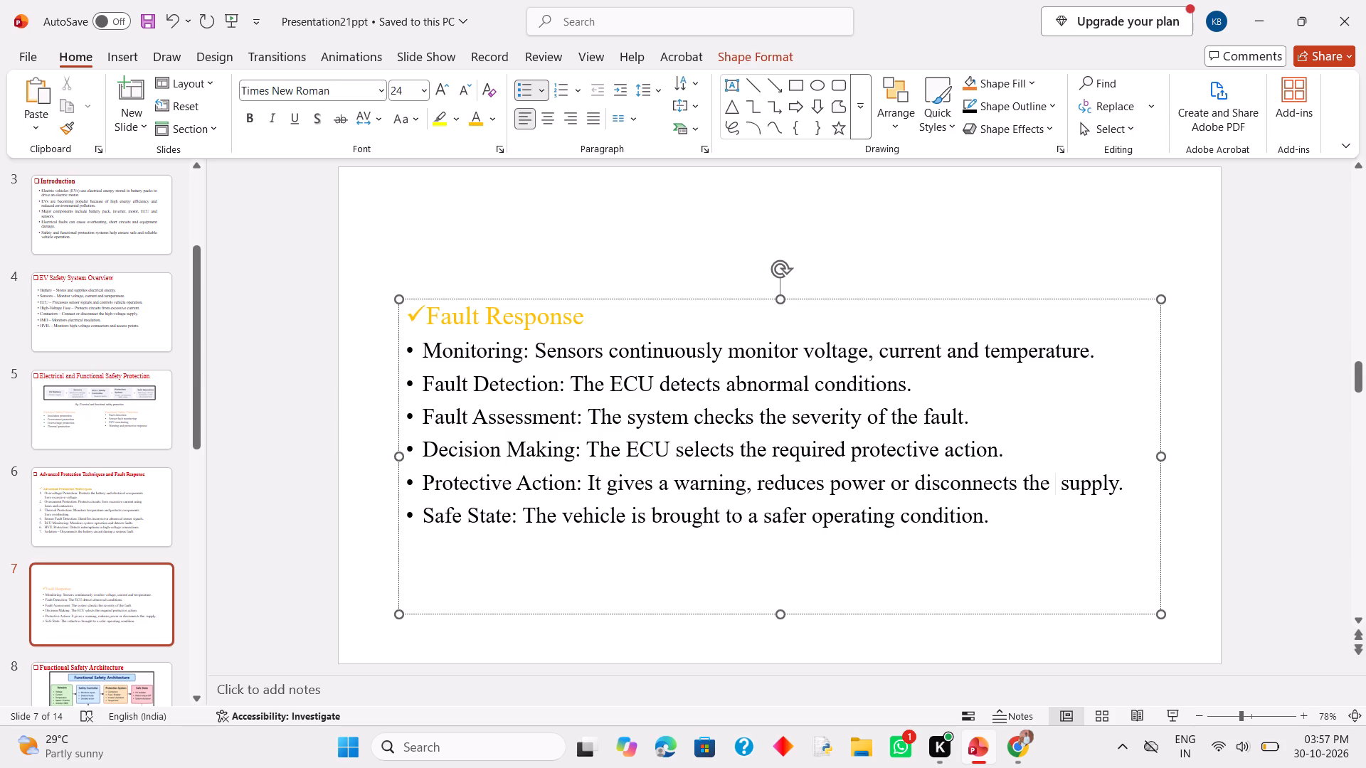
pyautogui.press('Right')
pyautogui.press('BackSpace')
# Review slides 1 to 6, comparing the title formatting of the EV Safety System Overview and Advanced Protection Techniques slides.
pyautogui.click(77, 516)
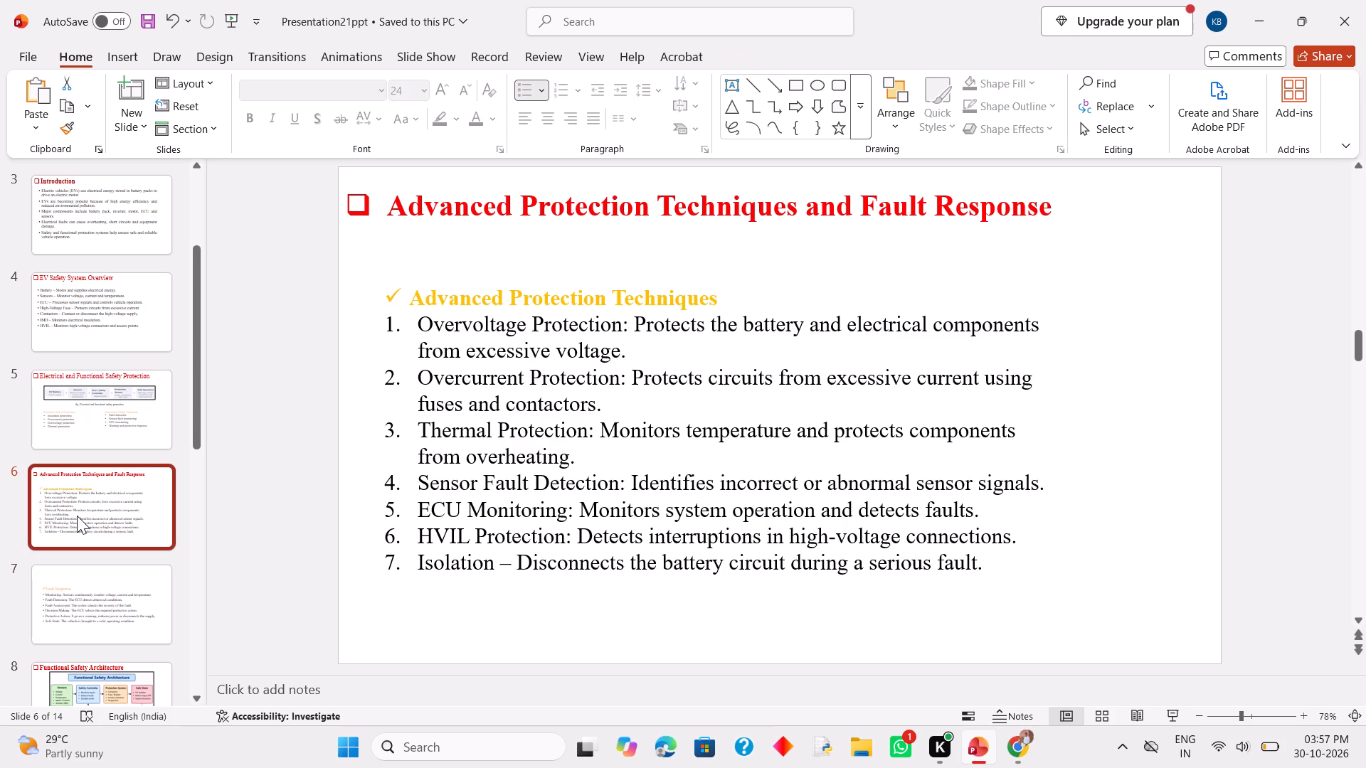
pyautogui.click(83, 436)
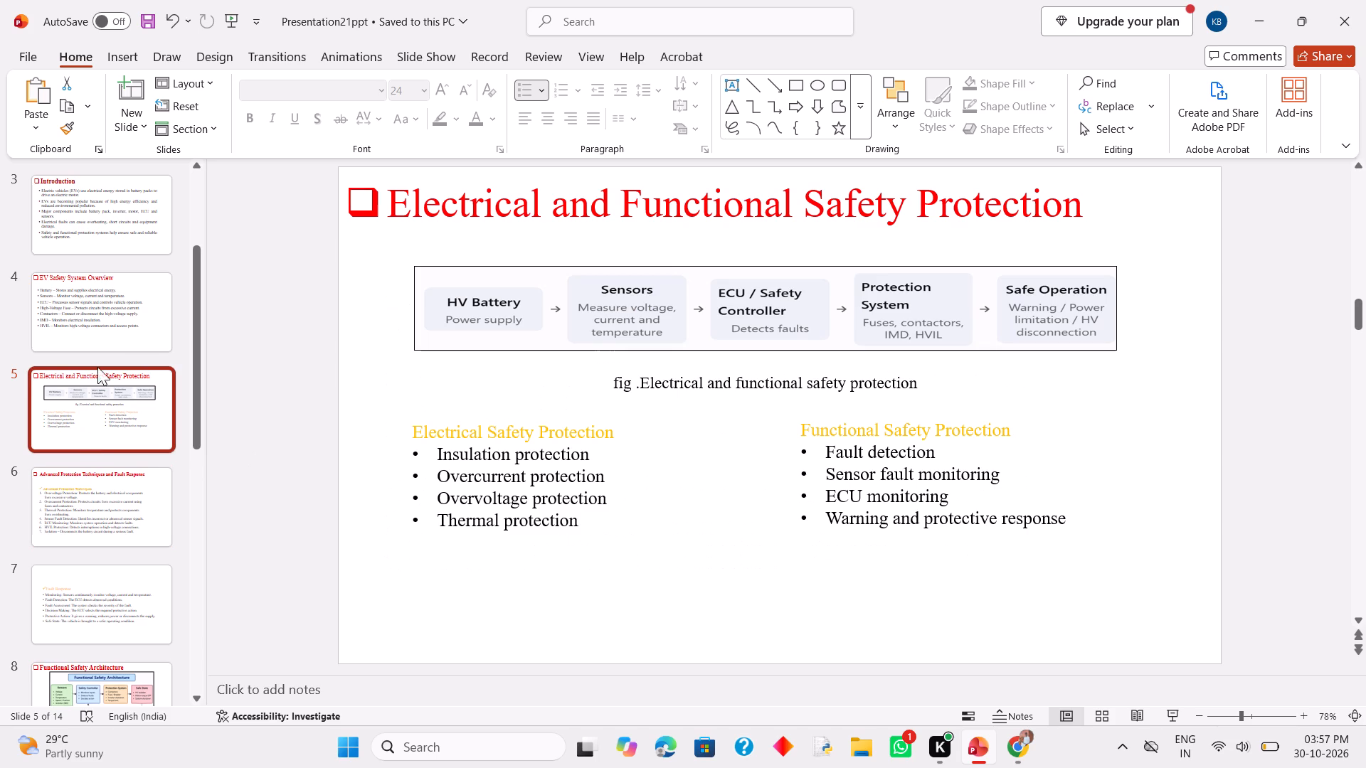
pyautogui.click(103, 314)
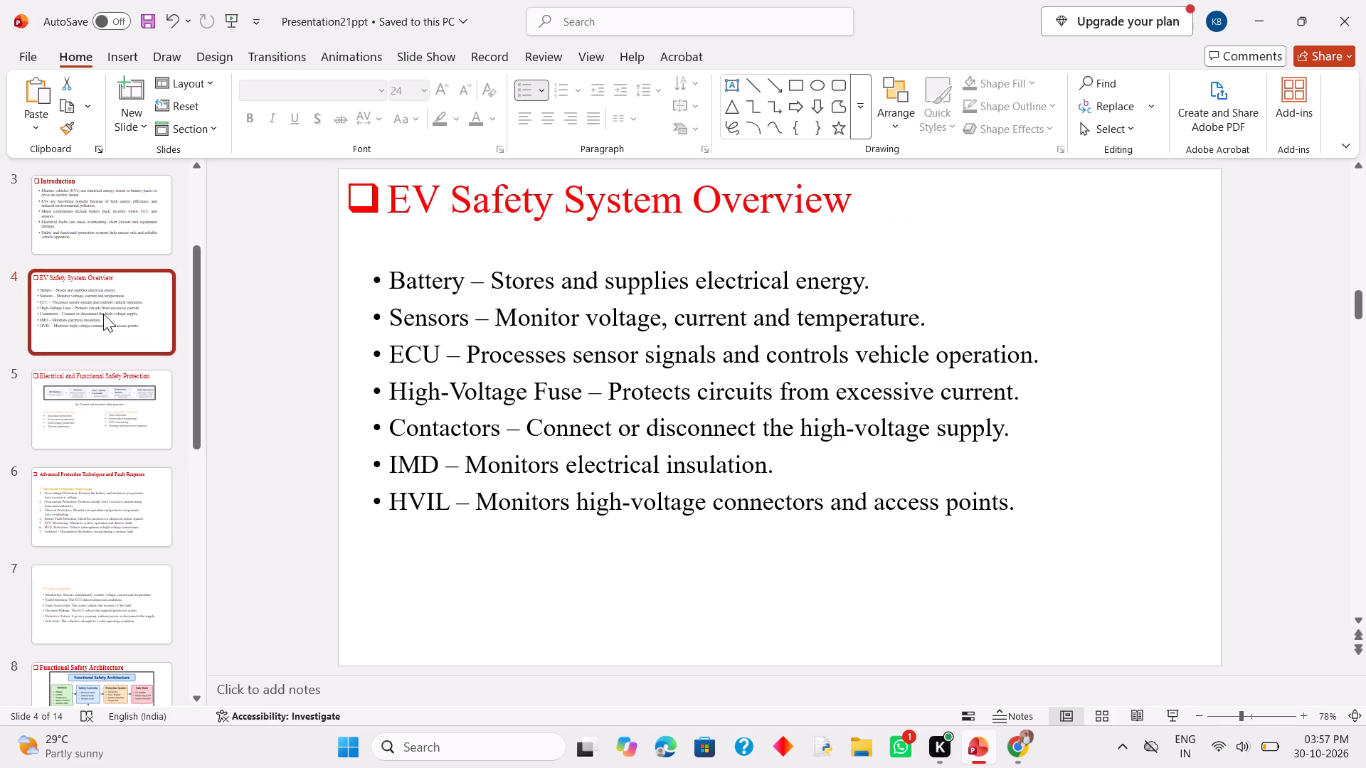
pyautogui.click(120, 196)
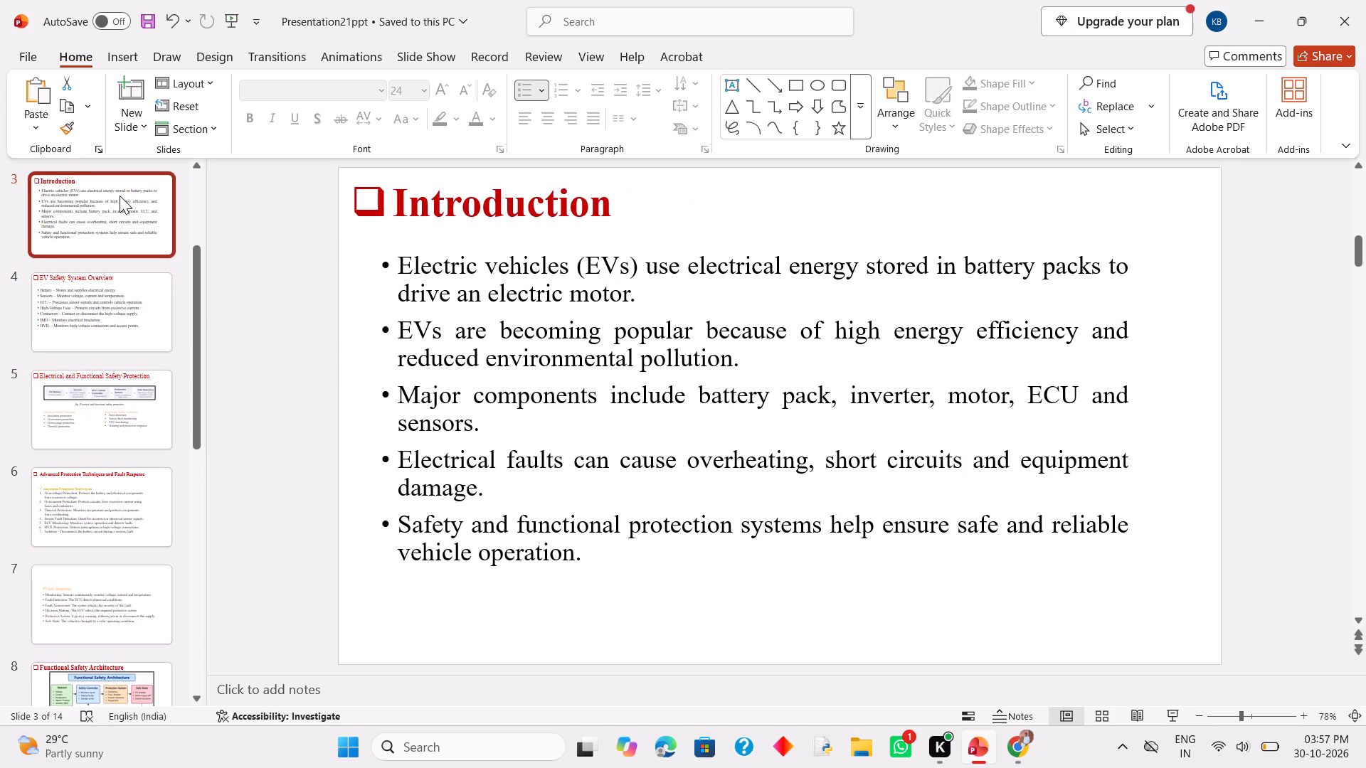
pyautogui.scroll(2, 120, 196)
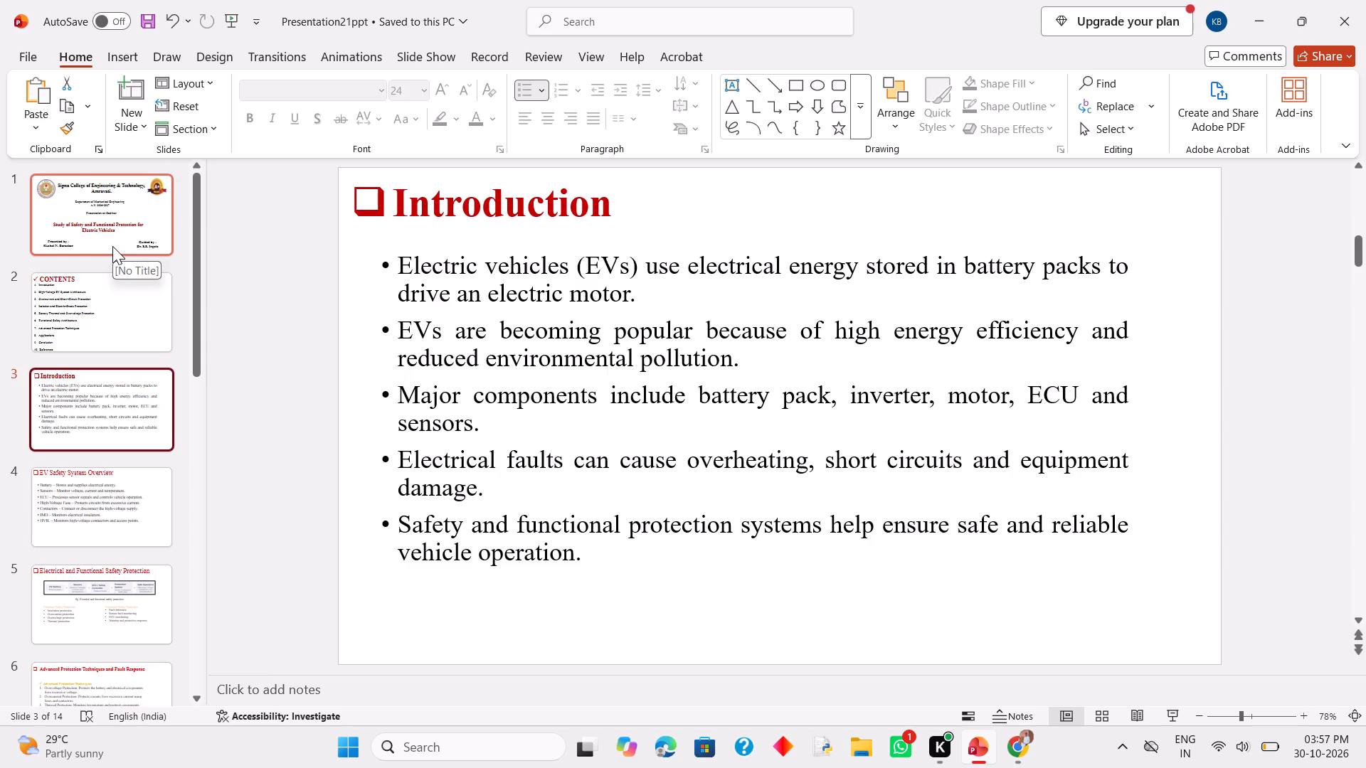
pyautogui.click(112, 246)
pyautogui.click(120, 319)
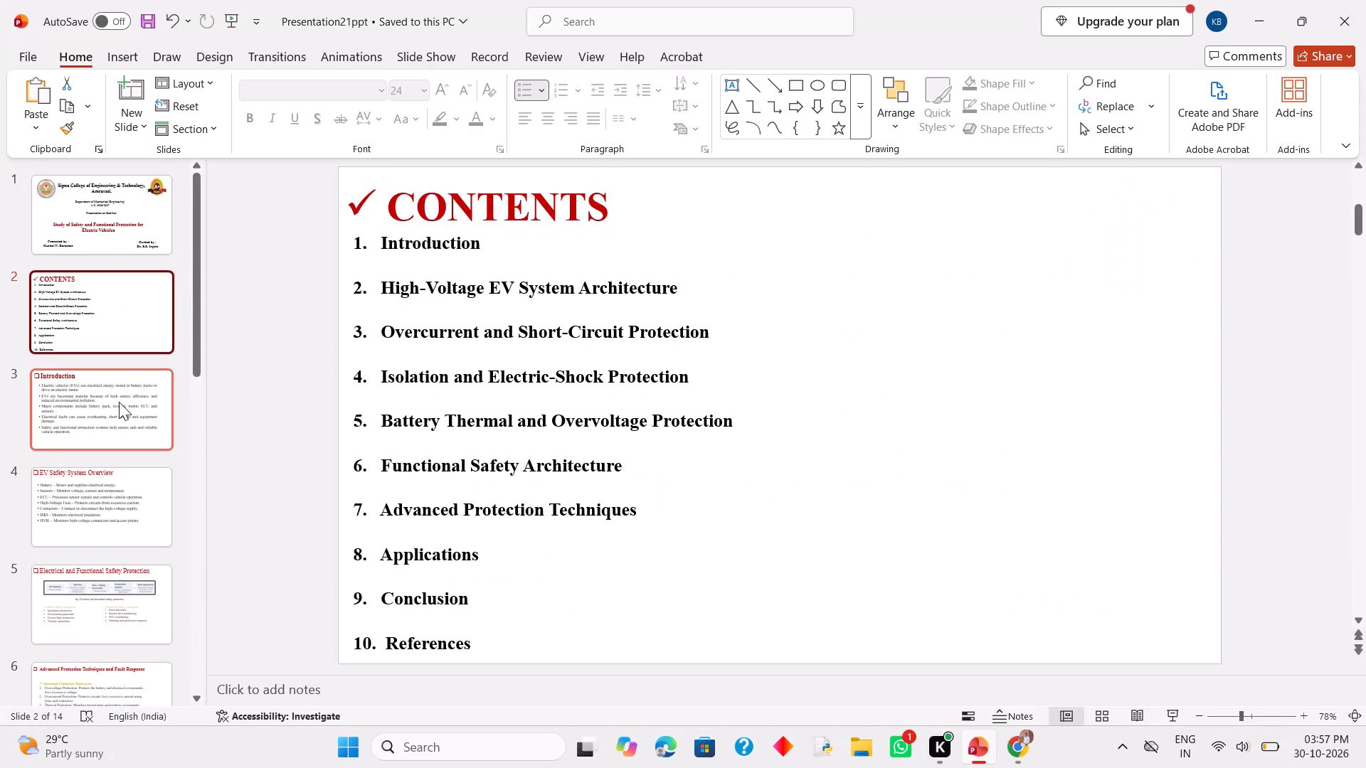
pyautogui.click(119, 402)
pyautogui.click(119, 506)
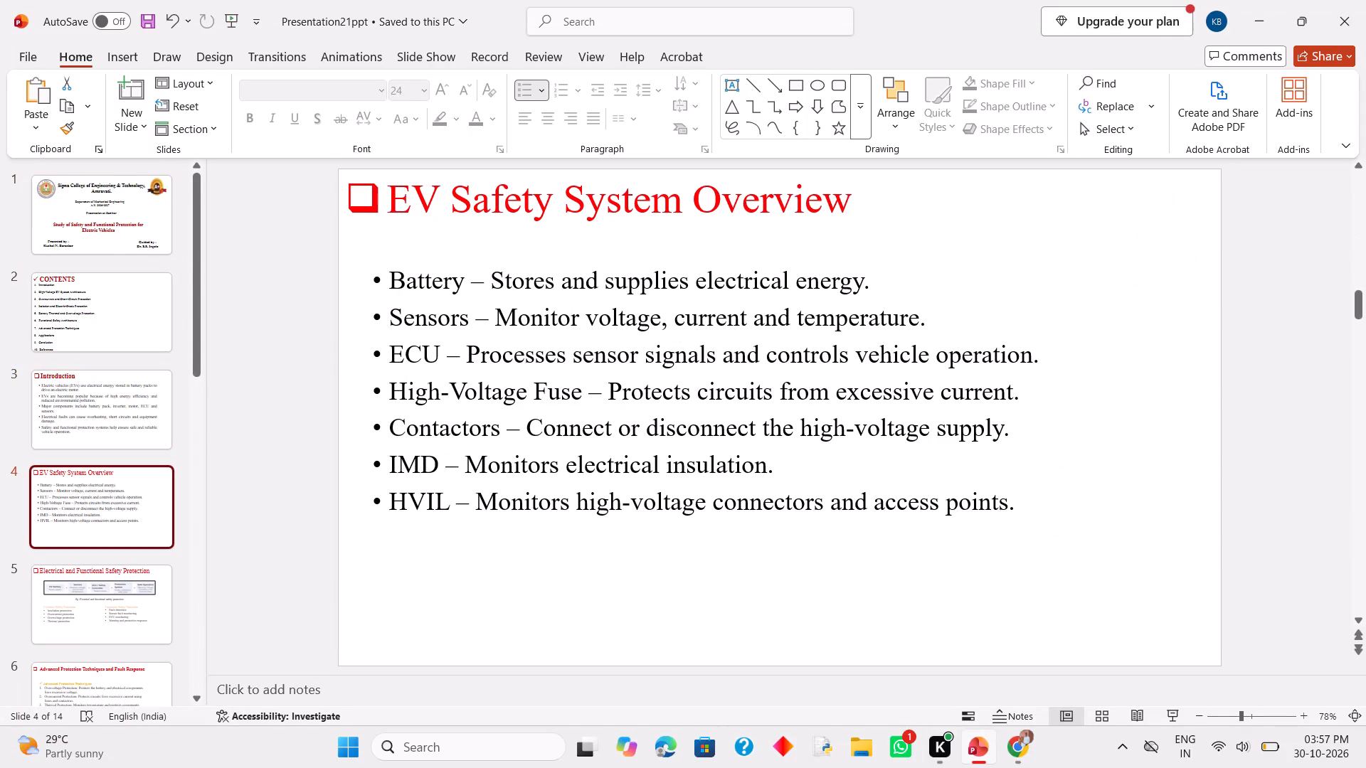
pyautogui.click(800, 201)
pyautogui.moveTo(859, 193); pyautogui.dragTo(796, 211)
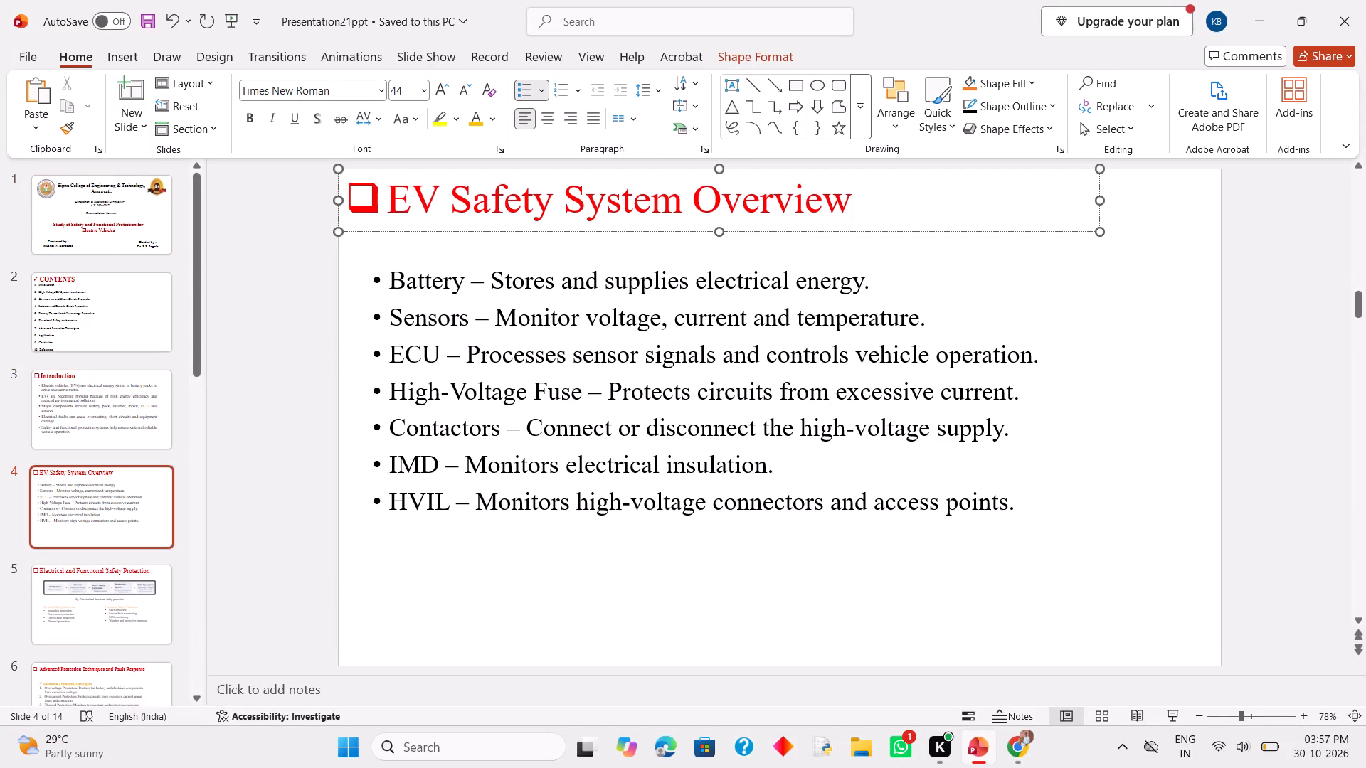
pyautogui.moveTo(796, 211); pyautogui.dragTo(407, 195)
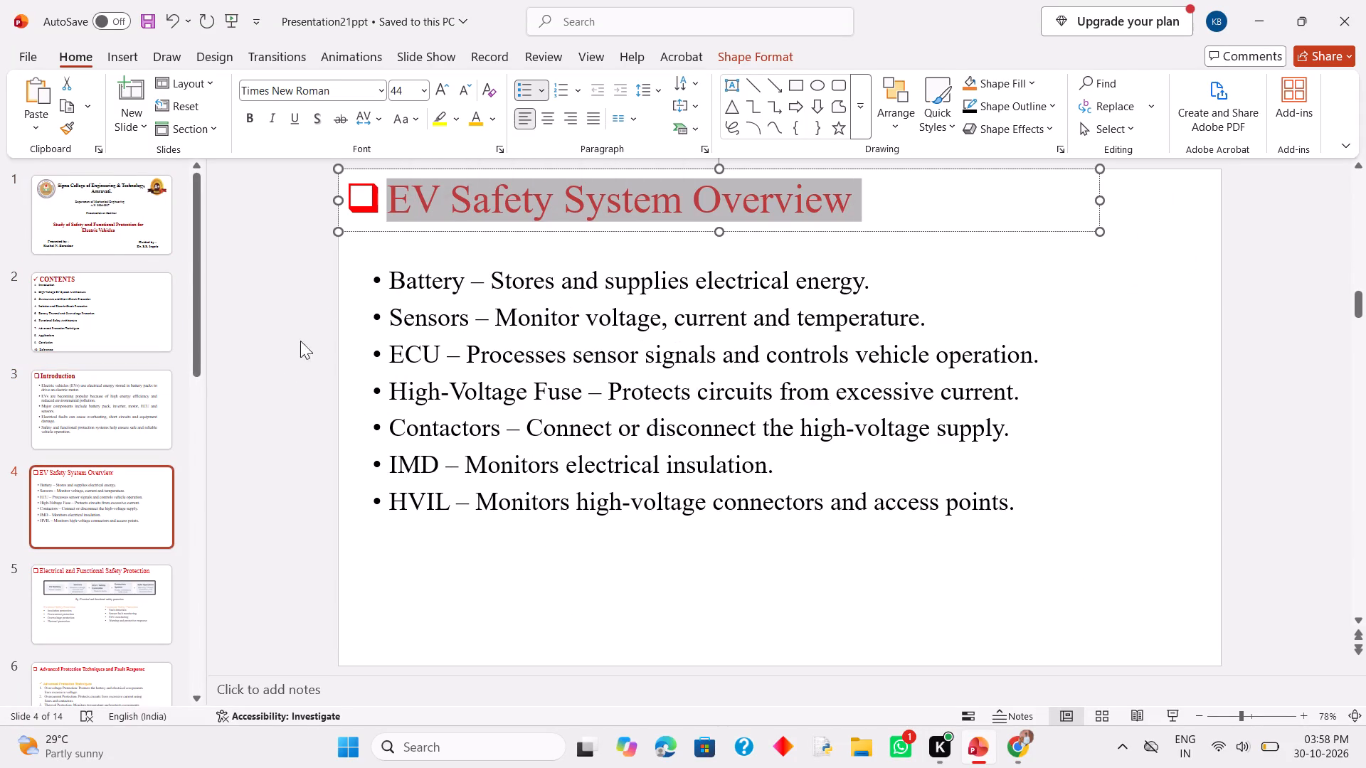
pyautogui.click(105, 655)
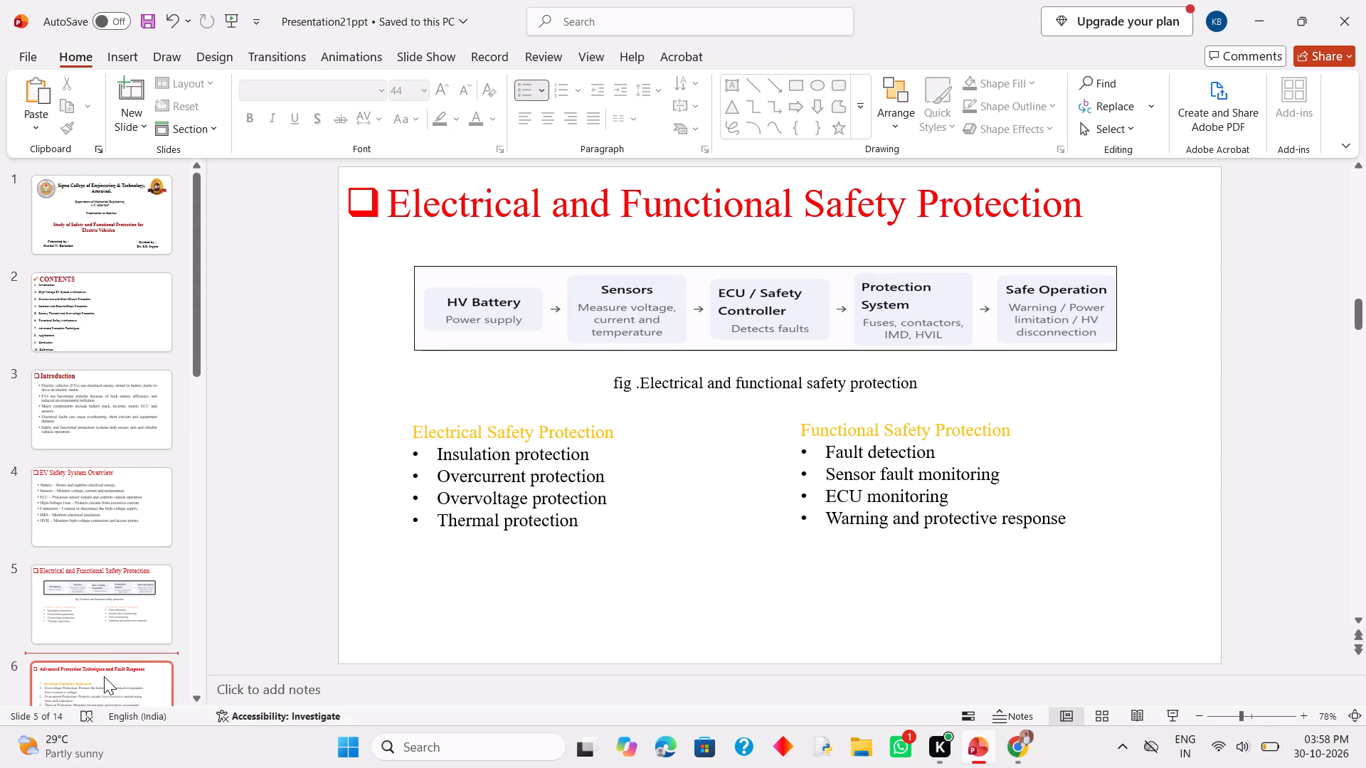
pyautogui.click(104, 676)
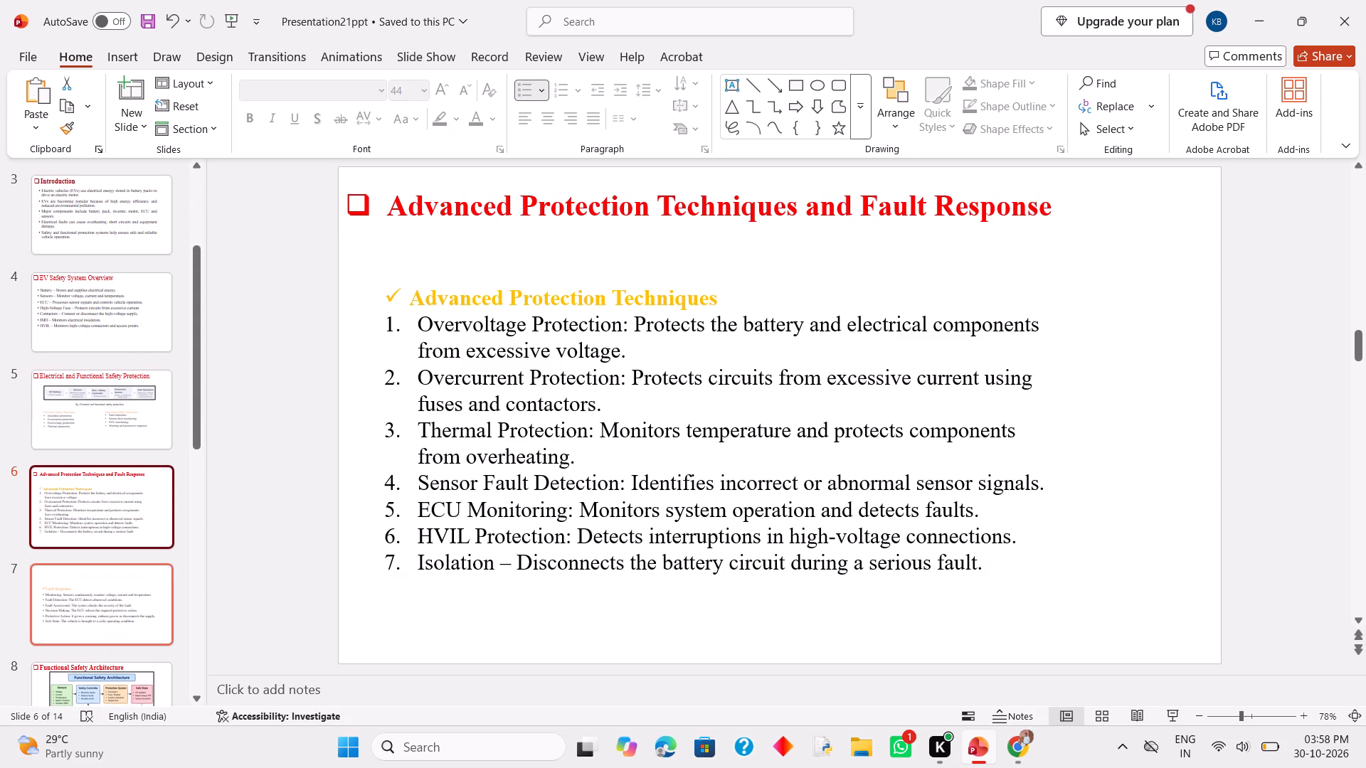
pyautogui.click(845, 196)
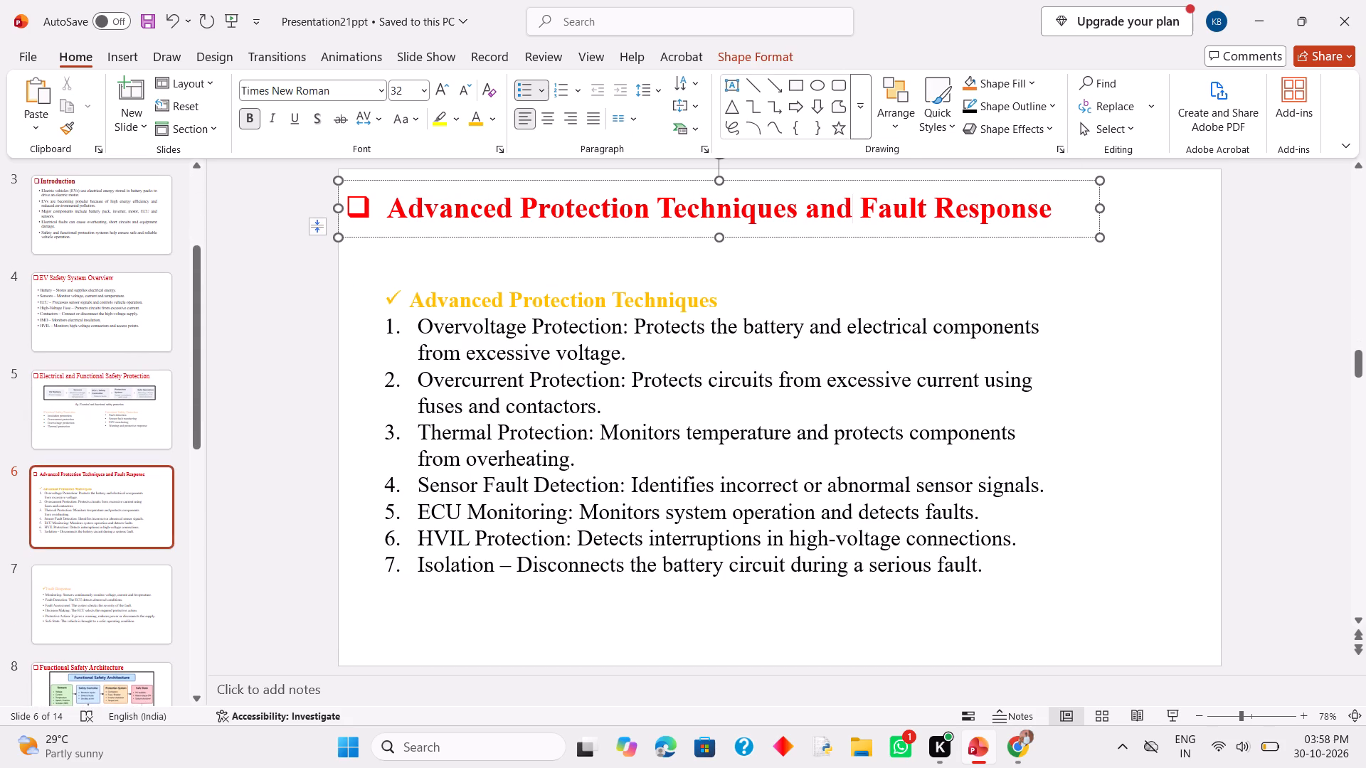
pyautogui.moveTo(1052, 198); pyautogui.dragTo(456, 235)
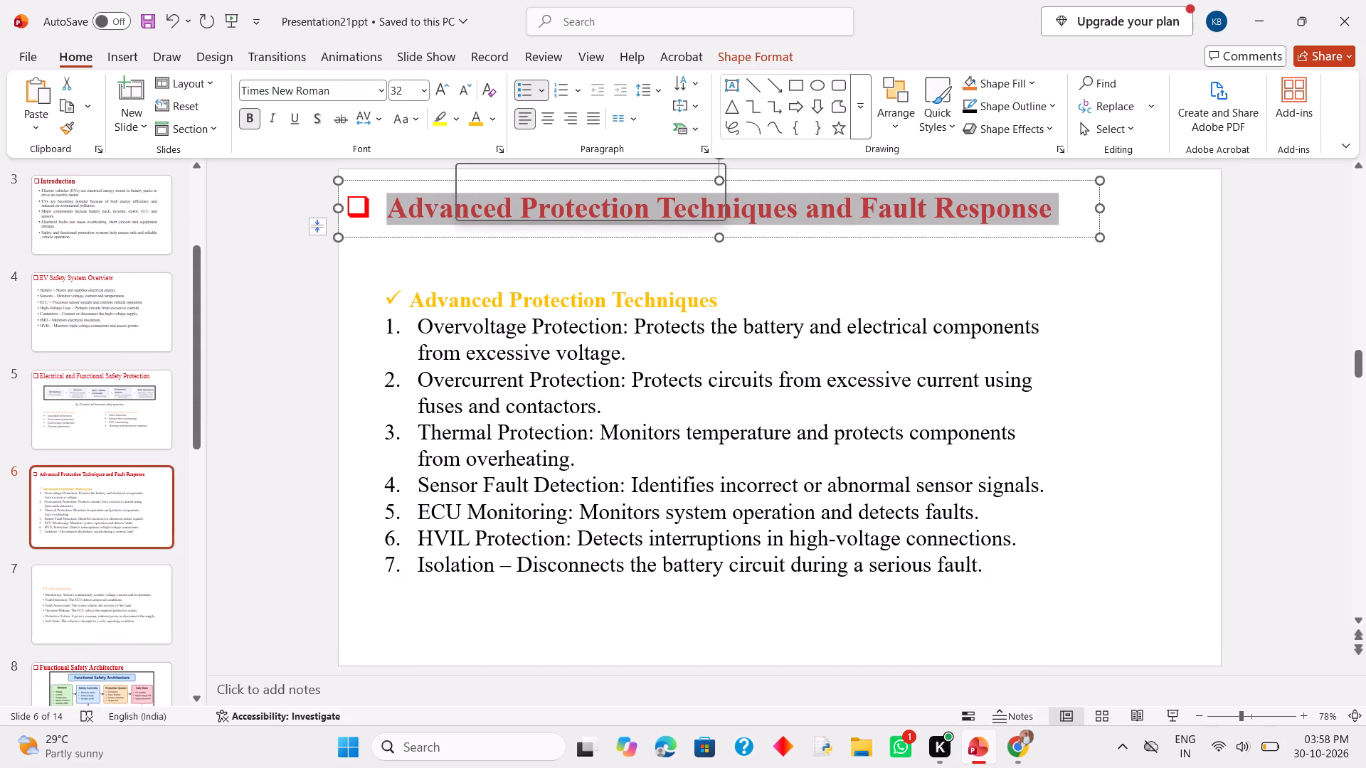
# Make the slide 5 title "Electrical and Functional Safety Protection" bold.
pyautogui.click(61, 420)
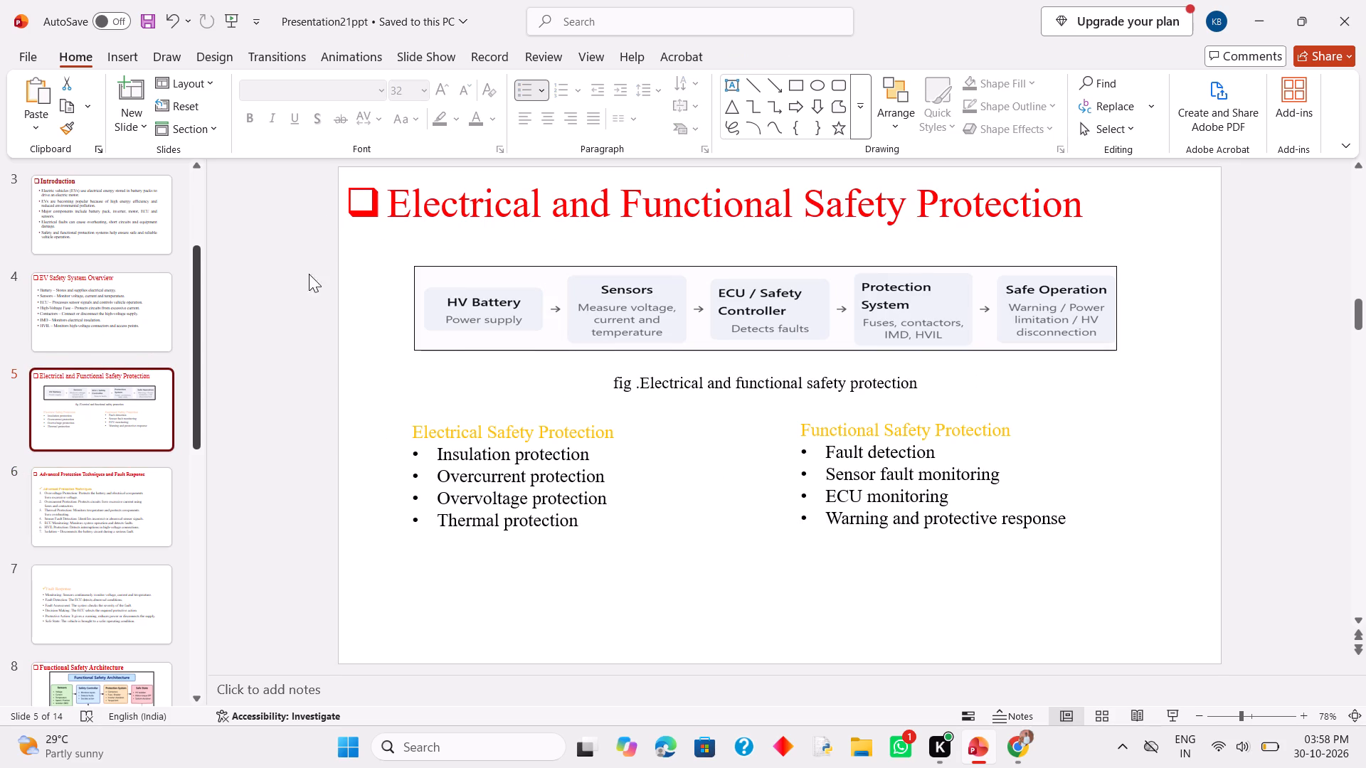
pyautogui.click(1084, 198)
pyautogui.moveTo(1071, 203); pyautogui.dragTo(1098, 205)
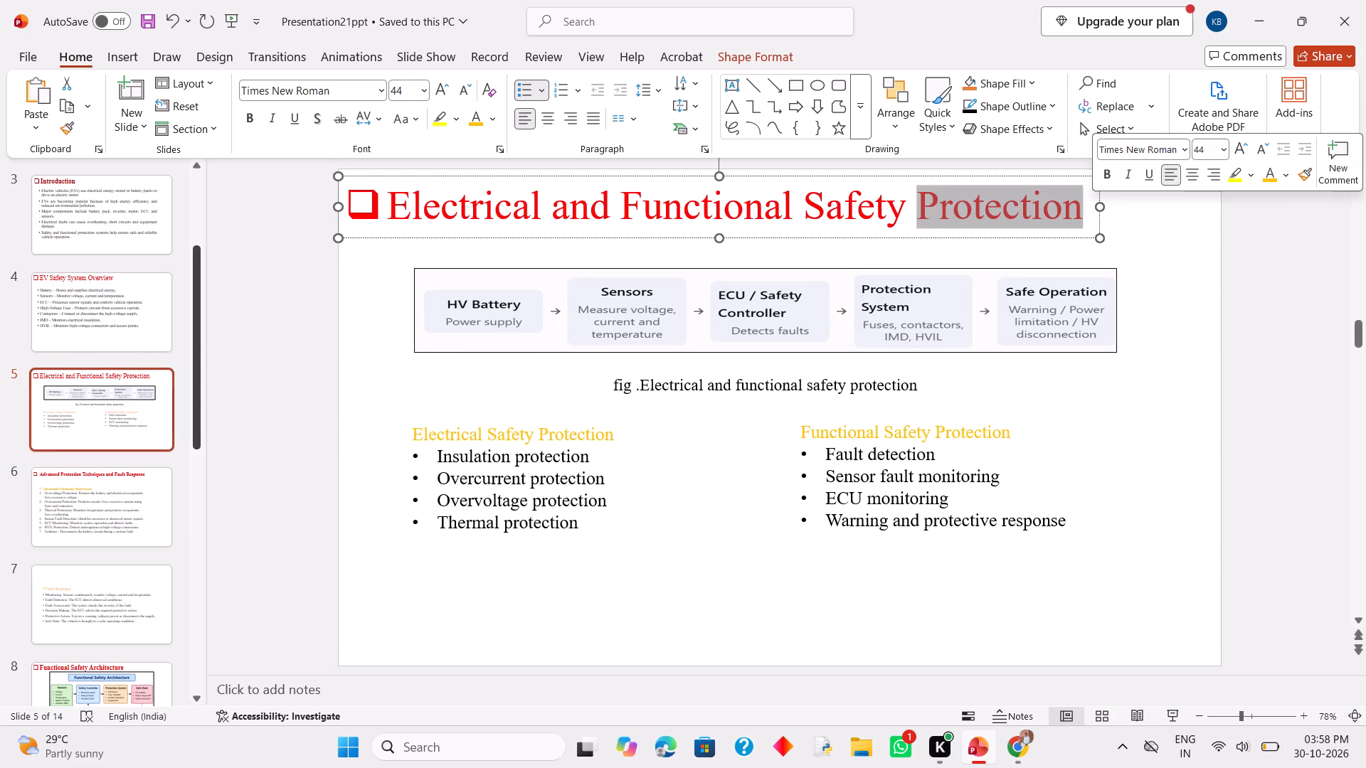
pyautogui.moveTo(1087, 209); pyautogui.dragTo(365, 215)
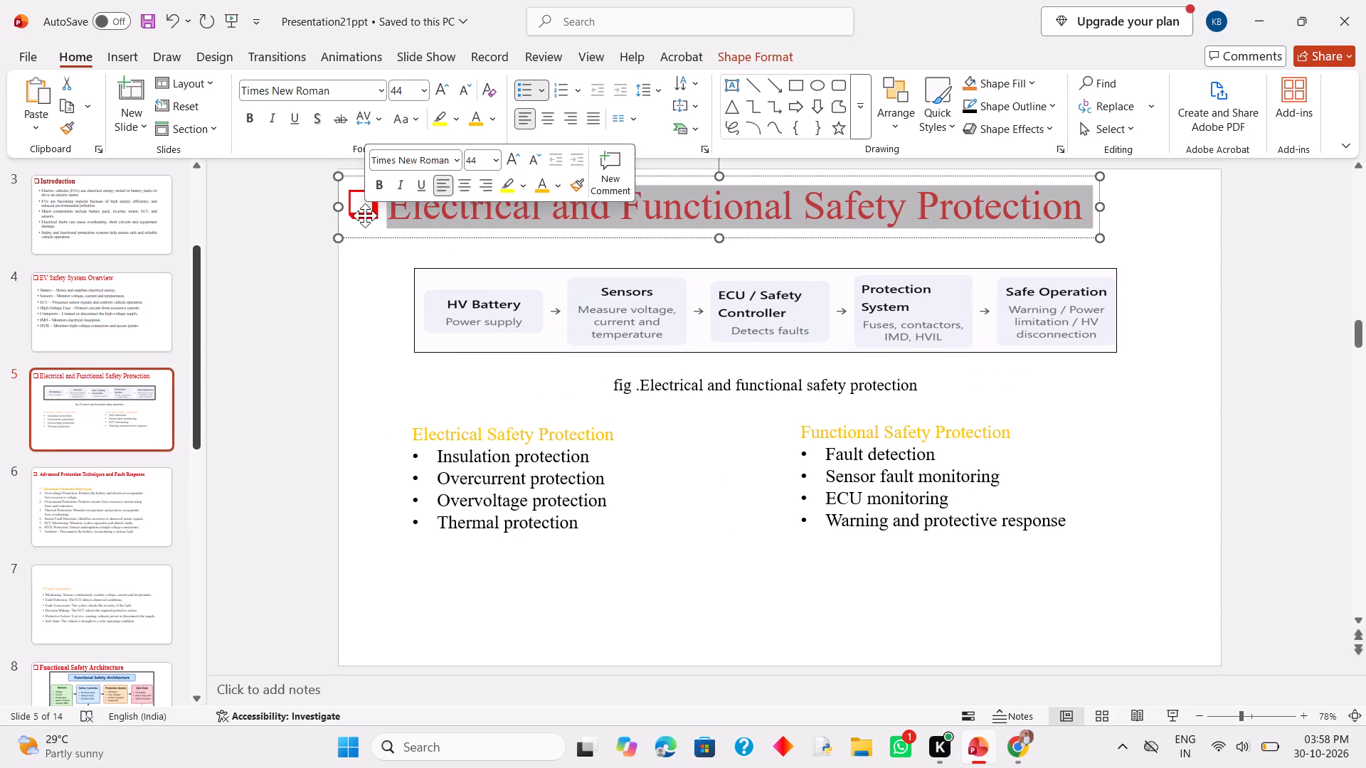
pyautogui.click(384, 193)
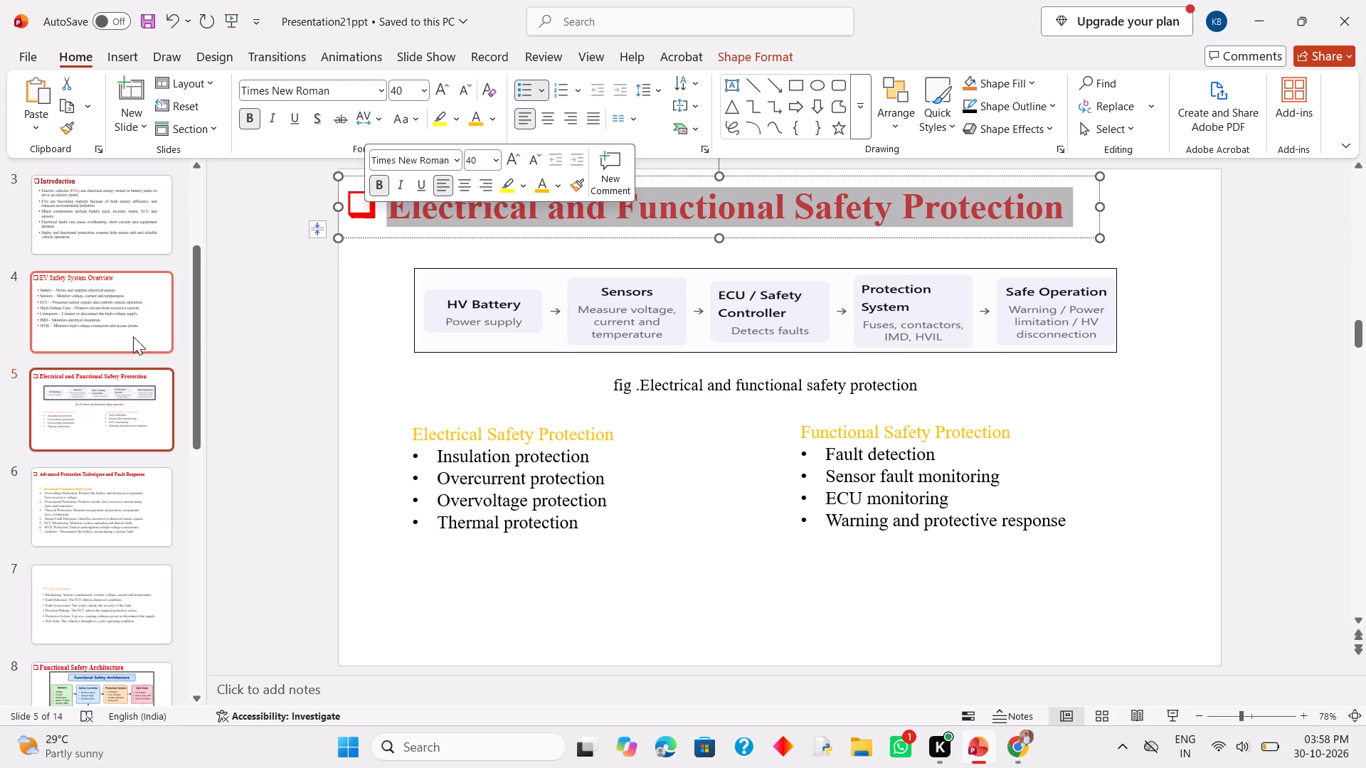
# Make the slide 4 title "EV Safety System Overview" bold.
pyautogui.click(116, 331)
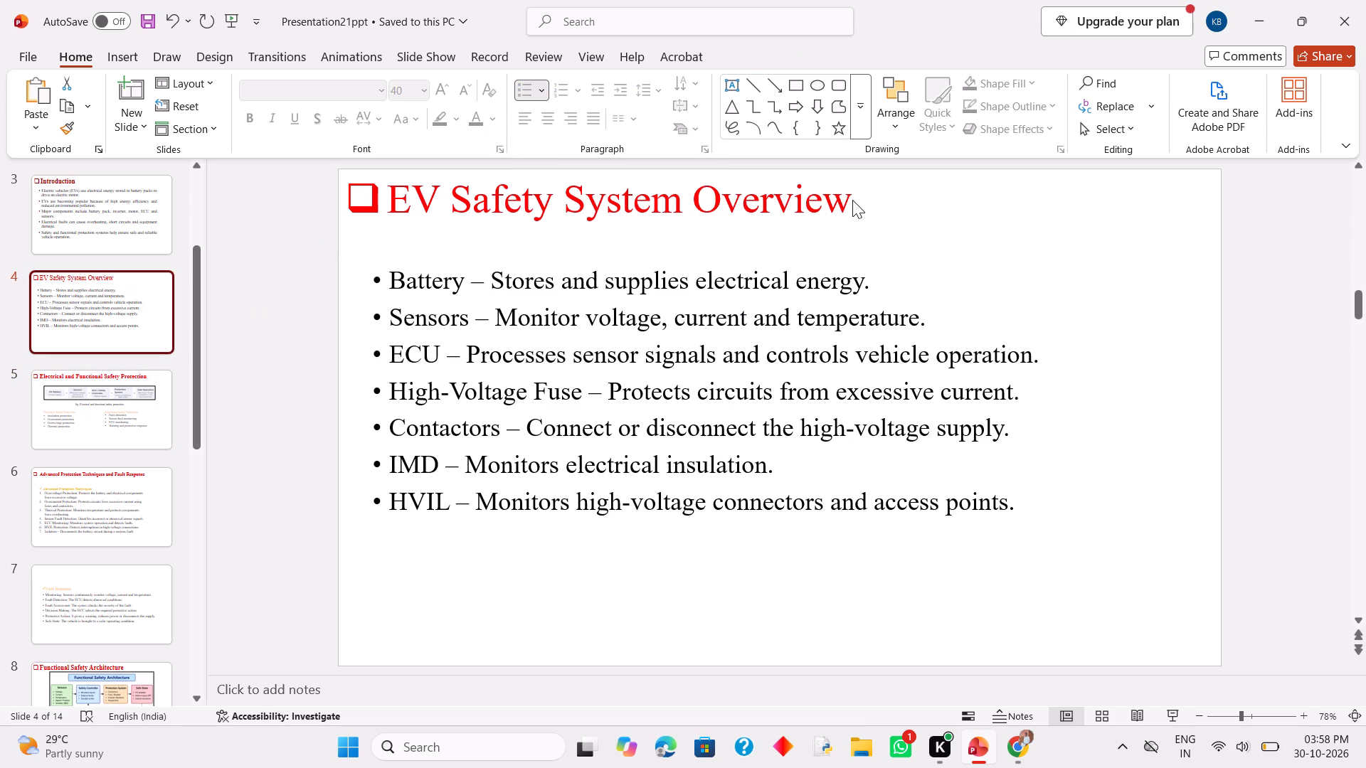
pyautogui.click(852, 200)
pyautogui.click(843, 203)
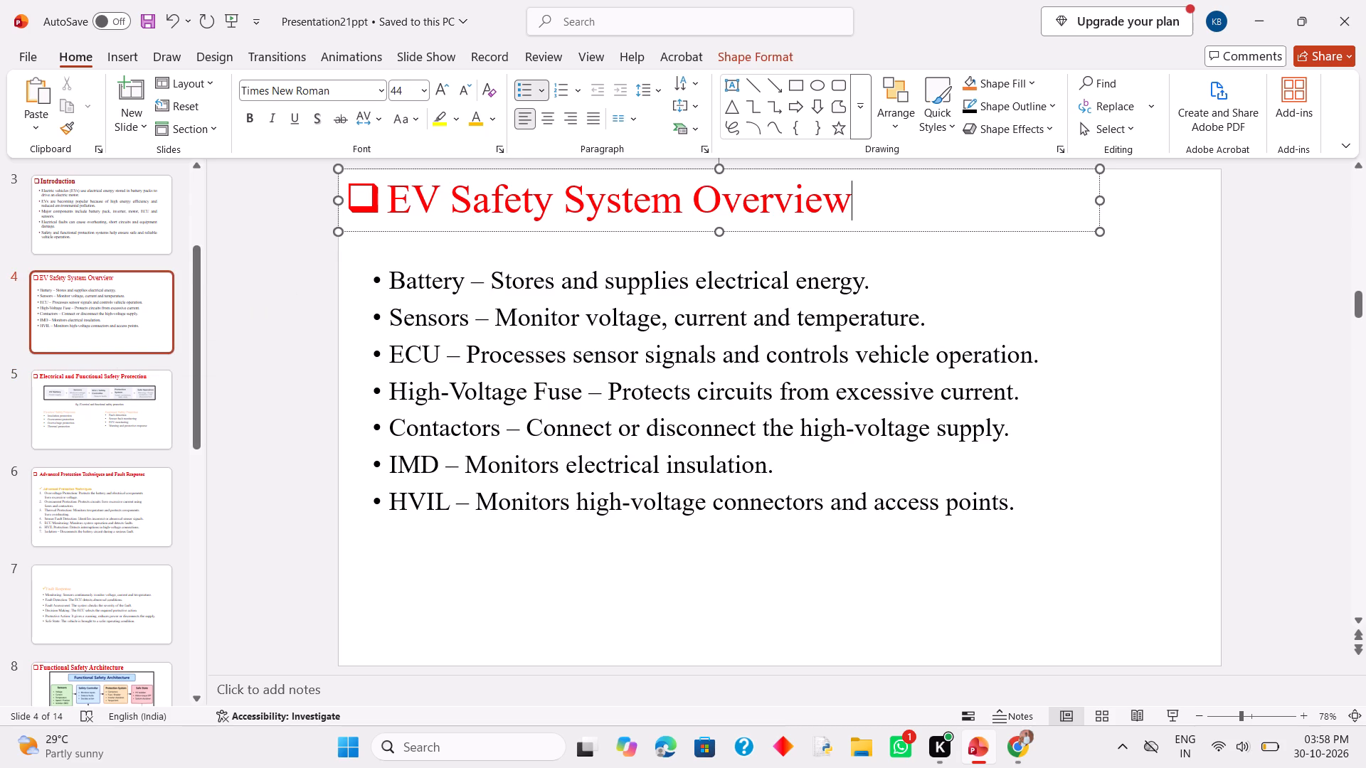
pyautogui.moveTo(858, 202); pyautogui.dragTo(376, 200)
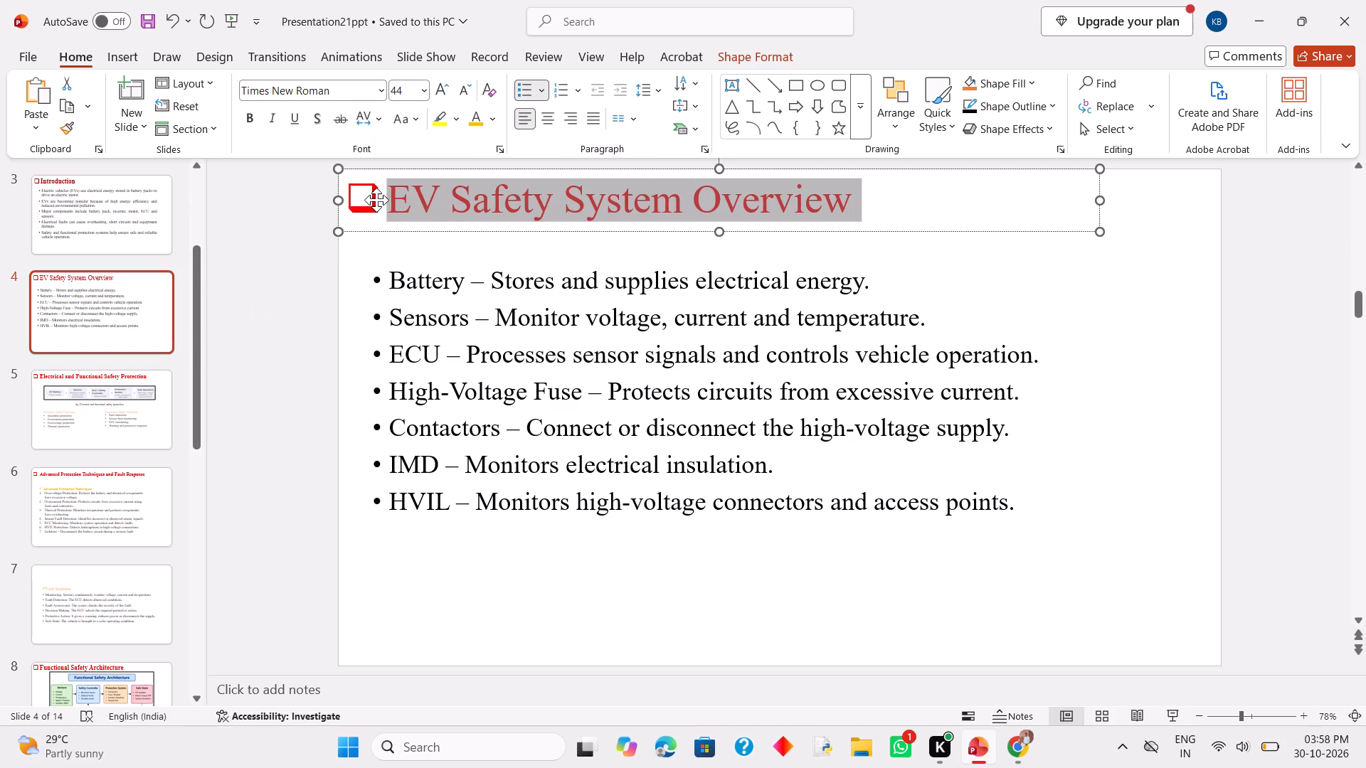
pyautogui.click(388, 171)
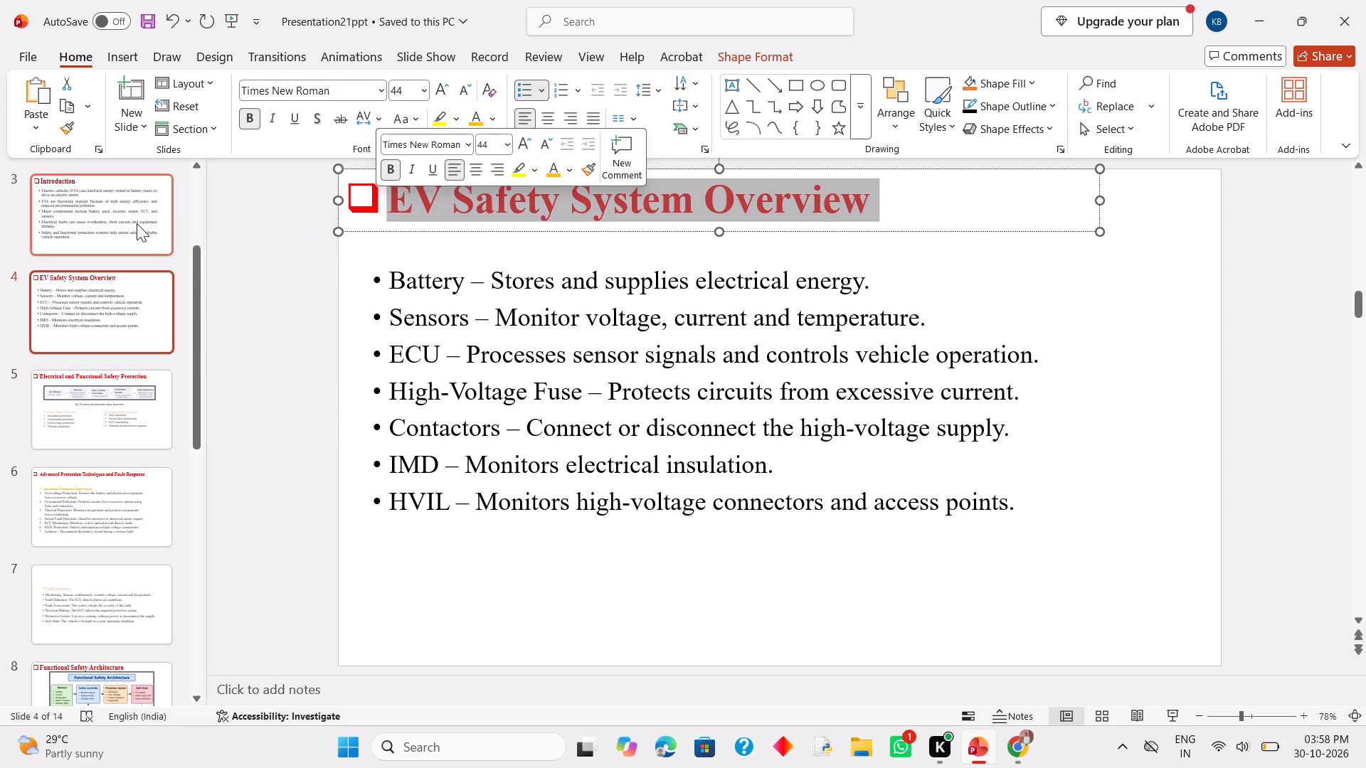
# Check slides 3 to 7 for consistent title and heading formatting.
pyautogui.click(120, 210)
pyautogui.click(108, 295)
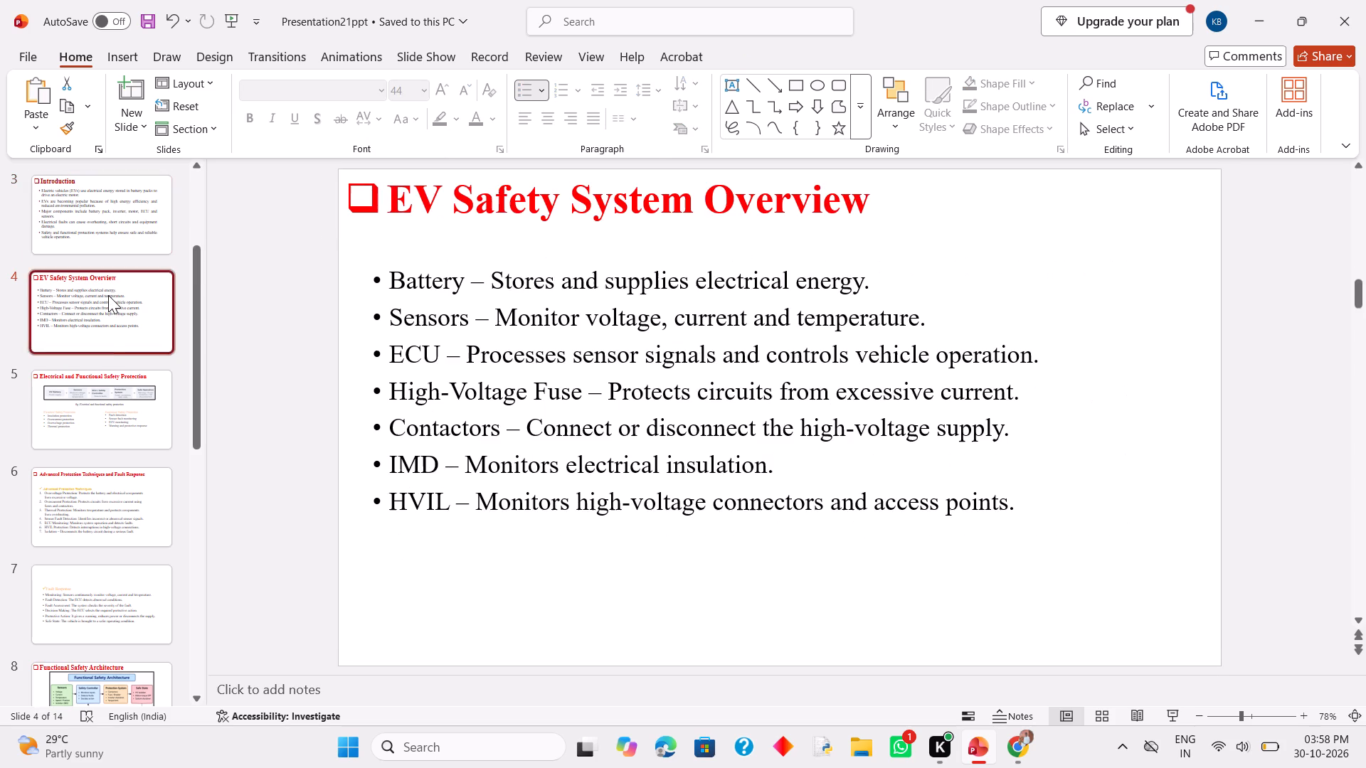
pyautogui.click(107, 381)
pyautogui.click(104, 475)
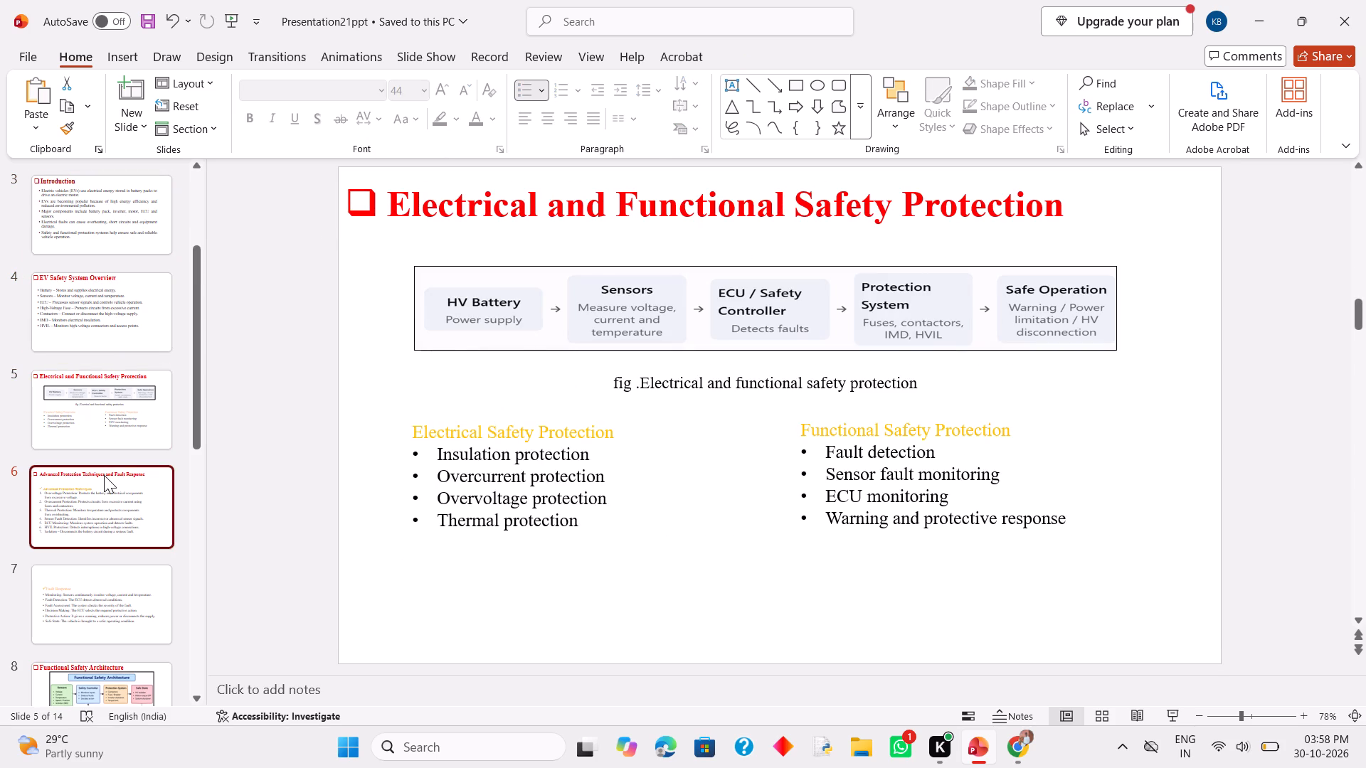
pyautogui.click(100, 590)
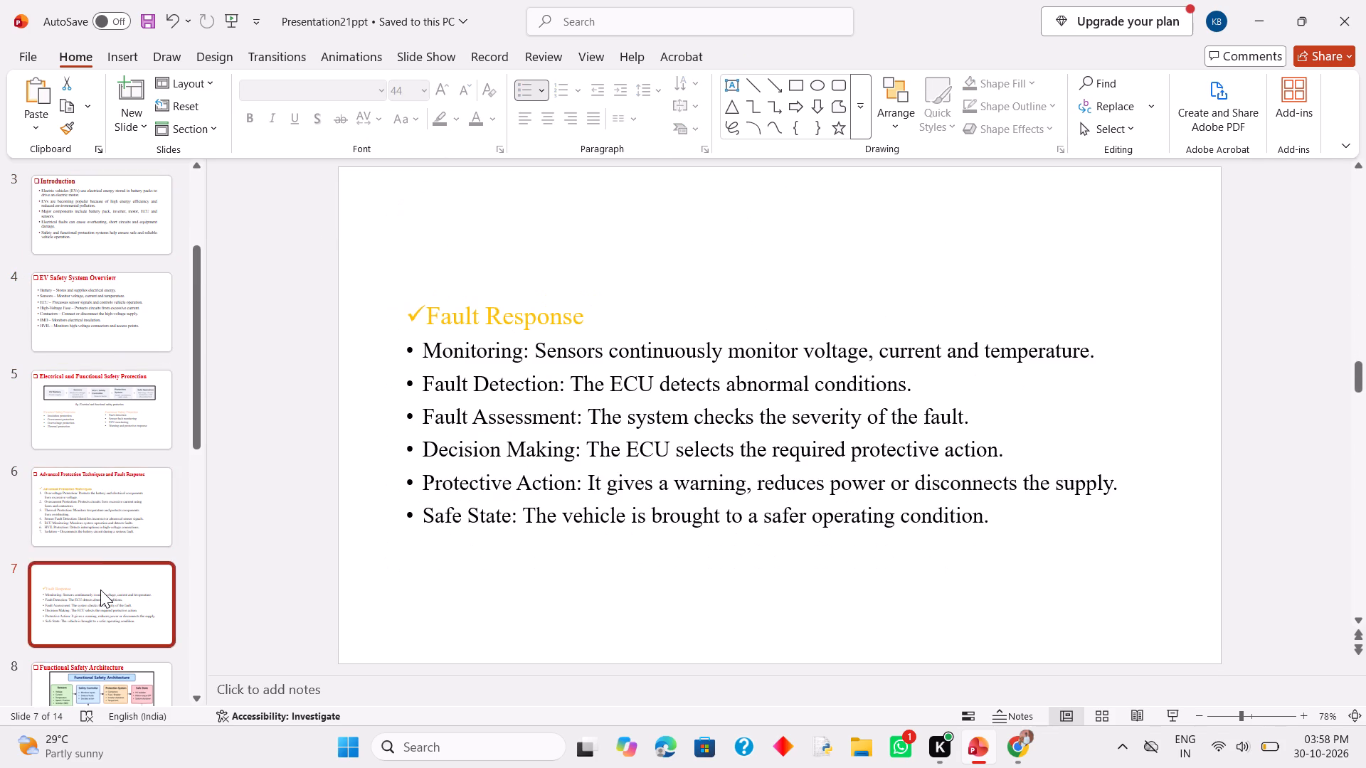
pyautogui.click(110, 495)
pyautogui.click(114, 560)
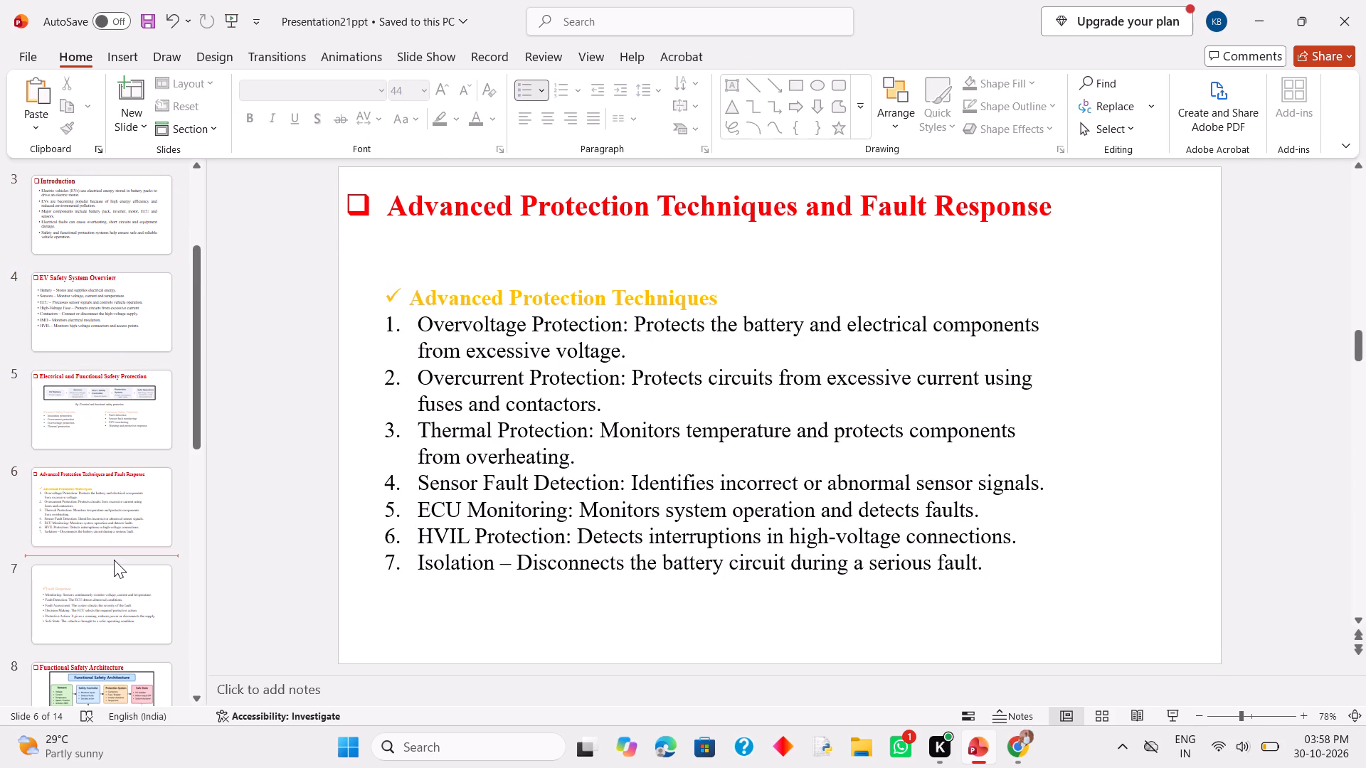
# Remove the Functional Safety Architecture diagram slide and the untitled Safety Goal bullet slide that follows it.
pyautogui.click(114, 580)
pyautogui.click(108, 688)
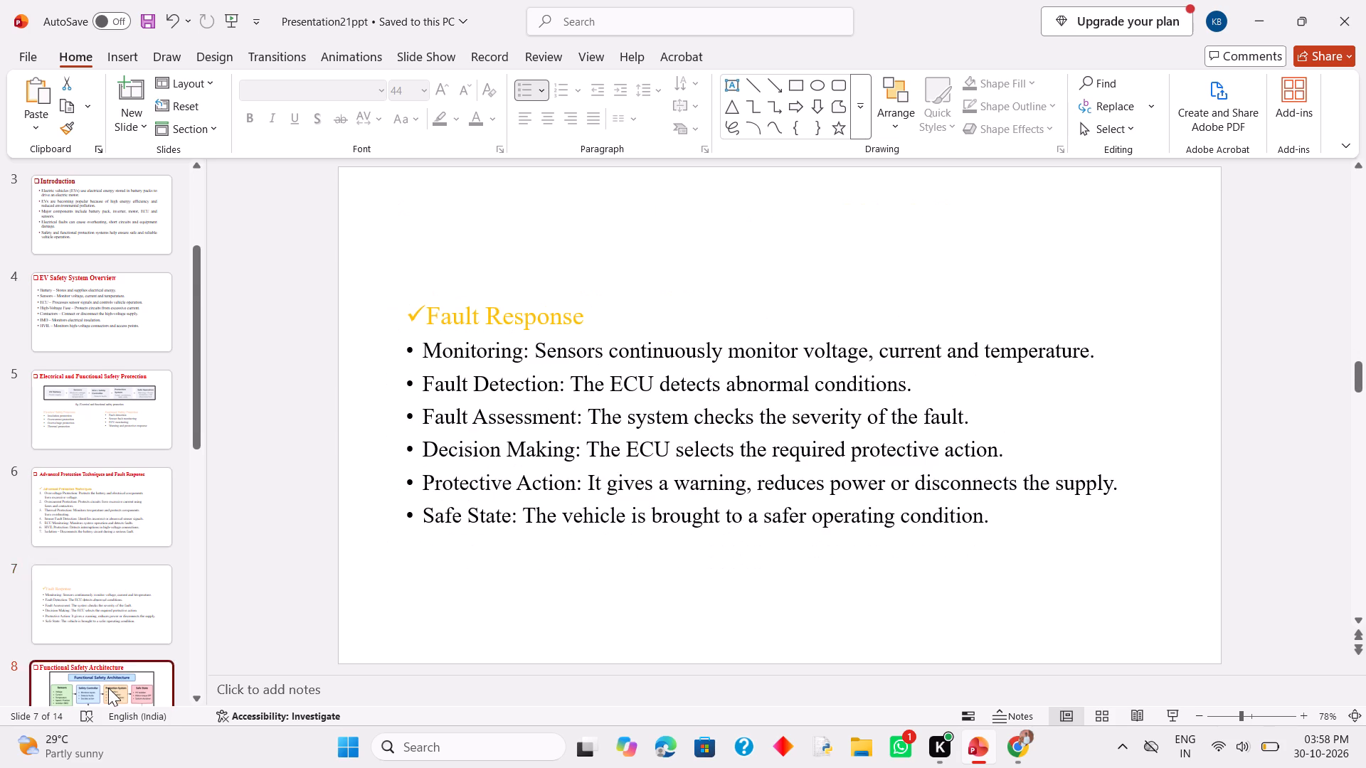
pyautogui.rightClick(129, 503)
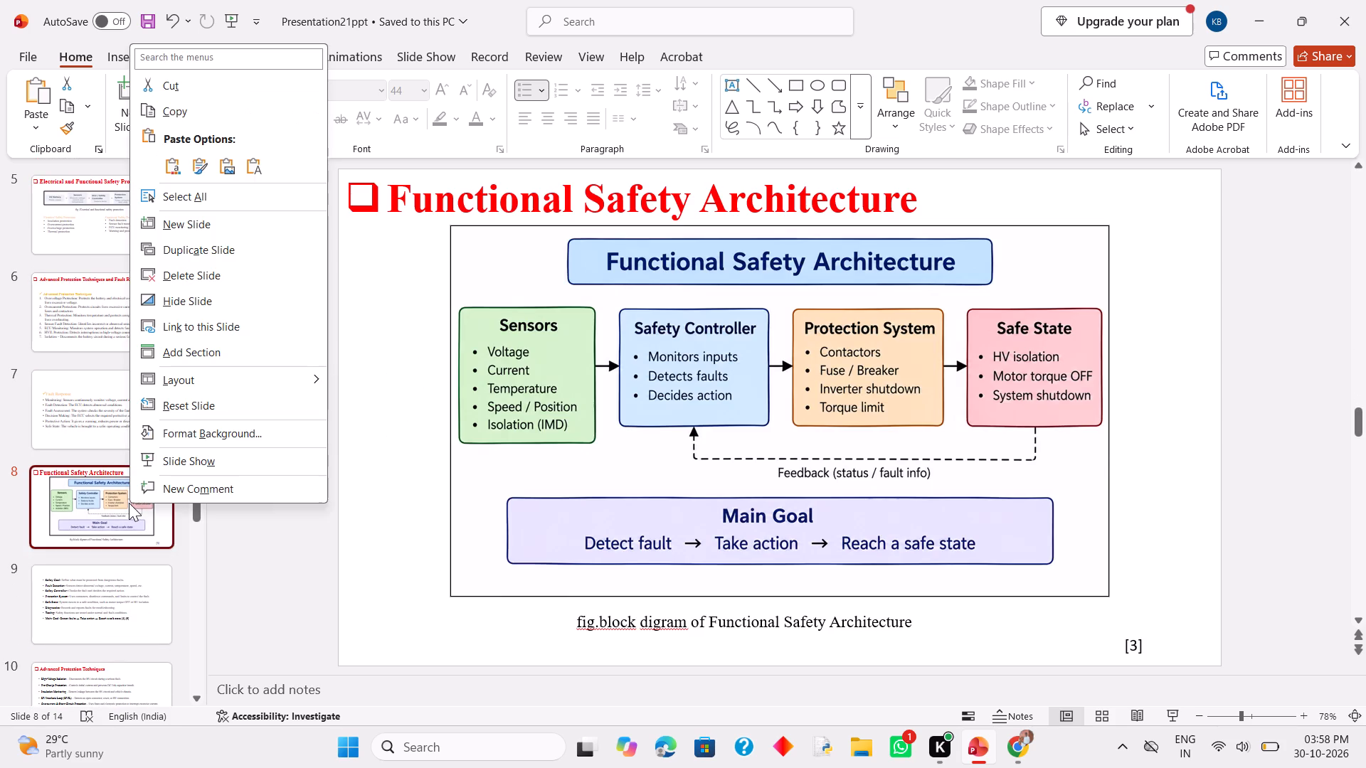
pyautogui.click(183, 82)
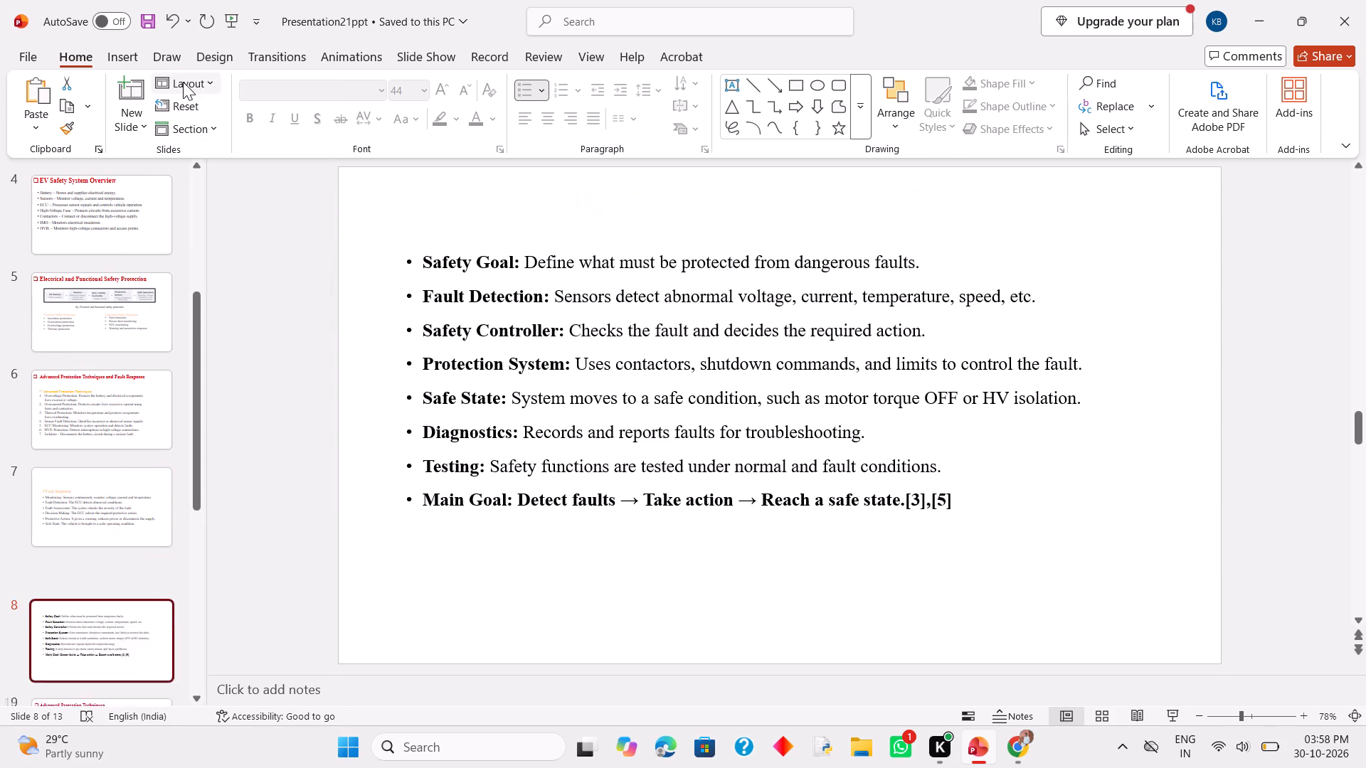
pyautogui.rightClick(105, 584)
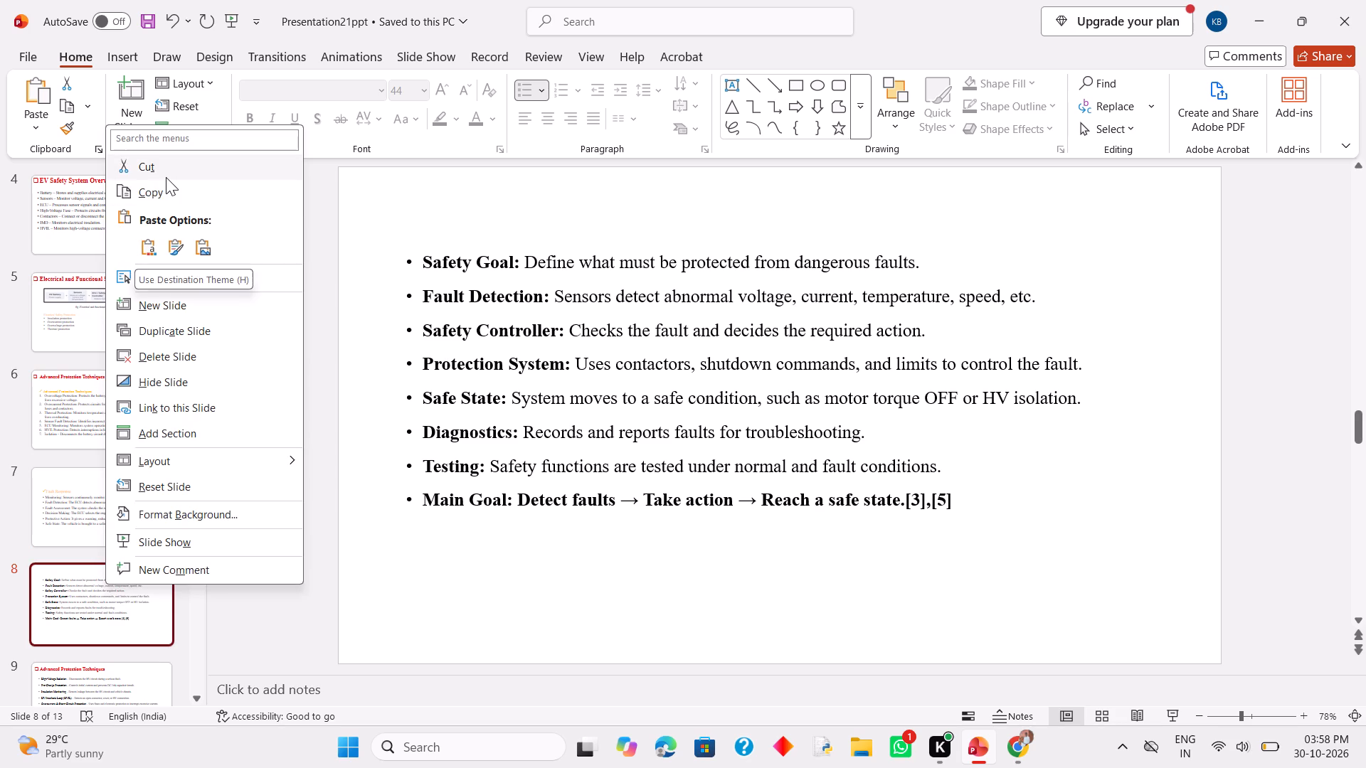
pyautogui.click(166, 177)
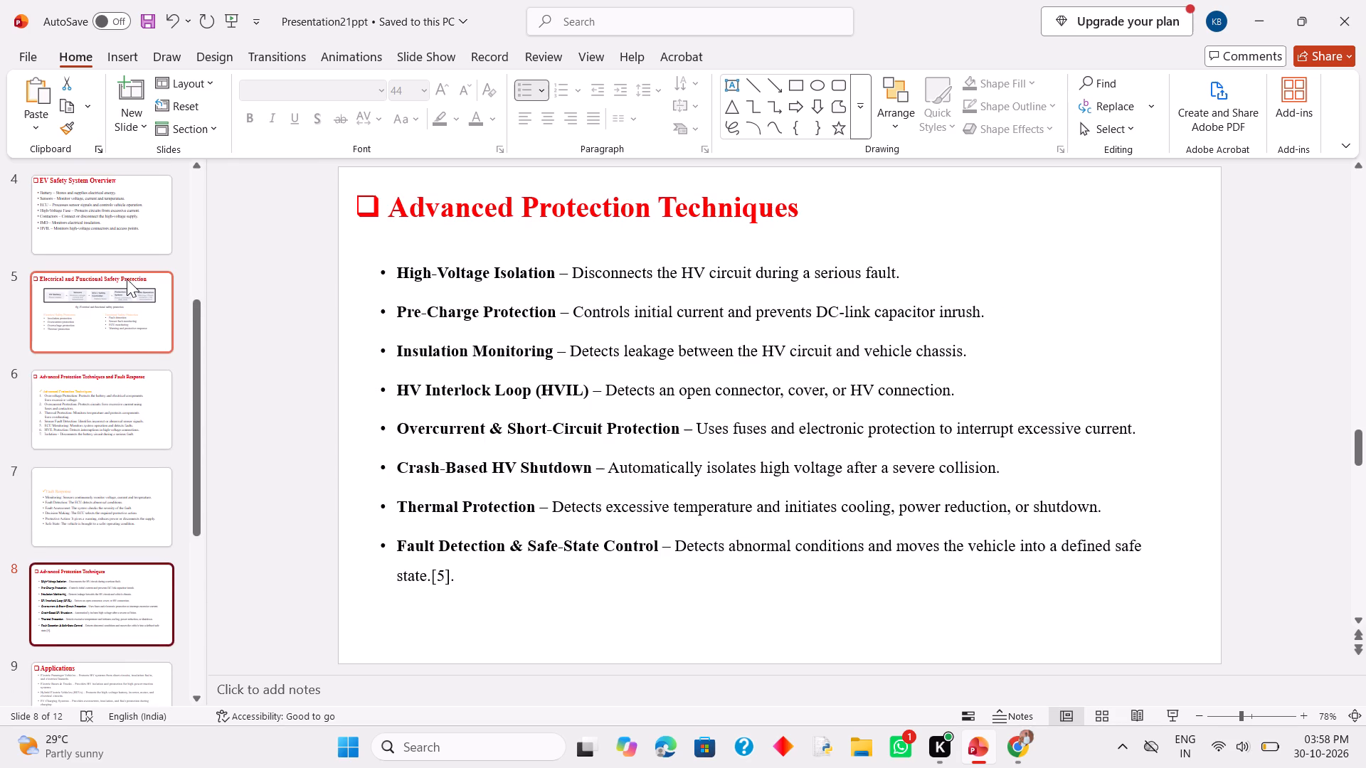
# Change the Electrical Safety Protection and Functional Safety Protection subheadings on slide 5 to dark red.
pyautogui.click(122, 331)
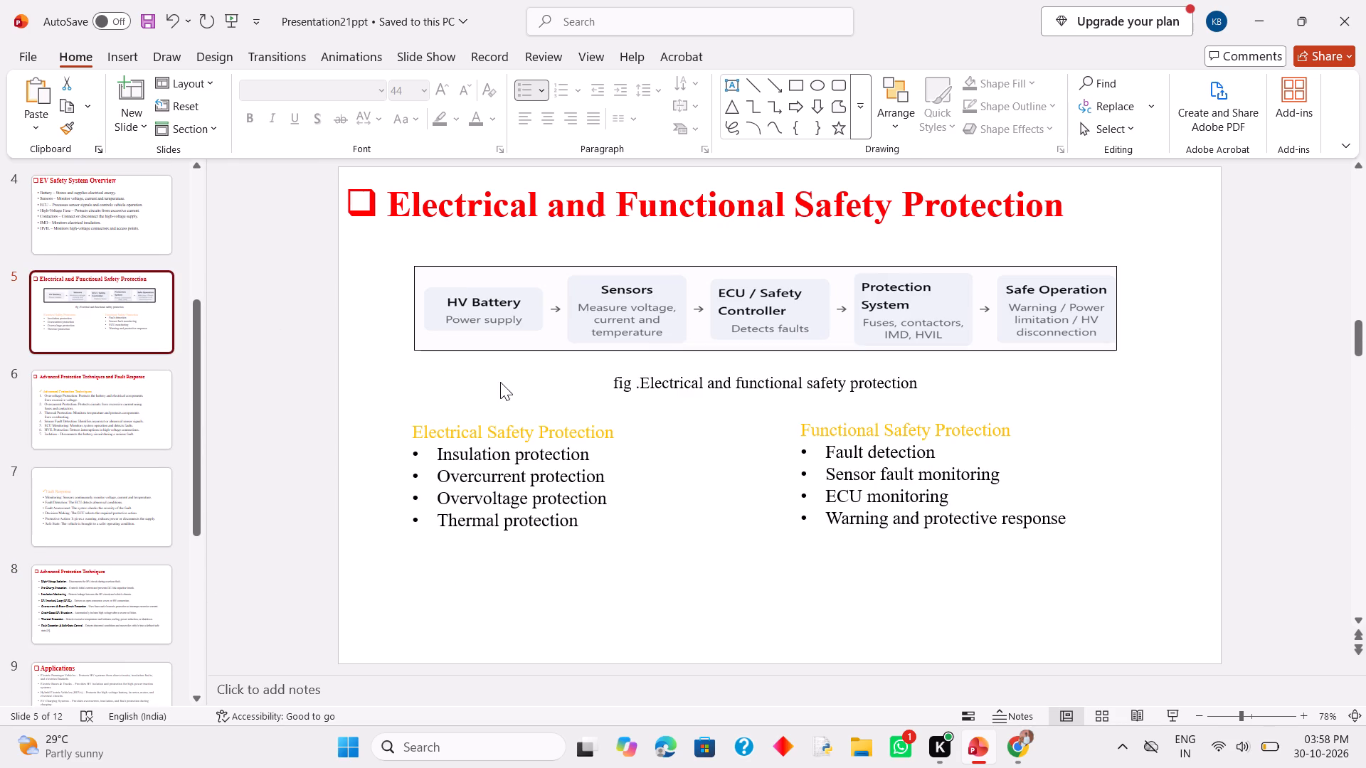
pyautogui.click(549, 427)
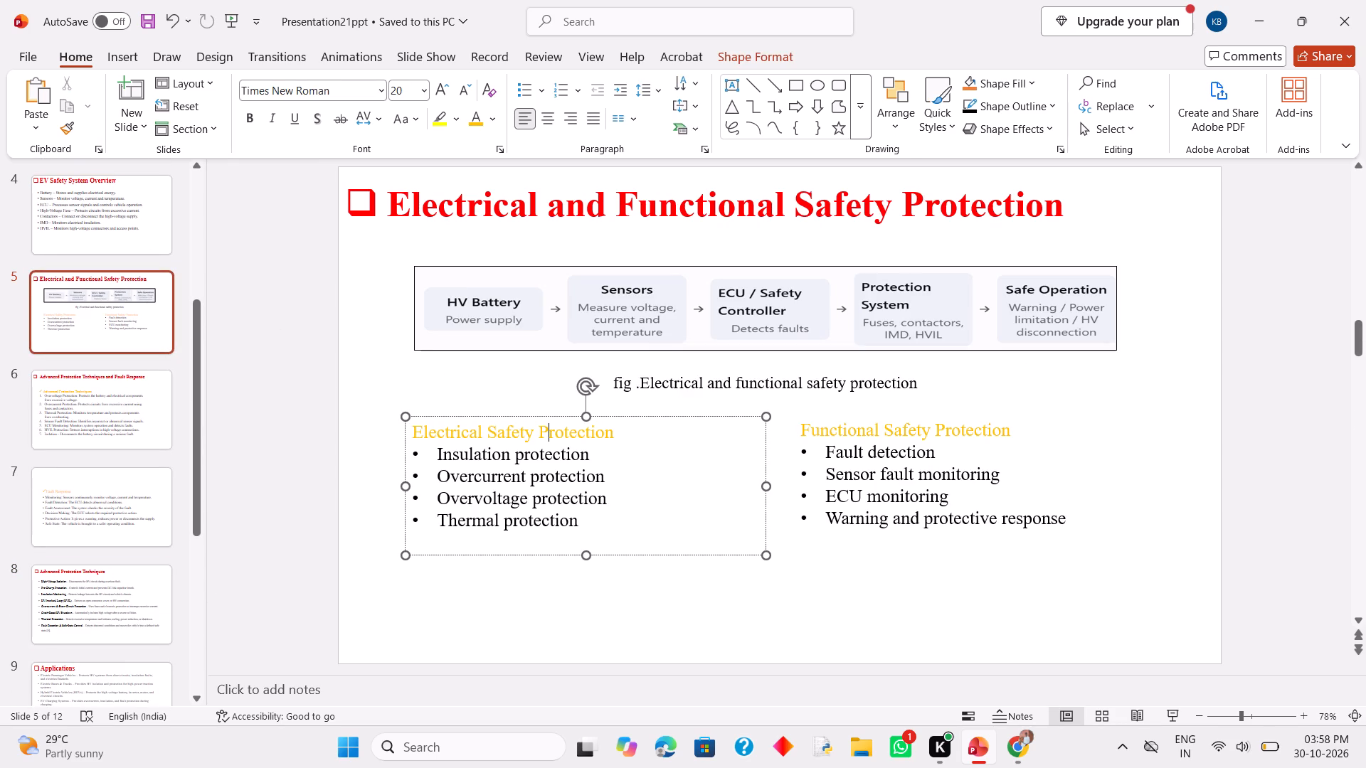
pyautogui.moveTo(612, 427); pyautogui.dragTo(420, 428)
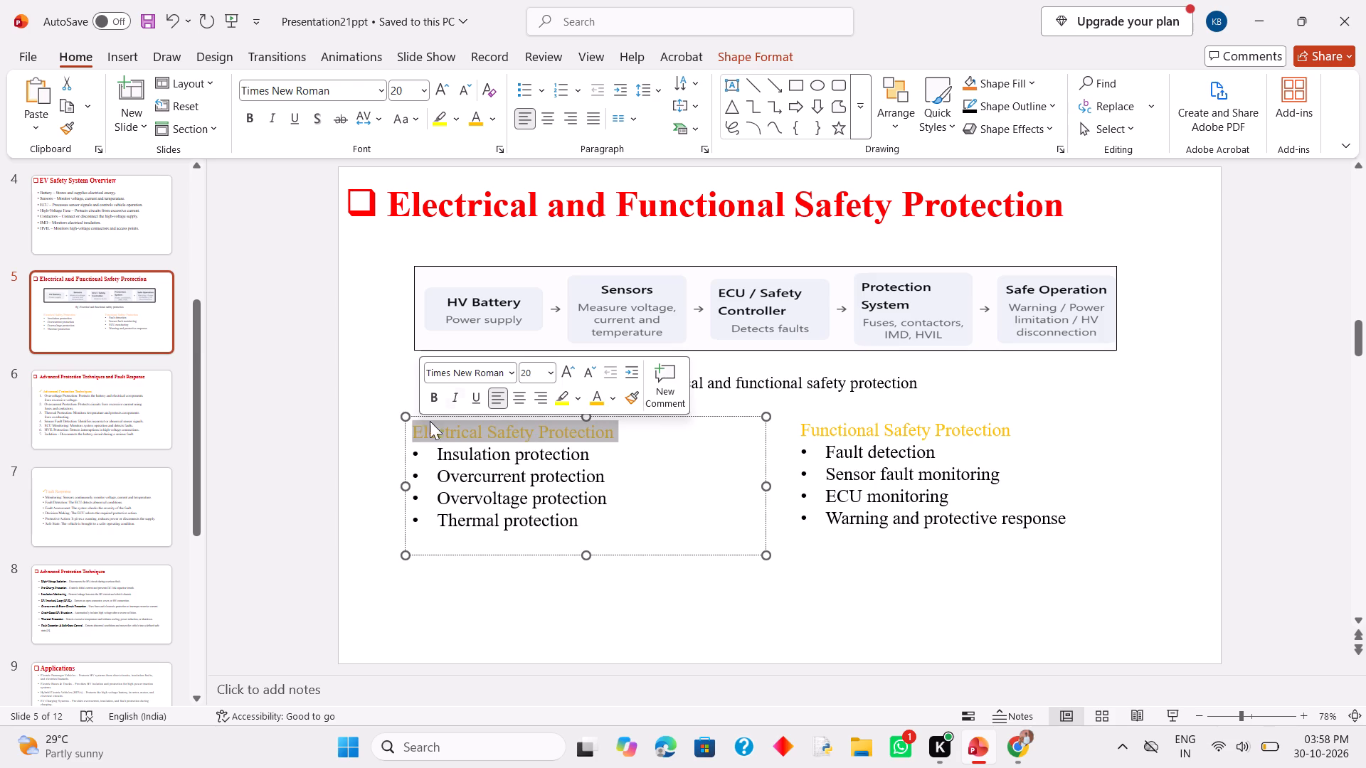
pyautogui.click(613, 395)
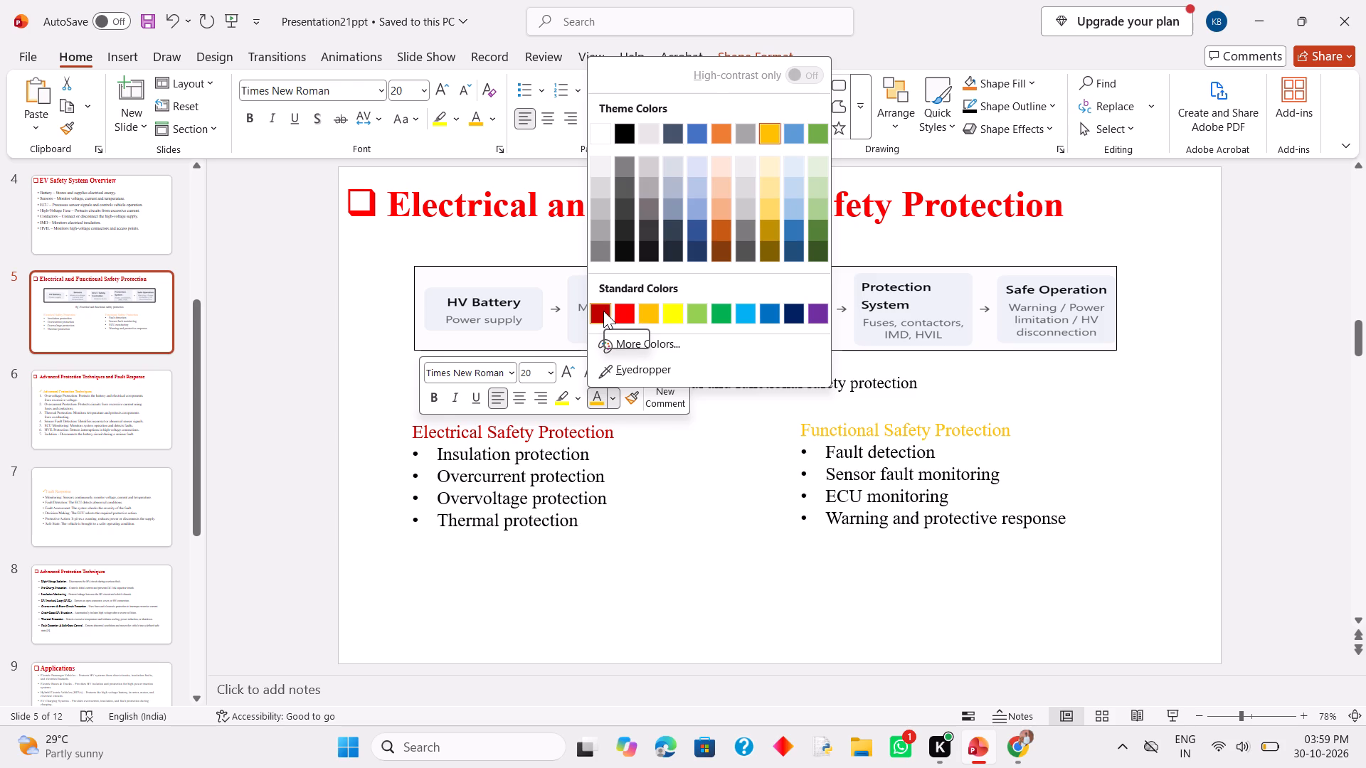
pyautogui.click(603, 311)
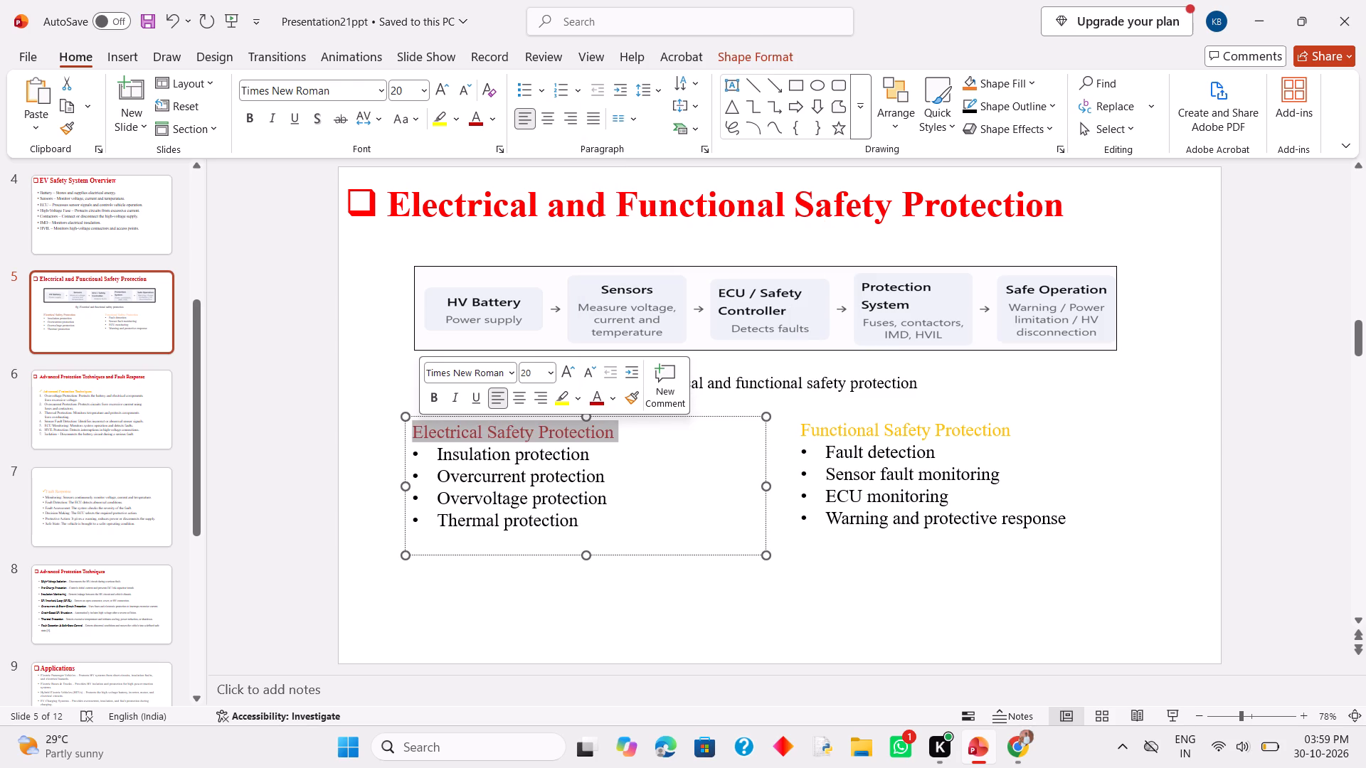
pyautogui.click(953, 413)
pyautogui.moveTo(1027, 430); pyautogui.dragTo(865, 438)
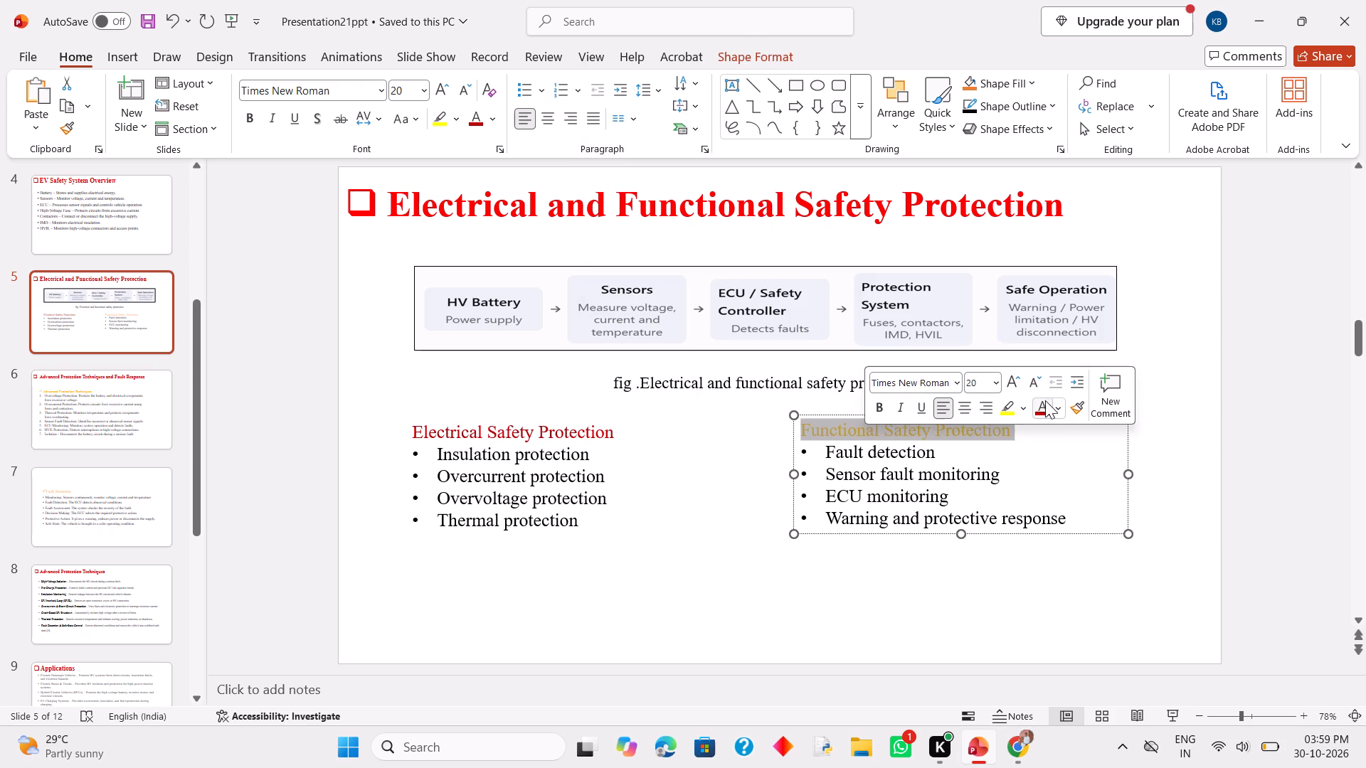
pyautogui.click(1046, 402)
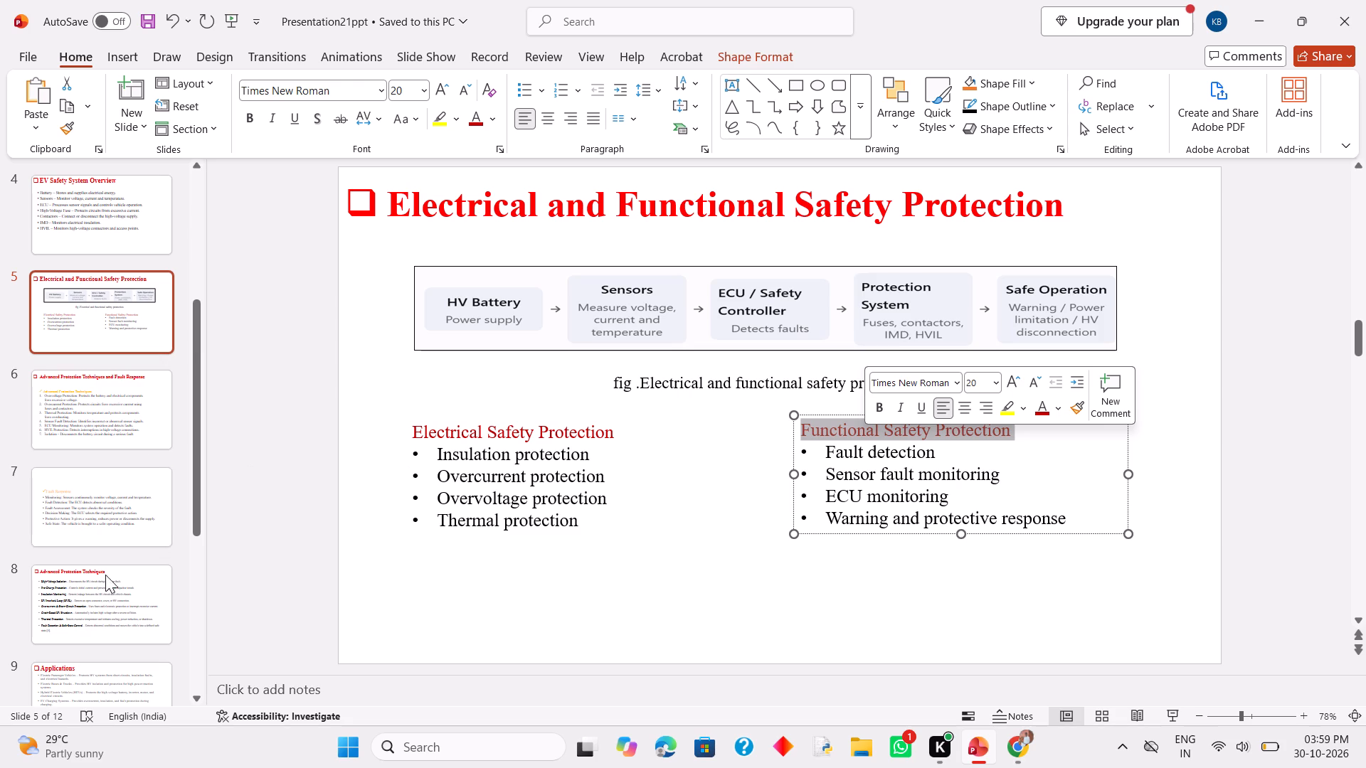
# Change the Fault Response subheading on slide 7 and the Advanced Protection Techniques subheading on slide 6 to dark red.
pyautogui.click(123, 516)
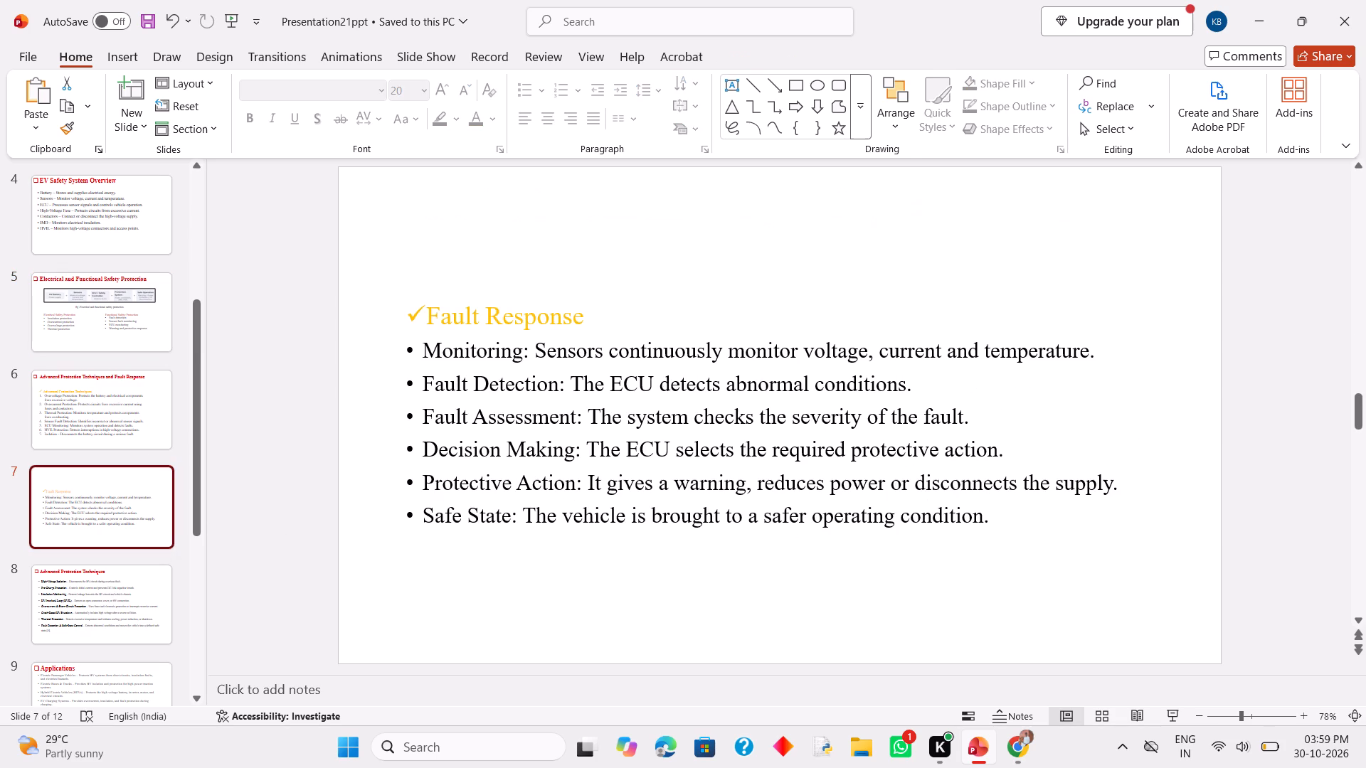
pyautogui.moveTo(583, 319); pyautogui.dragTo(440, 314)
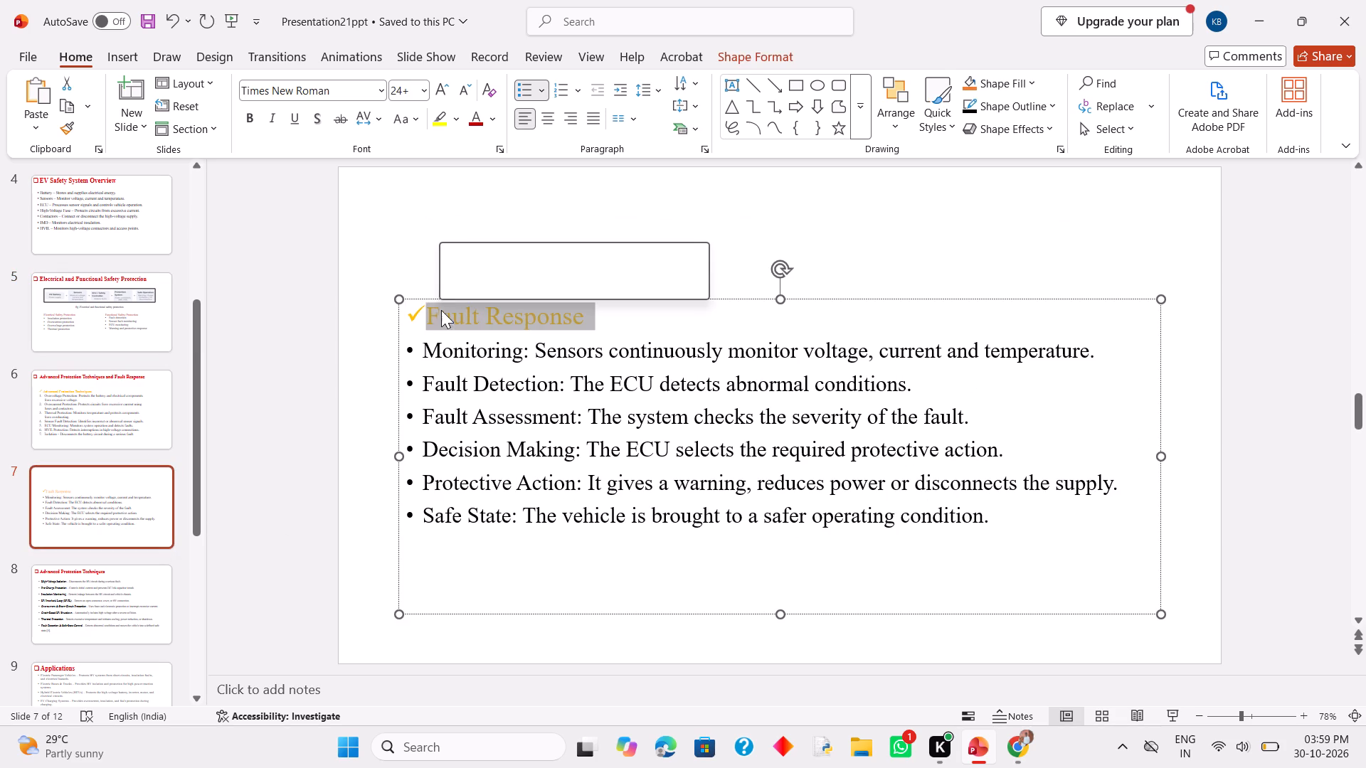
pyautogui.click(619, 281)
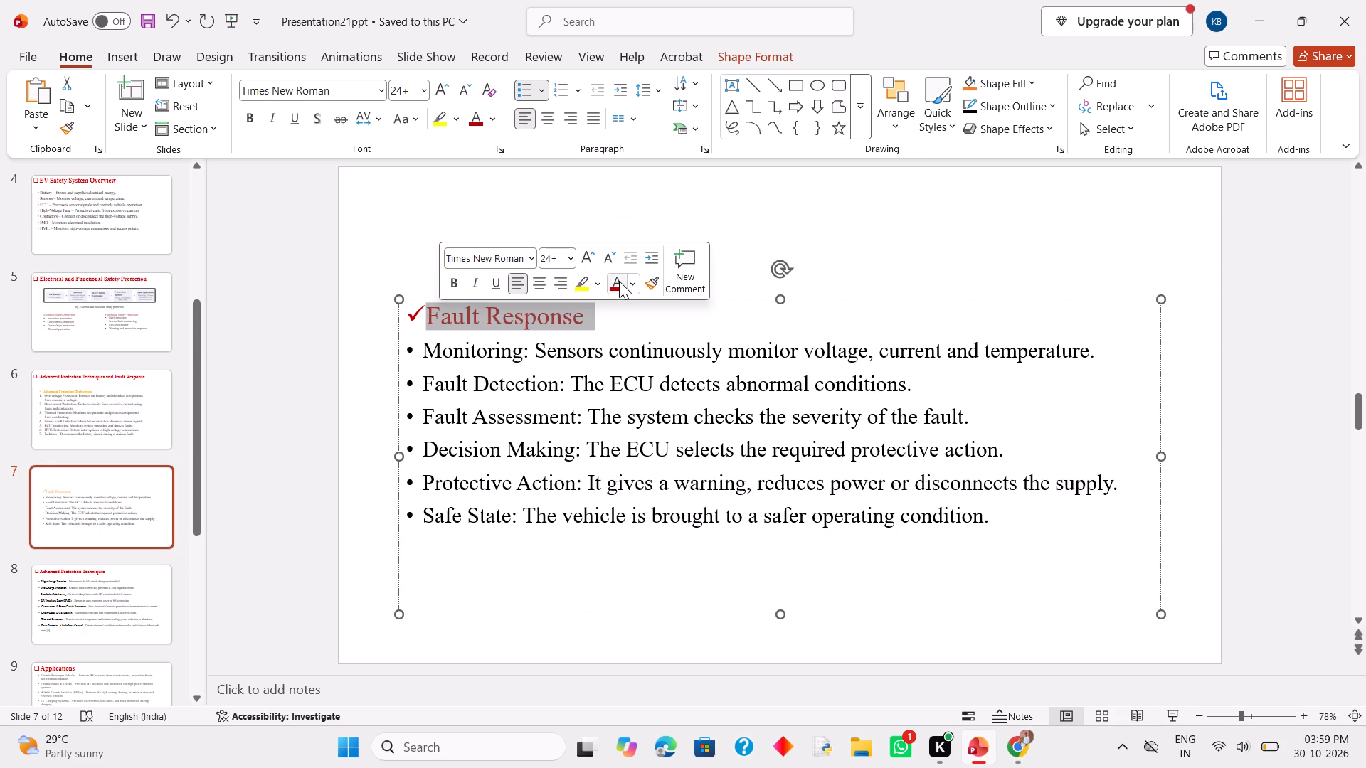
pyautogui.click(127, 400)
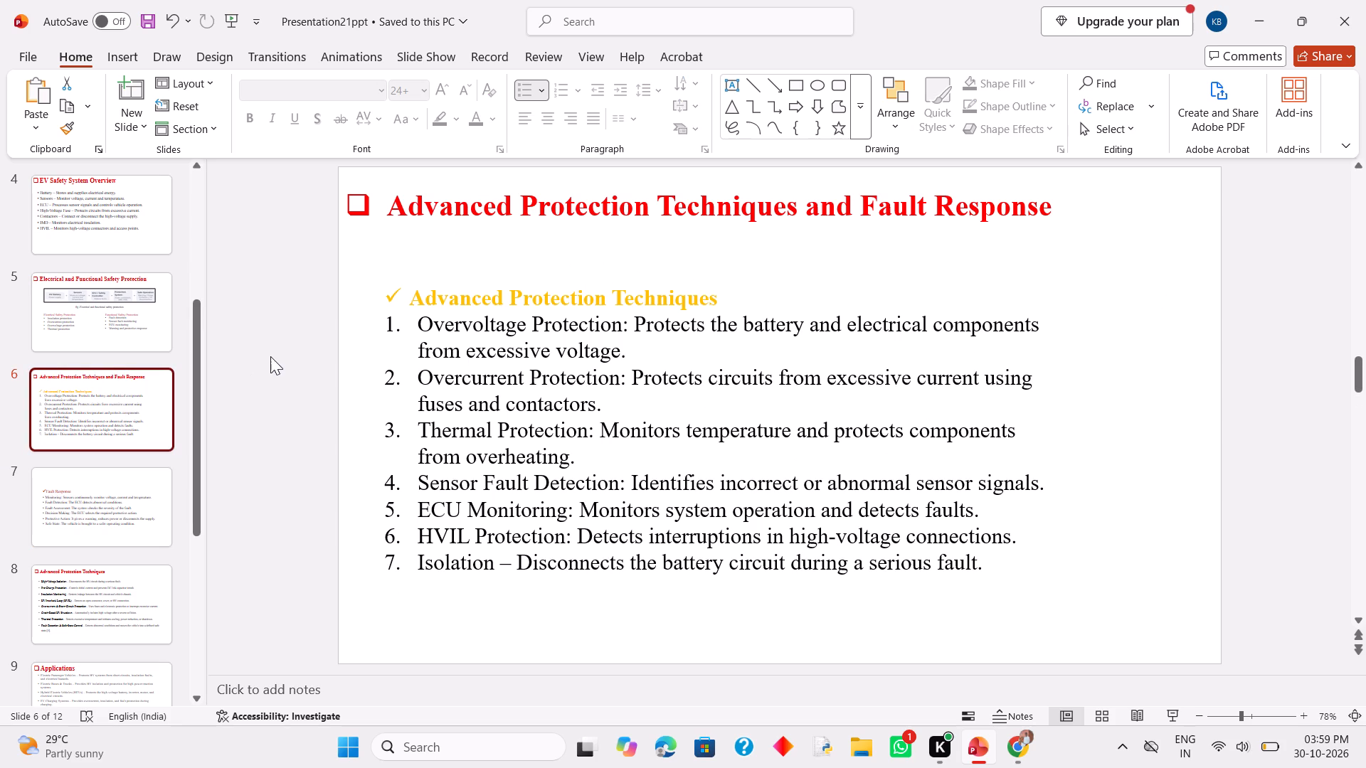
pyautogui.moveTo(724, 297); pyautogui.dragTo(390, 284)
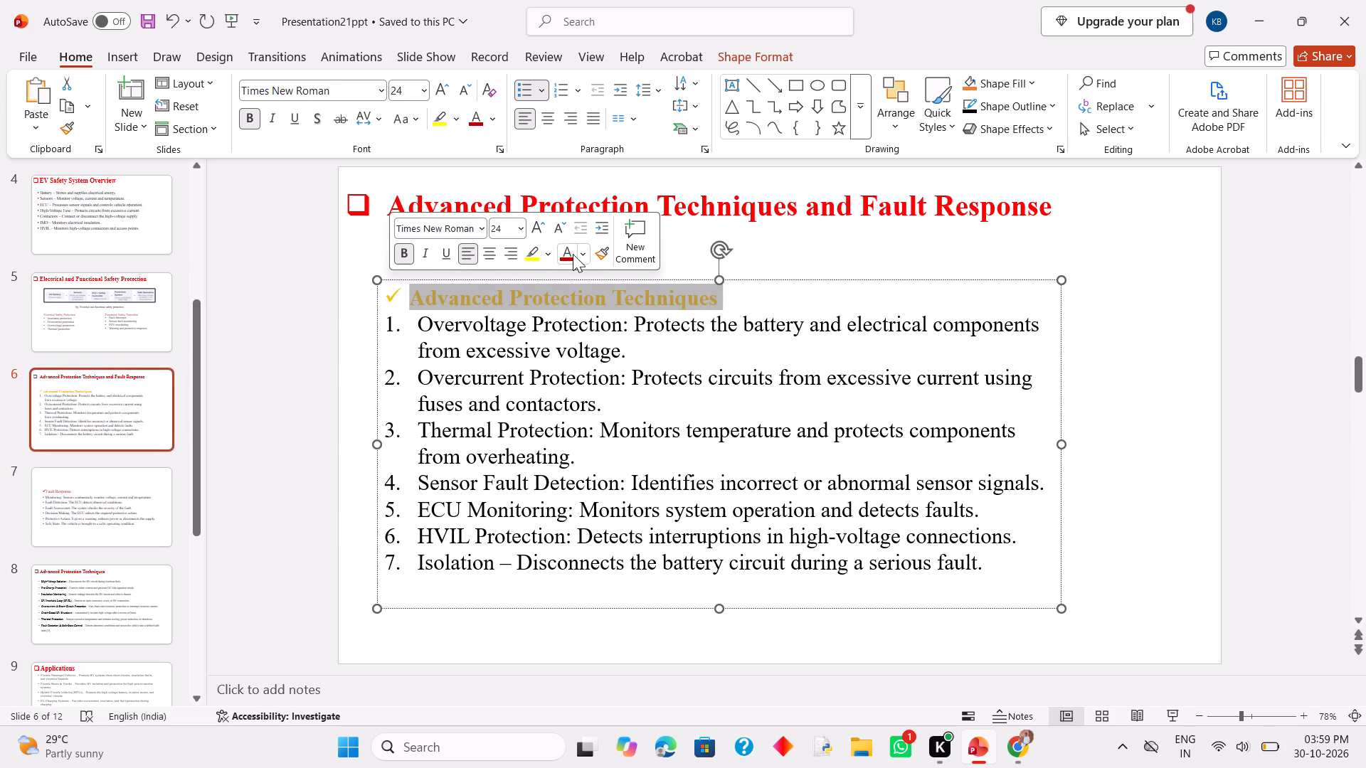
pyautogui.click(568, 253)
# Remove slide 8, the redundant Advanced Protection Techniques slide that starts with High-Voltage Isolation.
pyautogui.click(73, 589)
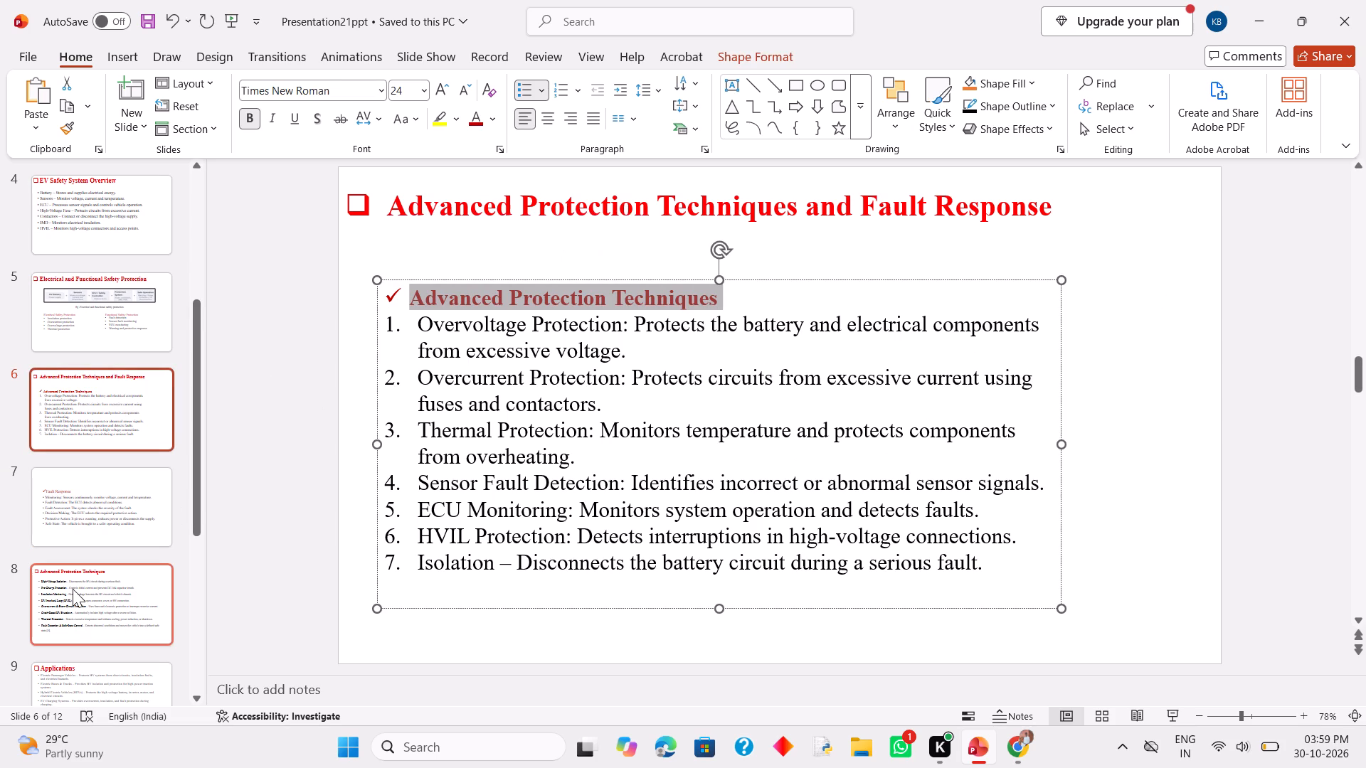
pyautogui.scroll(-1, 73, 589)
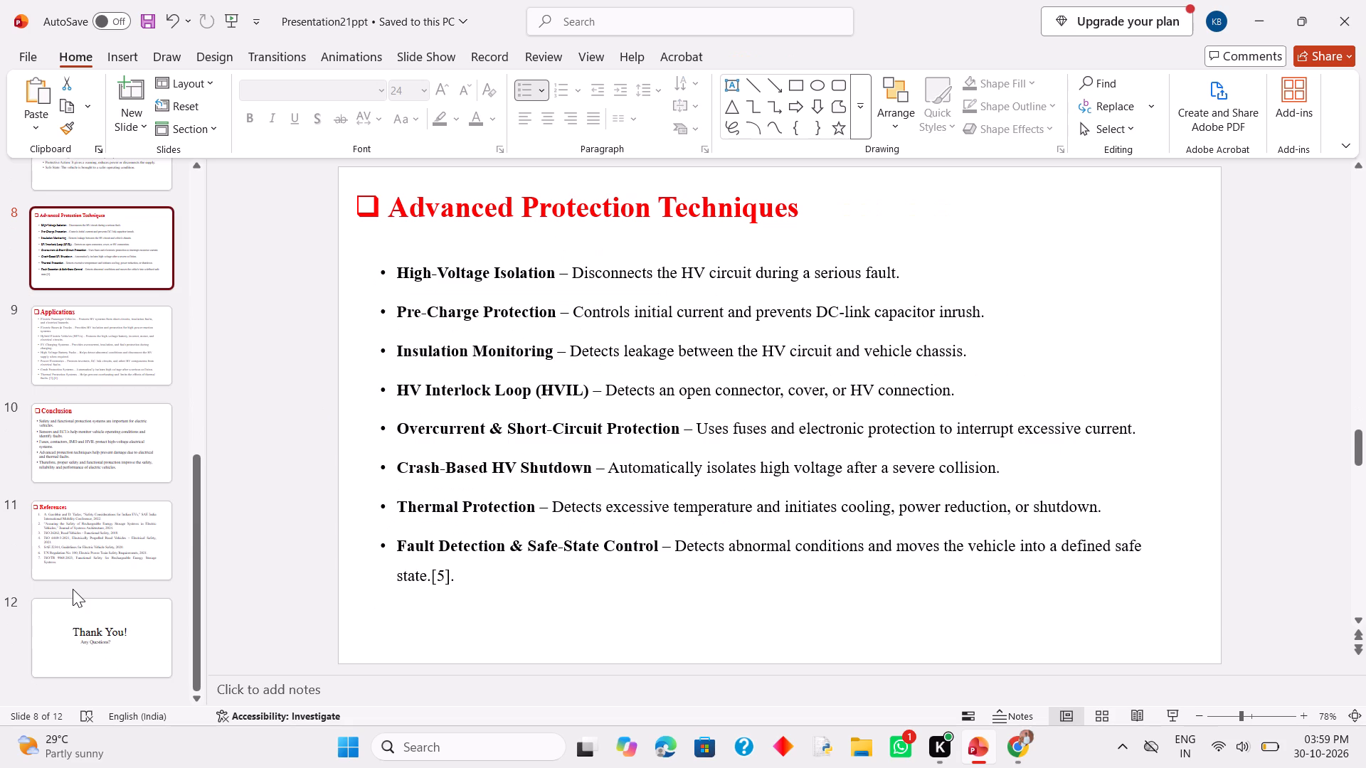
pyautogui.scroll(-1, 73, 589)
pyautogui.rightClick(80, 255)
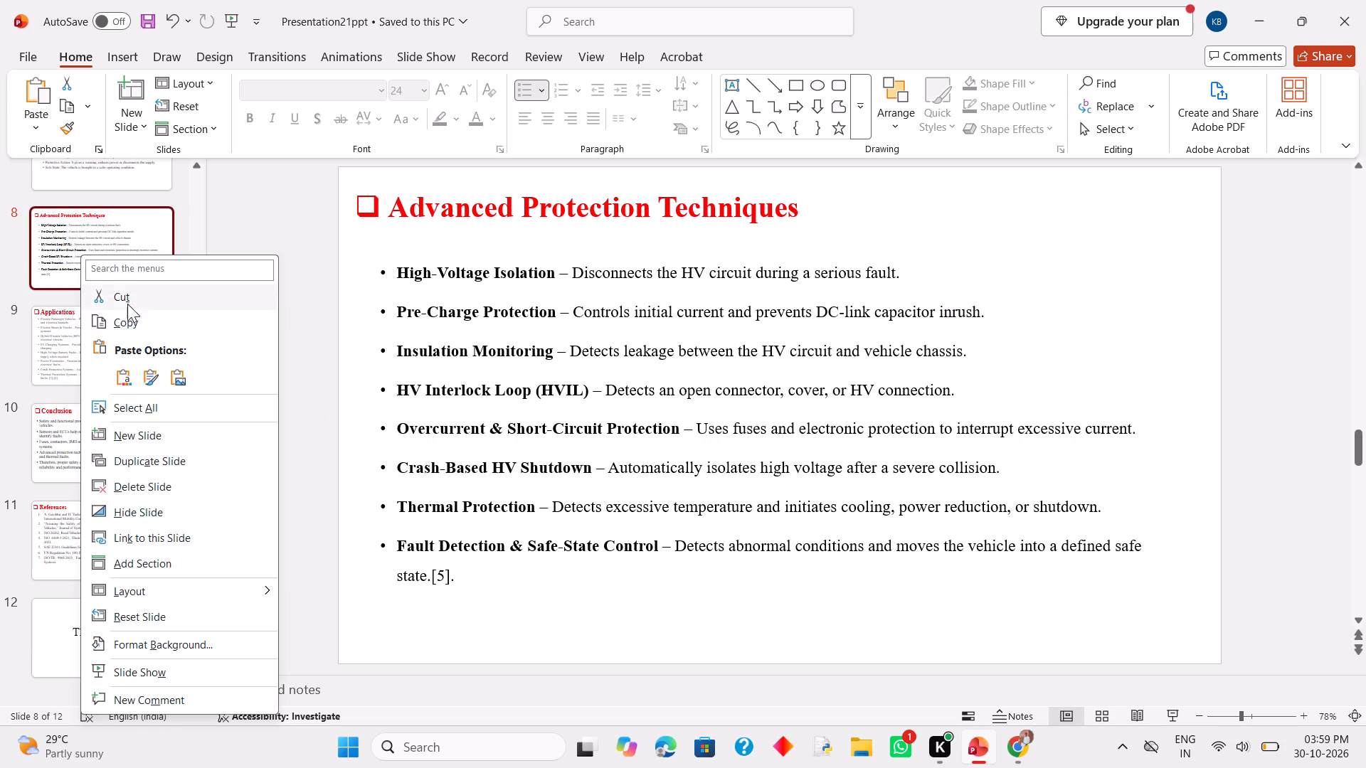
pyautogui.click(127, 297)
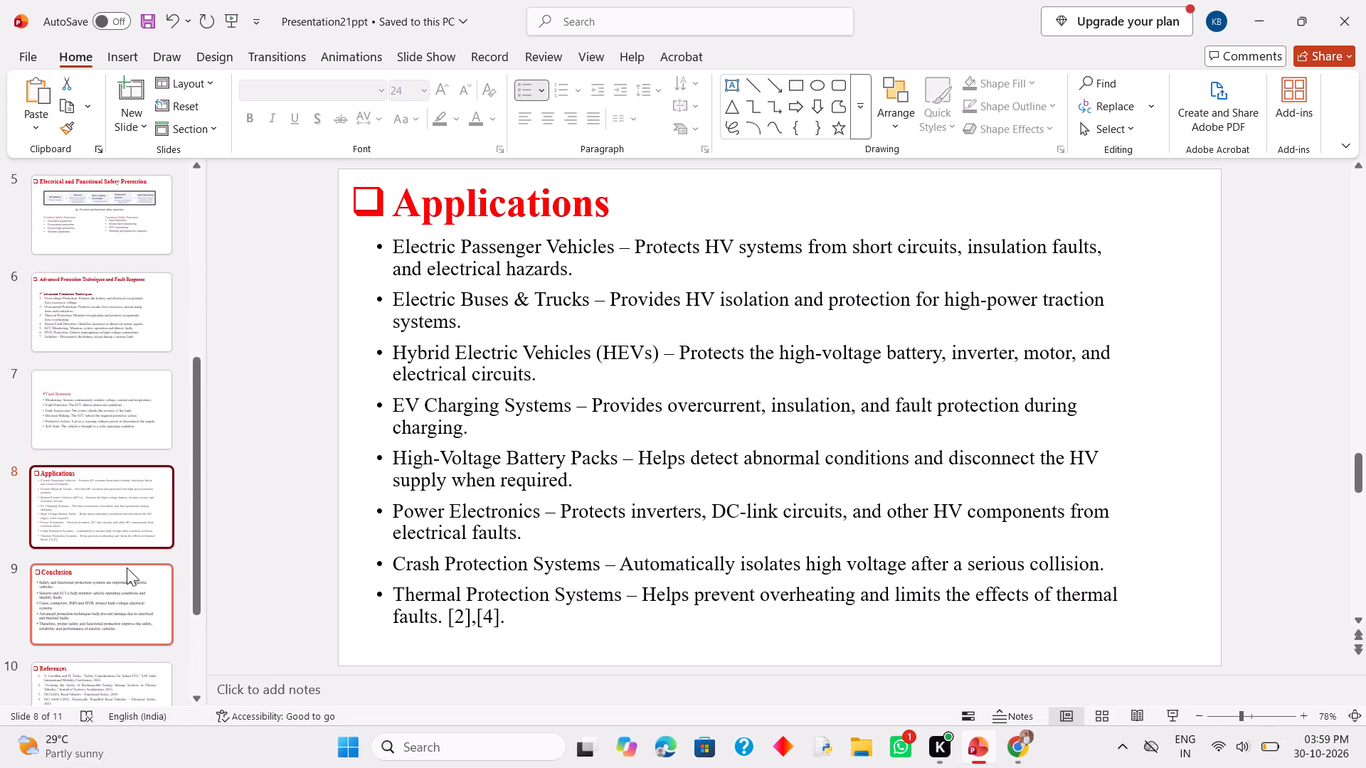
pyautogui.click(135, 494)
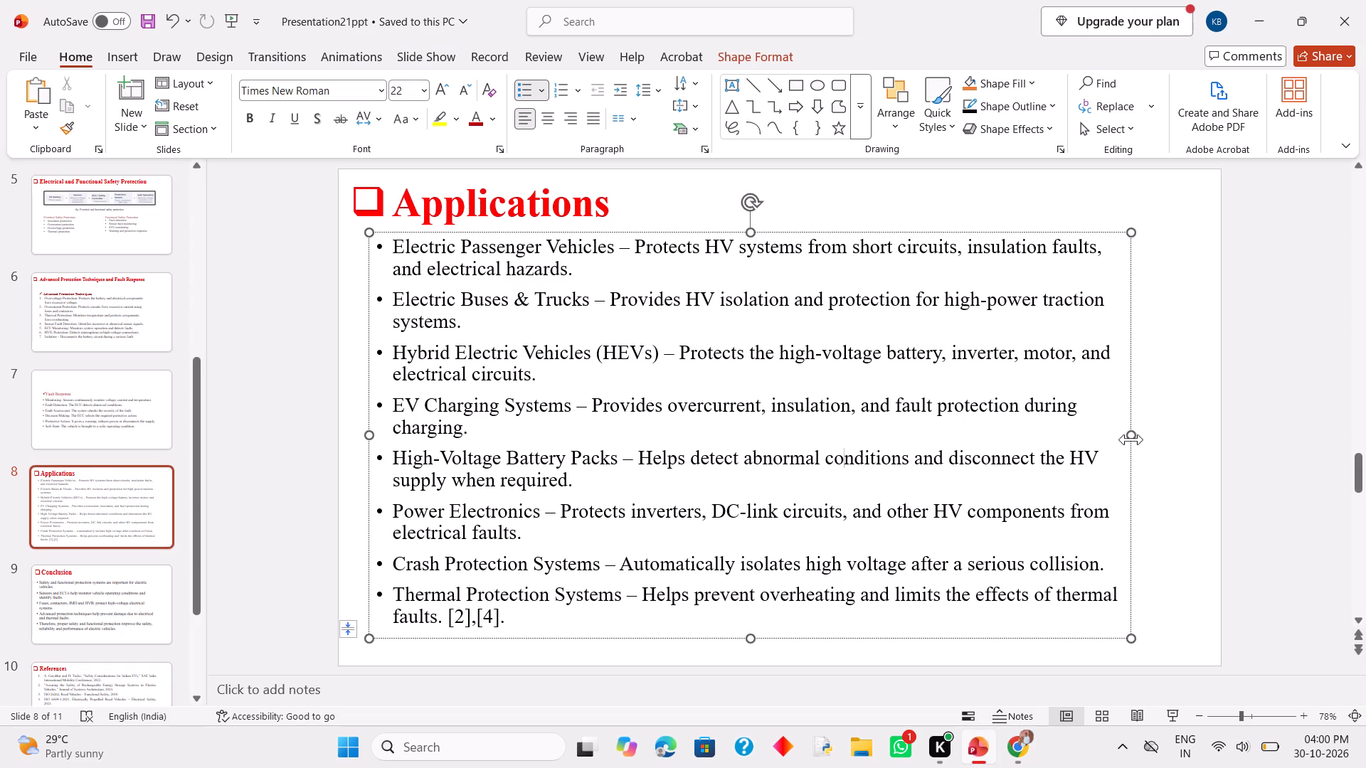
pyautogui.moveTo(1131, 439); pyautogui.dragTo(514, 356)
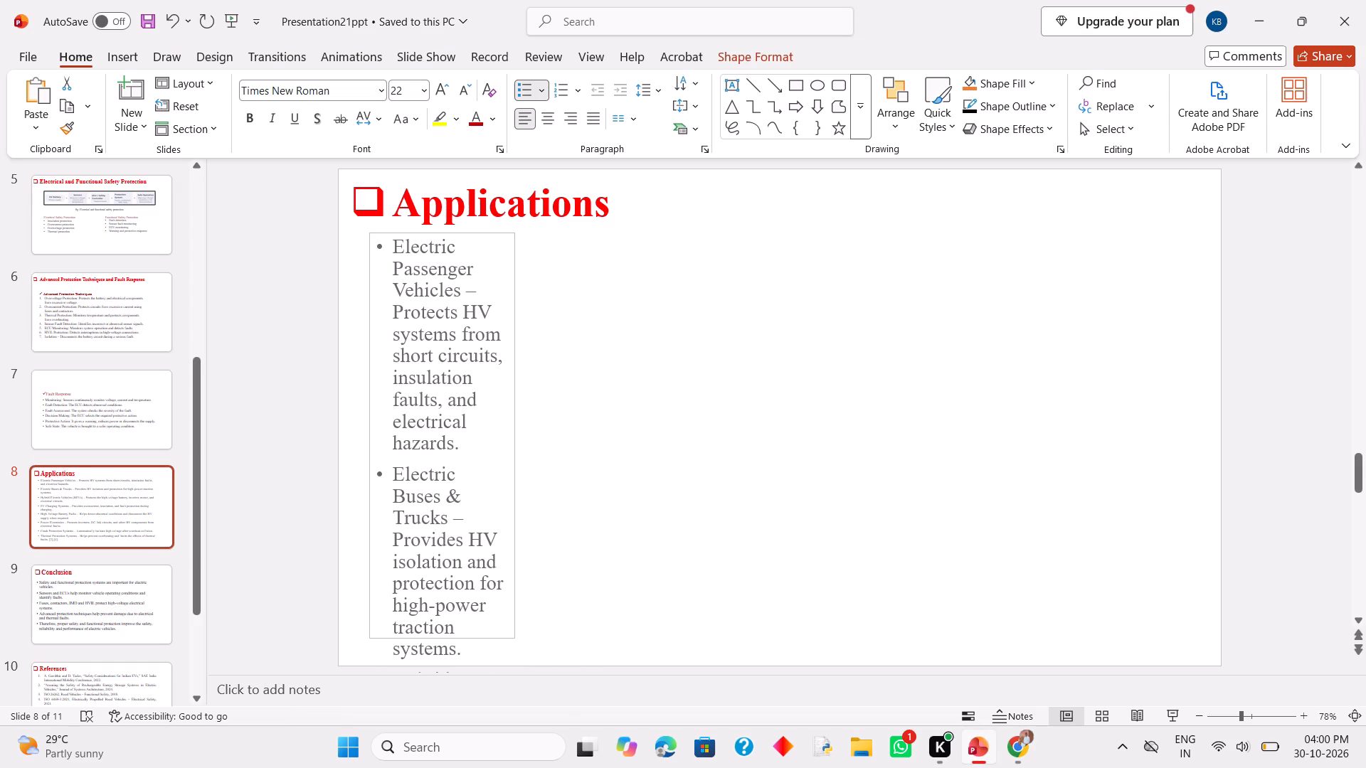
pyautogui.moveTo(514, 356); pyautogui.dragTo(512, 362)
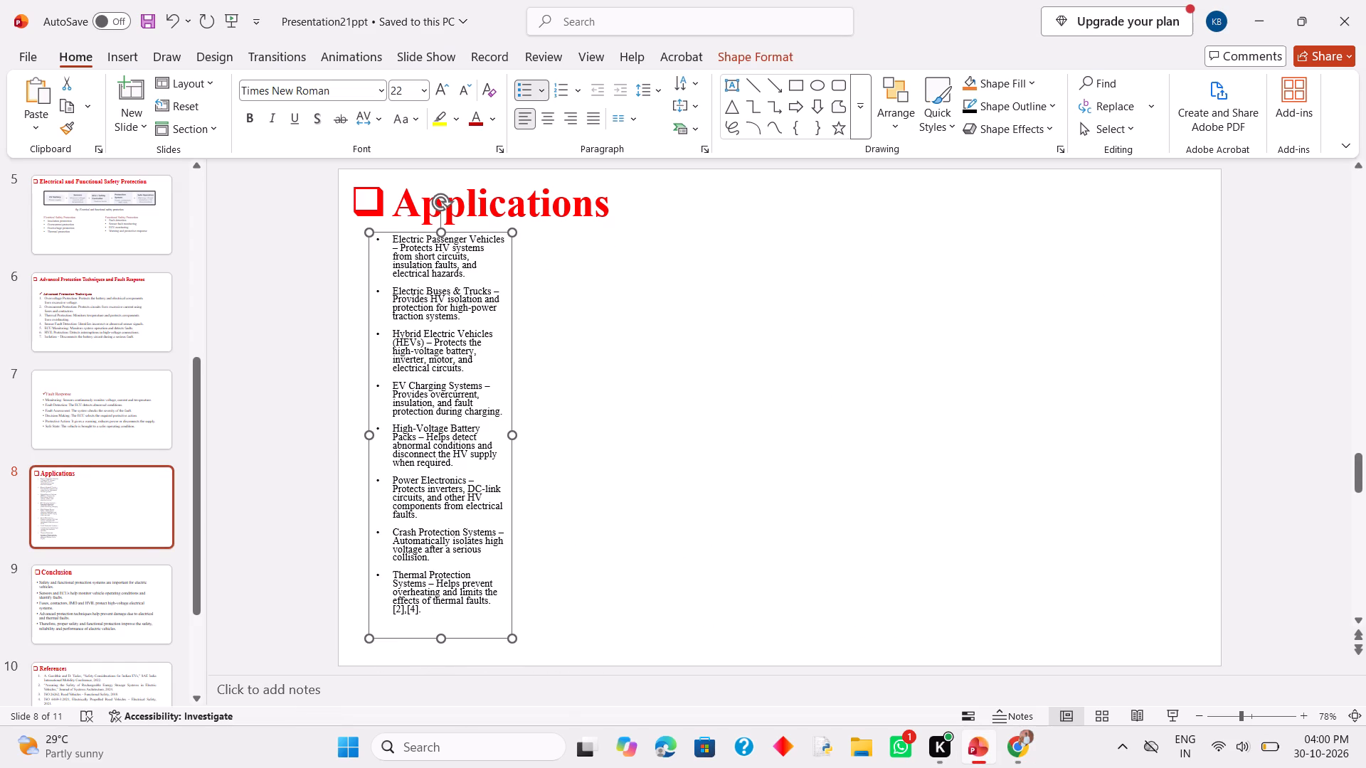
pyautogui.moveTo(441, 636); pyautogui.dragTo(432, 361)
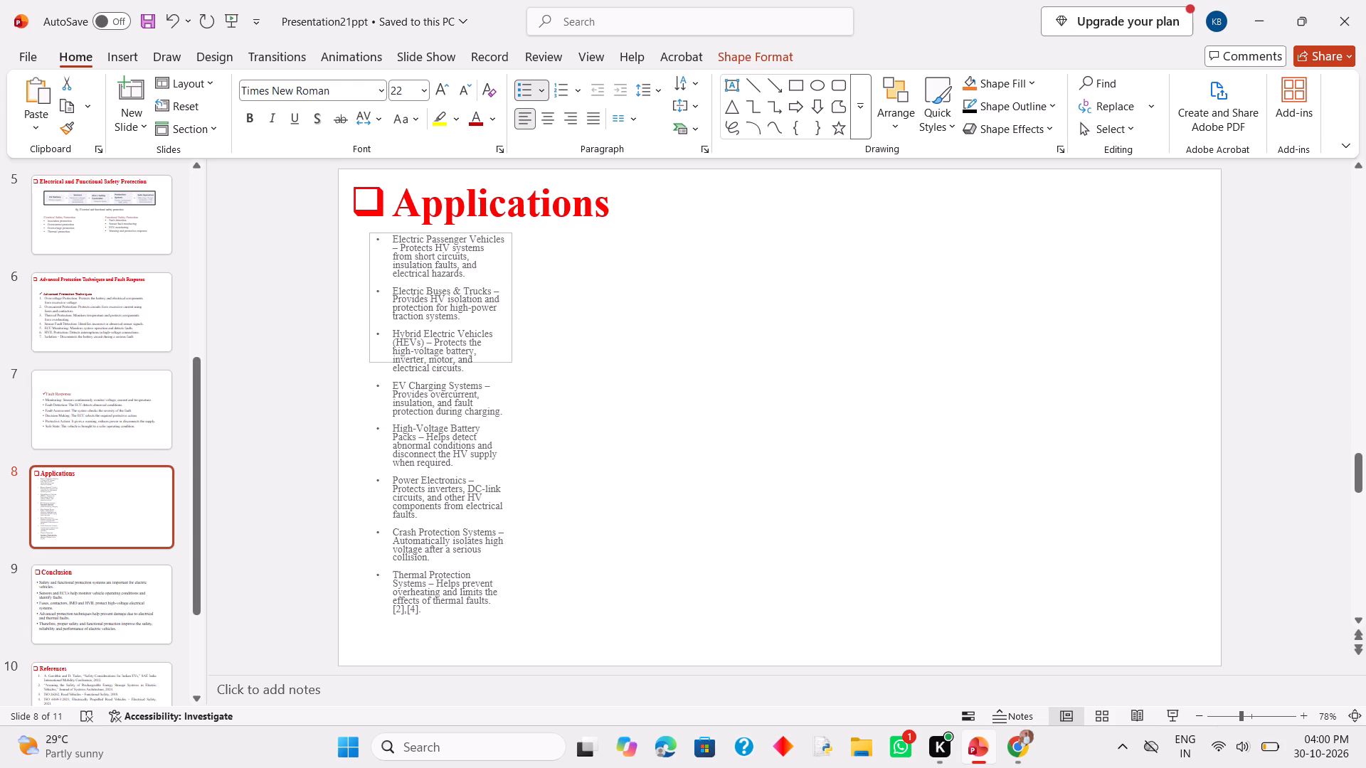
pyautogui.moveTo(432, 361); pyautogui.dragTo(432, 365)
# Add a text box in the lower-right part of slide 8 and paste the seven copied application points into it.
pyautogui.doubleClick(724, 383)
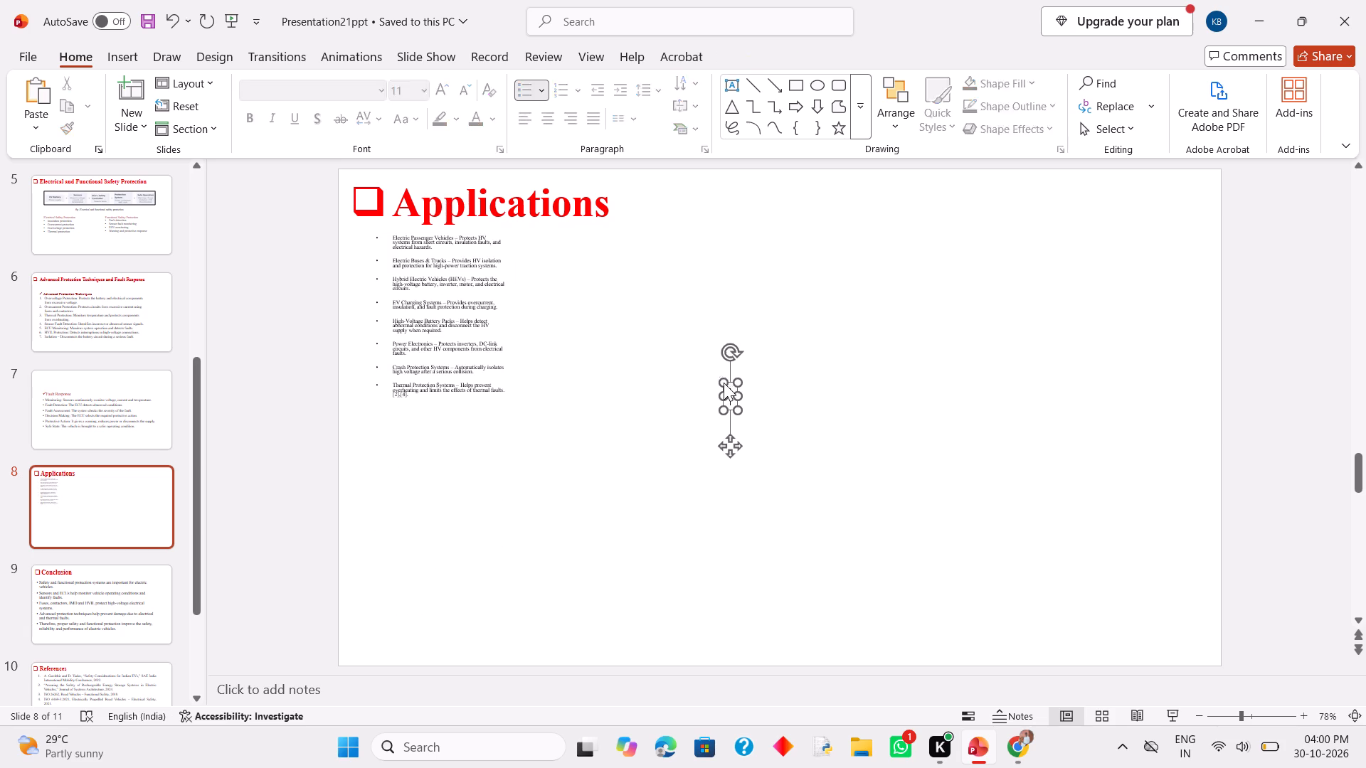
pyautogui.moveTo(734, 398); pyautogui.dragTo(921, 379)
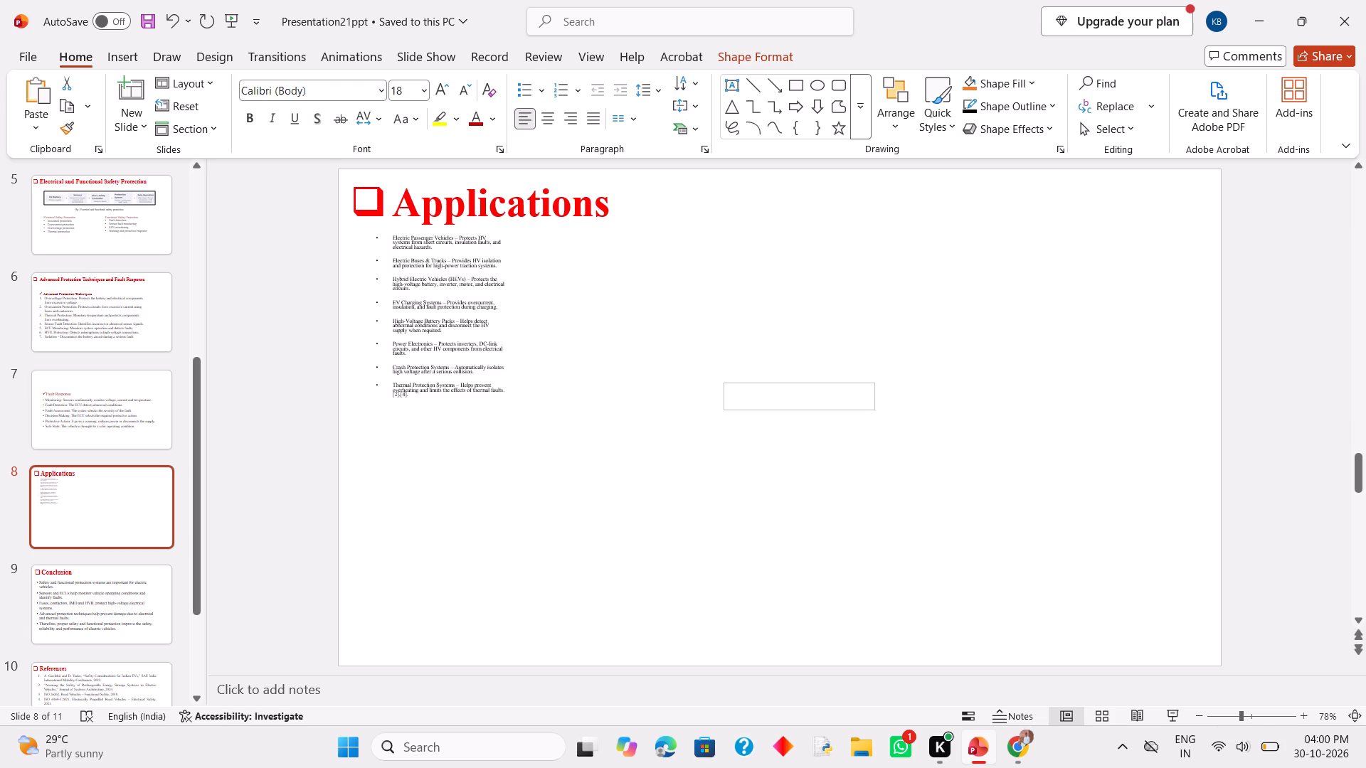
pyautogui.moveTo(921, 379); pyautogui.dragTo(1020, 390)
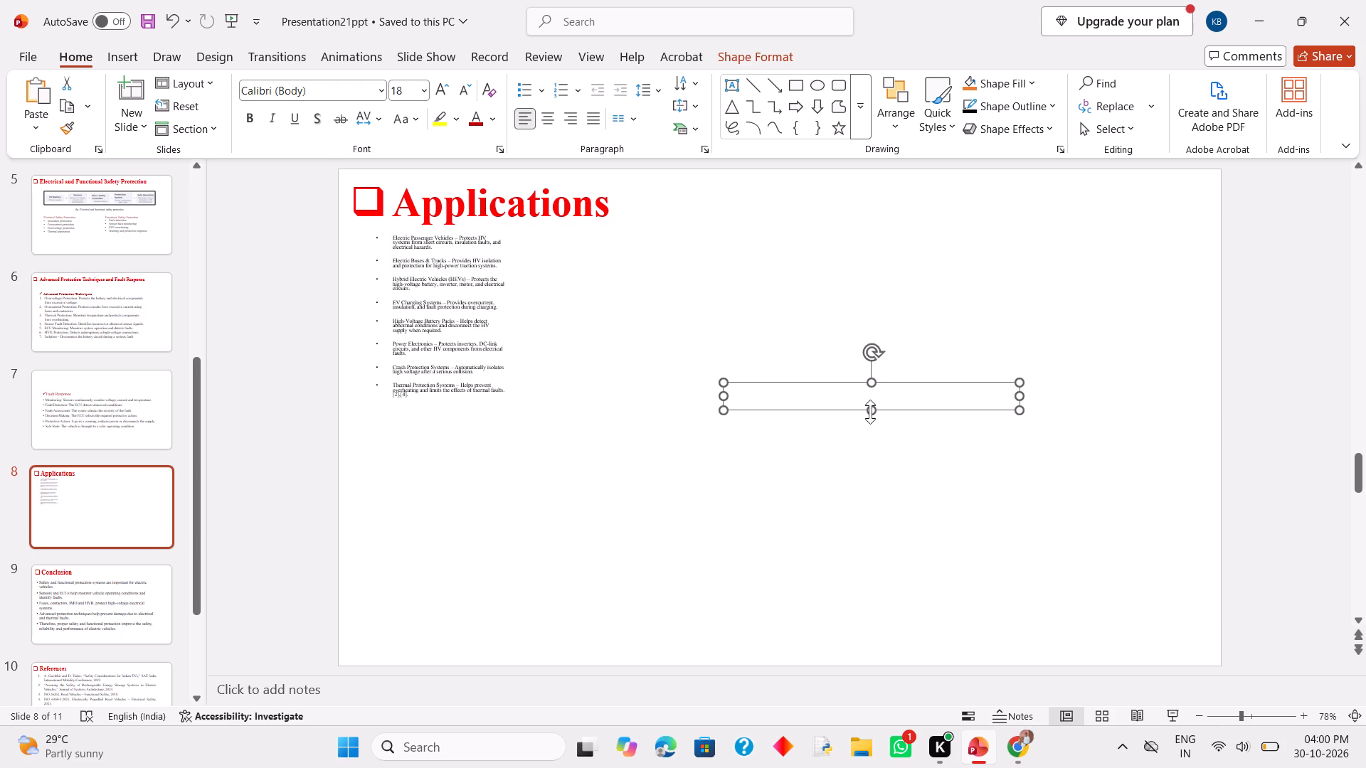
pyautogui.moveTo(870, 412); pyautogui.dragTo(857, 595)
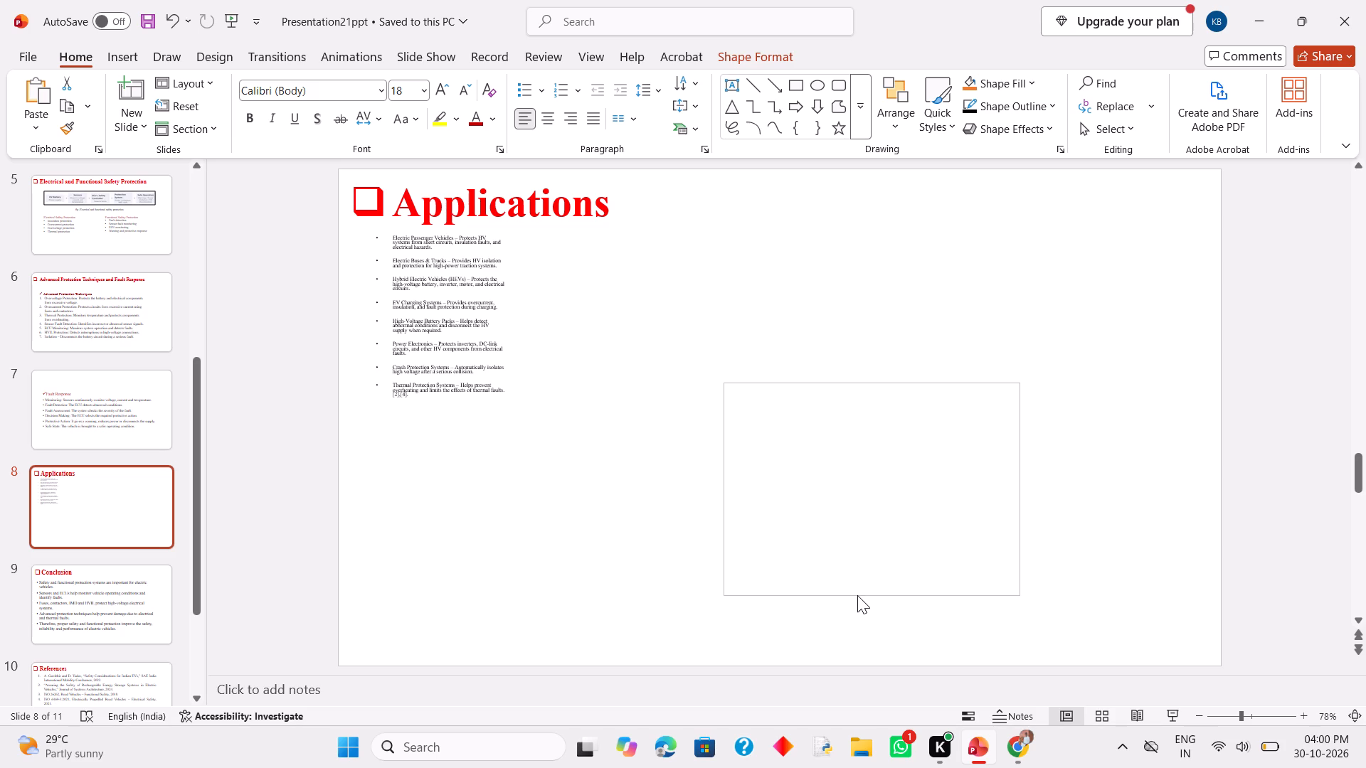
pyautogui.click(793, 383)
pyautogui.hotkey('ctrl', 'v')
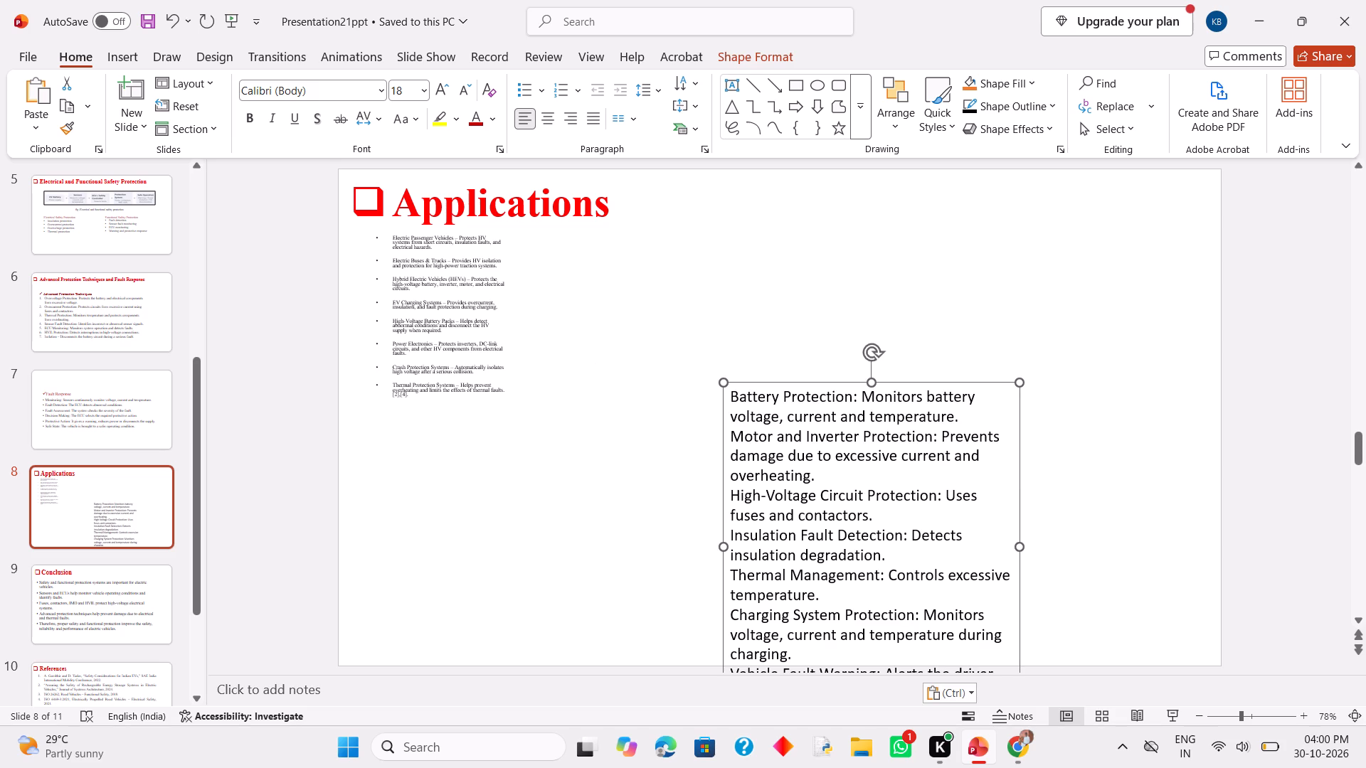
# Delete the old Applications bullet box from slide 8 and paste the seven copied points into the empty content placeholder.
pyautogui.click(438, 321)
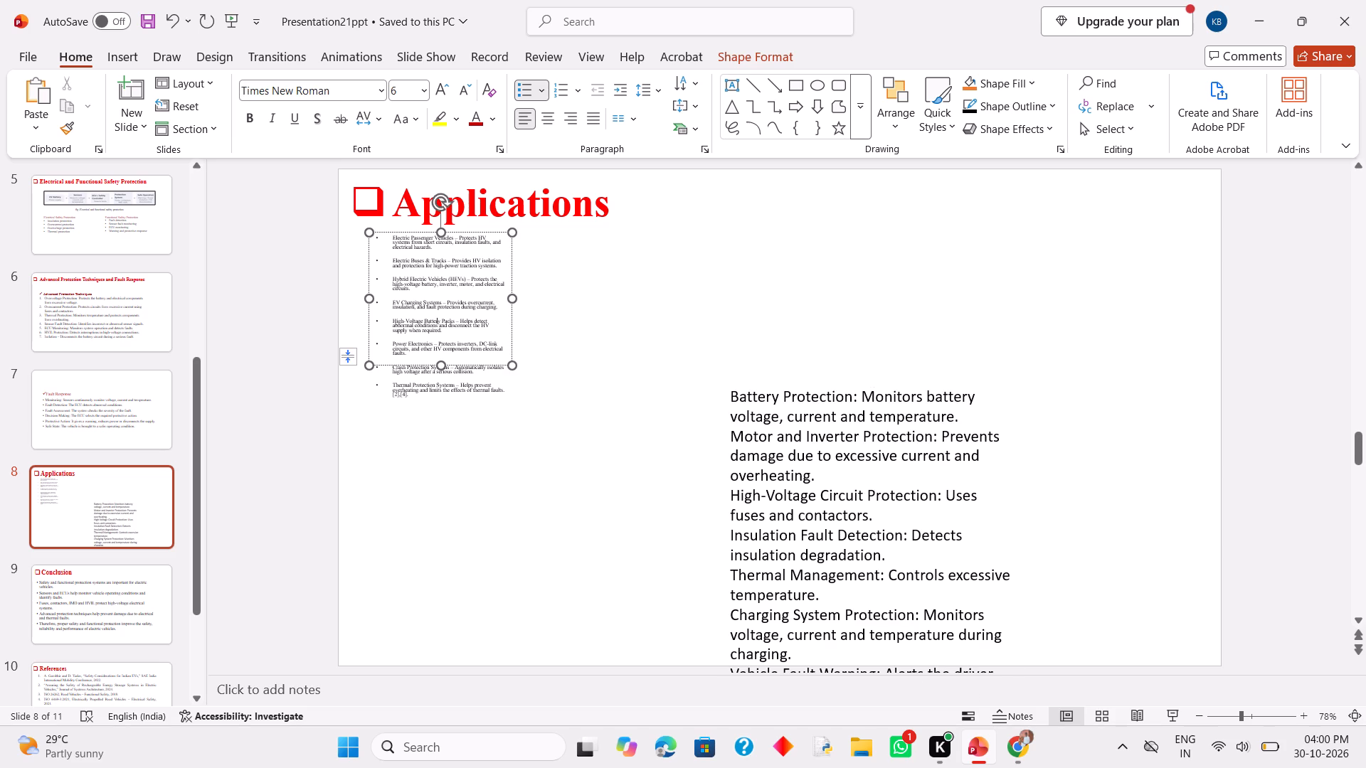
pyautogui.click(440, 198)
pyautogui.press('BackSpace')
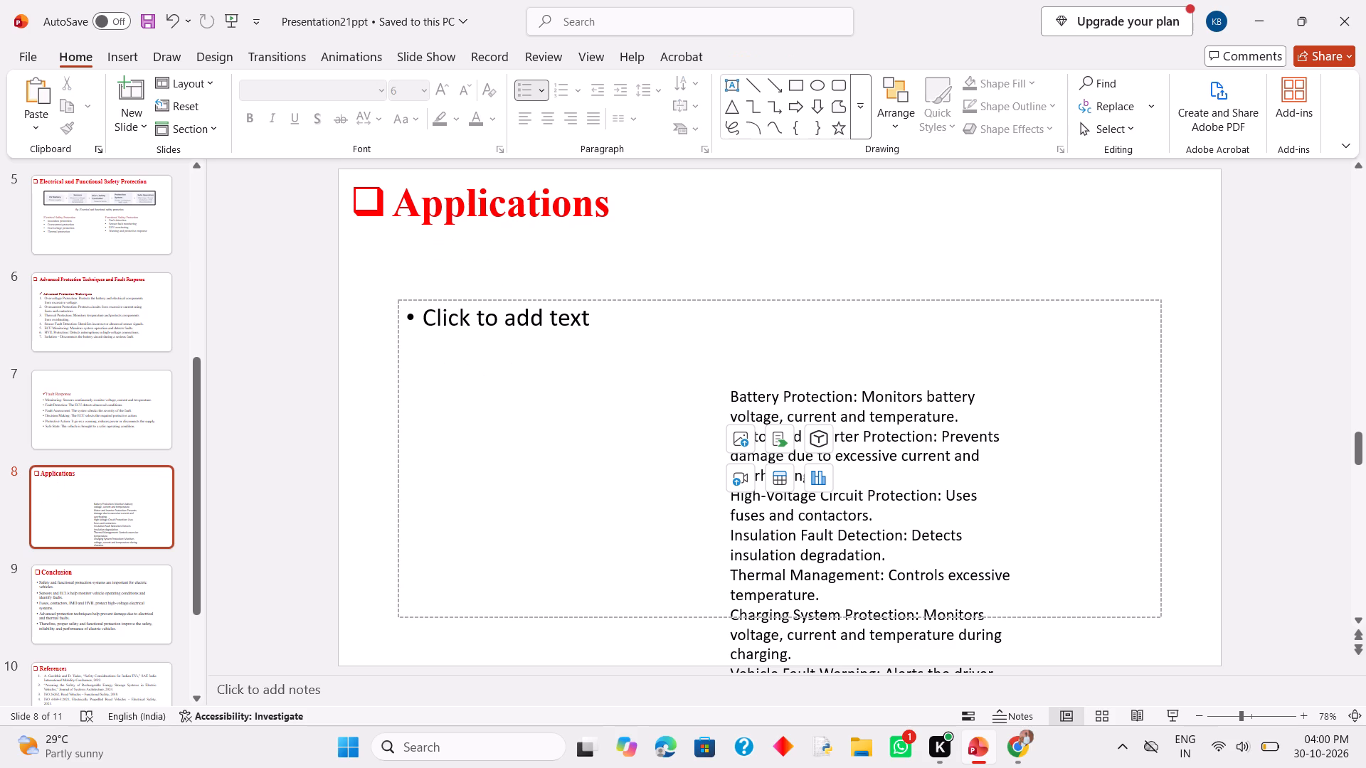
pyautogui.click(904, 326)
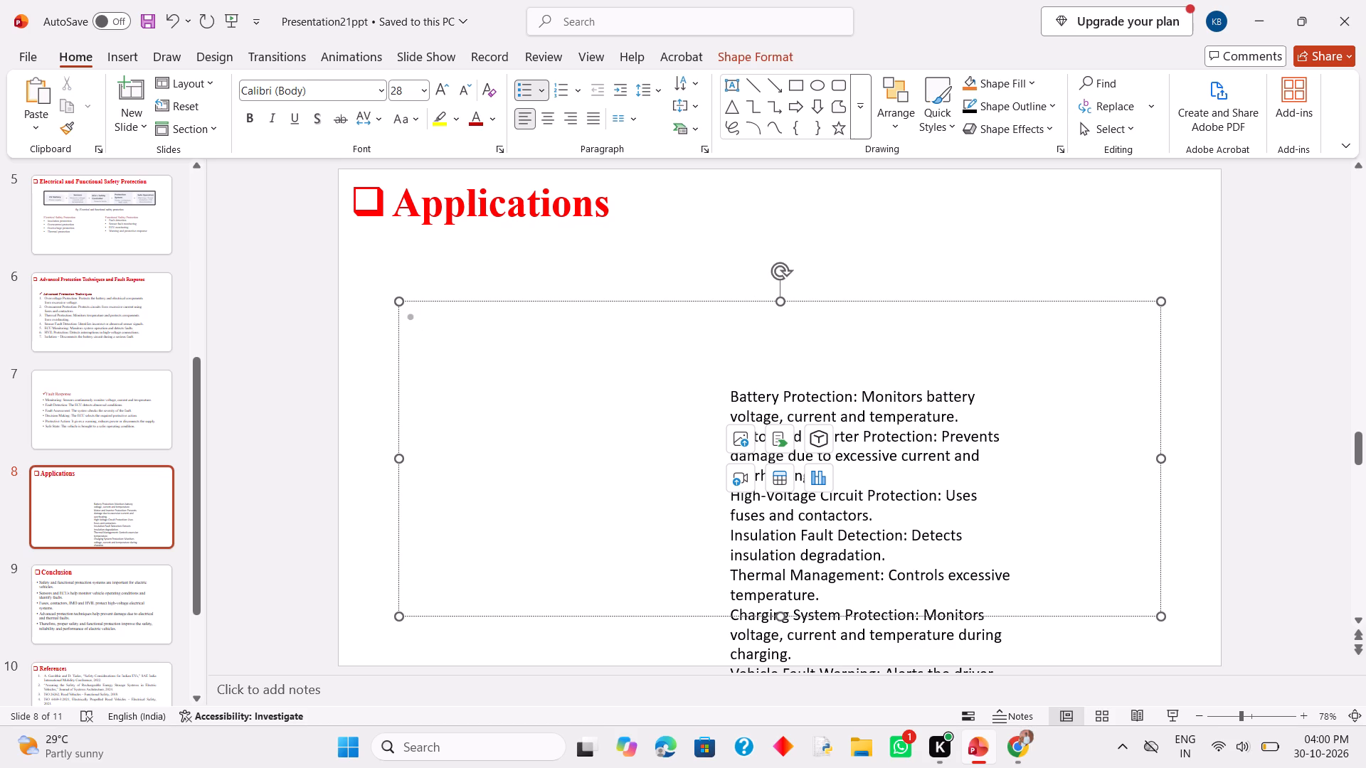
pyautogui.hotkey('ctrl', 'v')
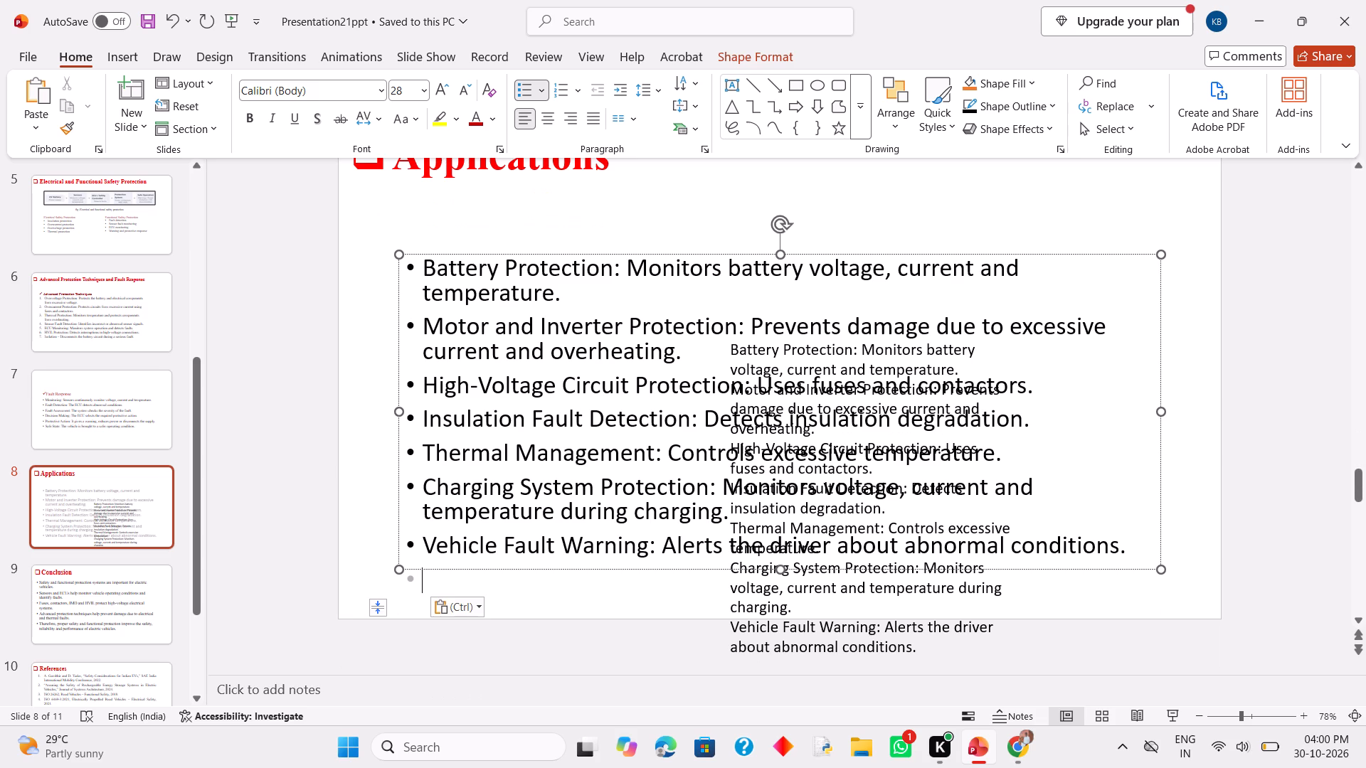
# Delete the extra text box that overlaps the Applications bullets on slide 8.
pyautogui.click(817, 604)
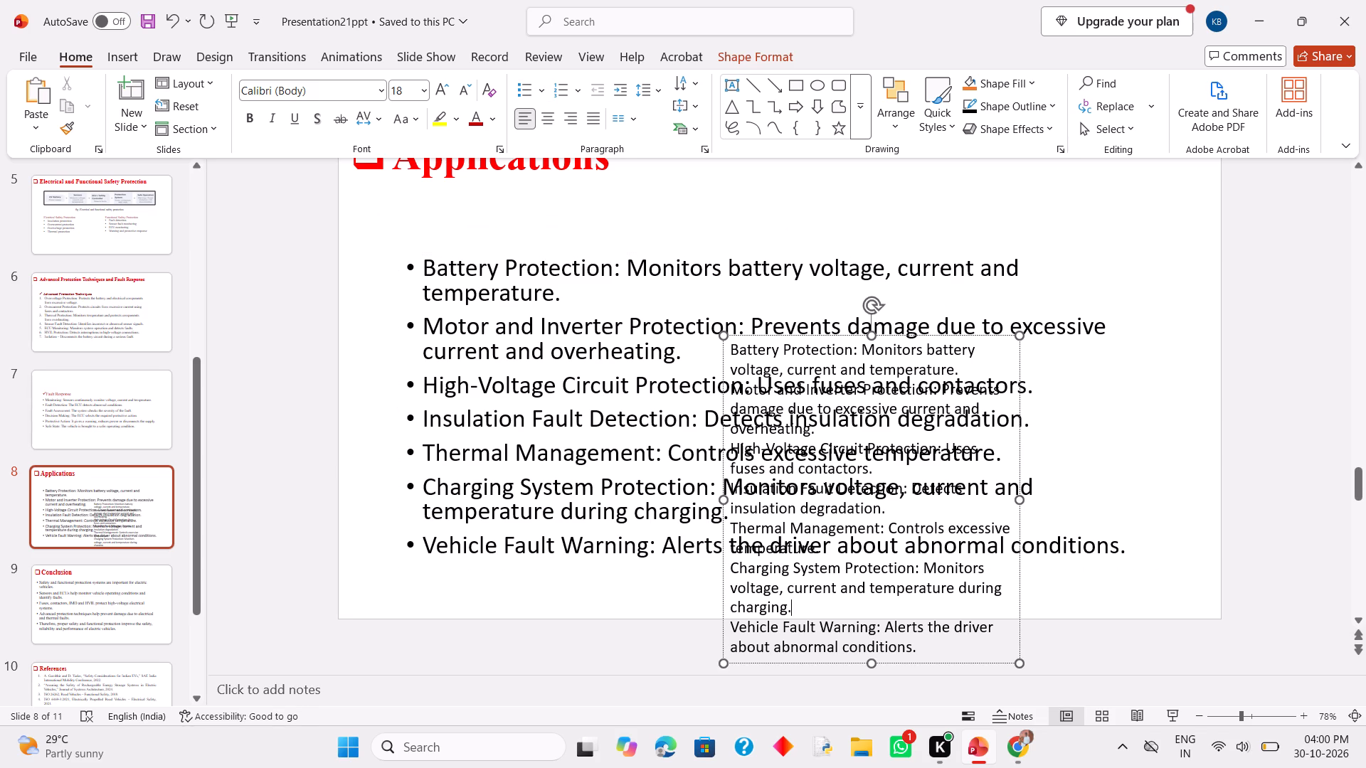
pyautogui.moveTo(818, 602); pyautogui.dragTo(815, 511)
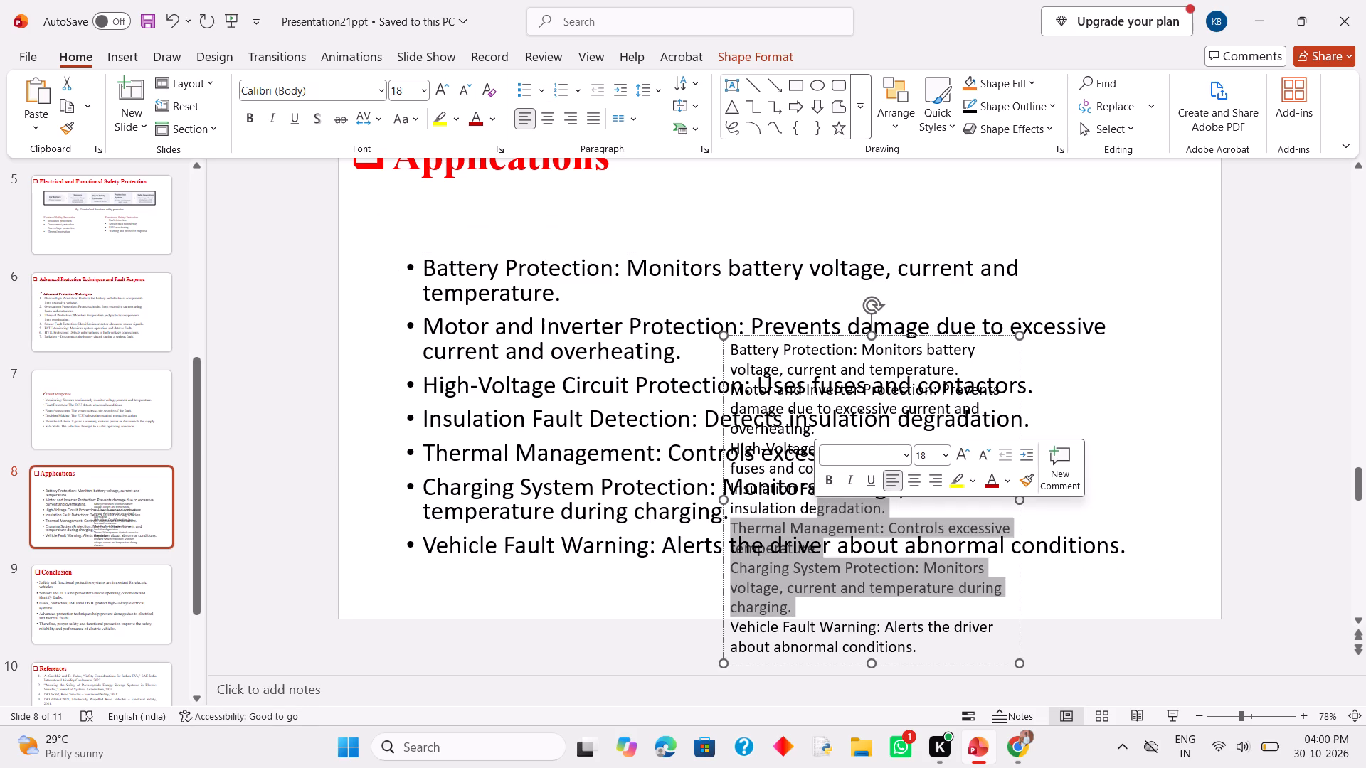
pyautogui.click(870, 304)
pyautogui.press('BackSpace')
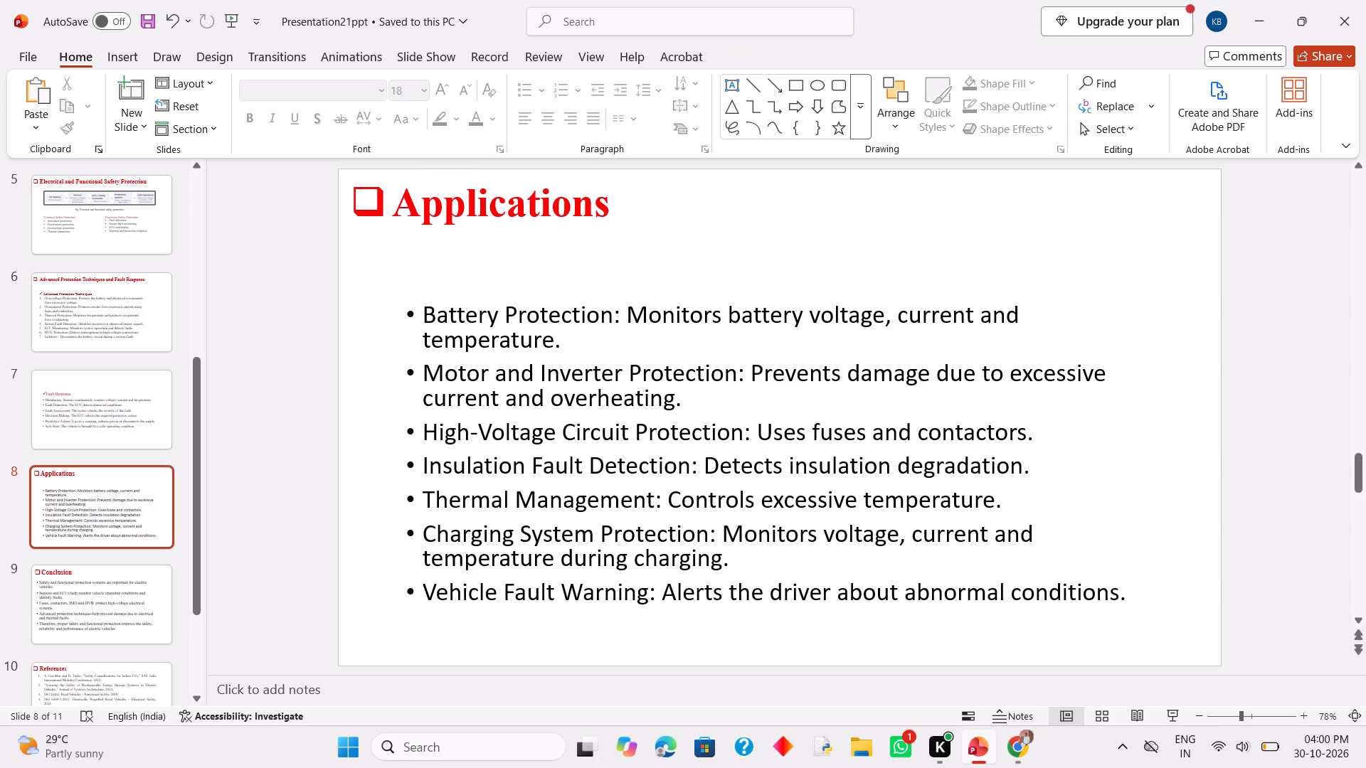
# Change the font of all seven Applications bullets to Times New Roman.
pyautogui.click(668, 358)
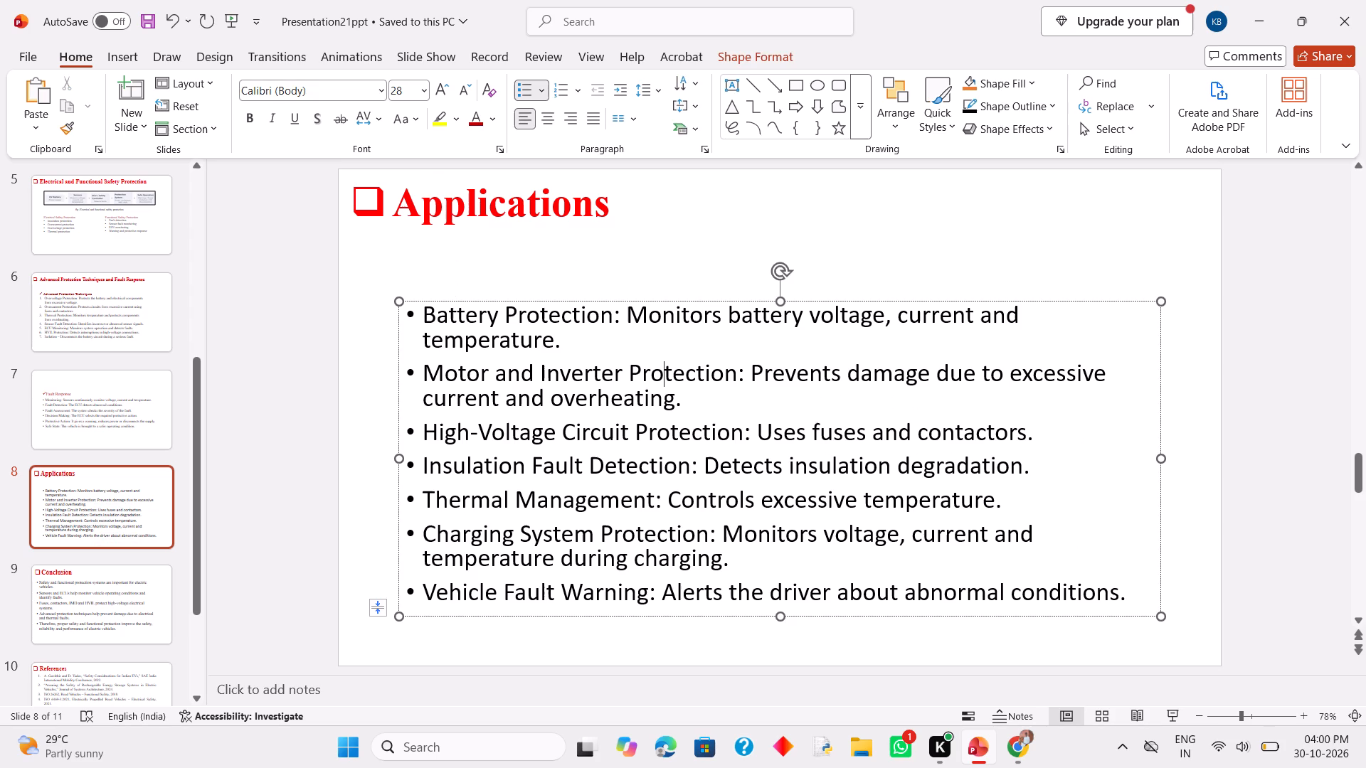
pyautogui.moveTo(424, 313); pyautogui.dragTo(1084, 613)
pyautogui.click(1173, 559)
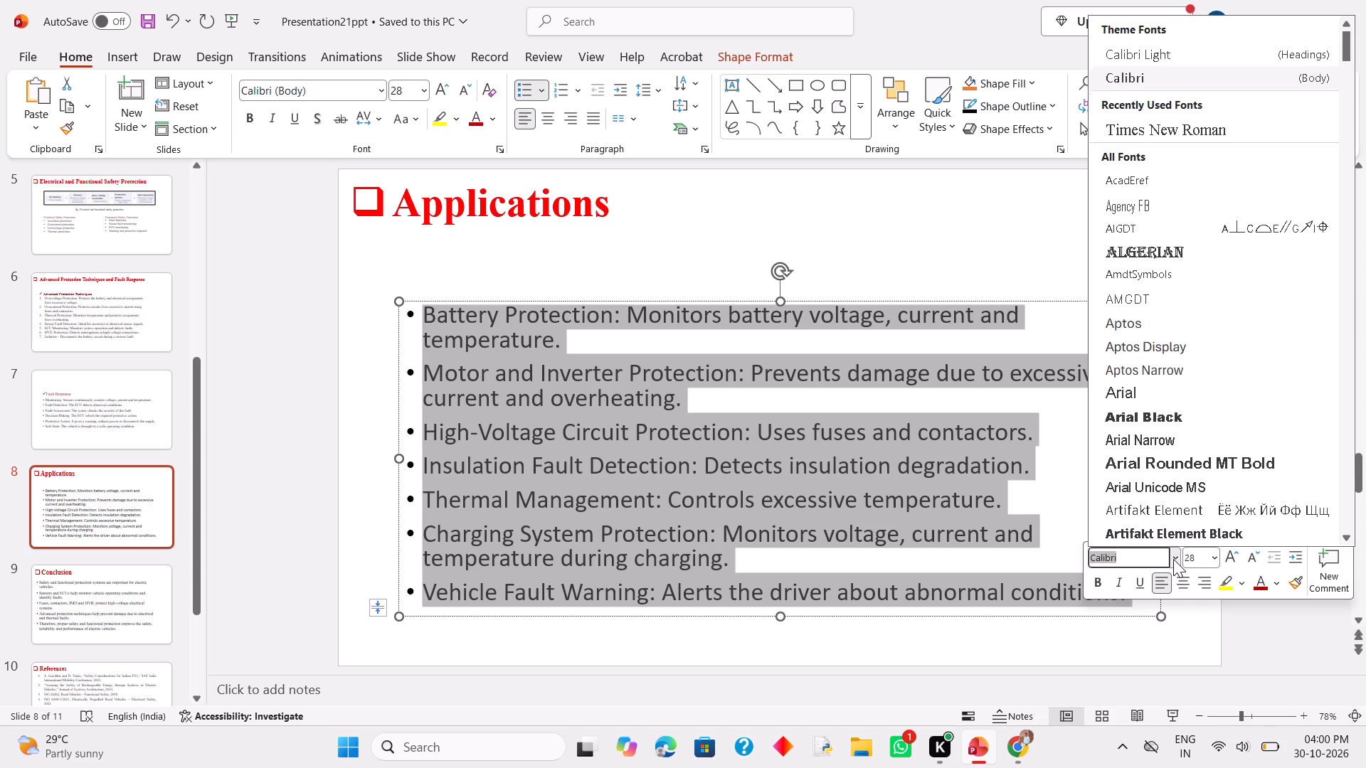
pyautogui.click(1210, 136)
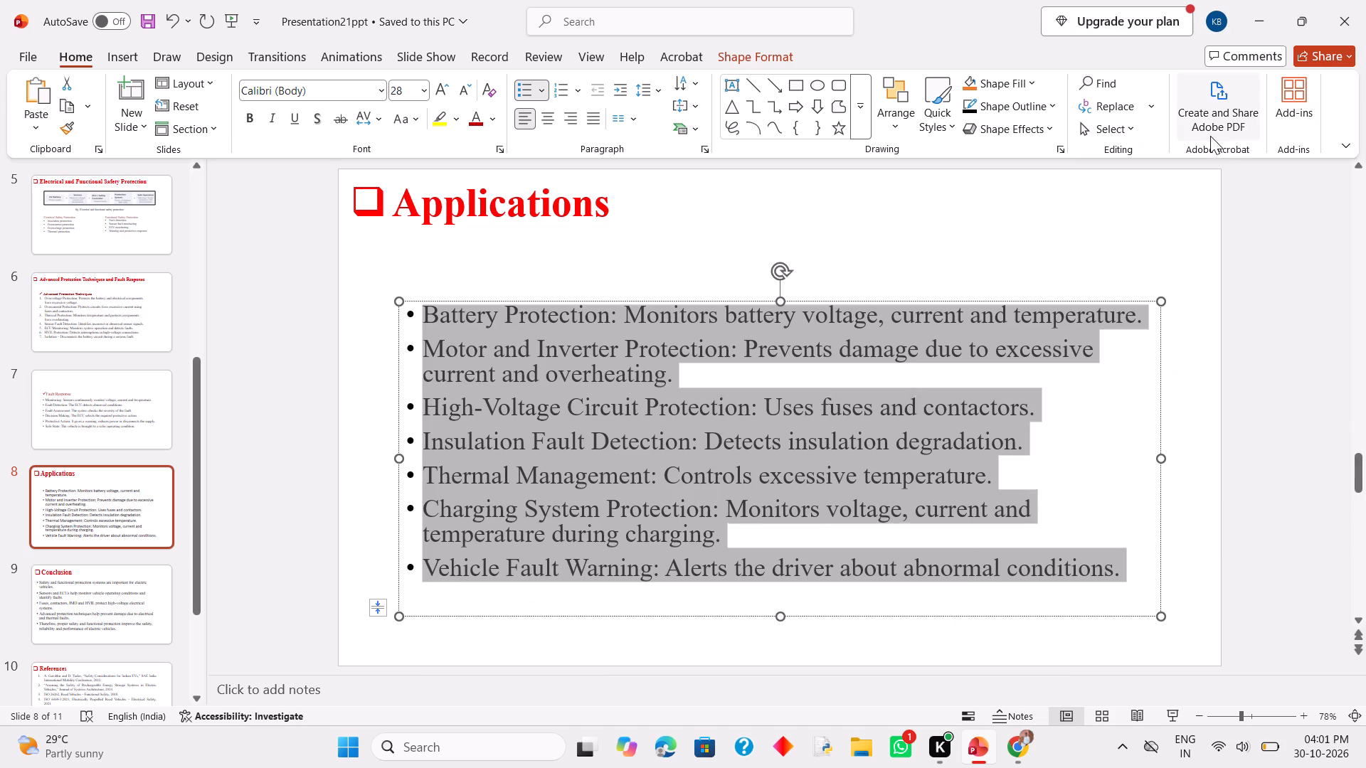
# Move the Applications bullet box up and left beneath the title and enlarge it downward and to the right.
pyautogui.moveTo(913, 302); pyautogui.dragTo(885, 262)
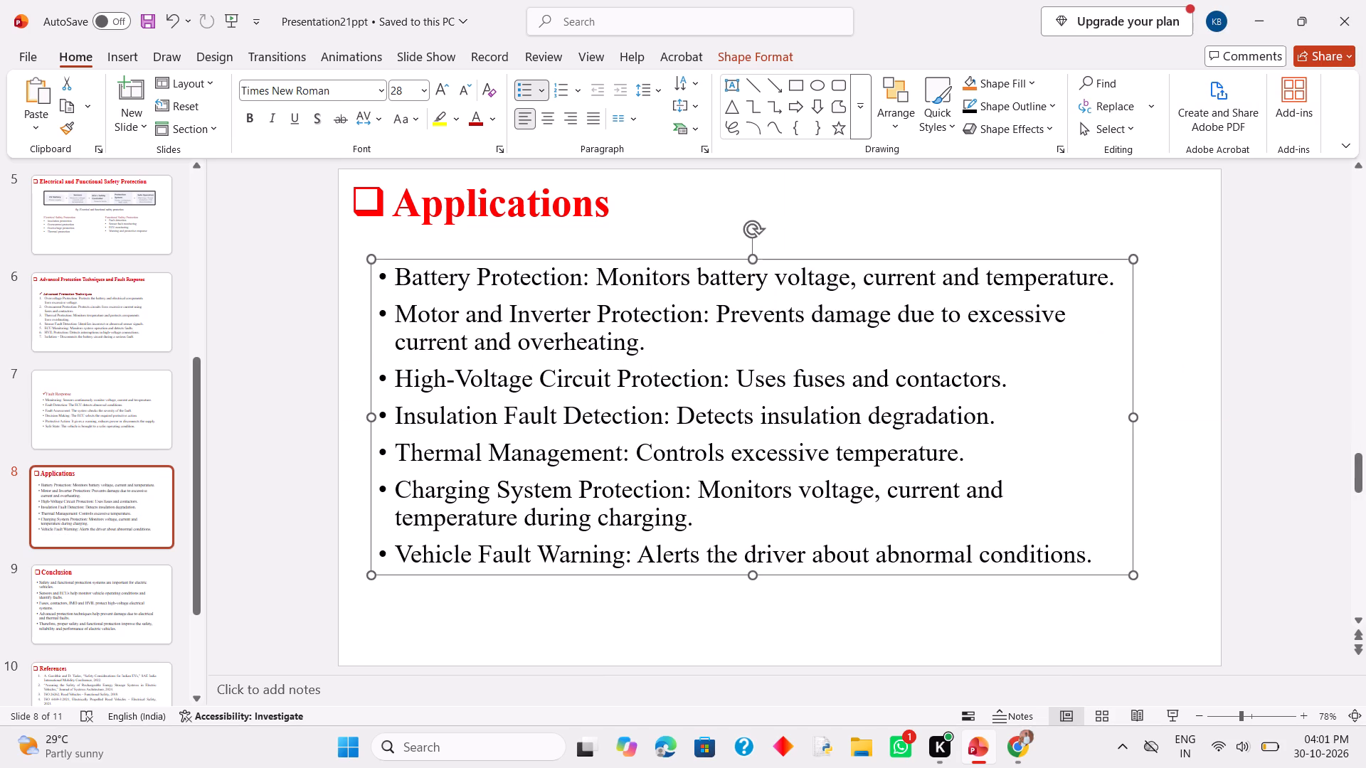
pyautogui.moveTo(756, 576); pyautogui.dragTo(762, 624)
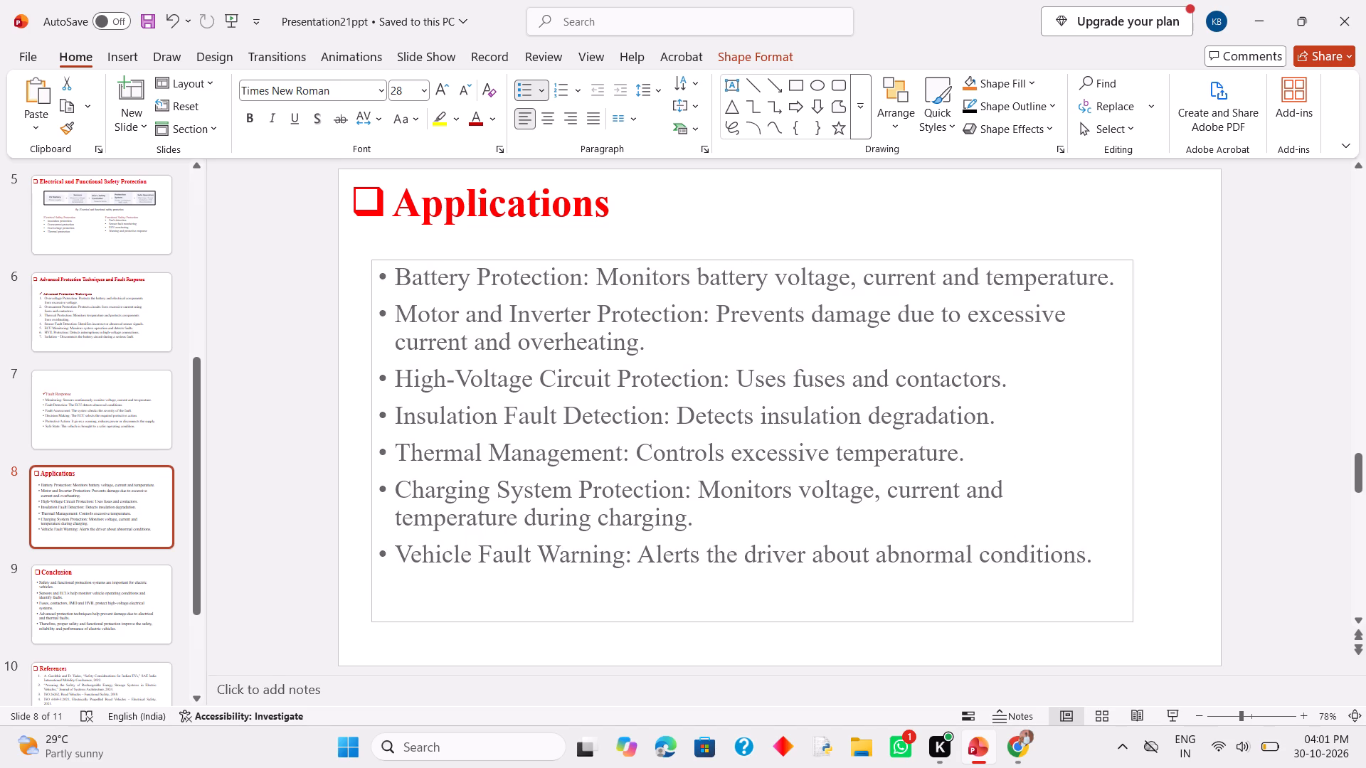
pyautogui.moveTo(762, 624); pyautogui.dragTo(762, 625)
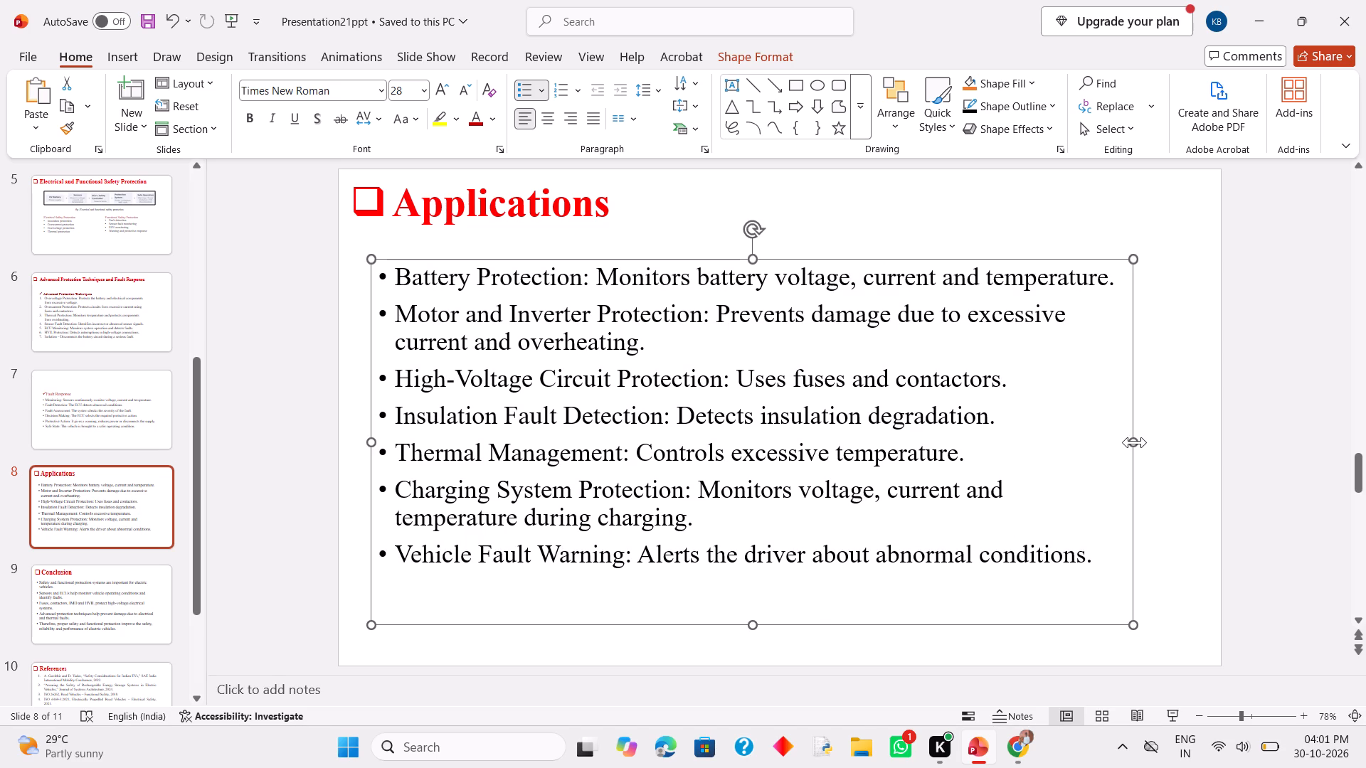
pyautogui.moveTo(1135, 442); pyautogui.dragTo(1165, 442)
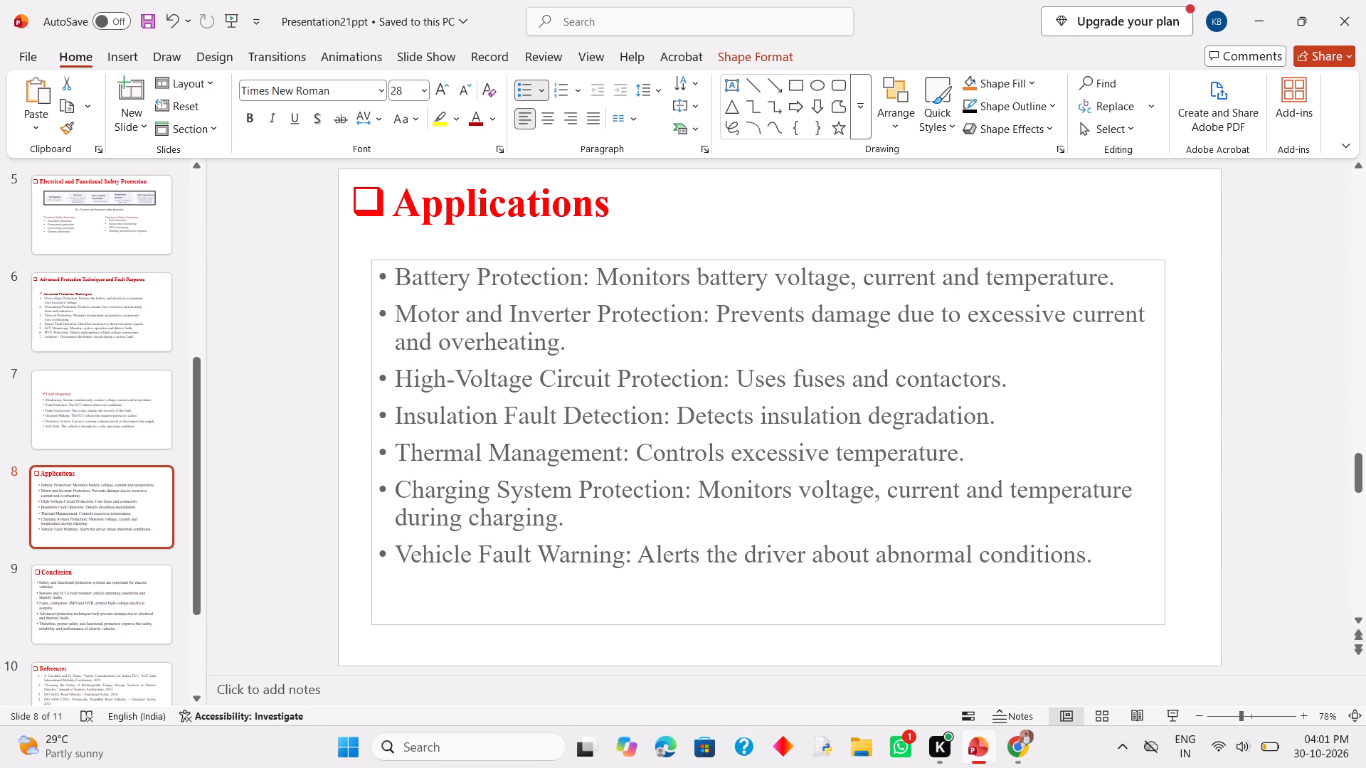
pyautogui.moveTo(1165, 442); pyautogui.dragTo(1160, 444)
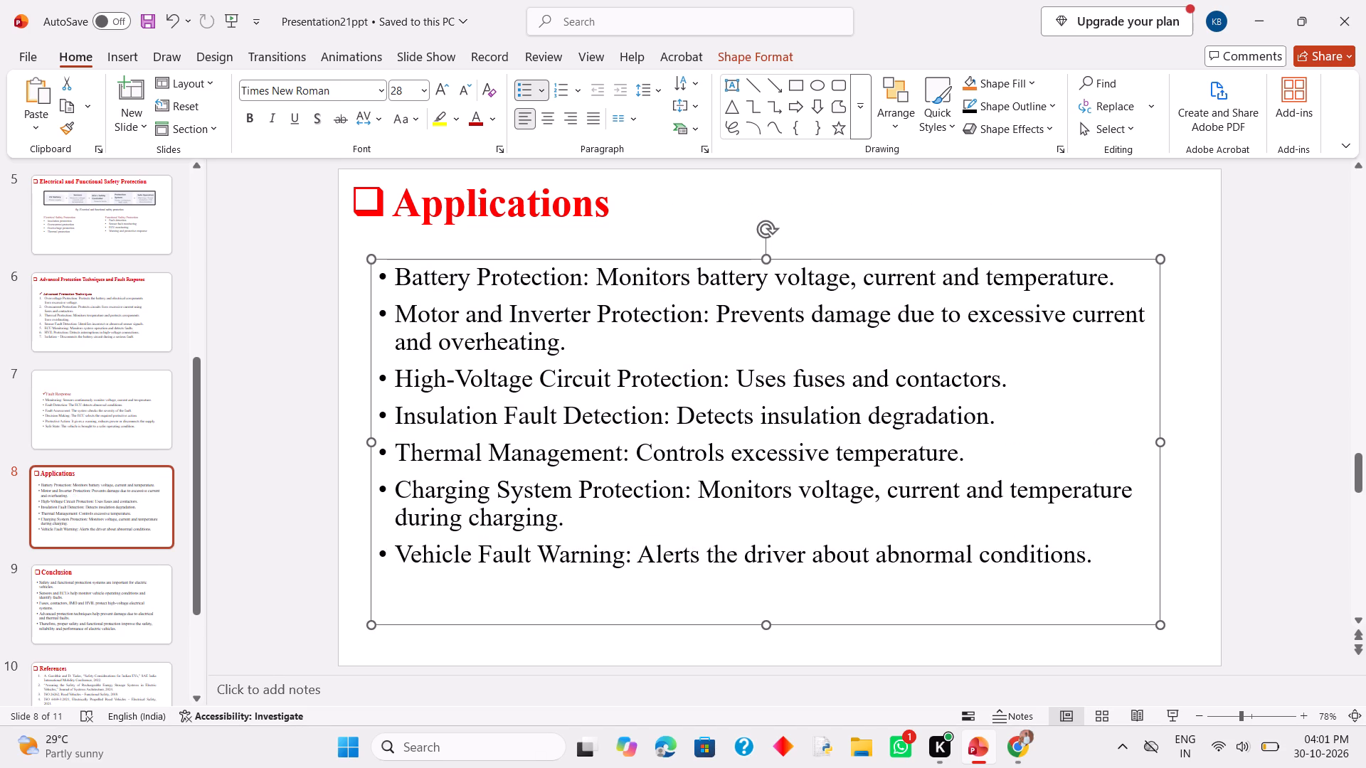
# Justify the text of the Applications bullets.
pyautogui.click(588, 119)
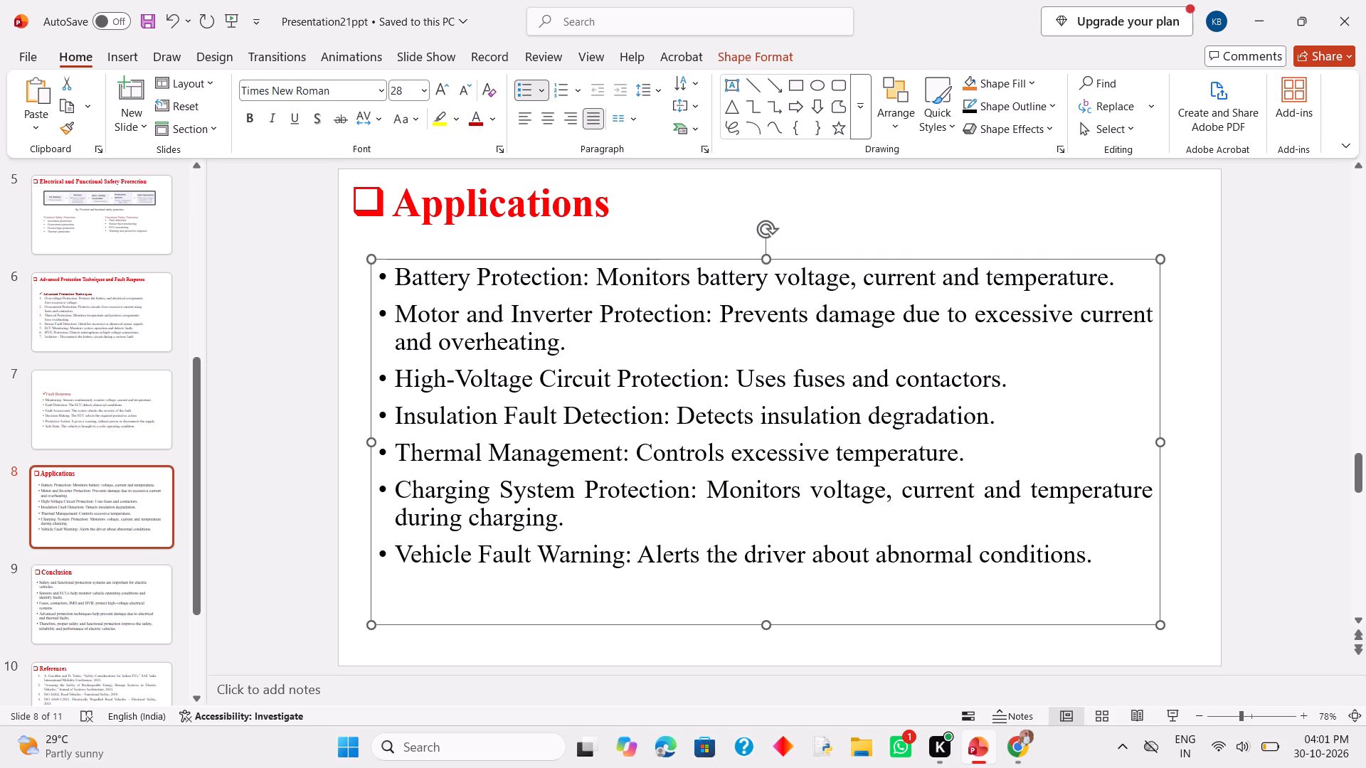
# Remove "High-Voltage" from the third Applications bullet so that its label reads "Circuit Protection".
pyautogui.click(392, 304)
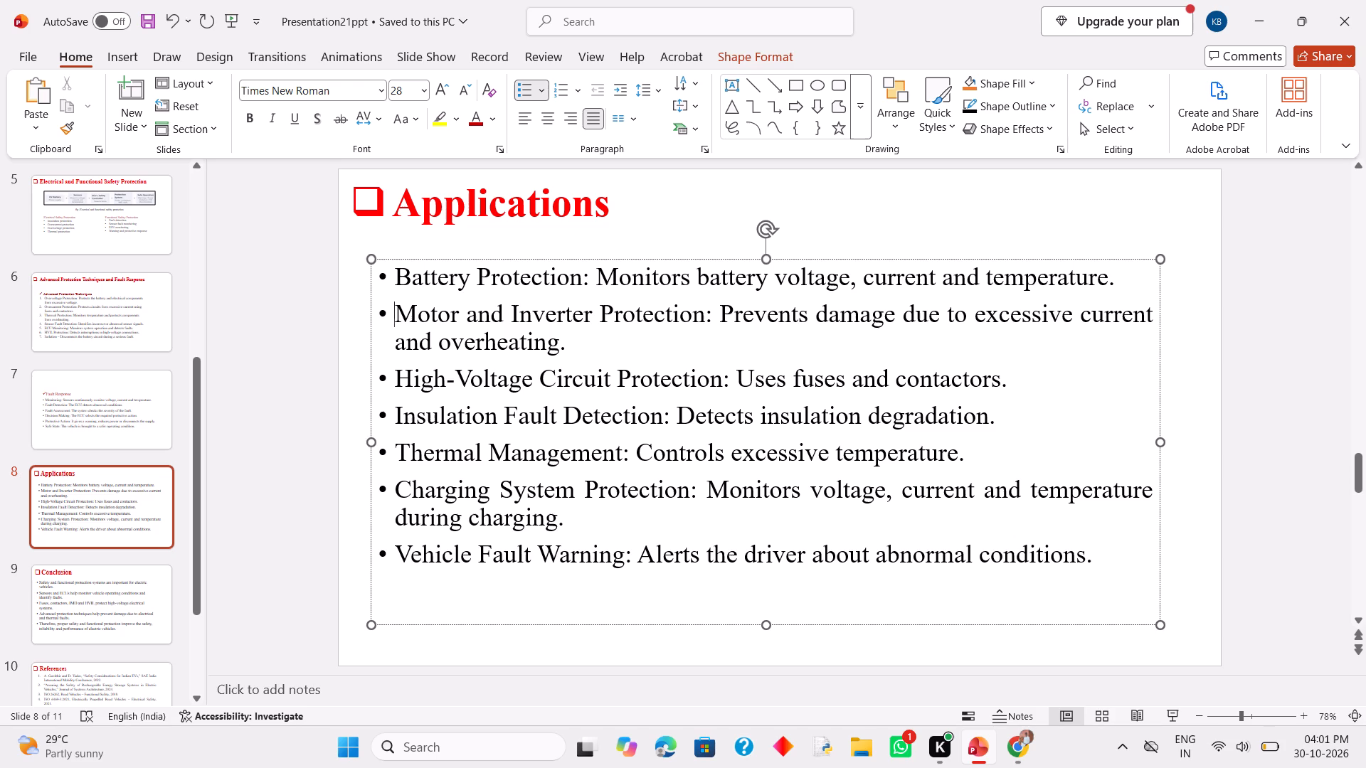
pyautogui.click(545, 376)
pyautogui.press('BackSpace')
pyautogui.press('BackSpace')
pyautogui.press('BackSpace')
pyautogui.press('BackSpace')
pyautogui.press('BackSpace')
pyautogui.press('BackSpace')
pyautogui.press('BackSpace')
pyautogui.press('BackSpace')
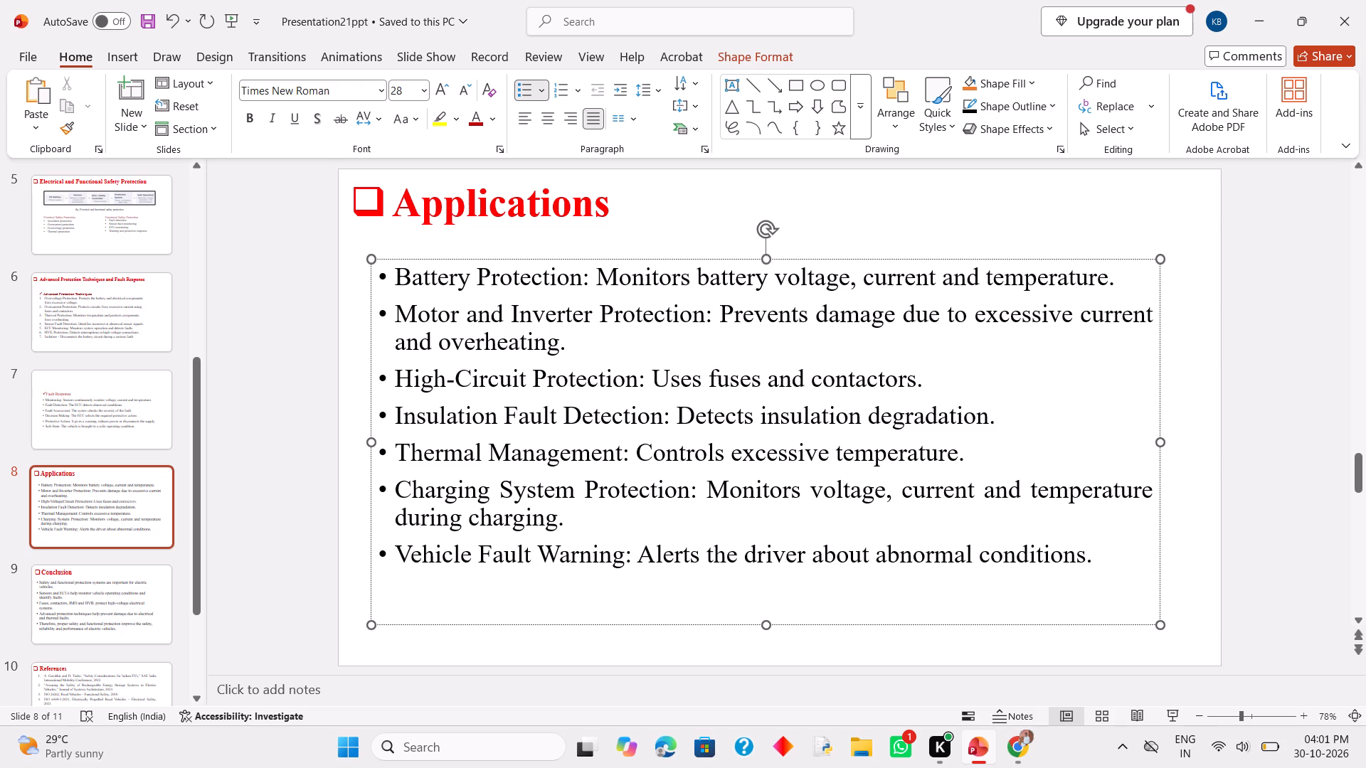
pyautogui.press('BackSpace')
pyautogui.press('BackSpace')
pyautogui.press('BackSpace')
pyautogui.press('BackSpace')
pyautogui.press('BackSpace')
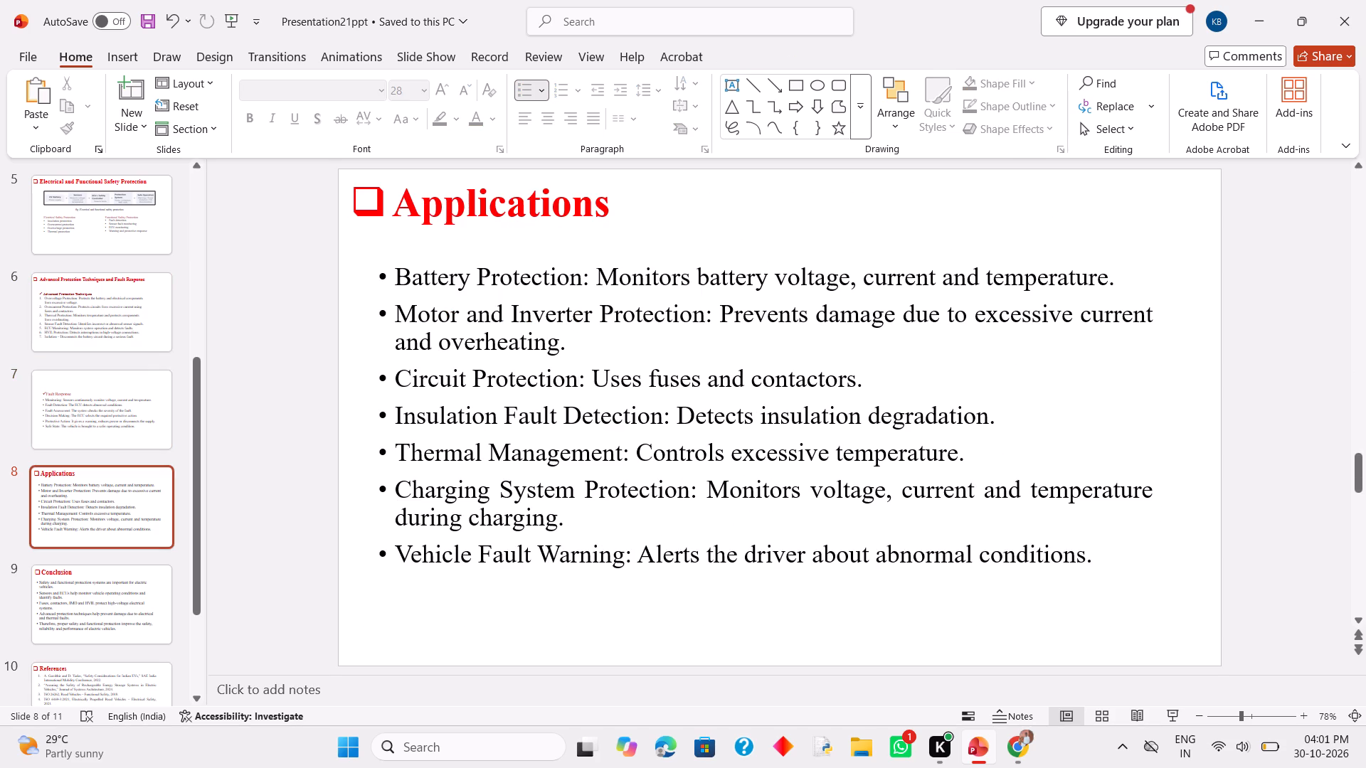
# Look through the slides from Conclusion to Thank You and return to the Applications slide.
pyautogui.scroll(-1, 827, 502)
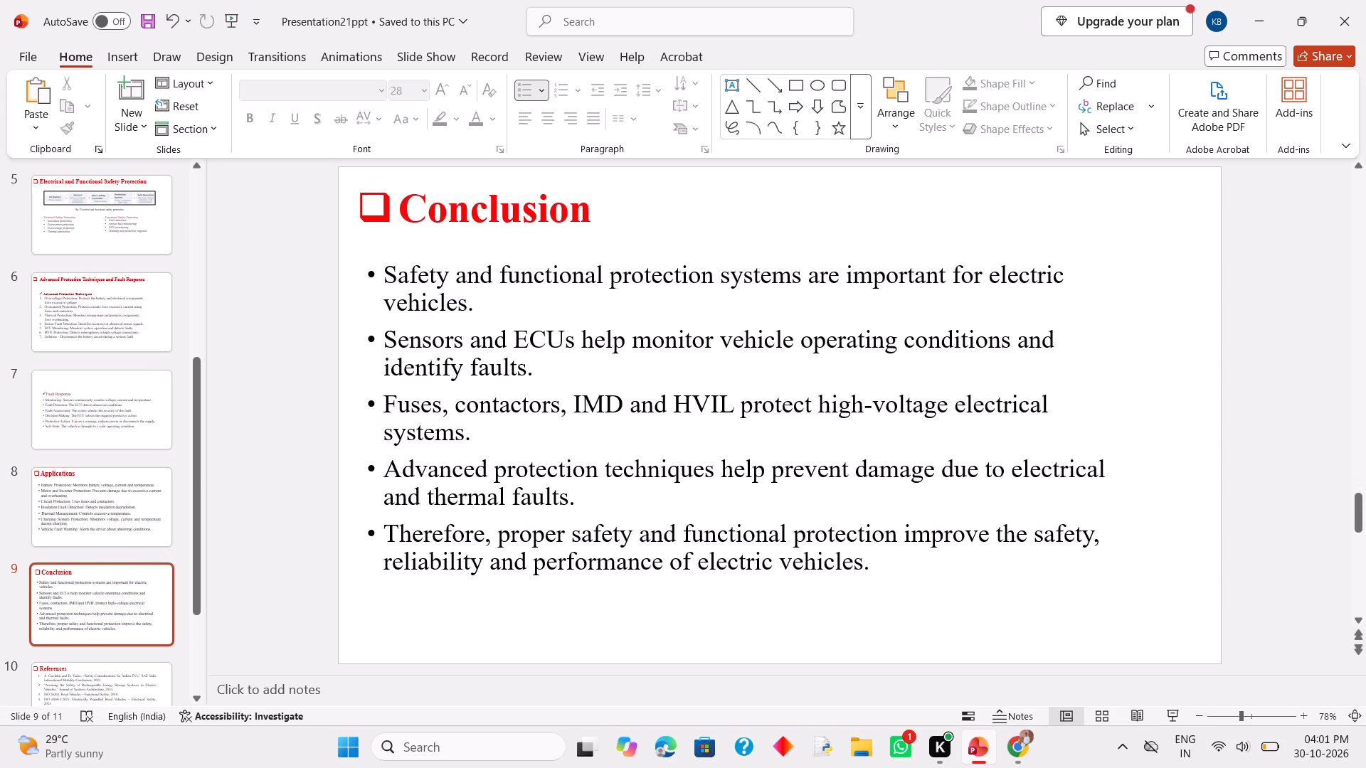
pyautogui.scroll(-1, 827, 502)
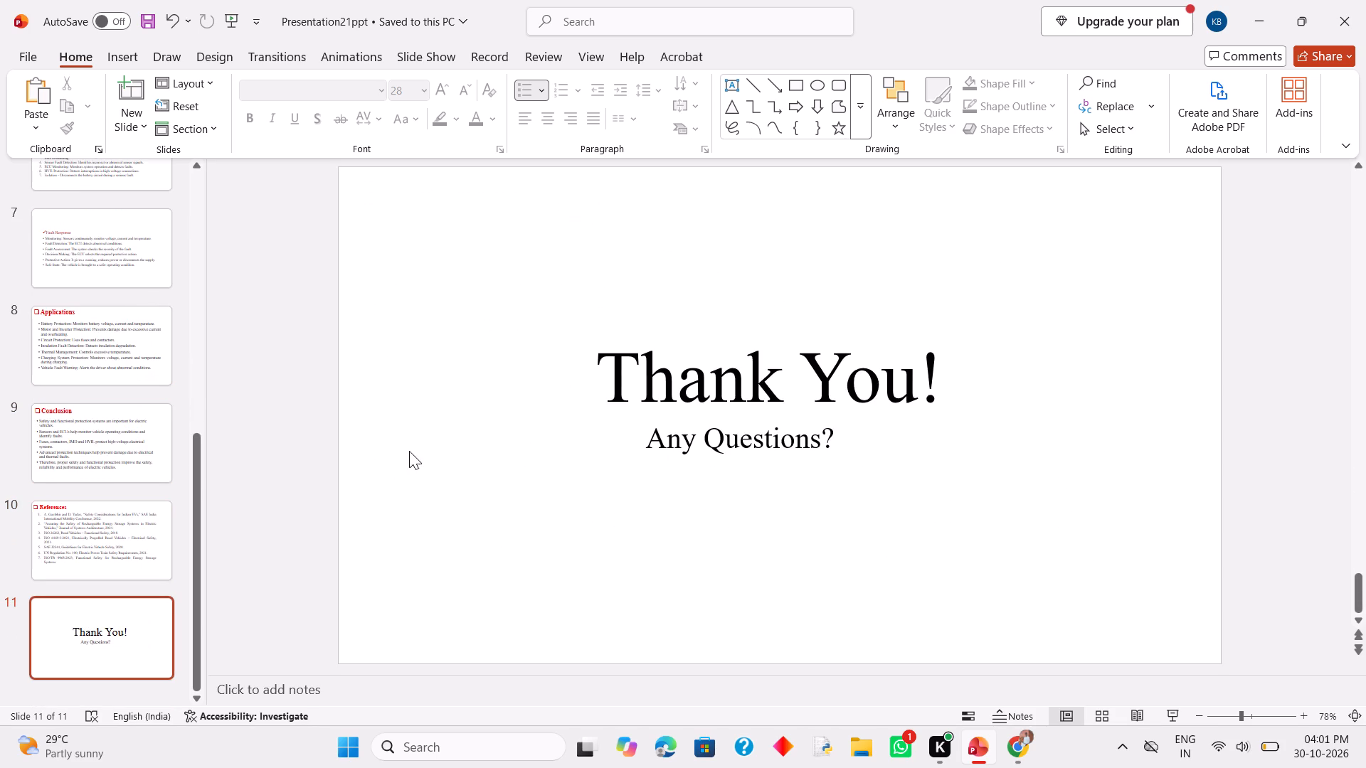
pyautogui.click(88, 466)
pyautogui.click(97, 369)
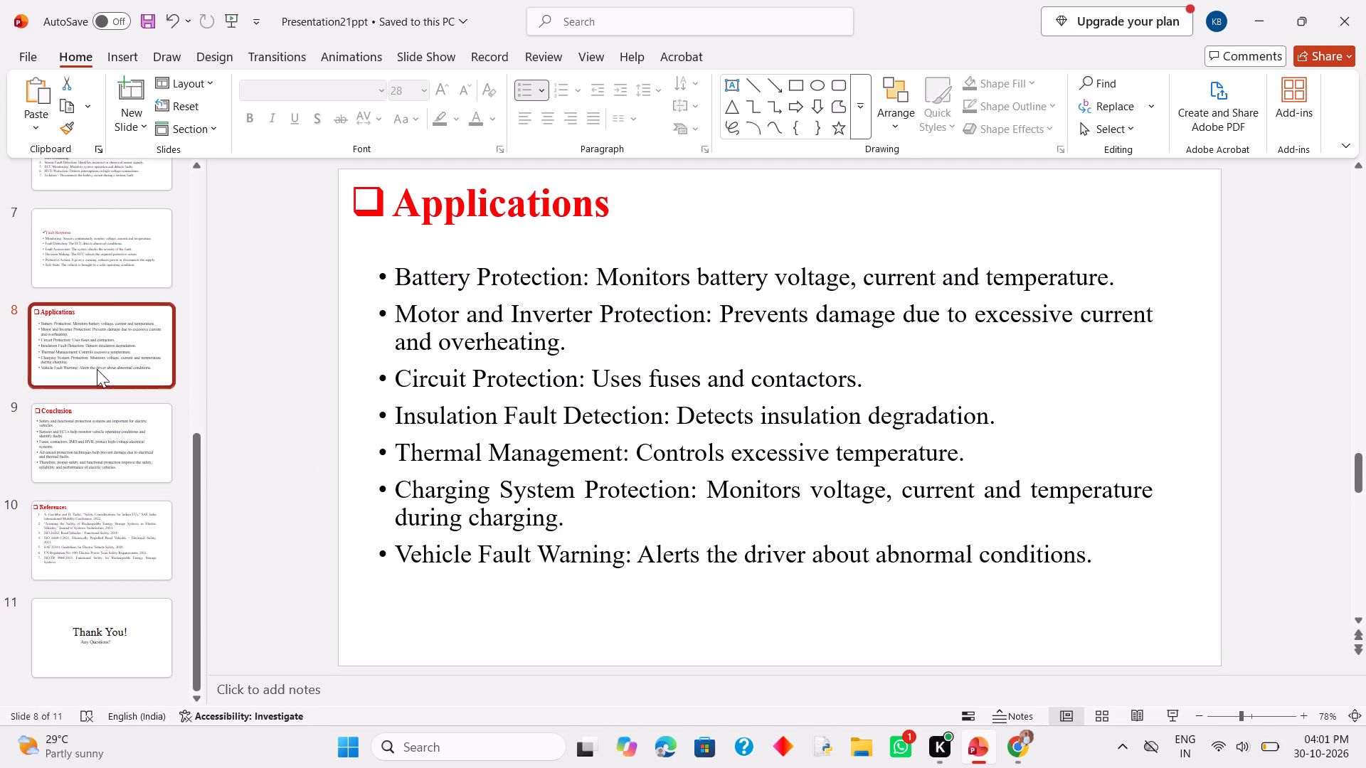
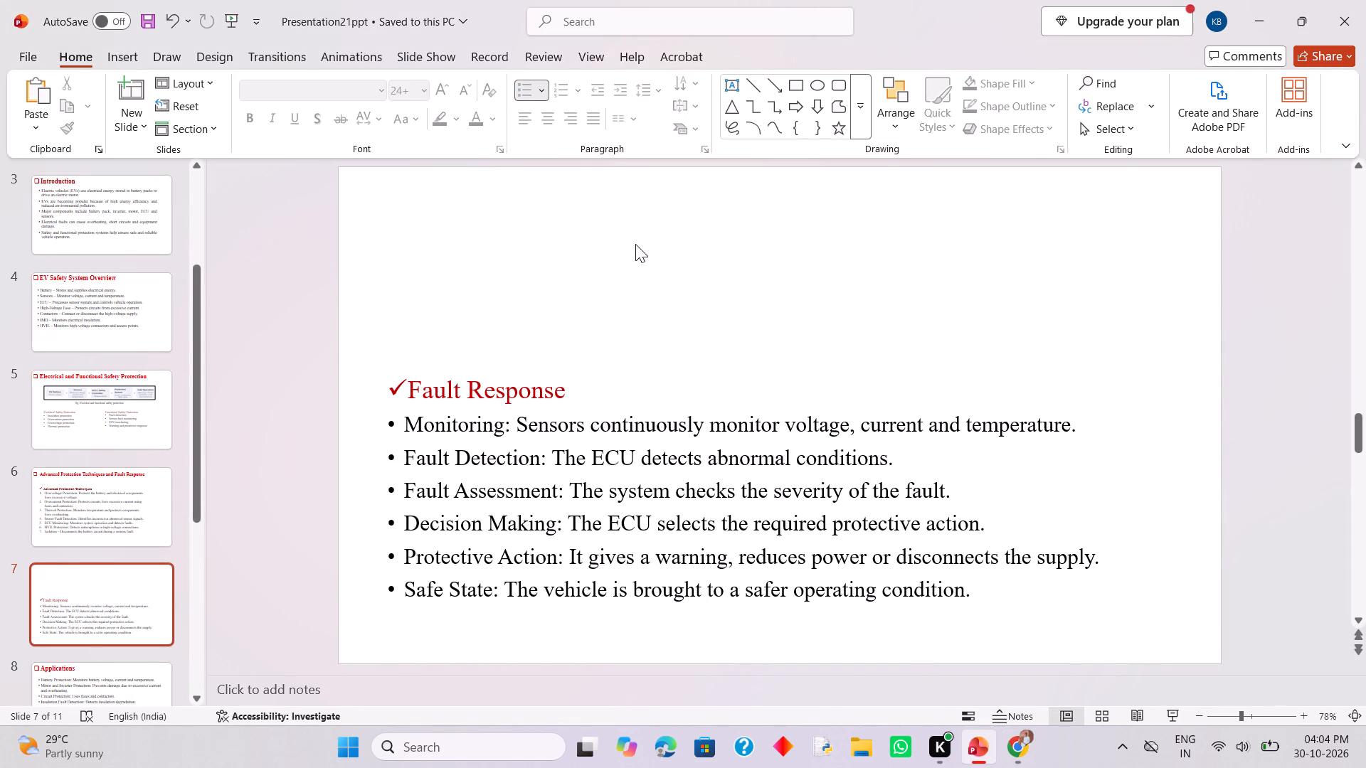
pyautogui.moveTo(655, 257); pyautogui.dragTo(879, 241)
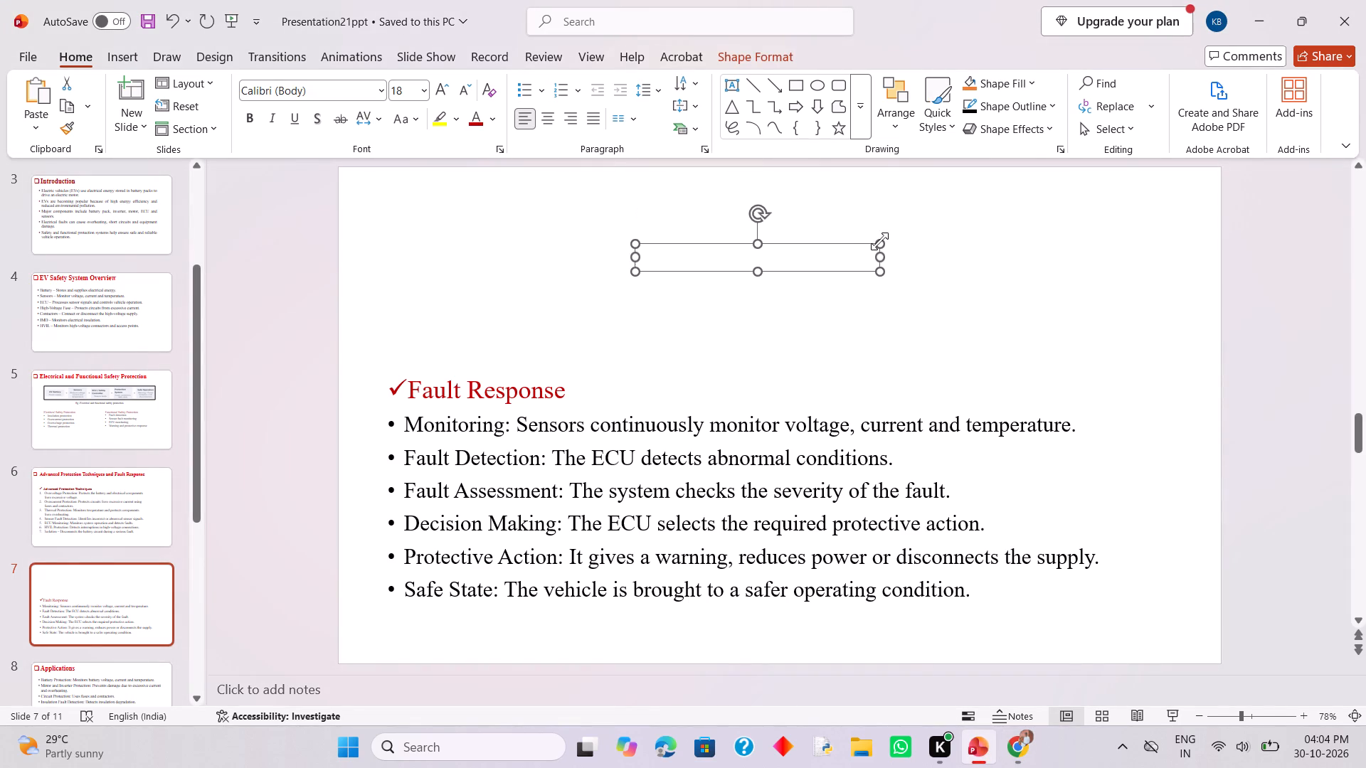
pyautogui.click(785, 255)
pyautogui.click(118, 57)
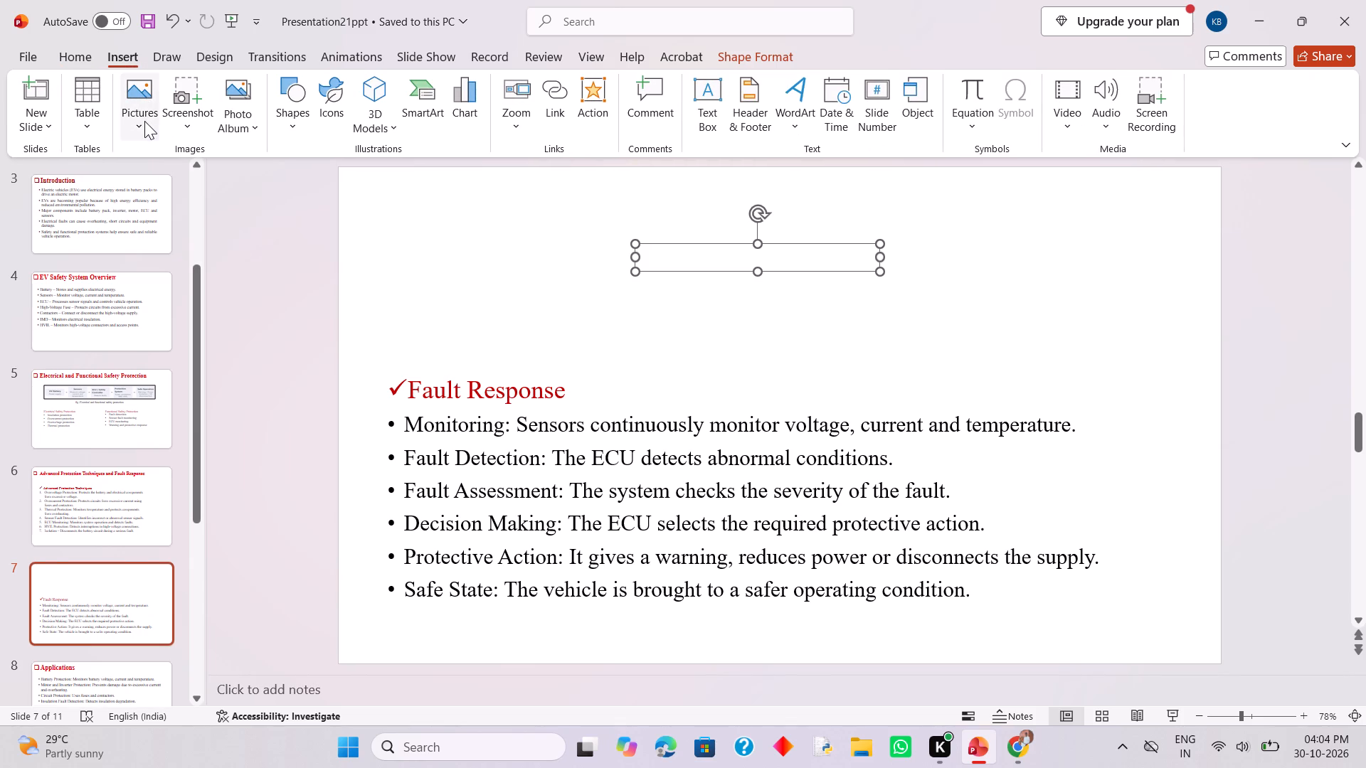
pyautogui.click(144, 121)
pyautogui.click(164, 178)
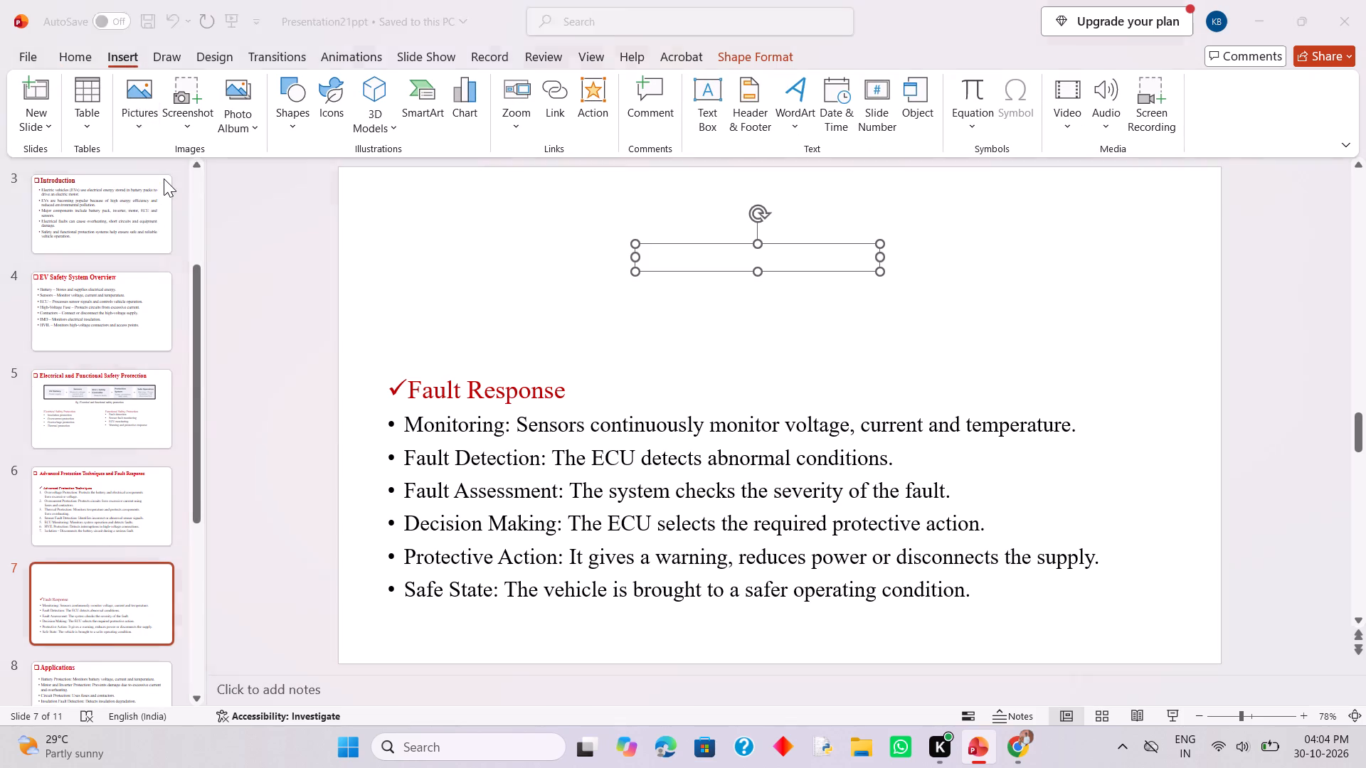
pyautogui.click(99, 142)
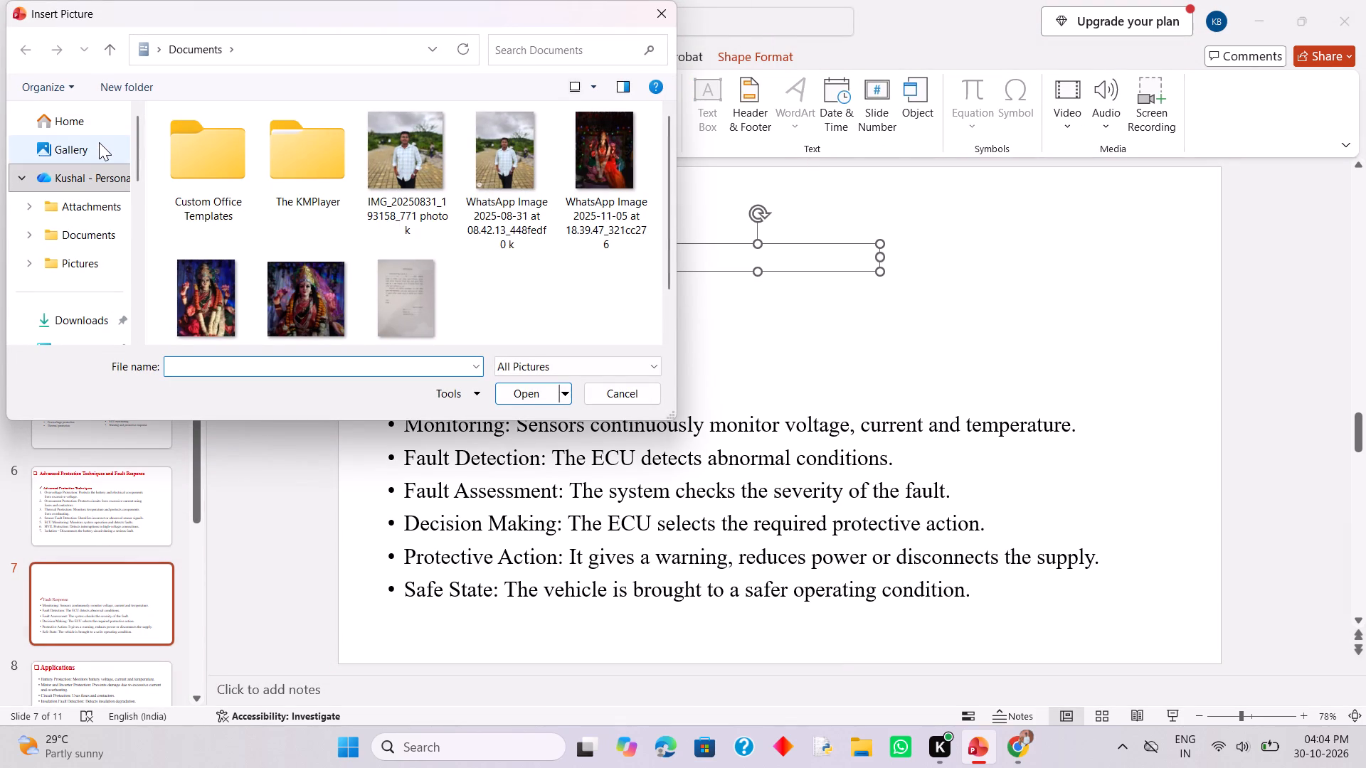
pyautogui.click(206, 182)
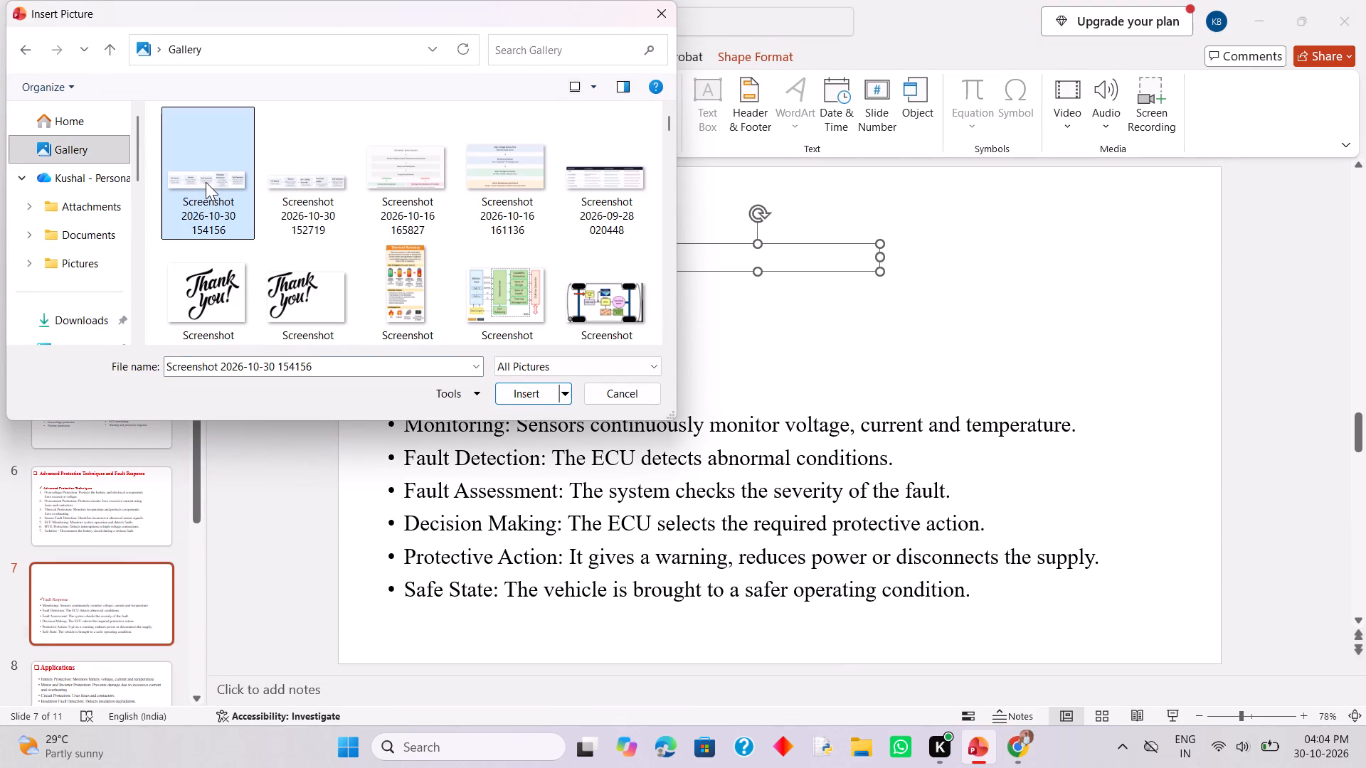
pyautogui.click(543, 388)
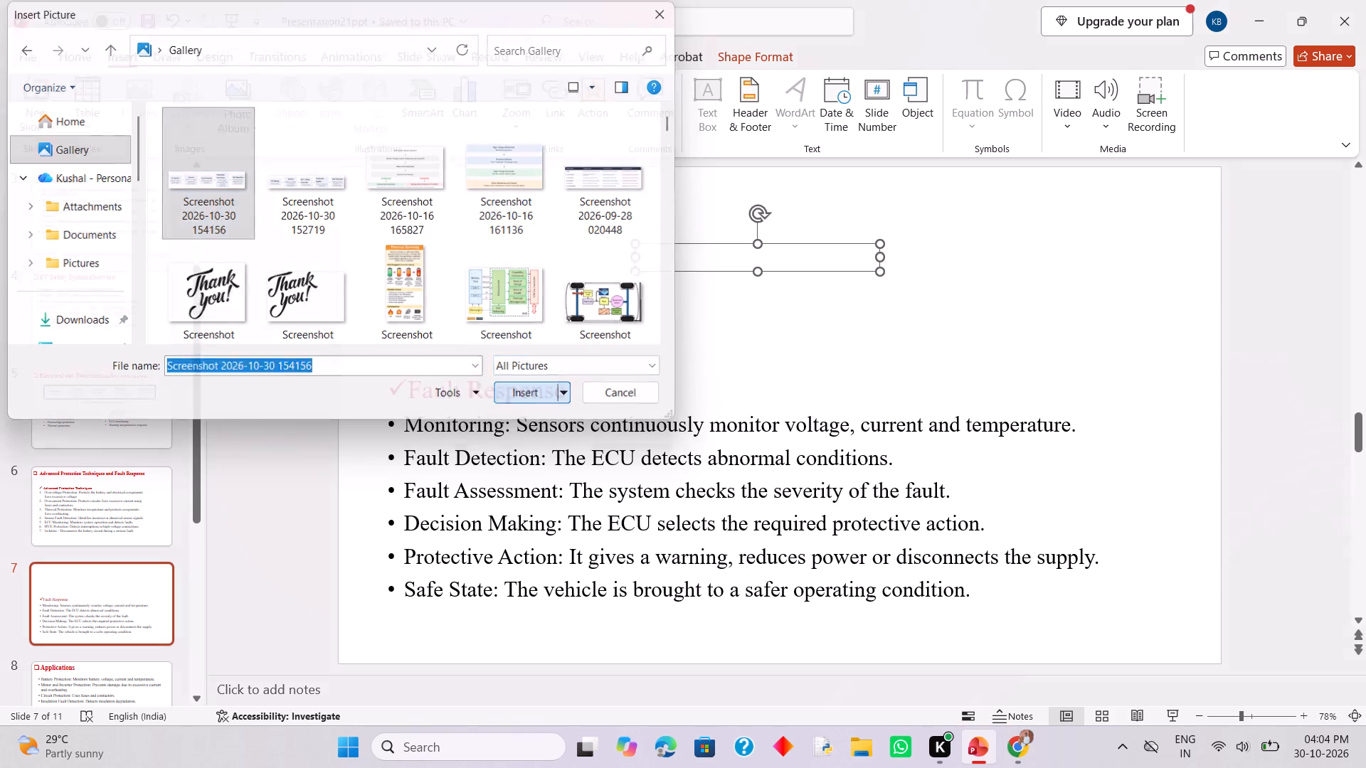
pyautogui.moveTo(674, 377); pyautogui.dragTo(652, 240)
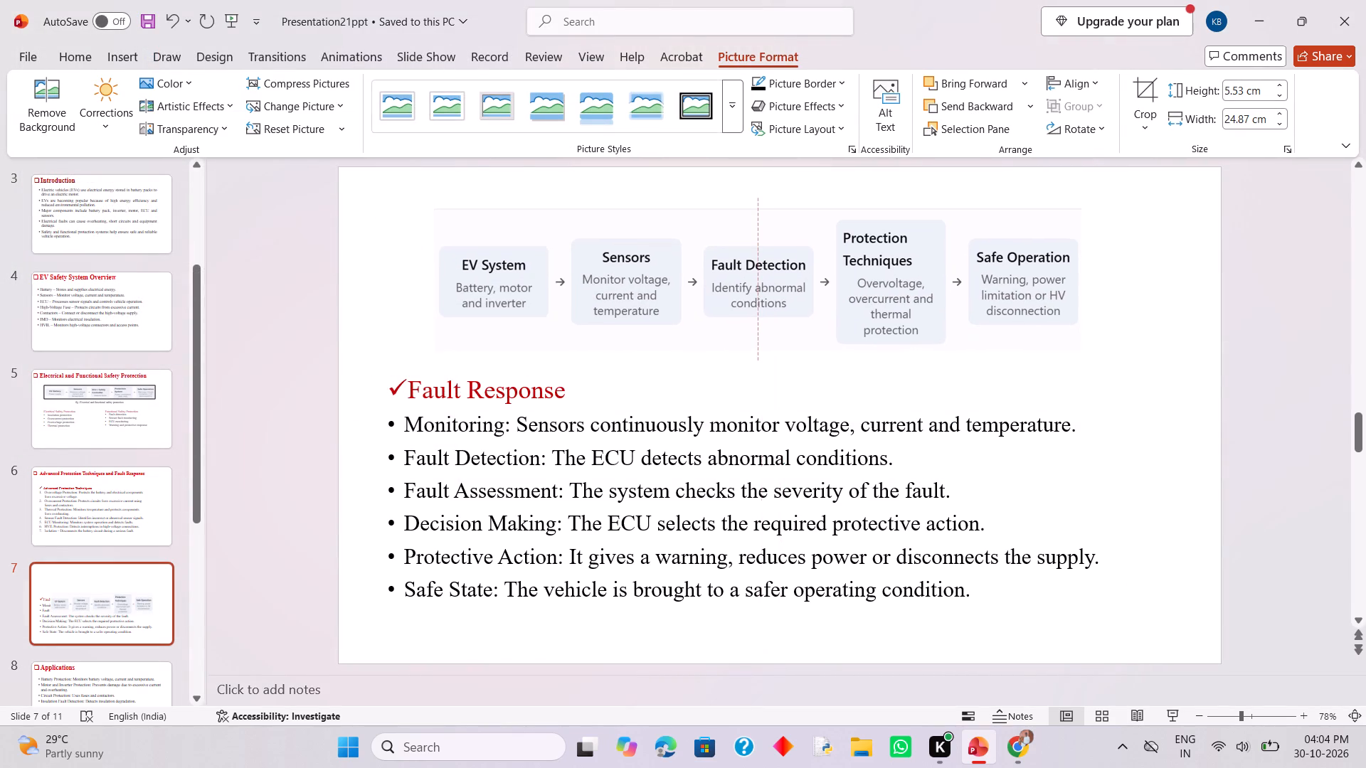
pyautogui.moveTo(652, 240); pyautogui.dragTo(648, 223)
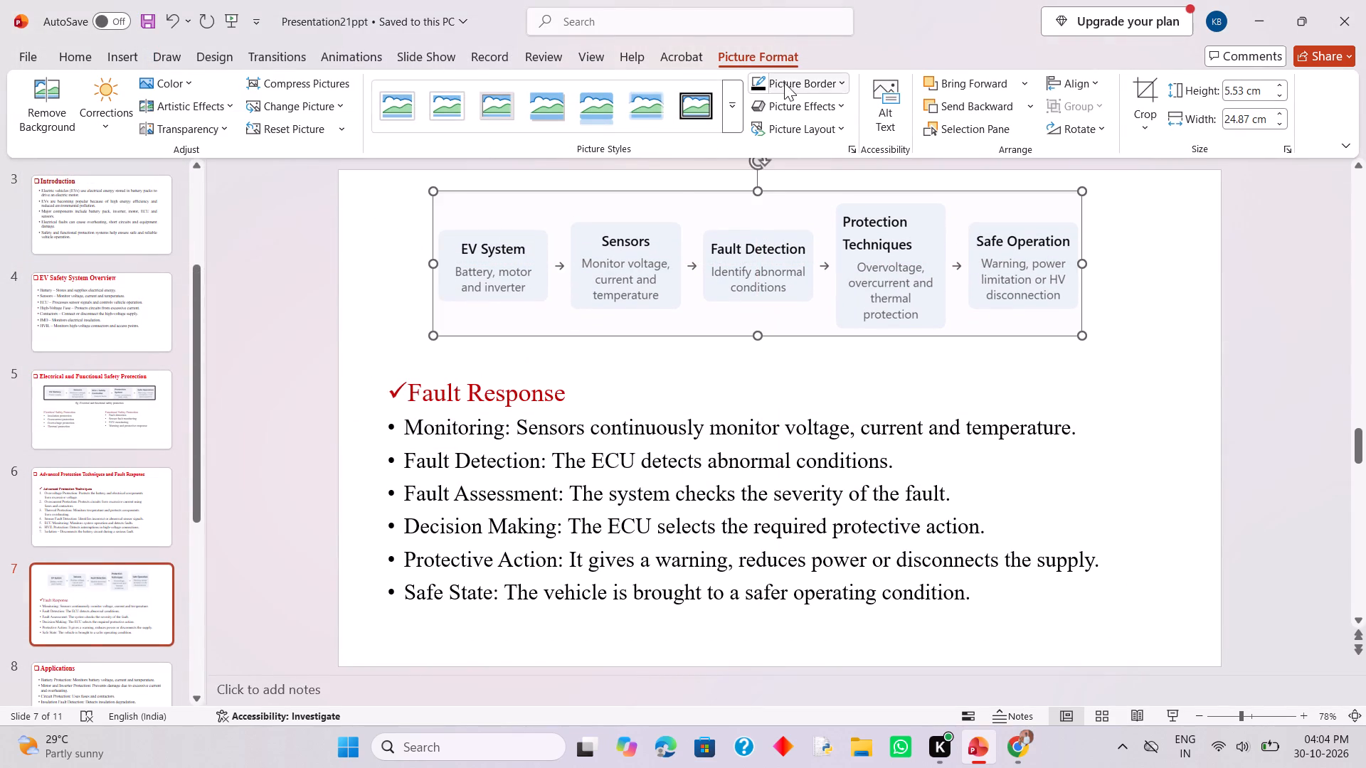
# Give the block diagram picture a black border and reduce its height to about 5.37 cm.
pyautogui.click(787, 82)
pyautogui.click(785, 164)
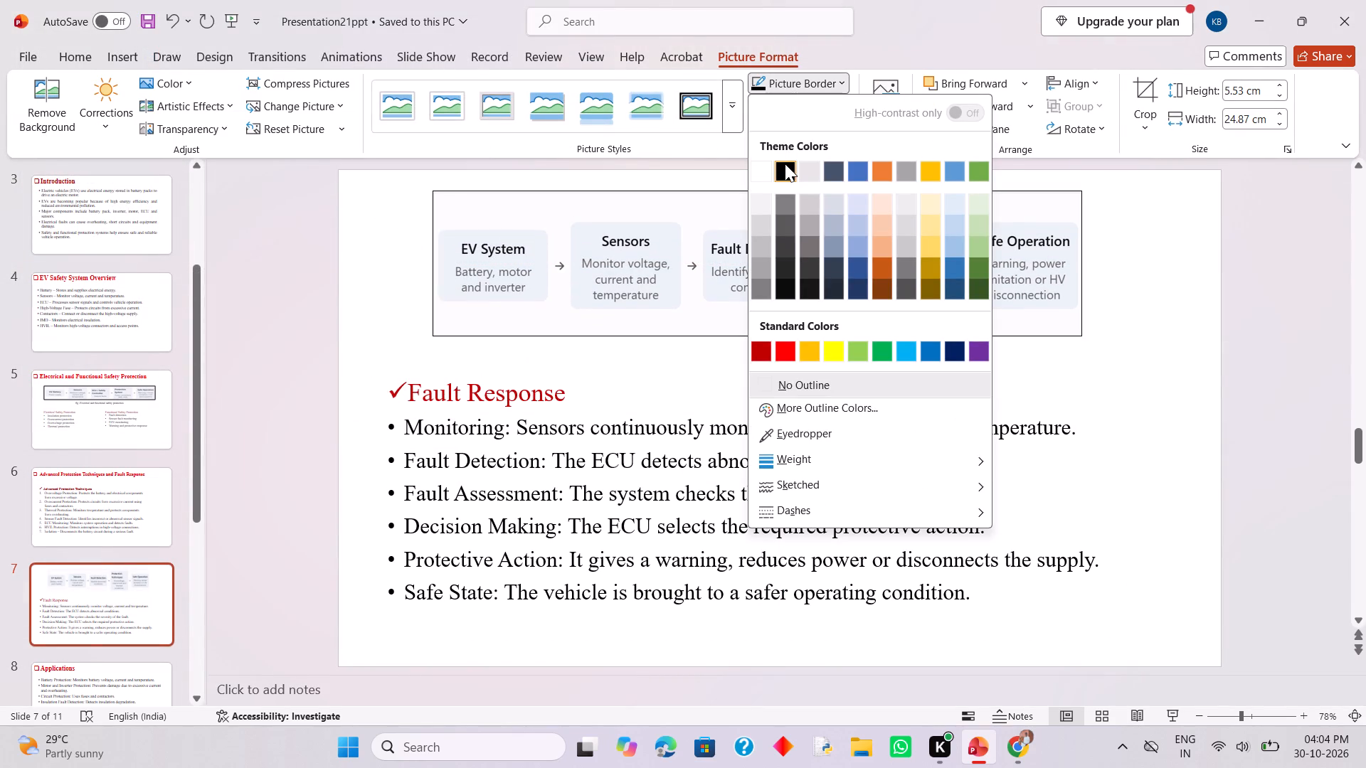
pyautogui.moveTo(754, 335); pyautogui.dragTo(756, 311)
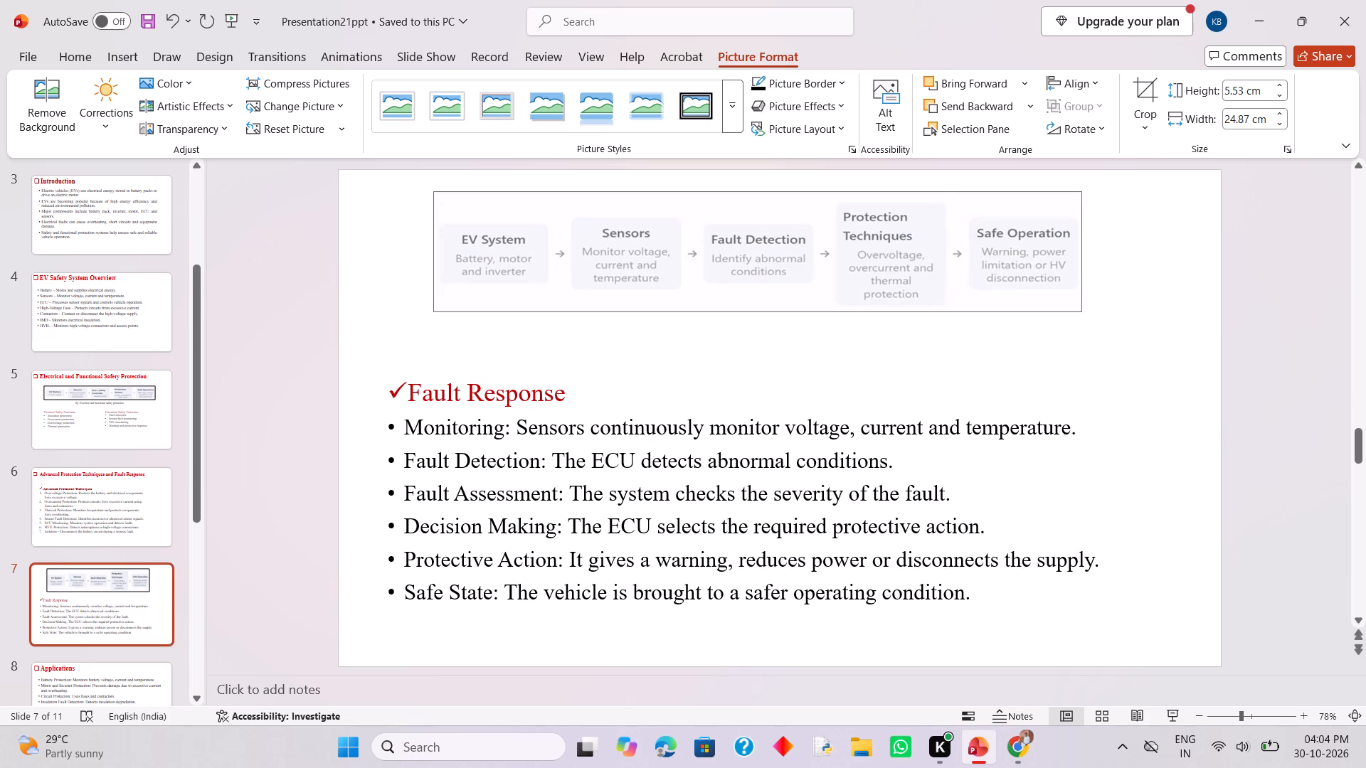
pyautogui.moveTo(756, 311); pyautogui.dragTo(756, 312)
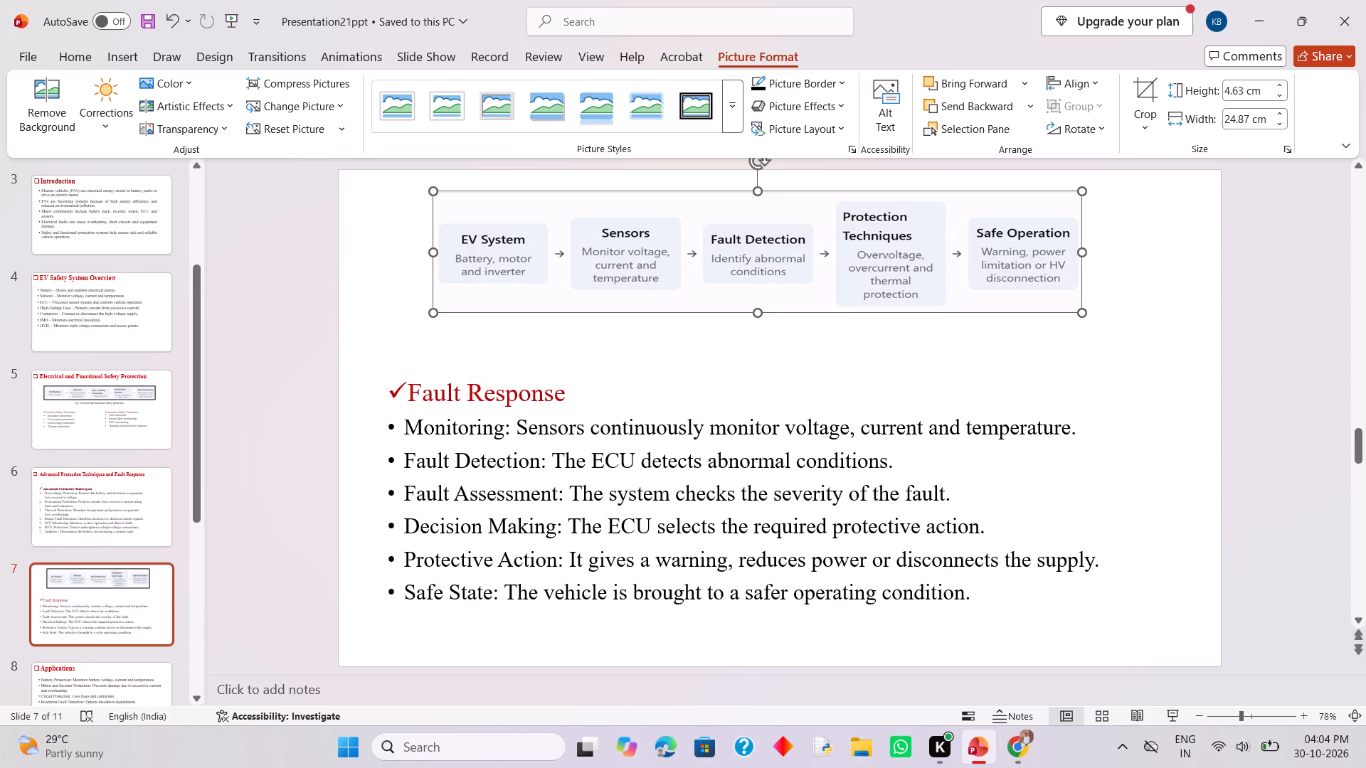
pyautogui.click(756, 312)
pyautogui.moveTo(756, 312); pyautogui.dragTo(754, 331)
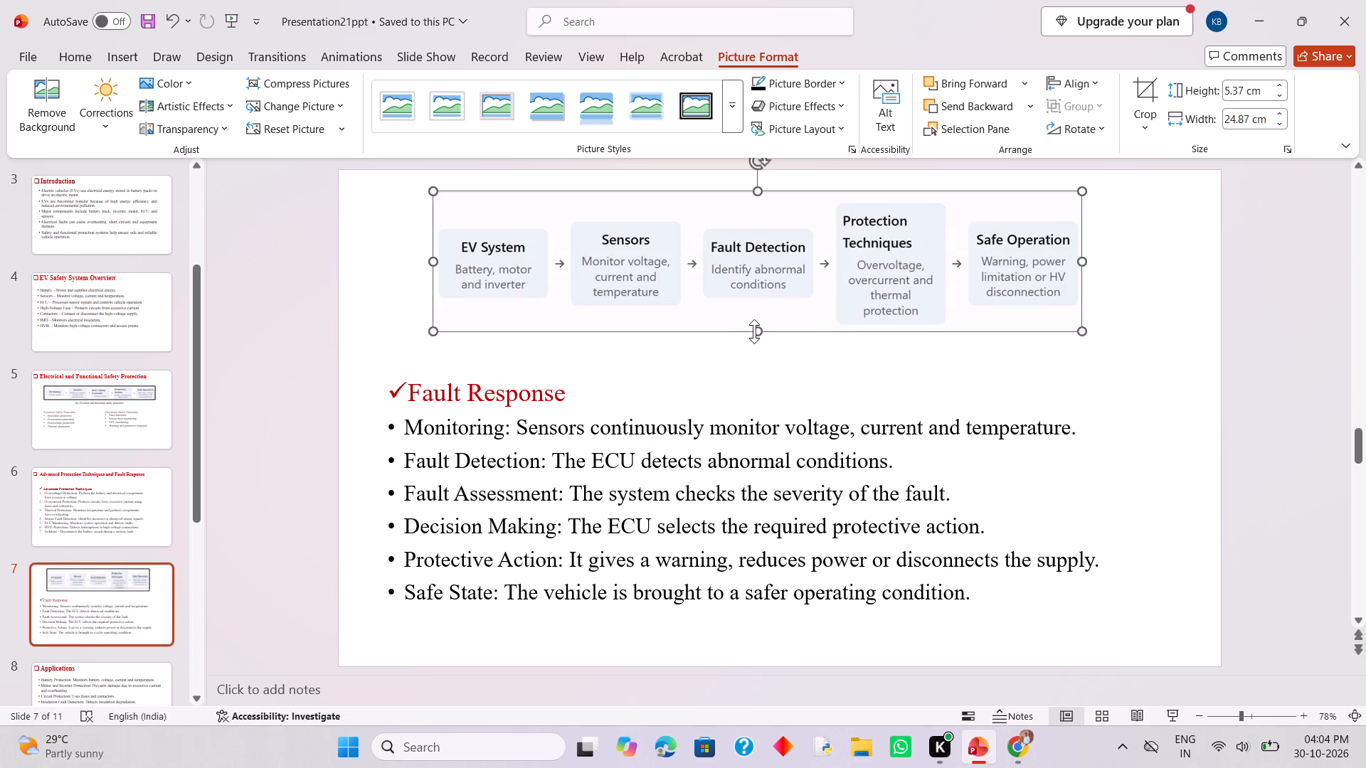
# Add a one-line text box for a caption between the block diagram and the Fault Response heading, with the font set to Times New Roman.
pyautogui.click(722, 345)
pyautogui.click(722, 345)
pyautogui.doubleClick(722, 345)
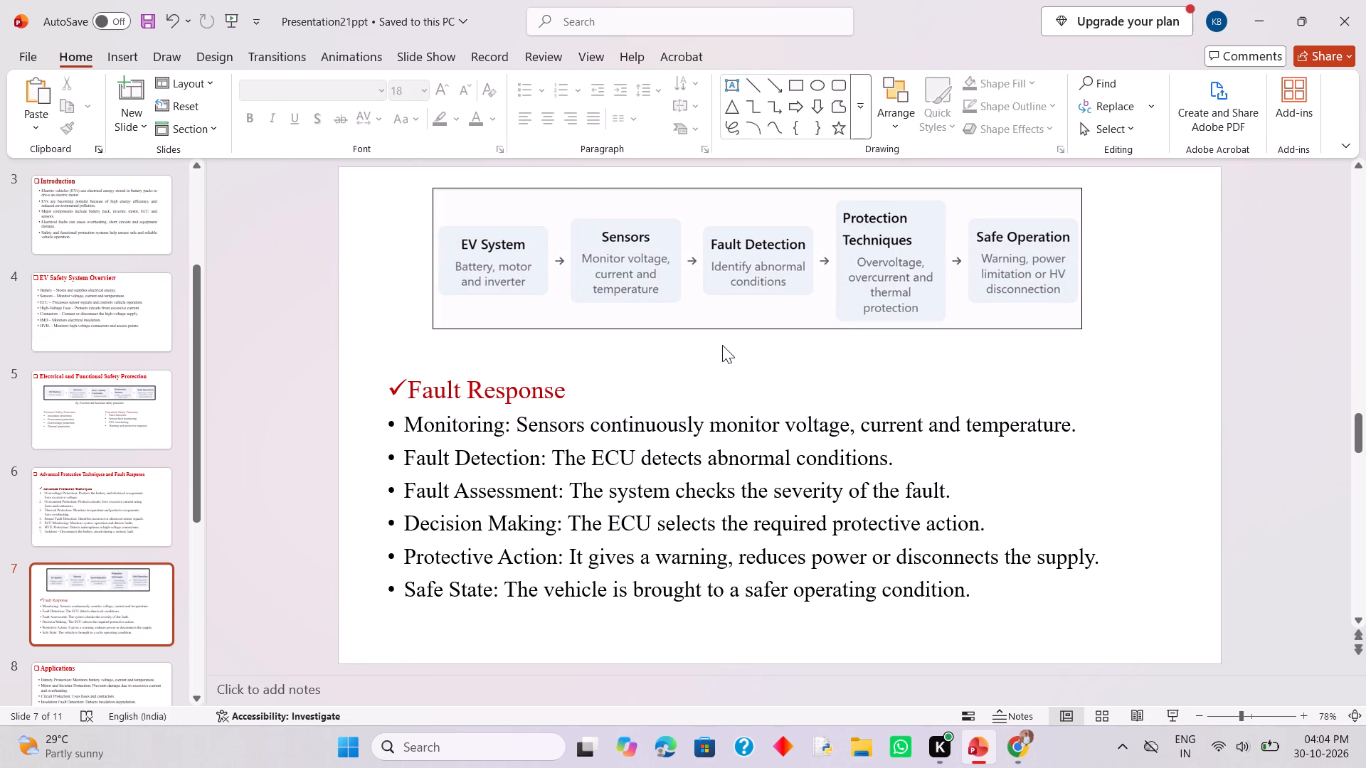
pyautogui.moveTo(739, 354); pyautogui.dragTo(786, 366)
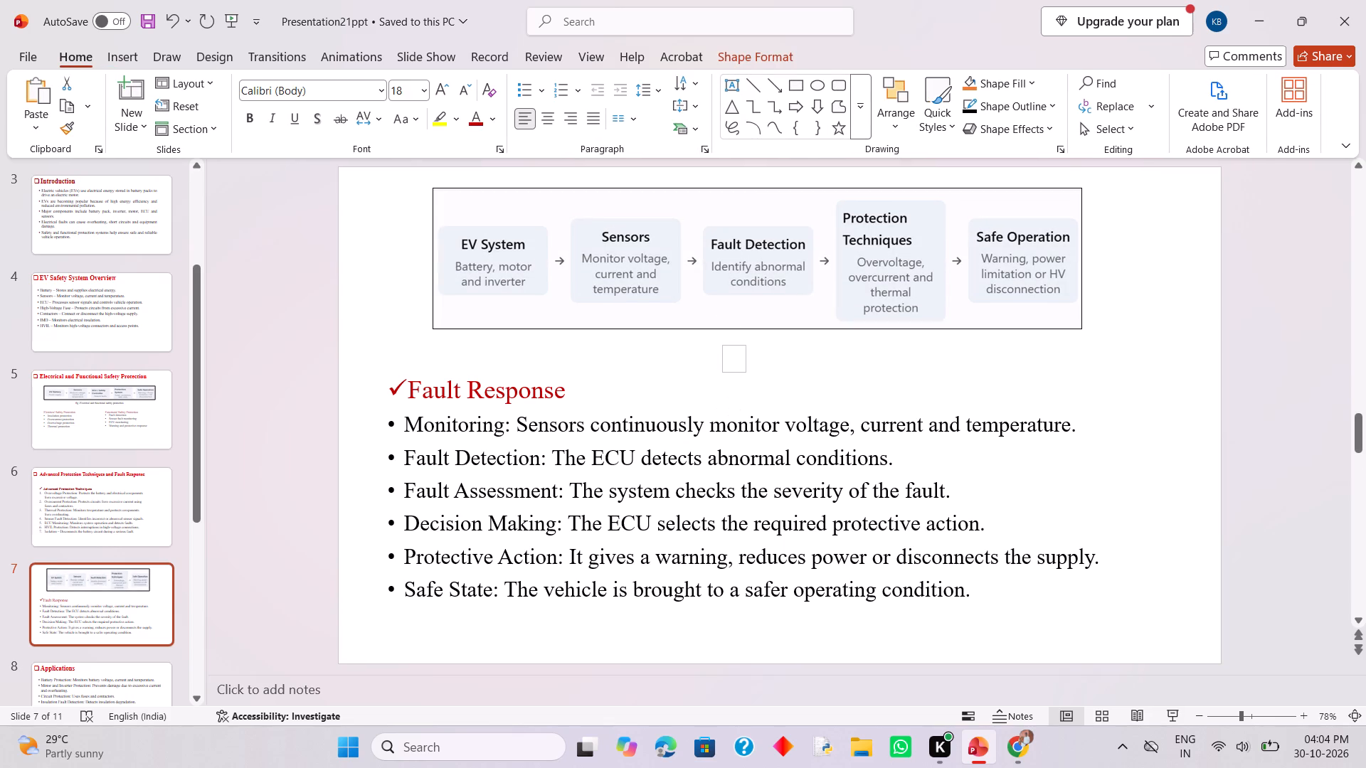
pyautogui.moveTo(786, 366); pyautogui.dragTo(916, 356)
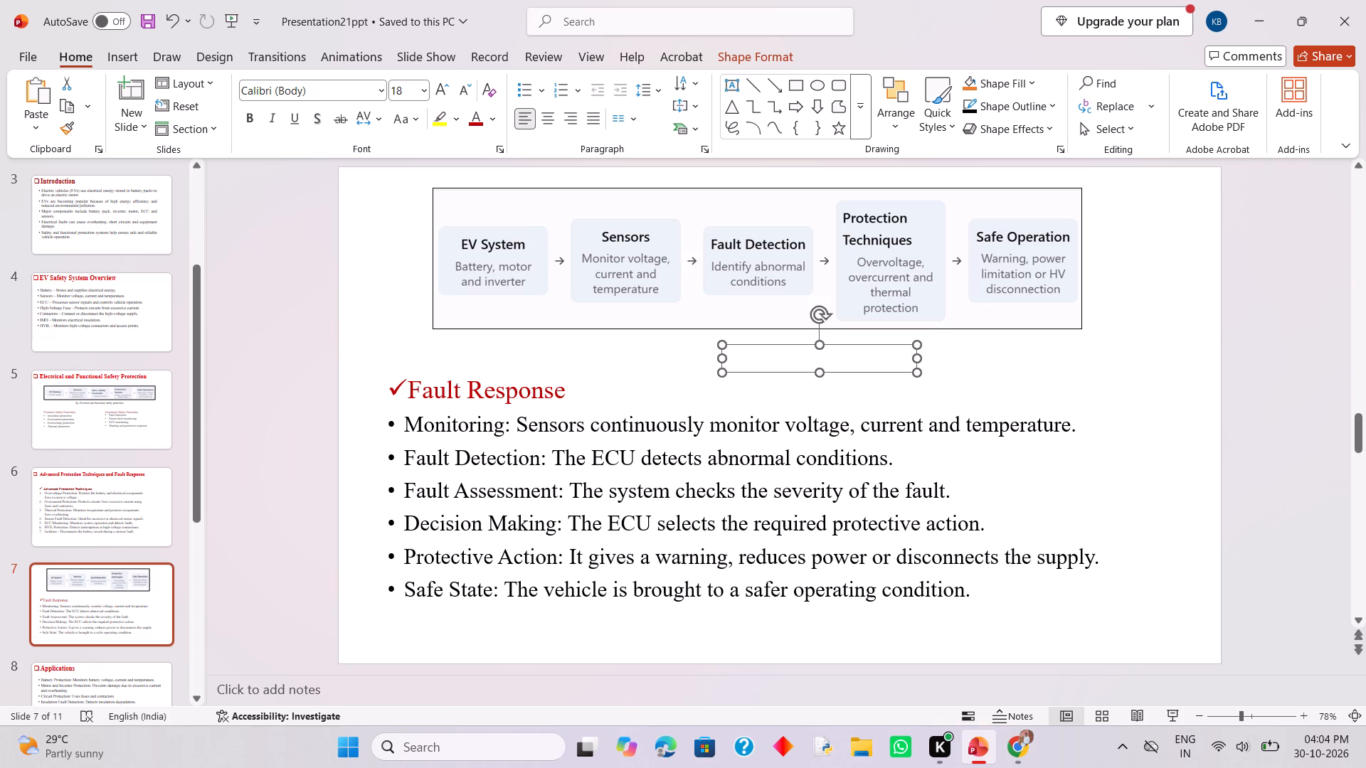
pyautogui.click(794, 352)
pyautogui.click(379, 85)
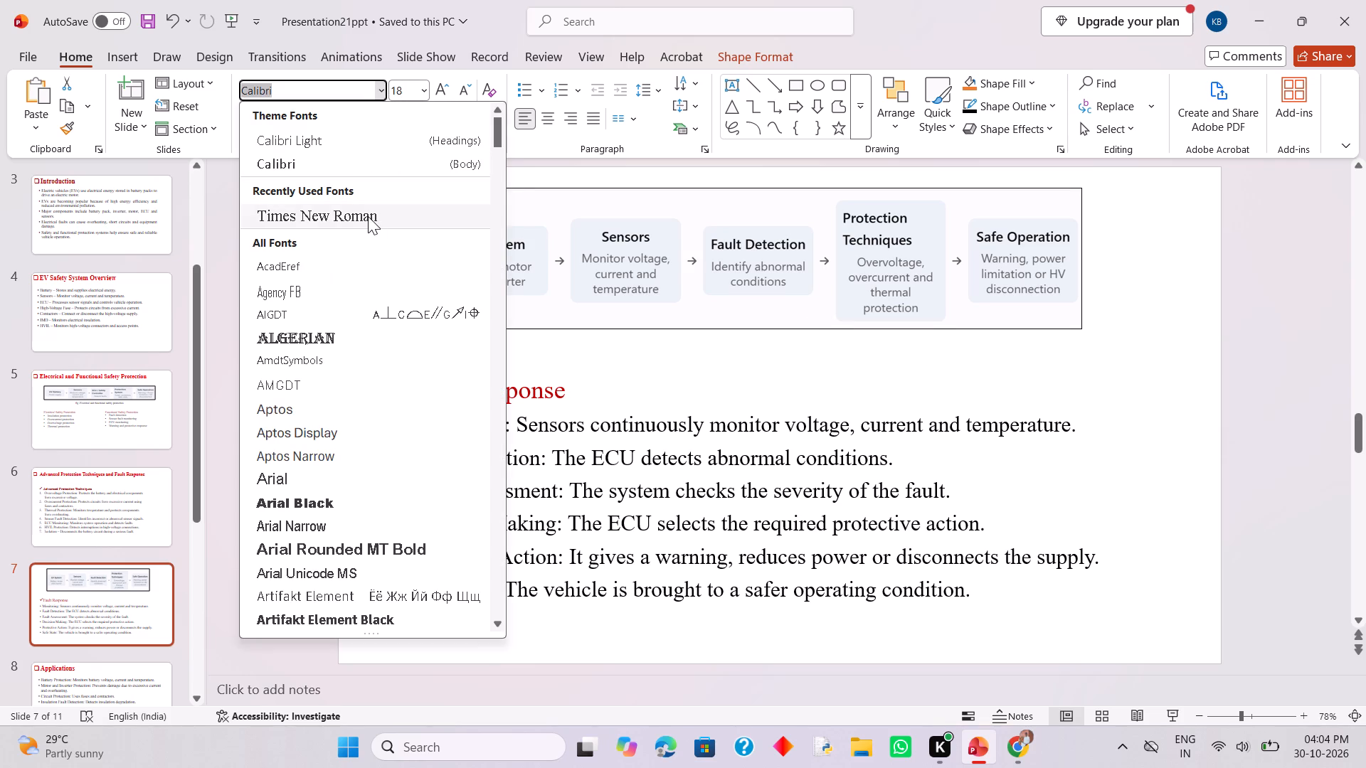
pyautogui.click(368, 216)
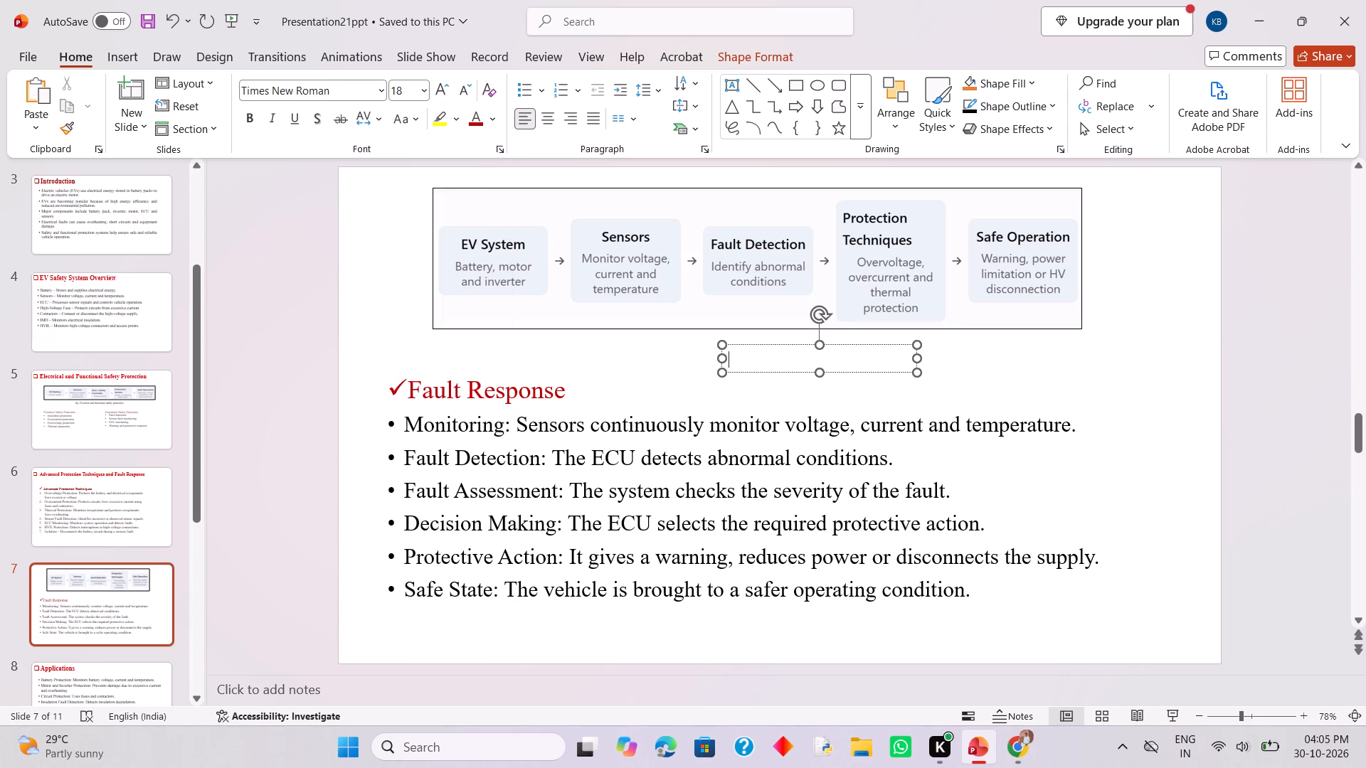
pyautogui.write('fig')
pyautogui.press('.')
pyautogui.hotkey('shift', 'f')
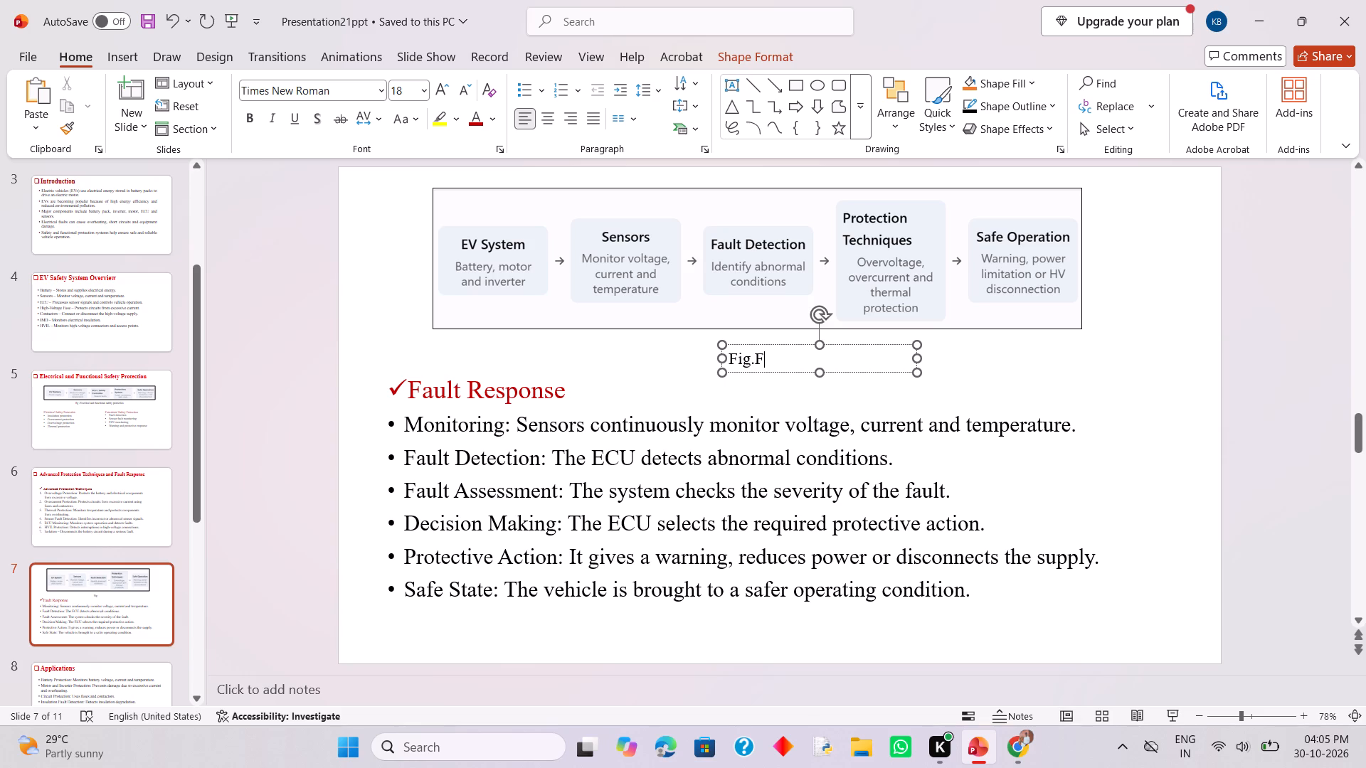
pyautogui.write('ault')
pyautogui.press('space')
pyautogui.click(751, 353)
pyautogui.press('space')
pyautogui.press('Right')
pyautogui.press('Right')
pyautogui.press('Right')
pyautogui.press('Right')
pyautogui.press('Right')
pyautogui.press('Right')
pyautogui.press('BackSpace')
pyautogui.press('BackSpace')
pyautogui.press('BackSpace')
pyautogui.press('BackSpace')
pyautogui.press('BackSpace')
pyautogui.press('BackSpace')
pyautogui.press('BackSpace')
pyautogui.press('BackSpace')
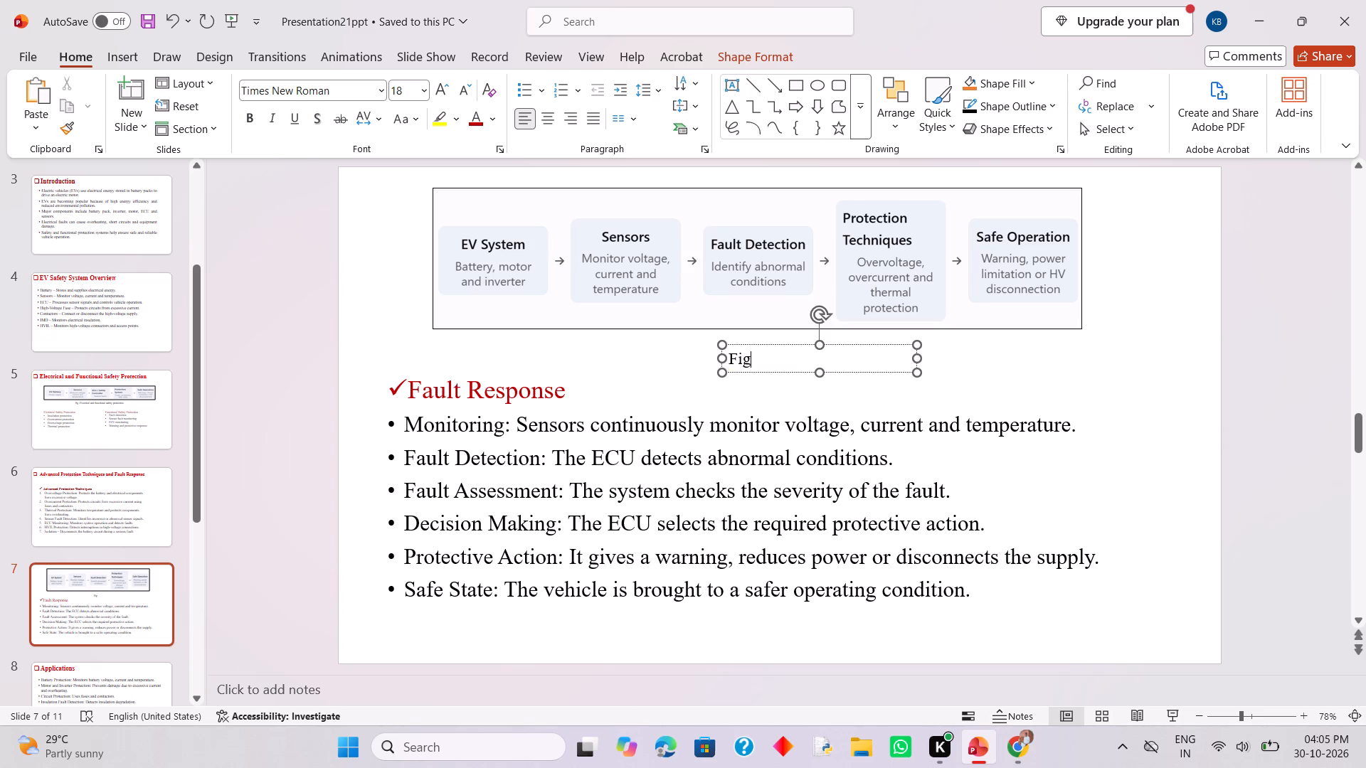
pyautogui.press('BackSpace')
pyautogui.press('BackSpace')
# Enter the caption "fig. Fault response" in the text box and place it directly beneath the block diagram, roughly centred.
pyautogui.write('fig')
pyautogui.press('.')
pyautogui.press('space')
pyautogui.hotkey('shift', 'f')
pyautogui.press('a')
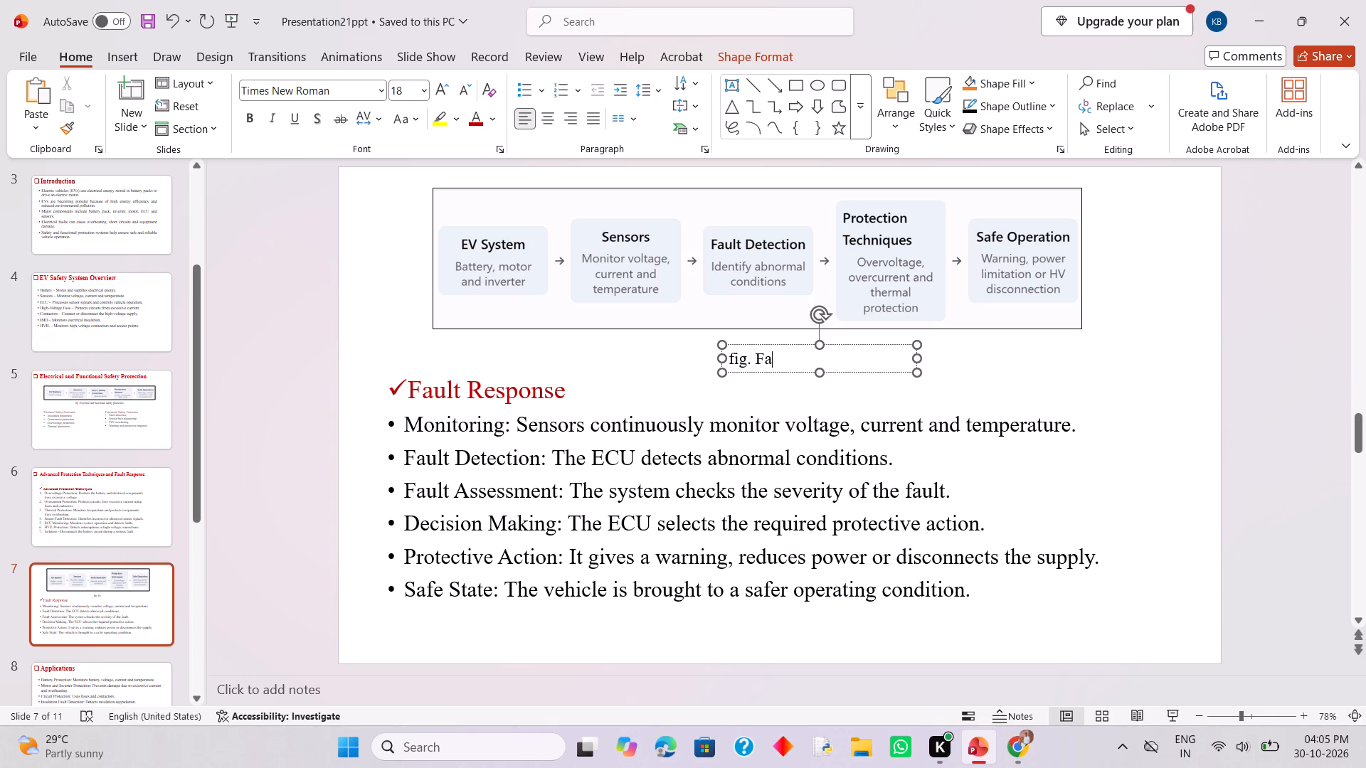
pyautogui.write('ult')
pyautogui.press('space')
pyautogui.write('re')
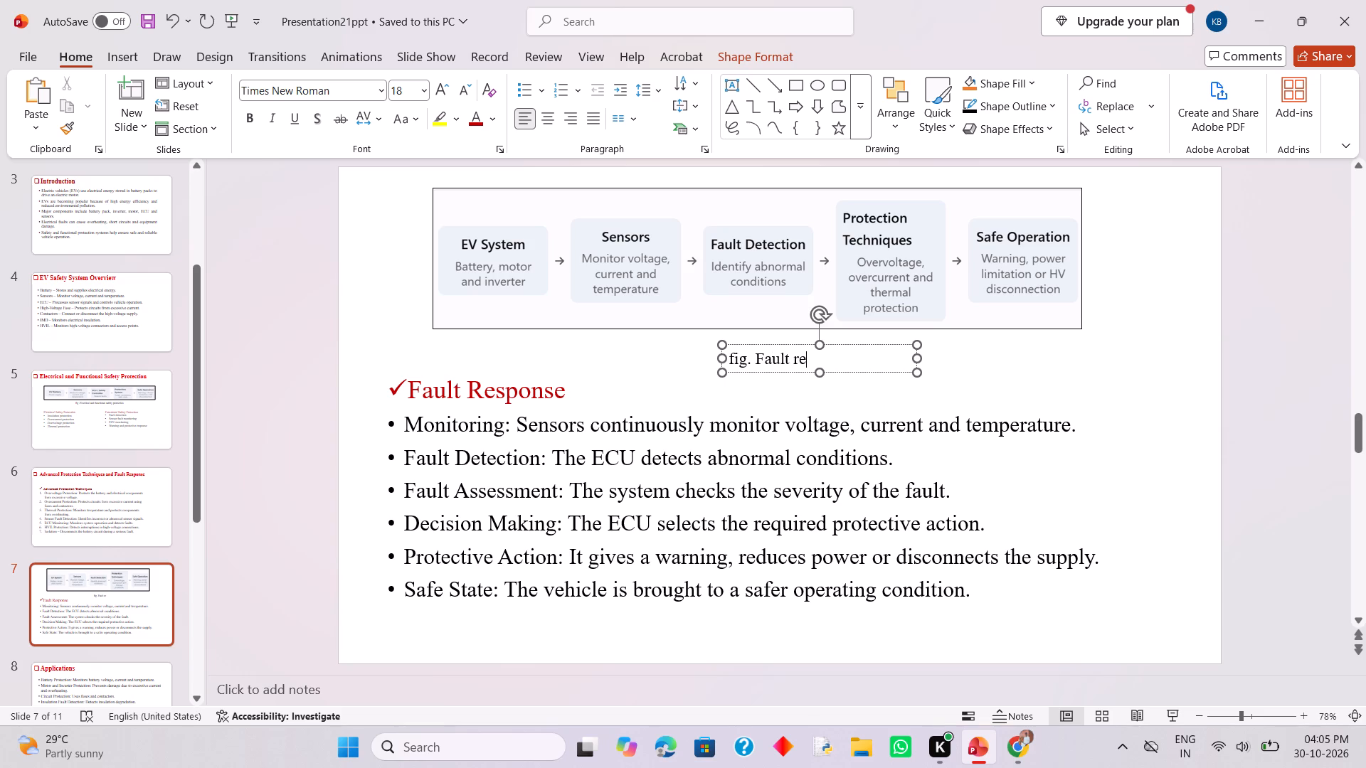
pyautogui.write('spon')
pyautogui.press('s')
pyautogui.press('e')
pyautogui.moveTo(865, 339); pyautogui.dragTo(799, 321)
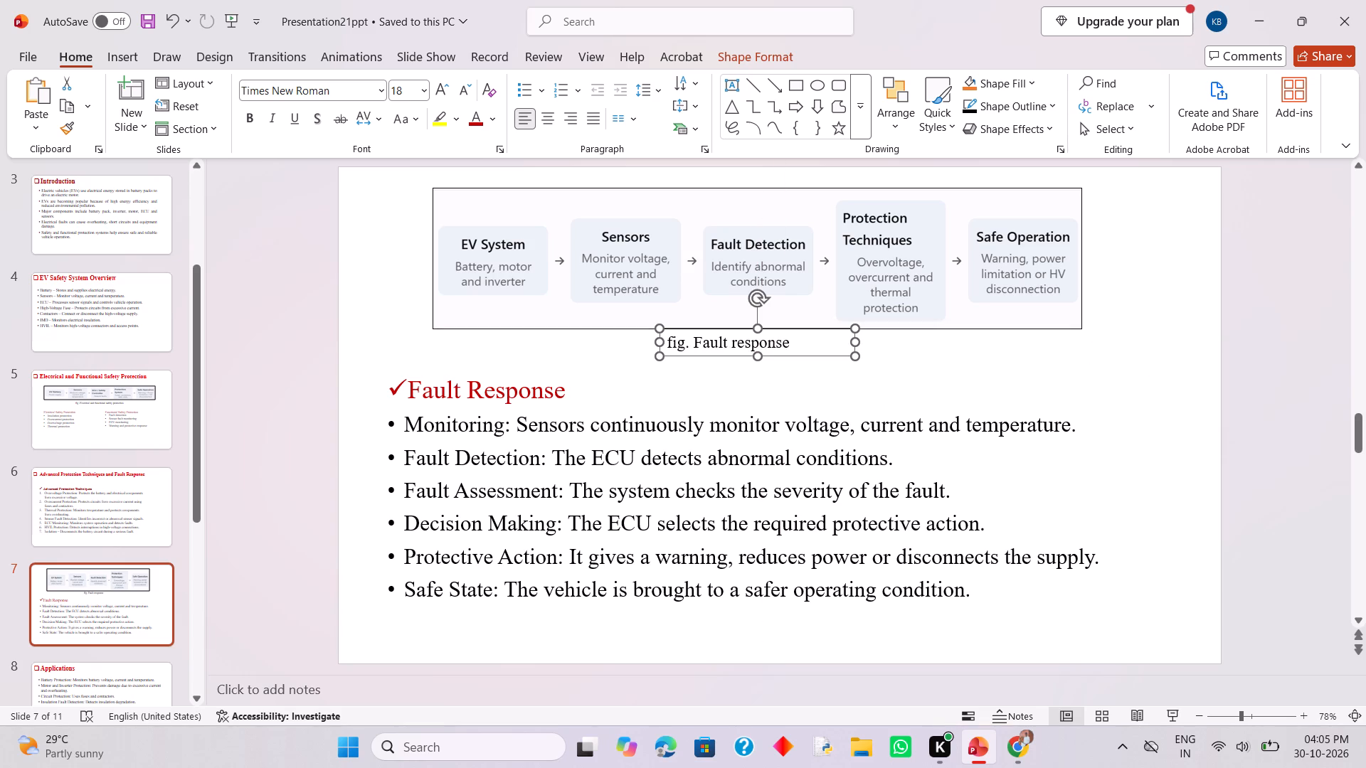
pyautogui.click(841, 394)
pyautogui.click(980, 361)
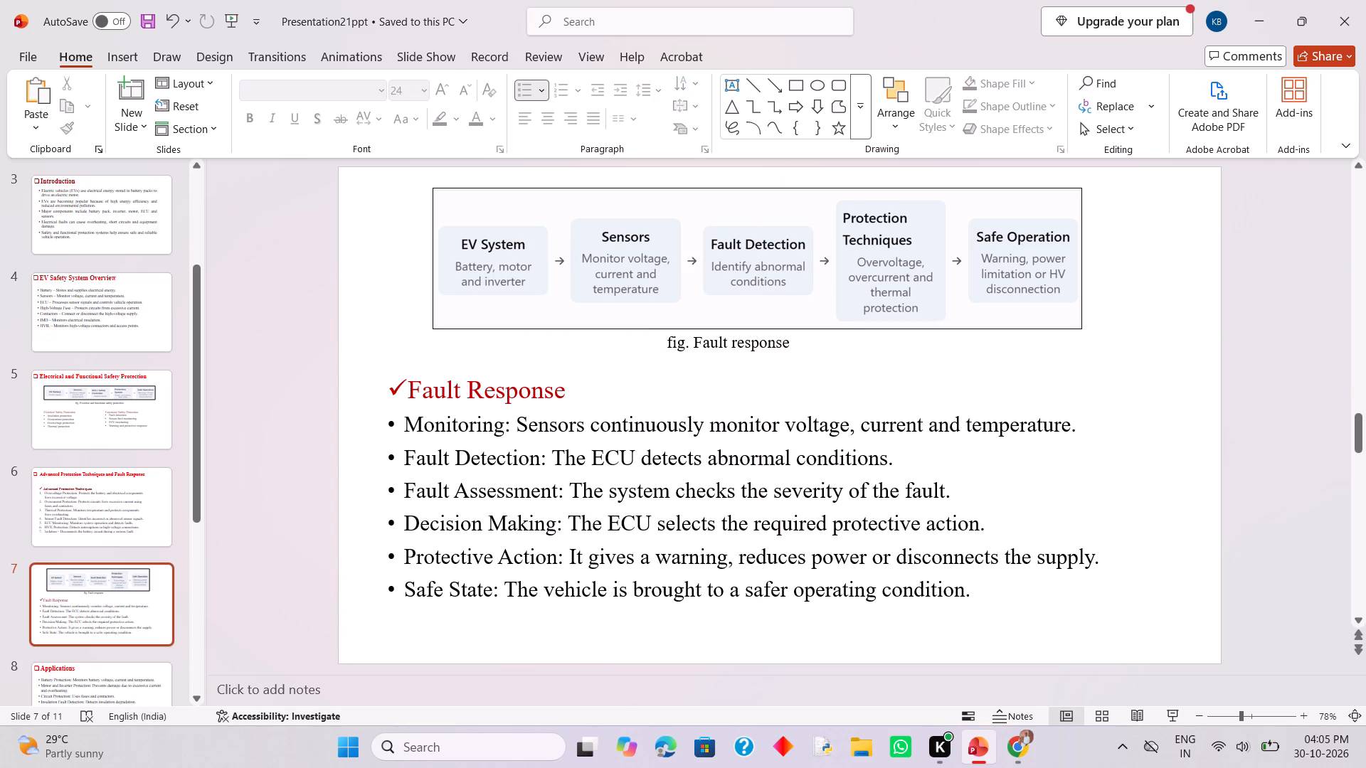
# Review the slides from References back to Introduction, checking their headings and content.
pyautogui.scroll(-7, 109, 539)
pyautogui.click(109, 539)
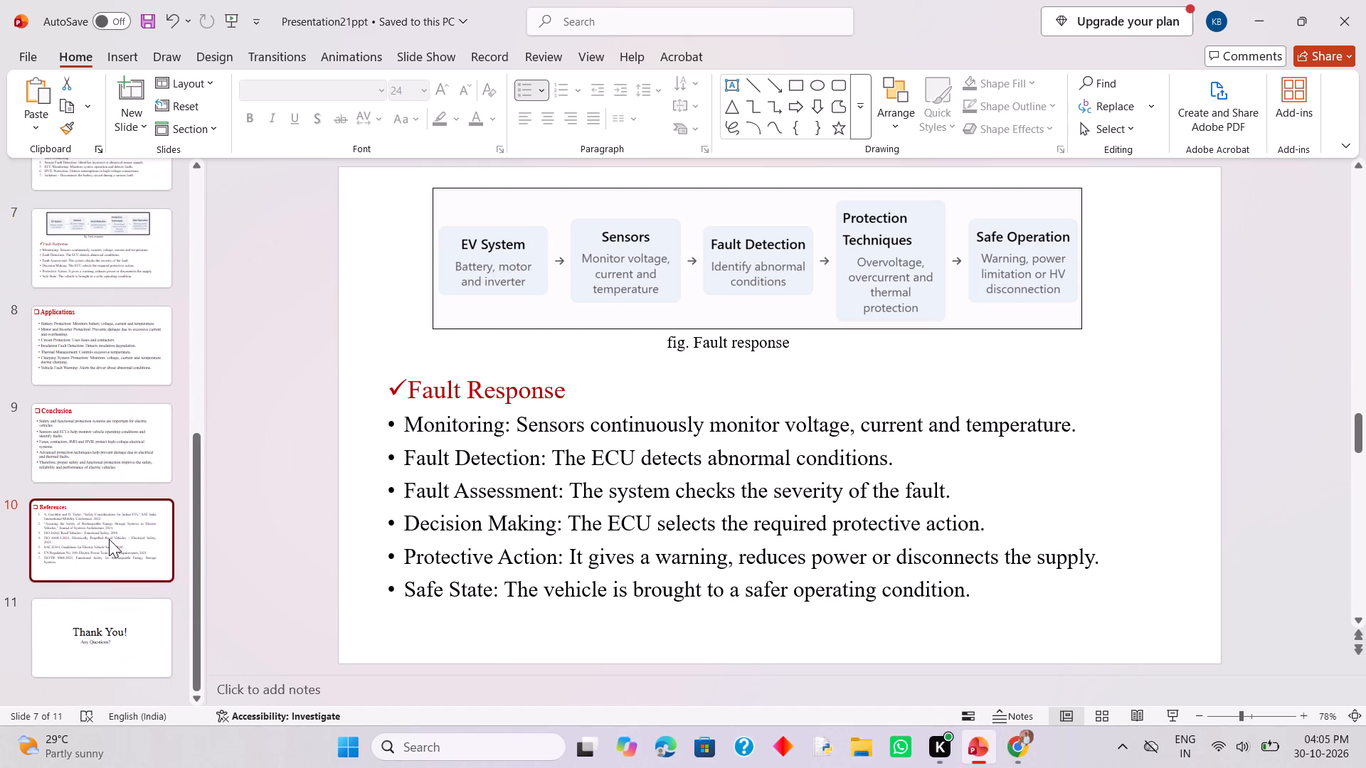
pyautogui.click(91, 631)
pyautogui.click(132, 552)
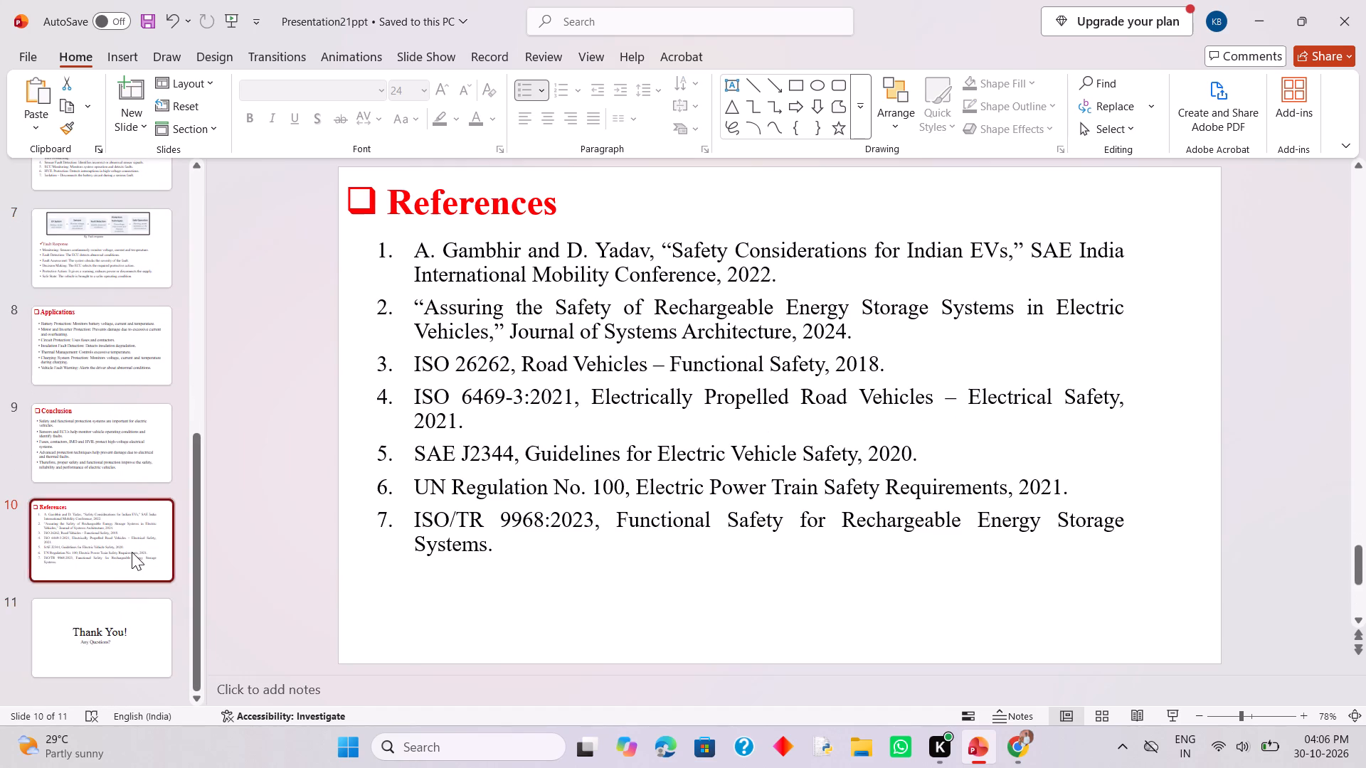
pyautogui.click(144, 454)
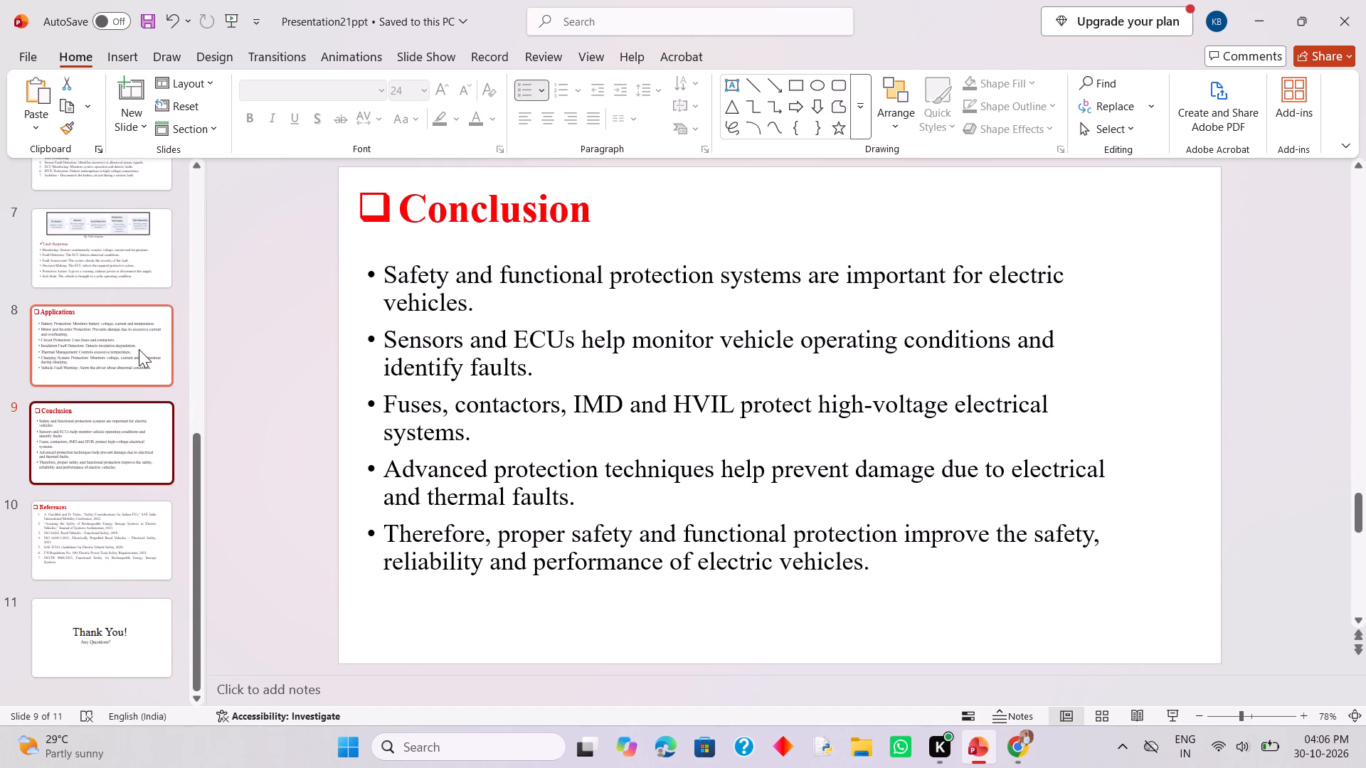
pyautogui.click(139, 349)
pyautogui.click(137, 261)
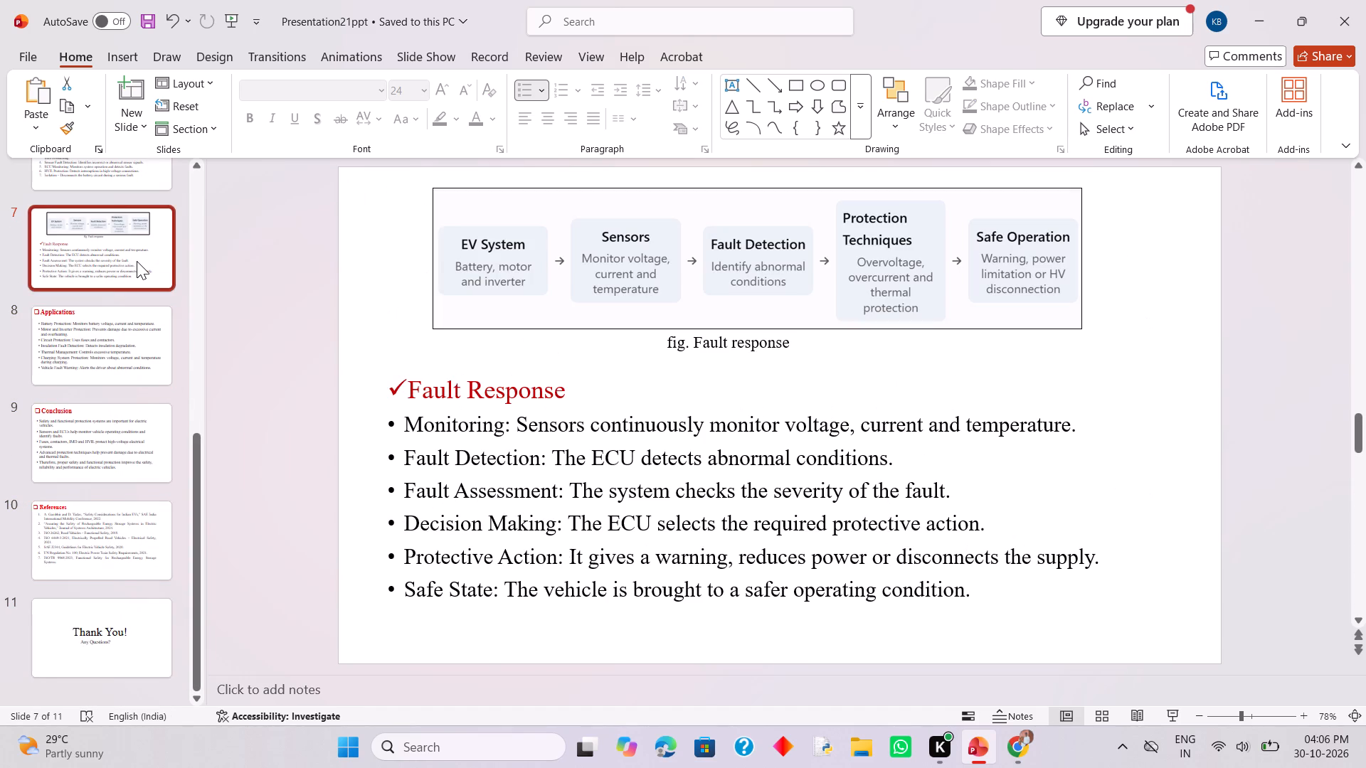
pyautogui.click(132, 178)
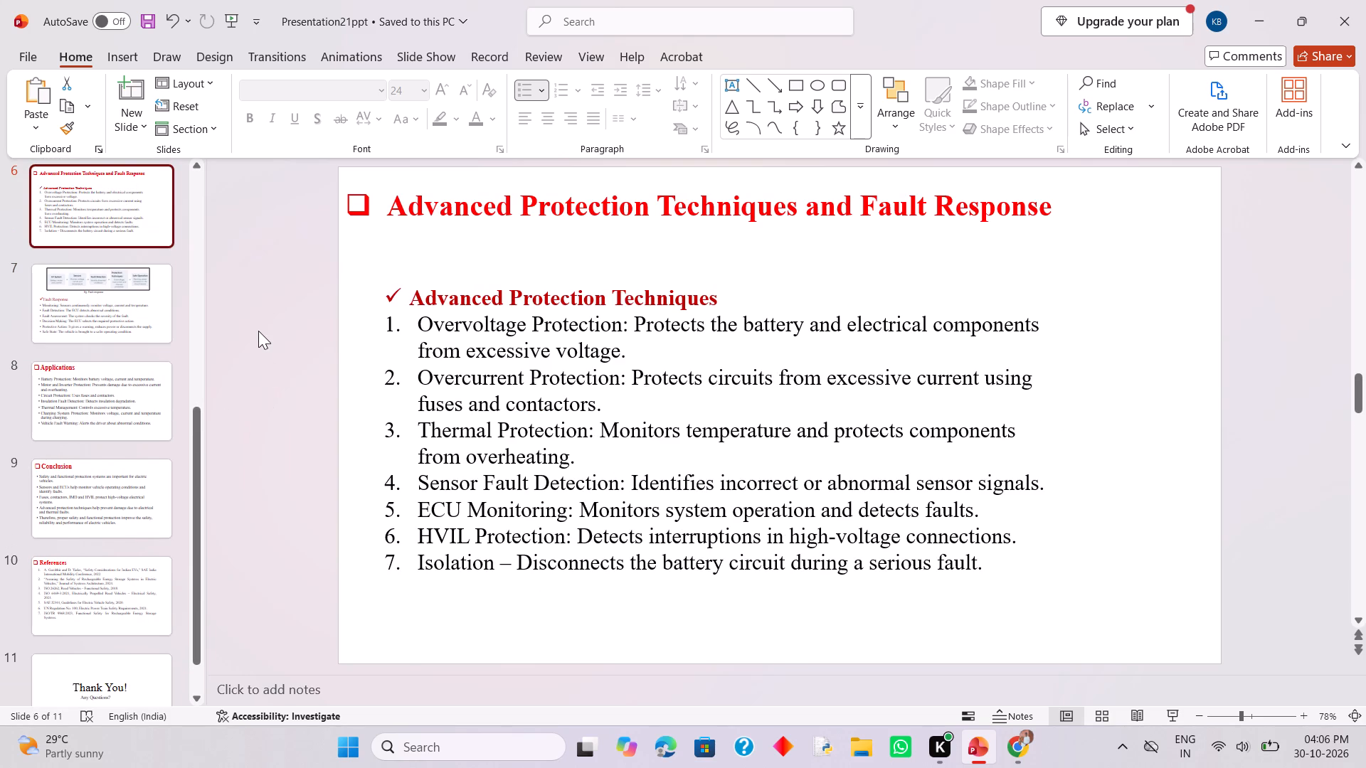
pyautogui.click(139, 276)
pyautogui.click(95, 193)
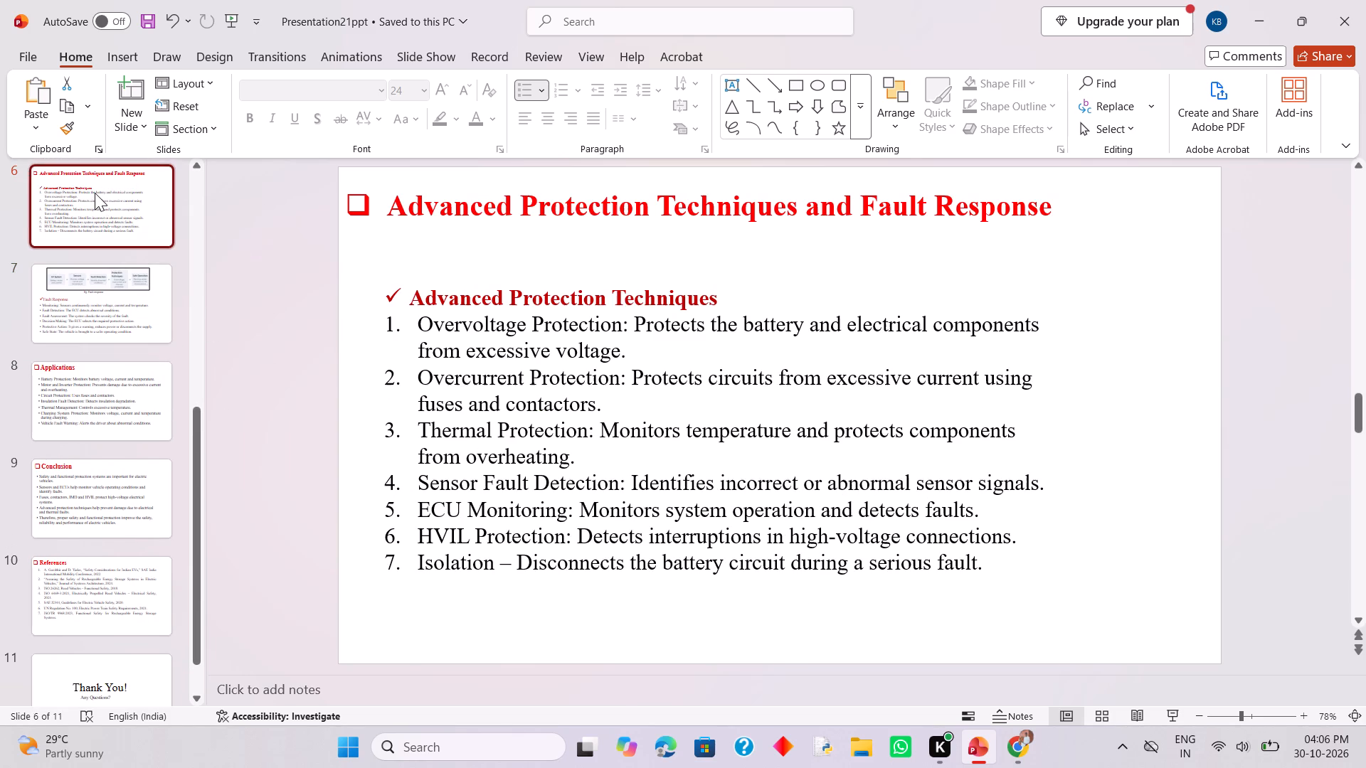
pyautogui.scroll(1, 95, 193)
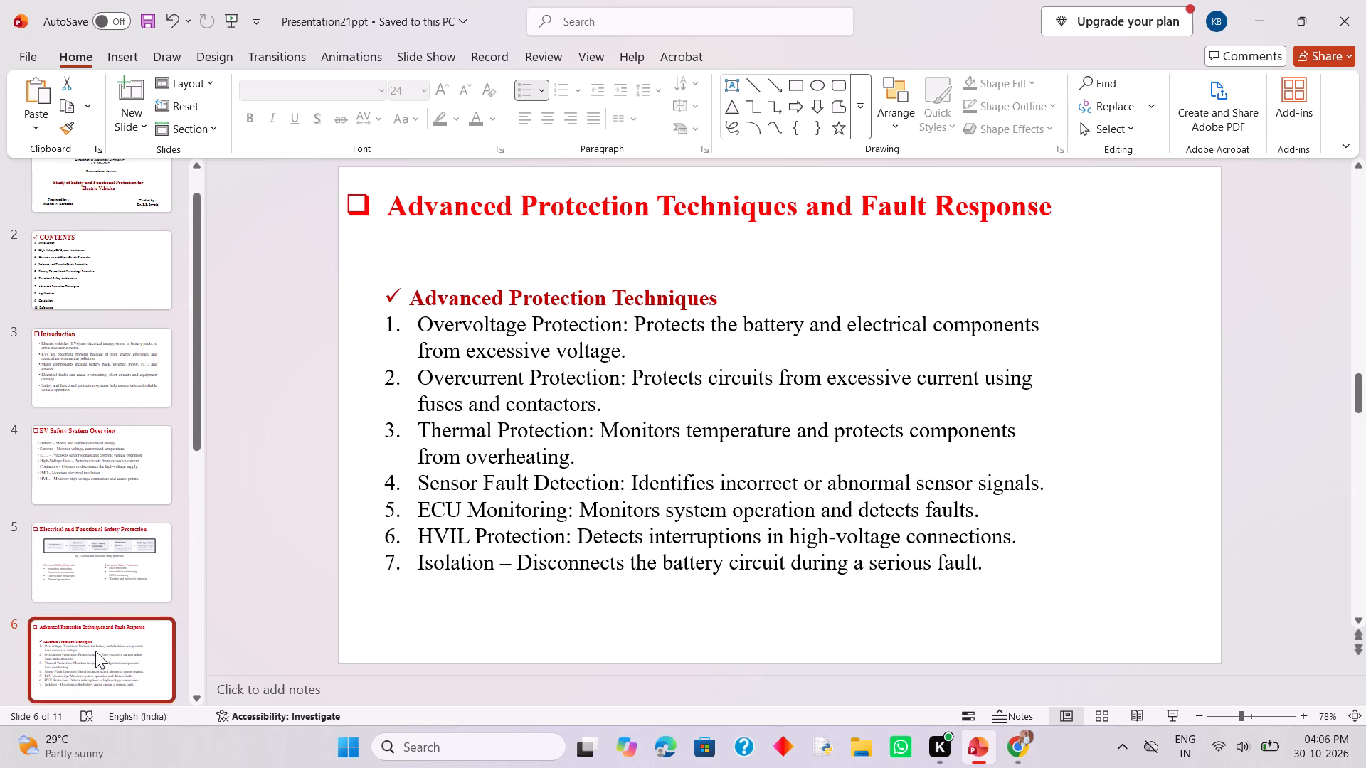
pyautogui.click(92, 594)
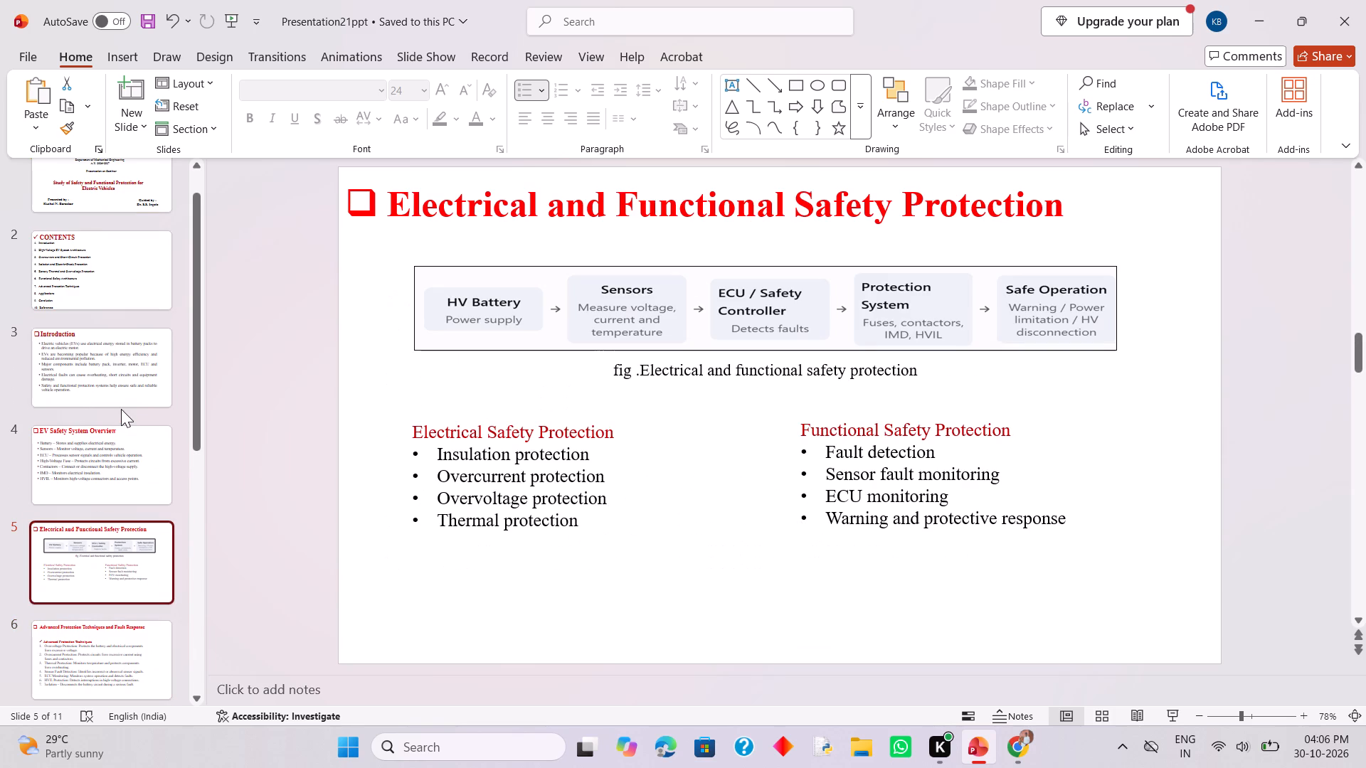
pyautogui.click(122, 438)
pyautogui.click(134, 365)
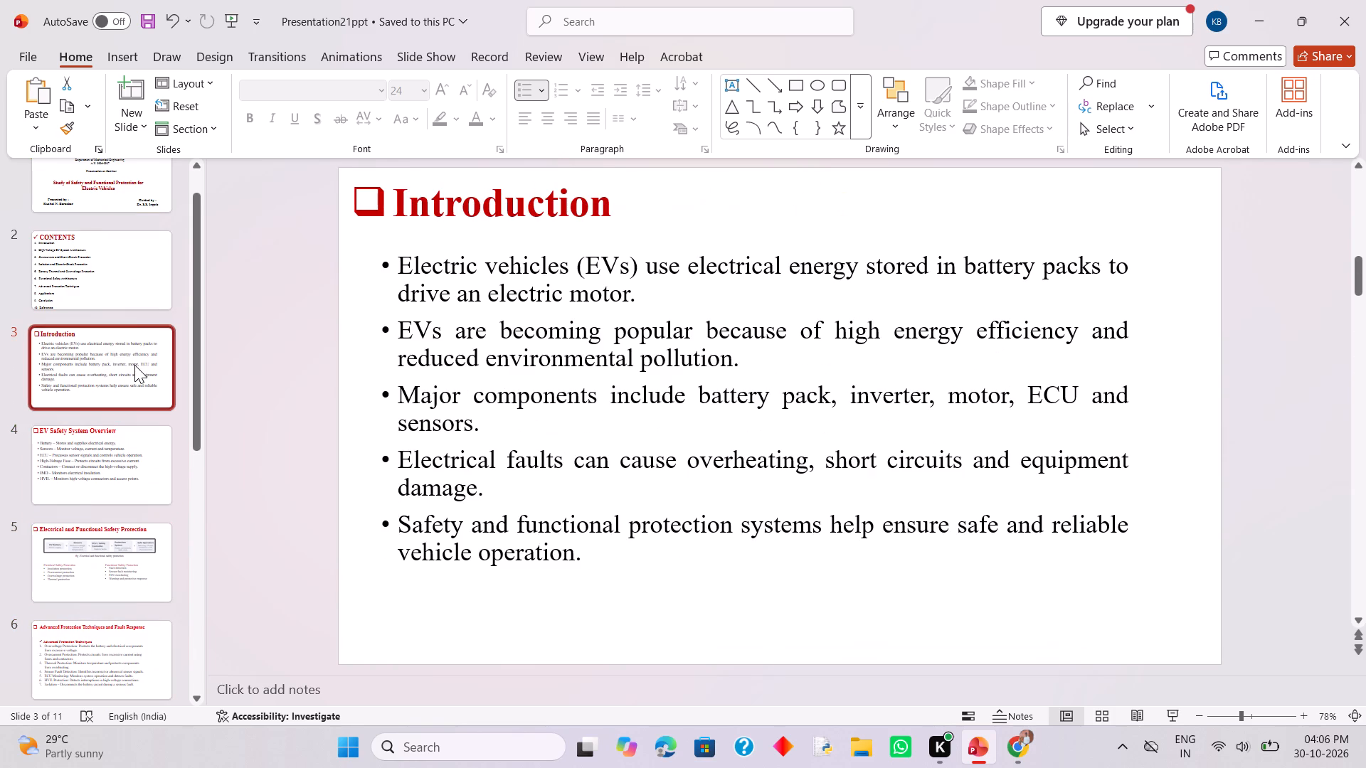
# Delete the text "High-Voltage EV System Architecture" from entry 2 on the Contents slide, keeping its number.
pyautogui.click(137, 245)
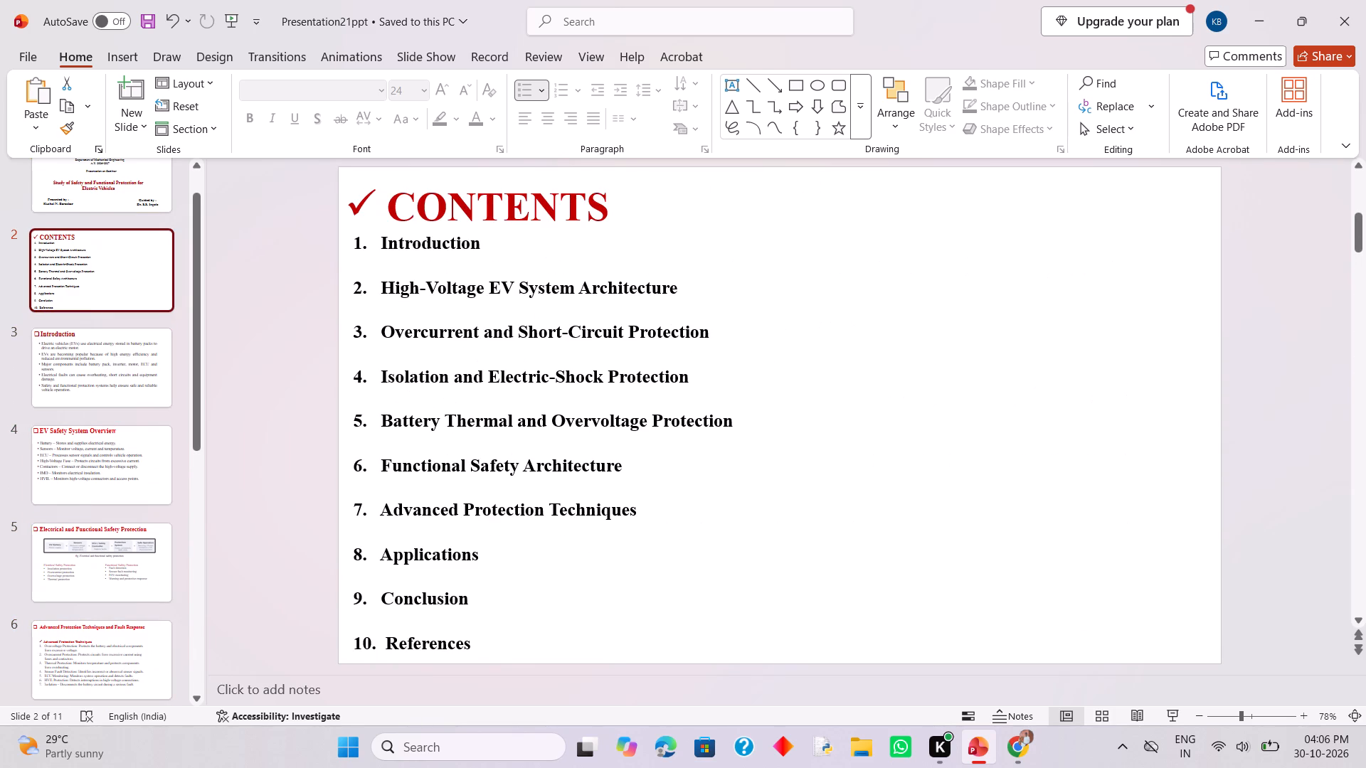
pyautogui.click(676, 287)
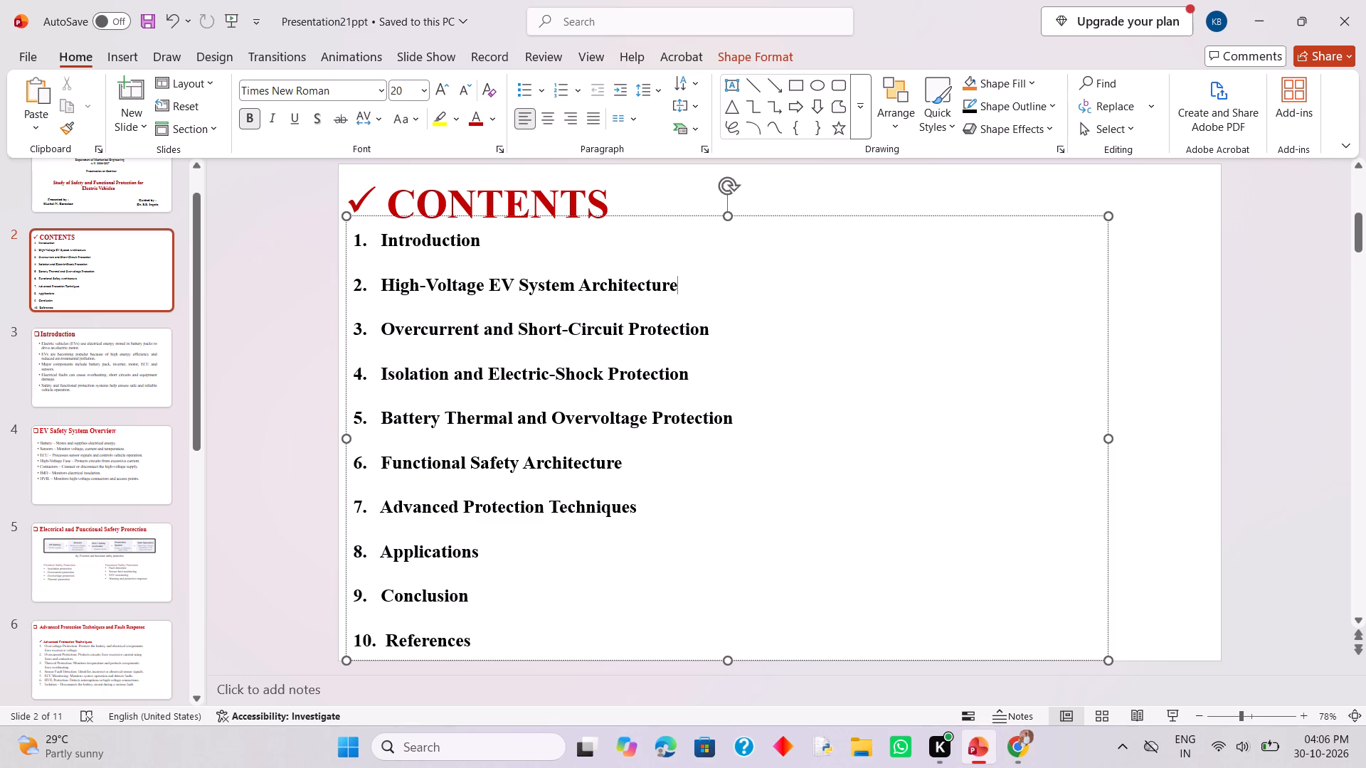
pyautogui.hotkey('ctrl', 'BackSpace')
pyautogui.hotkey('ctrl', 'BackSpace')
pyautogui.hotkey('ctrl', 'BackSpace')
pyautogui.hotkey('ctrl', 'BackSpace')
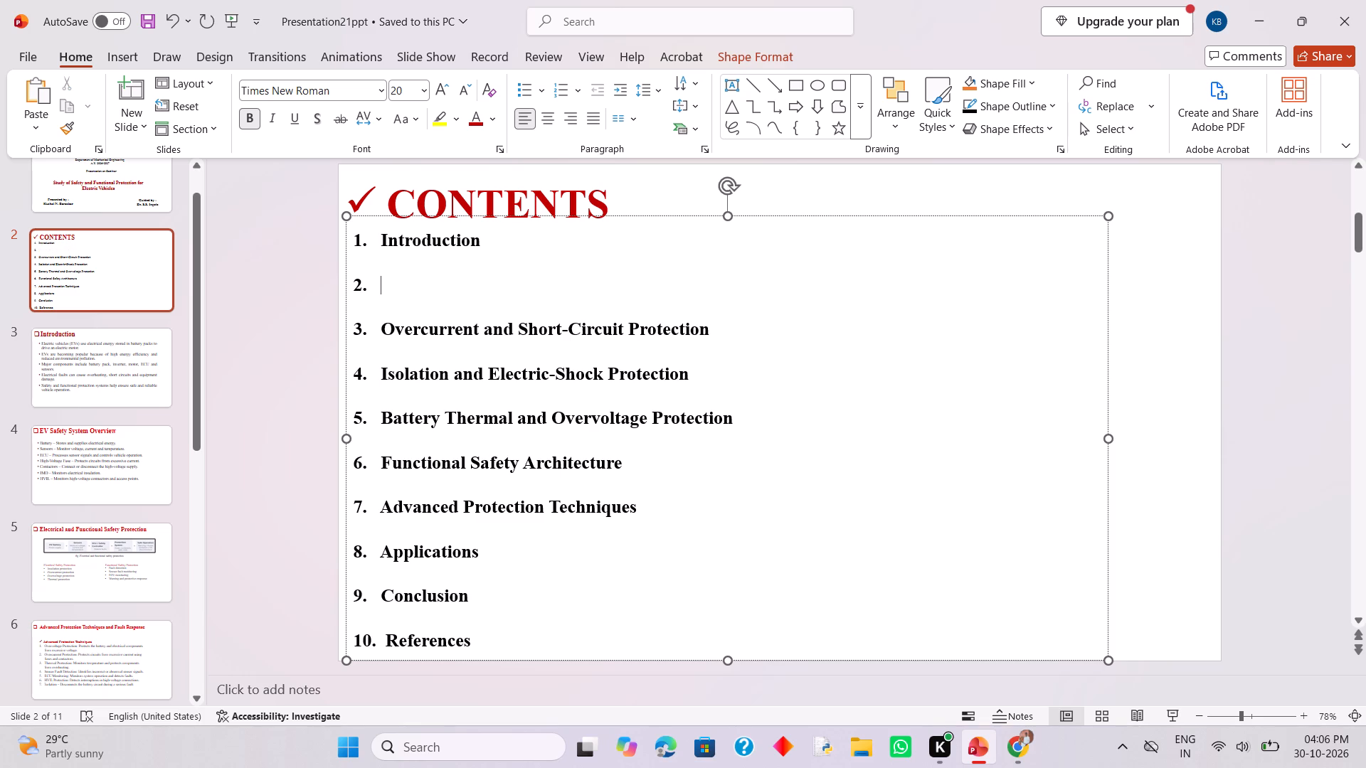
# Copy the slide 4 heading "EV Safety System Overview" into the empty entry 2 on the Contents slide.
pyautogui.click(117, 439)
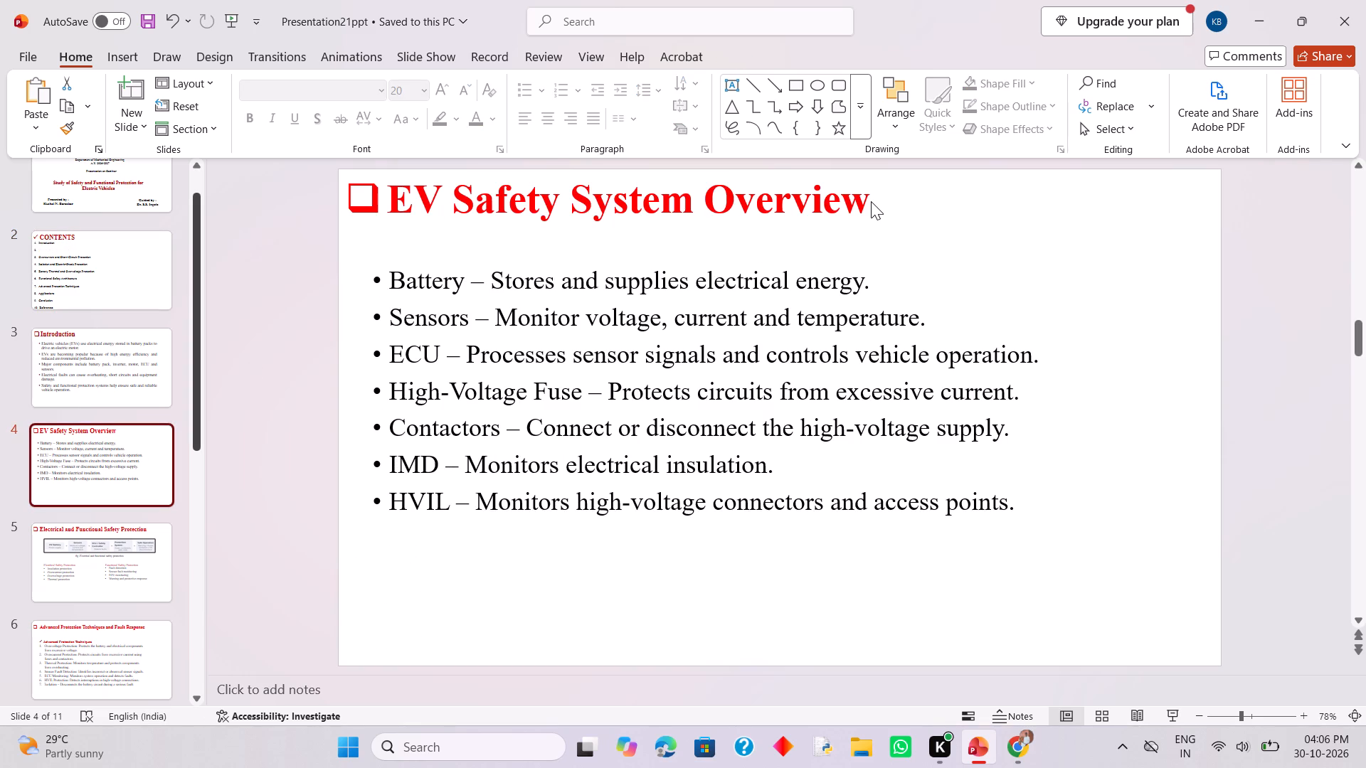
pyautogui.click(871, 201)
pyautogui.click(871, 201)
pyautogui.click(859, 196)
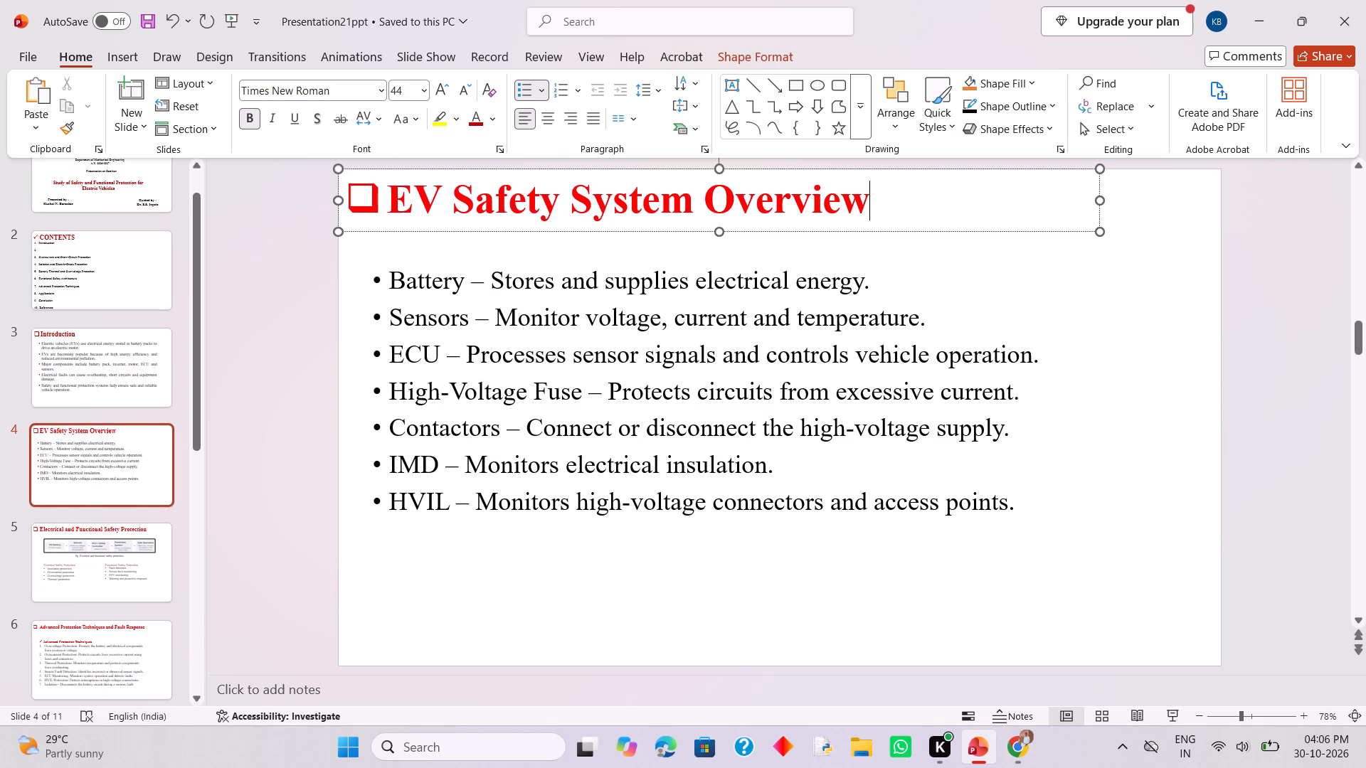
pyautogui.moveTo(870, 197); pyautogui.dragTo(554, 223)
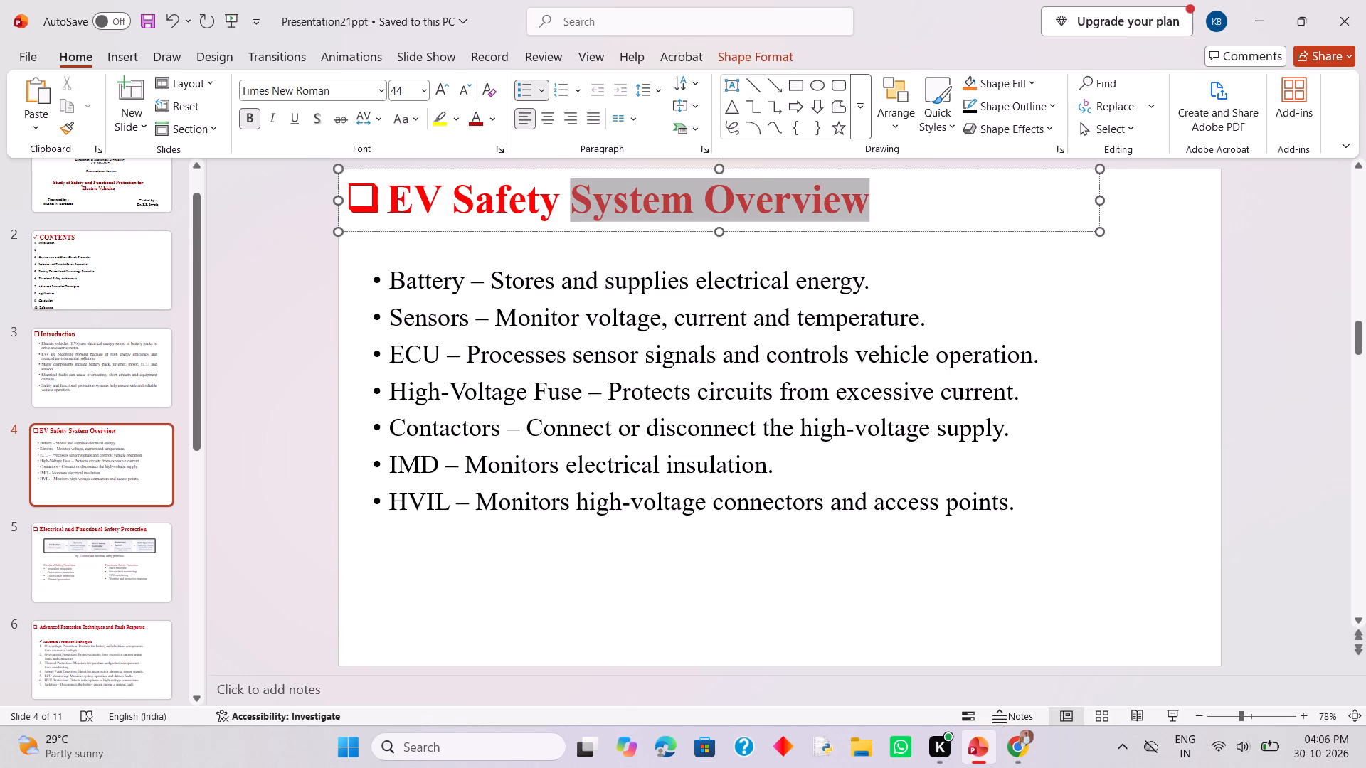
pyautogui.moveTo(554, 223); pyautogui.dragTo(418, 210)
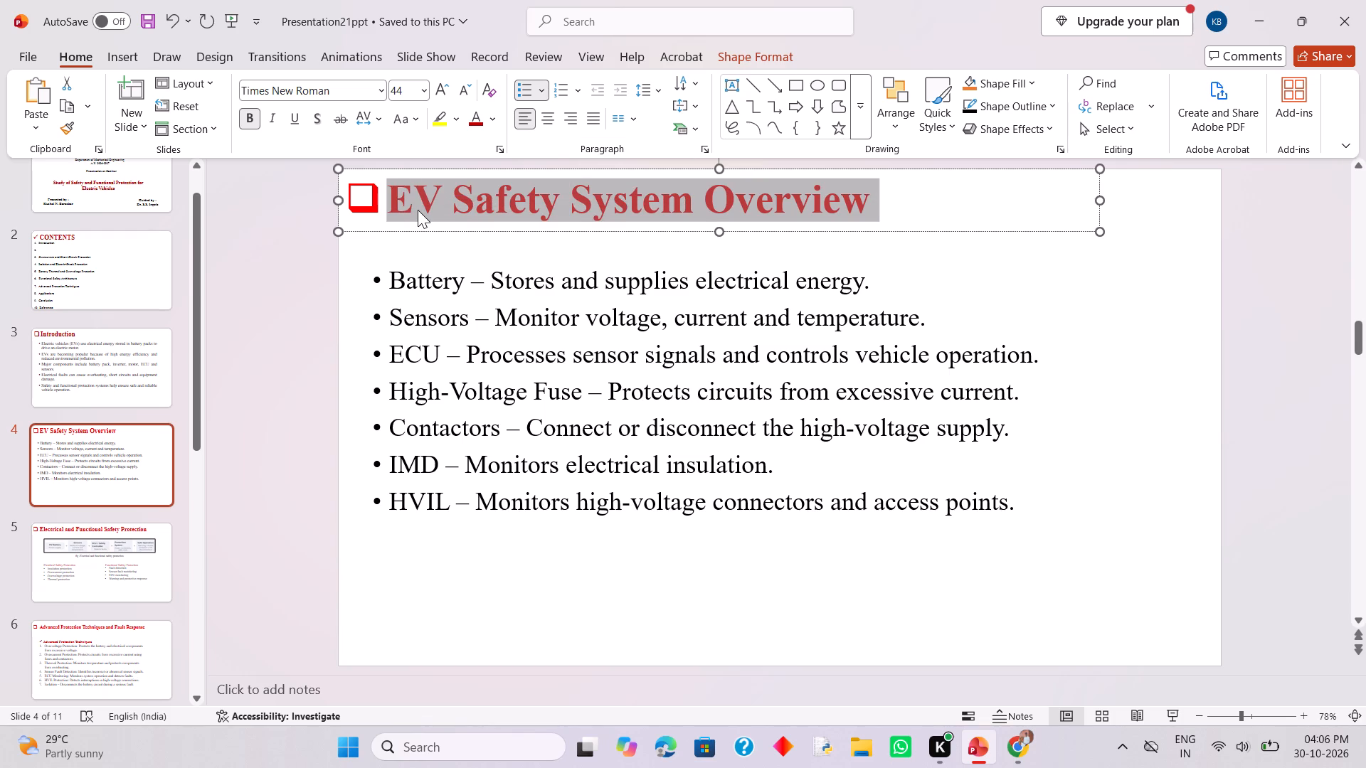
pyautogui.hotkey('ctrl', 'c')
pyautogui.click(83, 244)
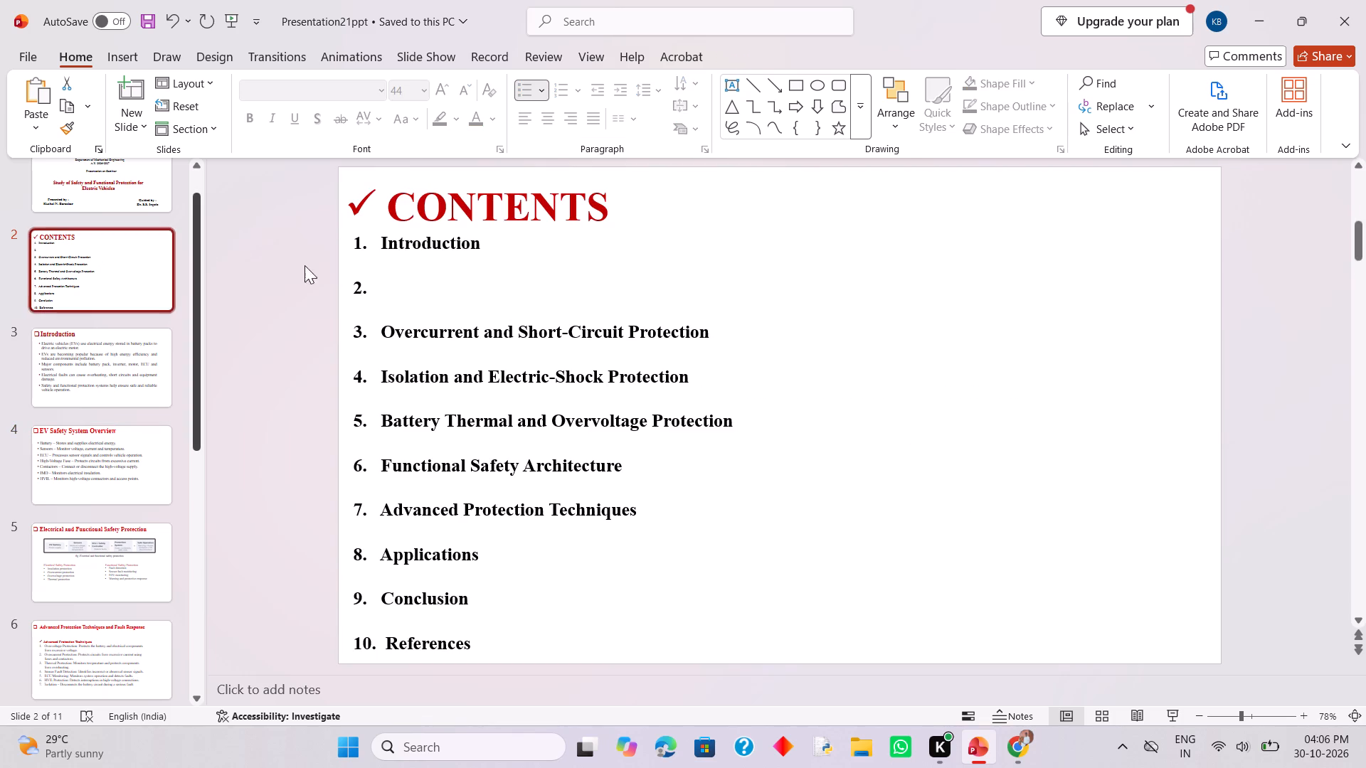
pyautogui.click(373, 292)
pyautogui.hotkey('ctrl', 'v')
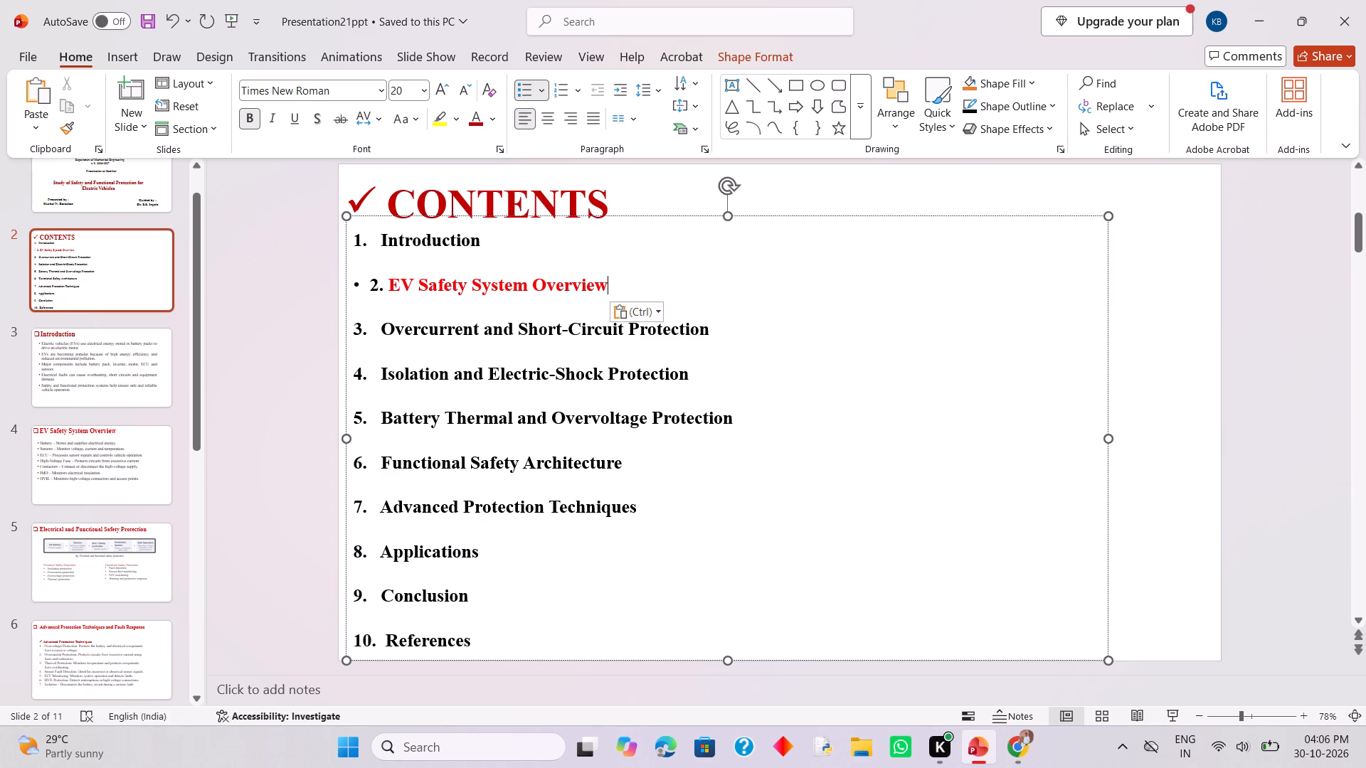
# Format Contents entry 2 like the others: remove its bullet, colour the heading text black, and align it after the number with two extra spaces.
pyautogui.click(361, 284)
pyautogui.press('BackSpace')
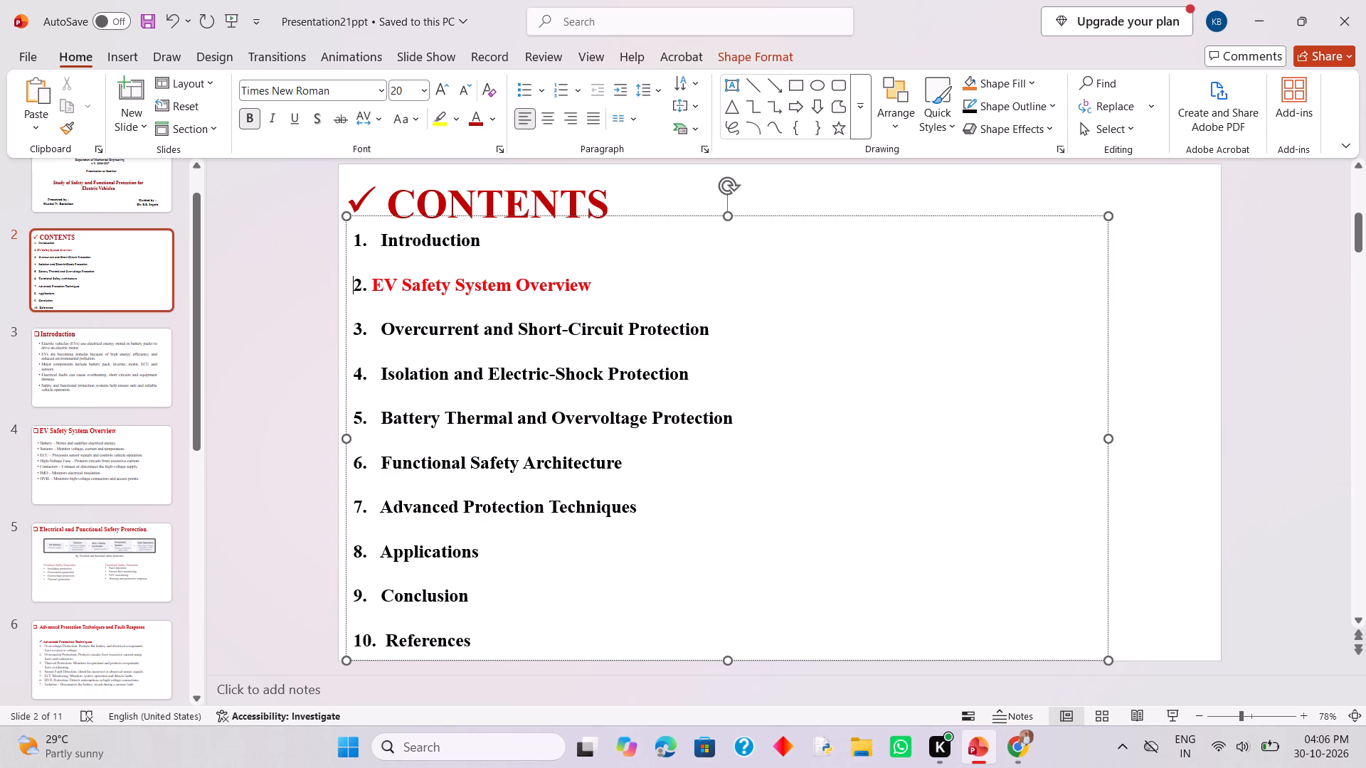
pyautogui.moveTo(603, 284); pyautogui.dragTo(387, 273)
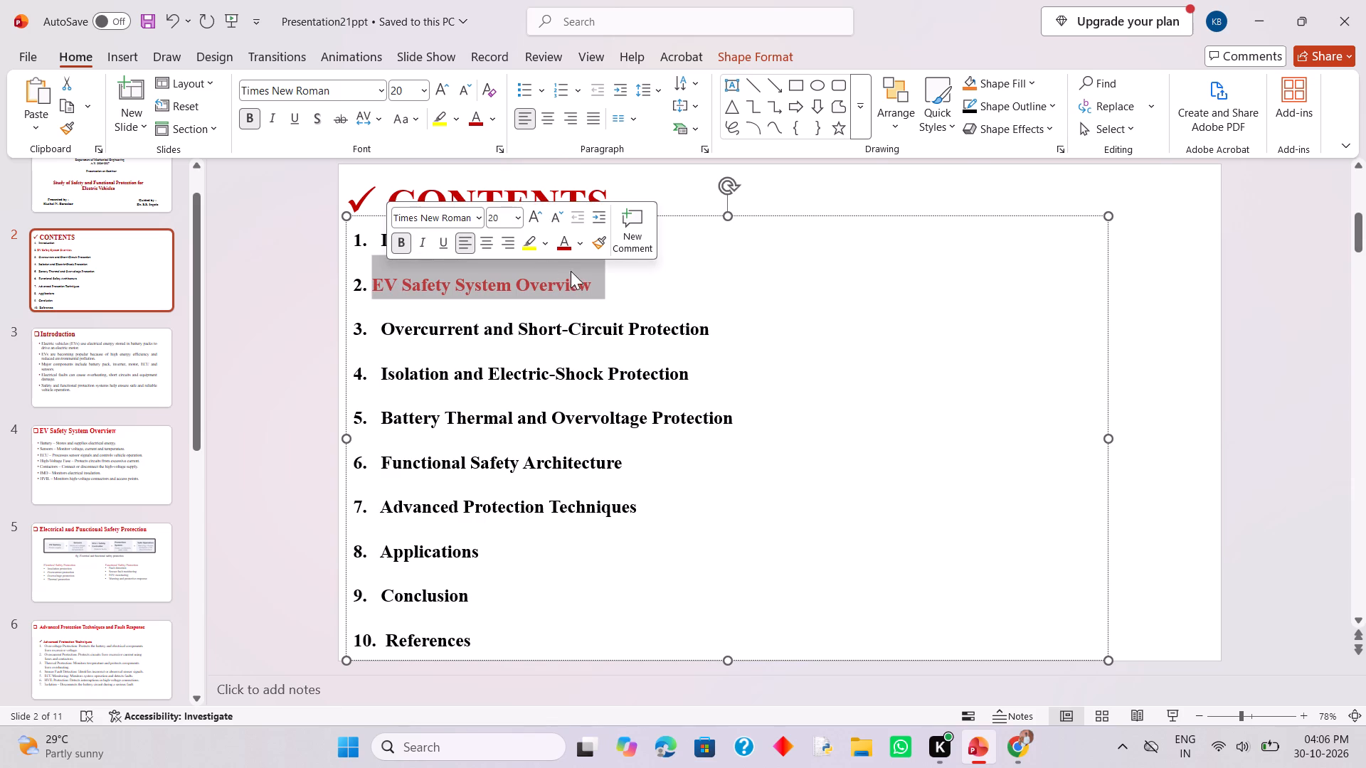
pyautogui.click(576, 246)
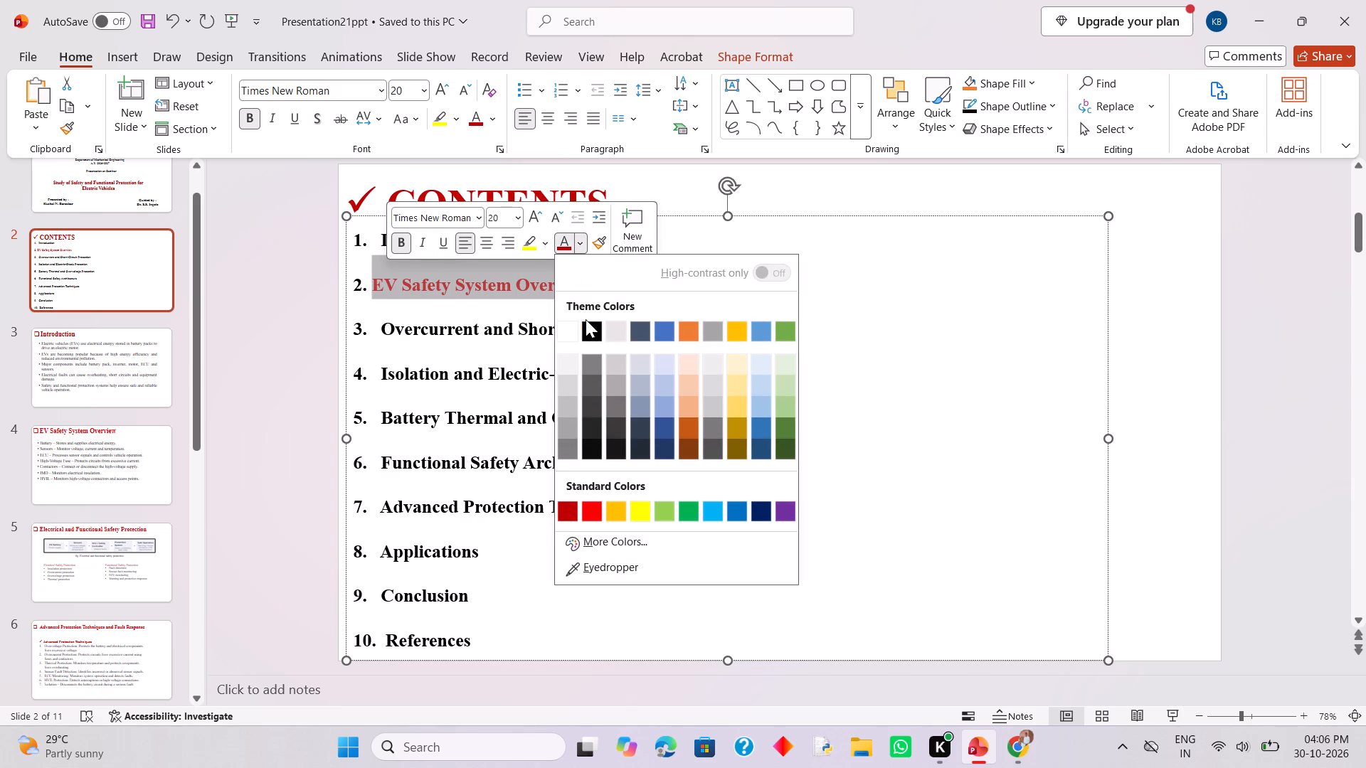
pyautogui.click(587, 333)
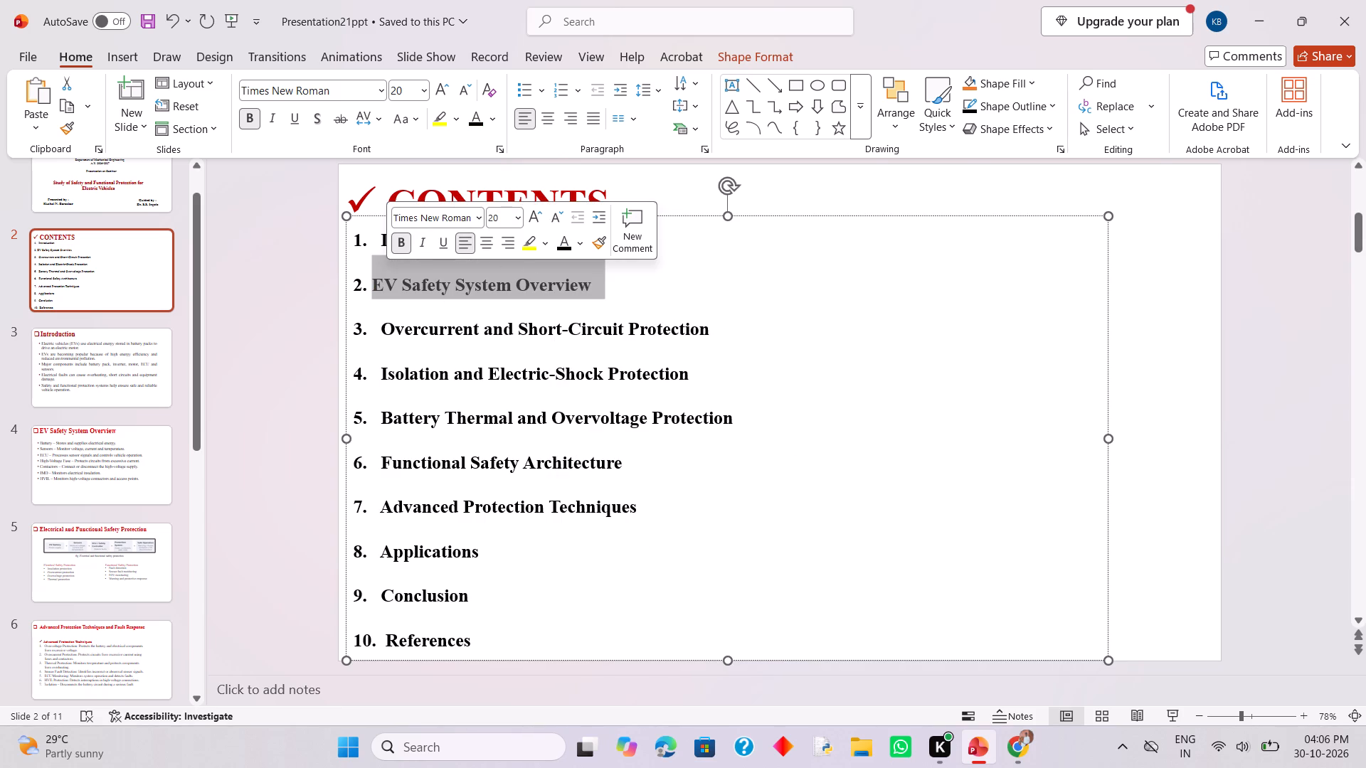
pyautogui.click(411, 302)
pyautogui.click(370, 286)
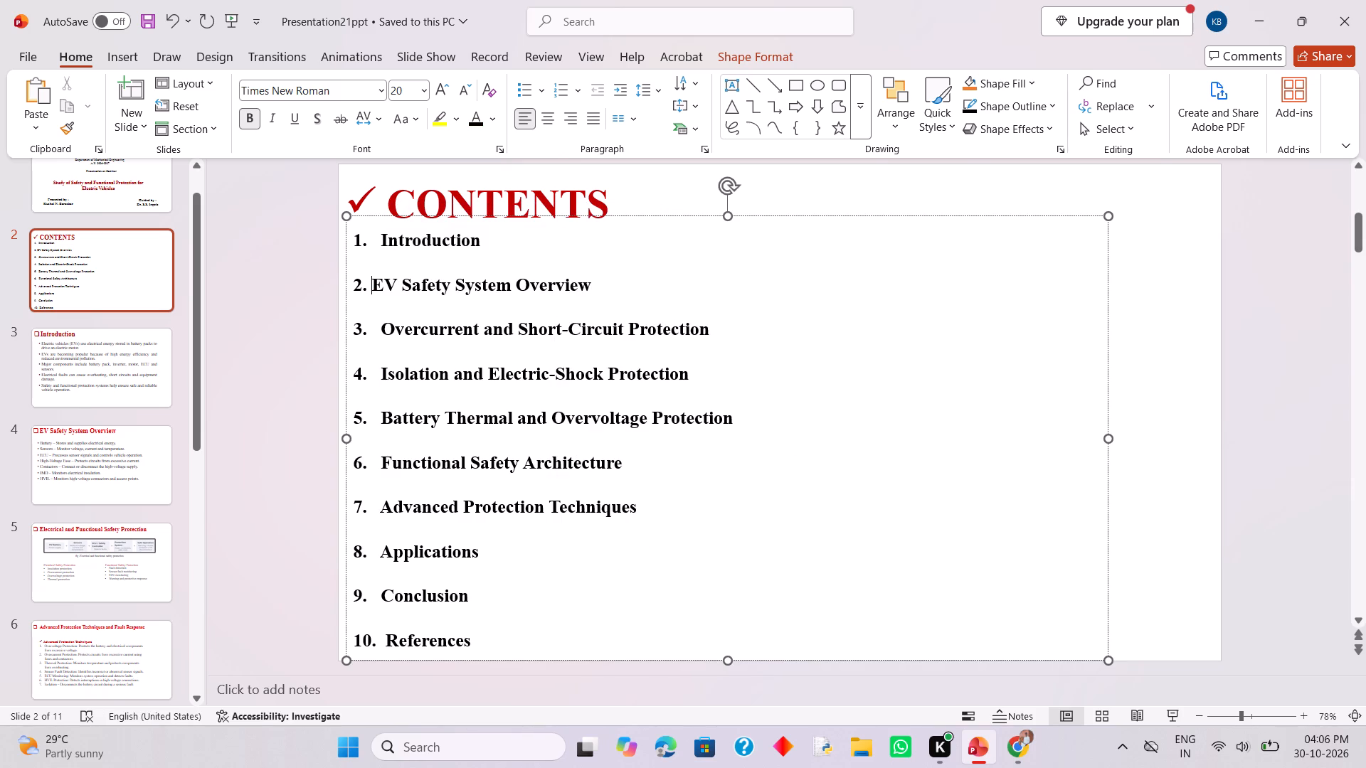
pyautogui.press('space')
pyautogui.press('space')
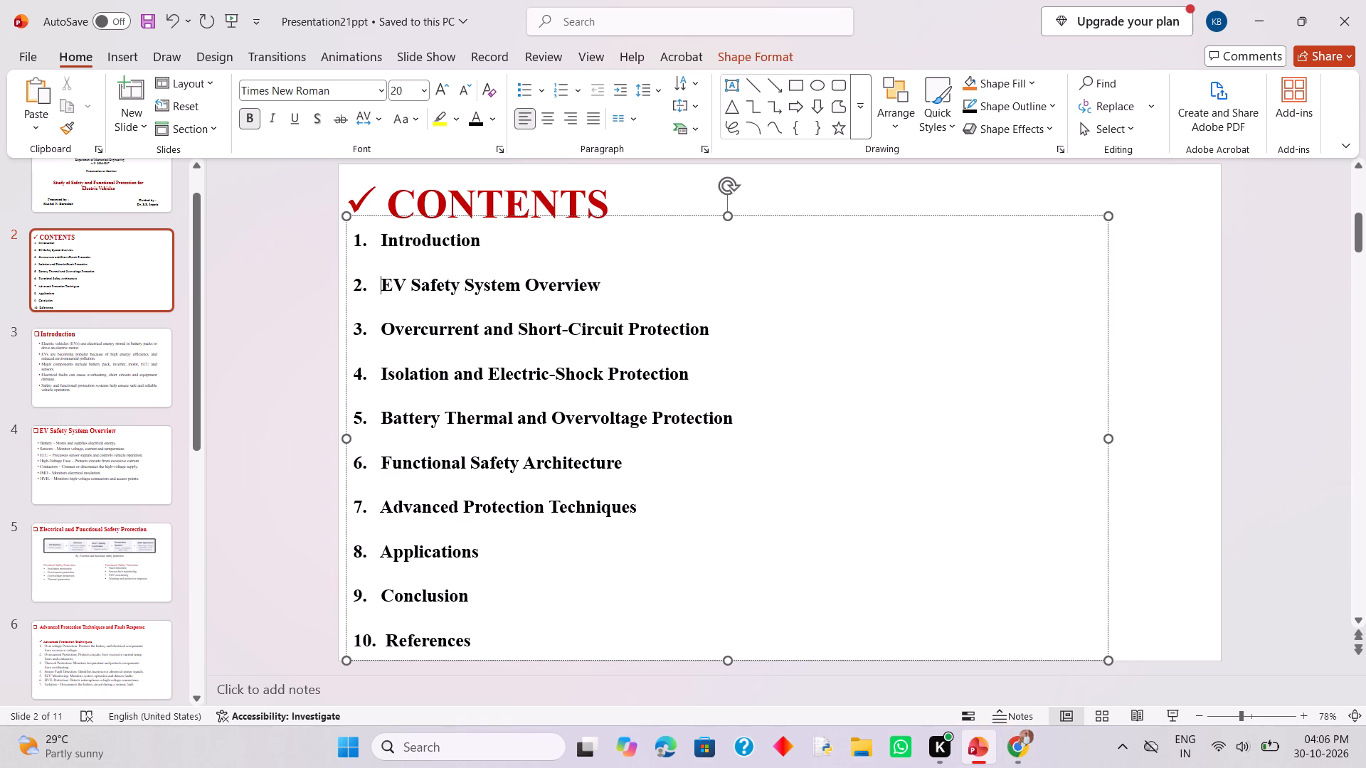
# Check the headings of the later slides, from References back through Conclusion and Applications.
pyautogui.scroll(-8, 109, 649)
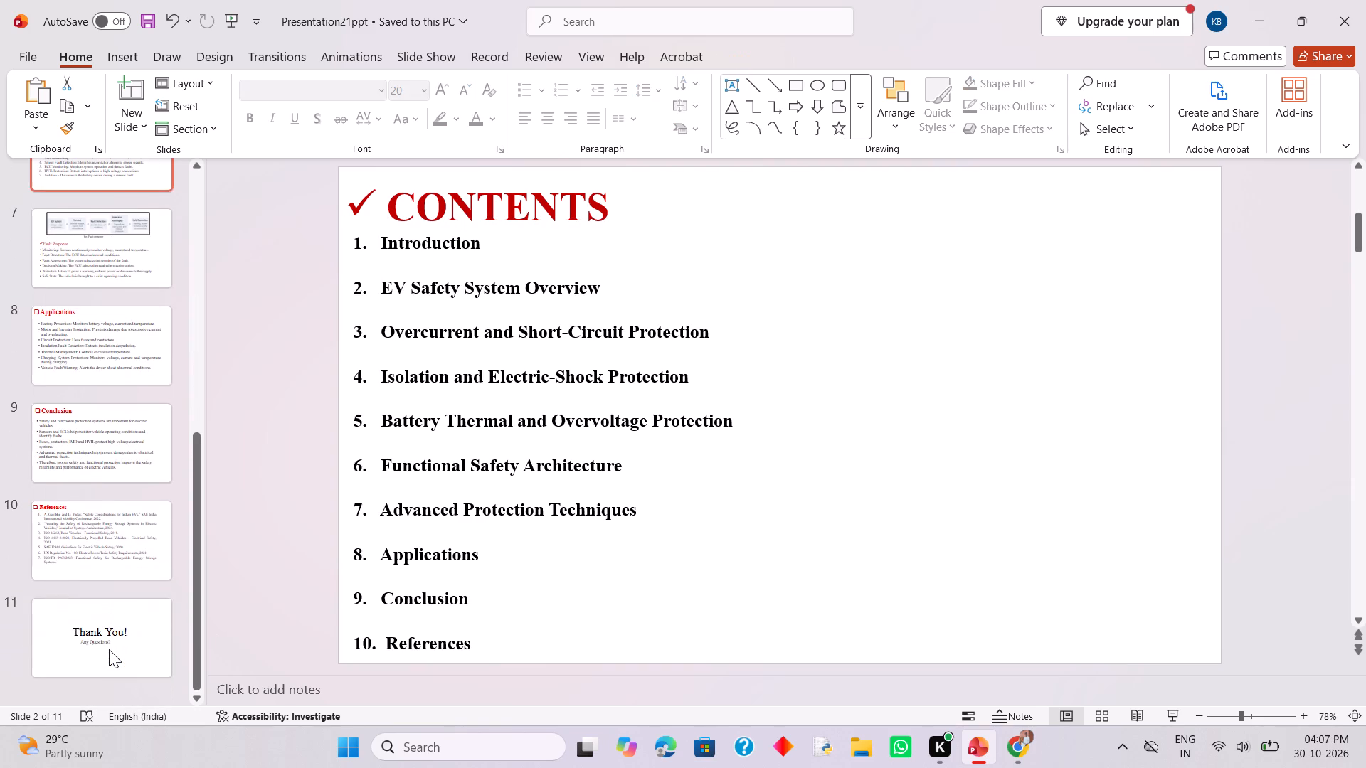
pyautogui.click(114, 545)
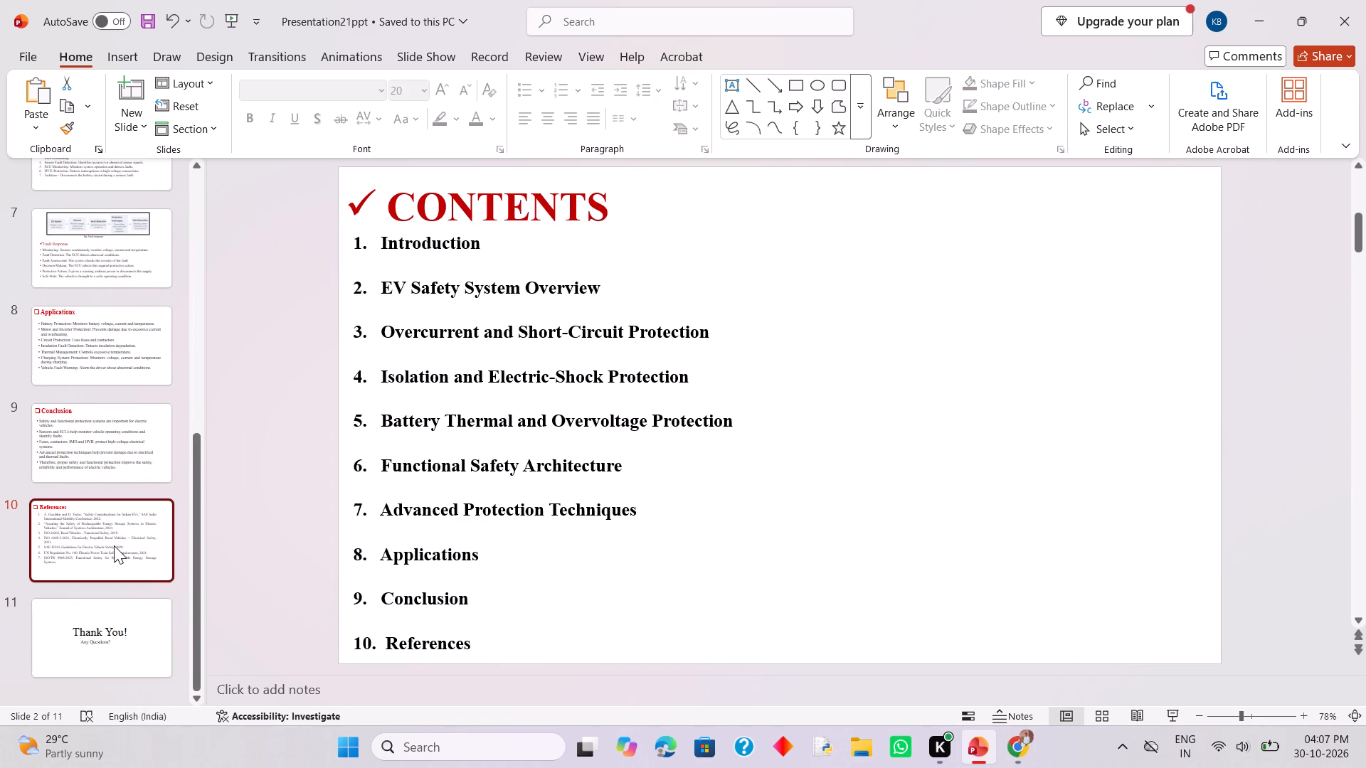
pyautogui.click(120, 459)
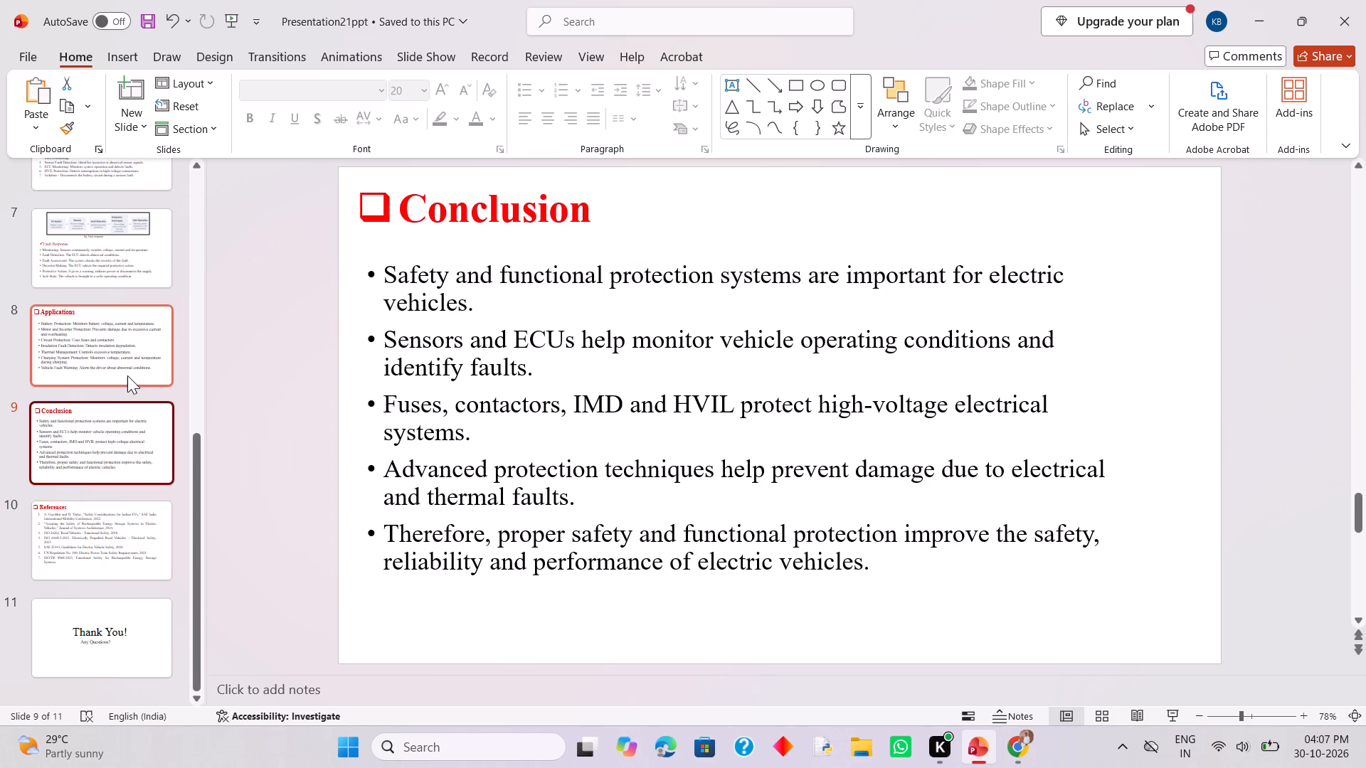
pyautogui.click(127, 373)
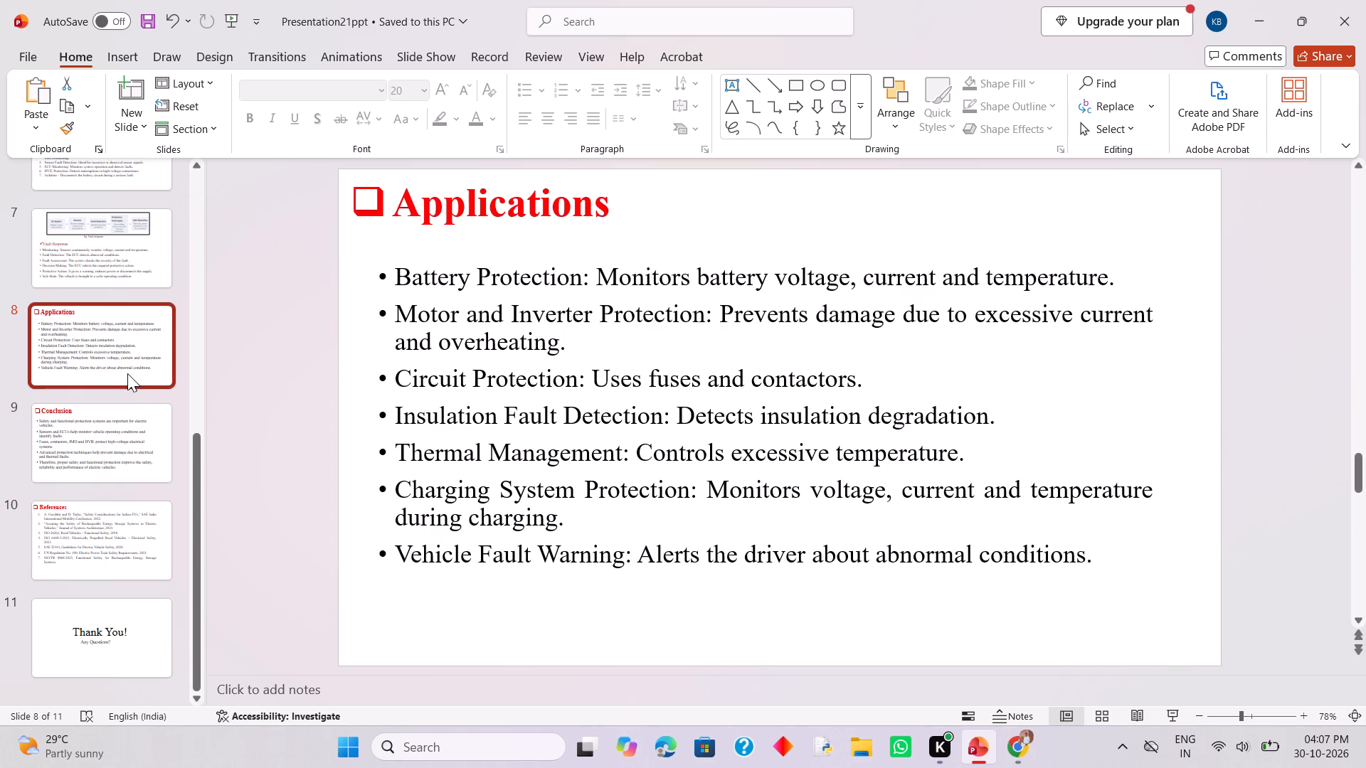
pyautogui.scroll(8, 127, 373)
pyautogui.click(130, 334)
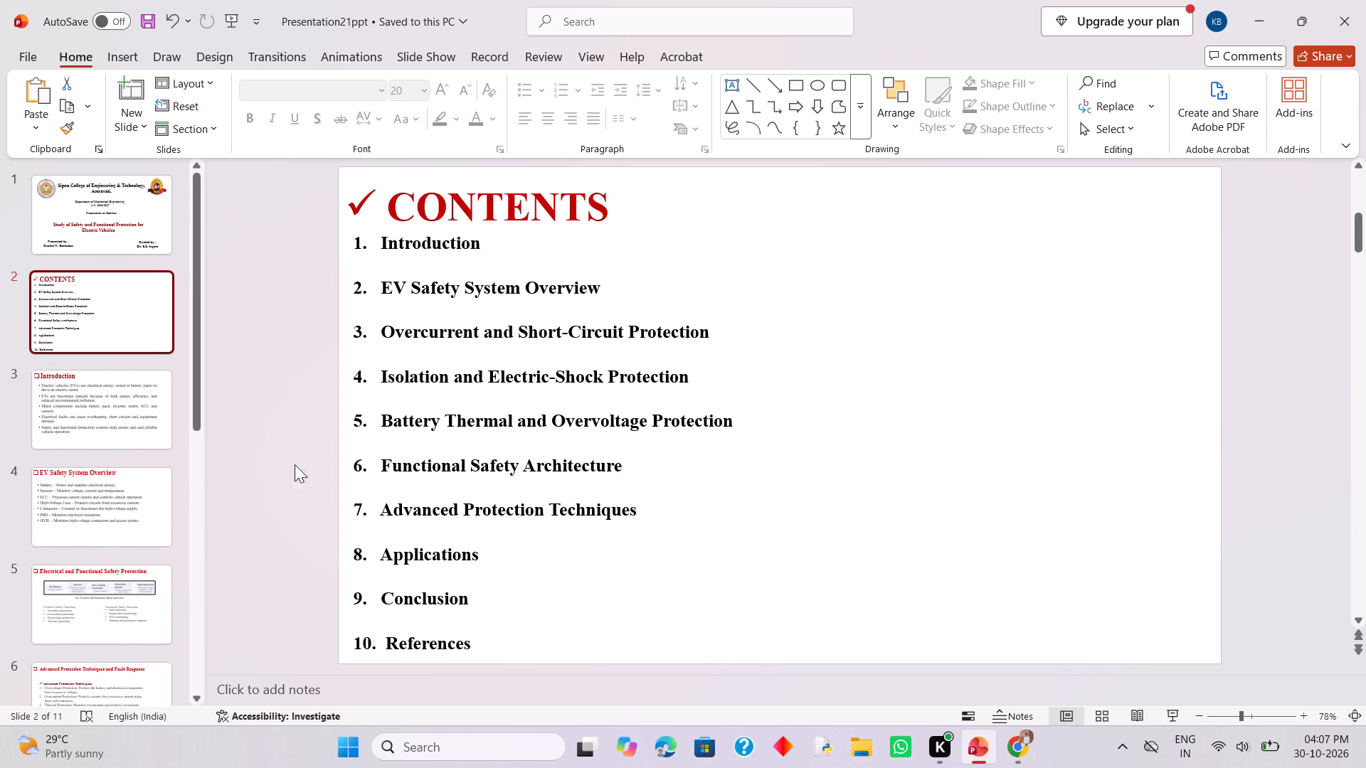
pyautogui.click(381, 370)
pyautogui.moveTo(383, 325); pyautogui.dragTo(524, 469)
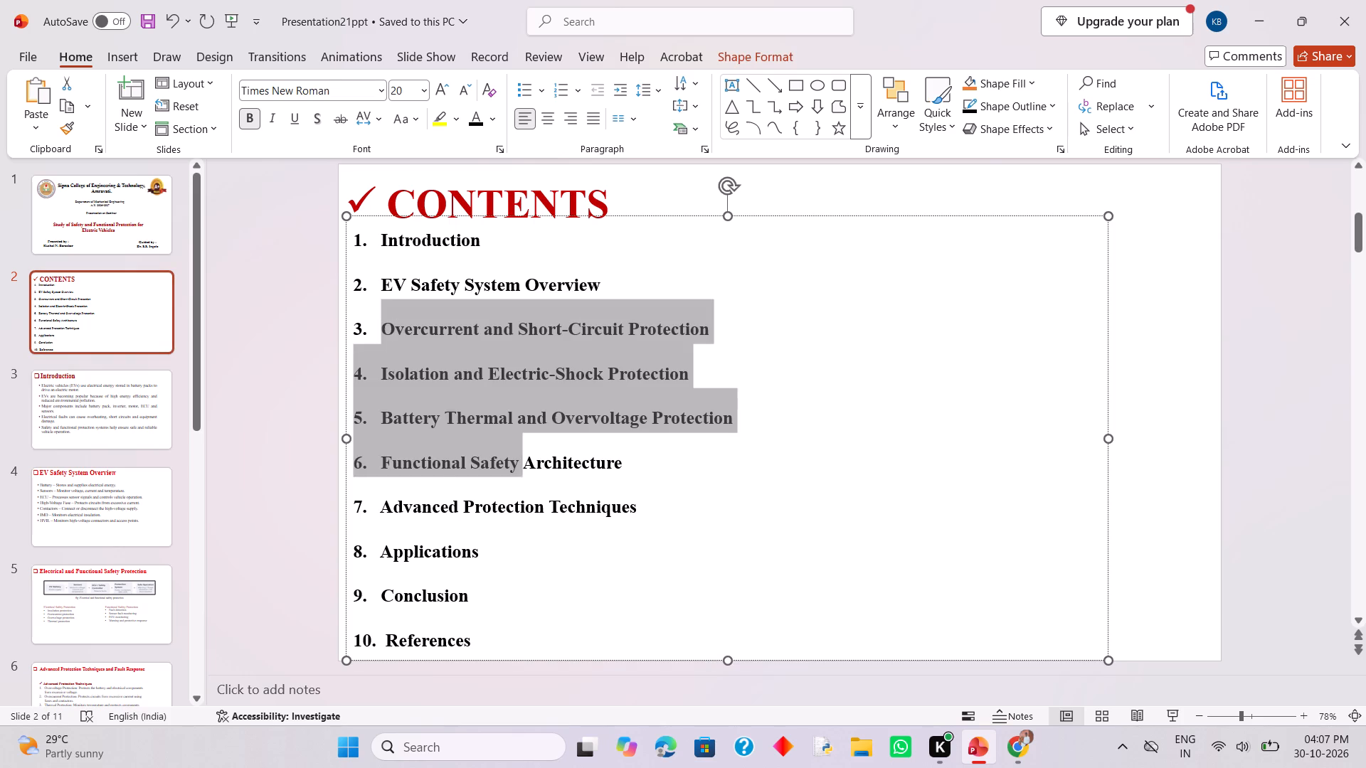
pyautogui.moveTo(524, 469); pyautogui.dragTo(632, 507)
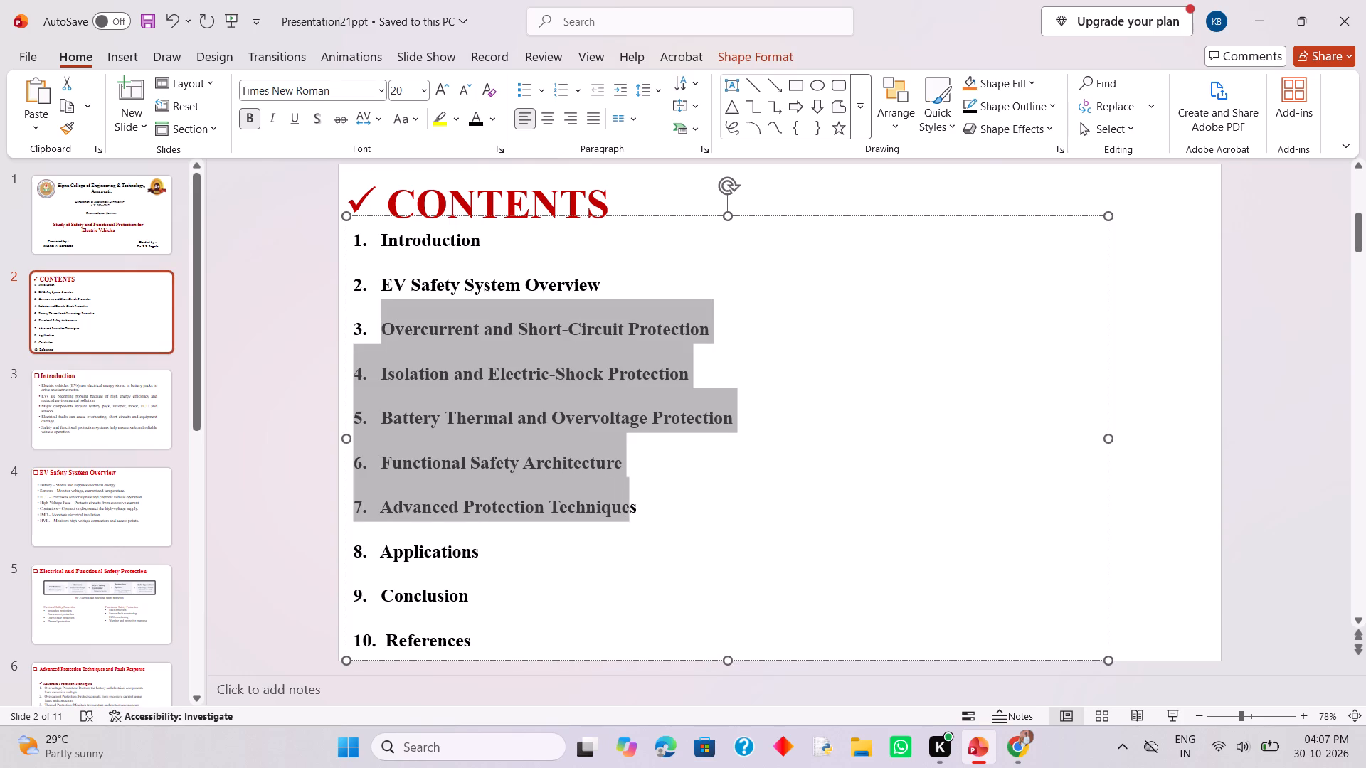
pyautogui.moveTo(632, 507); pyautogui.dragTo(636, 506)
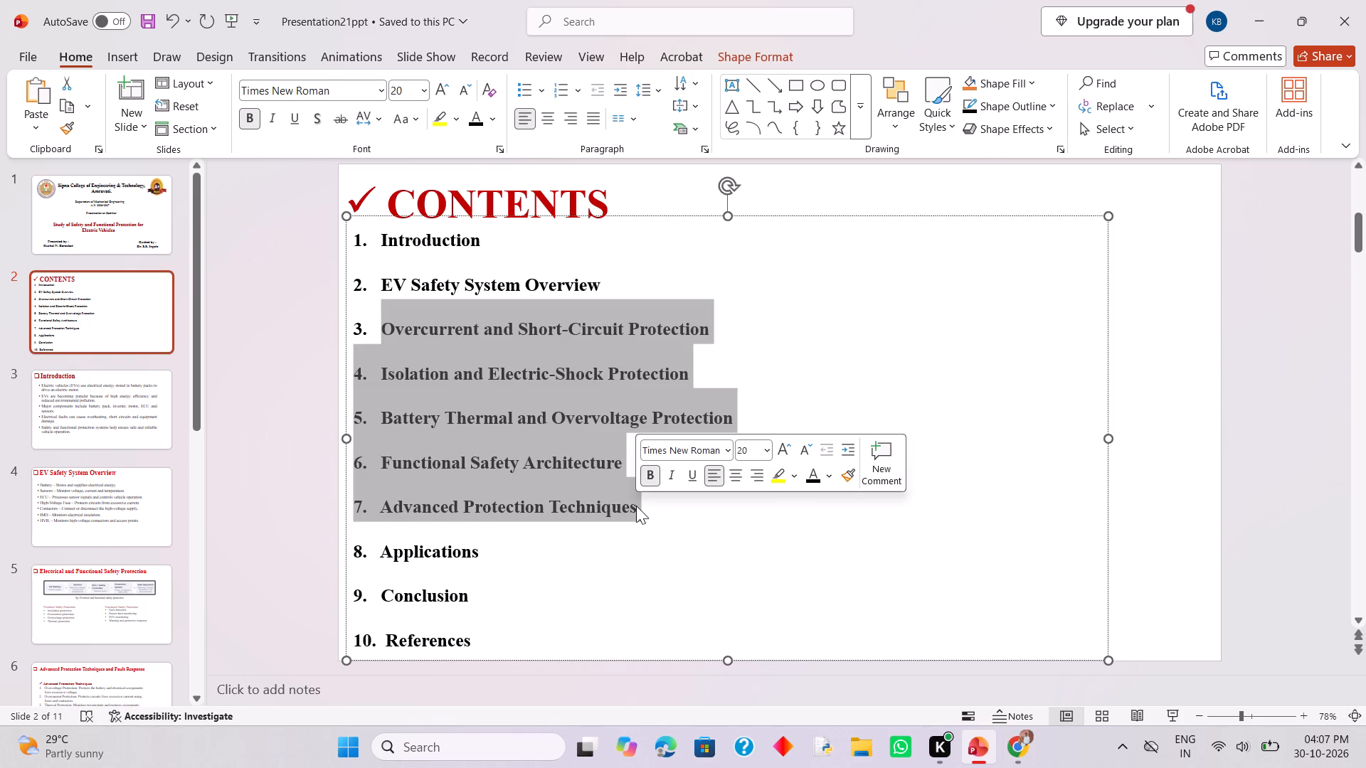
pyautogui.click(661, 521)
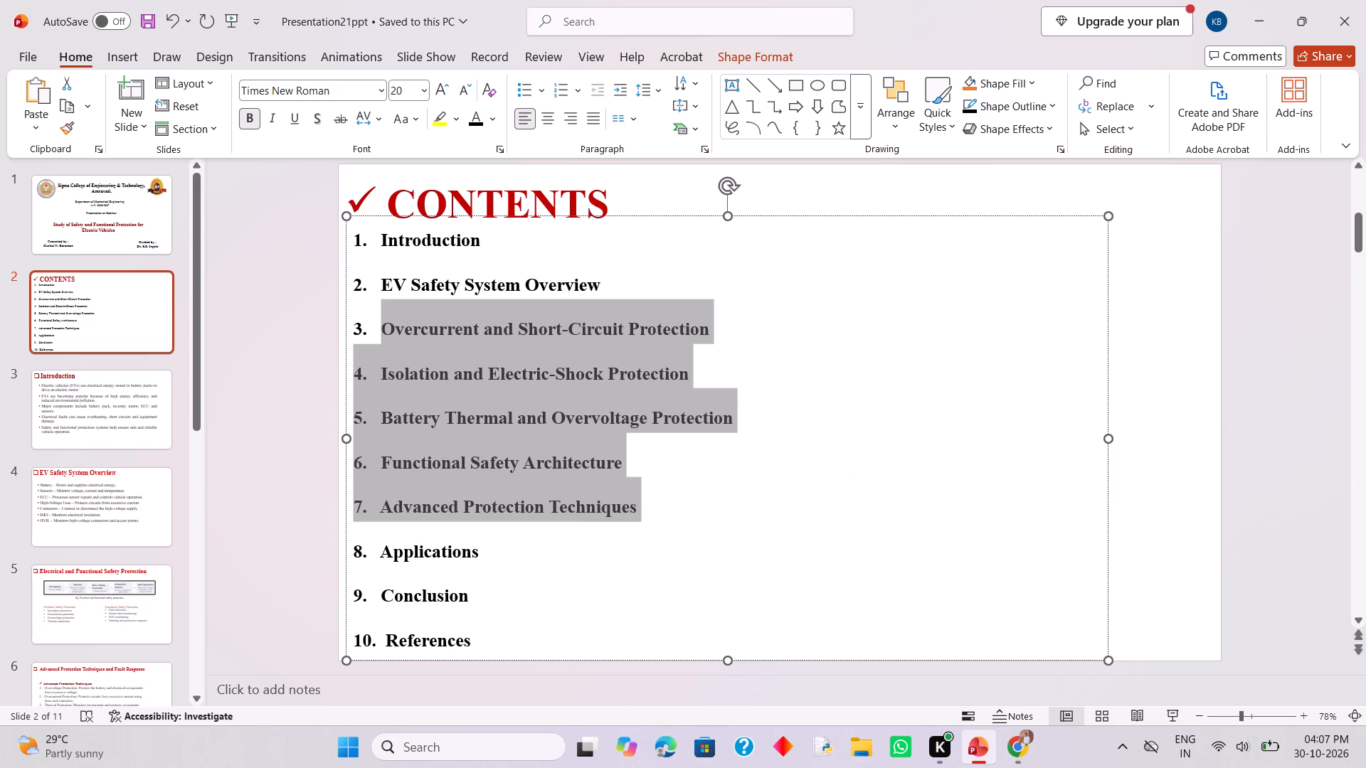
# Delete the text "Isolation and Electric-Shock Protection" from entry 4 on the Contents slide, keeping its number.
pyautogui.click(705, 373)
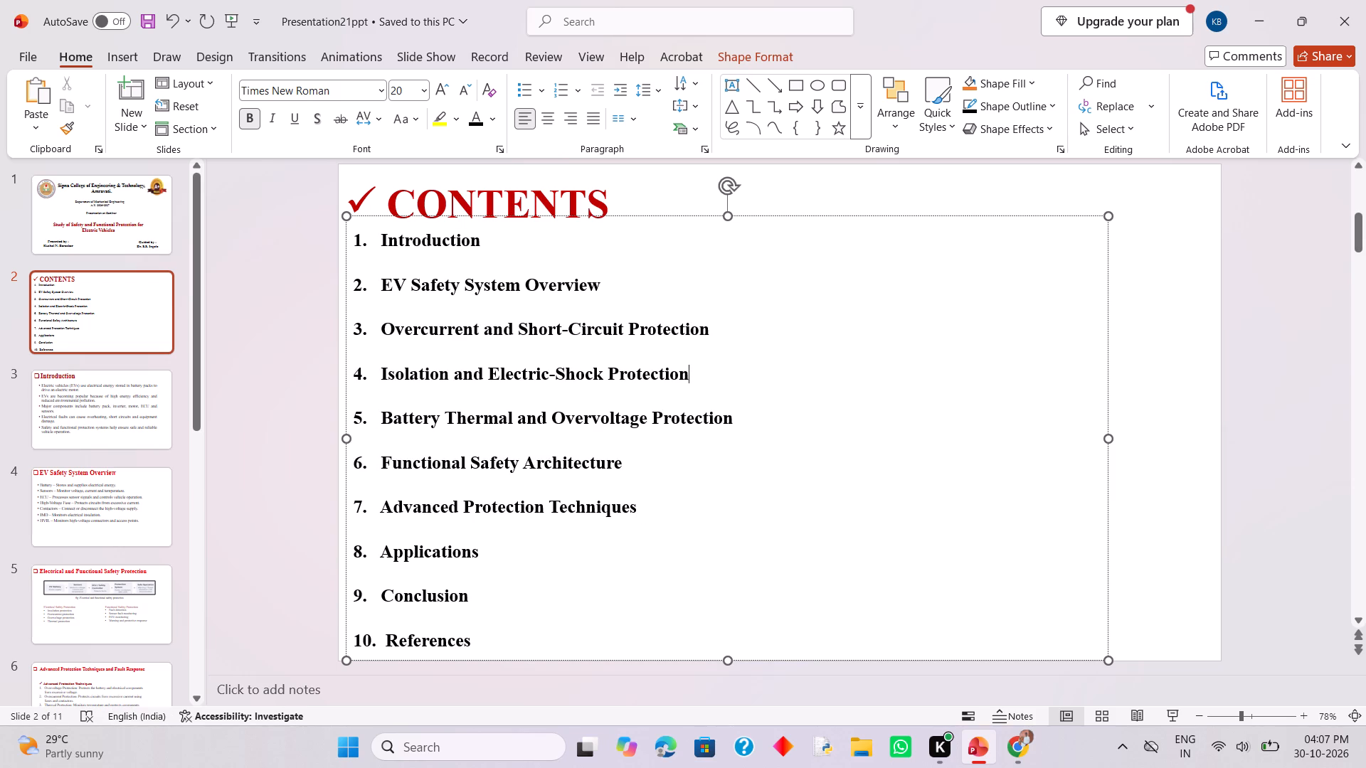
pyautogui.hotkey('ctrl', 'BackSpace')
pyautogui.hotkey('ctrl', 'BackSpace')
pyautogui.hotkey('ctrl', 'BackSpace')
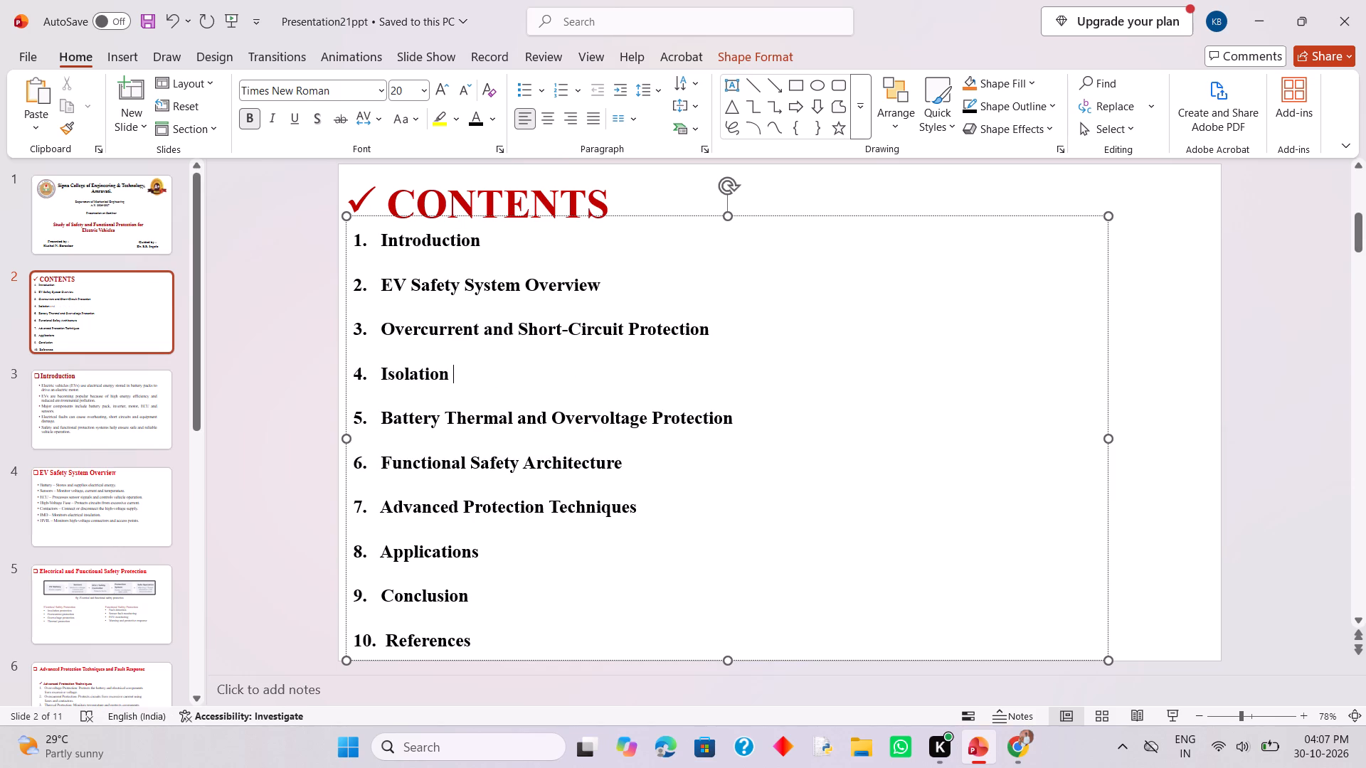
pyautogui.hotkey('ctrl', 'BackSpace')
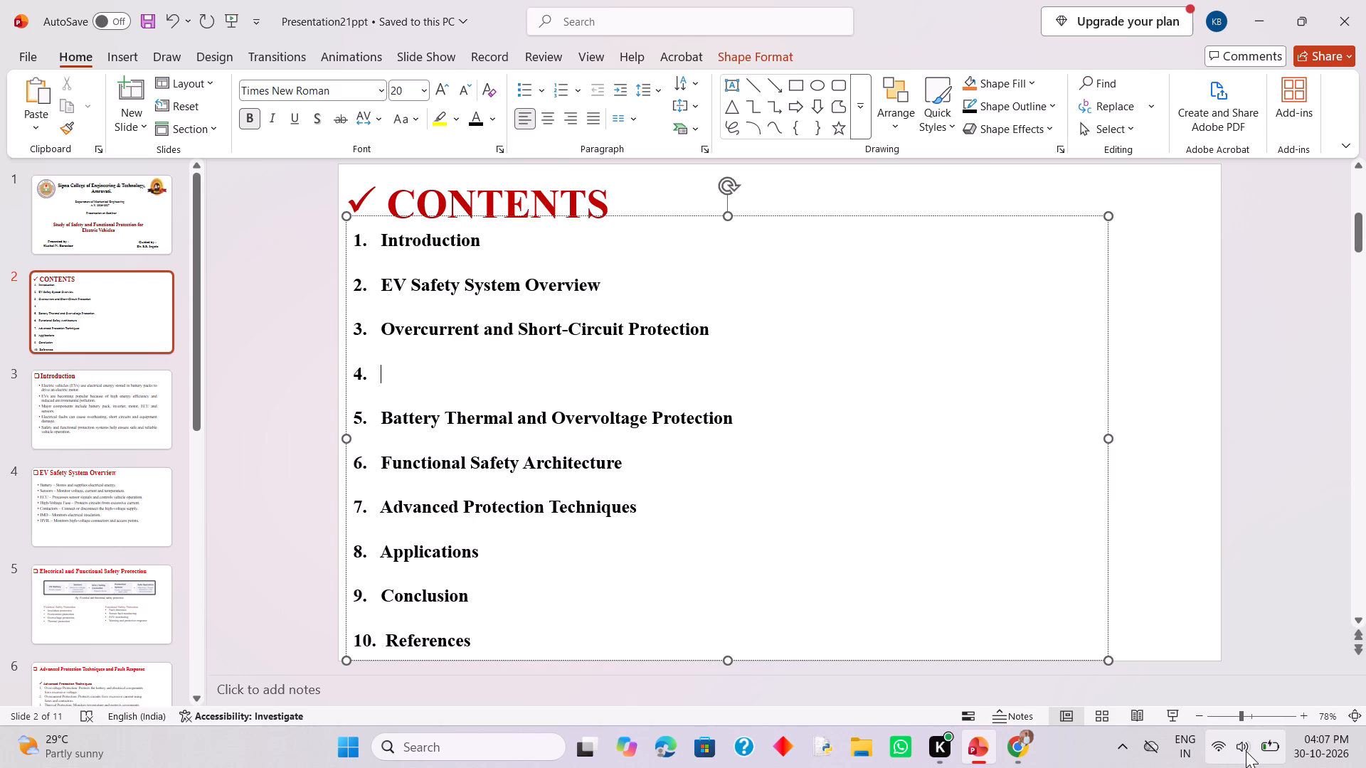
# Lower the display brightness in the Windows quick settings and return to the presentation.
pyautogui.click(1246, 751)
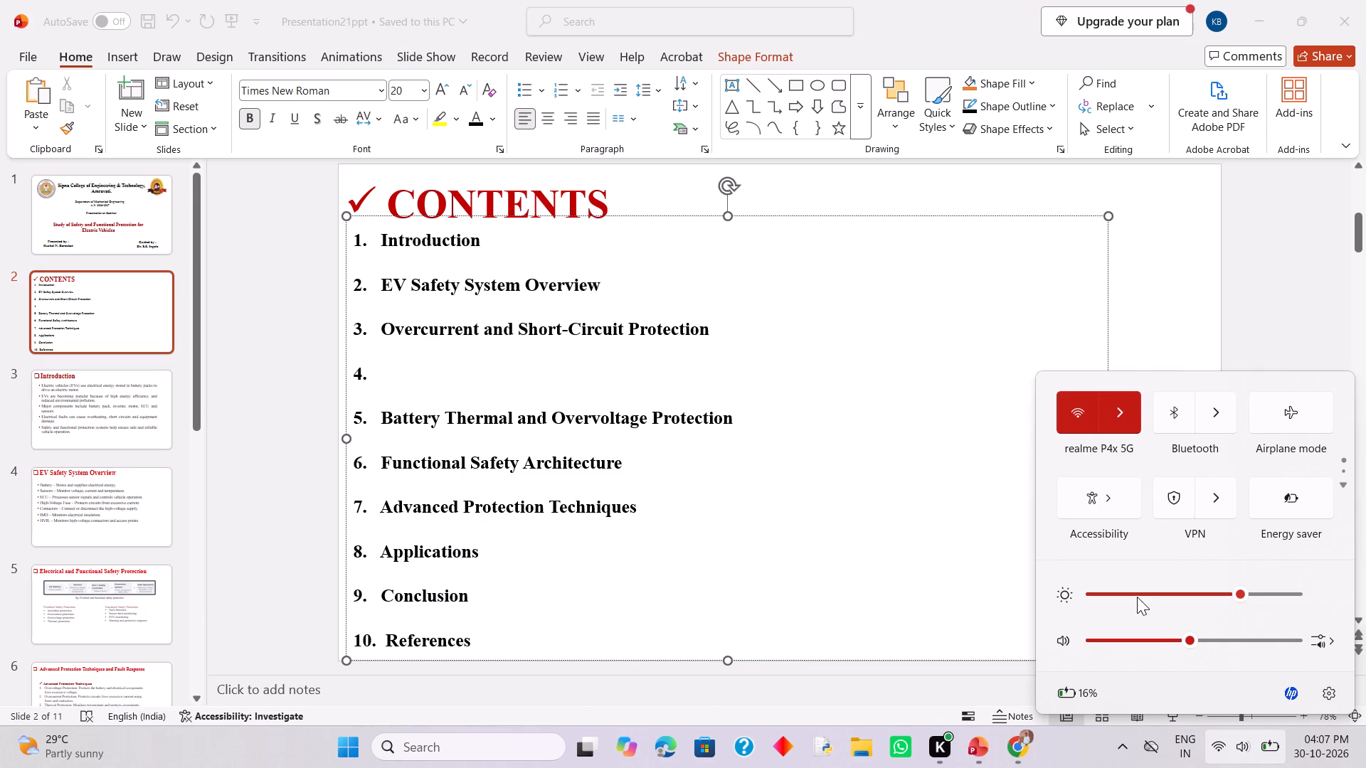
pyautogui.click(1133, 596)
pyautogui.click(930, 457)
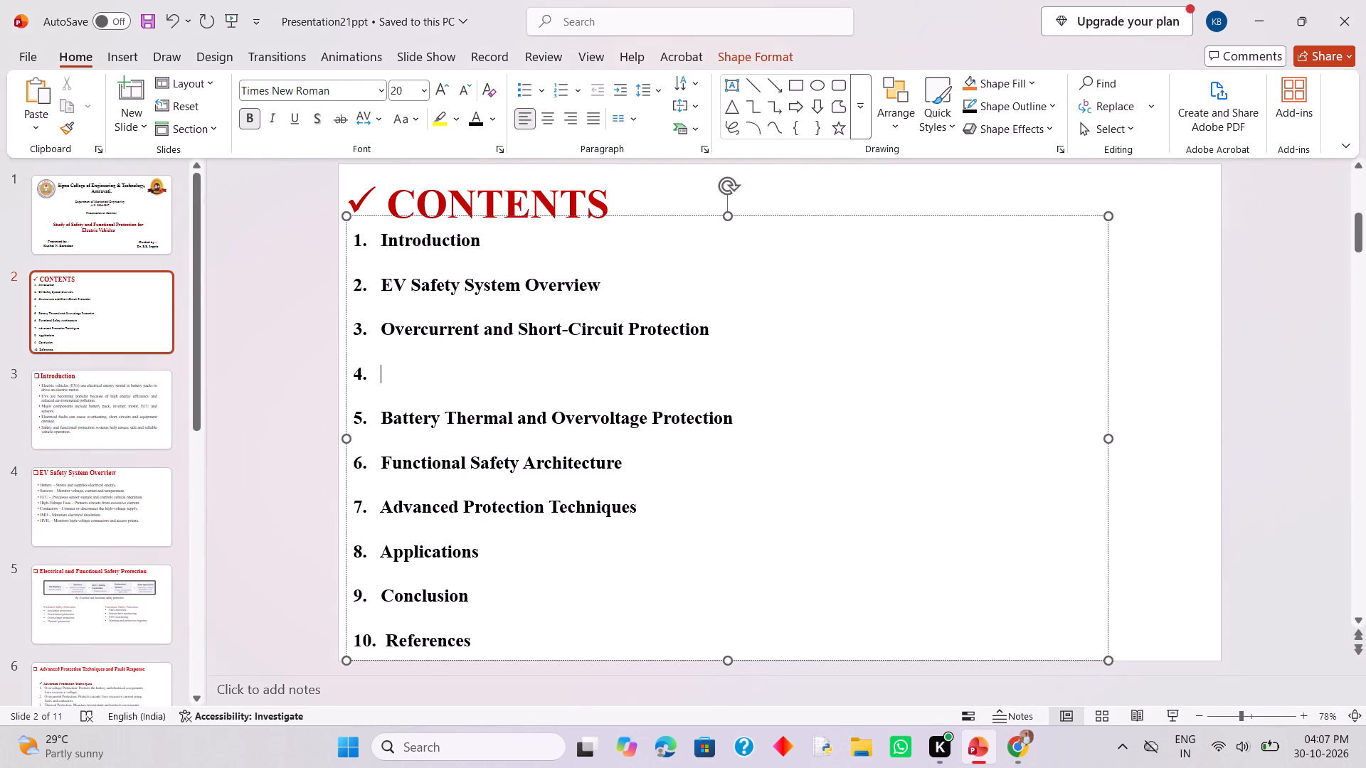
# Copy the slide 5 heading "Electrical and Functional Safety Protection" into the empty entry 4 on the Contents slide, with a space after the number.
pyautogui.click(59, 505)
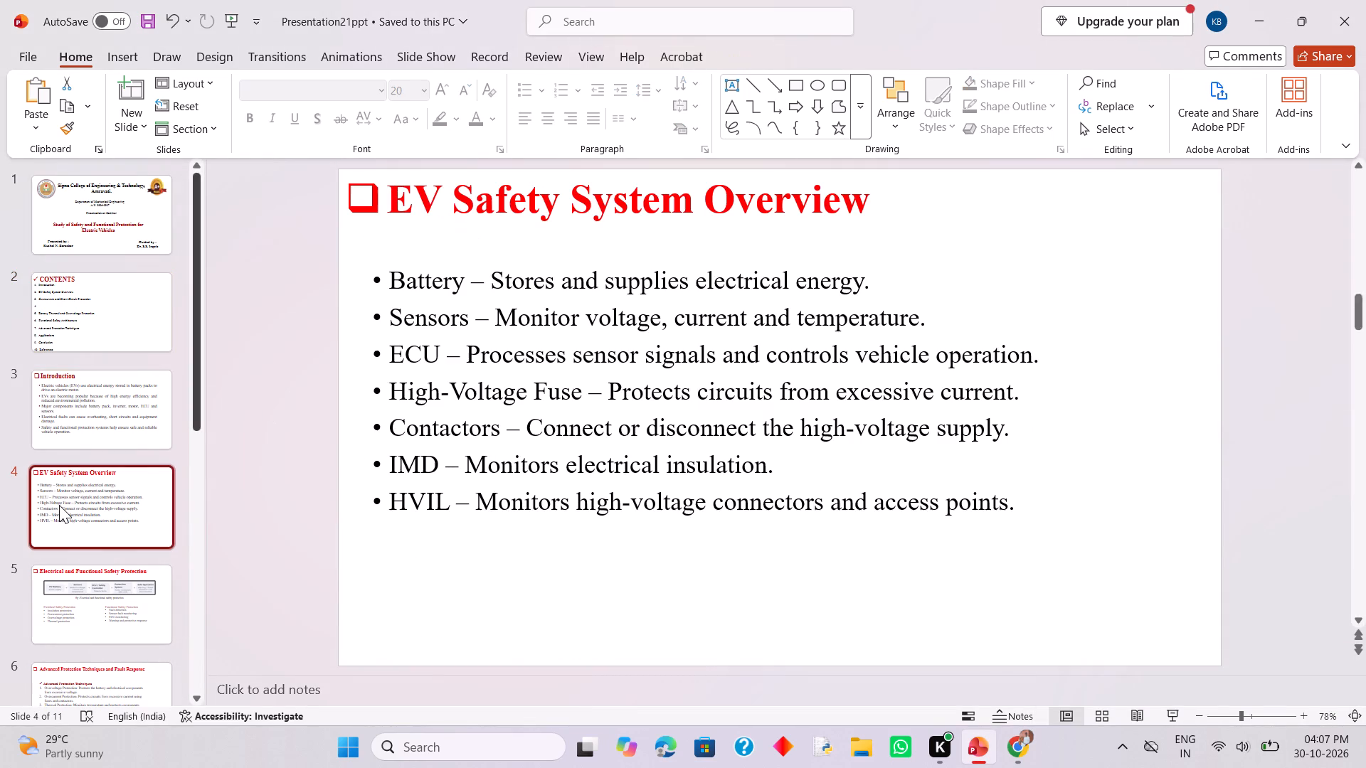
pyautogui.click(62, 581)
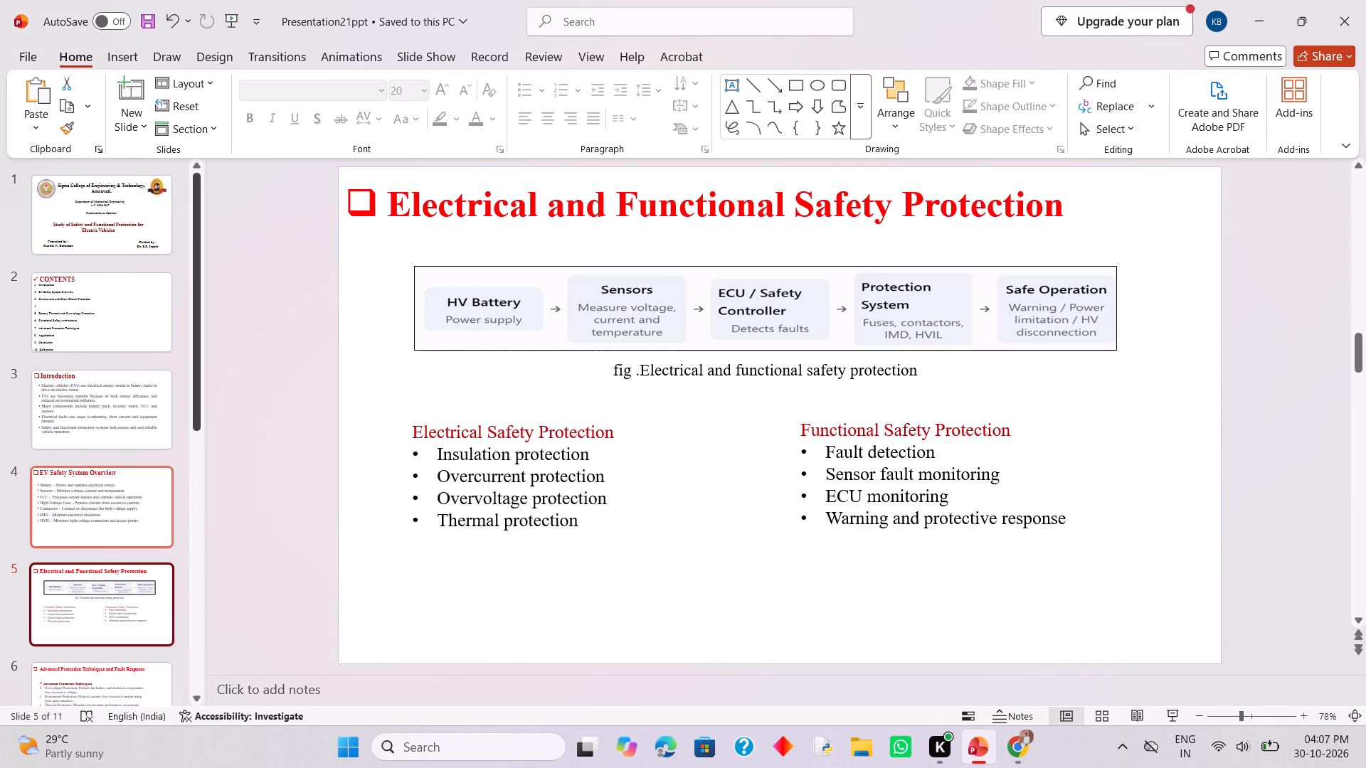
pyautogui.click(1015, 213)
pyautogui.moveTo(1071, 205); pyautogui.dragTo(435, 186)
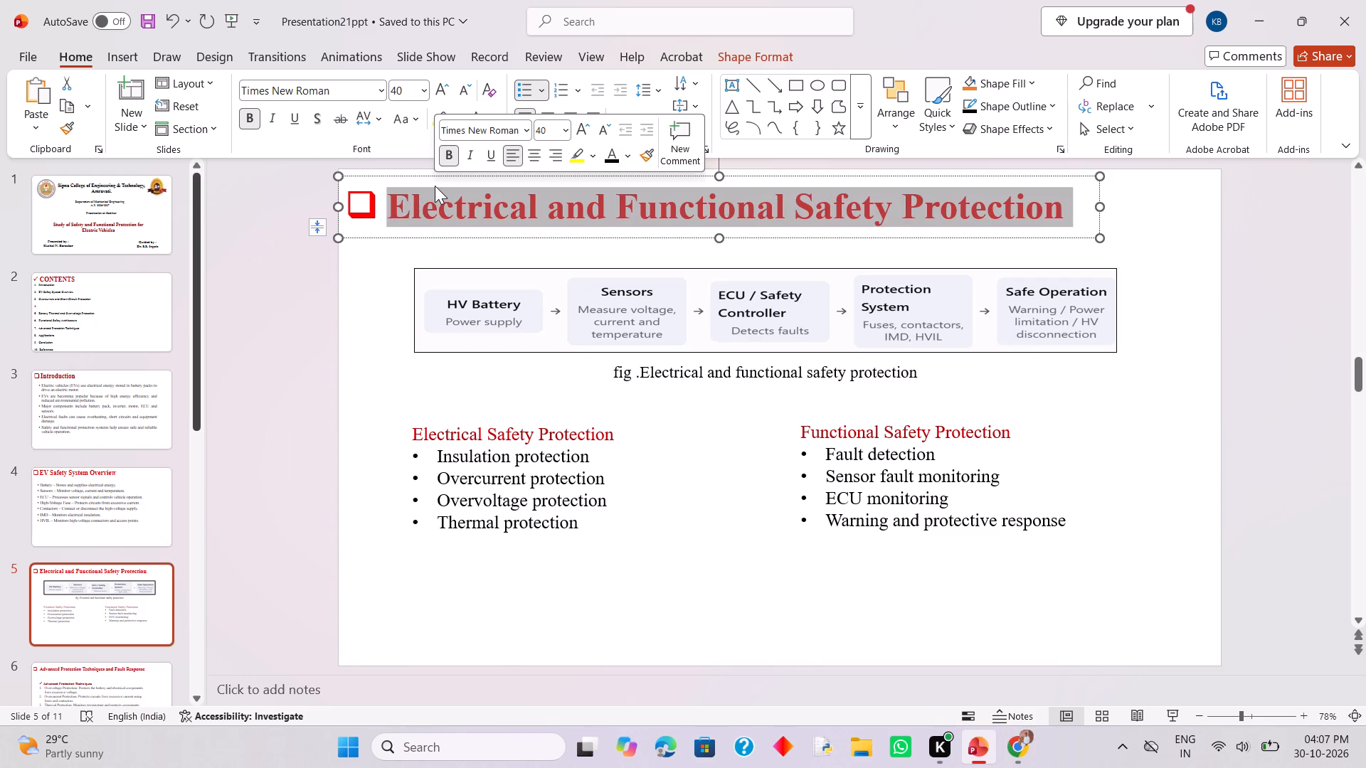
pyautogui.hotkey('ctrl', 'c')
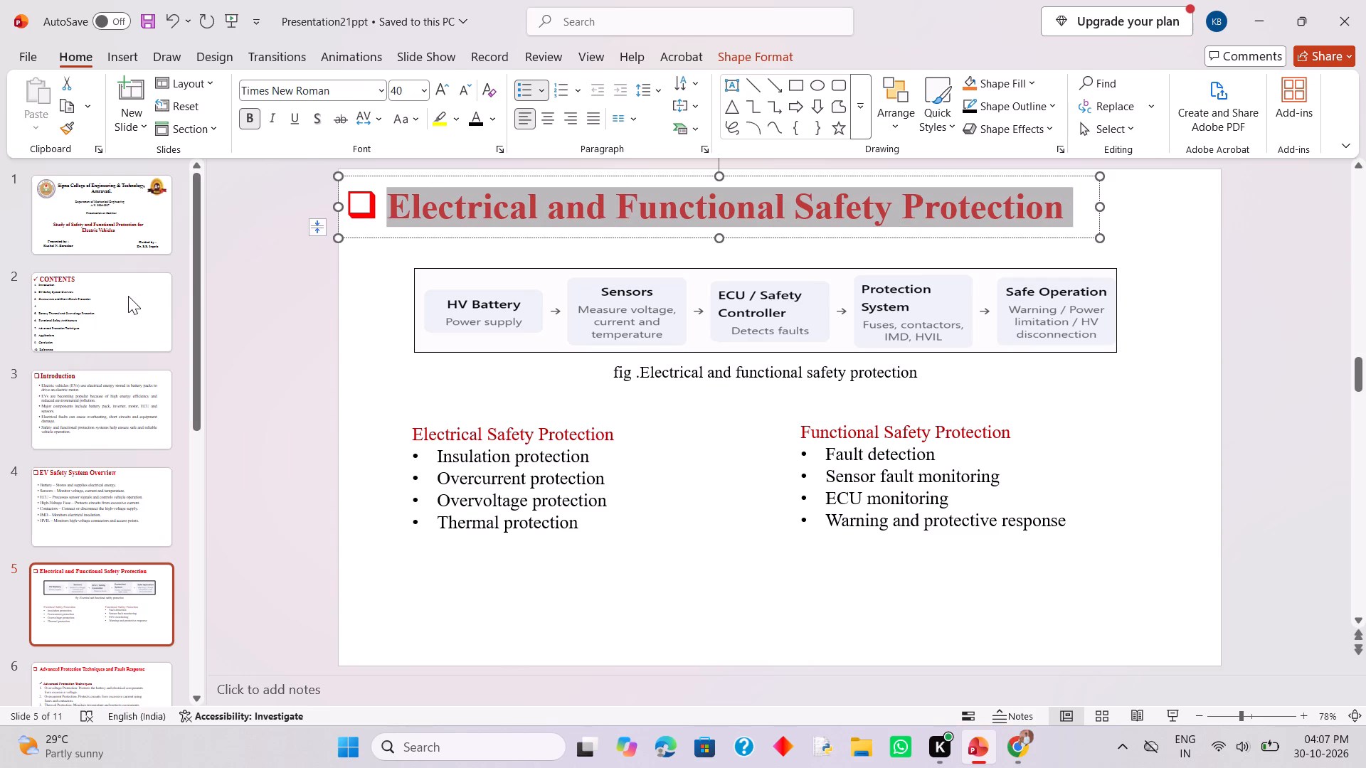
pyautogui.click(128, 296)
pyautogui.click(378, 373)
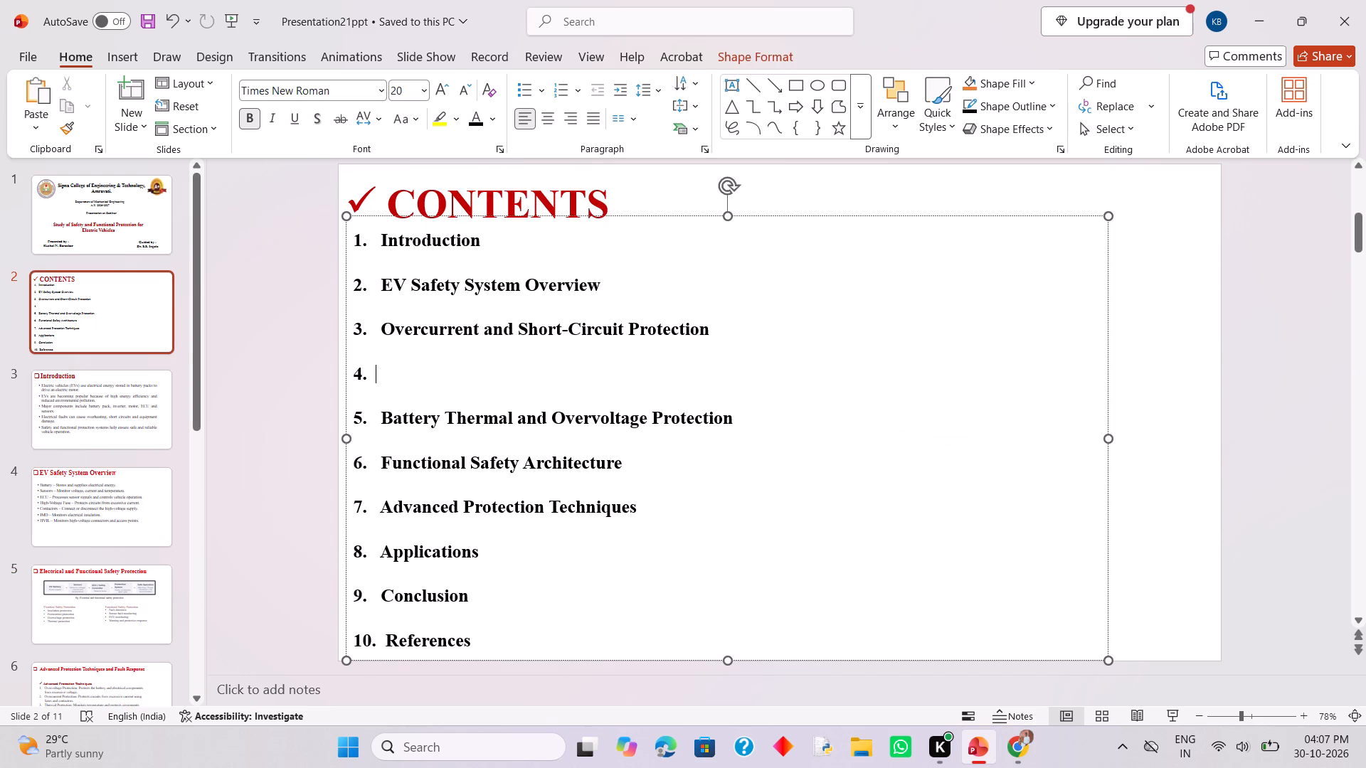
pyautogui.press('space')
pyautogui.hotkey('ctrl', 'v')
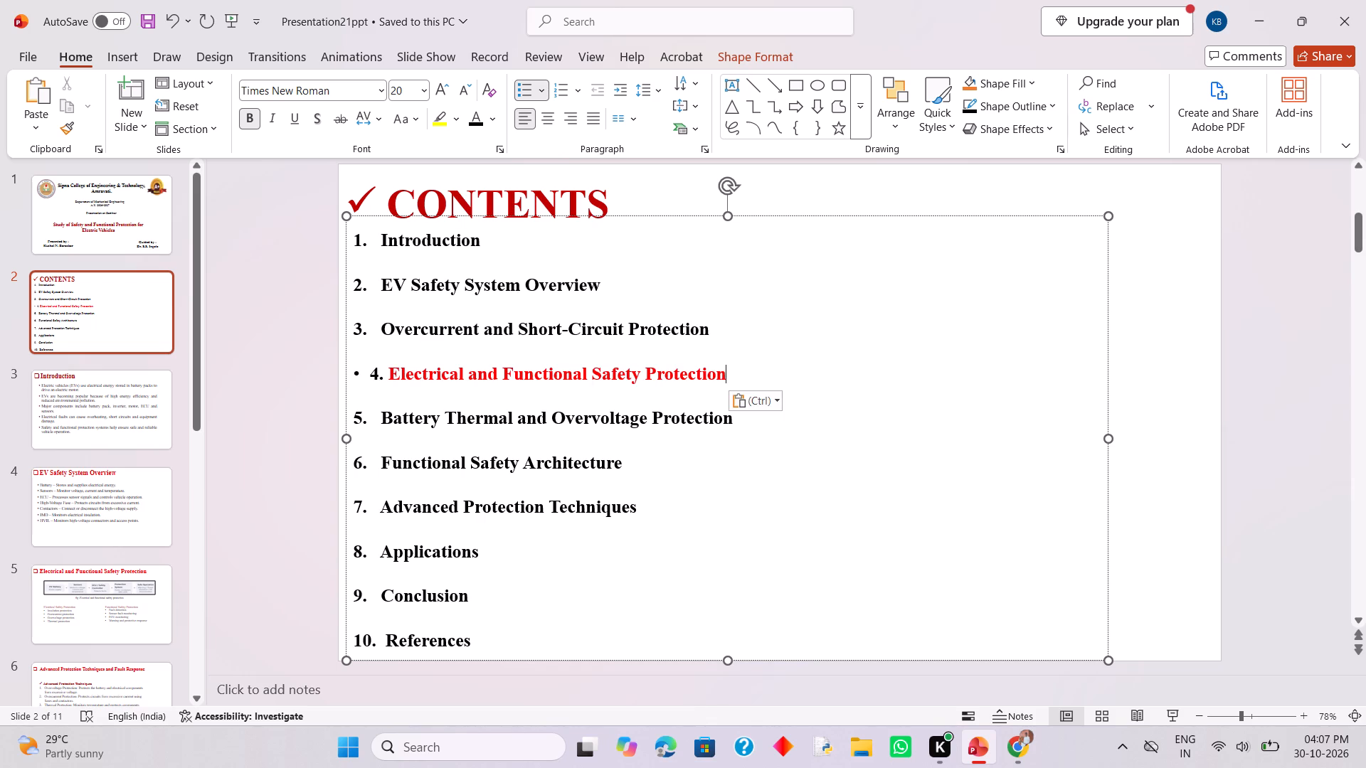
# Remove the bullet in front of entry 4 on the Contents slide.
pyautogui.click(366, 375)
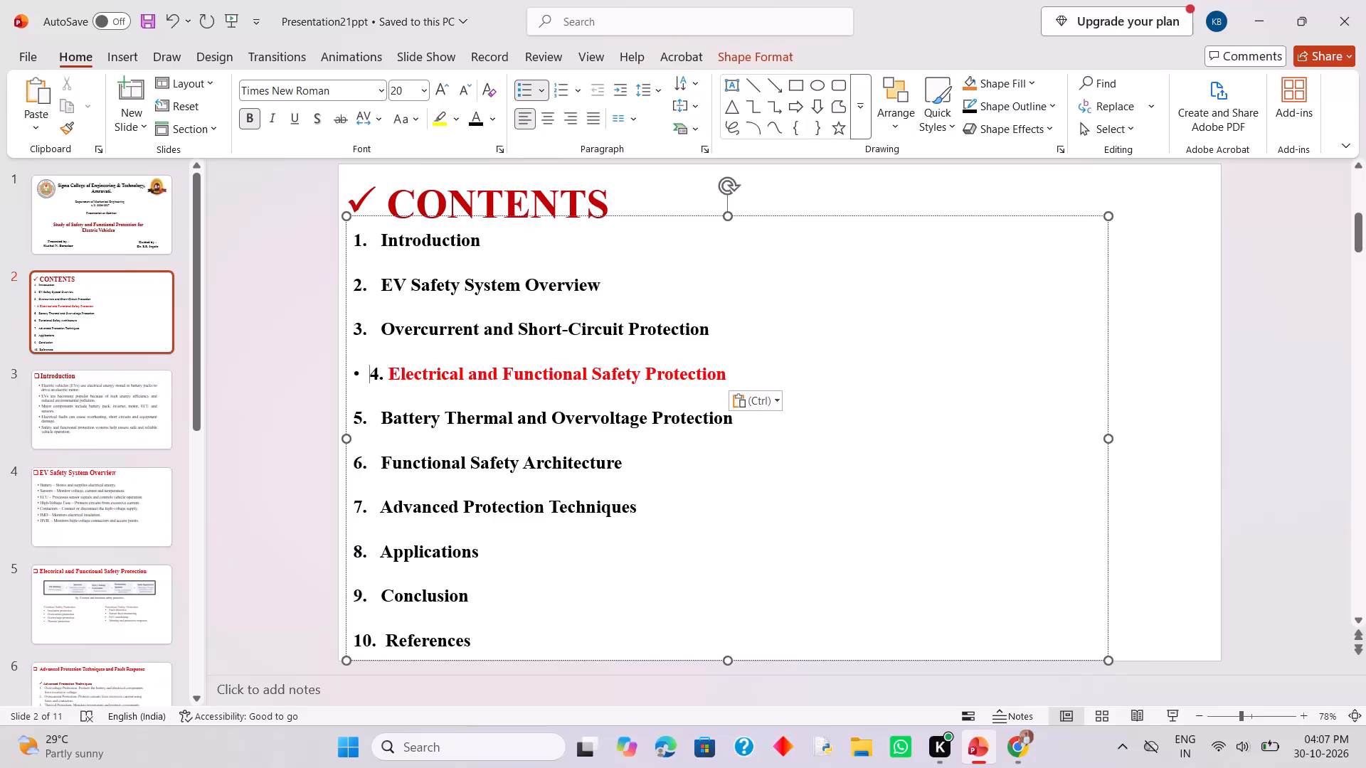
# Remove the bullet before Contents entry 4 and align its heading text with the other entries using two extra spaces.
pyautogui.press('BackSpace')
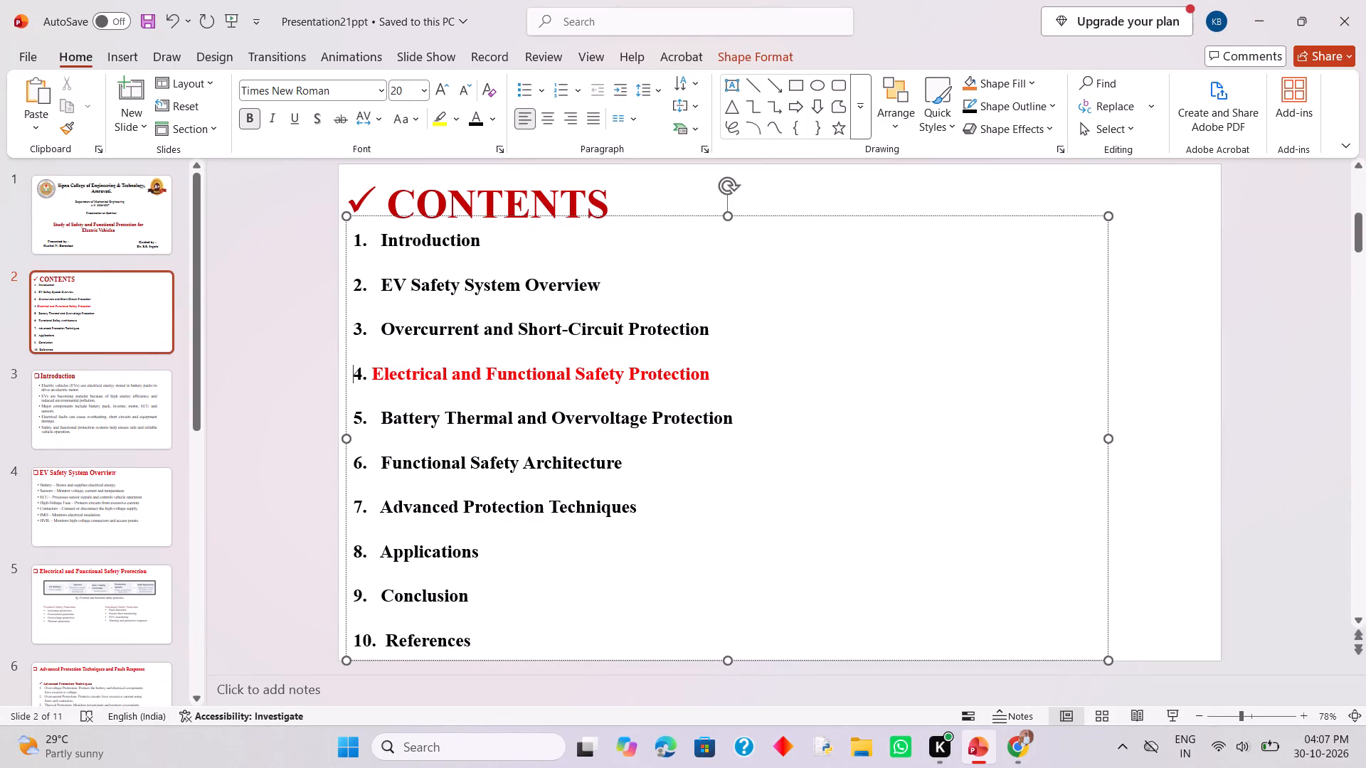
pyautogui.press('space')
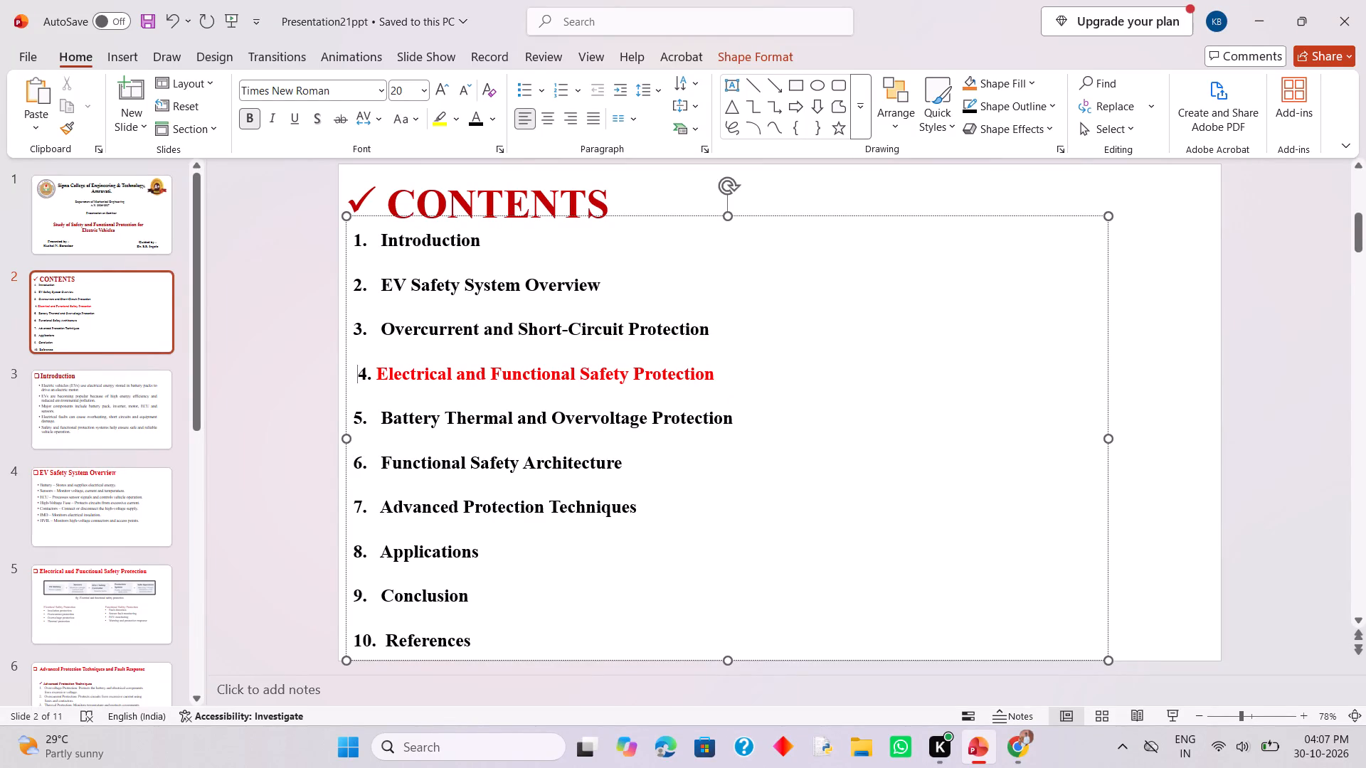
pyautogui.press('BackSpace')
pyautogui.press('Right')
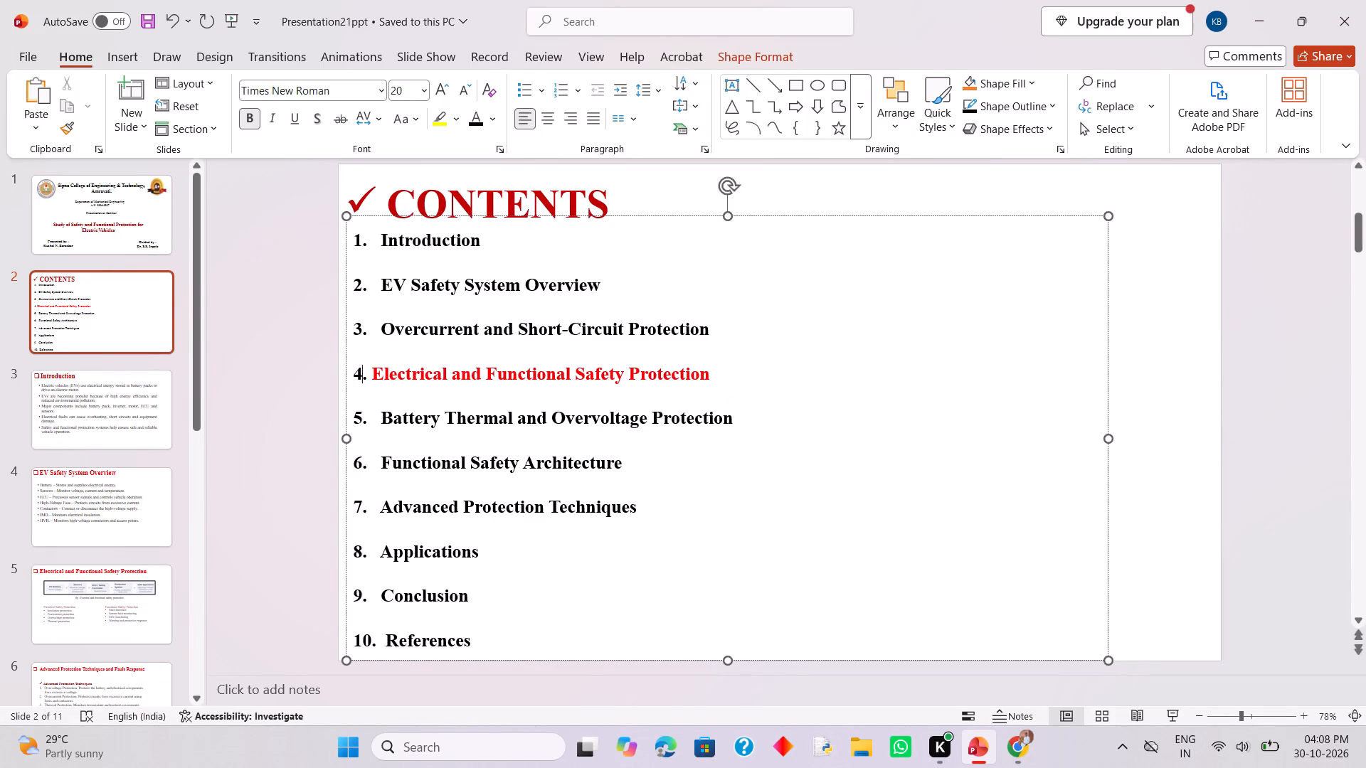
pyautogui.press('Right')
pyautogui.press('Right')
pyautogui.press('space')
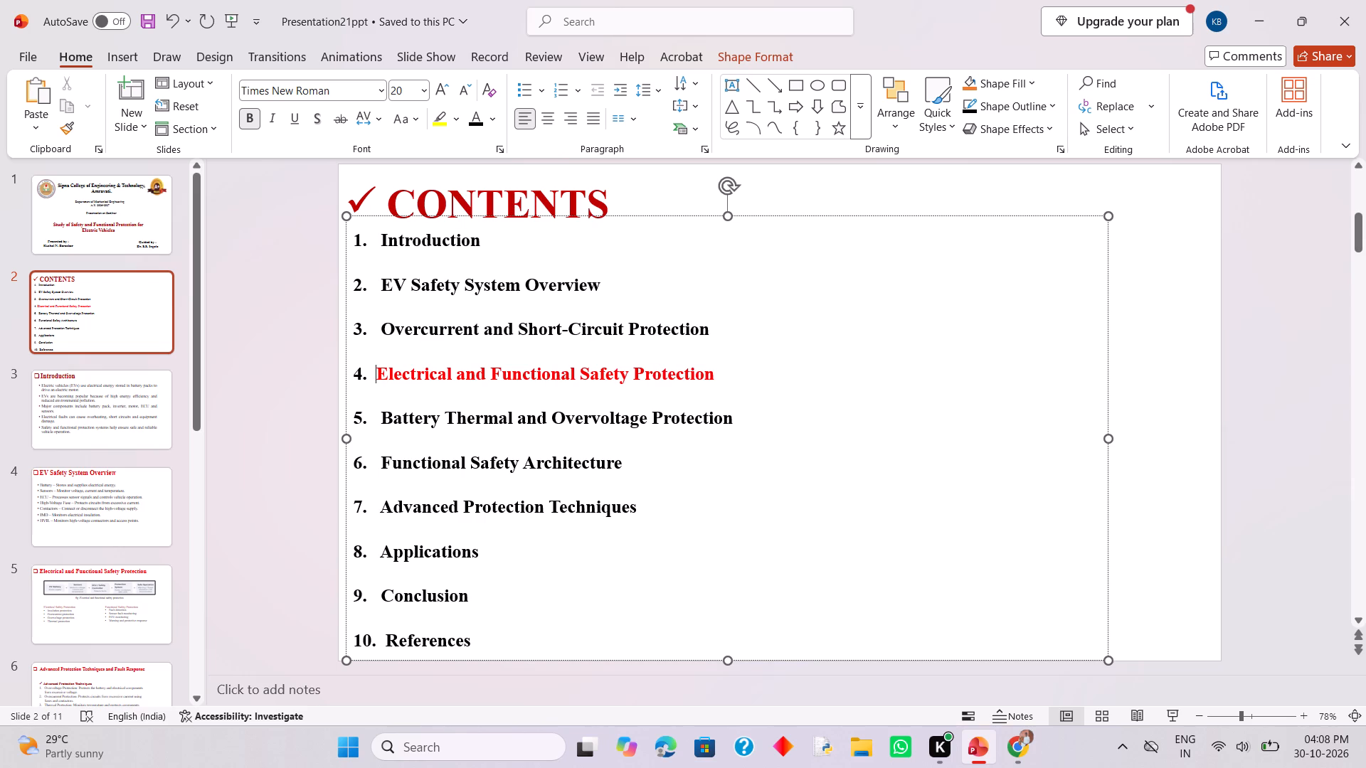
pyautogui.press('space')
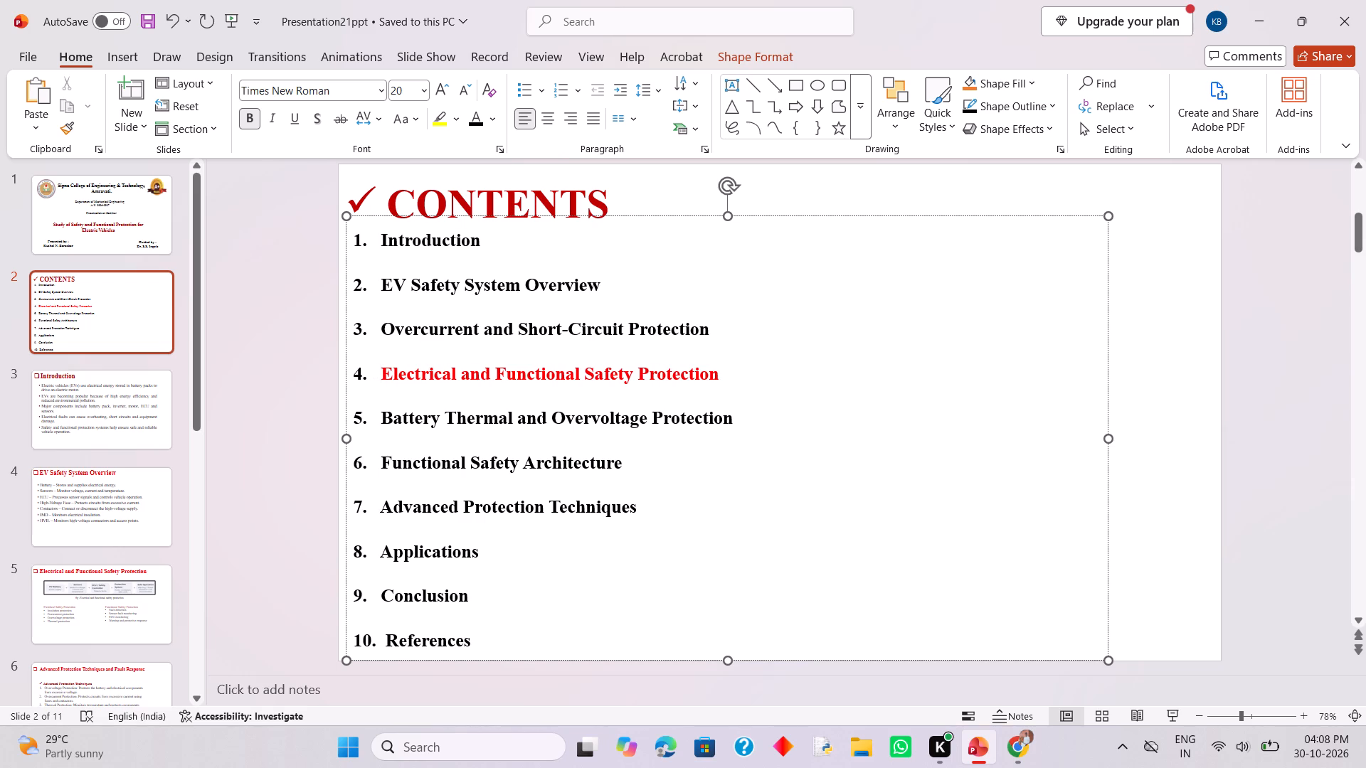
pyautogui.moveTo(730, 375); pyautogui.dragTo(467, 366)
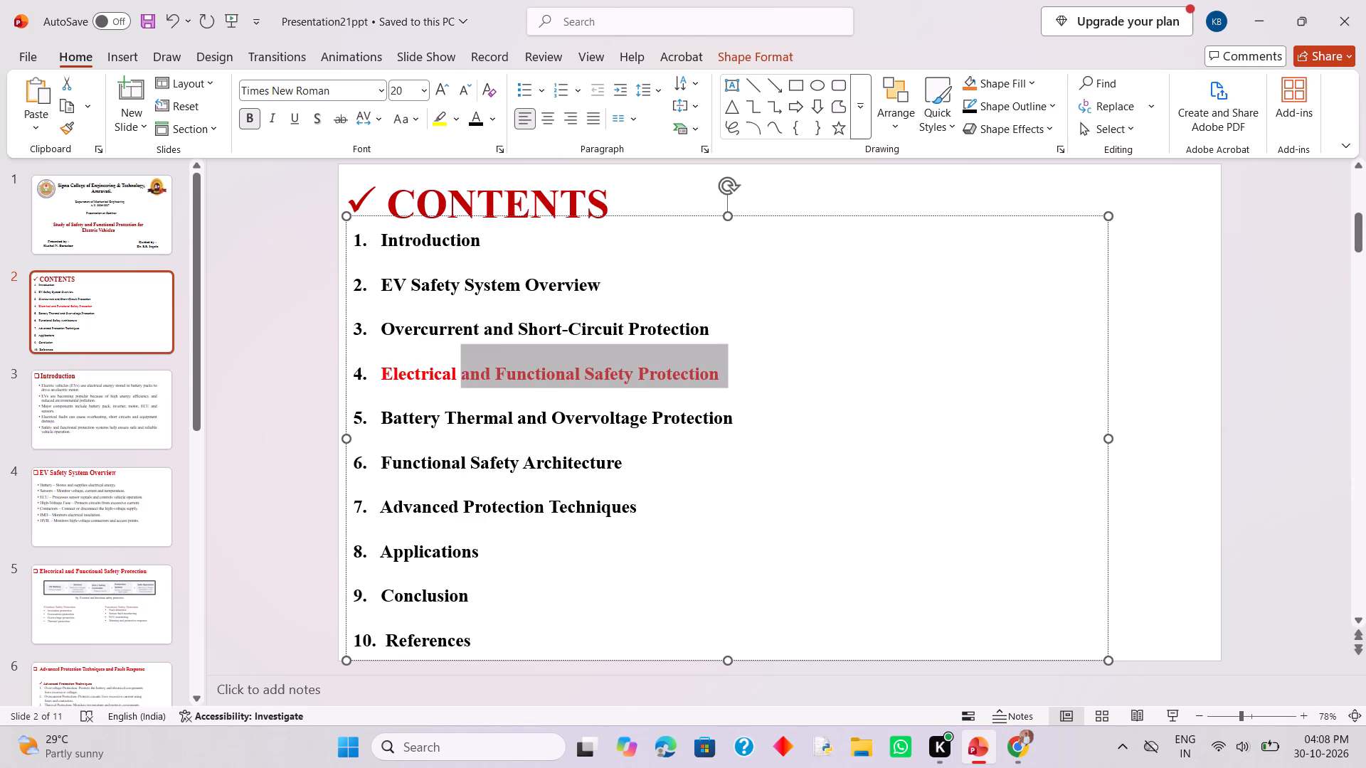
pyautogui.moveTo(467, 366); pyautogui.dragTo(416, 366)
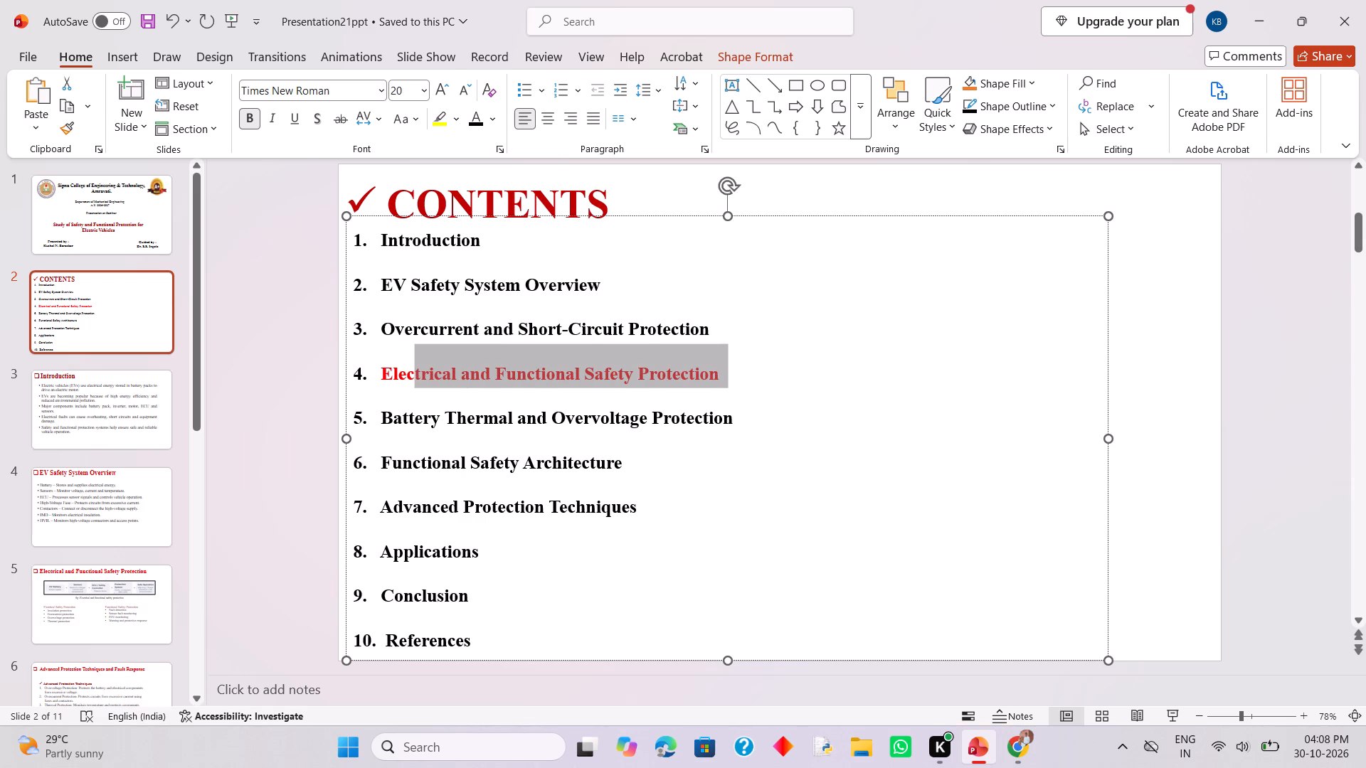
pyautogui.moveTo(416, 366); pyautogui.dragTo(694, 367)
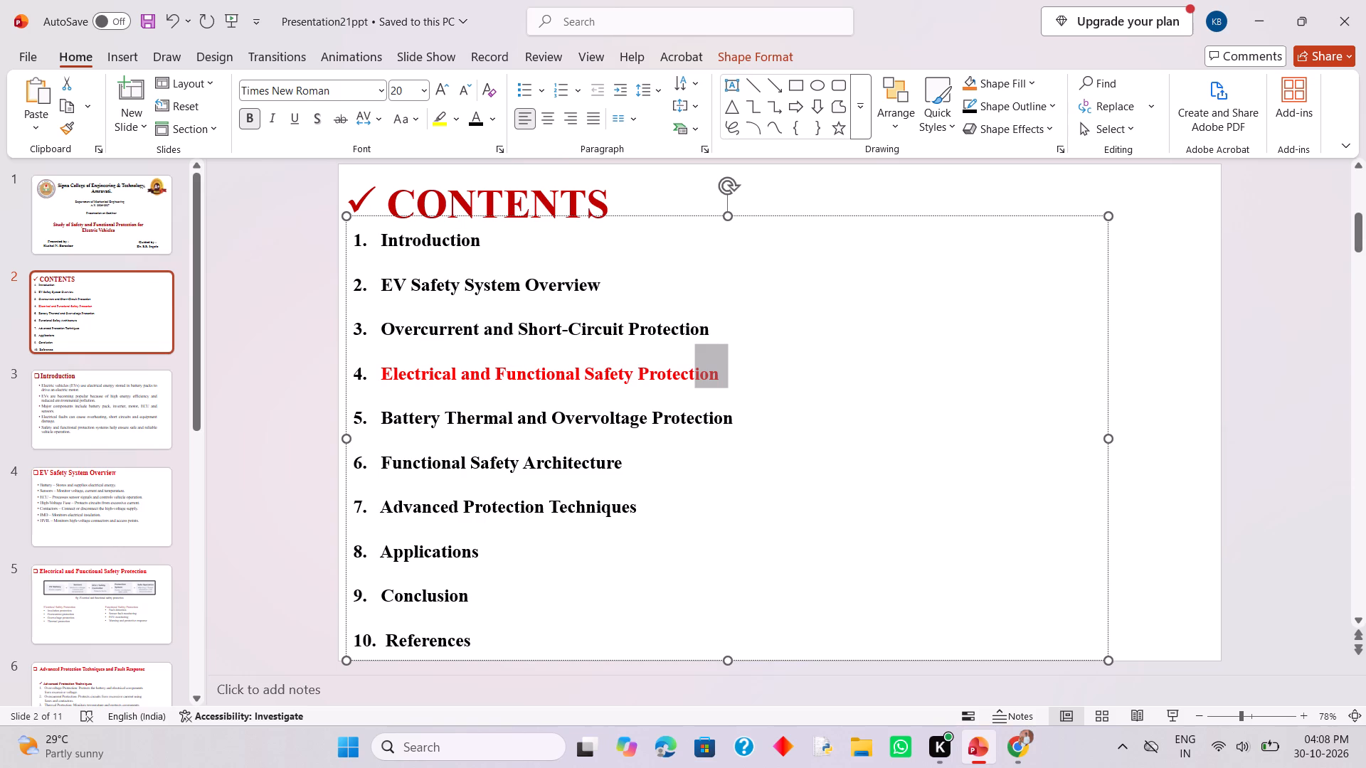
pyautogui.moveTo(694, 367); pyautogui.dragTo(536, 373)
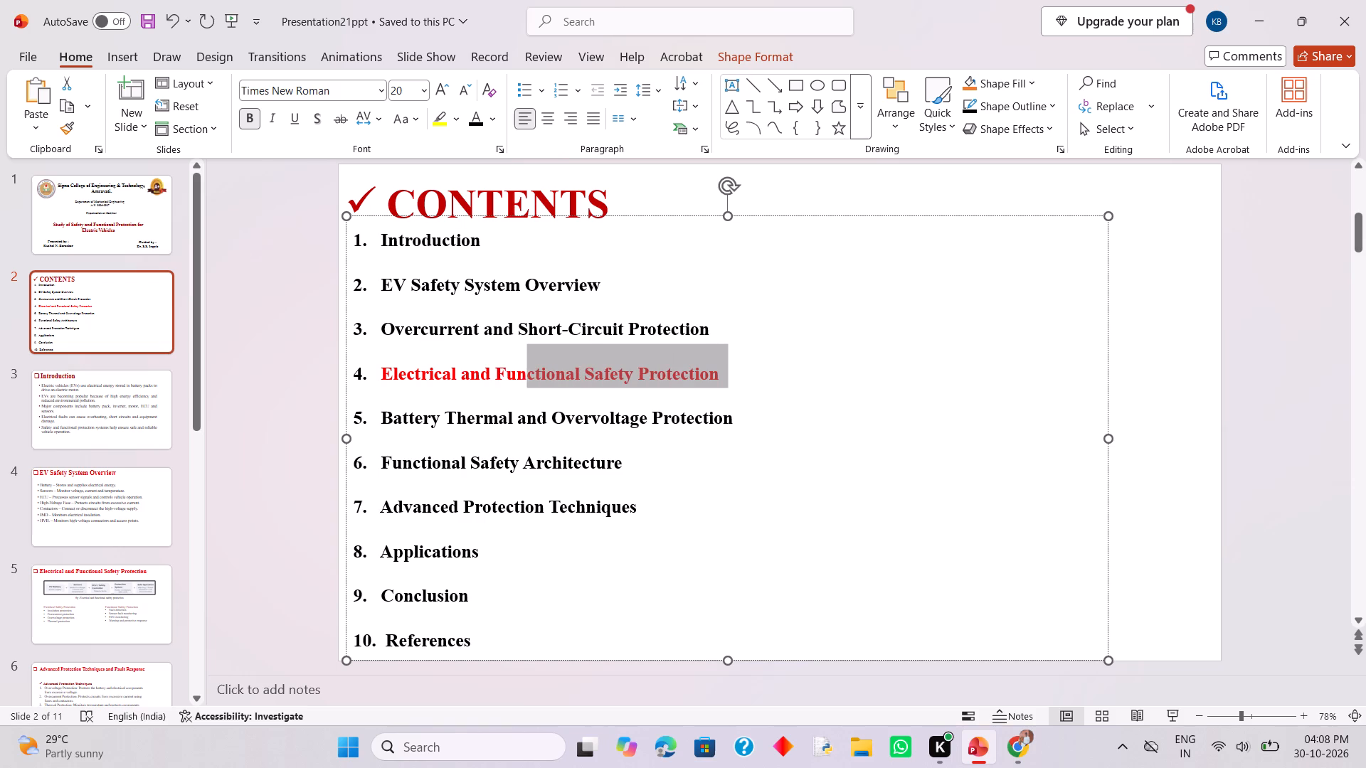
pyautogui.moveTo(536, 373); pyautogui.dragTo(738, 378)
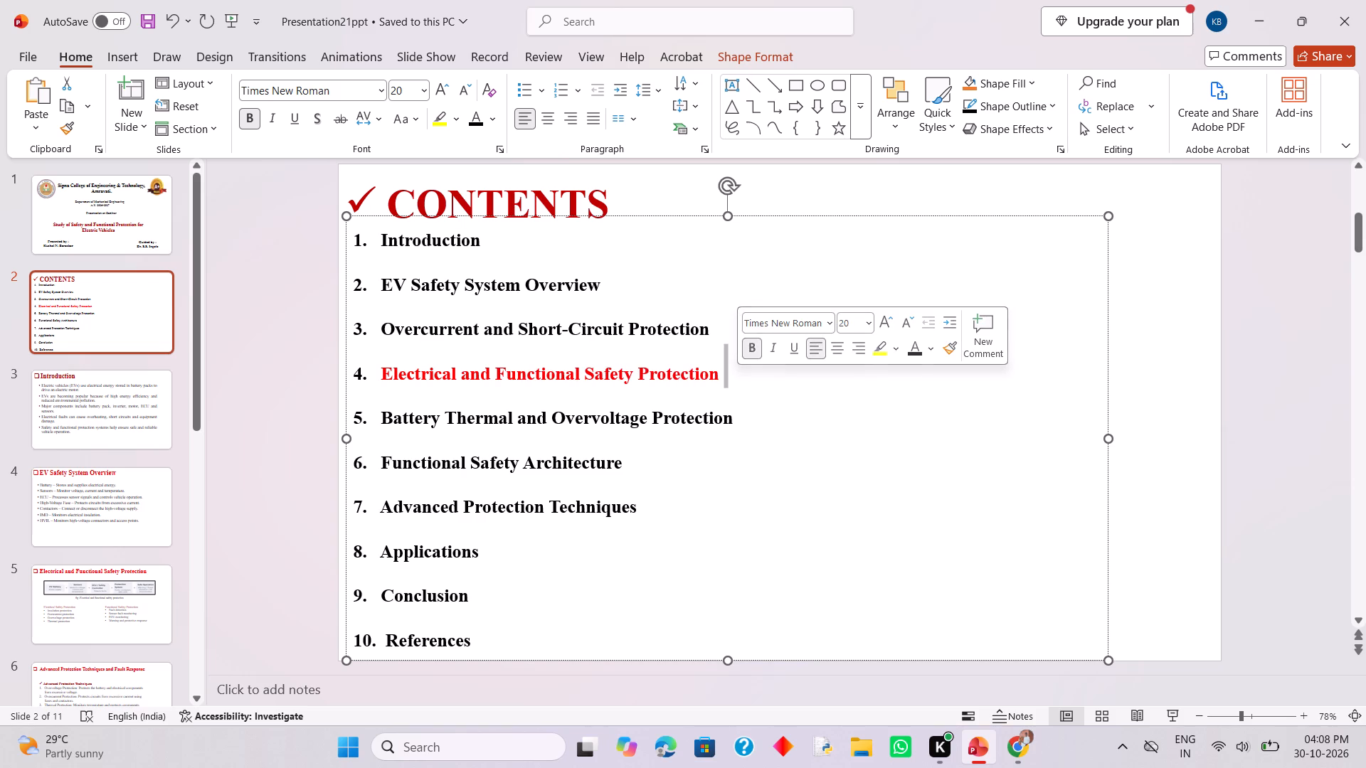
# Replace "Overcurrent and Short-Circuit Protection" in Contents entry 3 with the copied heading "Electrical and Functional Safety Protection".
pyautogui.click(711, 333)
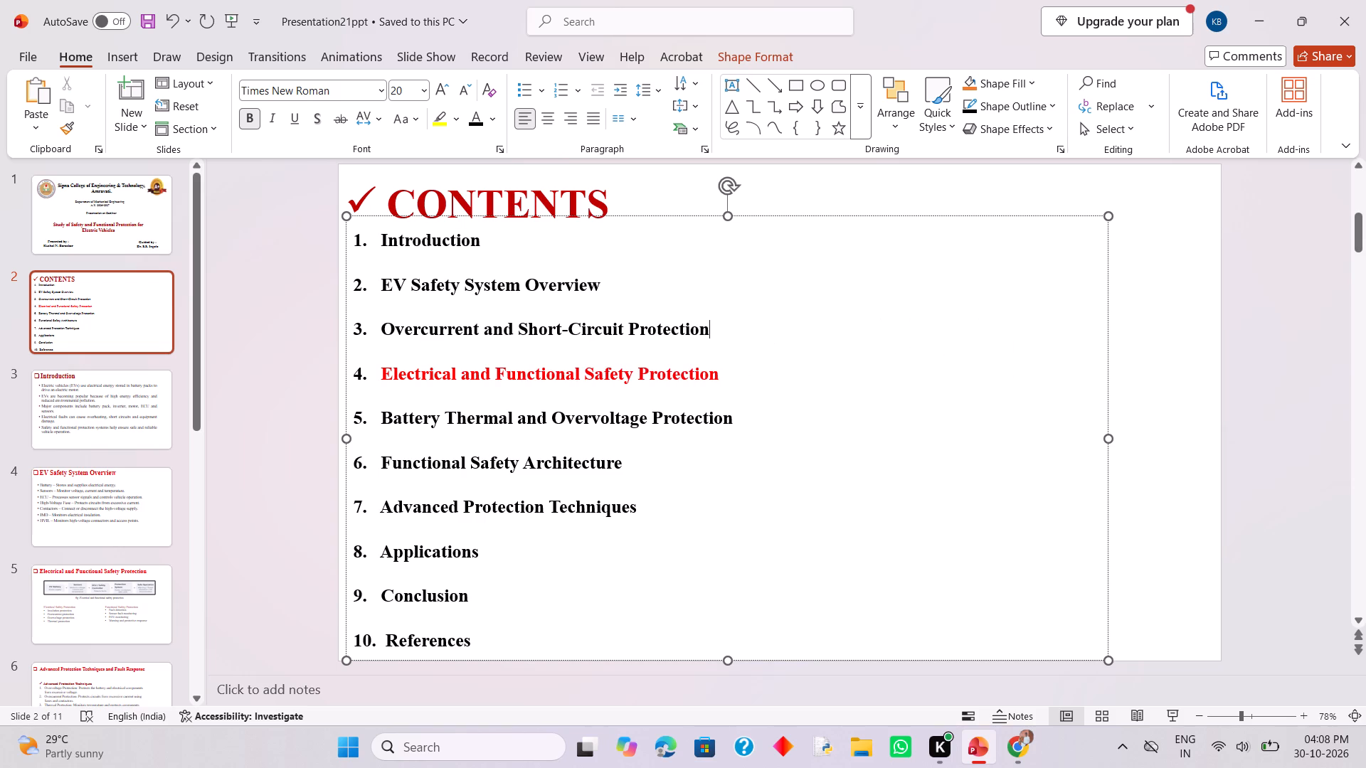
pyautogui.press('BackSpace')
pyautogui.press('BackSpace')
pyautogui.press('BackSpace')
pyautogui.press('BackSpace')
pyautogui.press('BackSpace')
pyautogui.press('BackSpace')
pyautogui.press('BackSpace')
pyautogui.press('BackSpace')
pyautogui.press('BackSpace')
pyautogui.press('BackSpace')
pyautogui.press('BackSpace')
pyautogui.press('BackSpace')
pyautogui.press('BackSpace')
pyautogui.press('BackSpace')
pyautogui.press('BackSpace')
pyautogui.press('BackSpace')
pyautogui.press('BackSpace')
pyautogui.press('BackSpace')
pyautogui.press('BackSpace')
pyautogui.press('BackSpace')
pyautogui.press('BackSpace')
pyautogui.press('BackSpace')
pyautogui.press('BackSpace')
pyautogui.press('BackSpace')
pyautogui.press('BackSpace')
pyautogui.press('BackSpace')
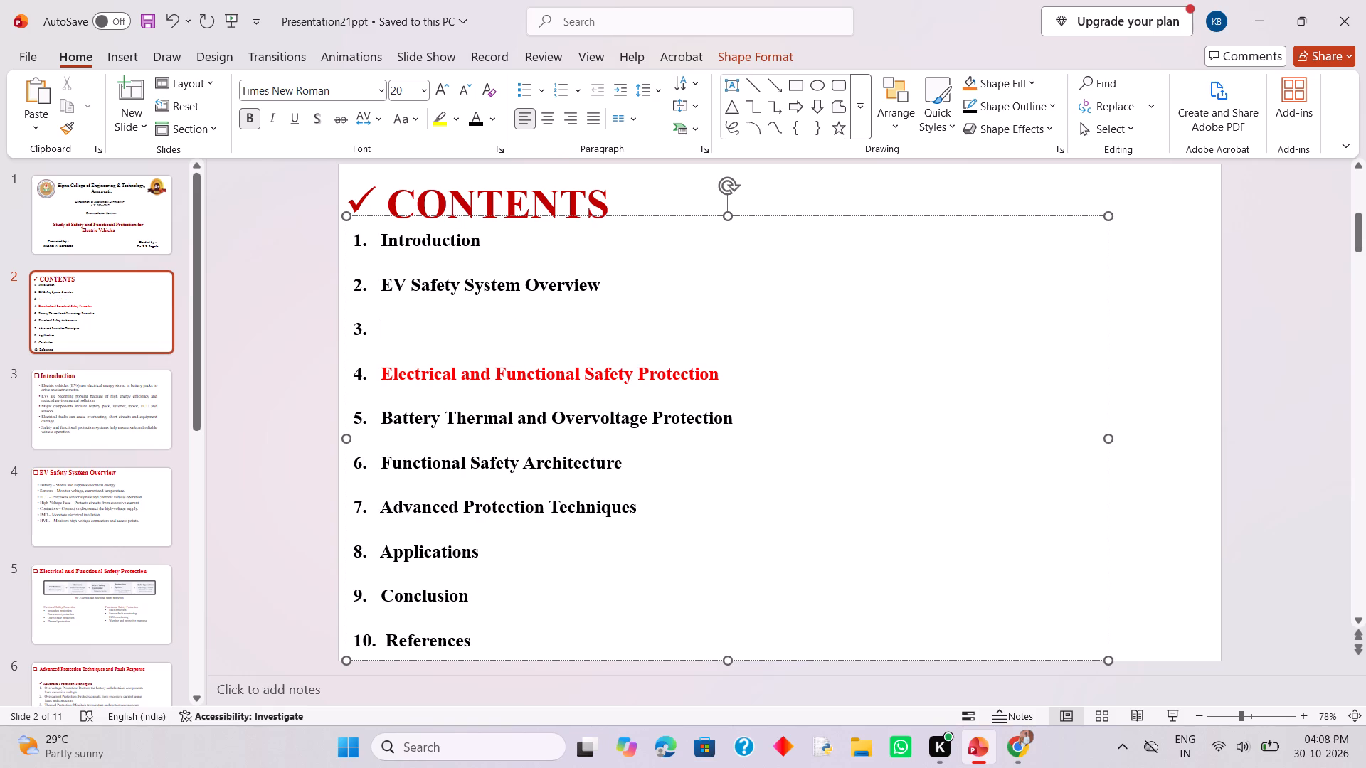
pyautogui.hotkey('ctrl', 'v')
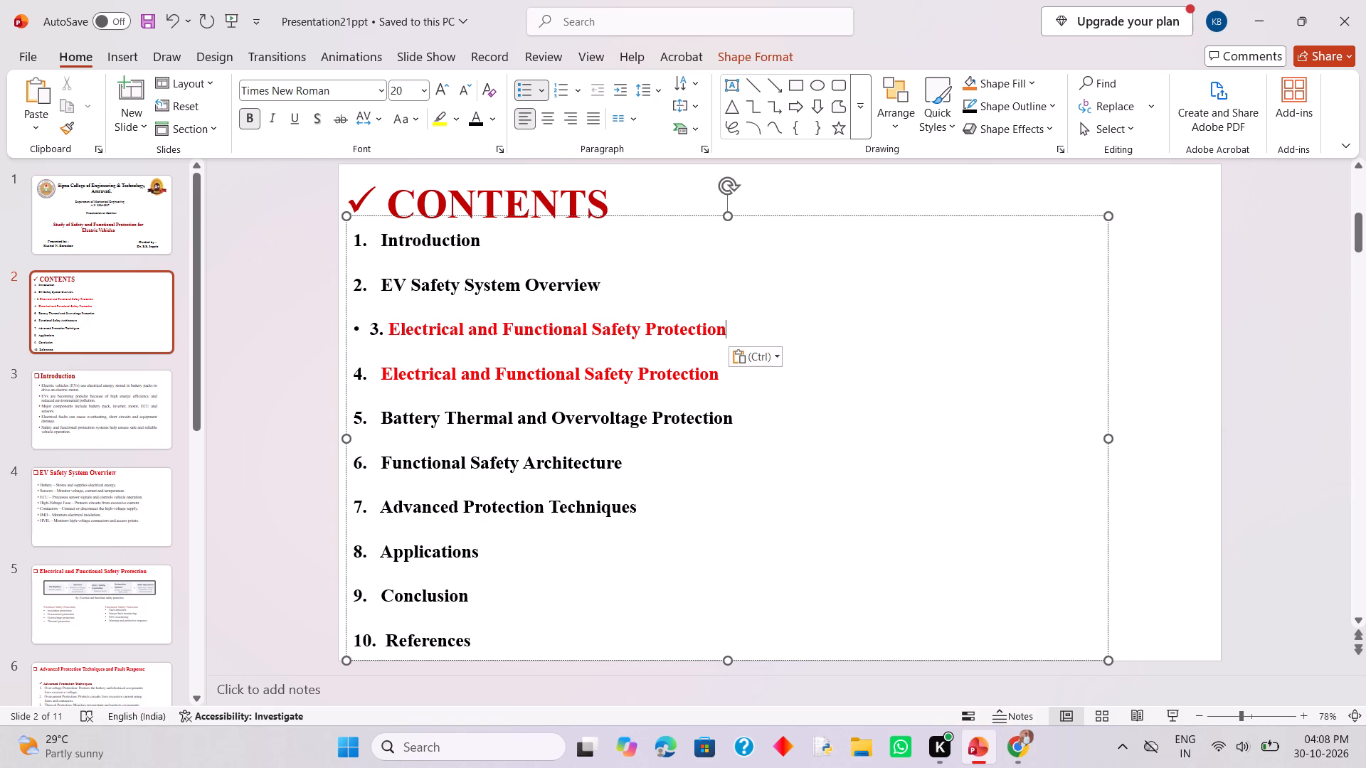
# Format Contents entry 3 like the others: remove its bullet, align the heading with two extra spaces, and colour it black.
pyautogui.click(367, 326)
pyautogui.press('BackSpace')
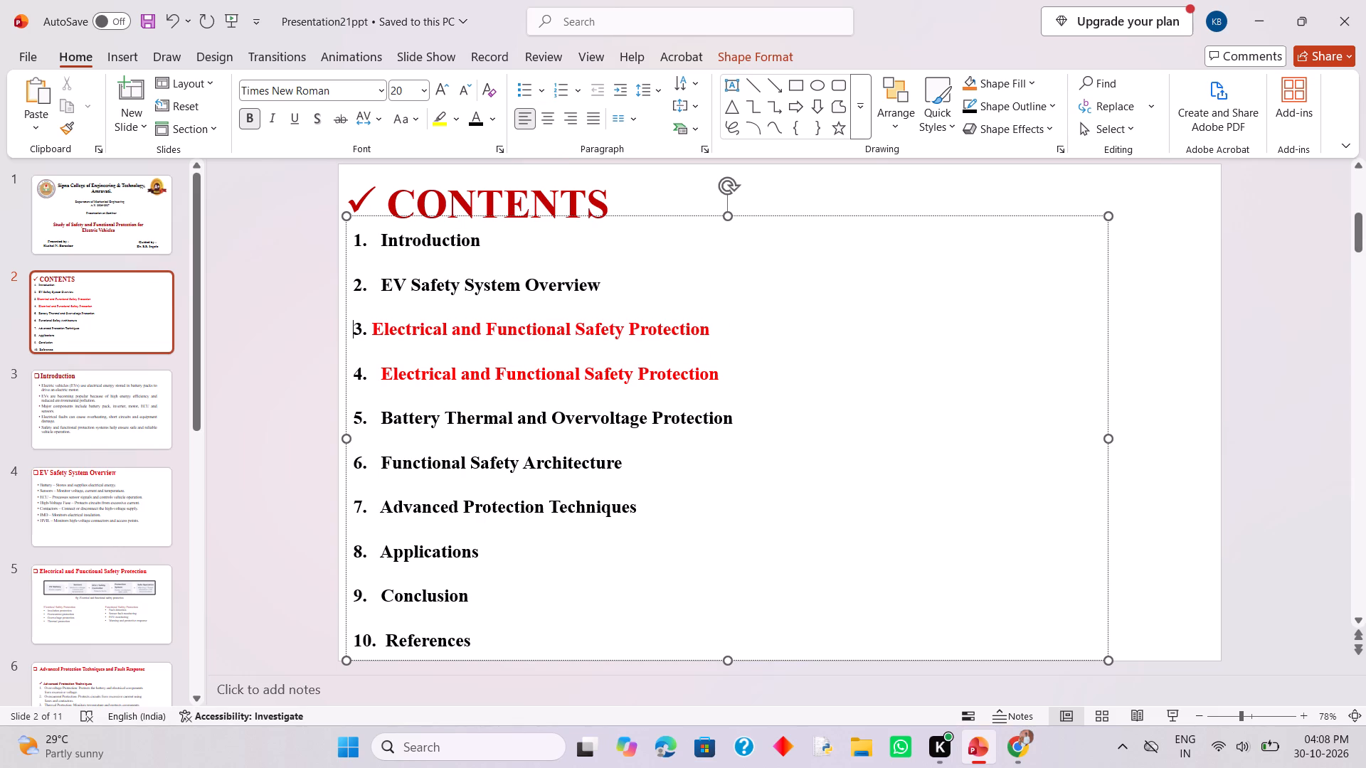
pyautogui.press('Right')
pyautogui.press('Right')
pyautogui.press('space')
pyautogui.press('space')
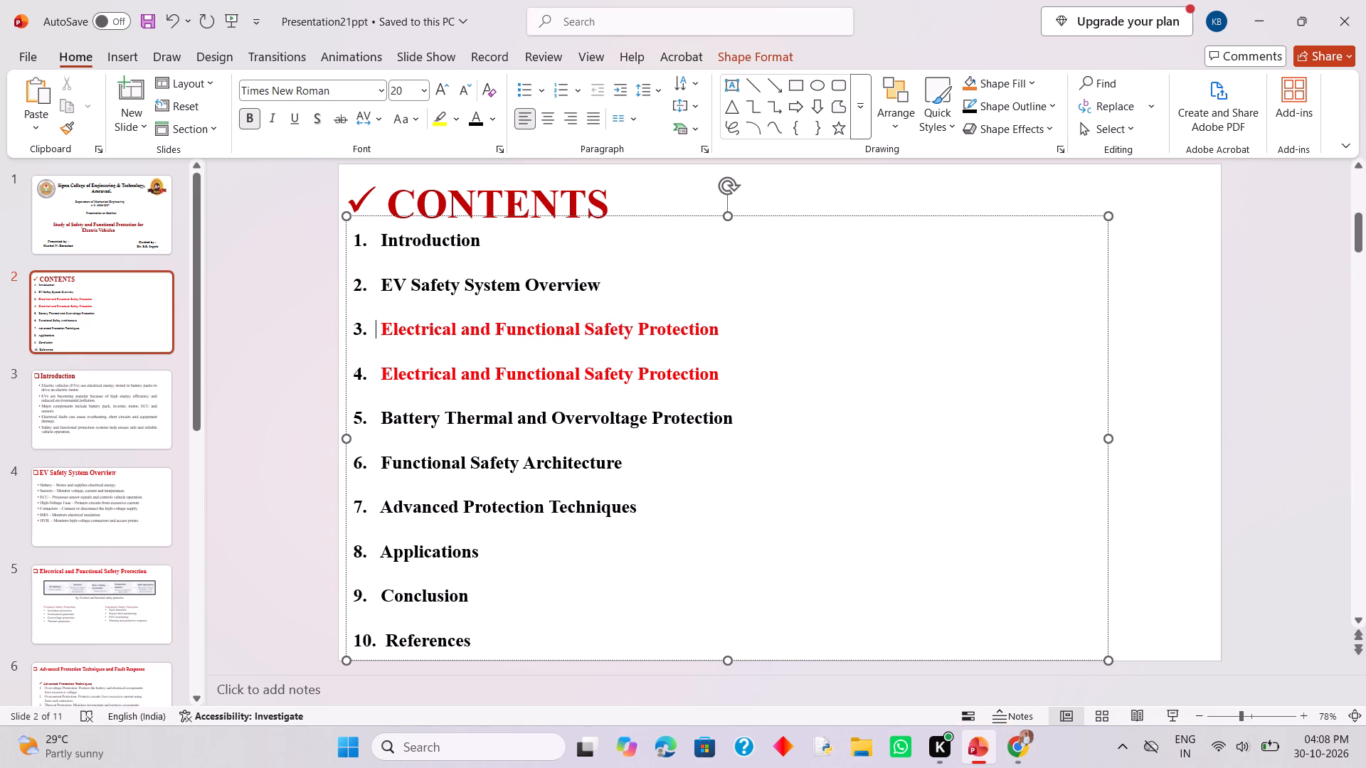
pyautogui.moveTo(721, 330); pyautogui.dragTo(414, 335)
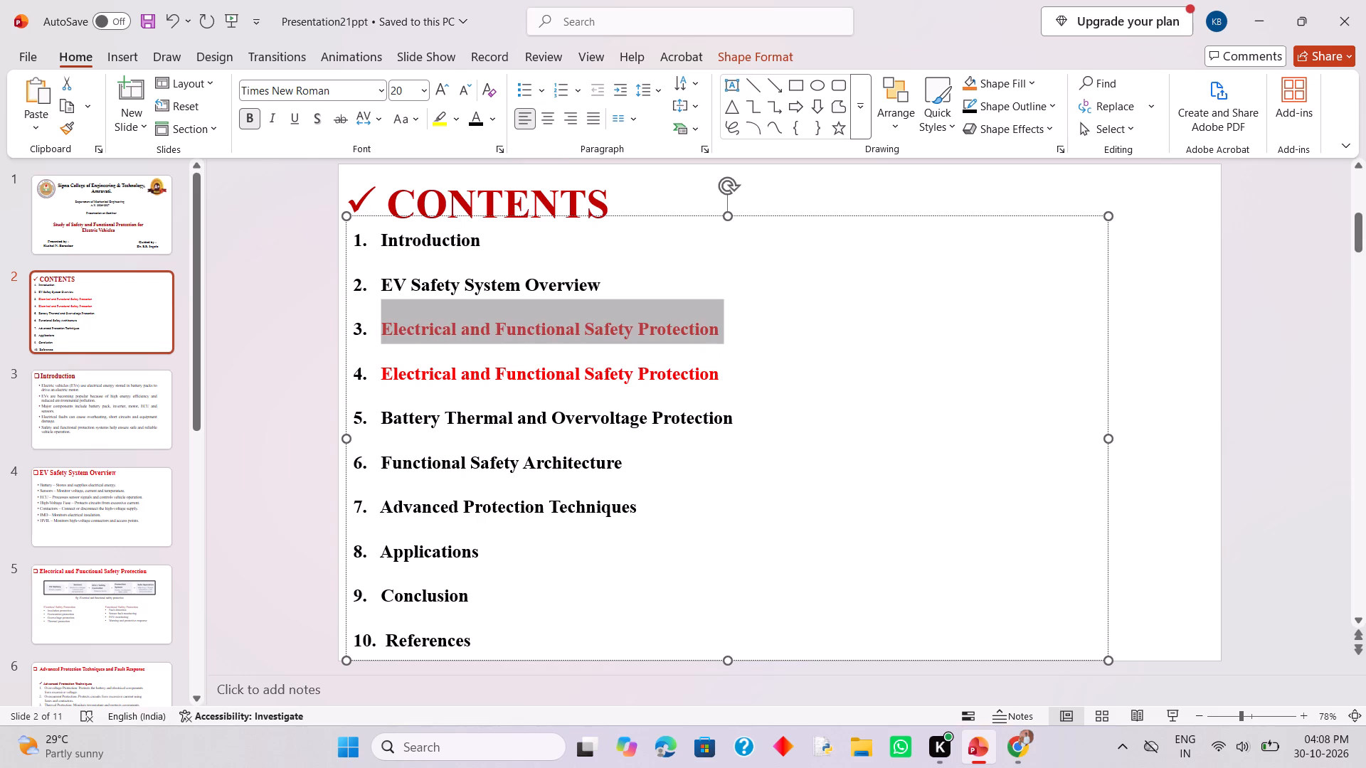
pyautogui.moveTo(414, 335); pyautogui.dragTo(408, 335)
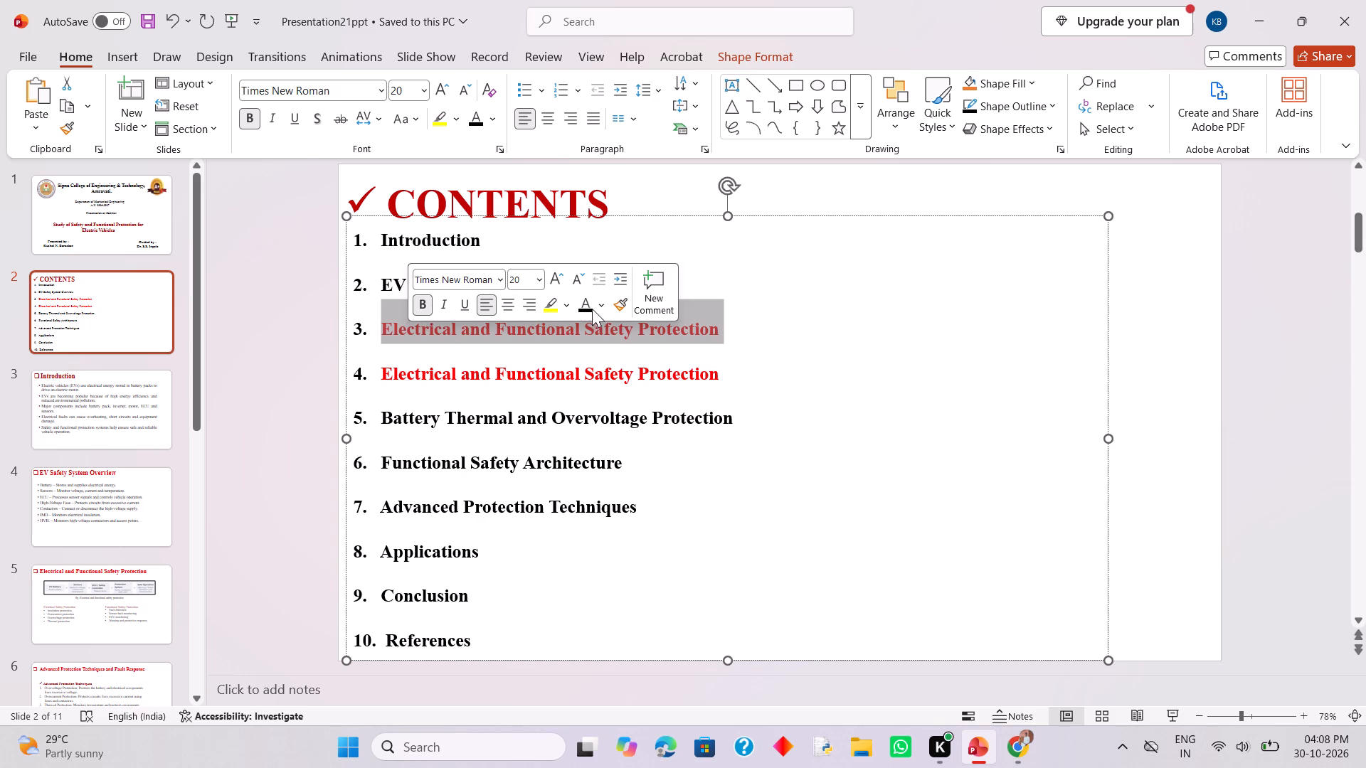
pyautogui.click(583, 305)
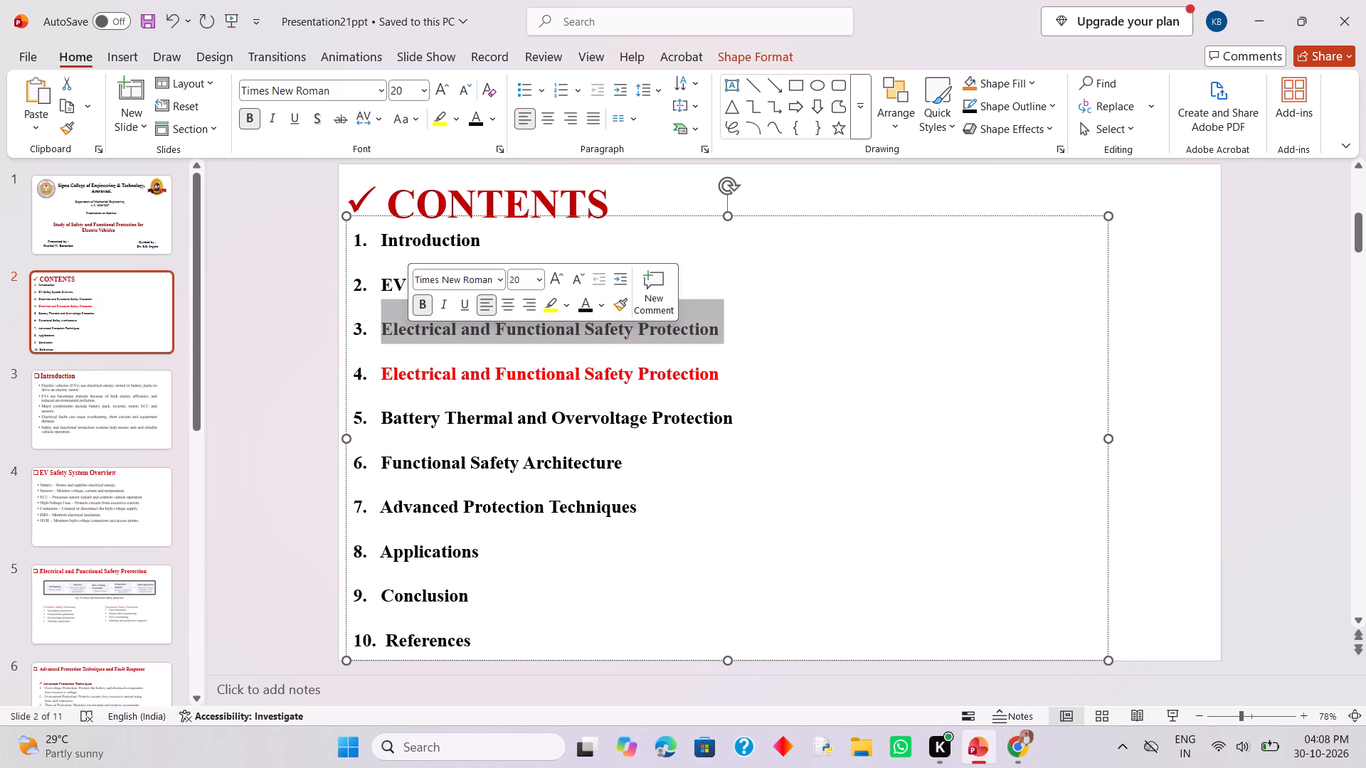
# Clear the duplicate "Electrical and Functional Safety Protection" heading from Contents entry 4, keeping only "4." on its own line.
pyautogui.click(721, 383)
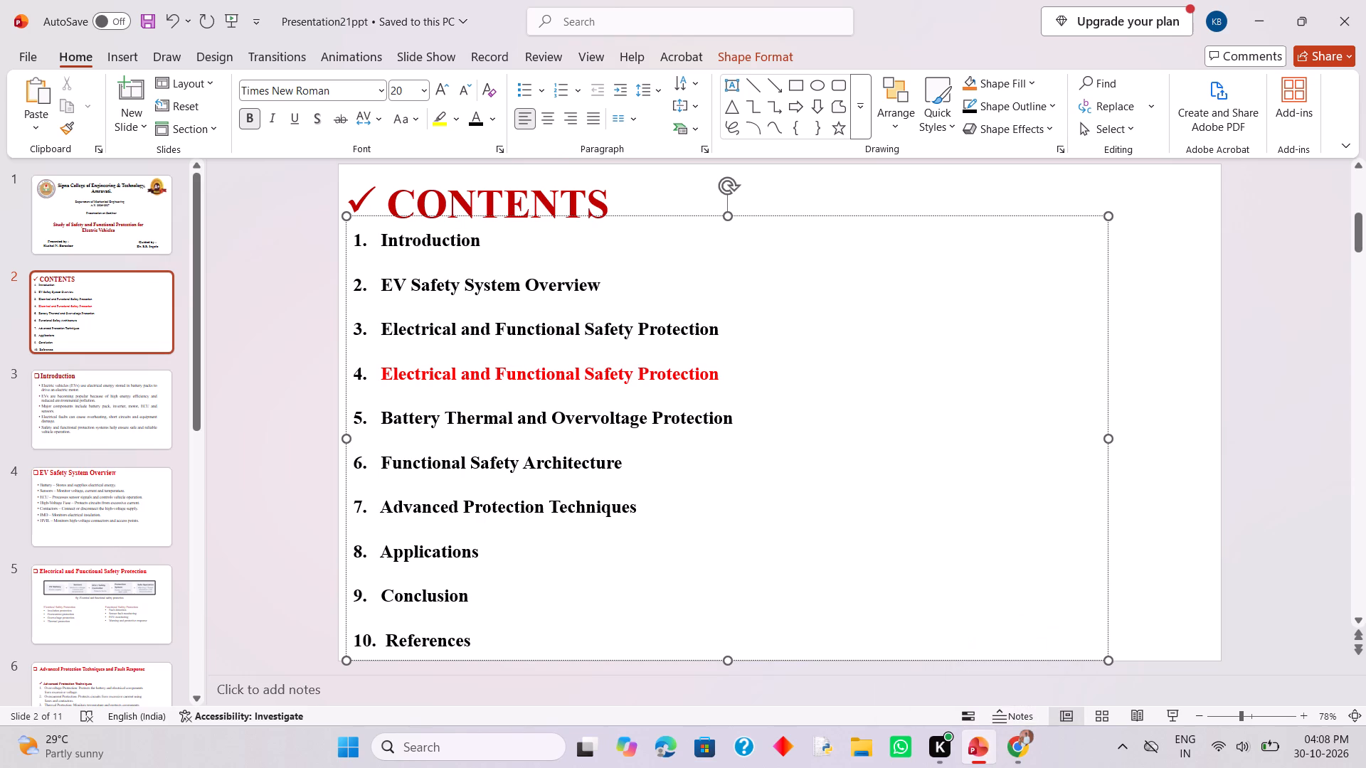
pyautogui.moveTo(729, 384); pyautogui.dragTo(461, 387)
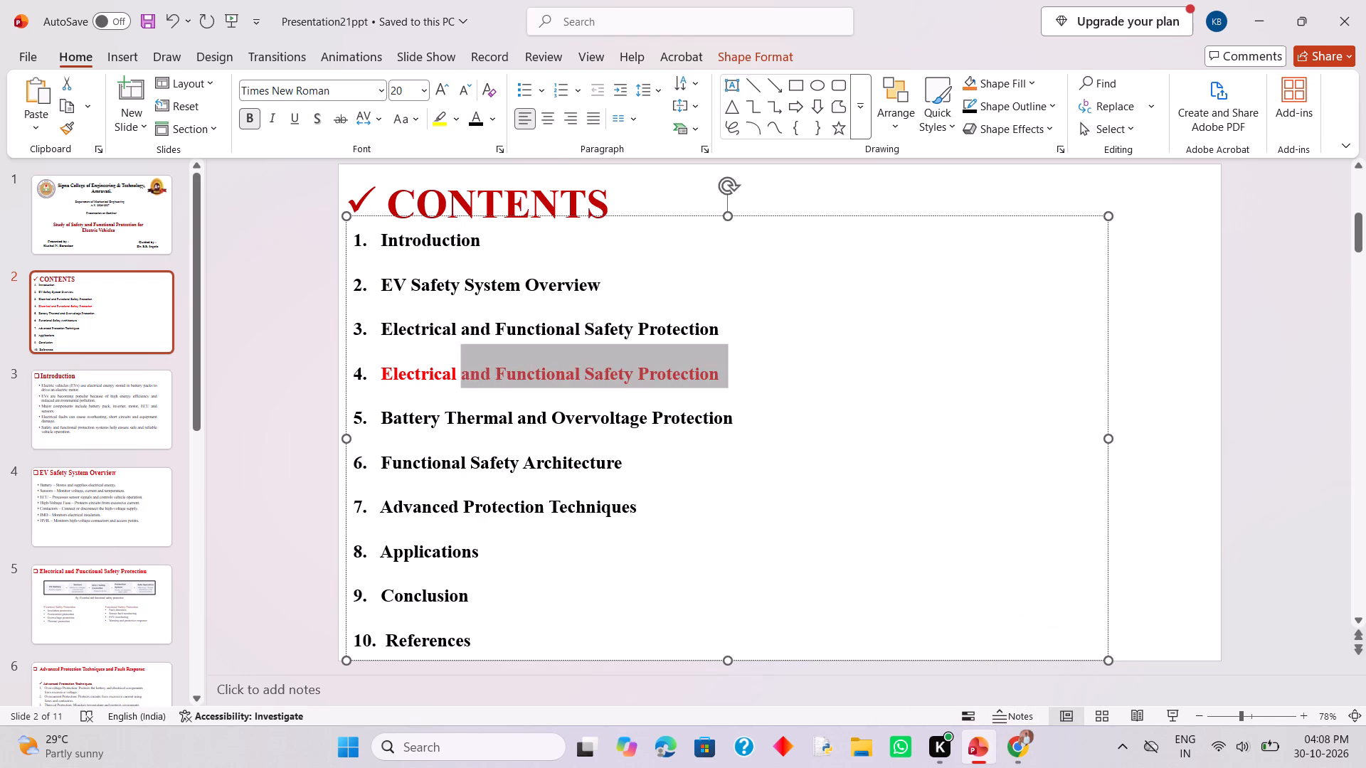
pyautogui.moveTo(461, 387); pyautogui.dragTo(374, 384)
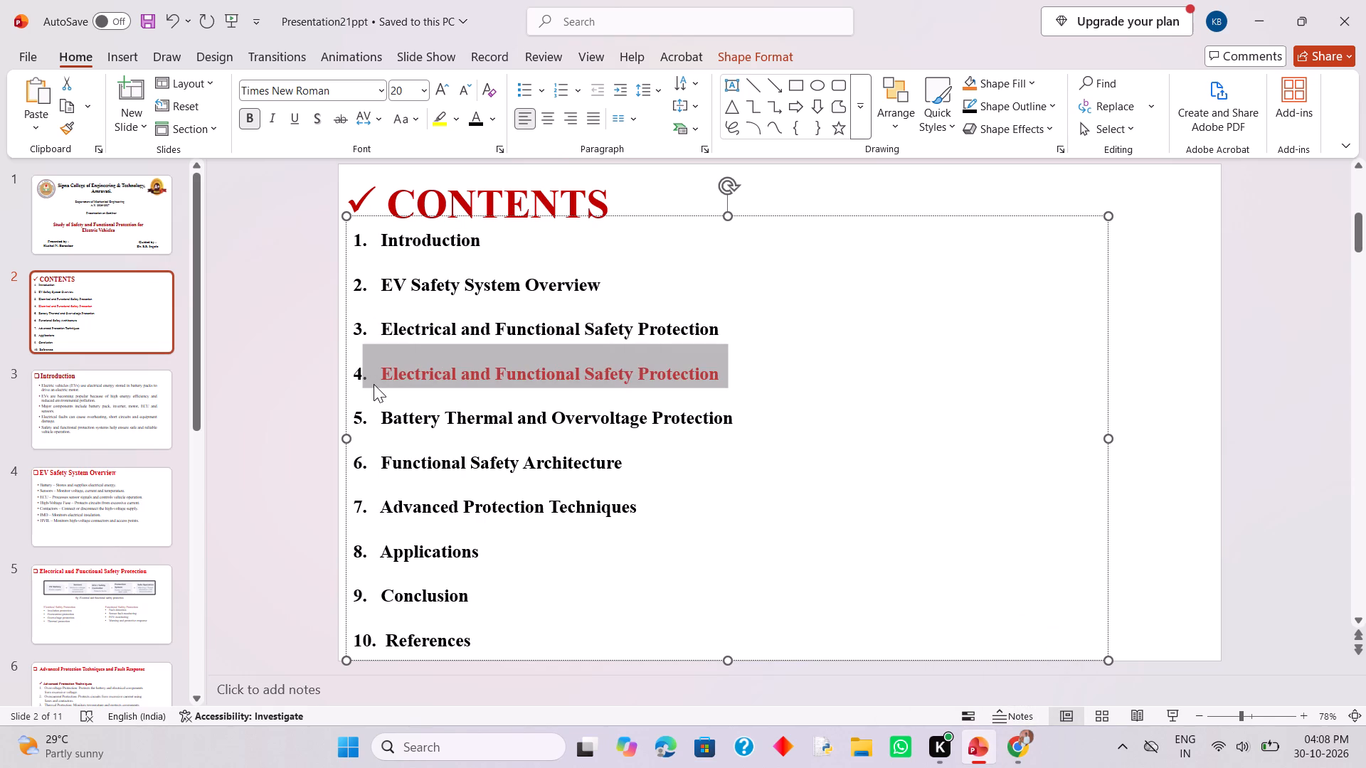
pyautogui.hotkey('ctrl', 'x')
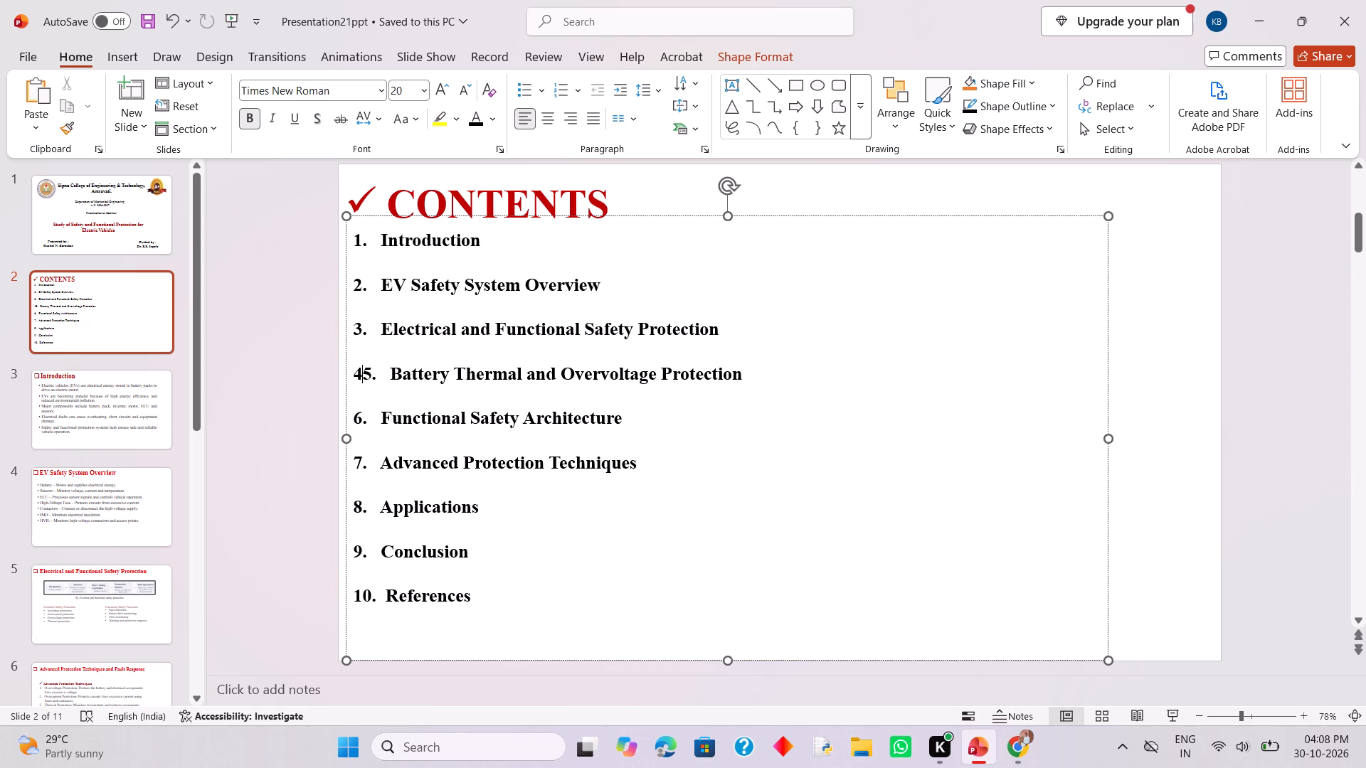
pyautogui.press('Return')
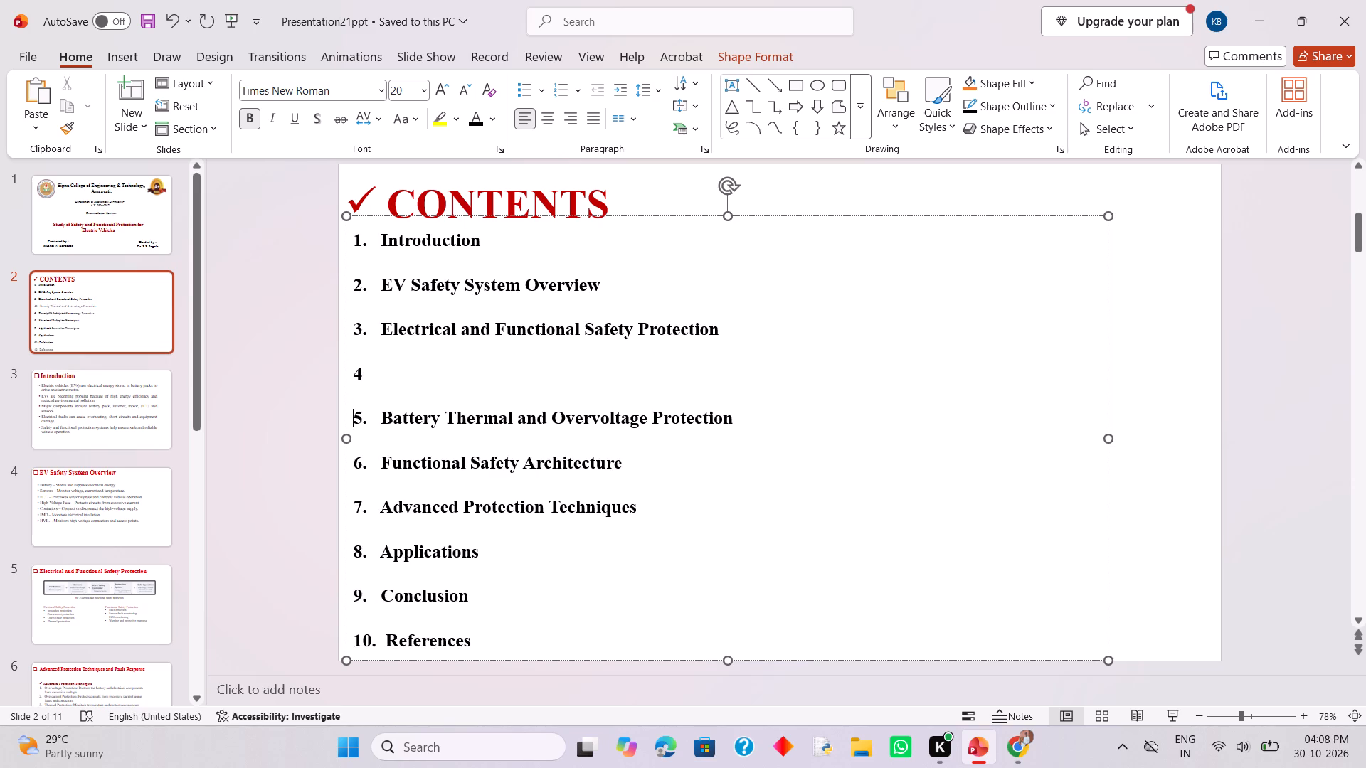
pyautogui.click(374, 384)
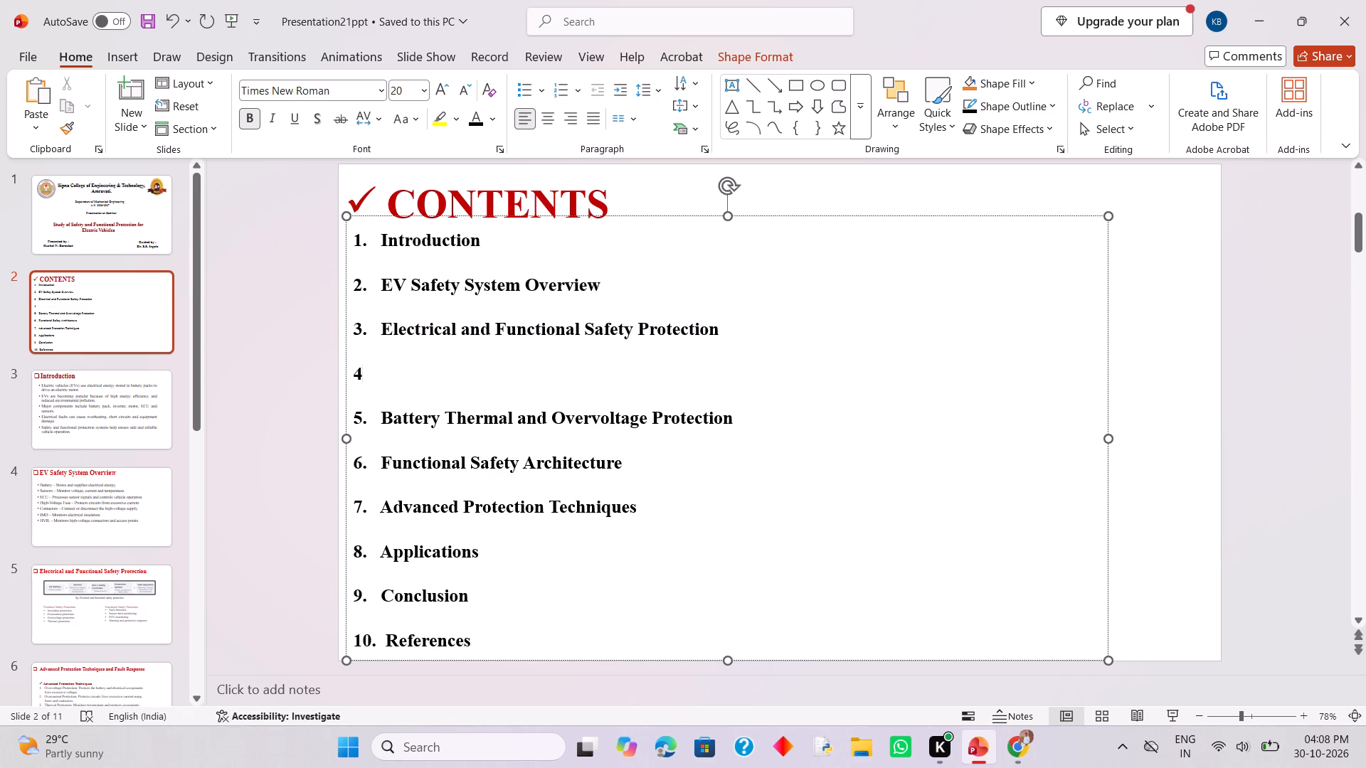
pyautogui.press('.')
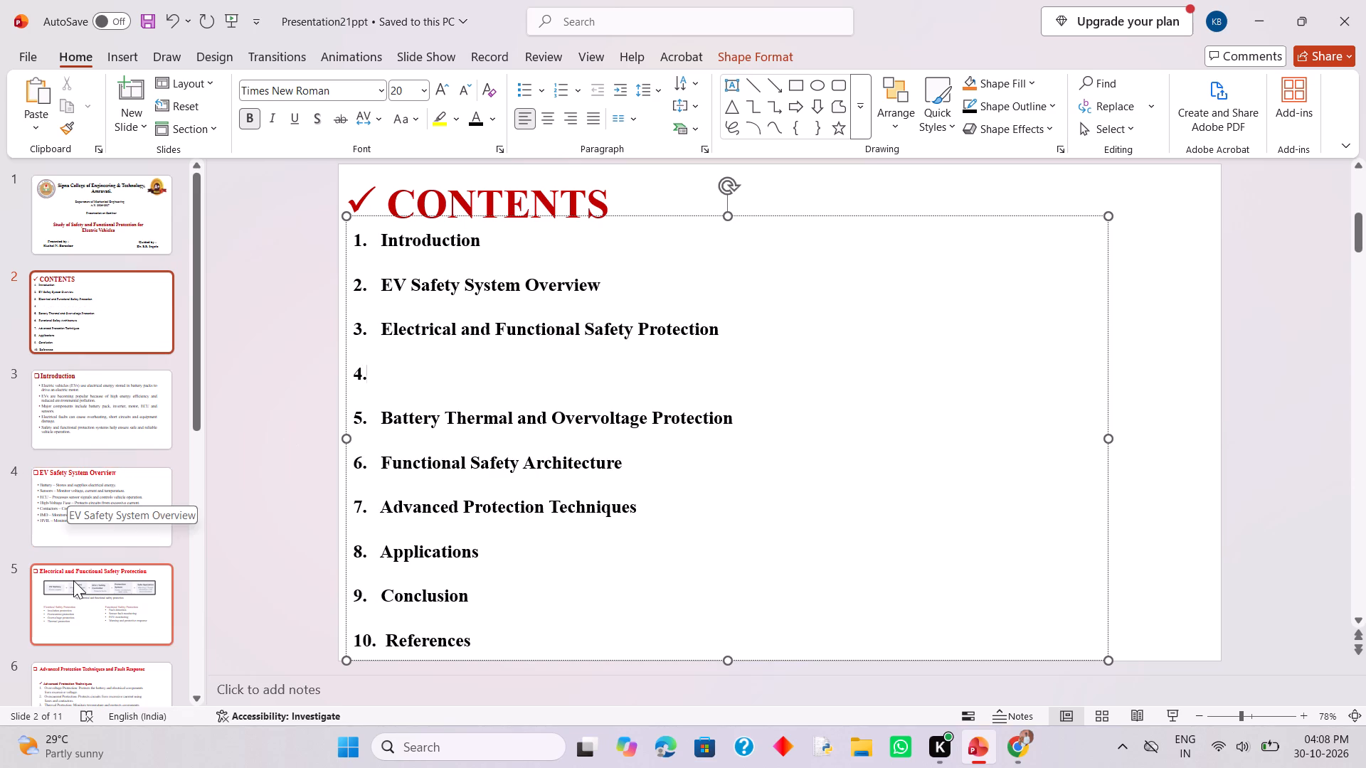
# Copy slide 6's heading "Advanced Protection Techniques and Fault Response" into Contents entry 4.
pyautogui.click(73, 580)
pyautogui.click(70, 676)
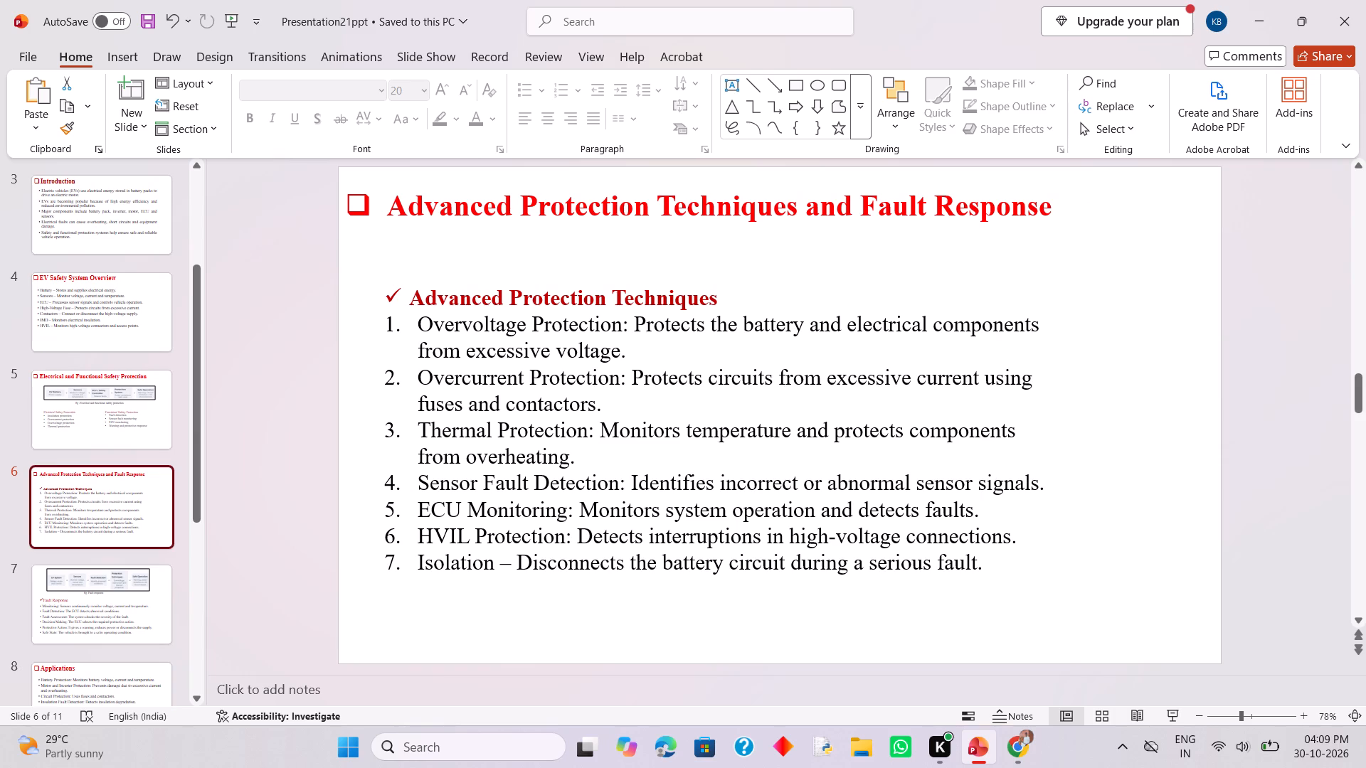
pyautogui.click(1046, 204)
pyautogui.moveTo(1060, 207); pyautogui.dragTo(650, 232)
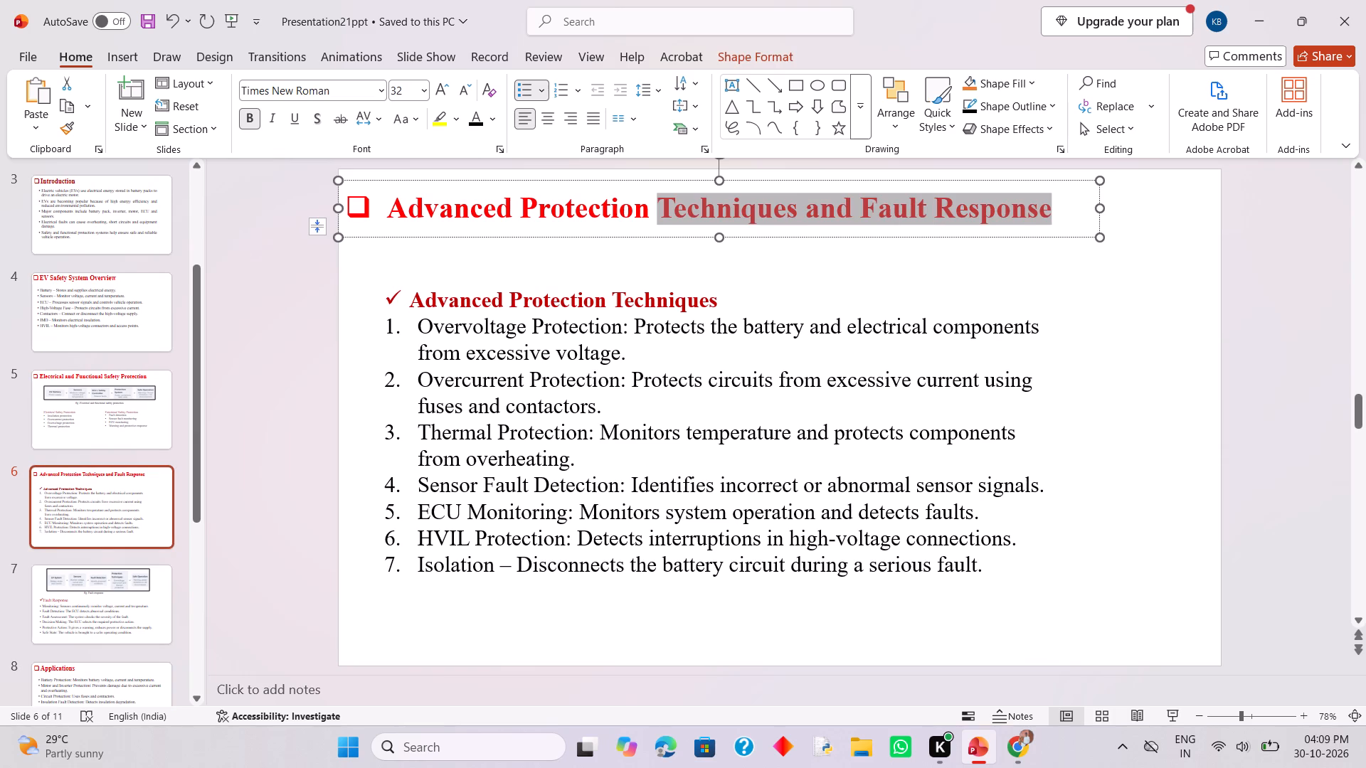
pyautogui.moveTo(650, 232); pyautogui.dragTo(455, 214)
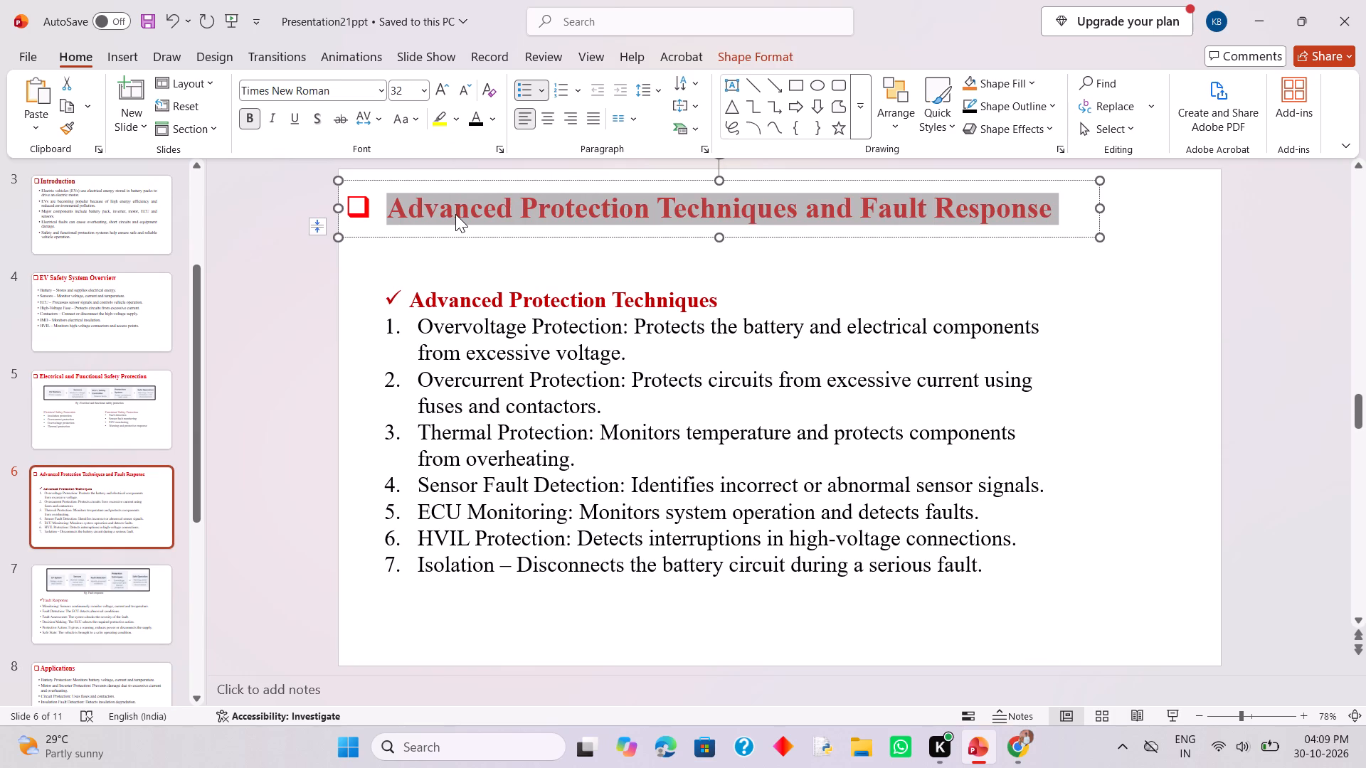
pyautogui.hotkey('ctrl', 'c')
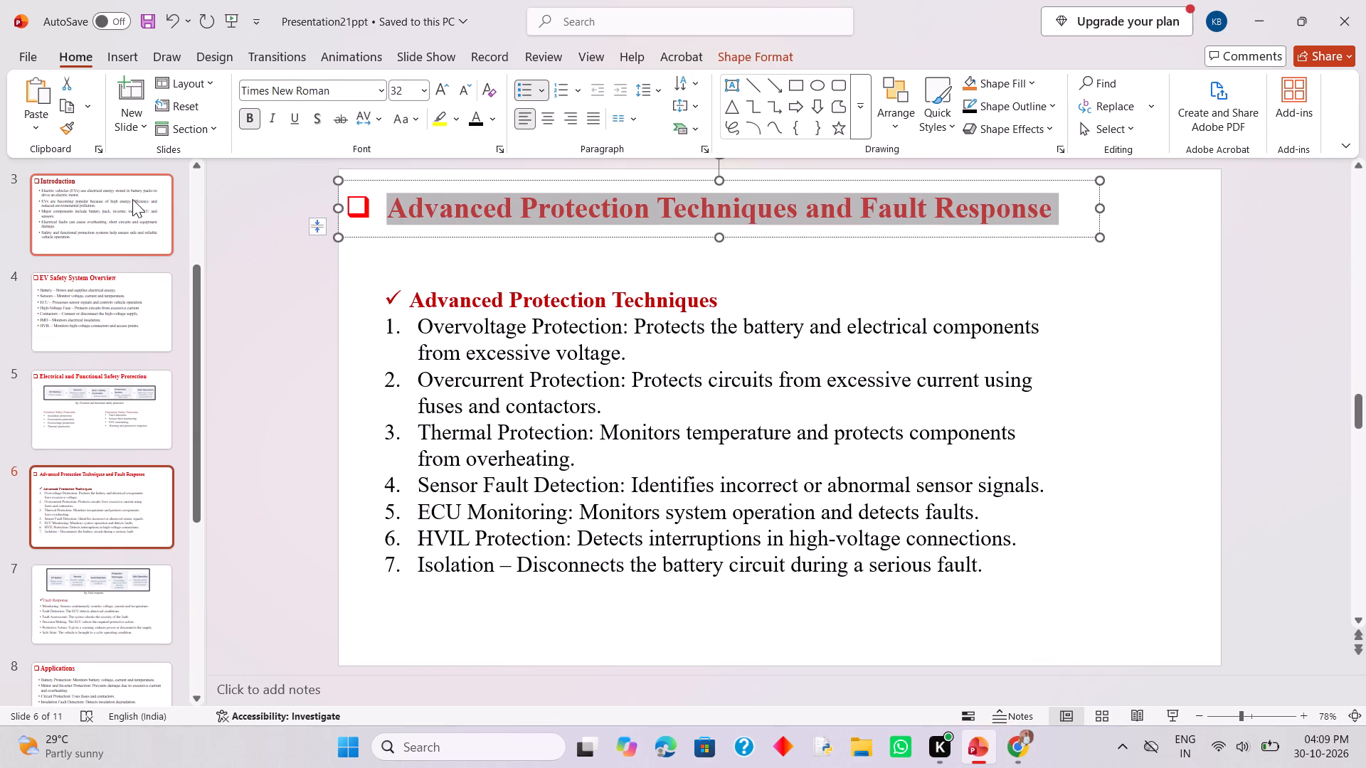
pyautogui.scroll(1, 132, 199)
pyautogui.click(105, 317)
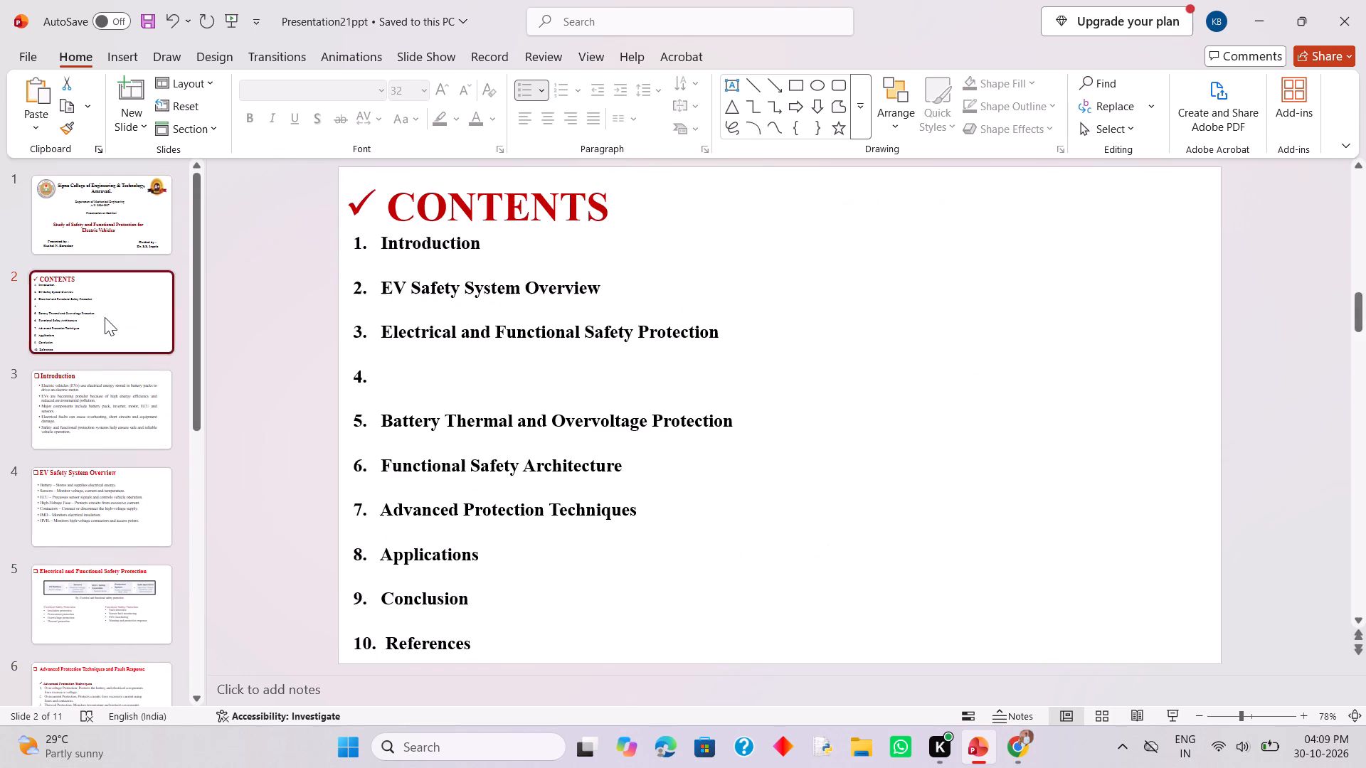
pyautogui.click(389, 370)
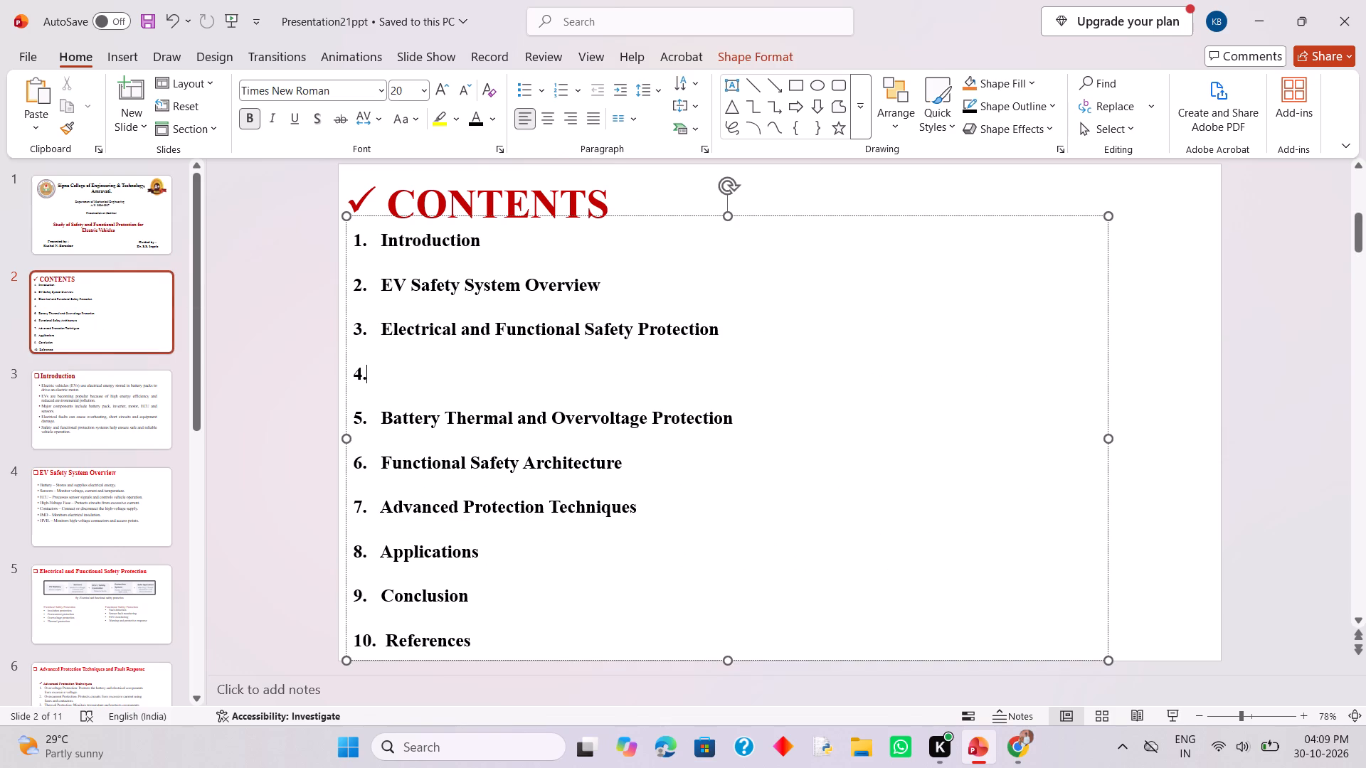
pyautogui.press('space')
pyautogui.press('space')
pyautogui.press('space')
pyautogui.hotkey('ctrl', 'v')
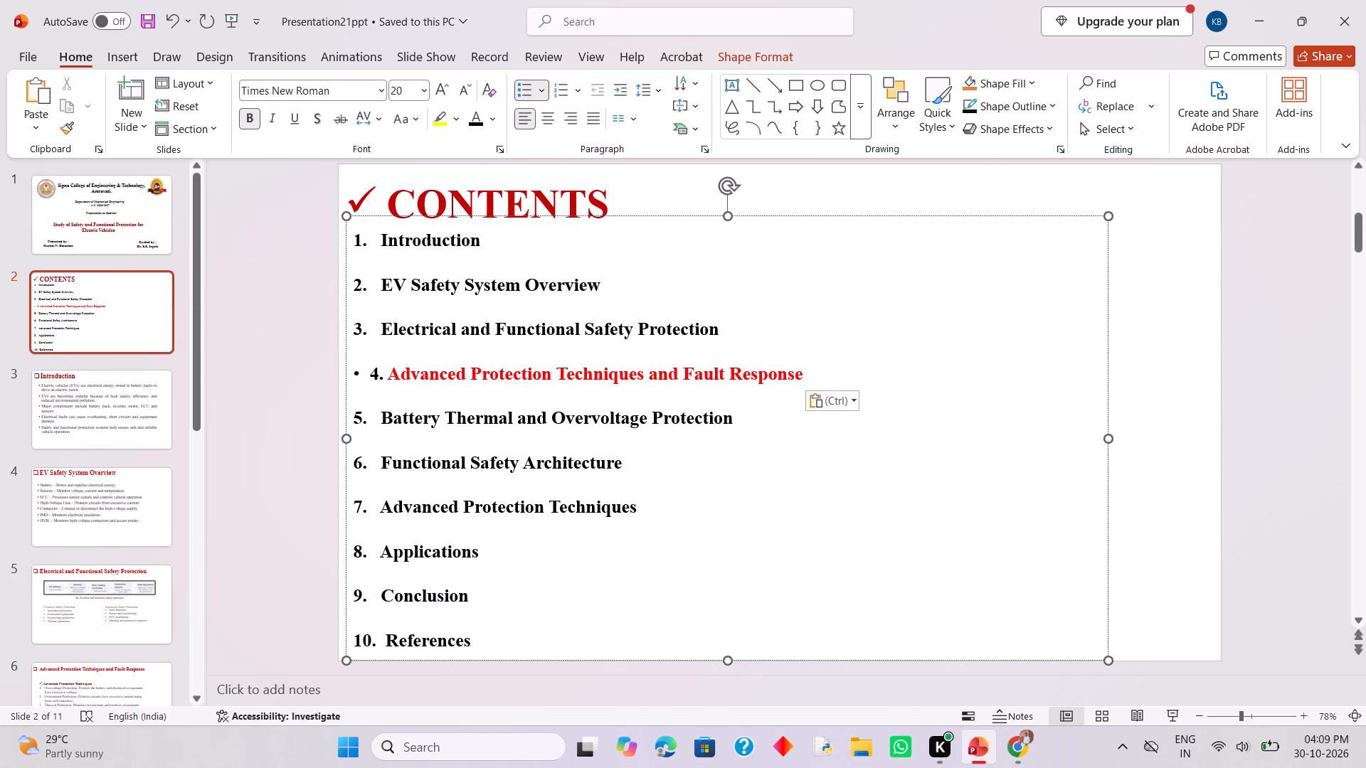
# Format Contents entry 4 like the others: colour its heading black, remove its bullet, and align the text with two extra spaces.
pyautogui.moveTo(810, 373); pyautogui.dragTo(590, 378)
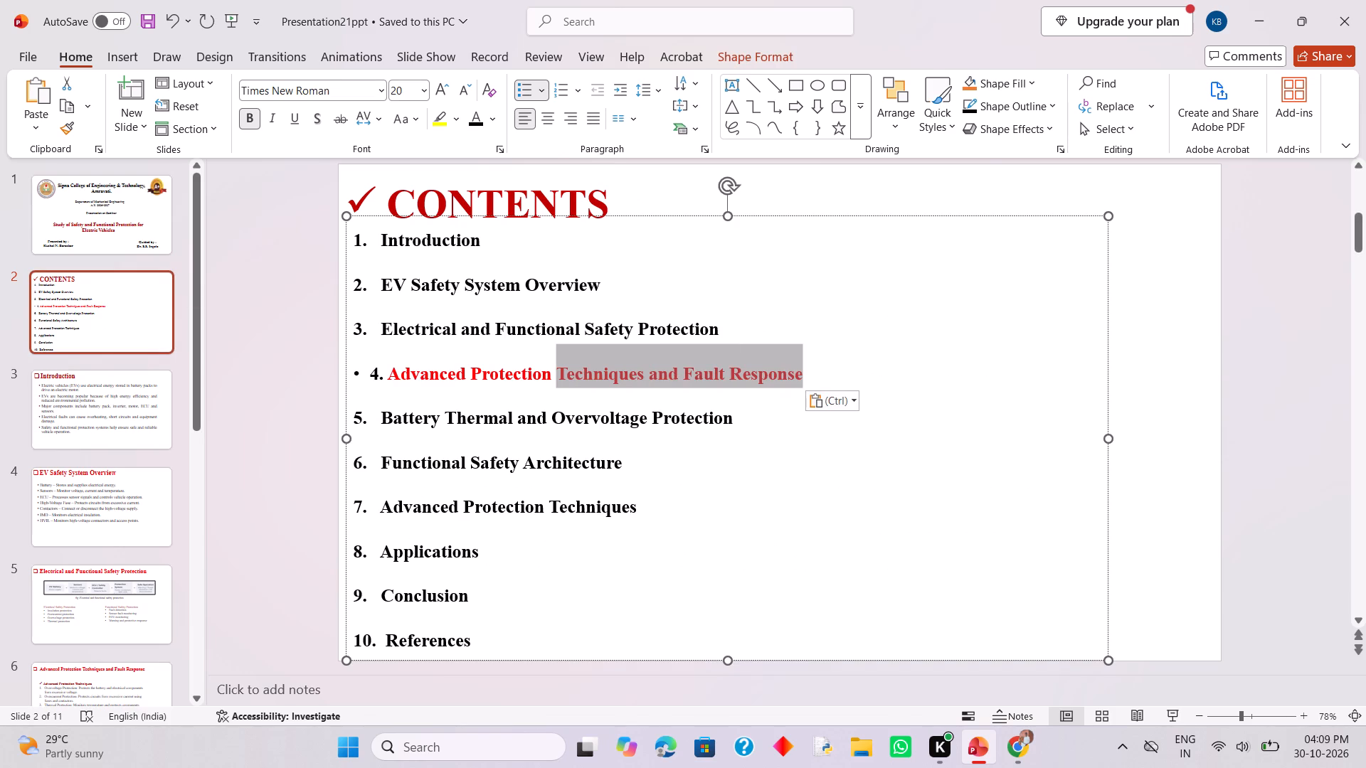
pyautogui.moveTo(590, 378); pyautogui.dragTo(423, 362)
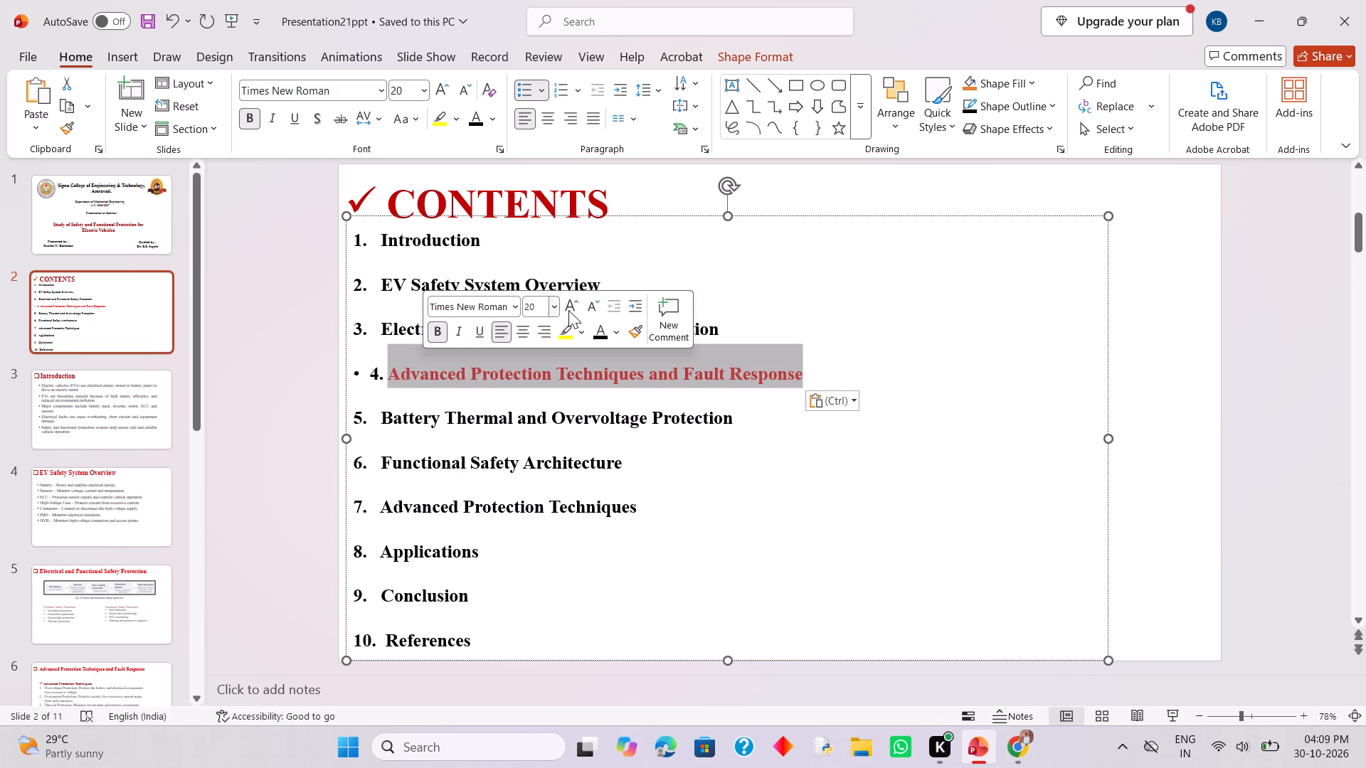
pyautogui.click(599, 326)
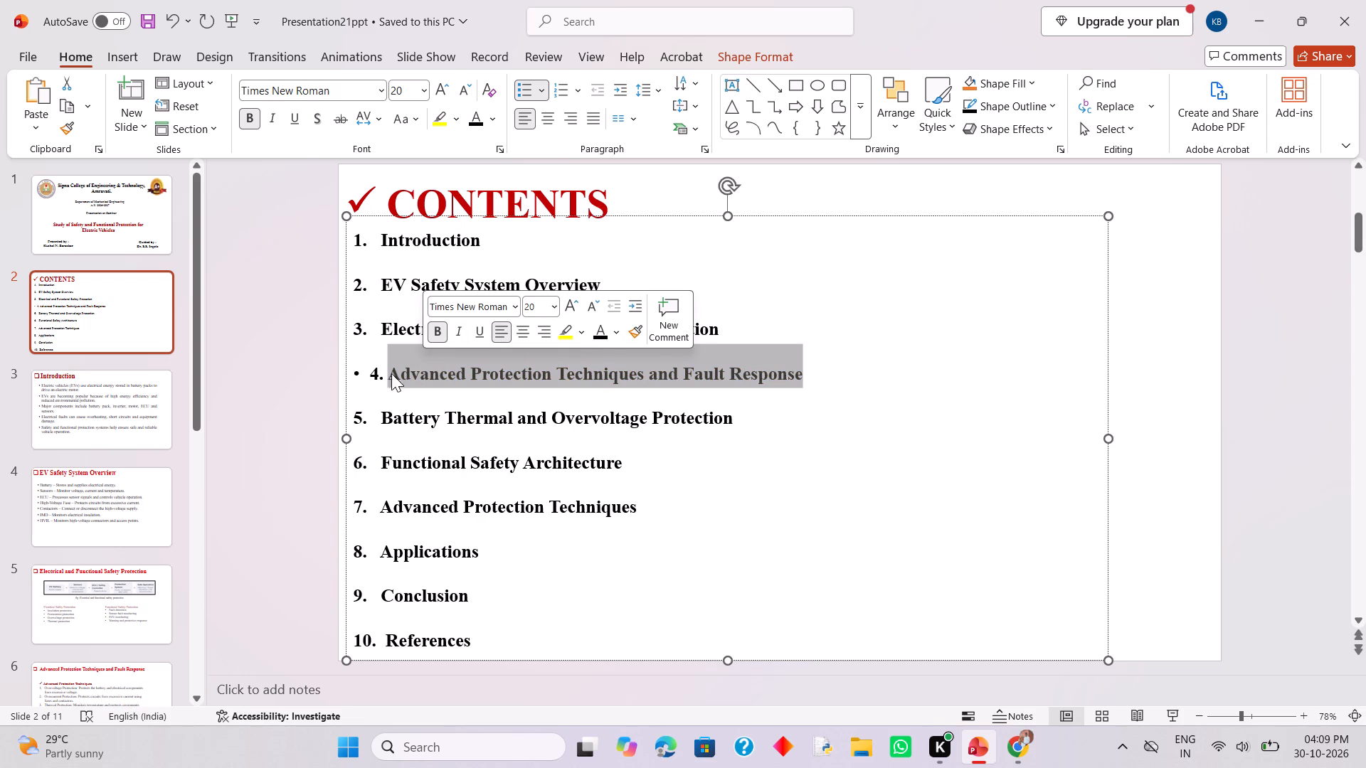
pyautogui.click(368, 373)
pyautogui.press('BackSpace')
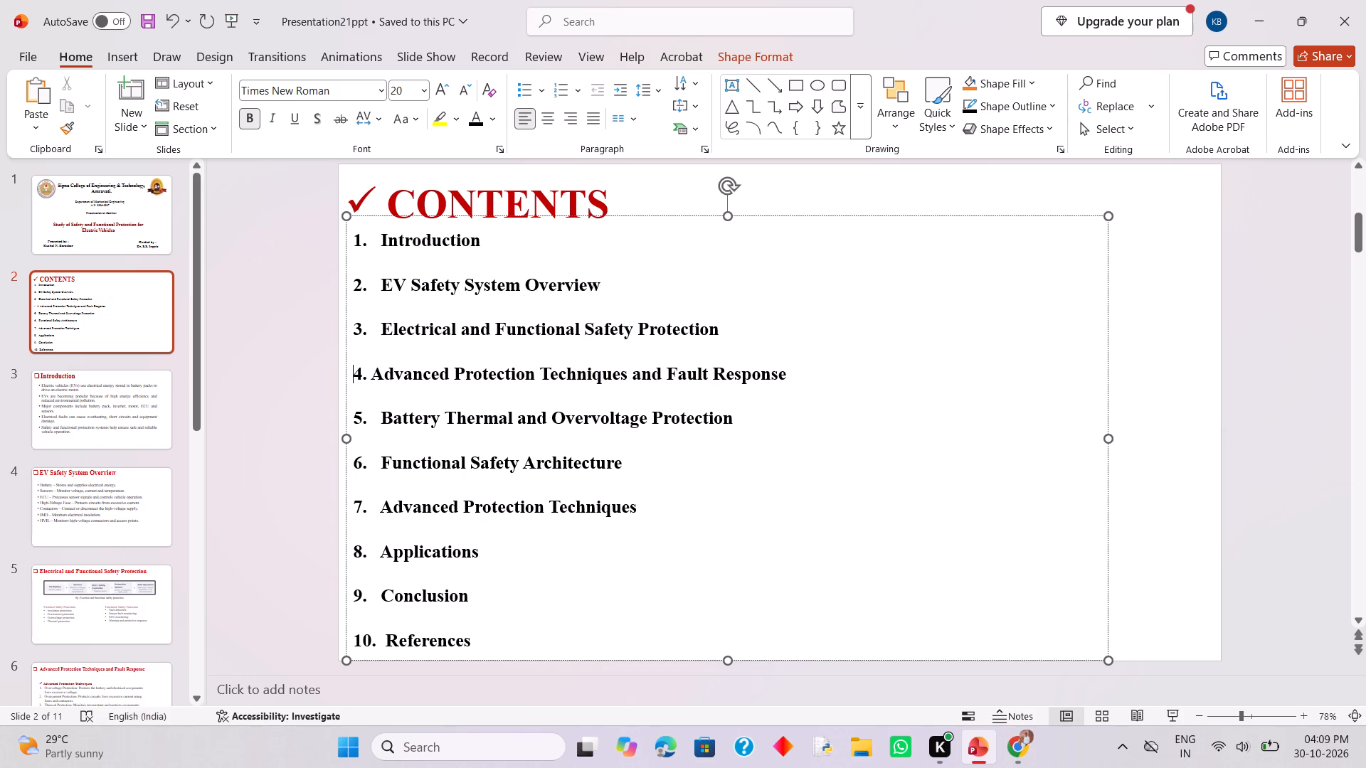
pyautogui.press('Right')
pyautogui.press('Right')
pyautogui.press('Right')
pyautogui.press('space')
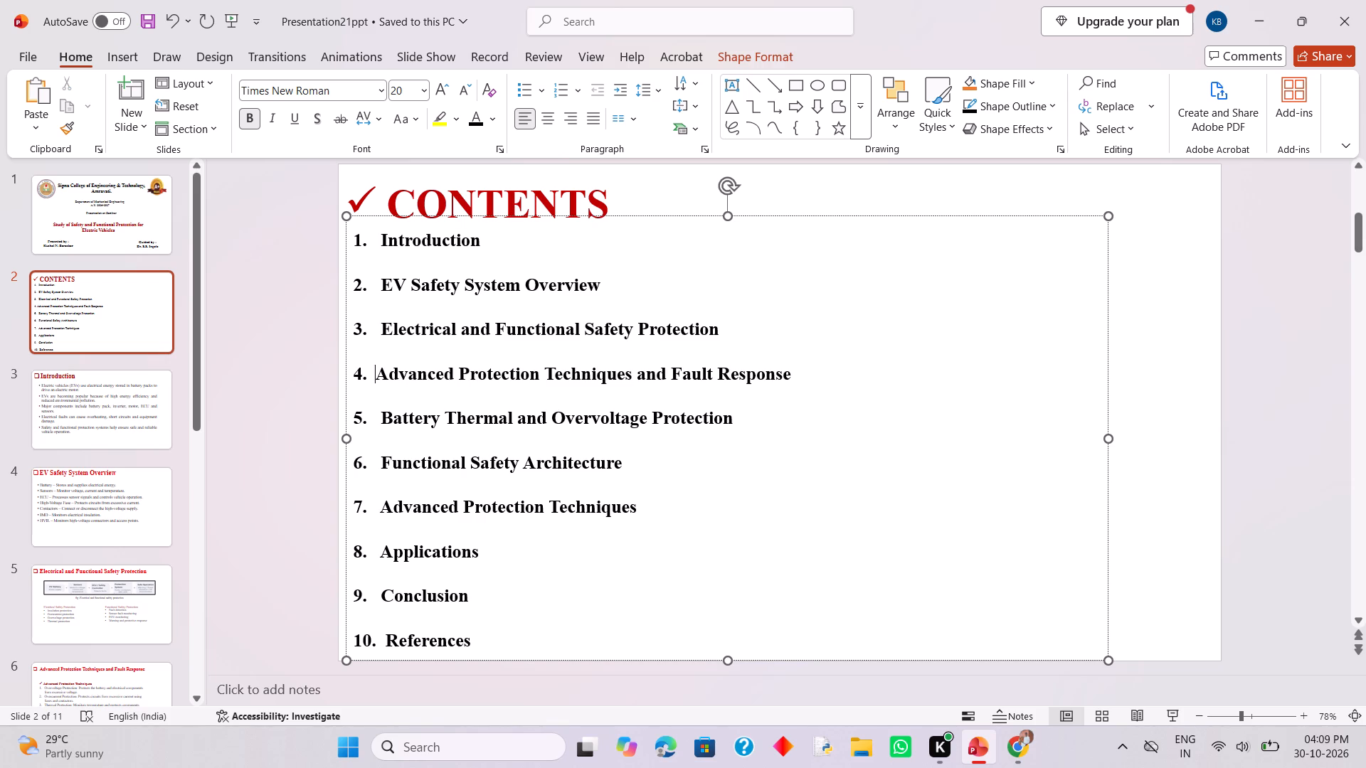
pyautogui.press('space')
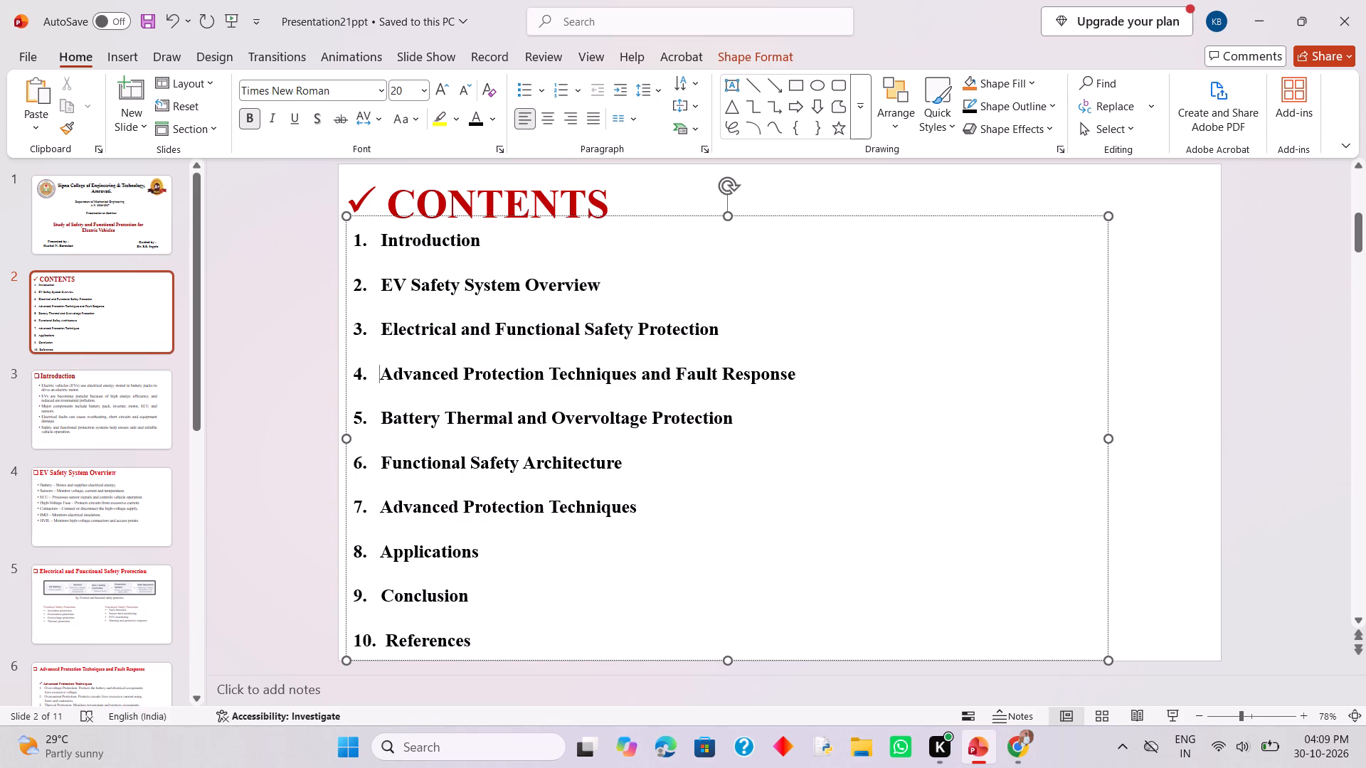
# Clear the heading text from Contents entries 5, 6 and 7, keeping each number on its own line.
pyautogui.moveTo(748, 427); pyautogui.dragTo(572, 456)
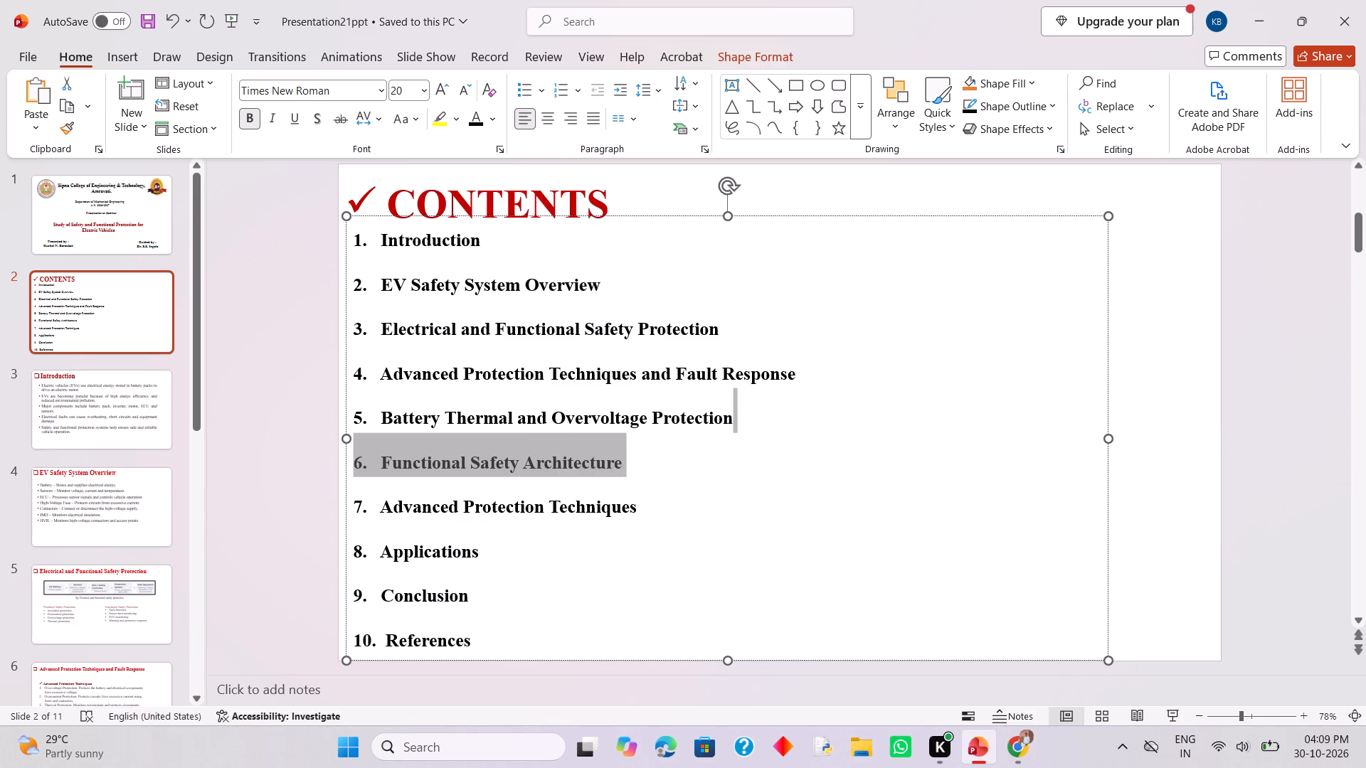
pyautogui.moveTo(572, 456); pyautogui.dragTo(415, 415)
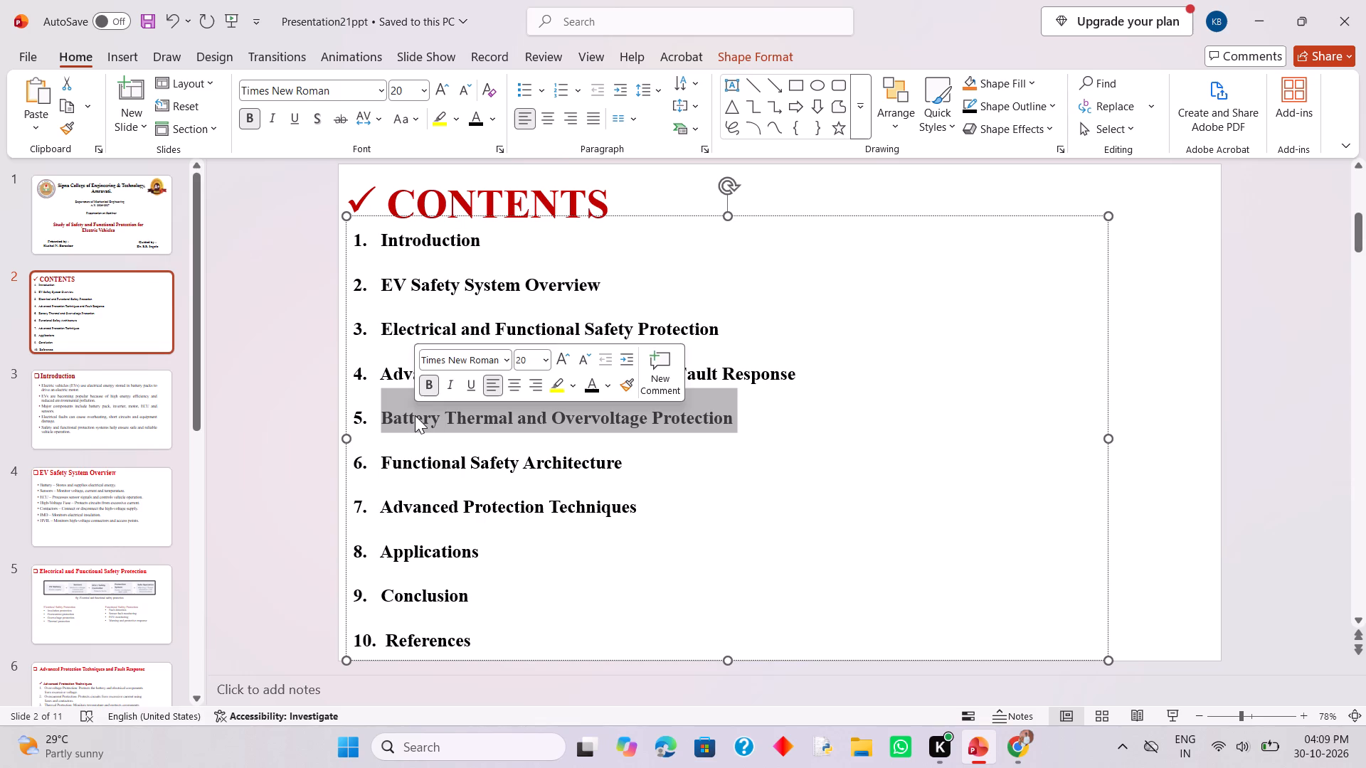
pyautogui.hotkey('ctrl', 'x')
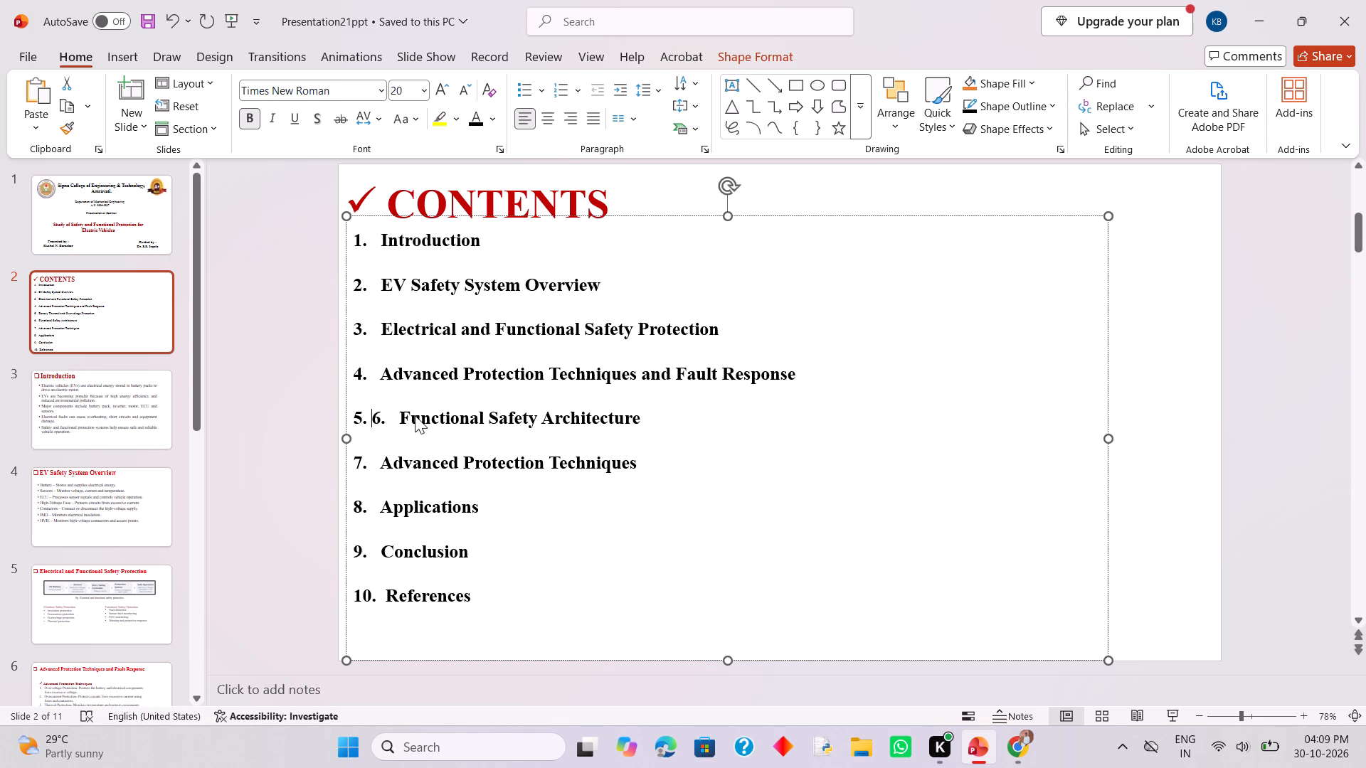
pyautogui.press('Return')
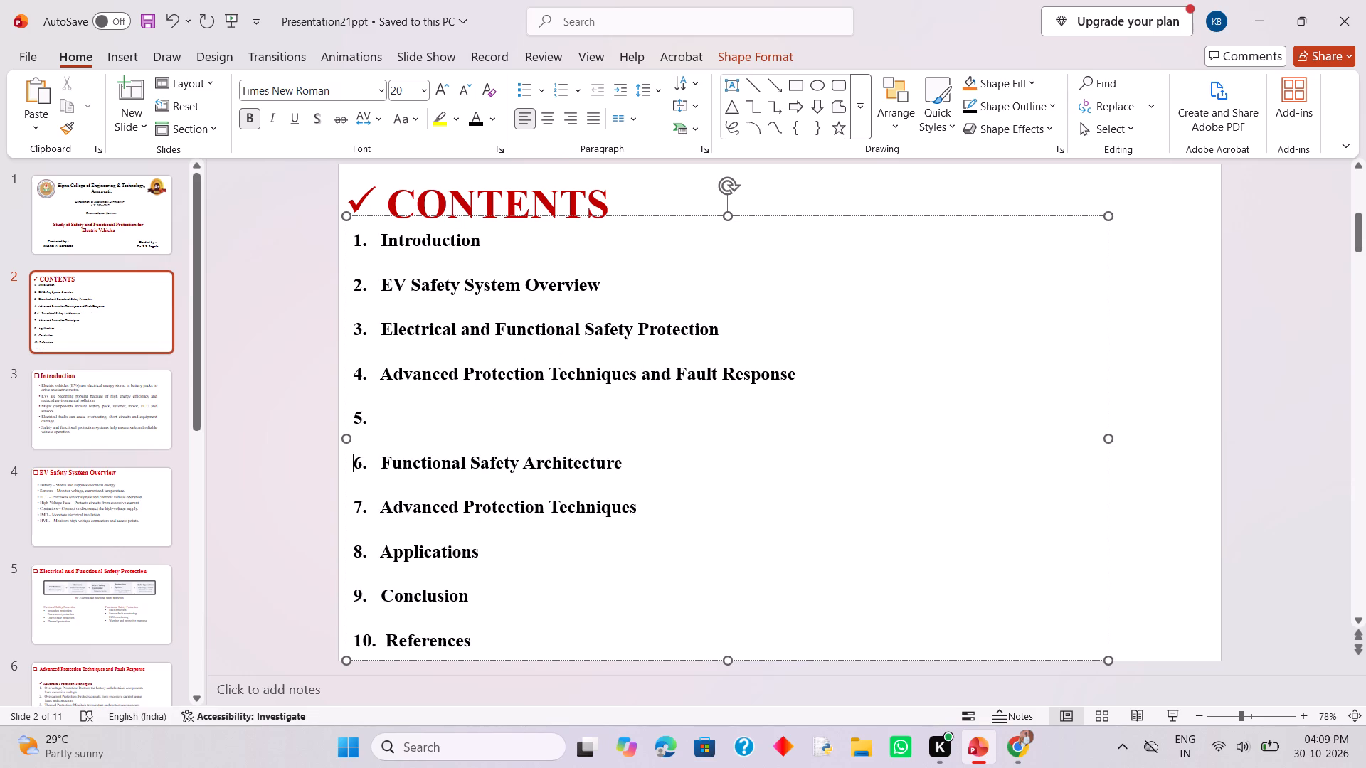
pyautogui.click(626, 465)
pyautogui.moveTo(626, 465); pyautogui.dragTo(415, 456)
pyautogui.hotkey('ctrl', 'x')
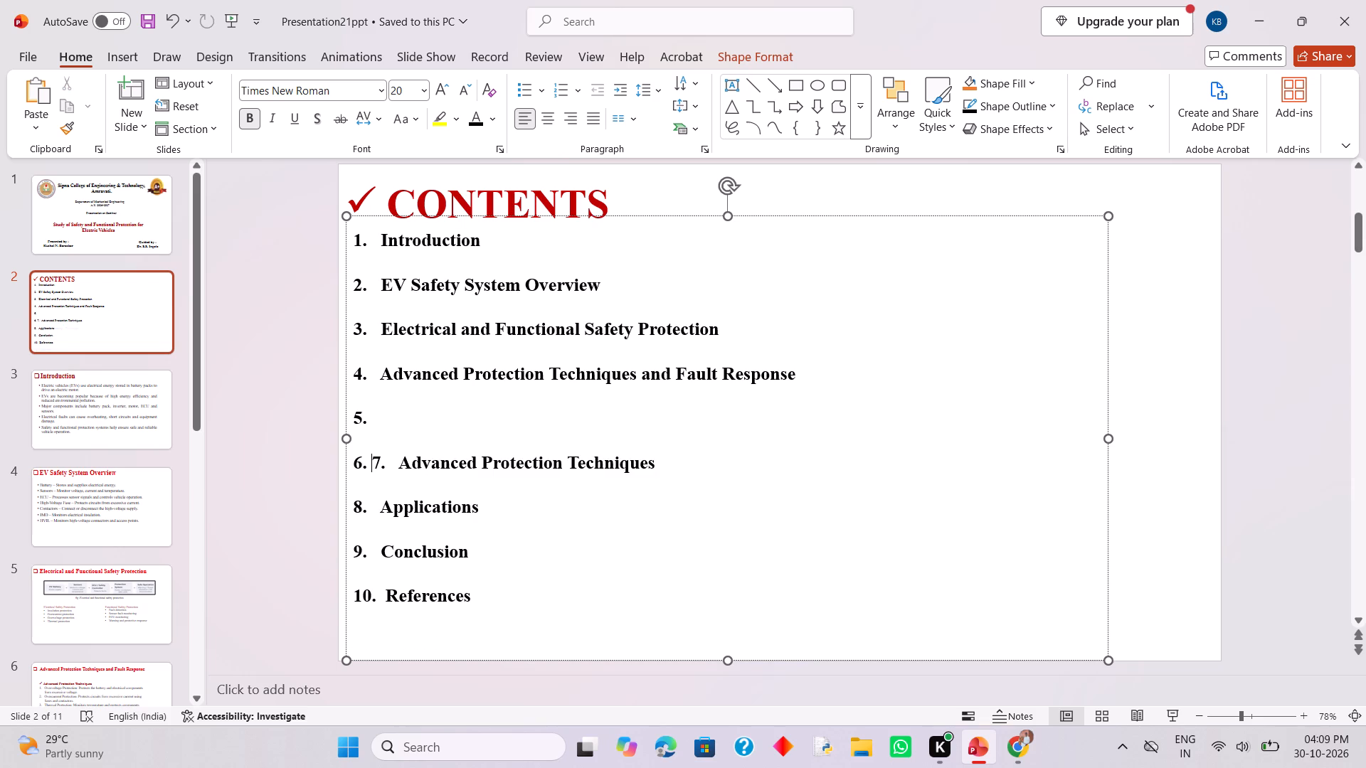
pyautogui.press('Return')
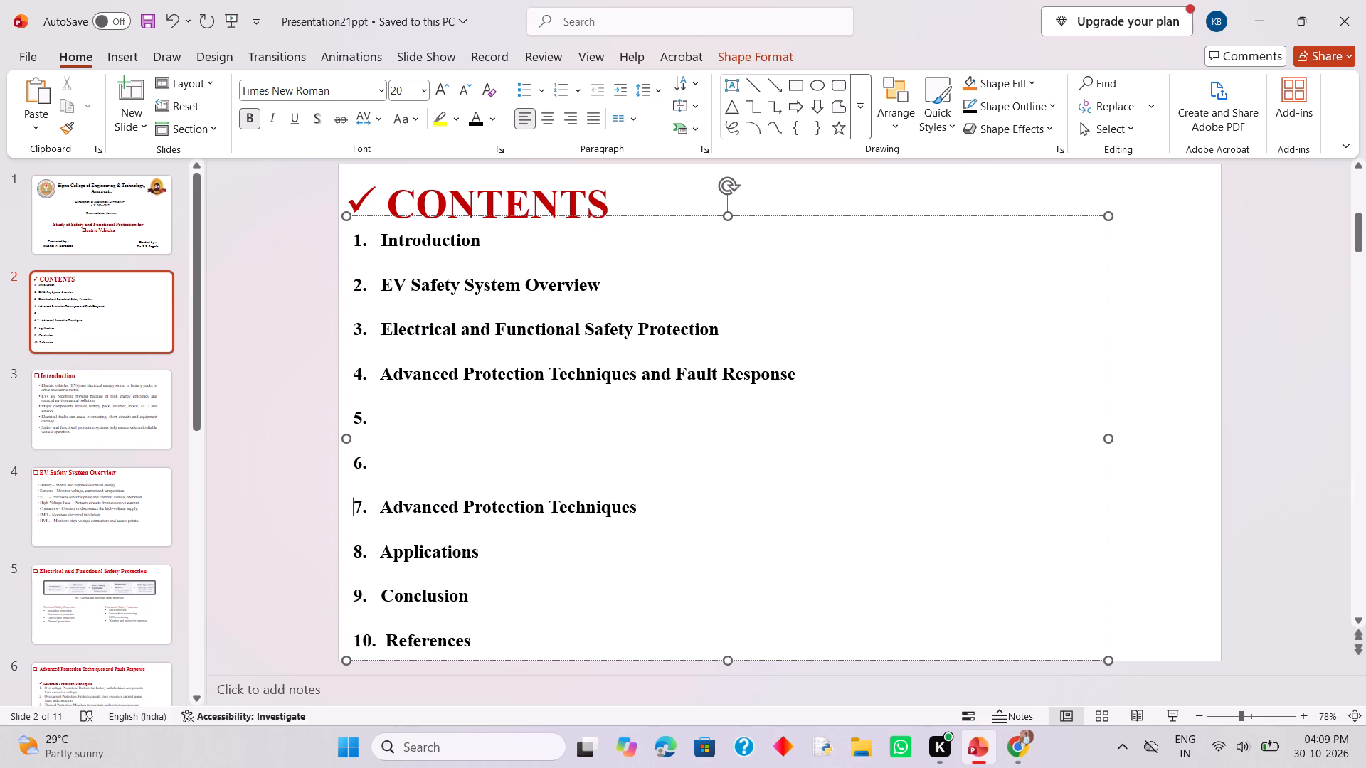
pyautogui.moveTo(645, 515); pyautogui.dragTo(401, 499)
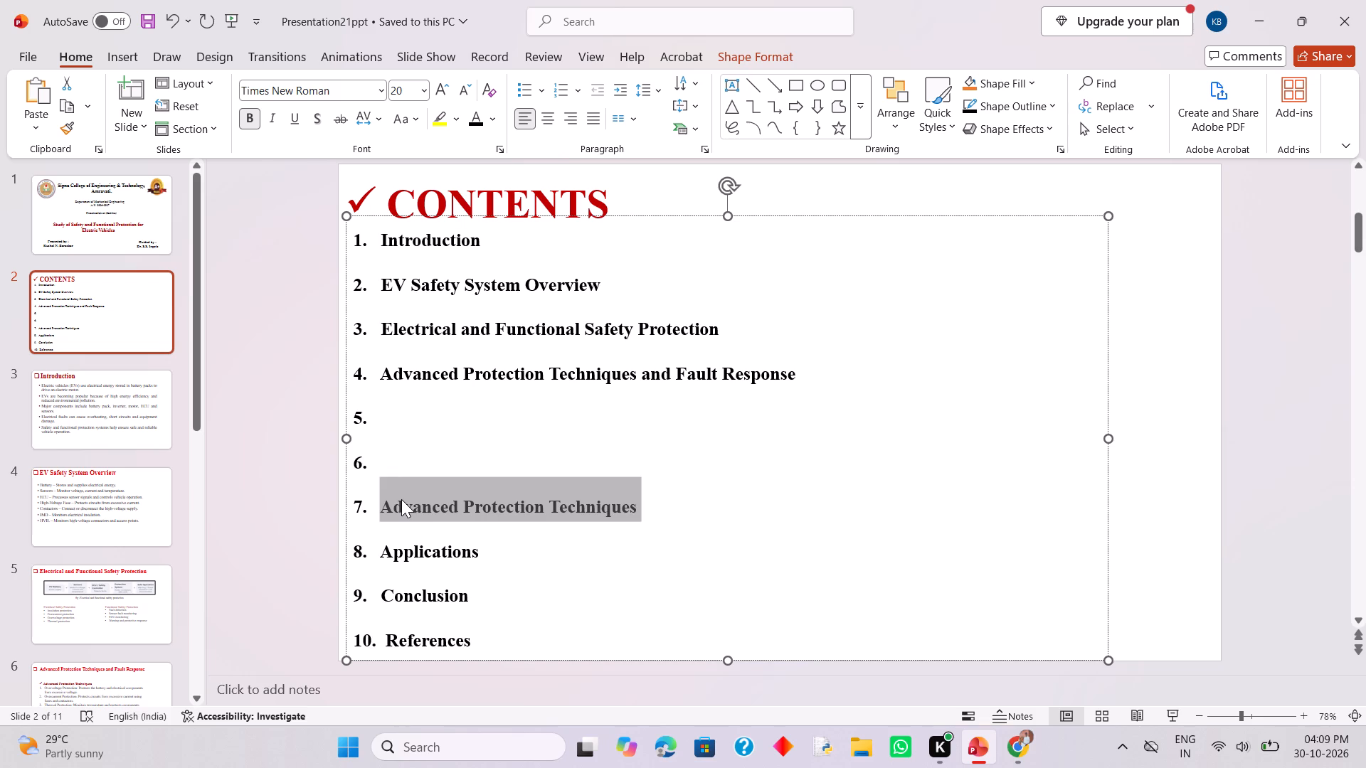
pyautogui.hotkey('ctrl', 'x')
pyautogui.press('Return')
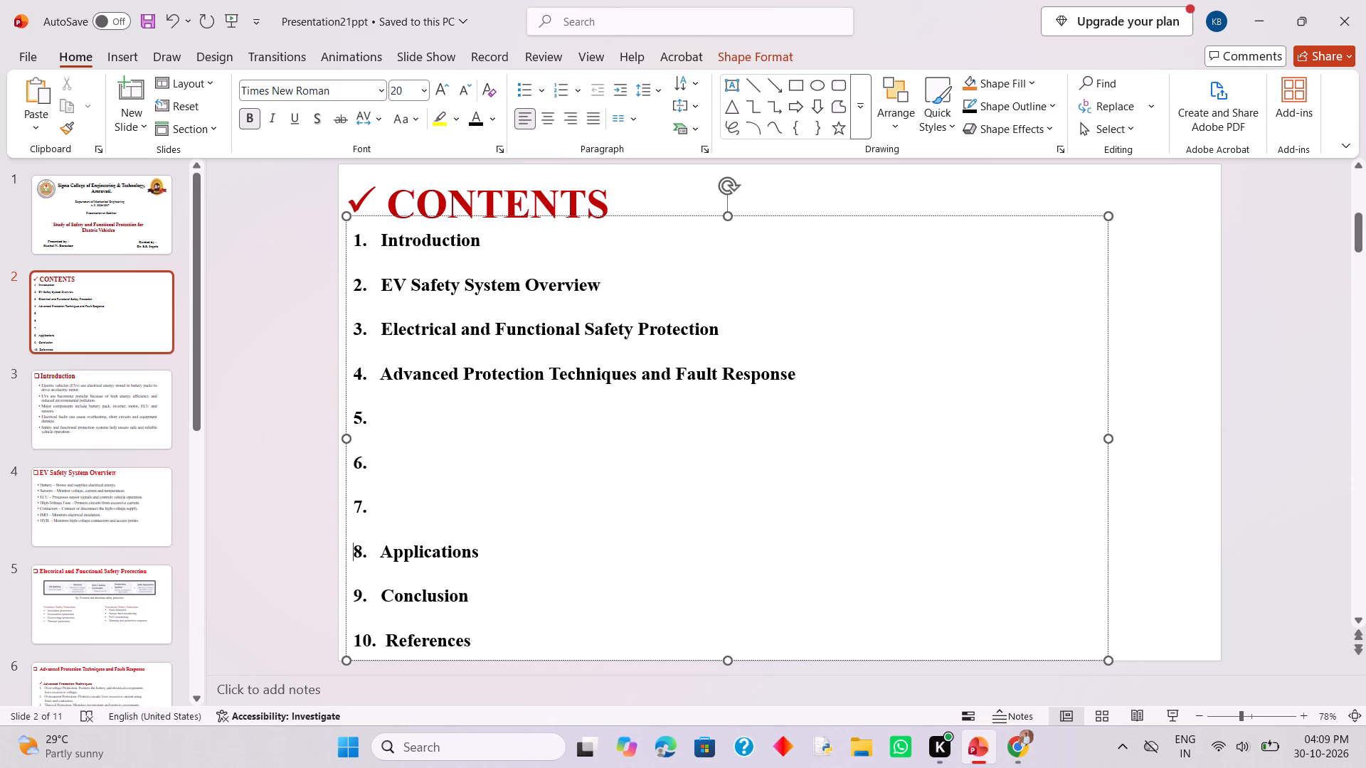
# Review the headings of slides 6, 7 and 8 against the numbered entries on the Contents slide.
pyautogui.scroll(-1, 86, 545)
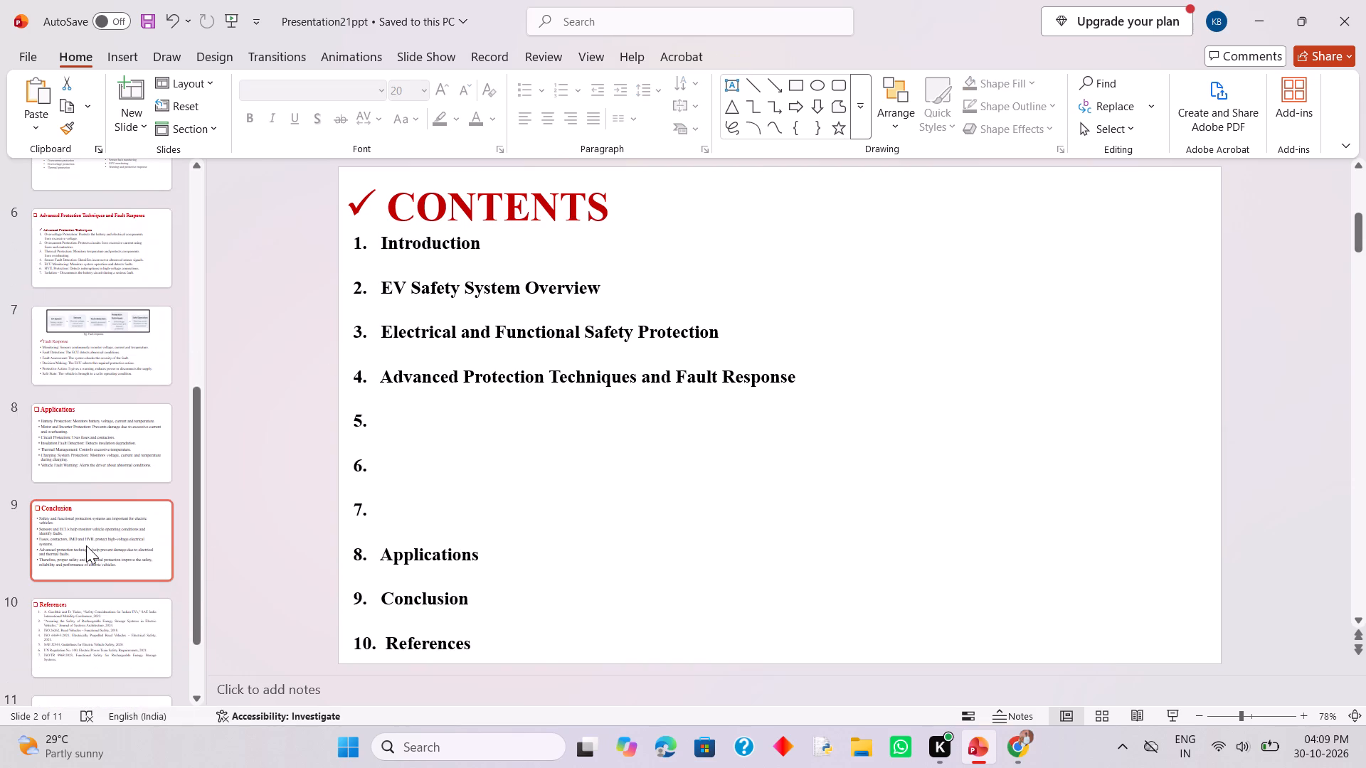
pyautogui.scroll(-1, 86, 545)
pyautogui.click(85, 450)
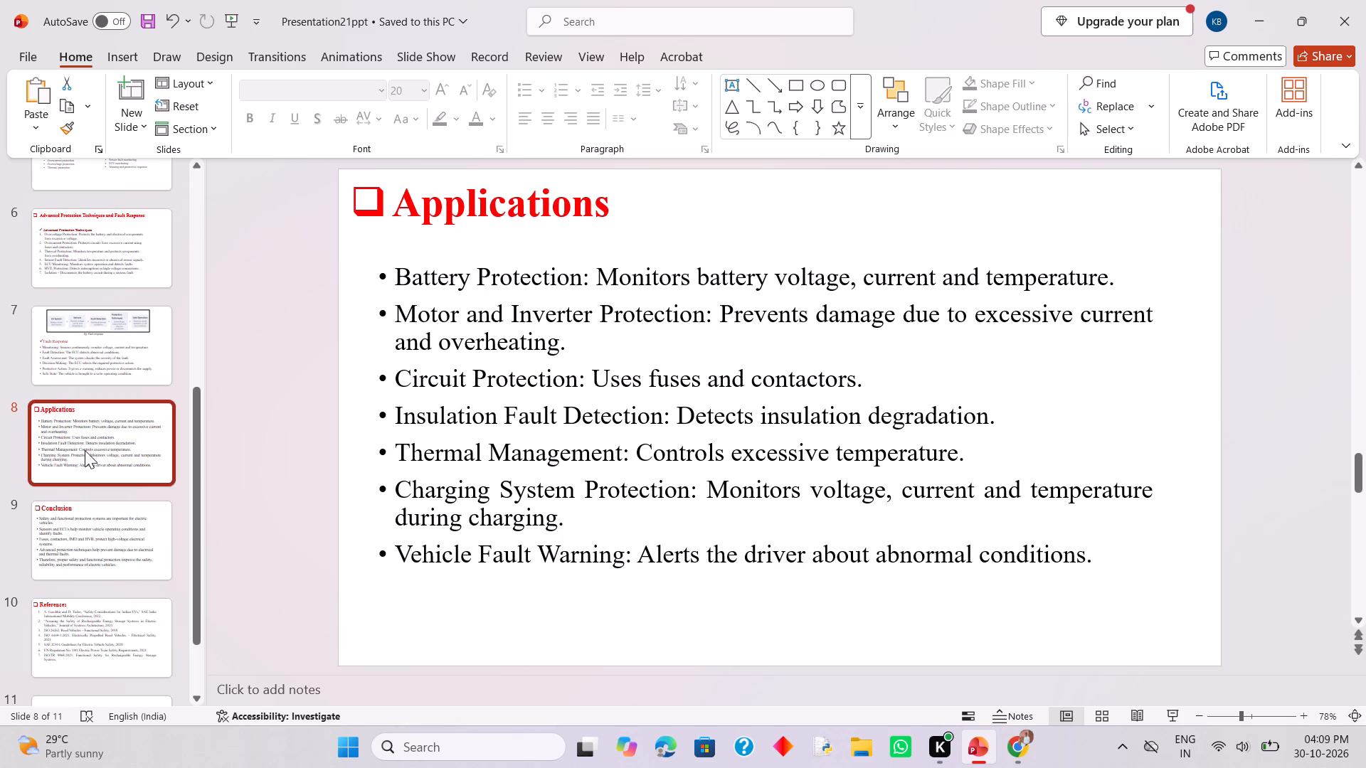
pyautogui.click(88, 336)
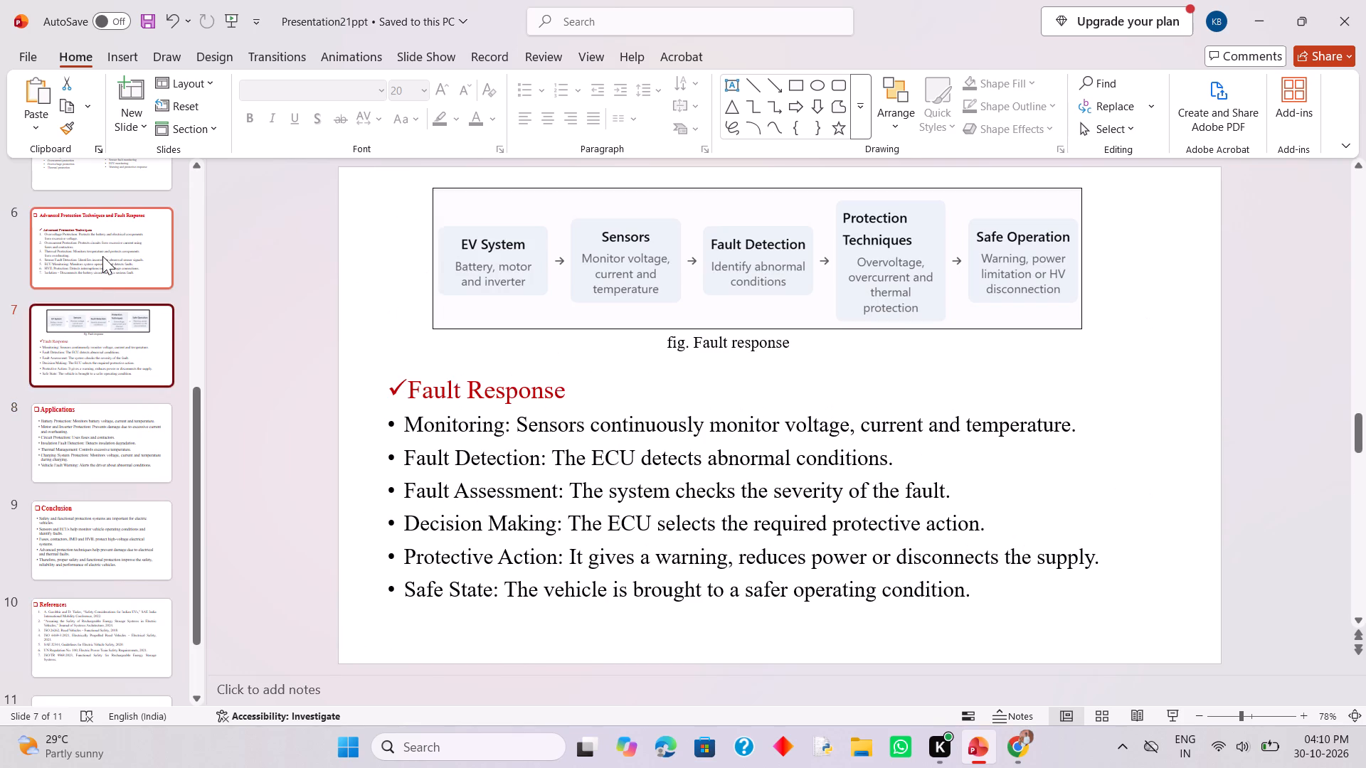
pyautogui.click(108, 237)
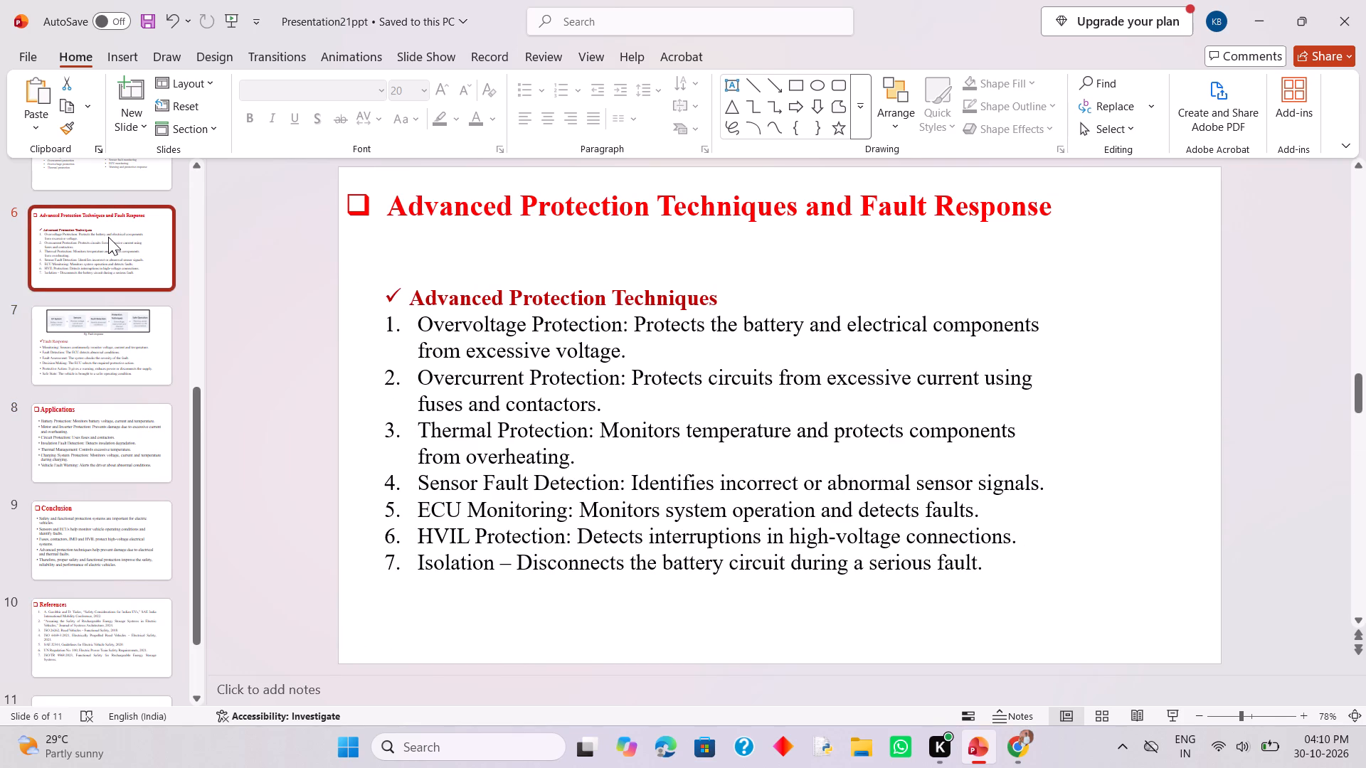
pyautogui.click(90, 427)
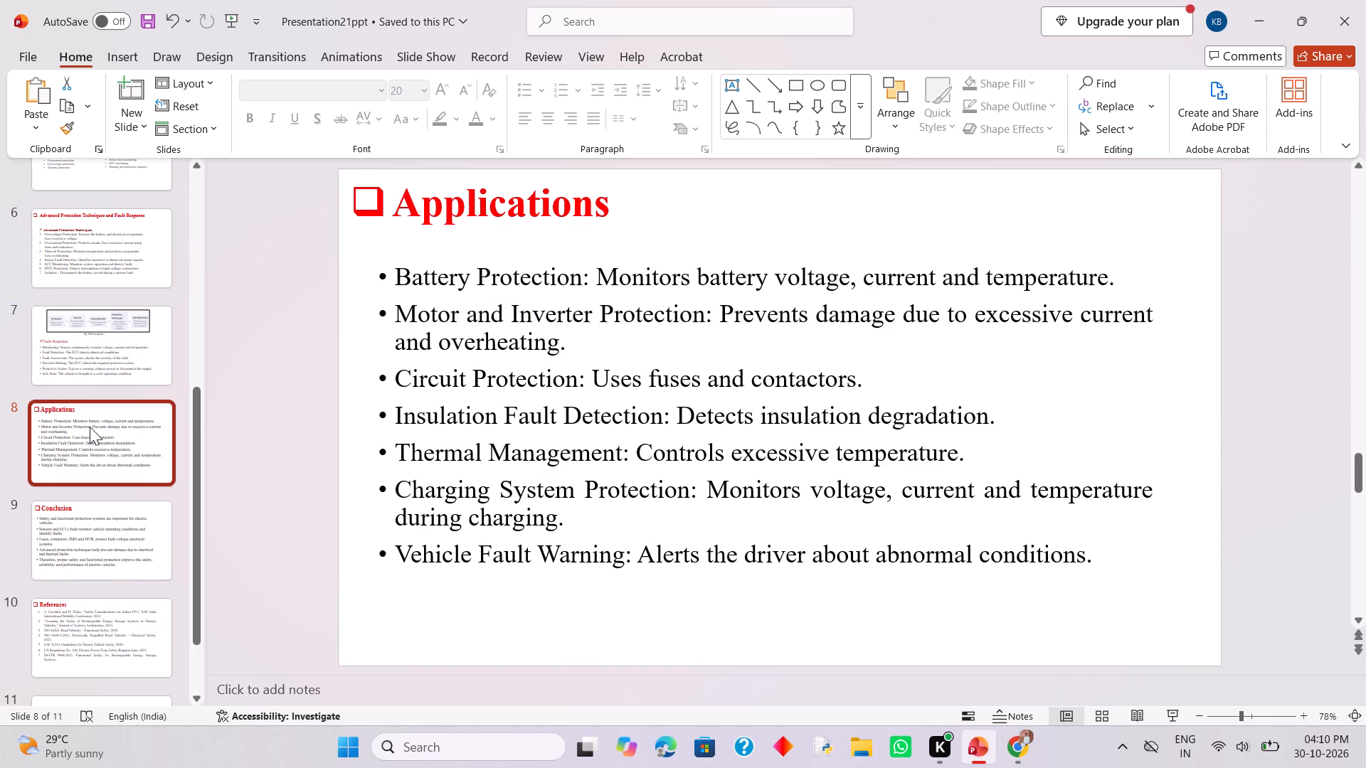
pyautogui.scroll(1, 90, 427)
pyautogui.scroll(6, 77, 333)
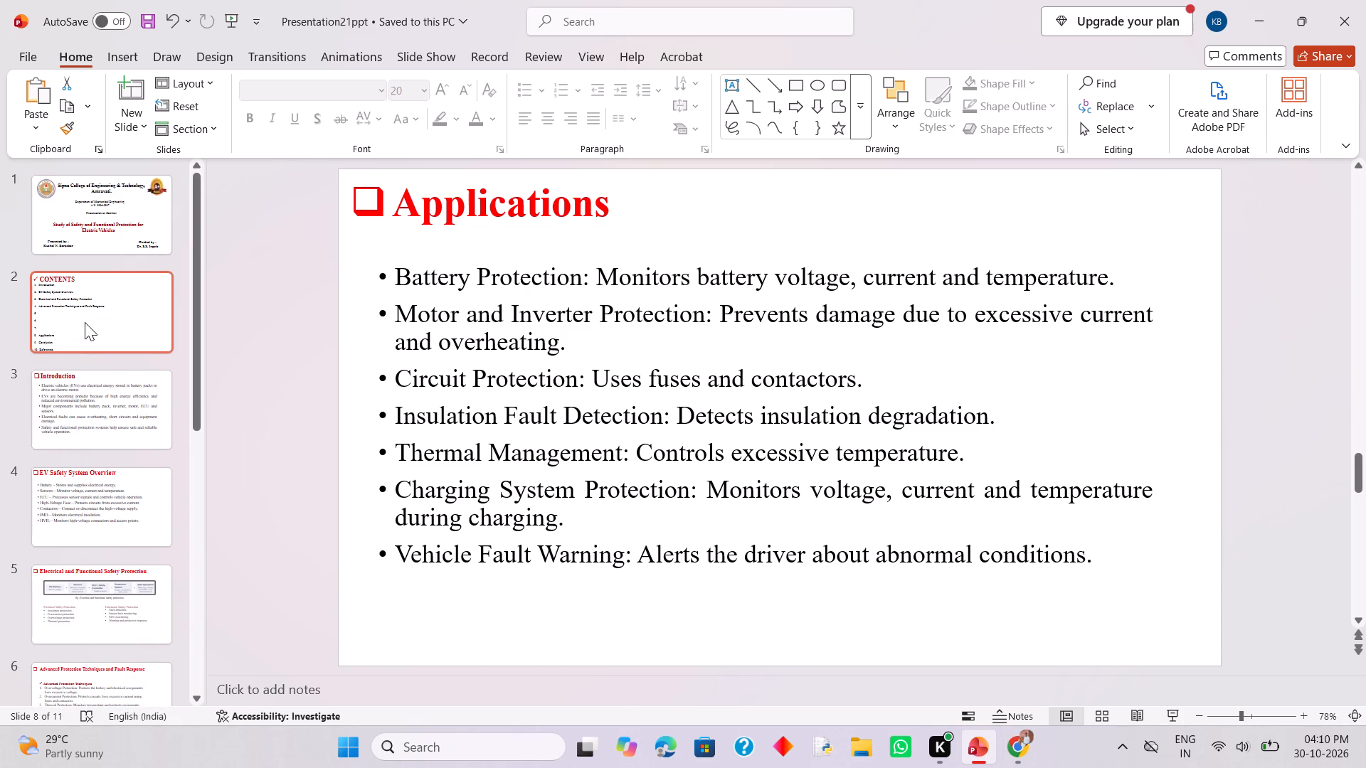
pyautogui.click(85, 322)
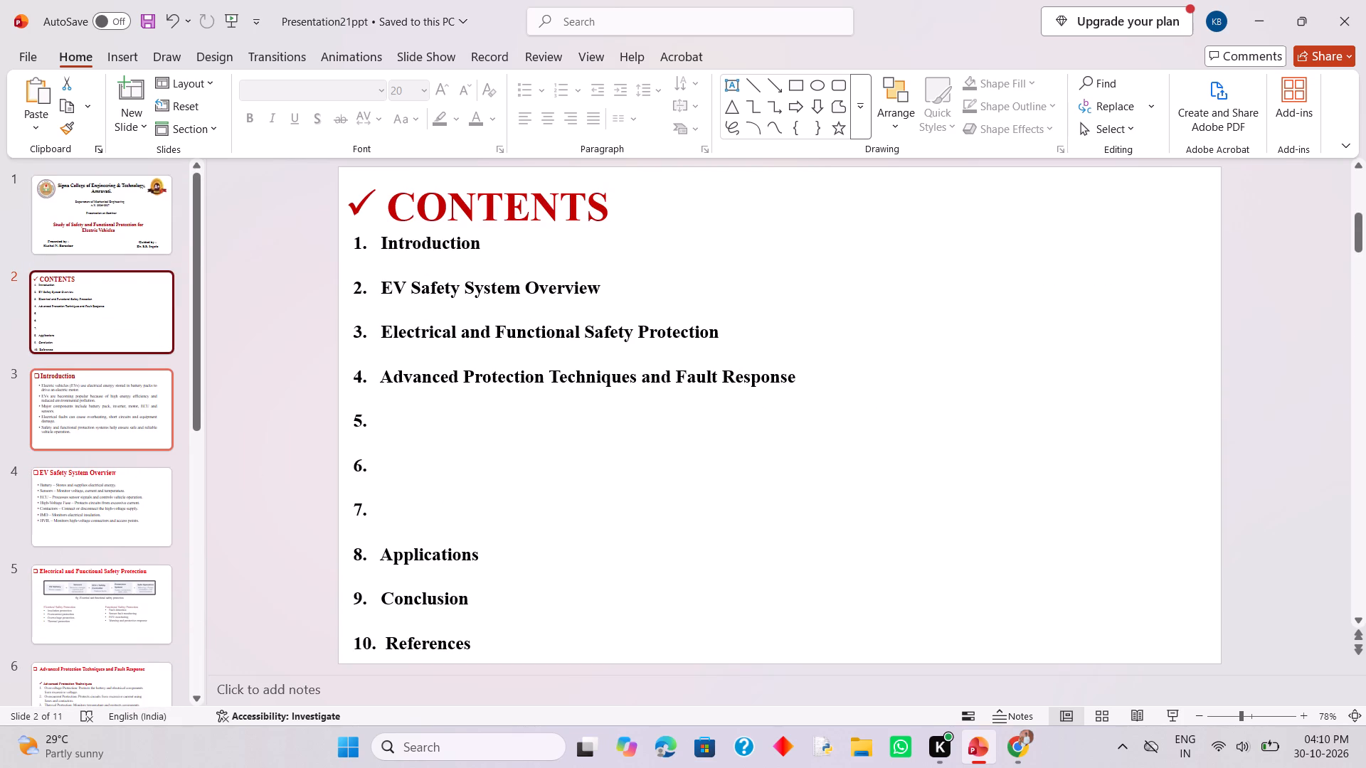
# Delete the empty entries 5, 6 and 7 from the Contents list so "Applications" directly follows entry 4.
pyautogui.click(374, 513)
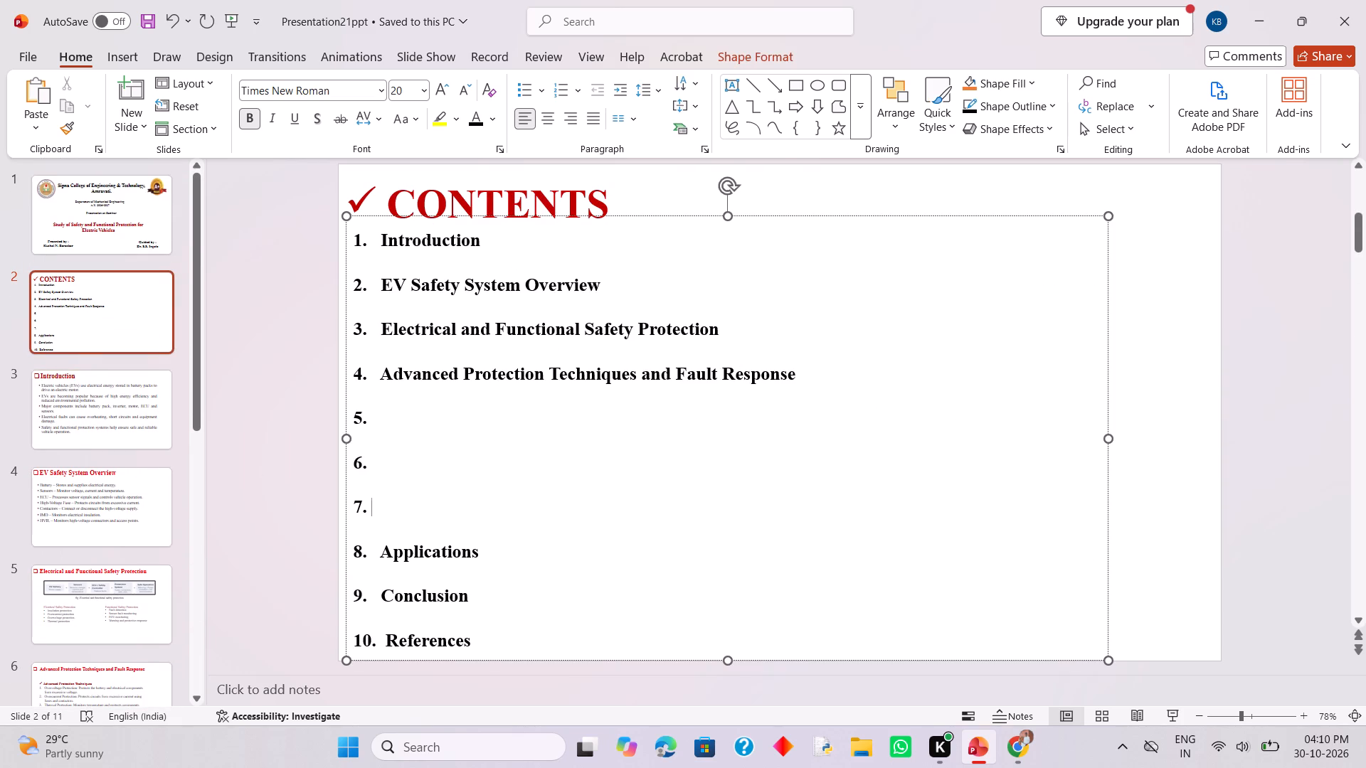
pyautogui.press('BackSpace')
pyautogui.press('BackSpace')
pyautogui.press('BackSpace')
pyautogui.press('BackSpace')
pyautogui.press('BackSpace')
pyautogui.press('BackSpace')
pyautogui.press('BackSpace')
pyautogui.press('BackSpace')
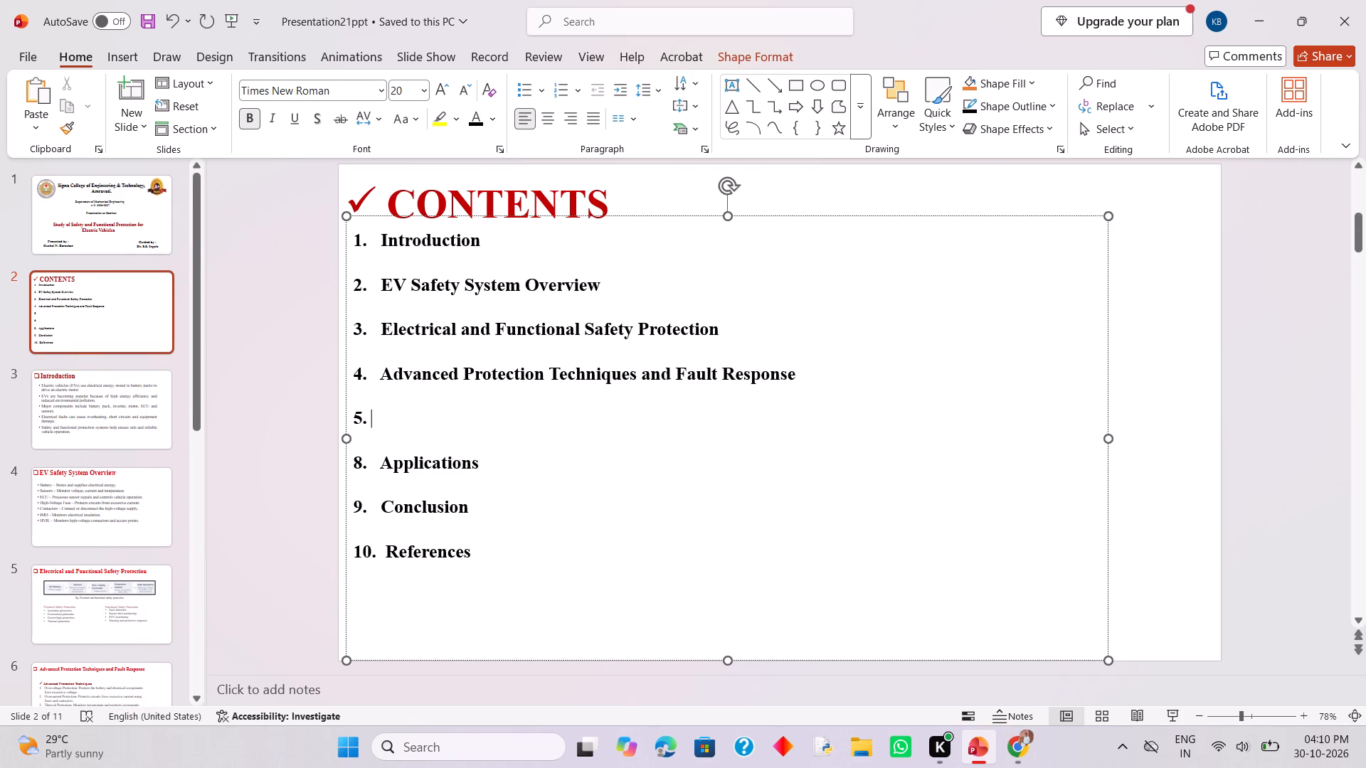
pyautogui.press('BackSpace')
pyautogui.press('BackSpace')
pyautogui.press('BackSpace')
pyautogui.press('BackSpace')
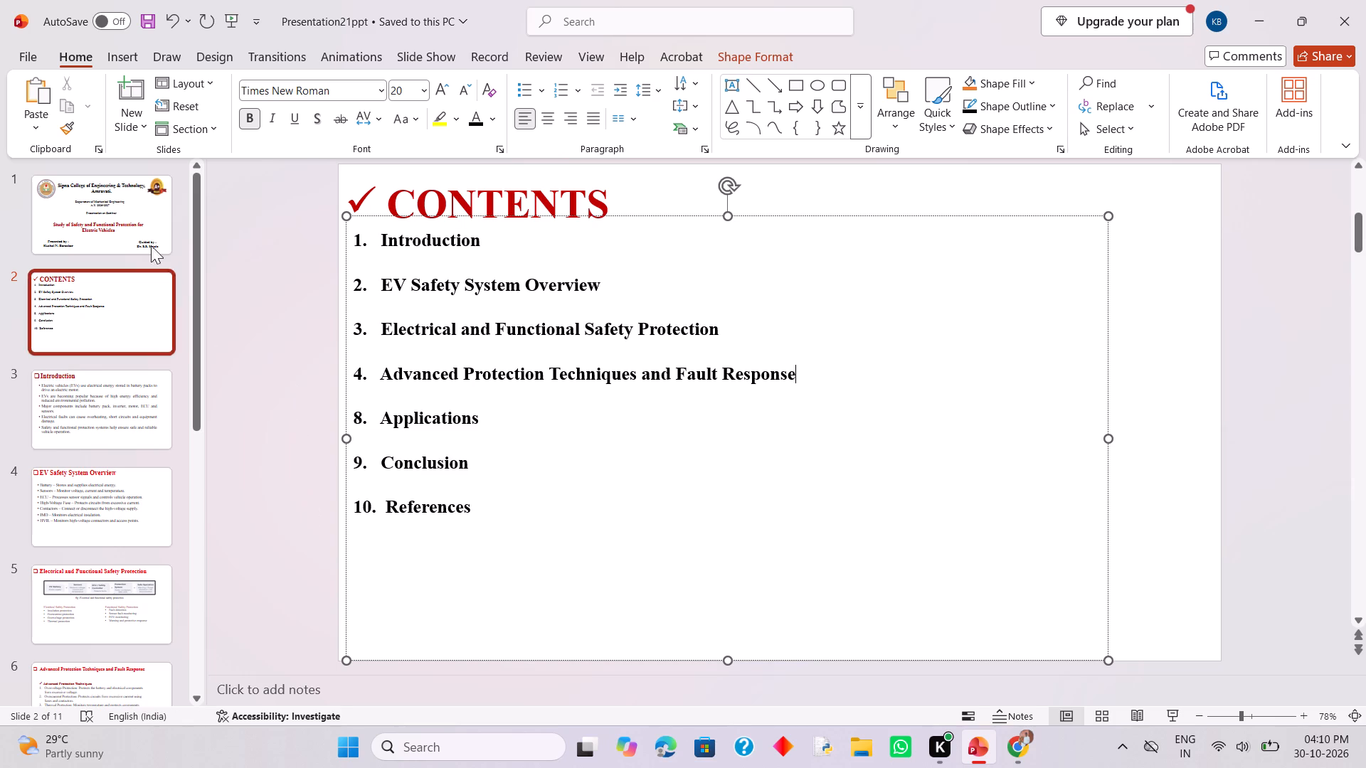
# Colour the "Introduction" heading on slide 3 standard Red, matching the headings on slides 4 and 5.
pyautogui.click(132, 210)
pyautogui.click(132, 311)
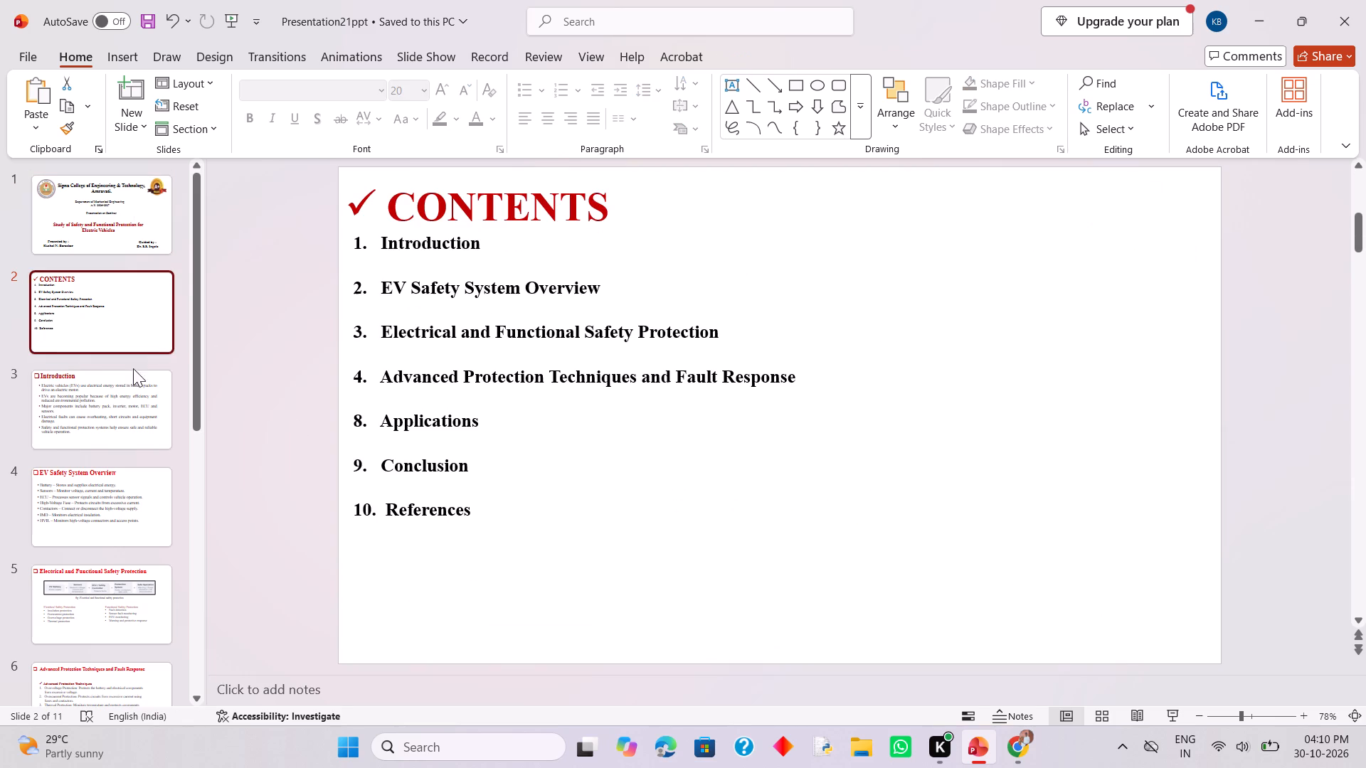
pyautogui.click(134, 388)
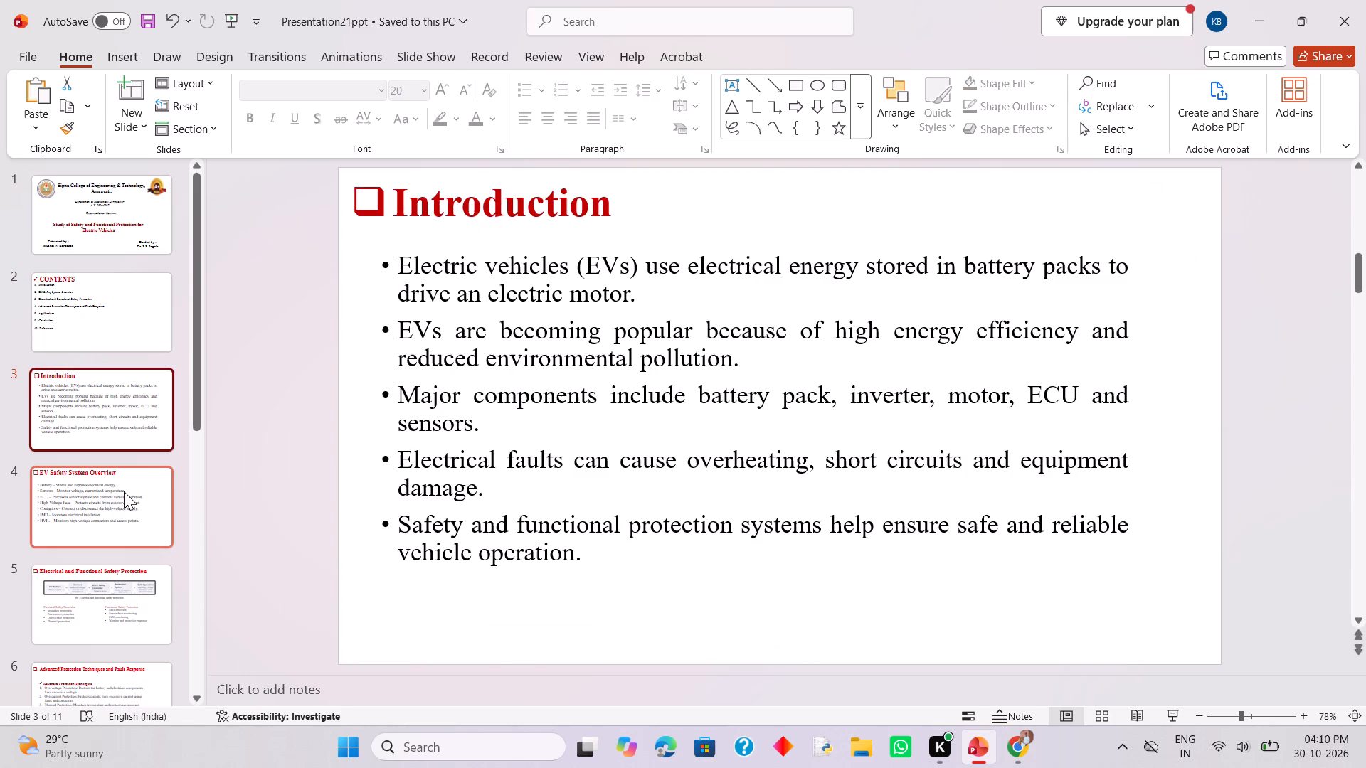
pyautogui.click(124, 491)
pyautogui.click(104, 597)
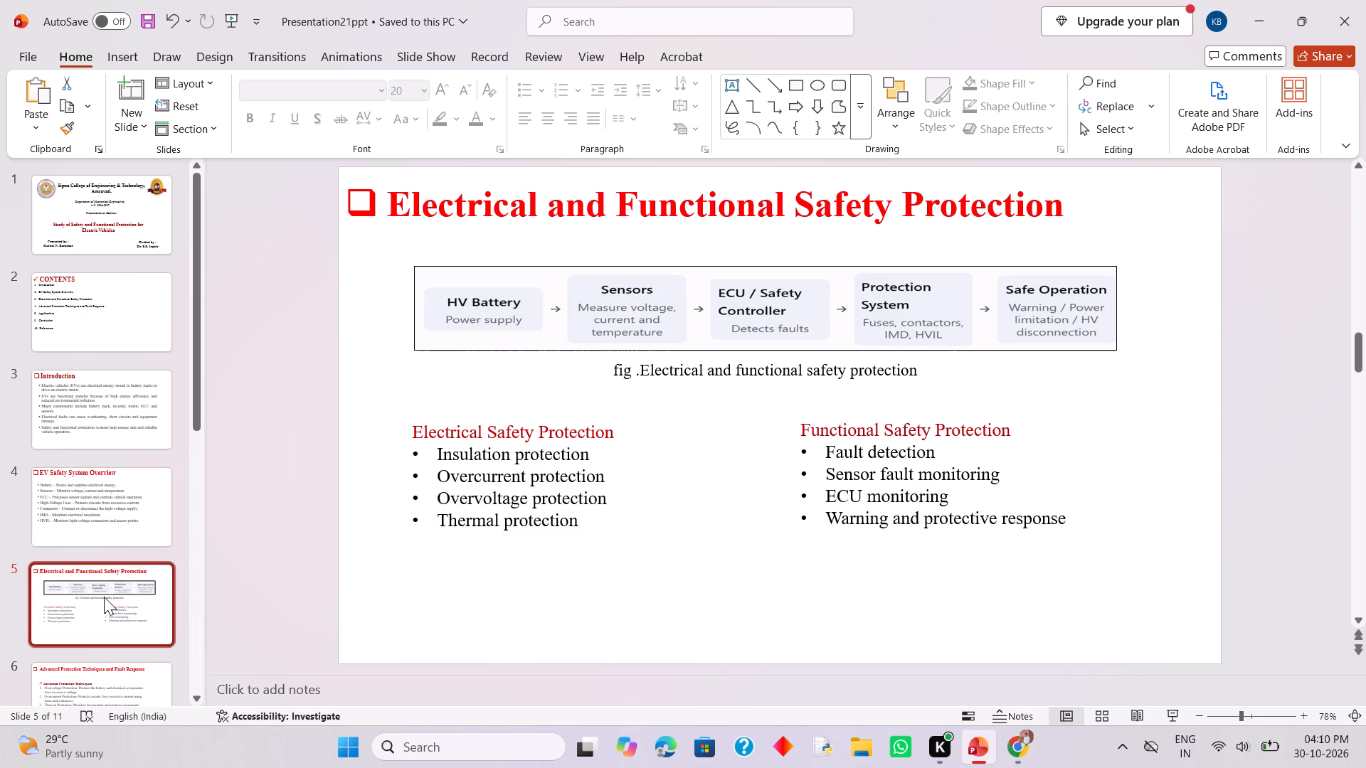
pyautogui.click(121, 396)
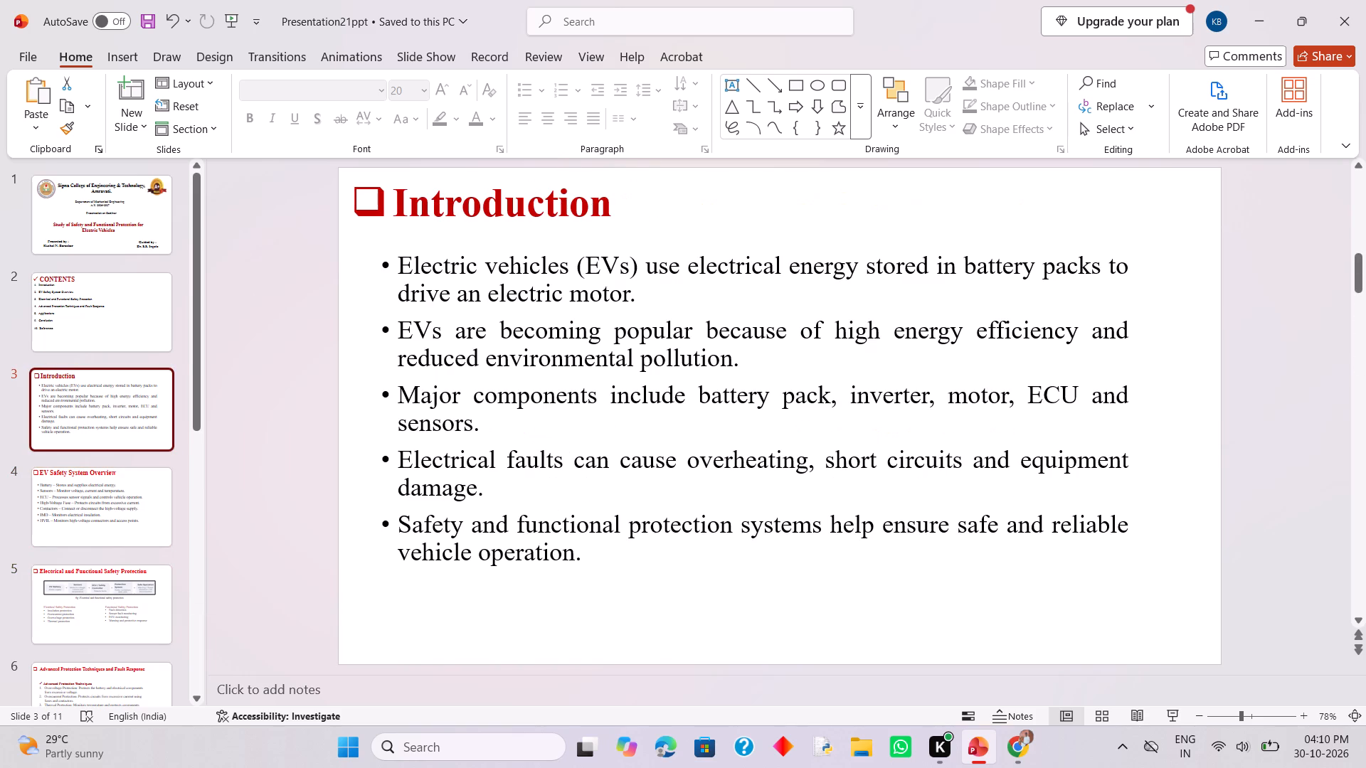
pyautogui.click(629, 188)
pyautogui.click(624, 208)
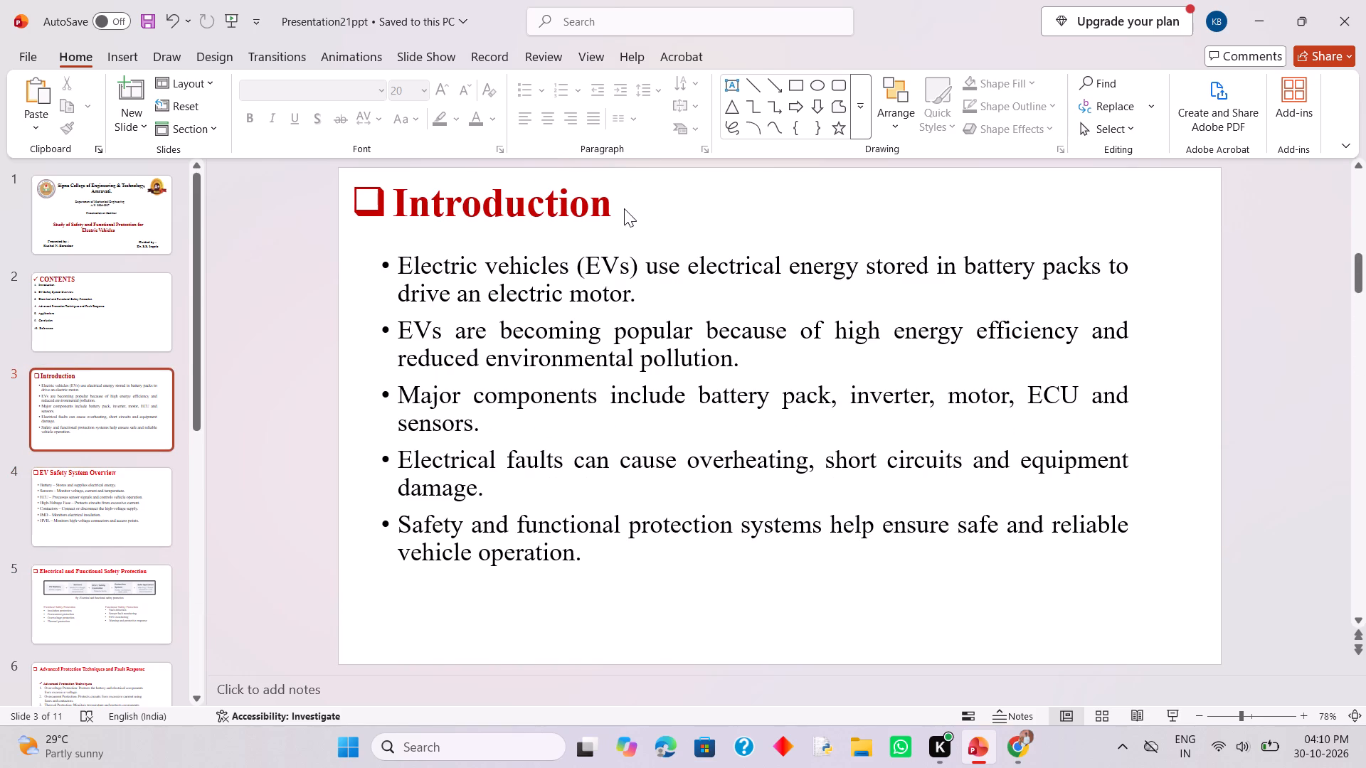
pyautogui.click(608, 203)
pyautogui.moveTo(608, 203); pyautogui.dragTo(454, 199)
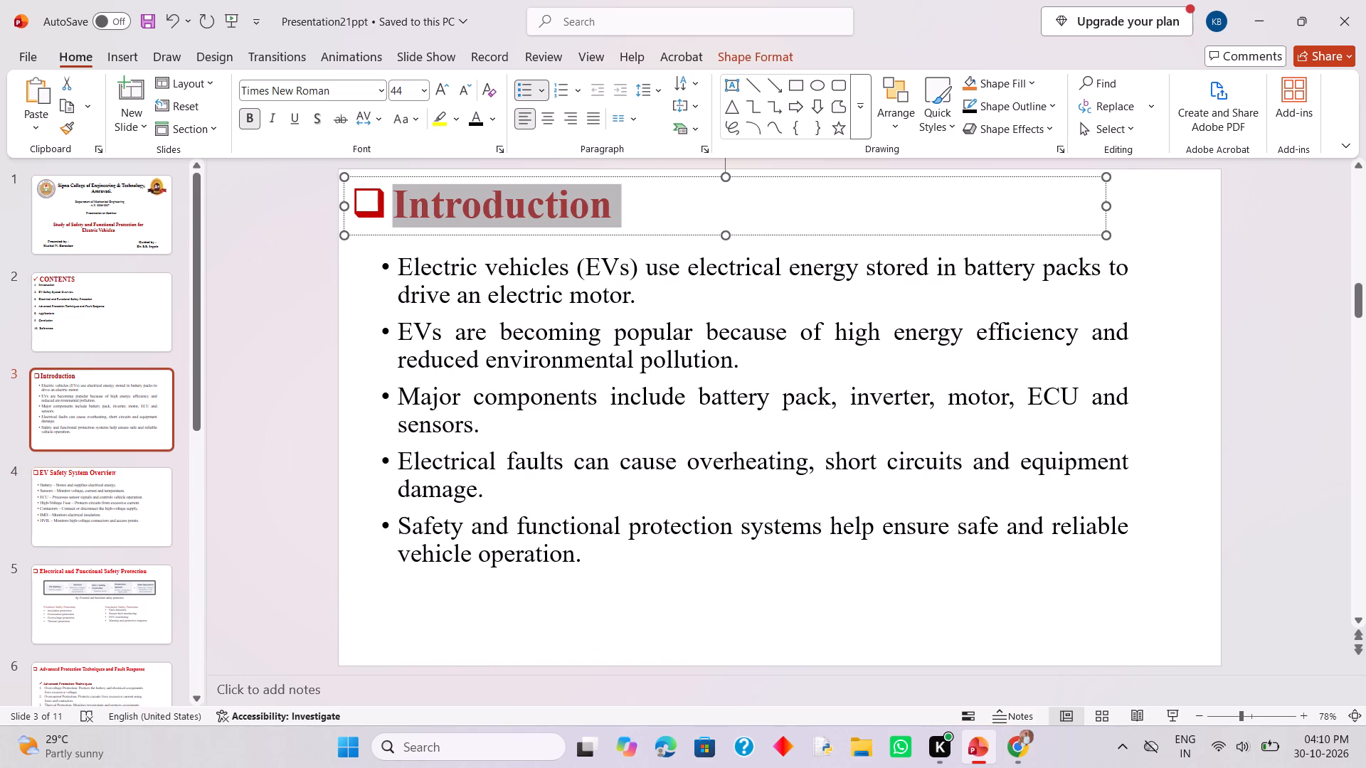
pyautogui.moveTo(454, 199); pyautogui.dragTo(450, 198)
pyautogui.click(487, 118)
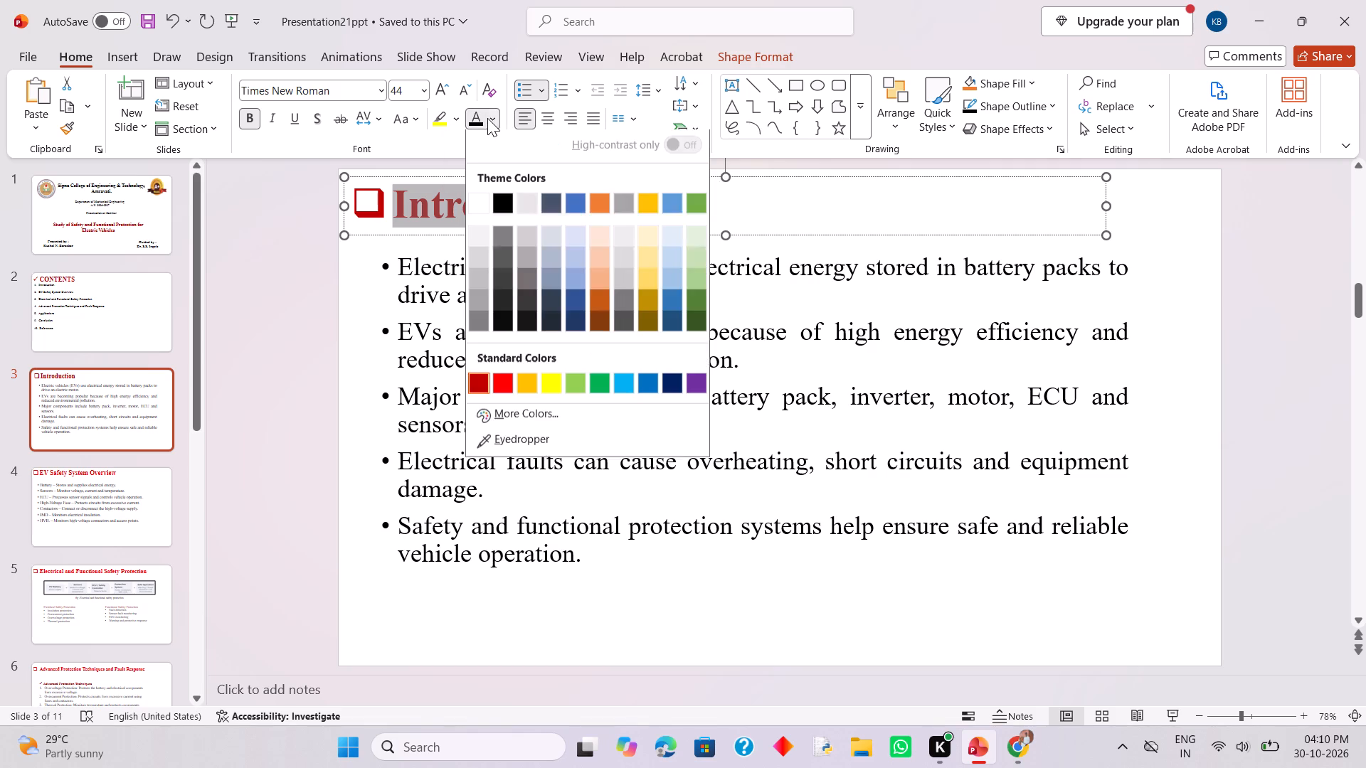
pyautogui.click(500, 385)
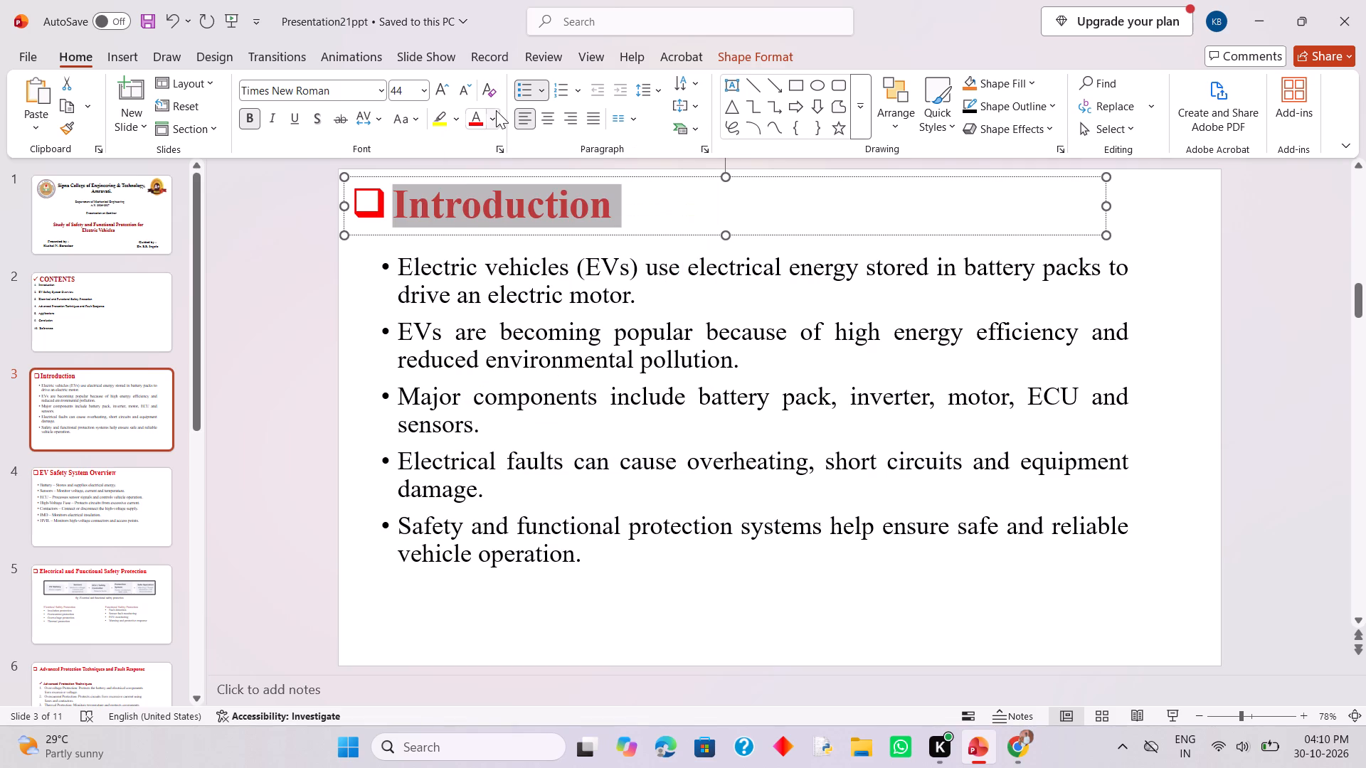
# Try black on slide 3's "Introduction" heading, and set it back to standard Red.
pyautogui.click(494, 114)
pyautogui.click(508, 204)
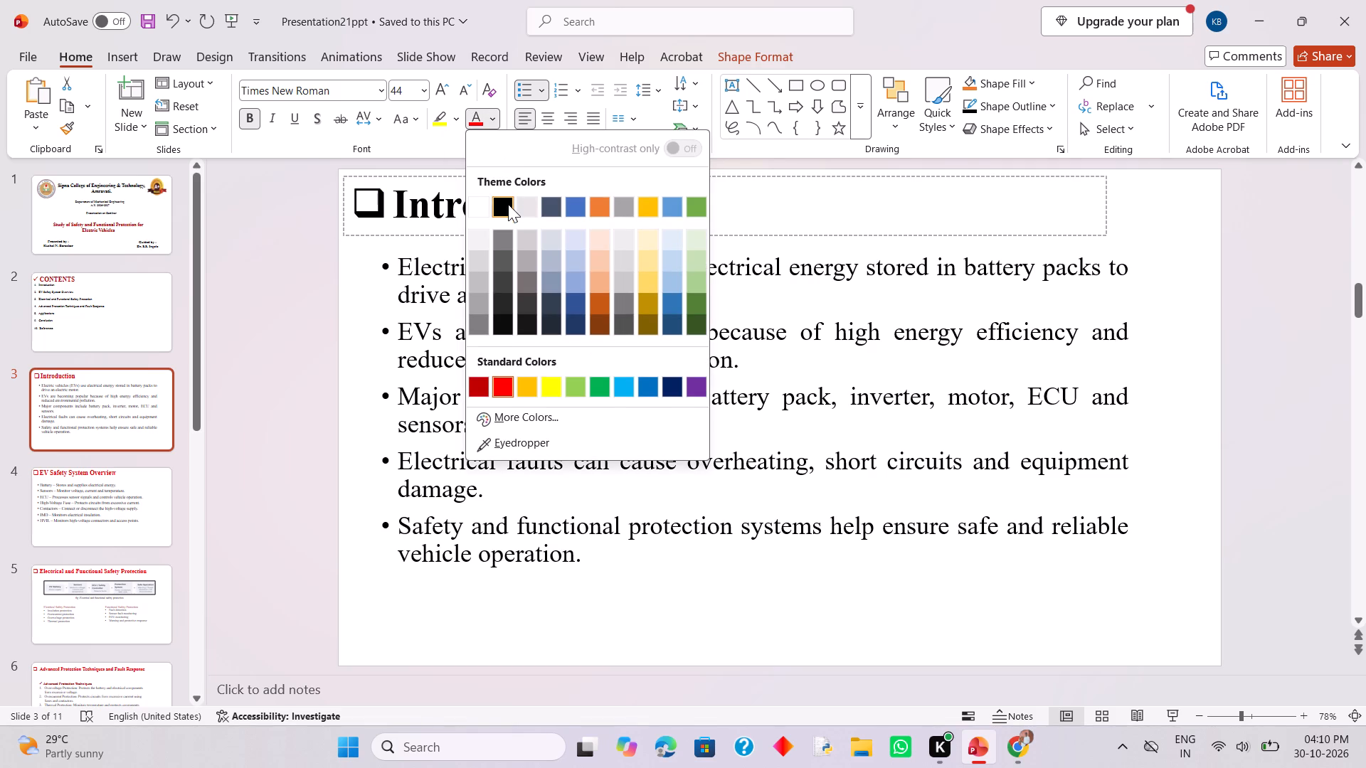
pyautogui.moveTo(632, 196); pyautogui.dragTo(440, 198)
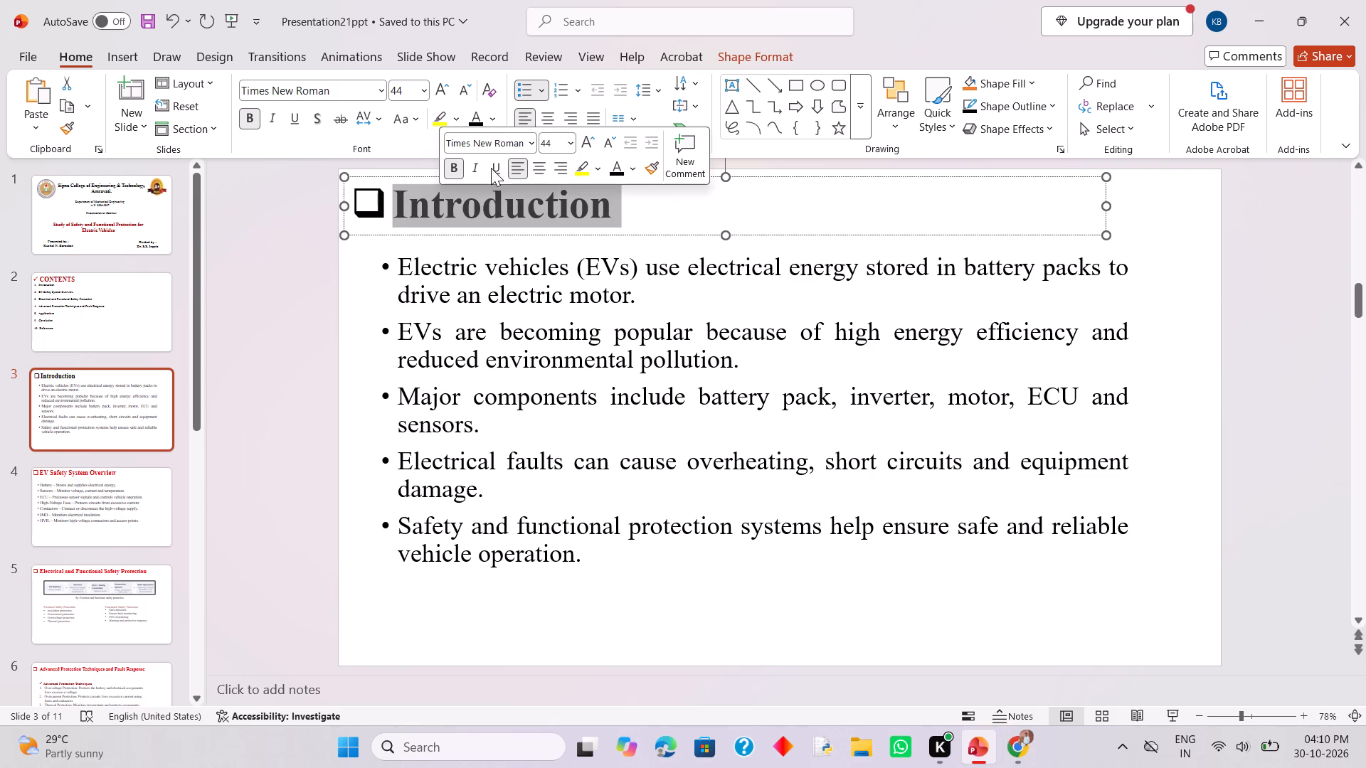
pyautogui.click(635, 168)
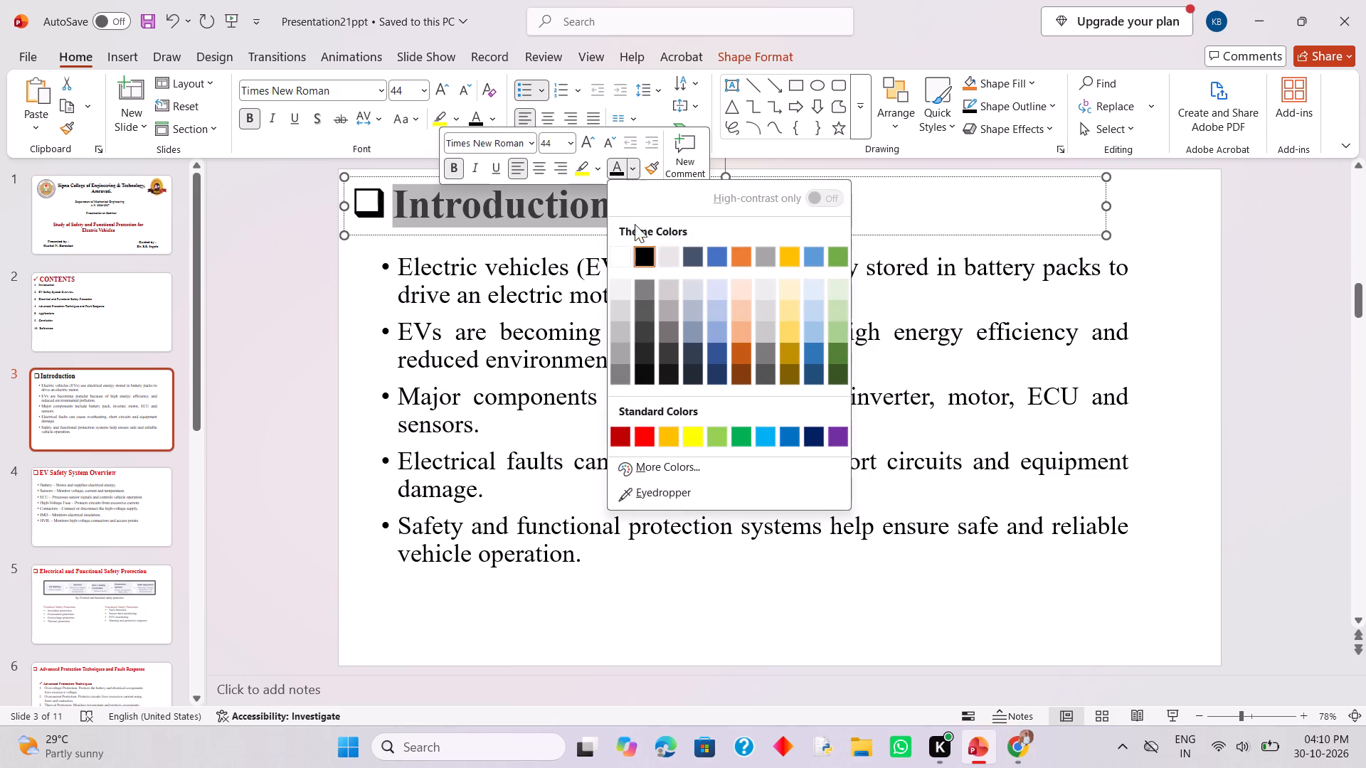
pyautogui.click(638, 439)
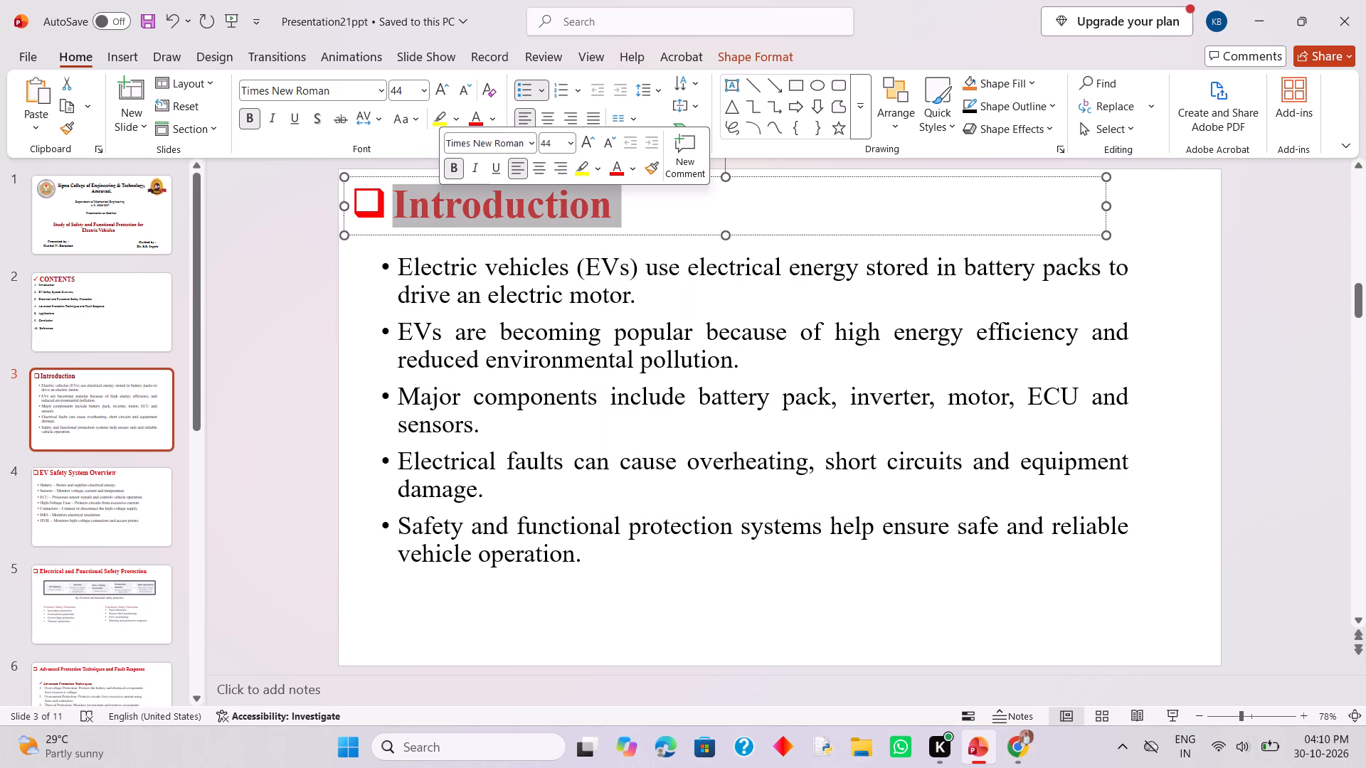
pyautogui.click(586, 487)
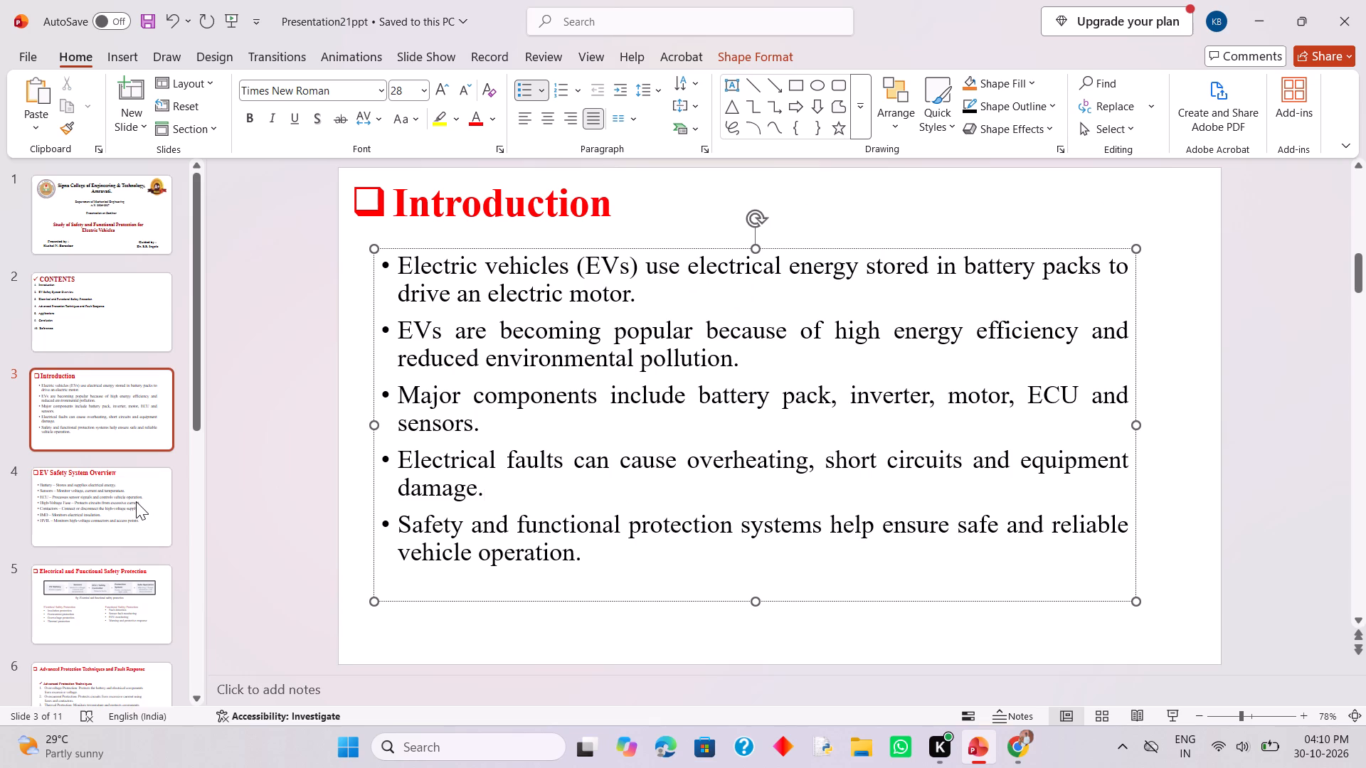
# Check the headings on the following slides and renumber the "Applications" entry on the Contents slide as 5.
pyautogui.click(136, 501)
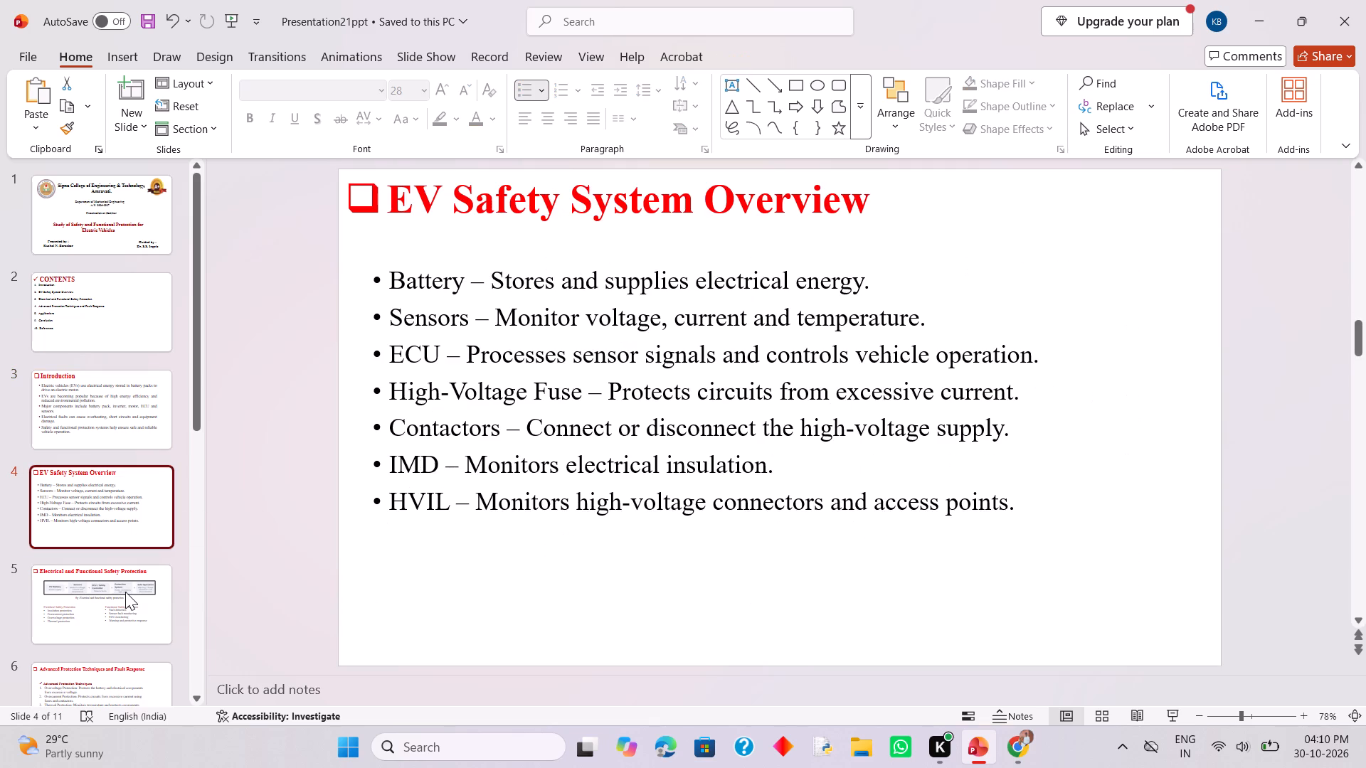
pyautogui.click(125, 592)
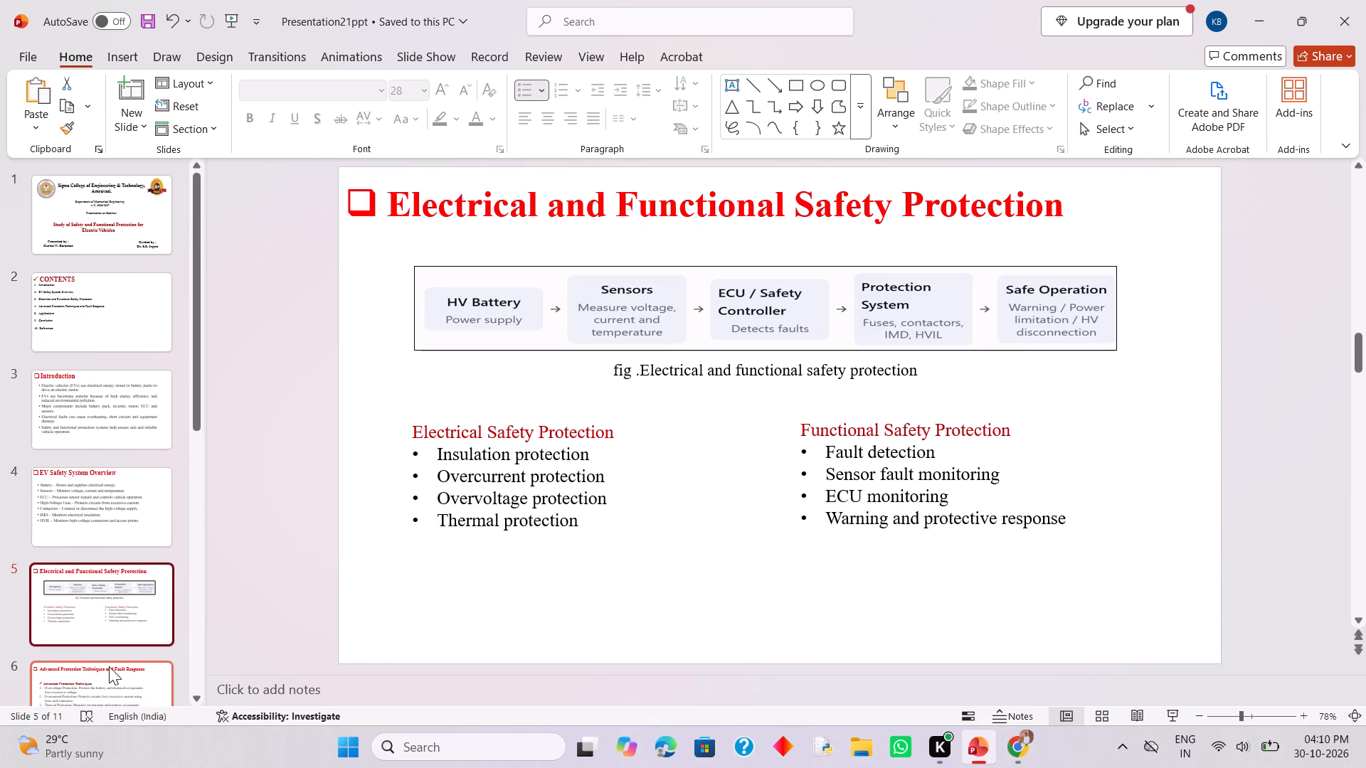
pyautogui.click(109, 666)
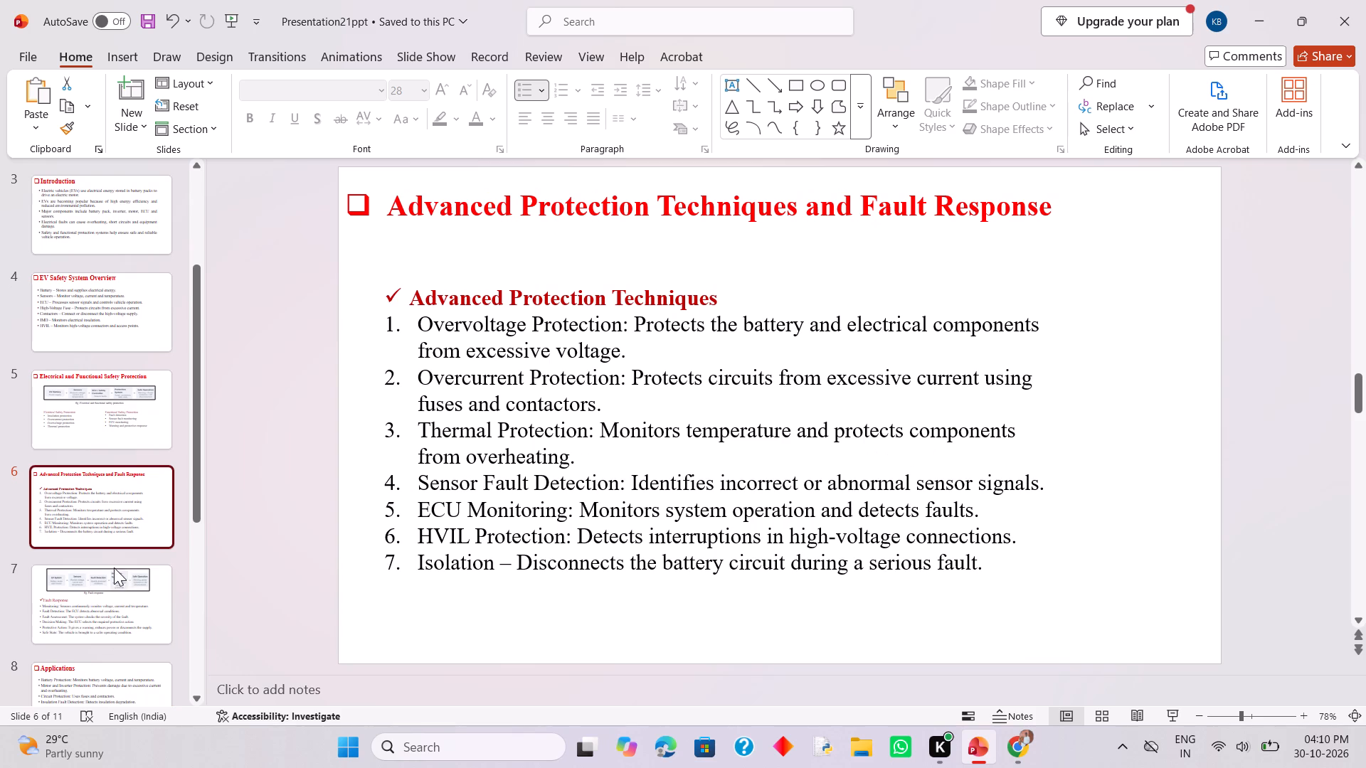
pyautogui.click(97, 683)
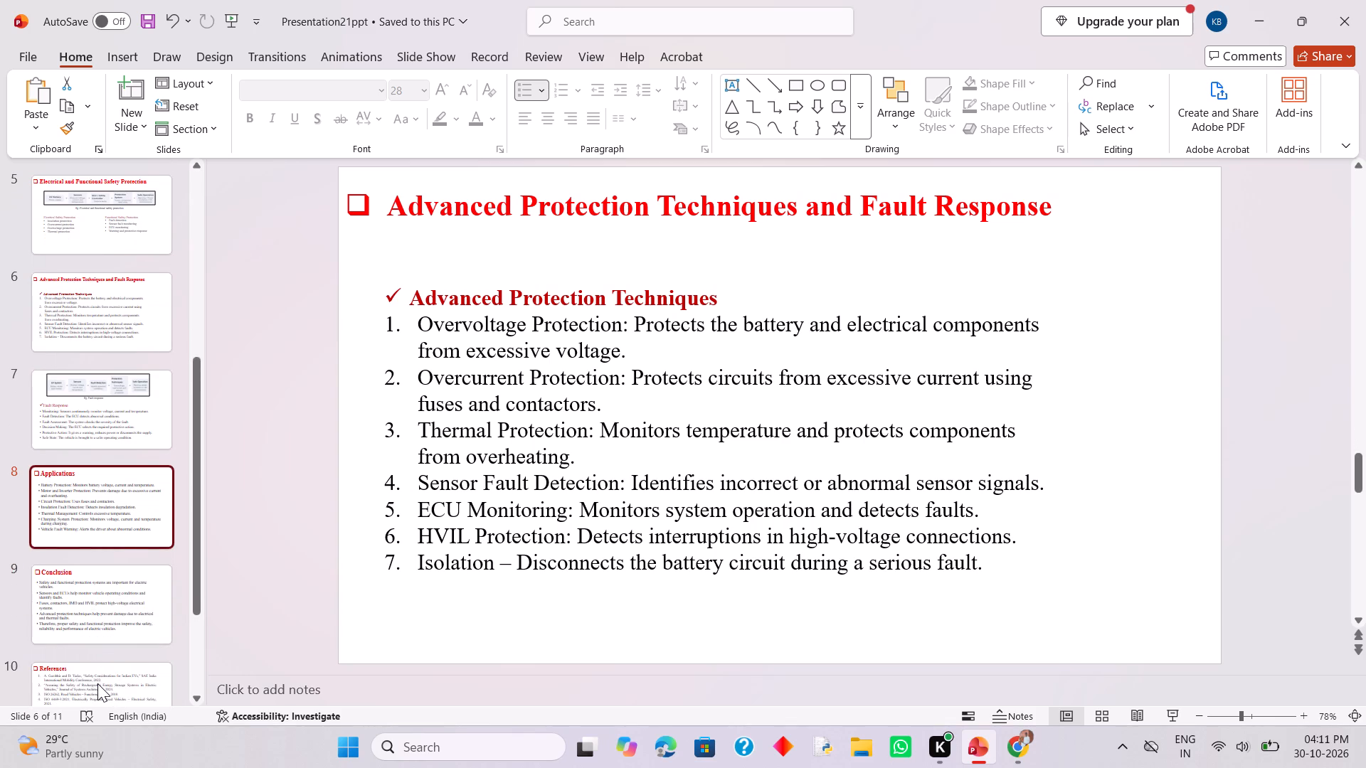
pyautogui.scroll(6, 132, 521)
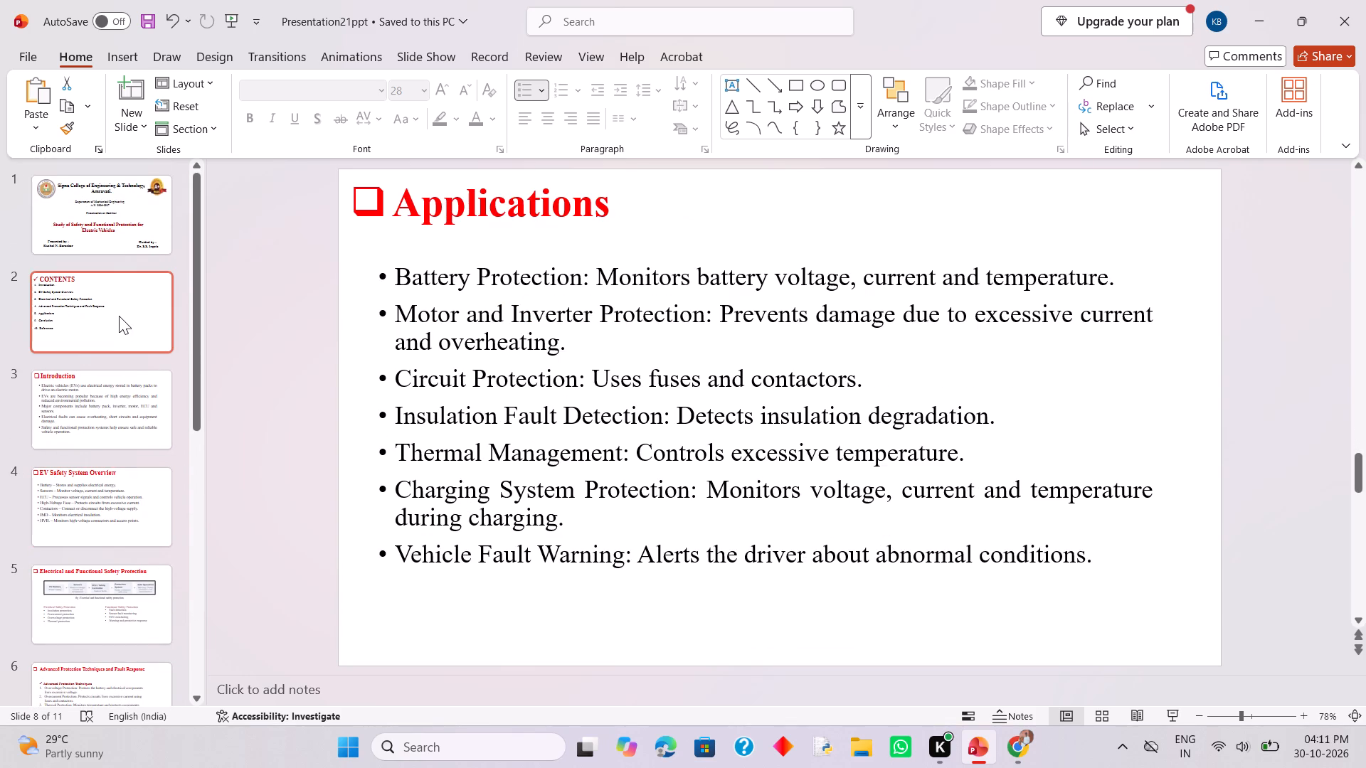
pyautogui.click(119, 316)
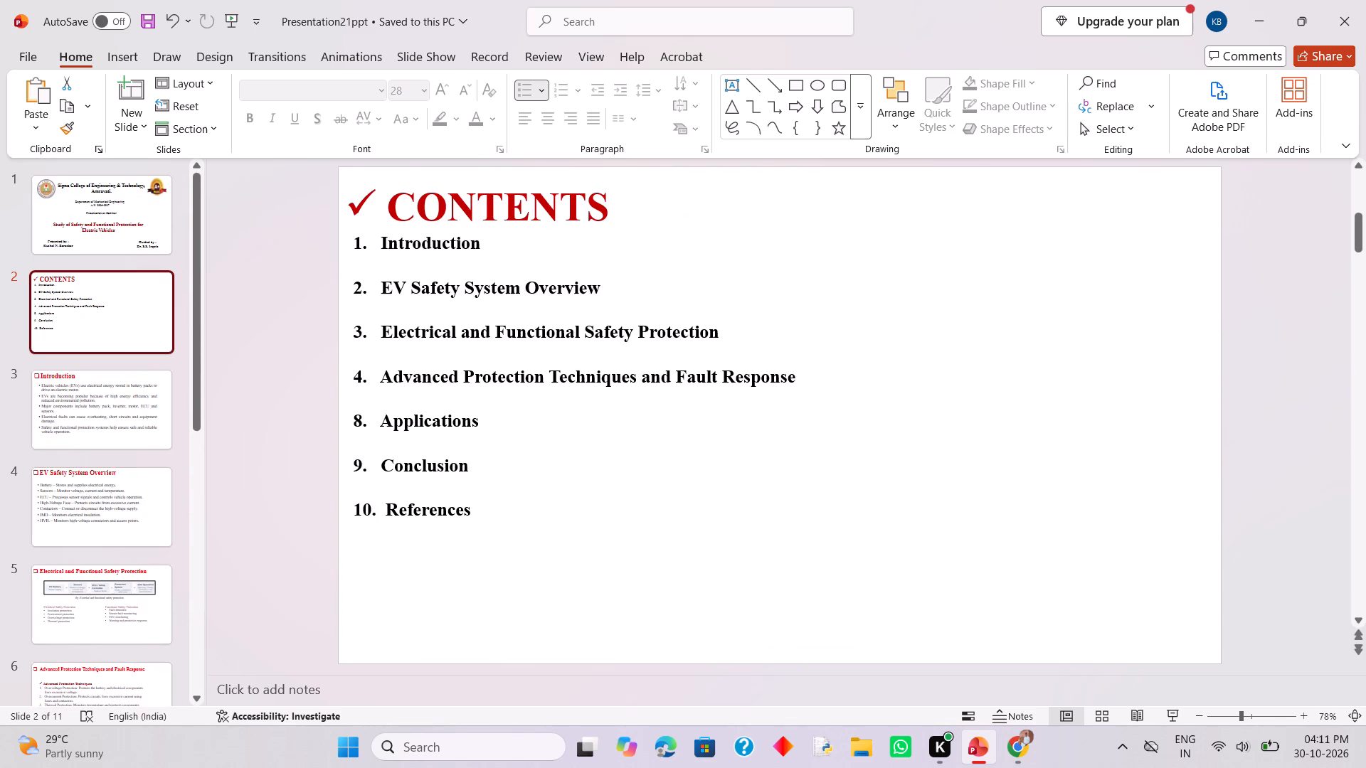
pyautogui.click(367, 420)
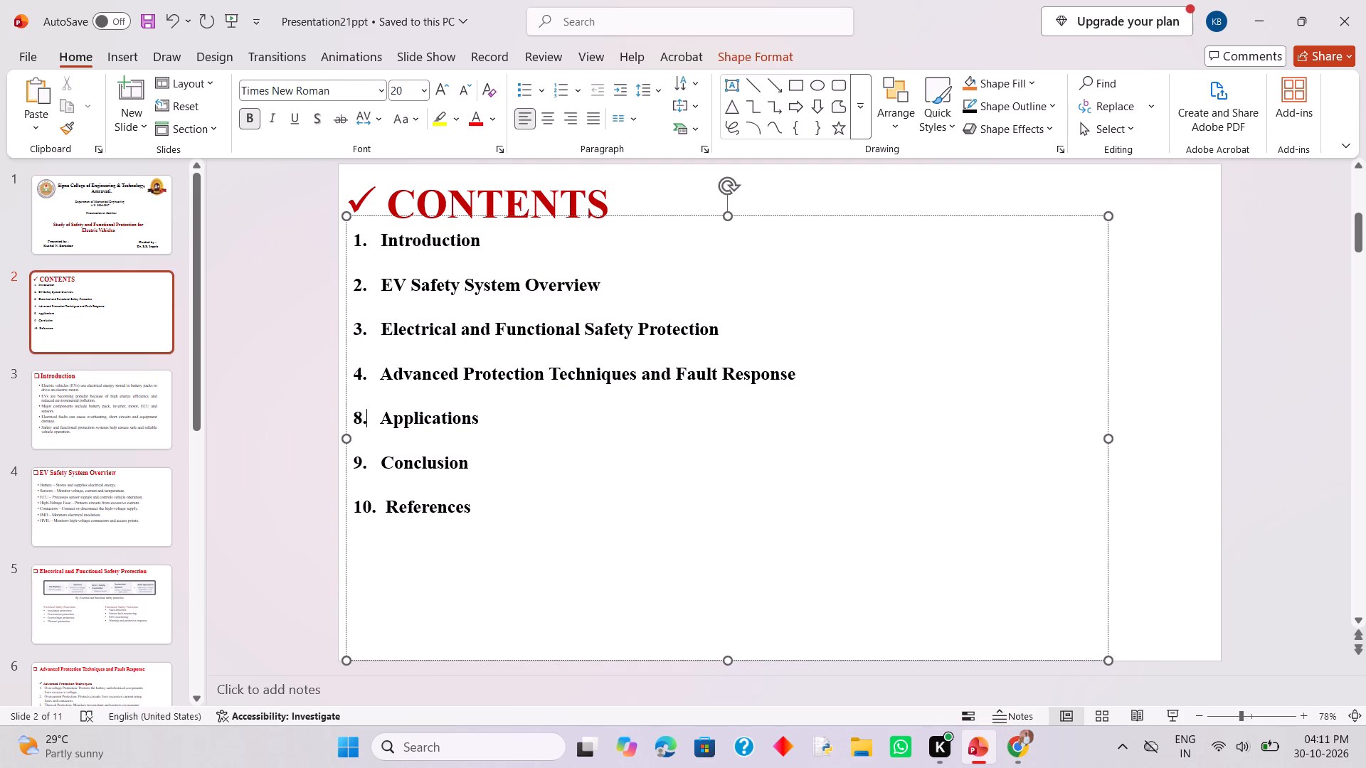
pyautogui.press('BackSpace')
pyautogui.press('BackSpace')
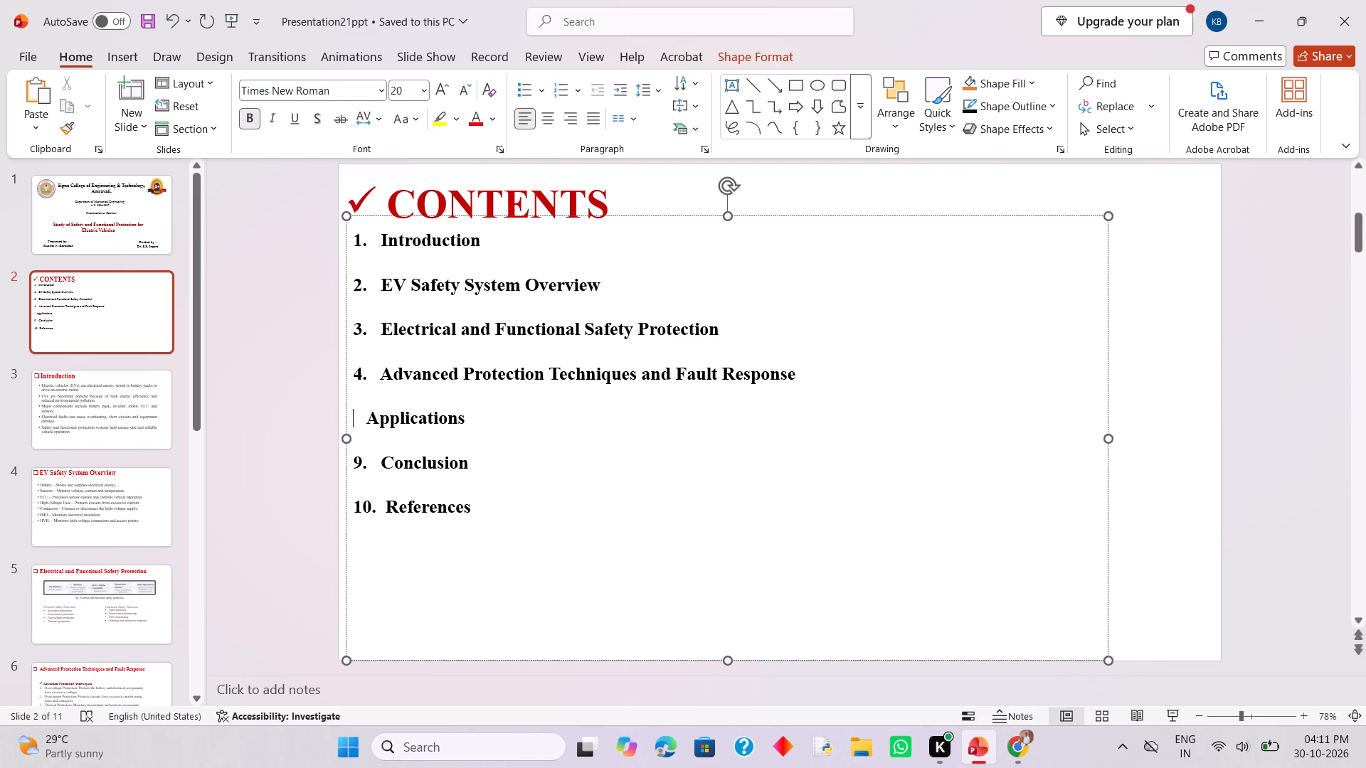
pyautogui.write('5.')
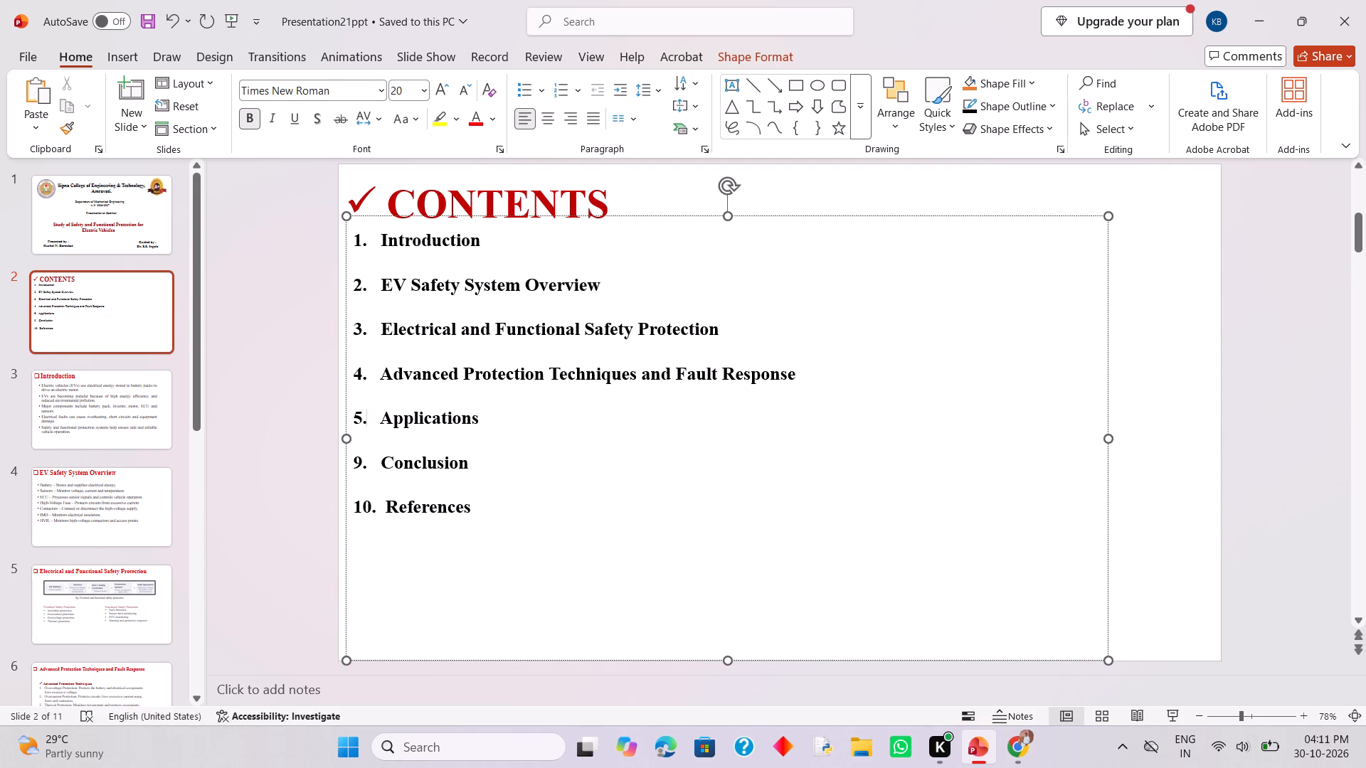
# Renumber the last two Contents entries, making "Conclusion" 6 and "References" 7.
pyautogui.click(364, 463)
pyautogui.press('BackSpace')
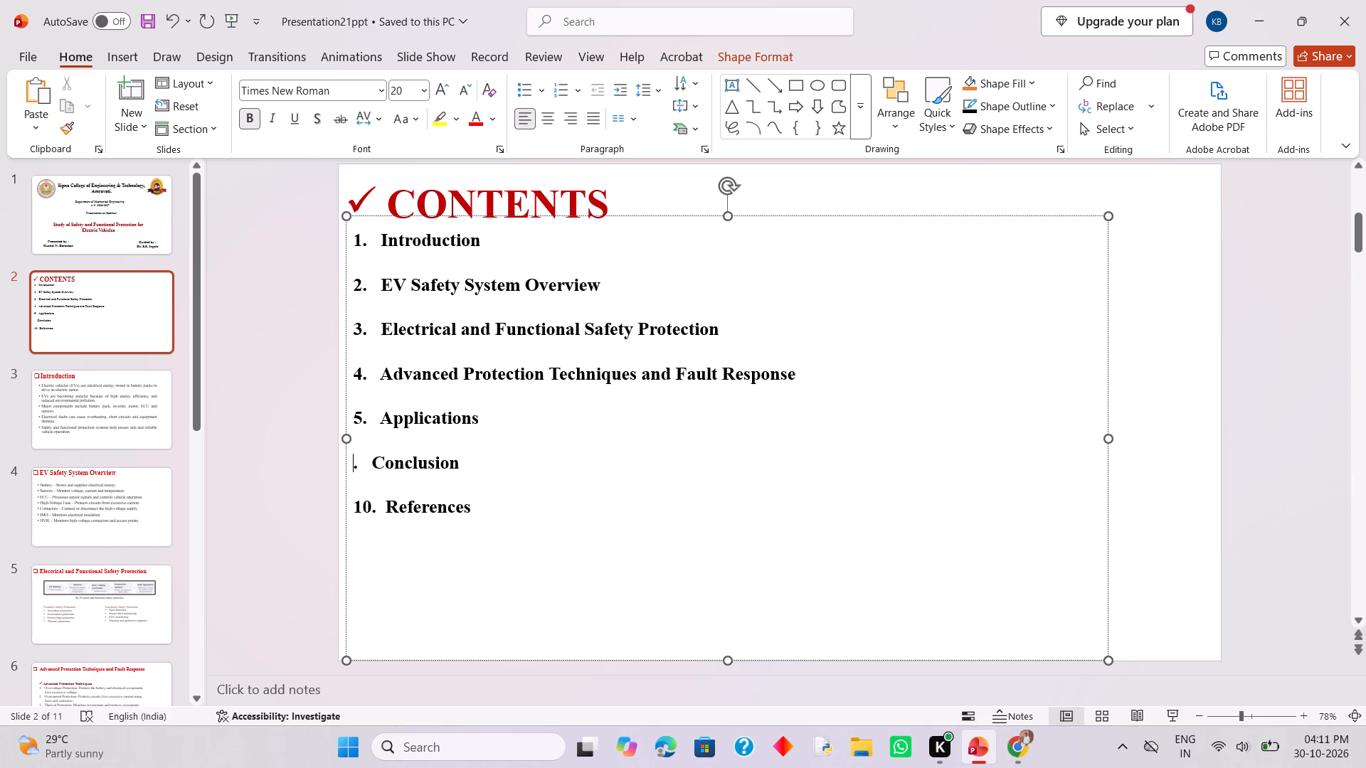
pyautogui.press('6')
pyautogui.press('Down')
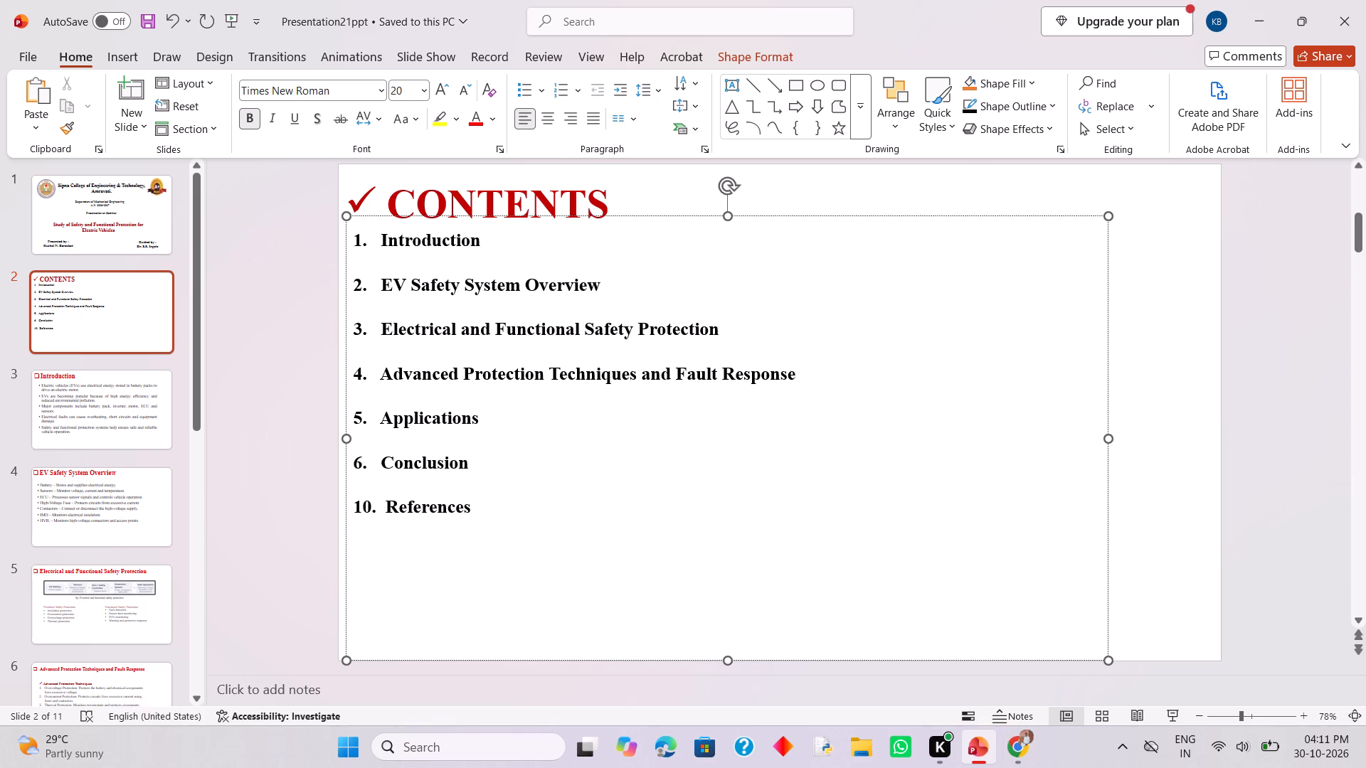
pyautogui.press('Right')
pyautogui.press('BackSpace')
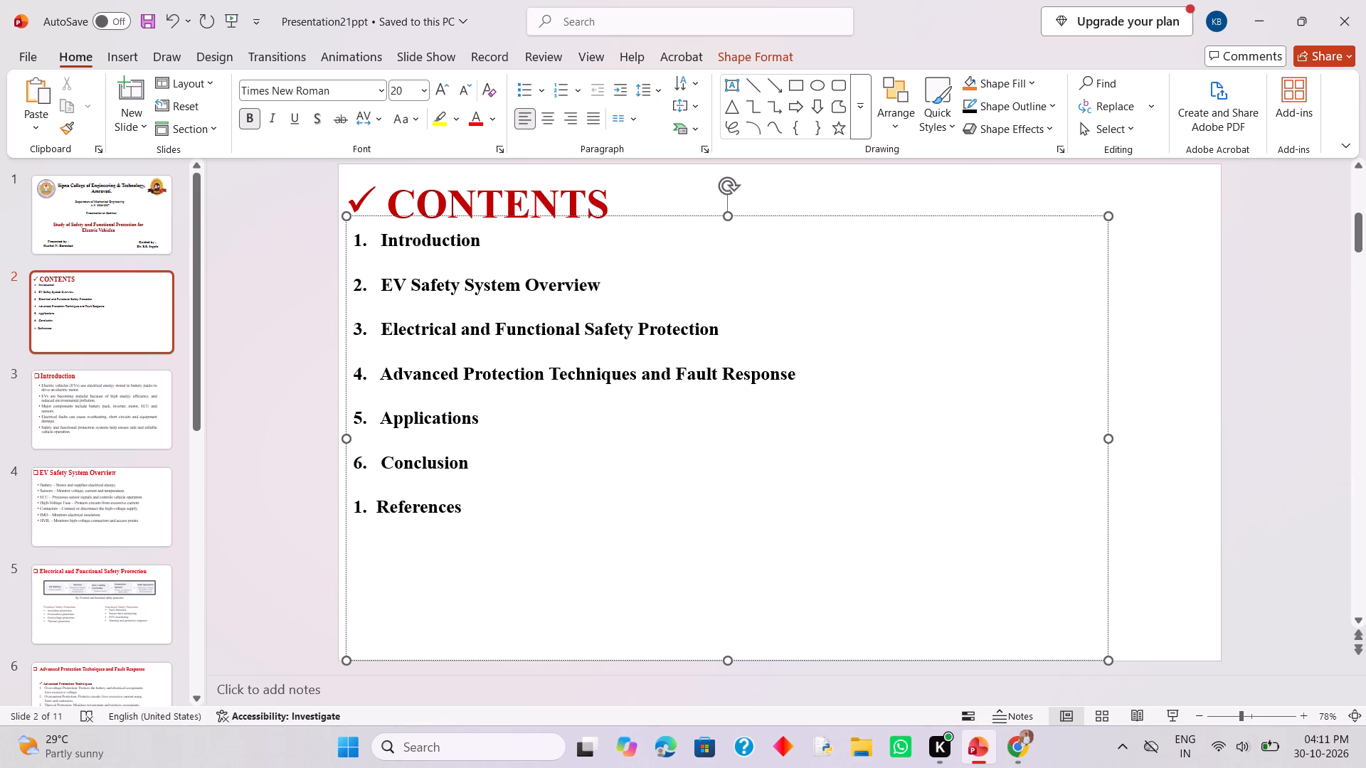
pyautogui.press('BackSpace')
pyautogui.press('7')
# Shrink the Contents list's text box around its entries and move it slightly down and inward, clear of the "CONTENTS" heading.
pyautogui.moveTo(728, 661); pyautogui.dragTo(718, 502)
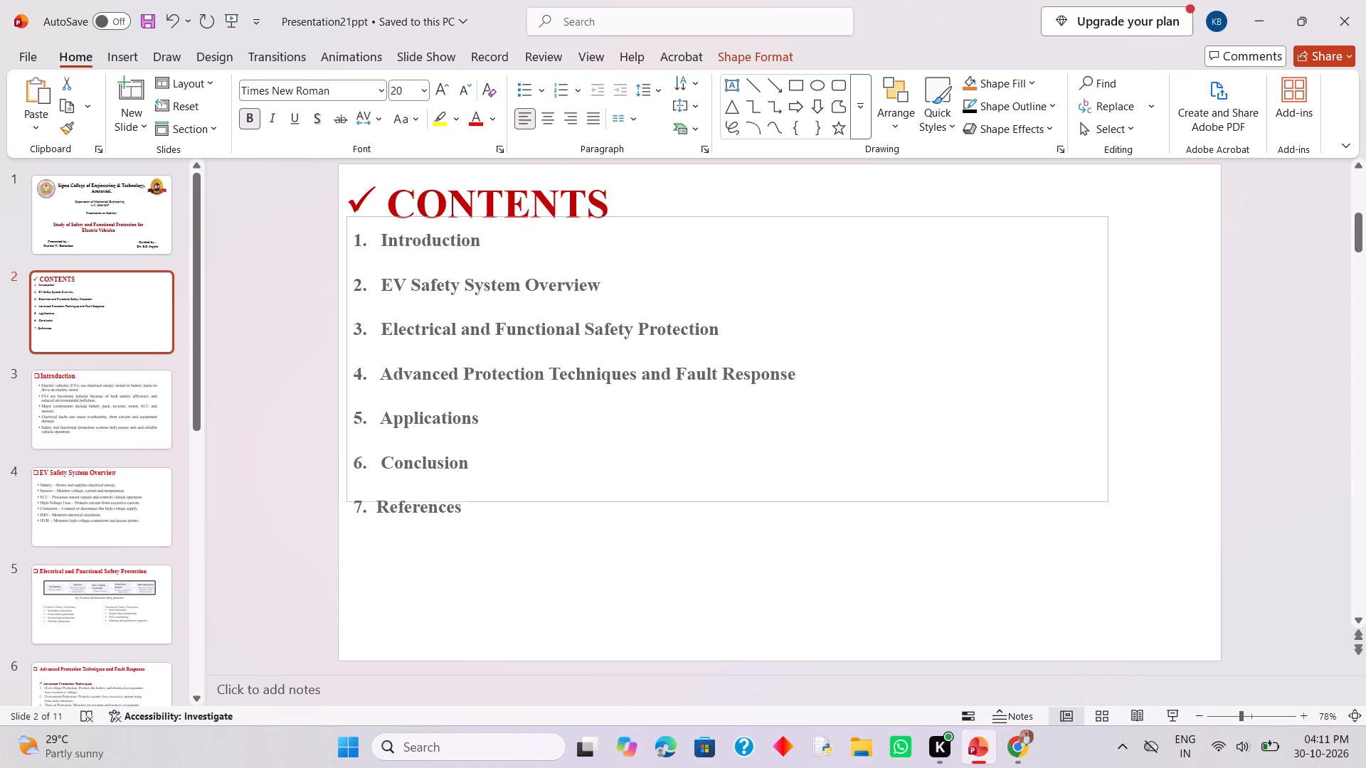
pyautogui.moveTo(718, 502); pyautogui.dragTo(718, 540)
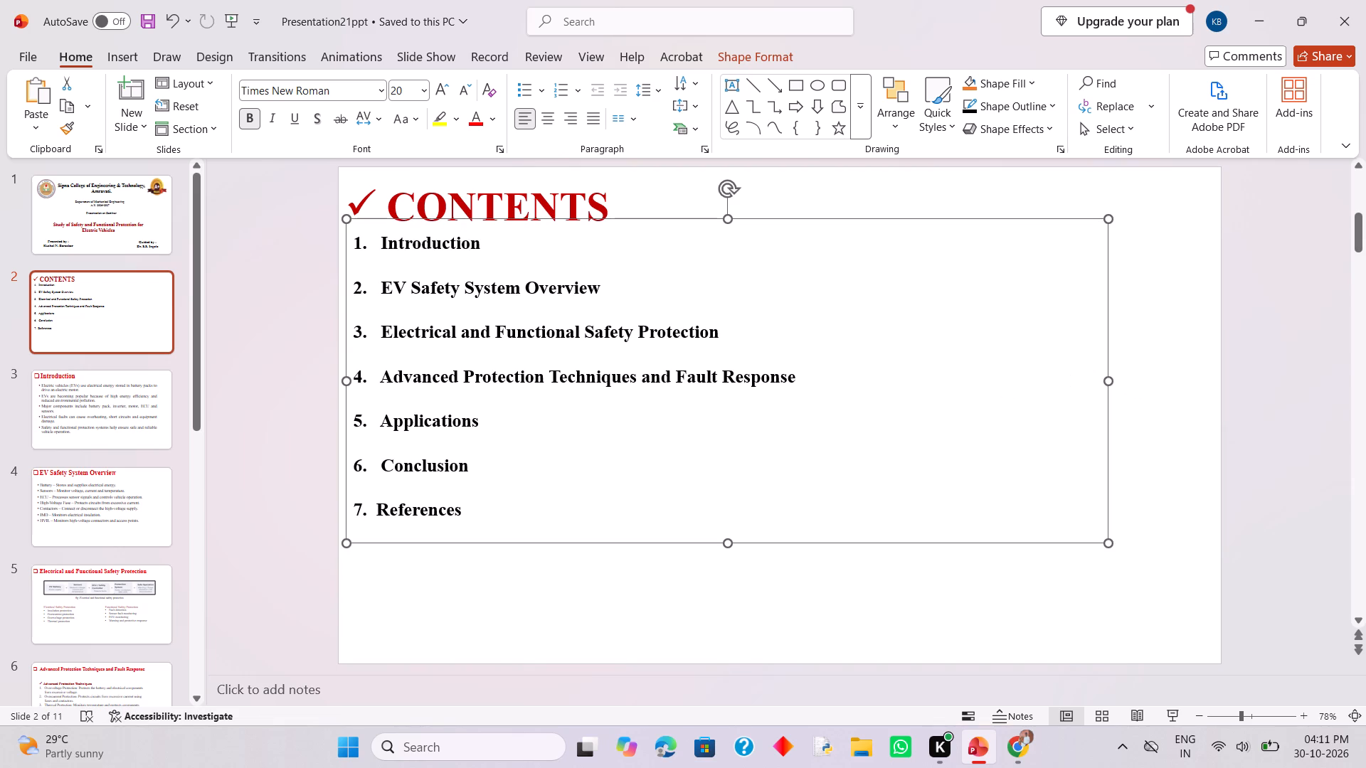
pyautogui.moveTo(1110, 378); pyautogui.dragTo(962, 385)
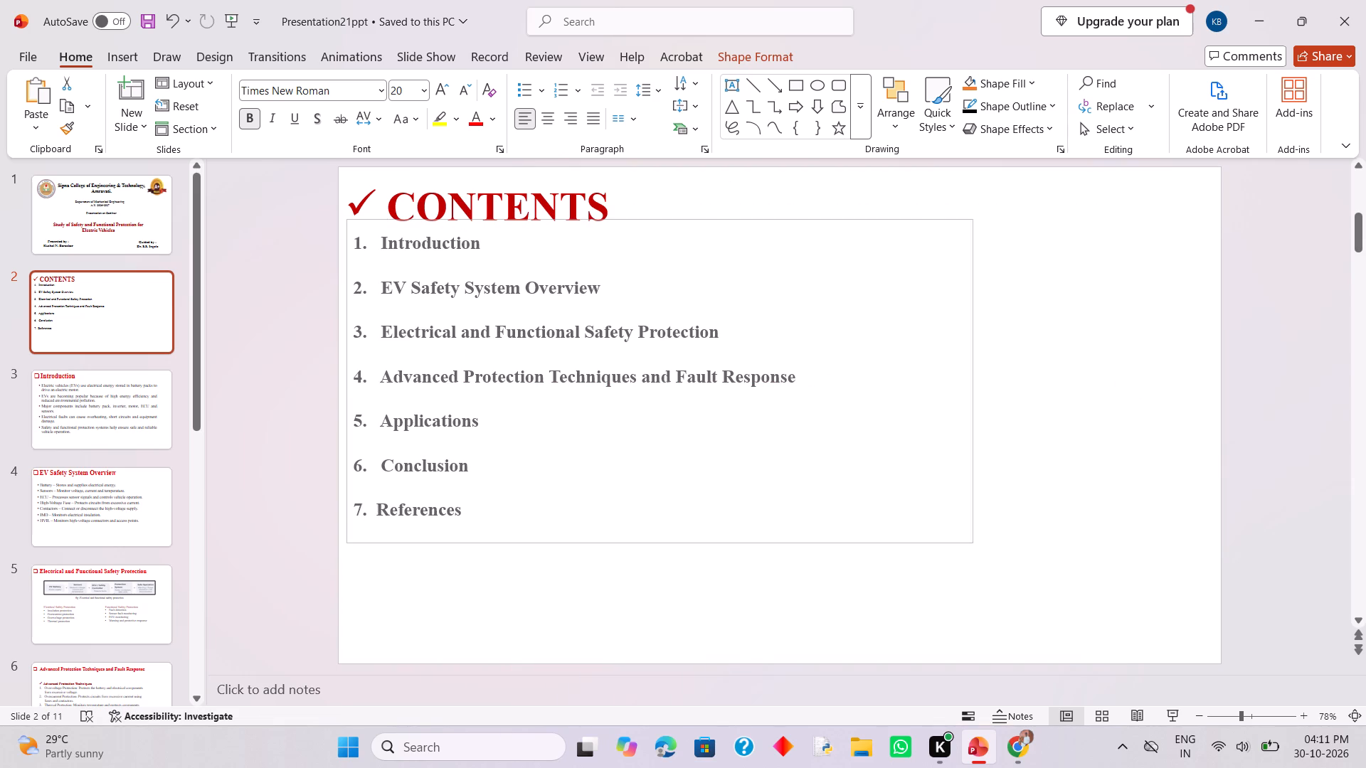
pyautogui.moveTo(962, 385); pyautogui.dragTo(955, 385)
pyautogui.moveTo(751, 214); pyautogui.dragTo(783, 243)
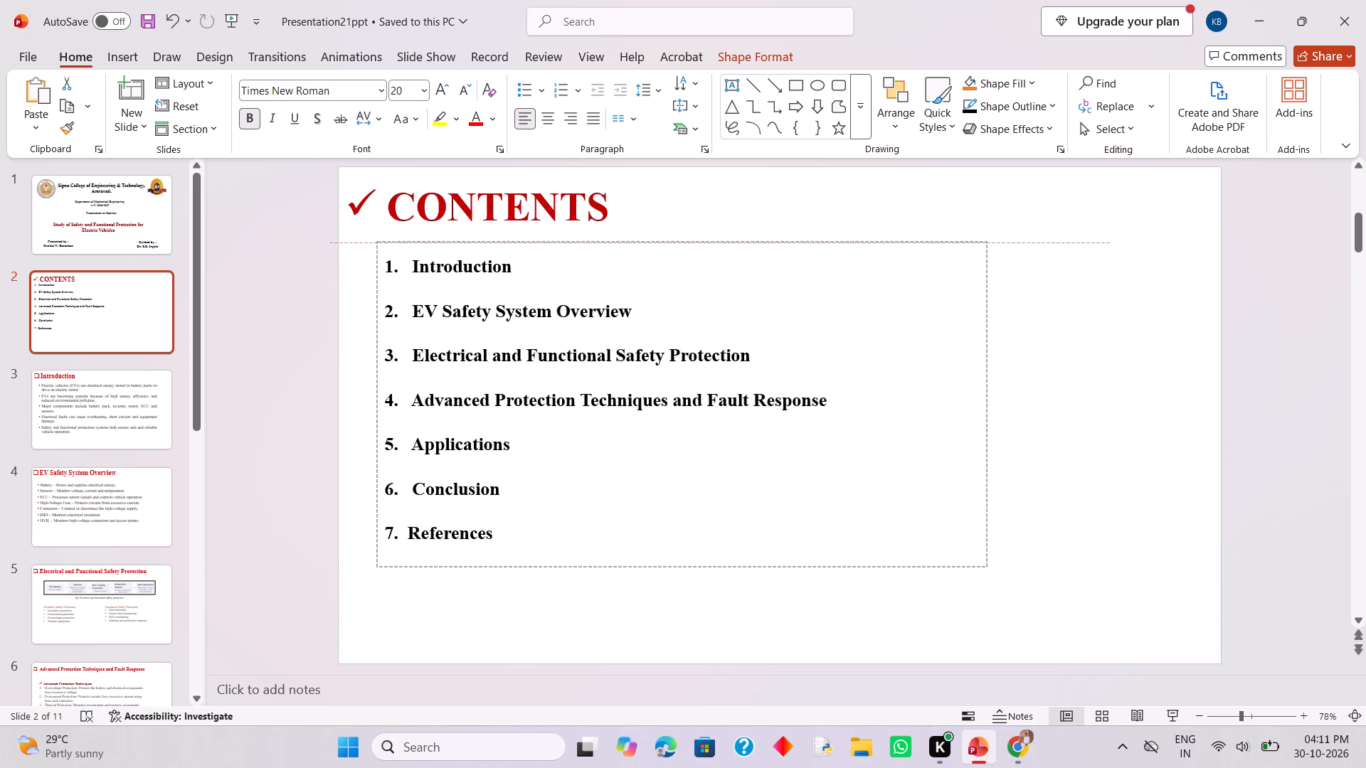
pyautogui.moveTo(783, 243); pyautogui.dragTo(782, 242)
pyautogui.click(1056, 350)
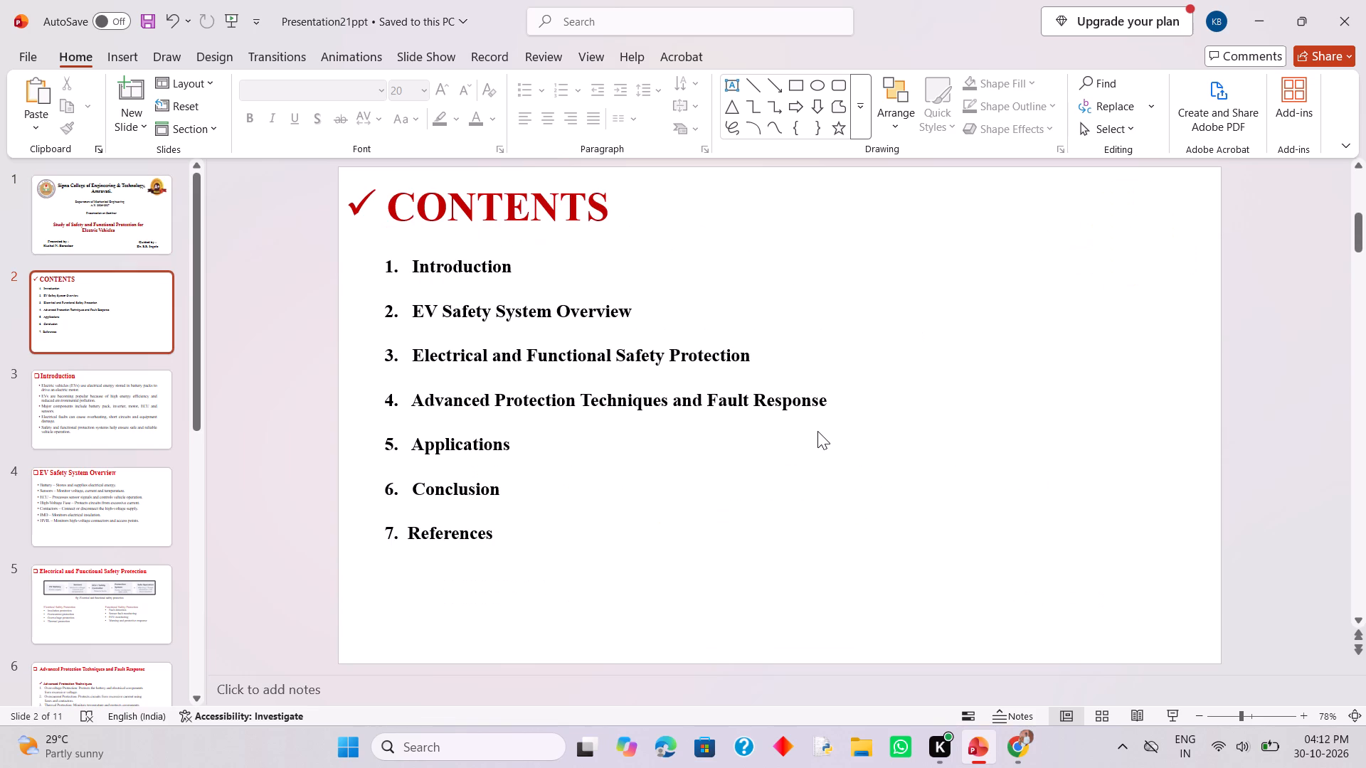
# Run the slide show from the title slide and review every slide through to the closing "Thank You!" slide.
pyautogui.scroll(-7, 817, 431)
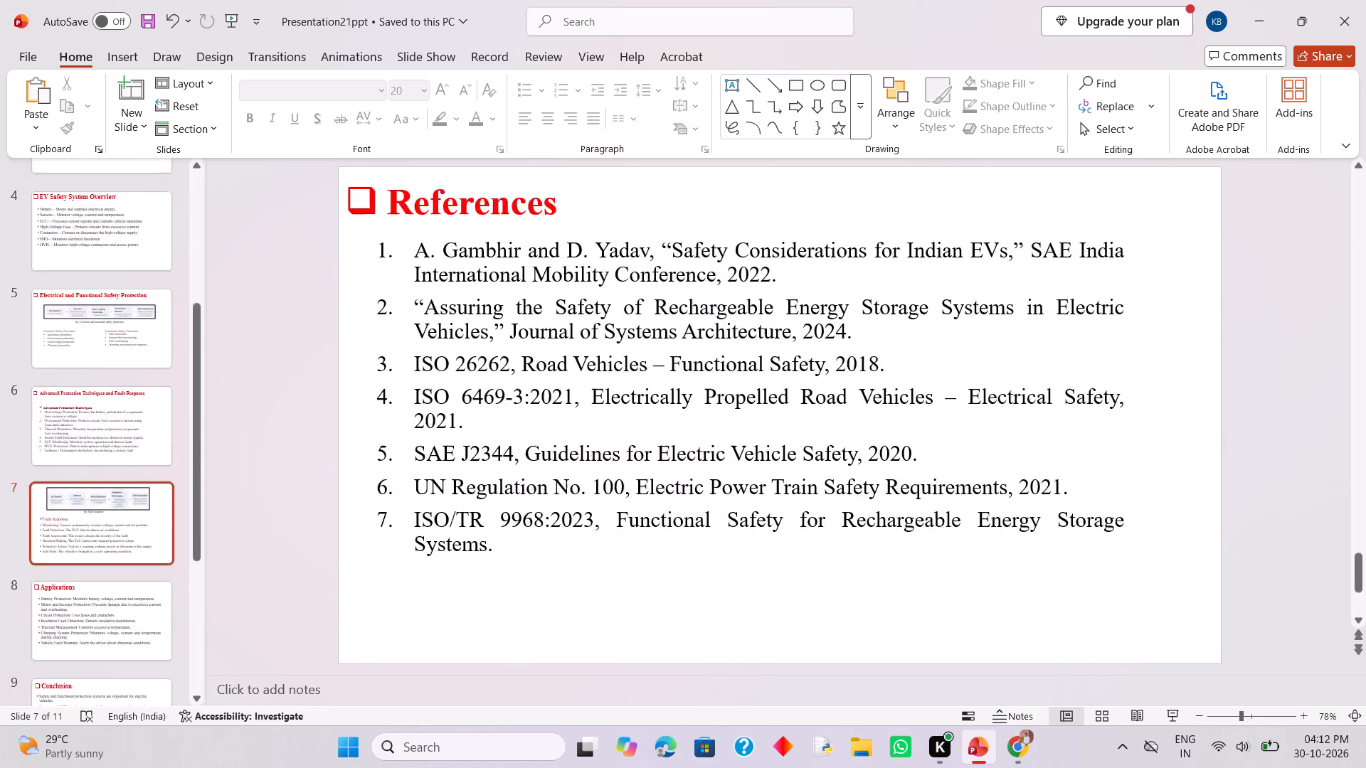
pyautogui.scroll(-8, 817, 431)
pyautogui.scroll(18, 817, 431)
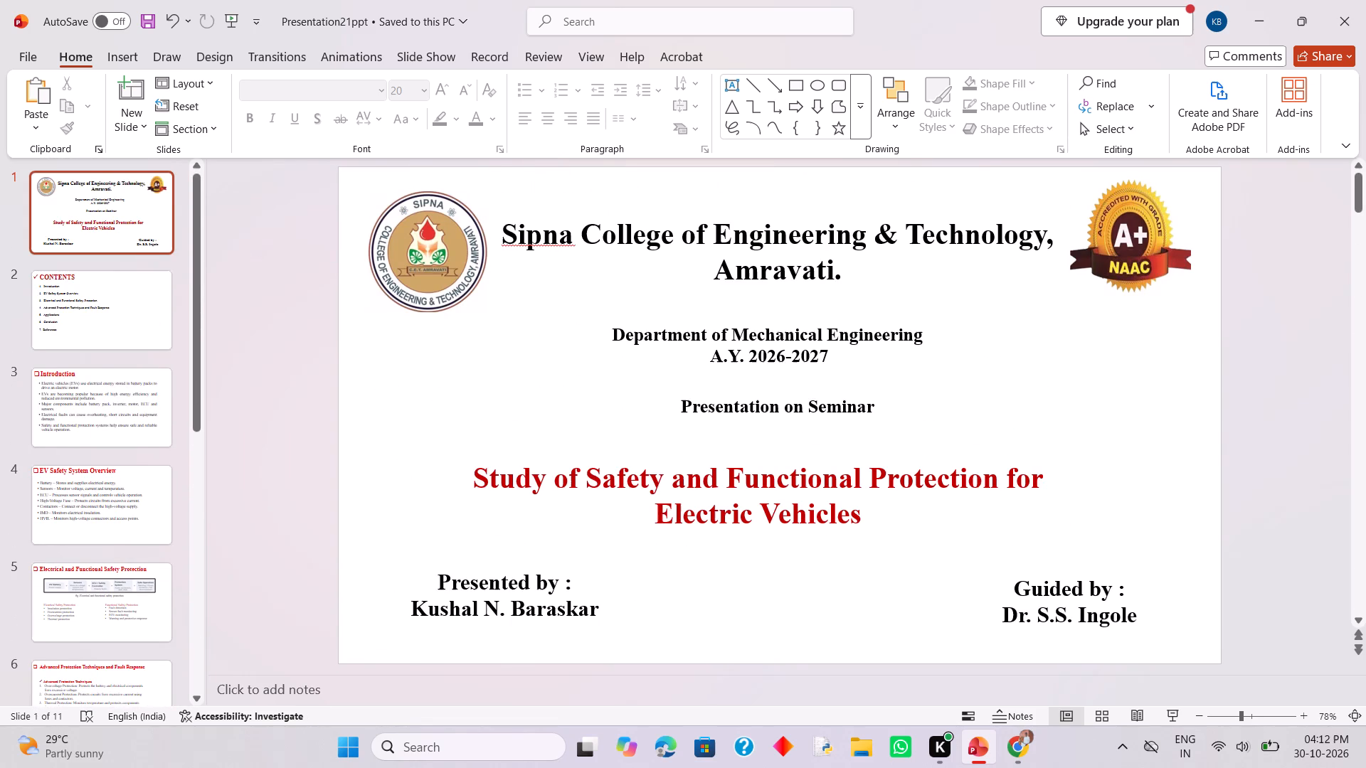
pyautogui.click(1168, 716)
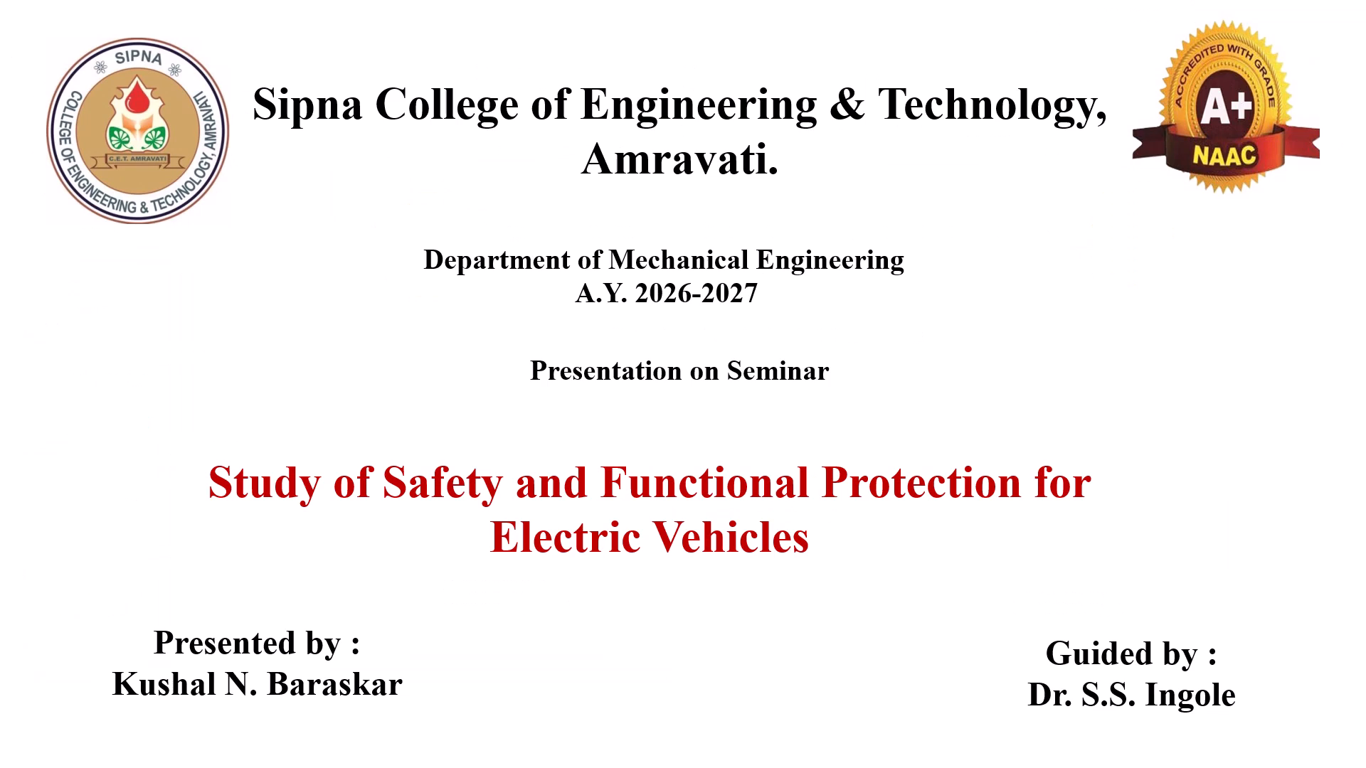
pyautogui.press('Right')
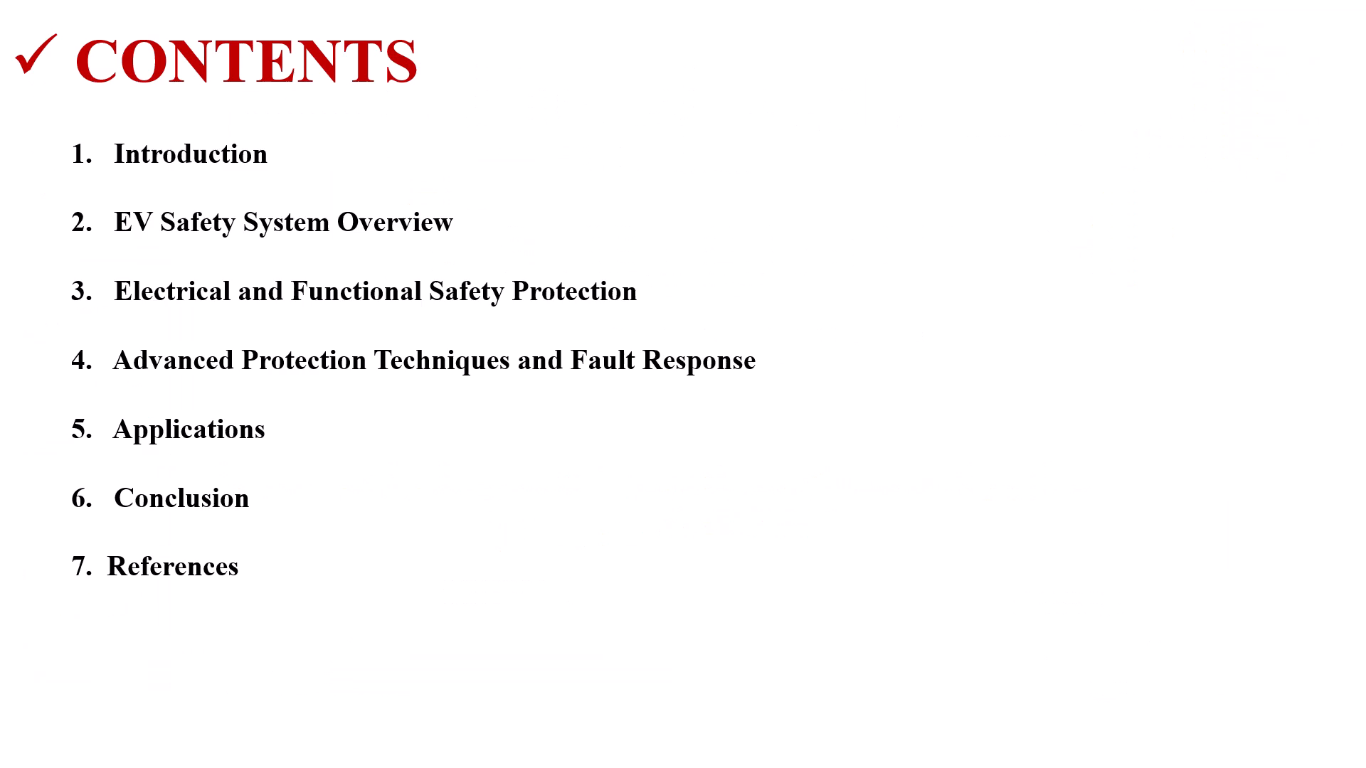
pyautogui.press('Right')
pyautogui.press('Right')
pyautogui.press('Right')
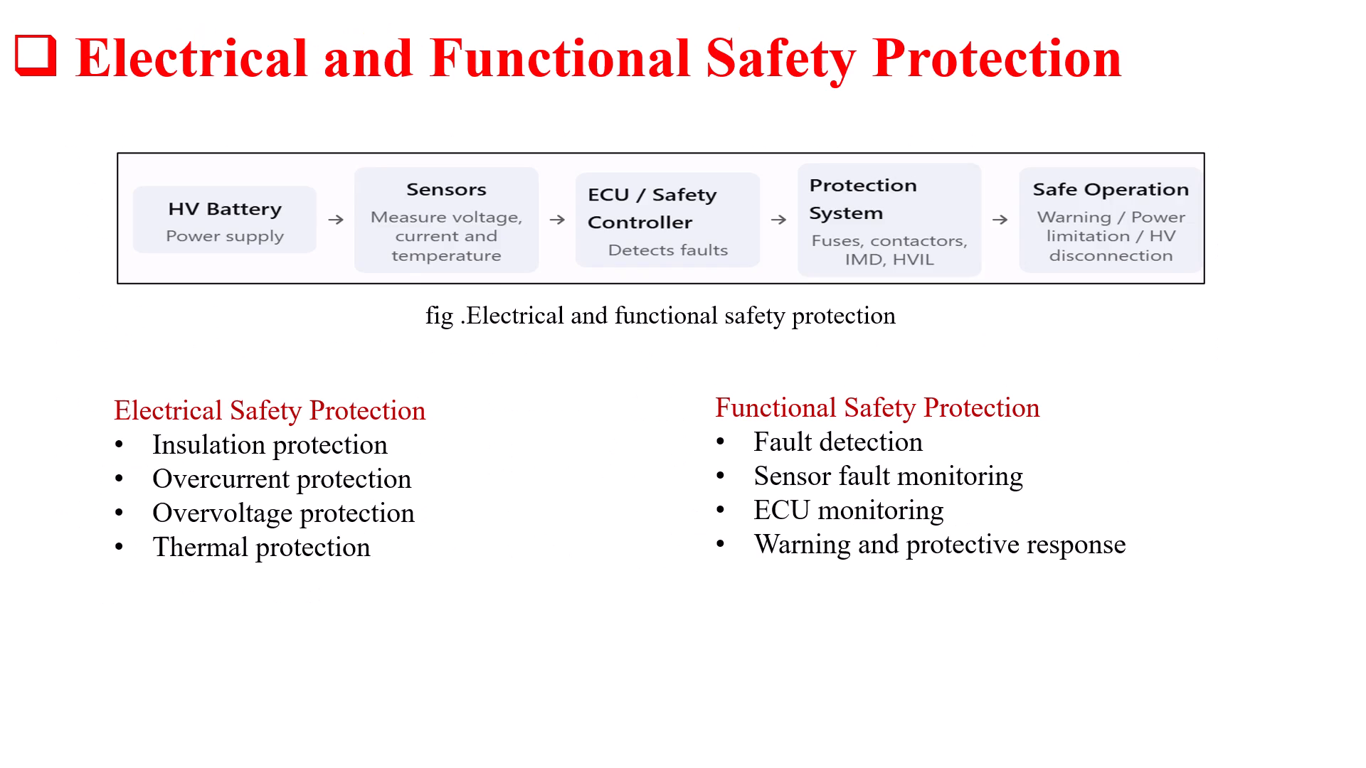
pyautogui.press('Right')
pyautogui.press('Right')
pyautogui.press('Right')
pyautogui.press('Right')
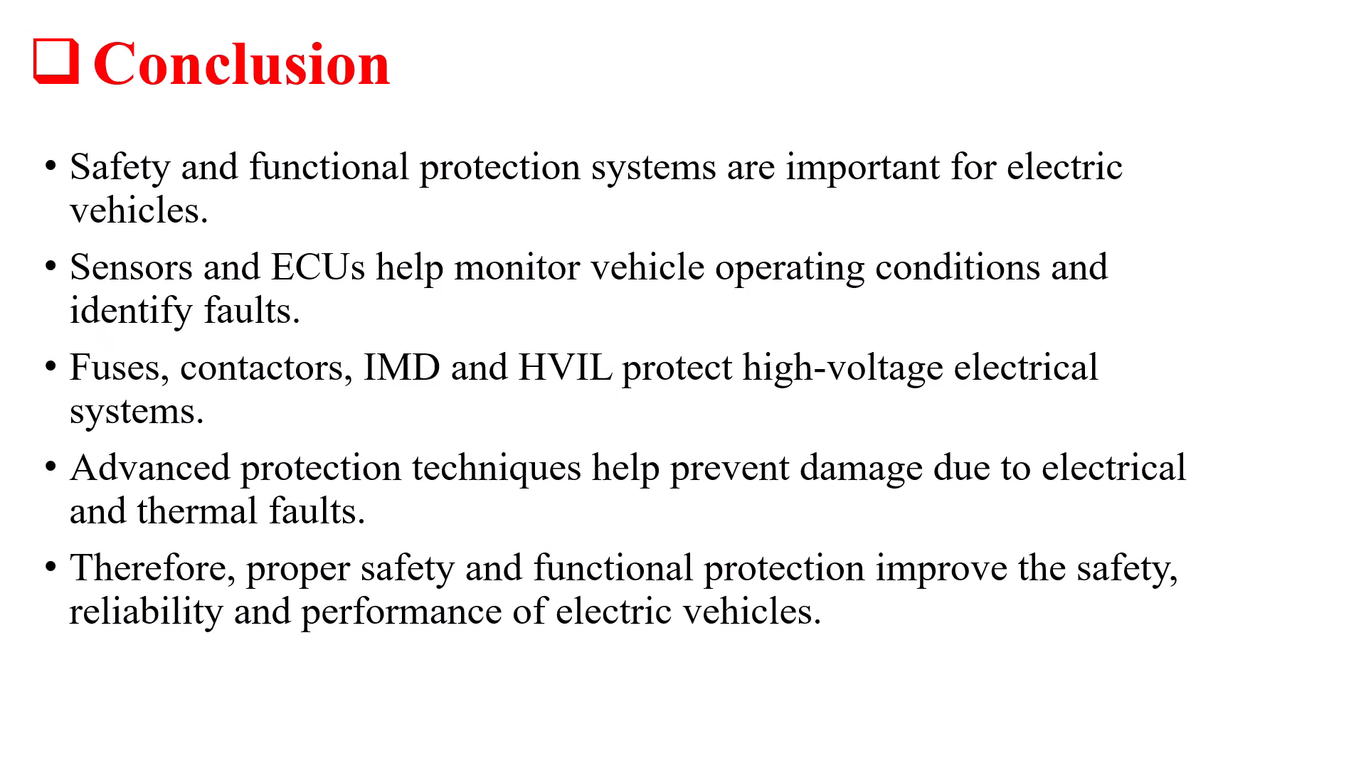
pyautogui.press('Right')
pyautogui.press('Right')
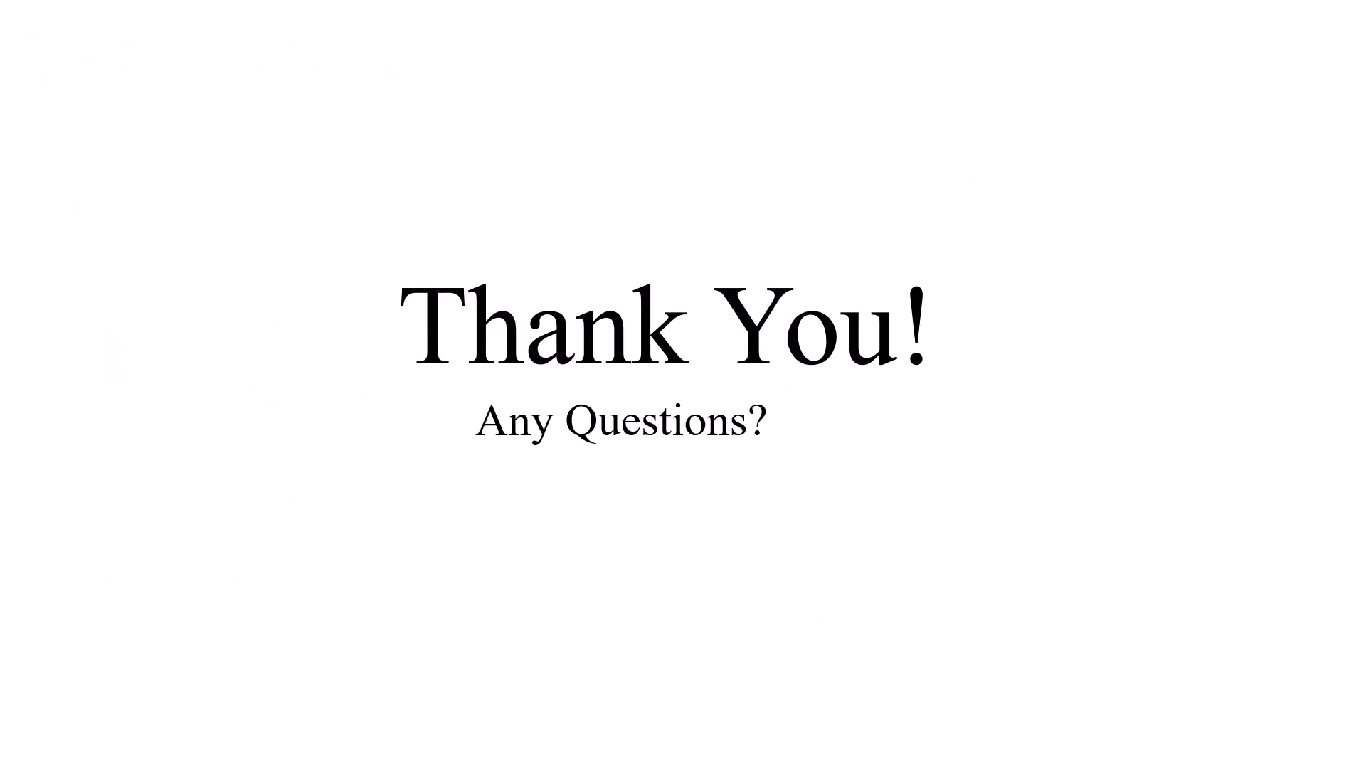
# Go back through the slide show from the closing slide to the title slide, rechecking headings and content.
pyautogui.press('Left')
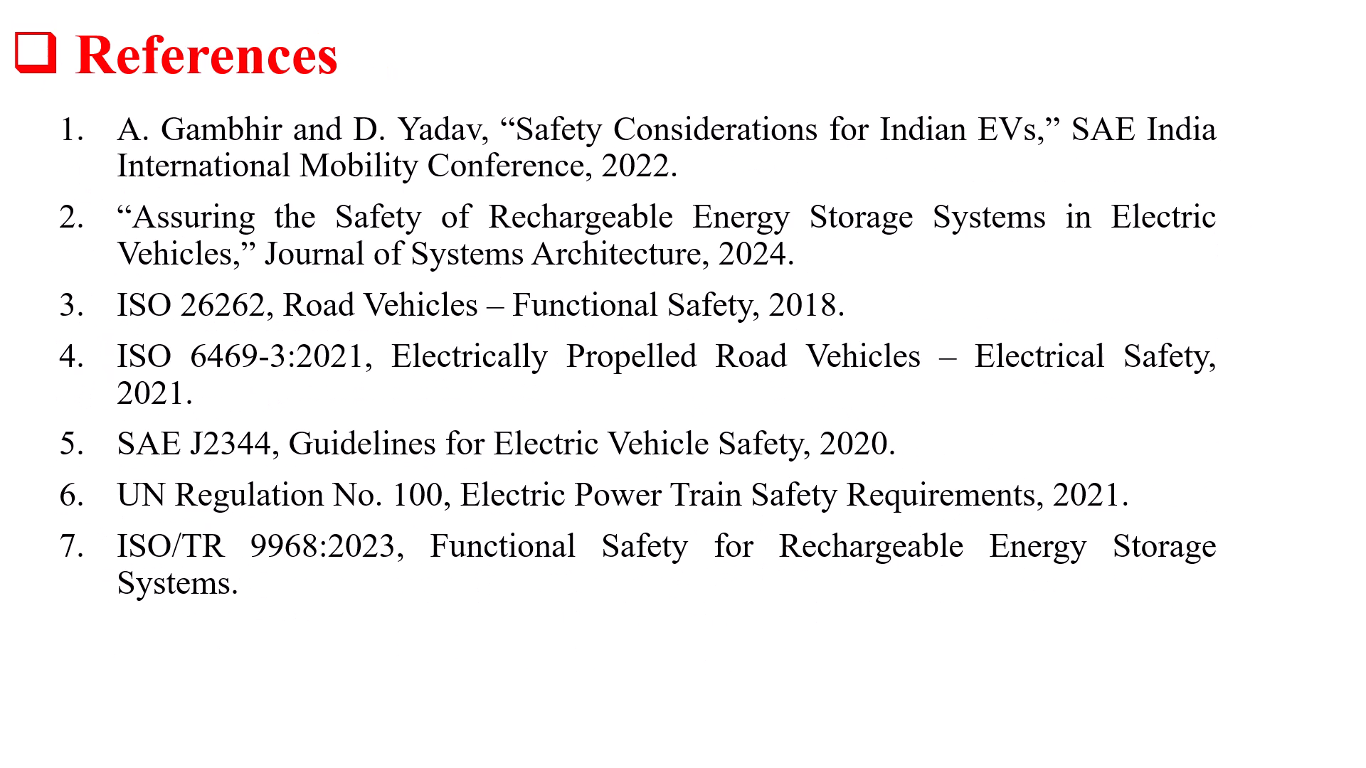
pyautogui.press('Right')
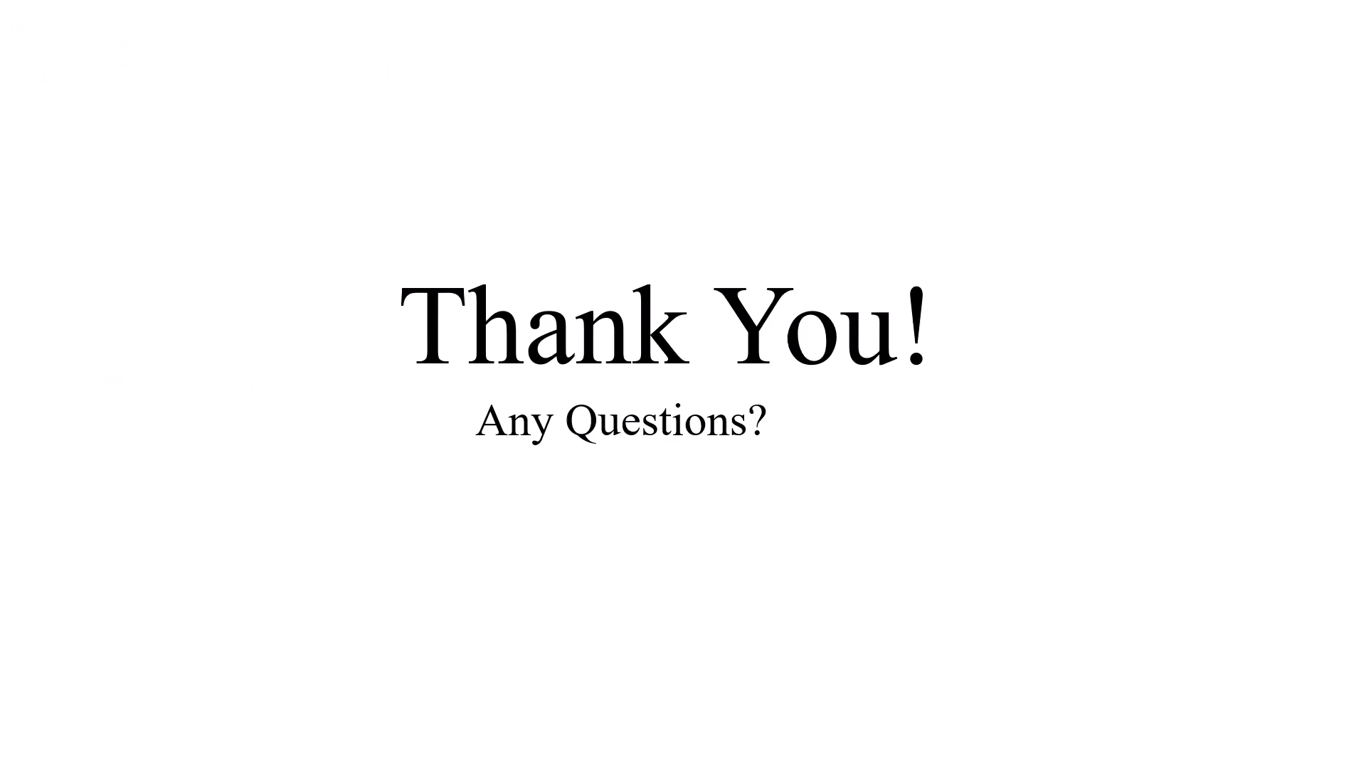
pyautogui.press('Left')
pyautogui.press('Left')
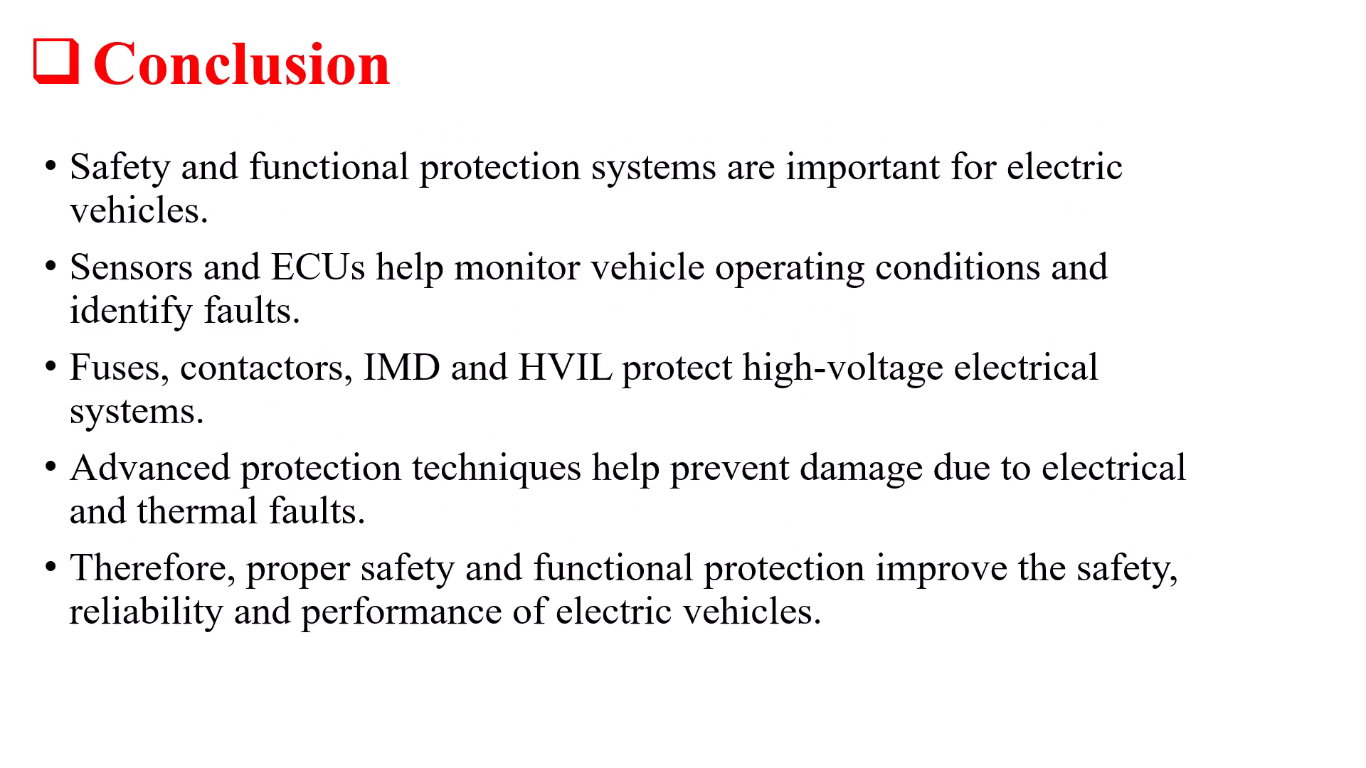
pyautogui.press('Left')
pyautogui.press('Left')
pyautogui.press('Left')
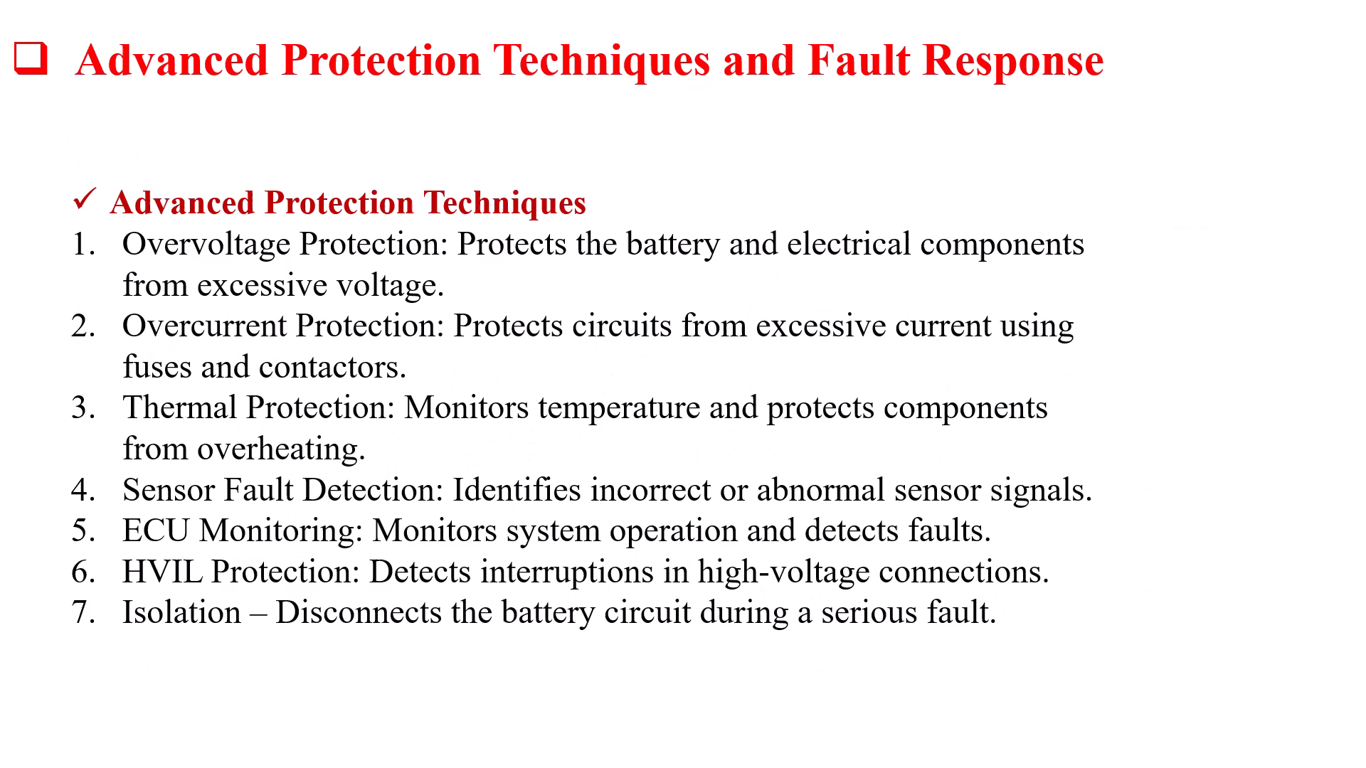
pyautogui.press('Left')
pyautogui.press('Left')
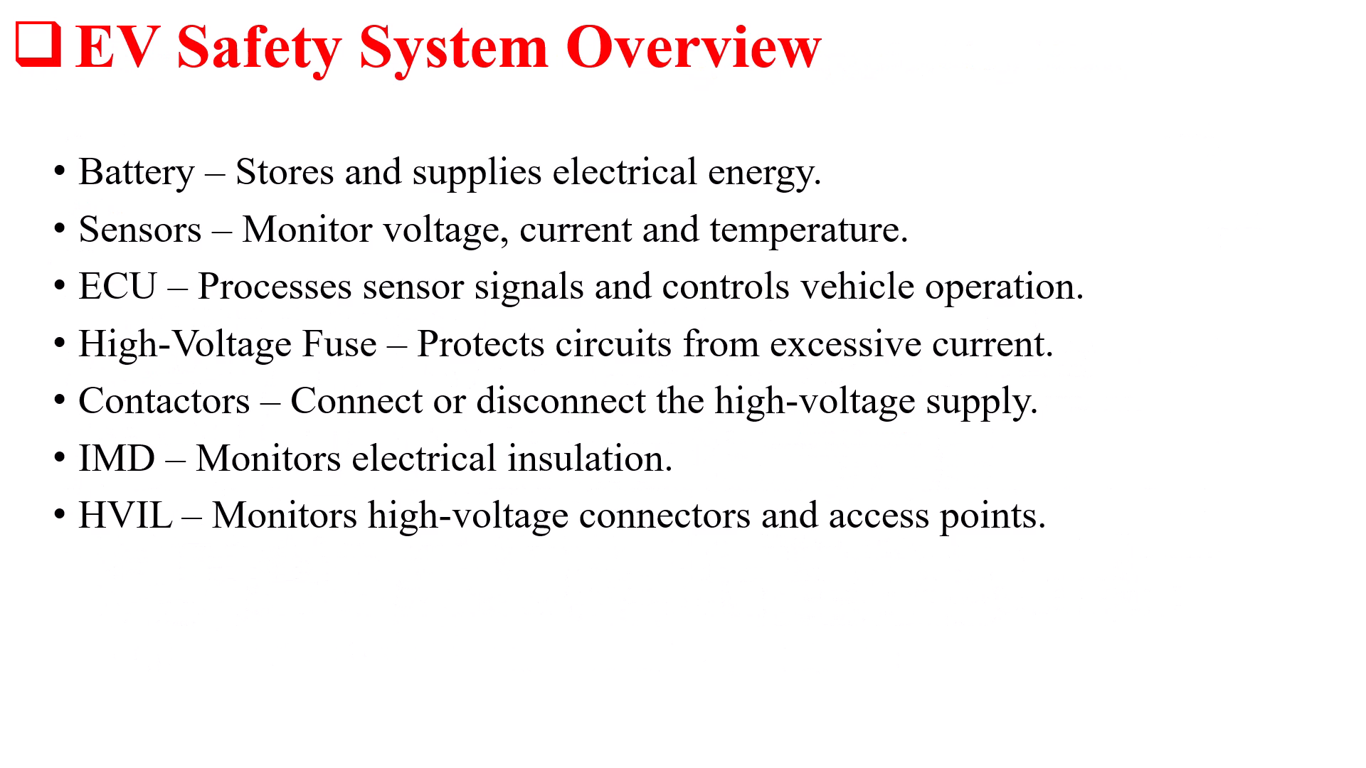
pyautogui.press('Right')
pyautogui.press('Left')
pyautogui.press('Left')
pyautogui.press('Left')
pyautogui.press('Left')
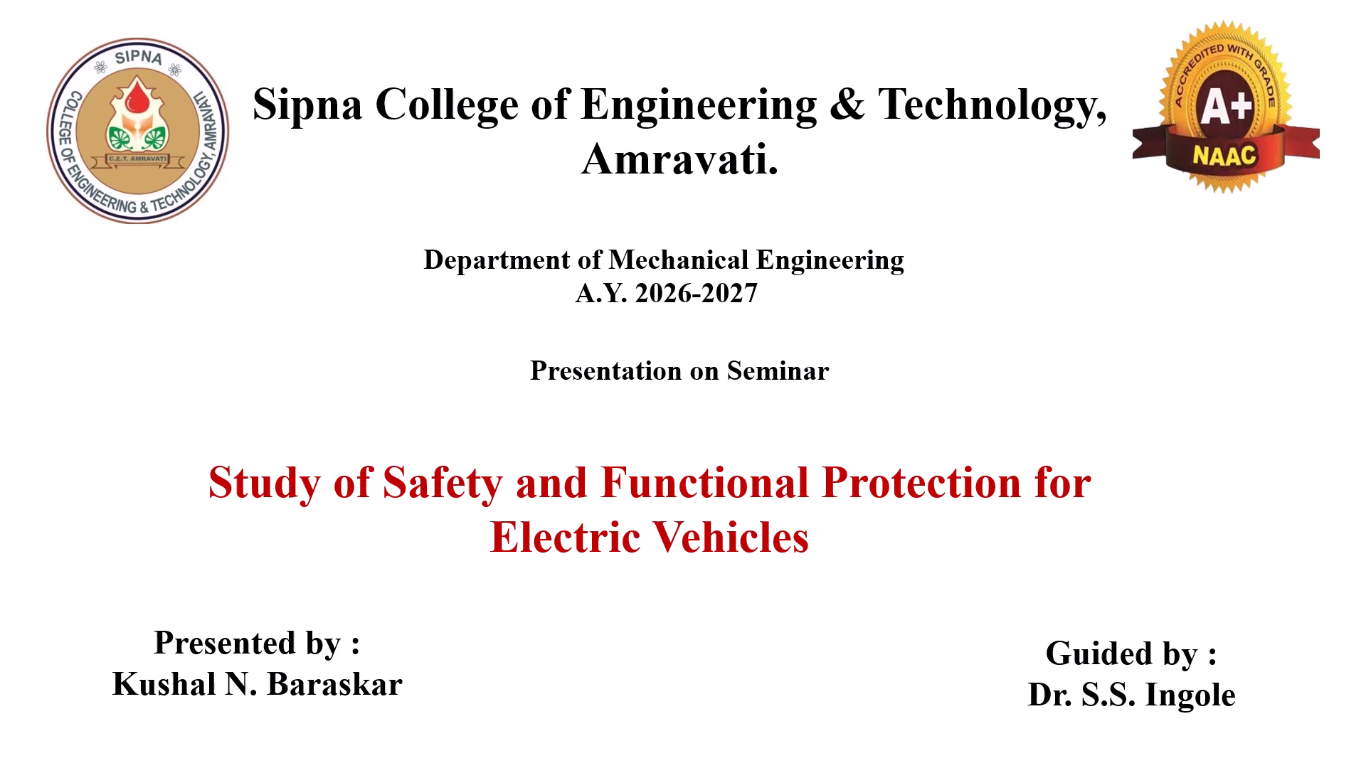
# Play the slide show forward once more, compare the Contents heading's colour with the other slides, and exit after the last slide.
pyautogui.press('Right')
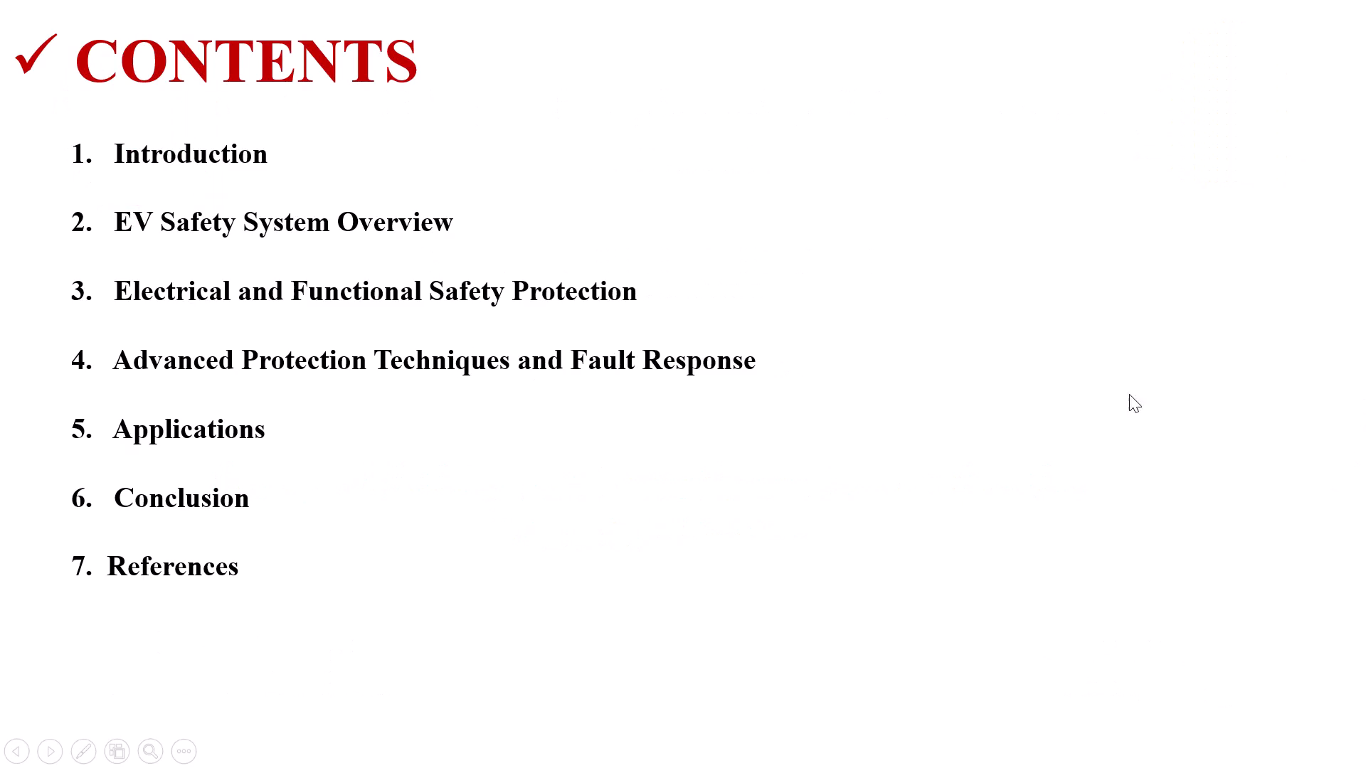
pyautogui.press('Right')
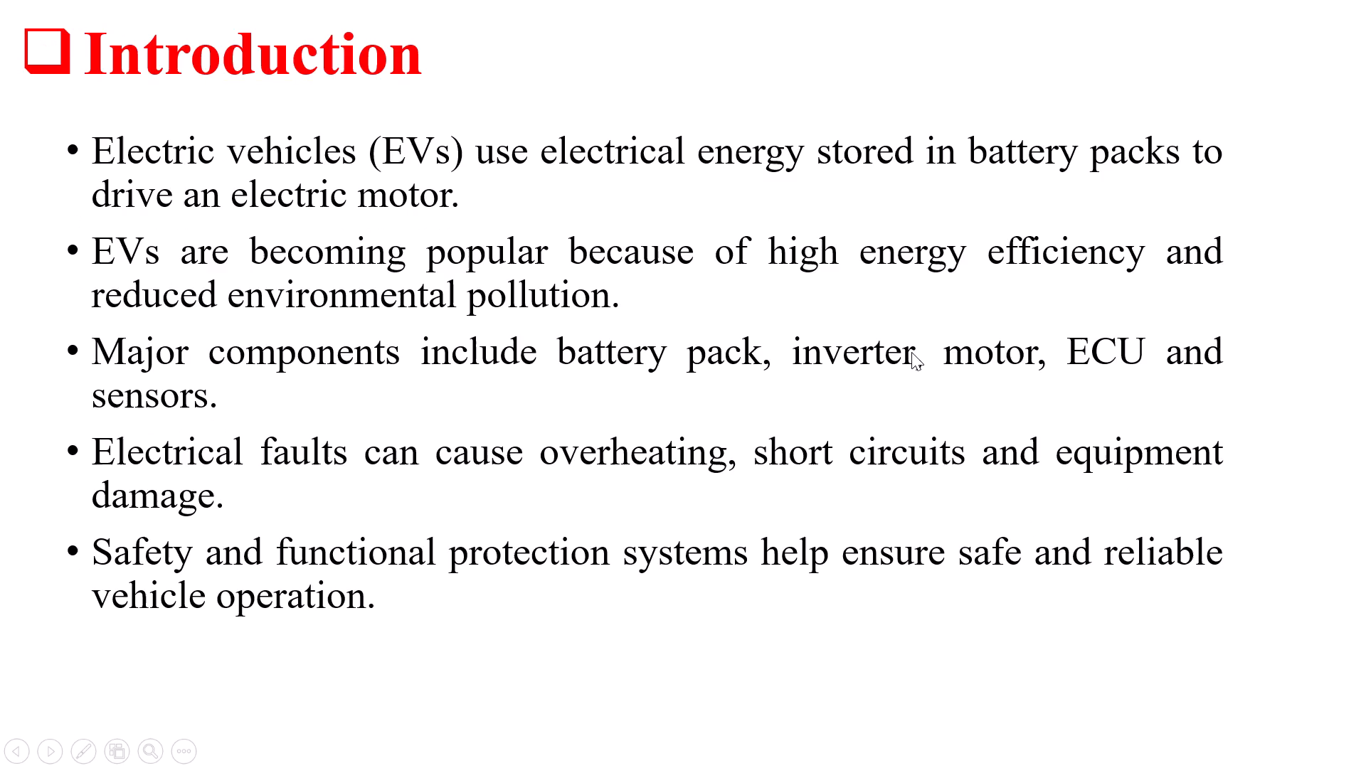
pyautogui.press('Right')
pyautogui.press('Right')
pyautogui.press('Right')
pyautogui.press('Right')
pyautogui.press('Right')
pyautogui.press('Right')
pyautogui.press('Right')
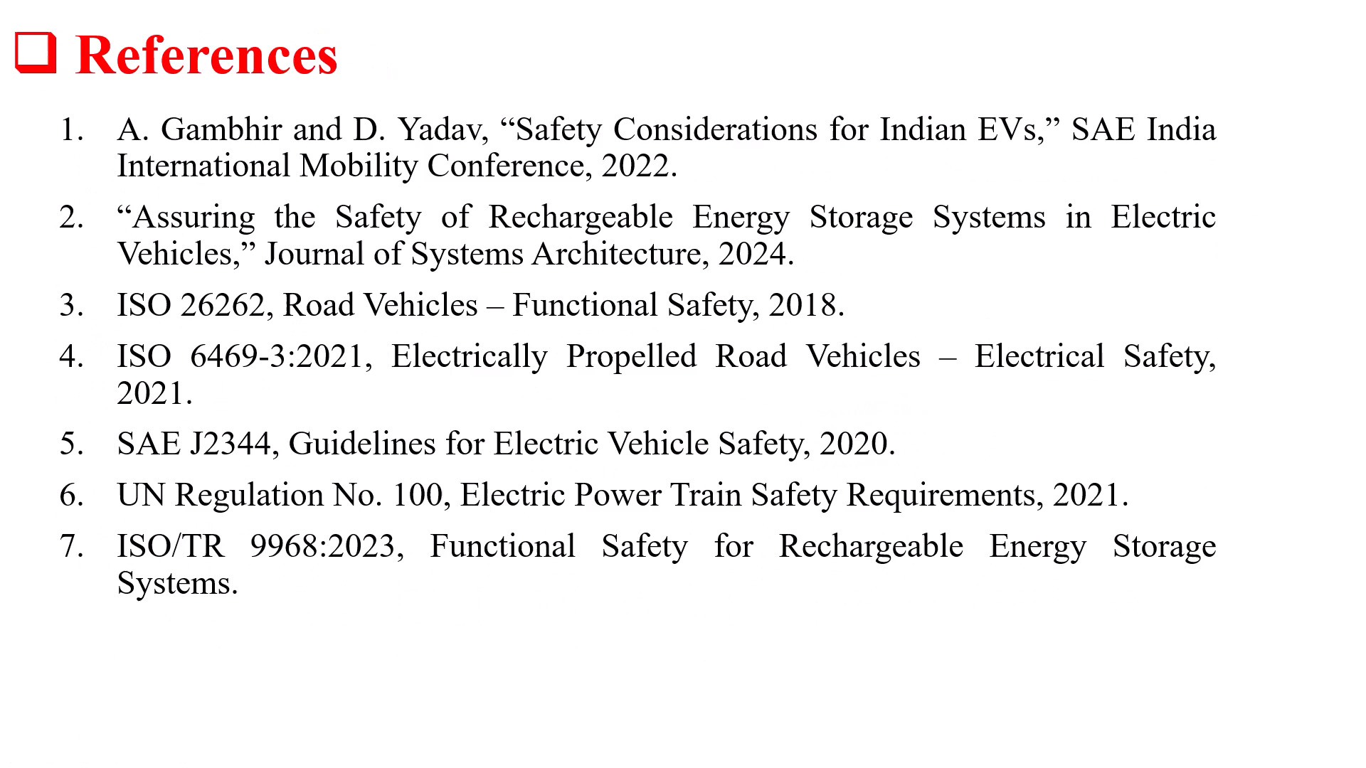
pyautogui.press('Right')
pyautogui.press('Right')
pyautogui.press('Right')
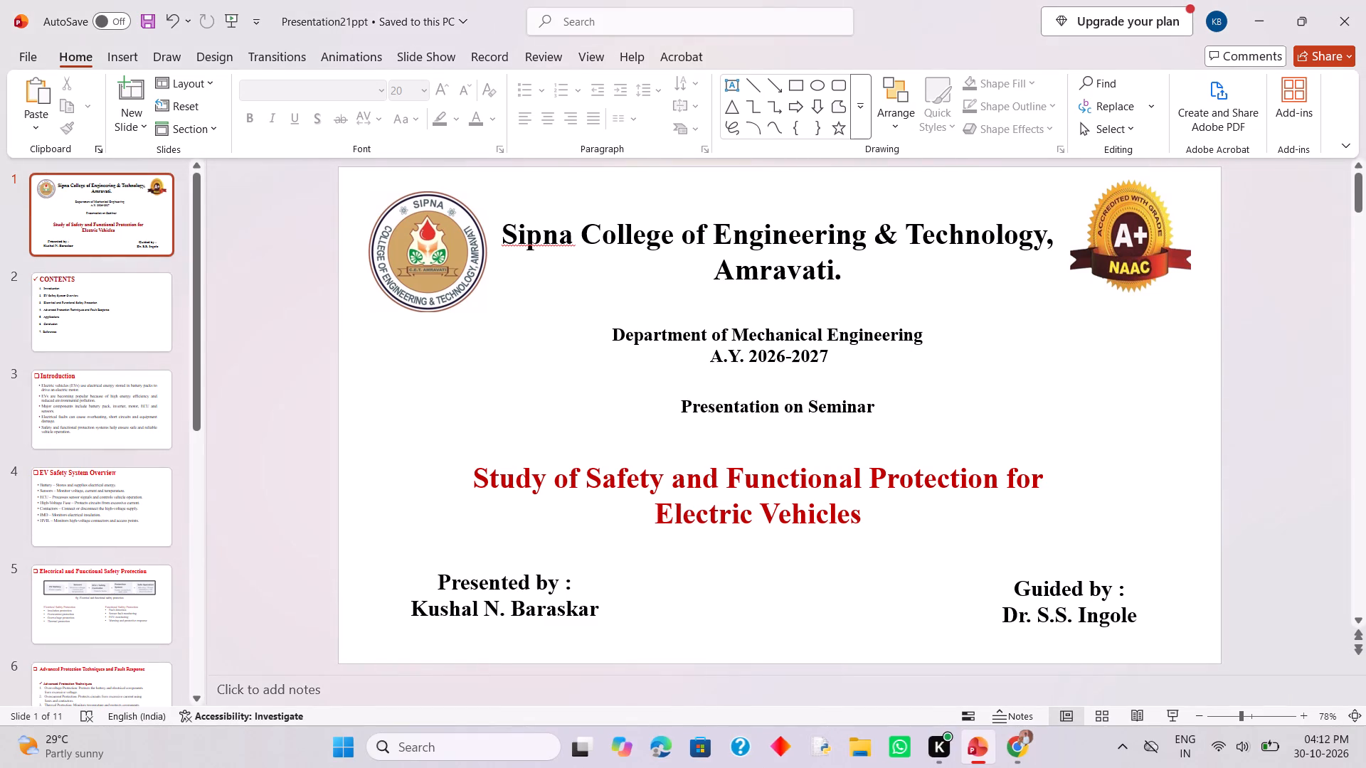
# Colour the "CONTENTS" heading on slide 2 standard Red and compare it with the "Introduction" slide.
pyautogui.click(130, 321)
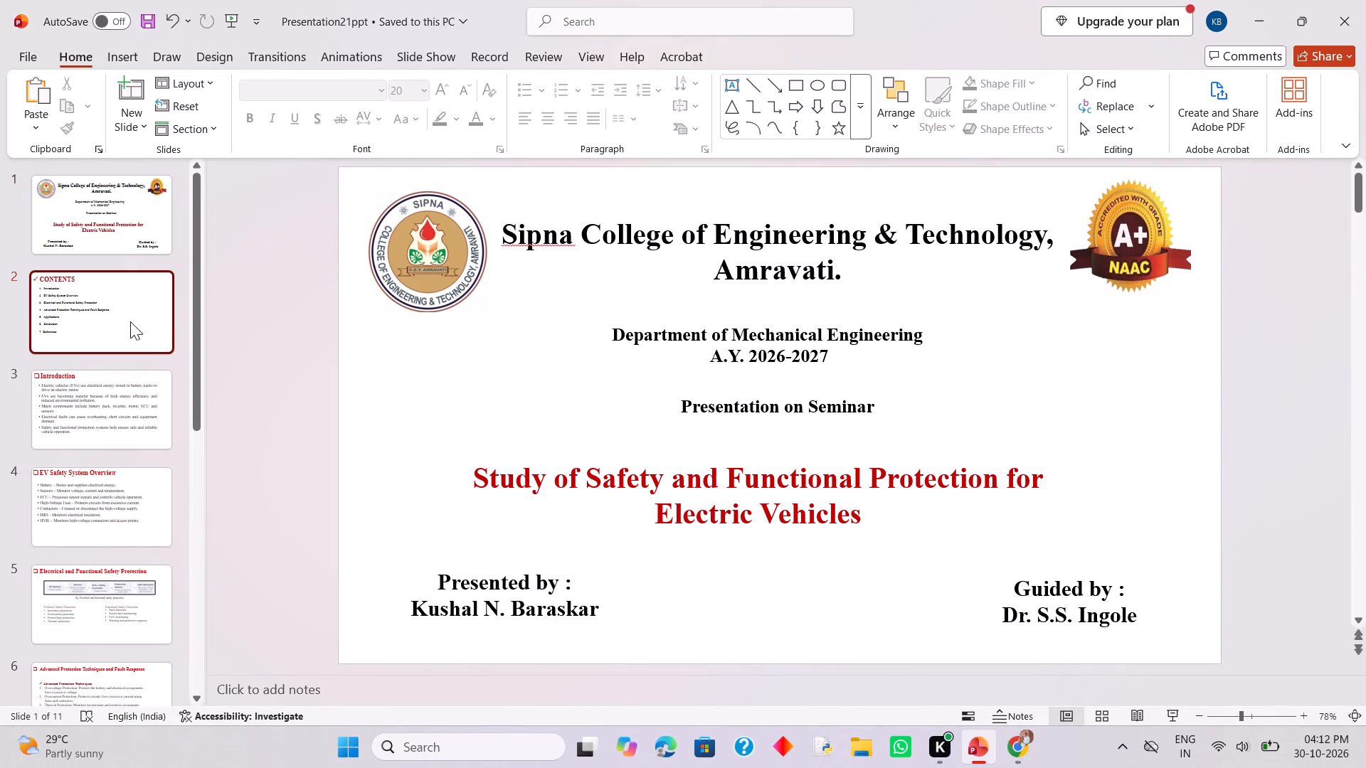
pyautogui.click(640, 196)
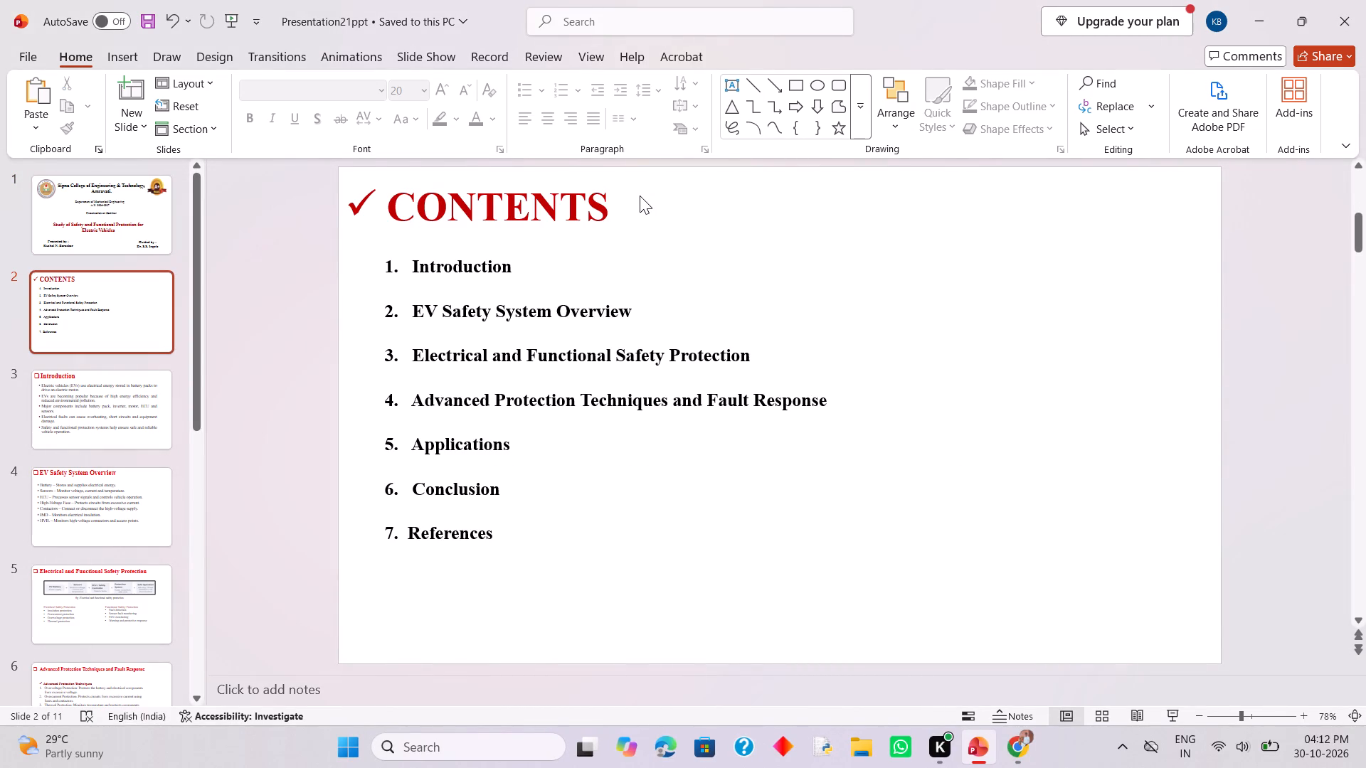
pyautogui.doubleClick(612, 201)
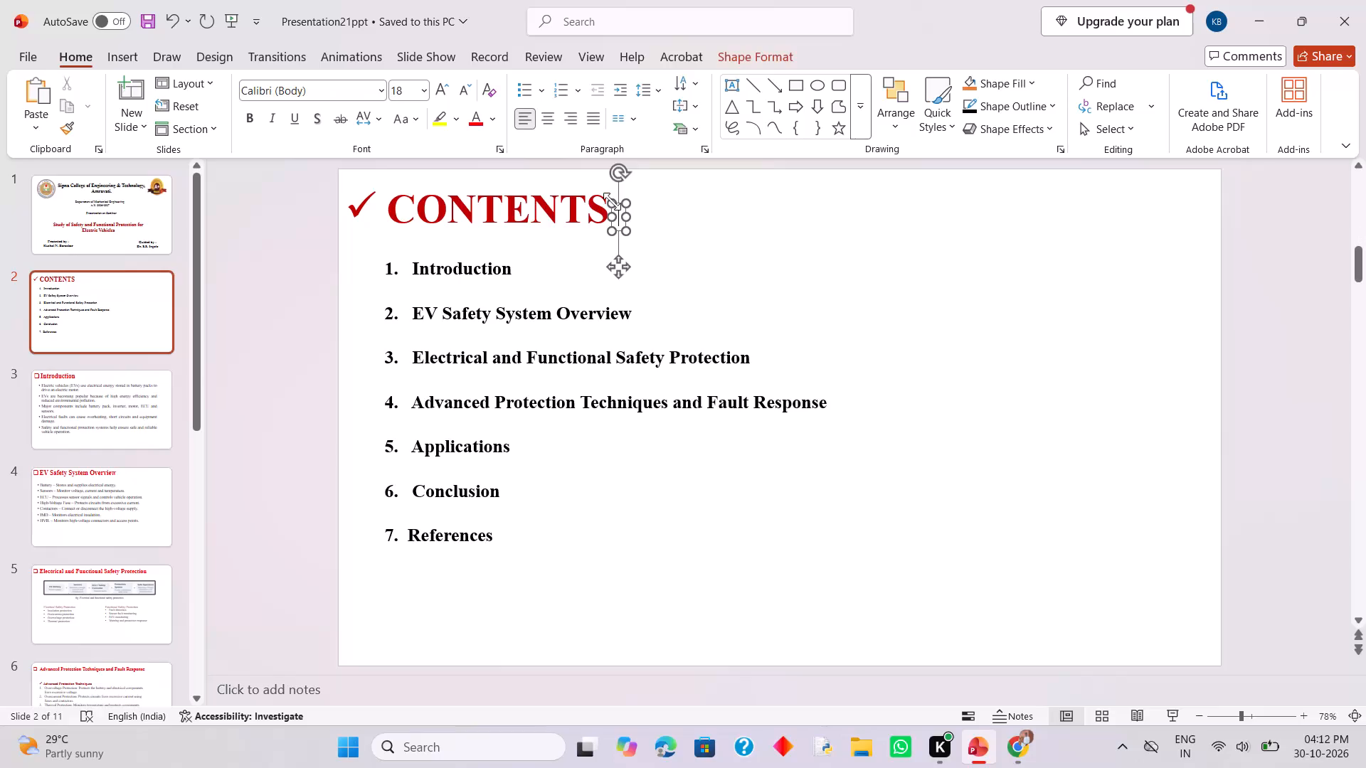
pyautogui.click(593, 204)
pyautogui.moveTo(607, 208); pyautogui.dragTo(418, 207)
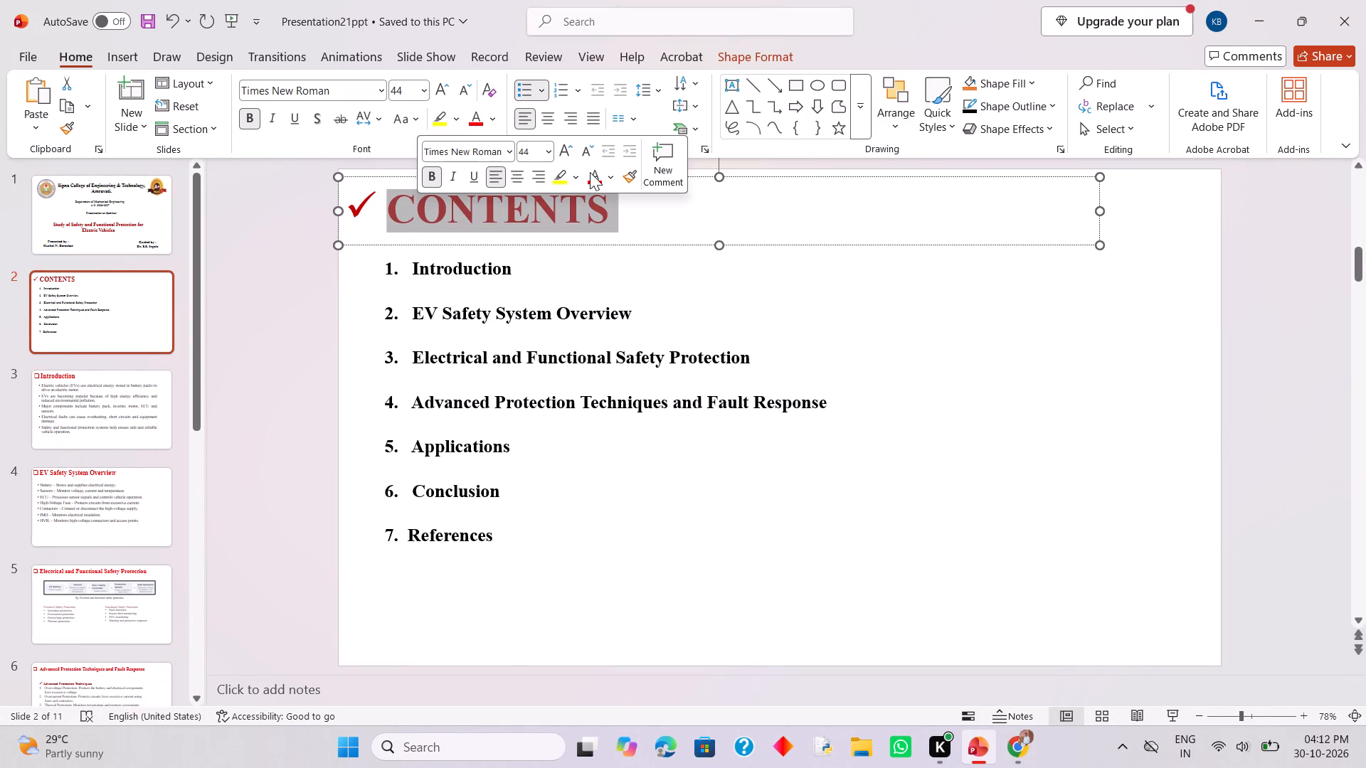
pyautogui.click(590, 172)
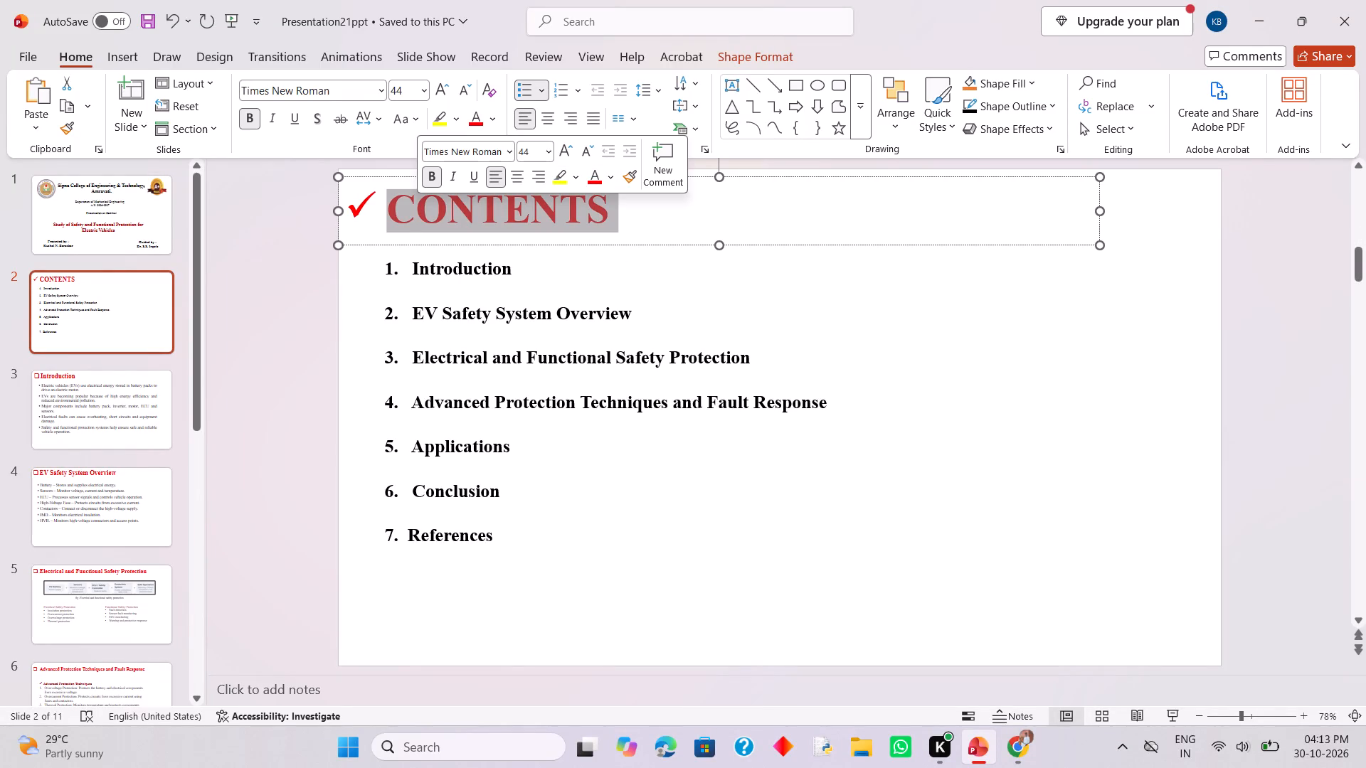
pyautogui.click(113, 425)
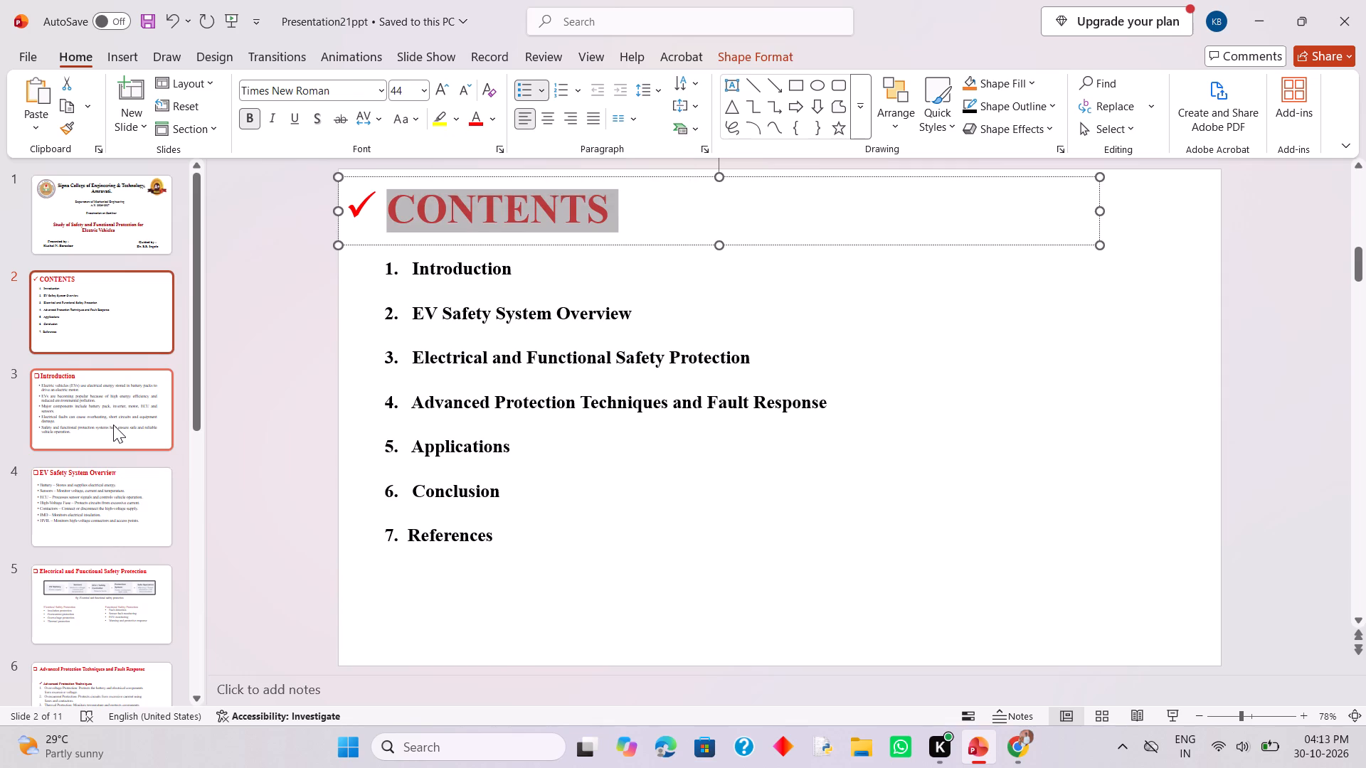
pyautogui.click(127, 341)
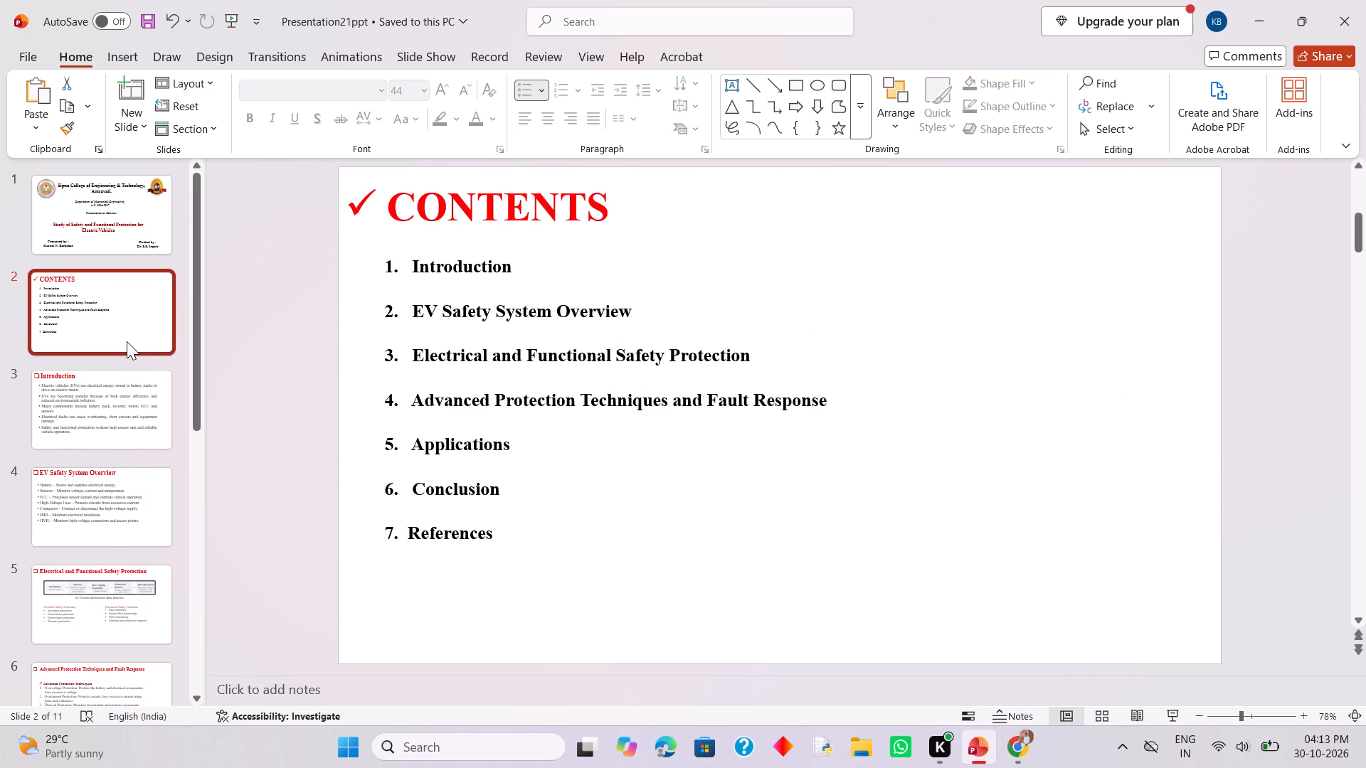
# Skim the slides from the title slide to the closing "Thank You!" slide and save the presentation.
pyautogui.click(120, 405)
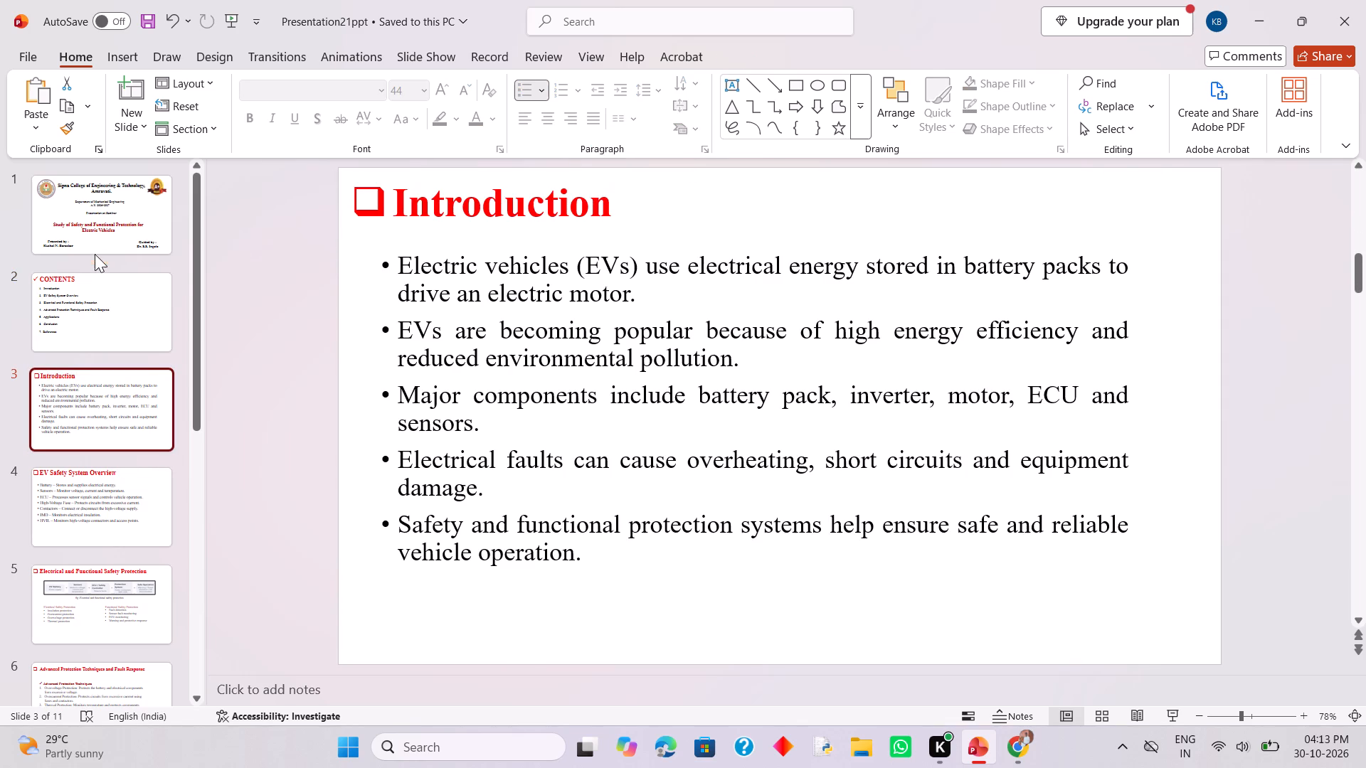
pyautogui.click(92, 245)
pyautogui.scroll(-2, 101, 497)
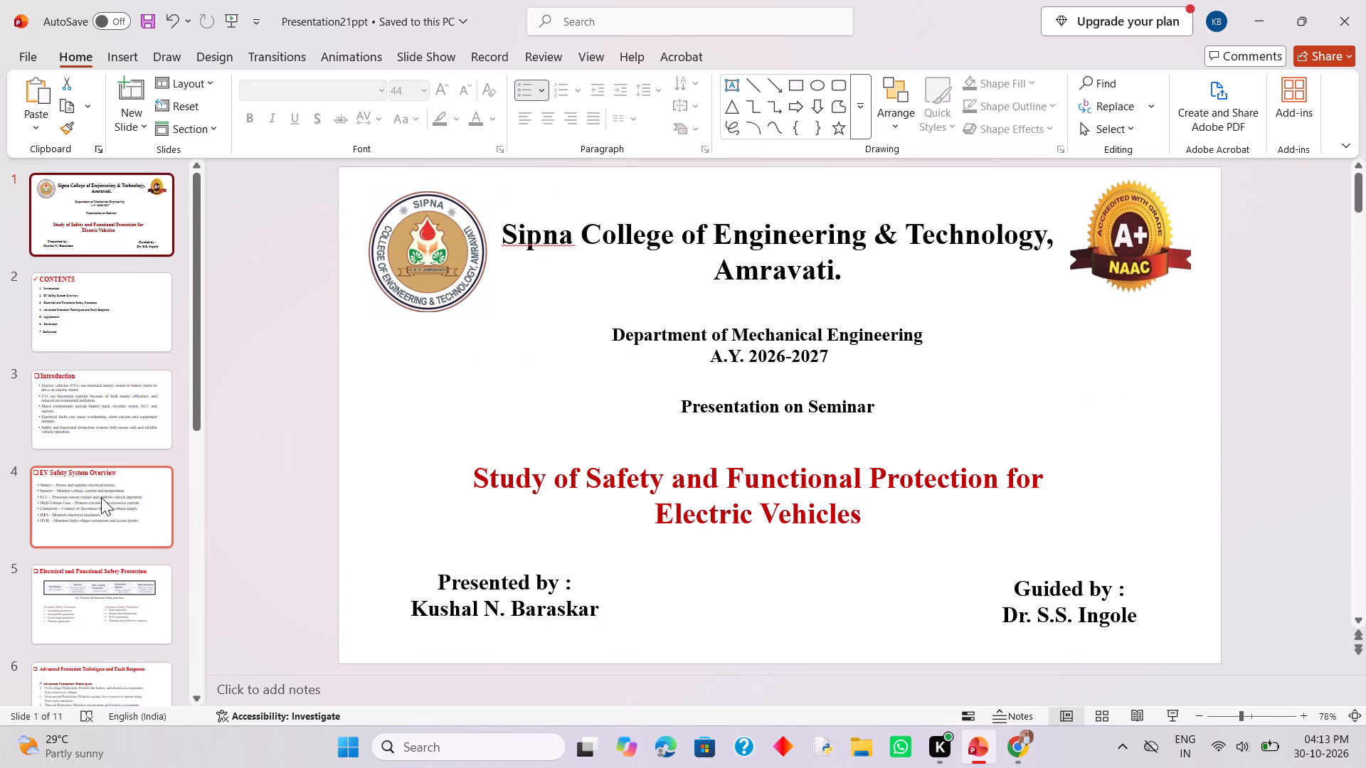
pyautogui.scroll(-6, 101, 497)
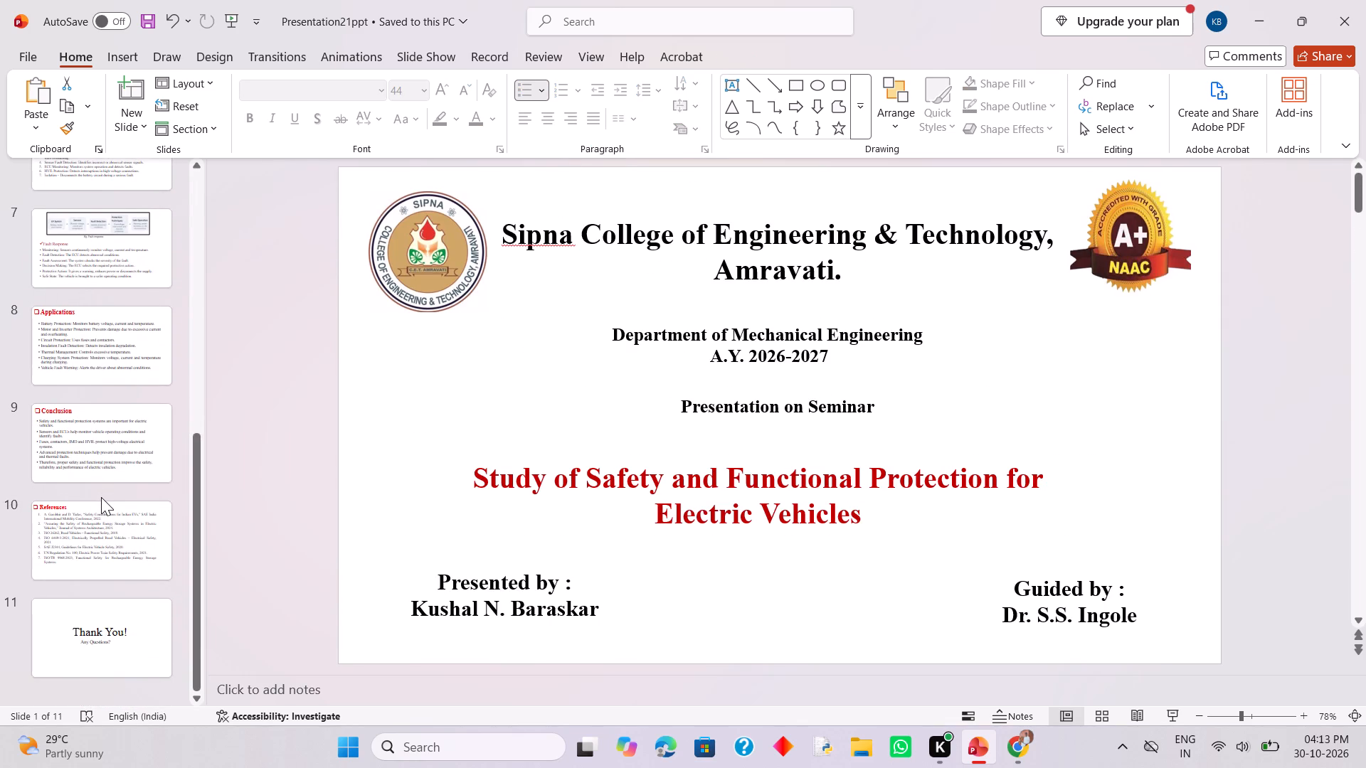
pyautogui.scroll(7, 101, 497)
pyautogui.click(83, 212)
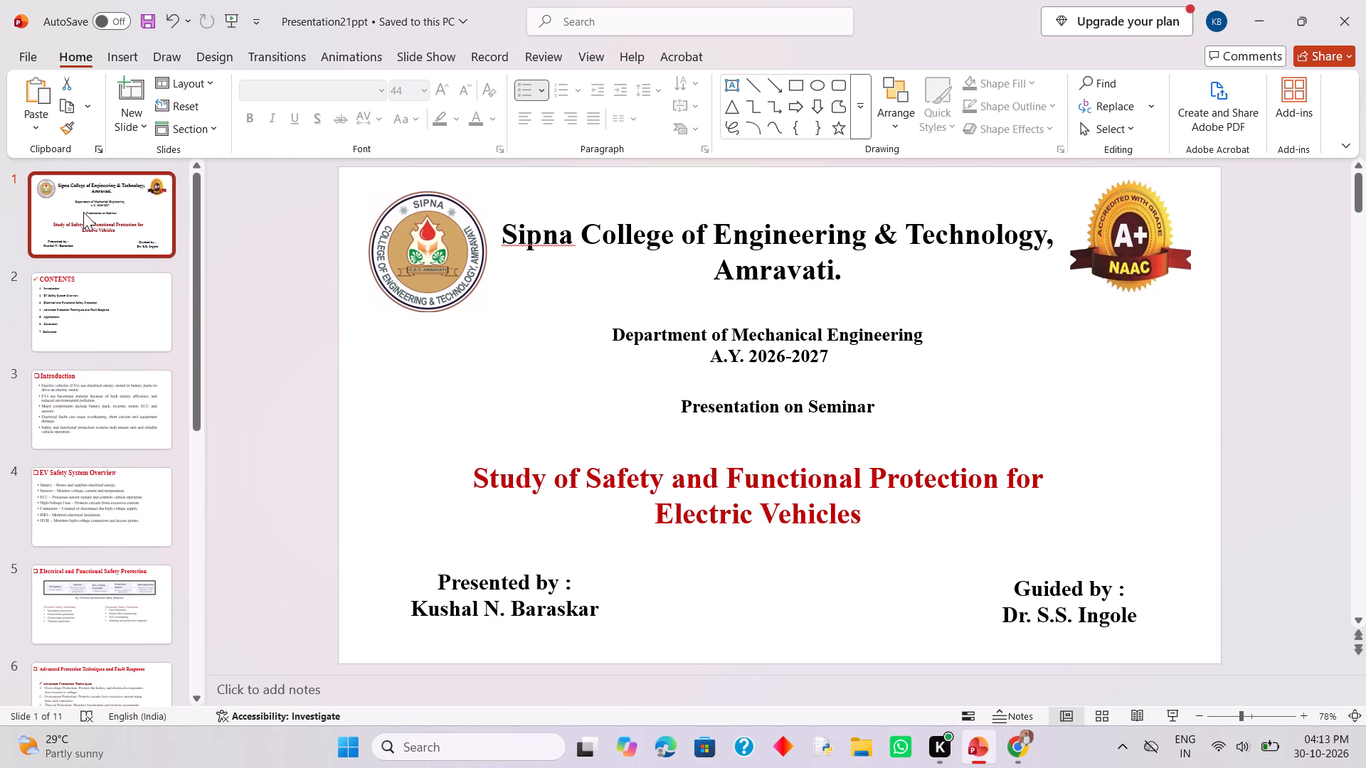
pyautogui.hotkey('ctrl', 's')
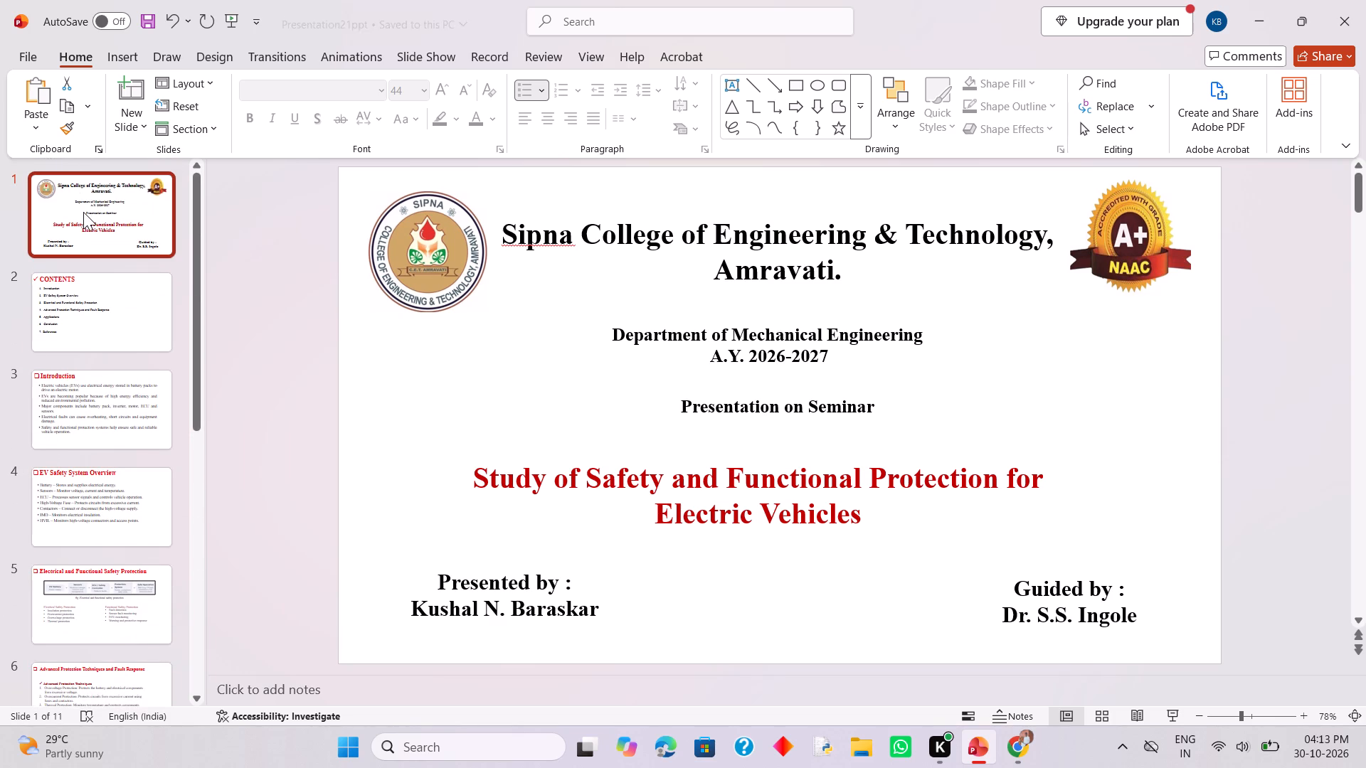
# Save a copy of the presentation in the Downloads folder under the name Presentation21kppt.
pyautogui.click(24, 49)
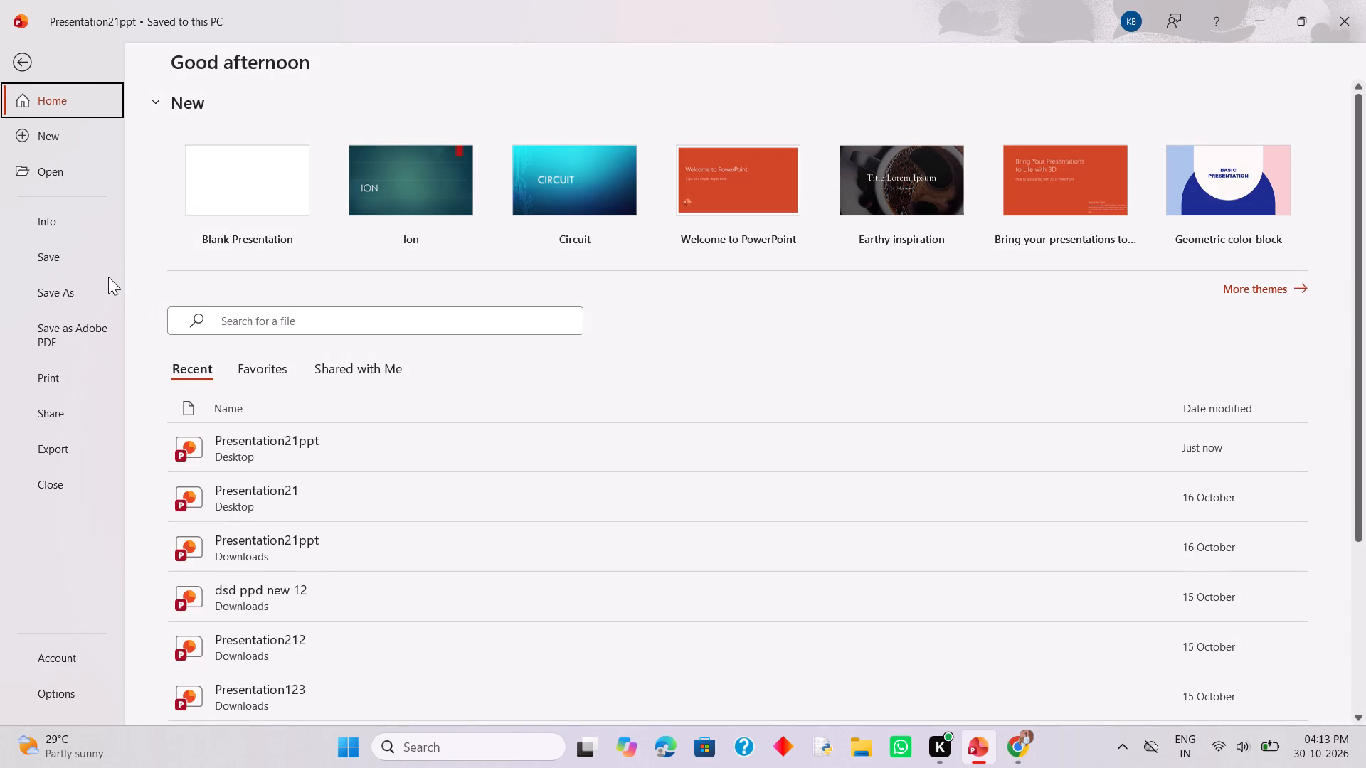
pyautogui.click(95, 290)
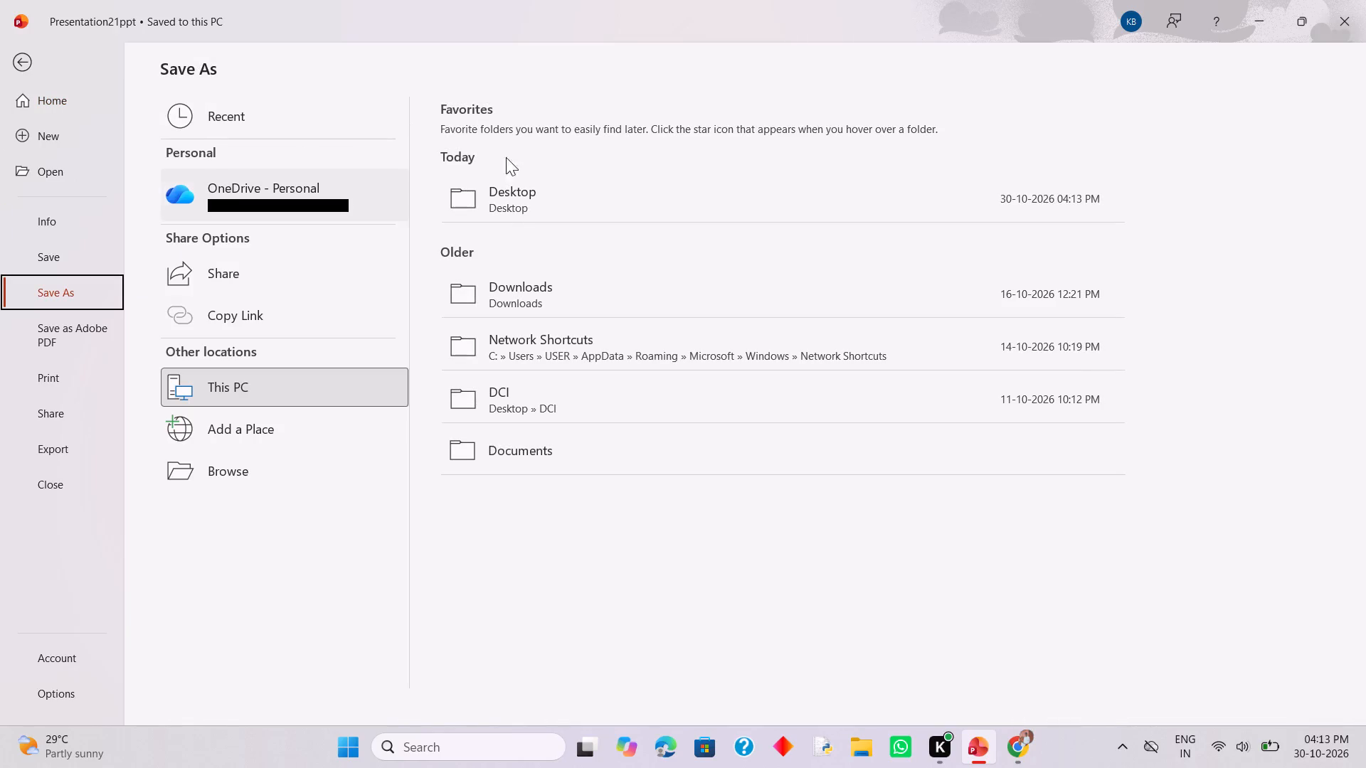
pyautogui.click(504, 281)
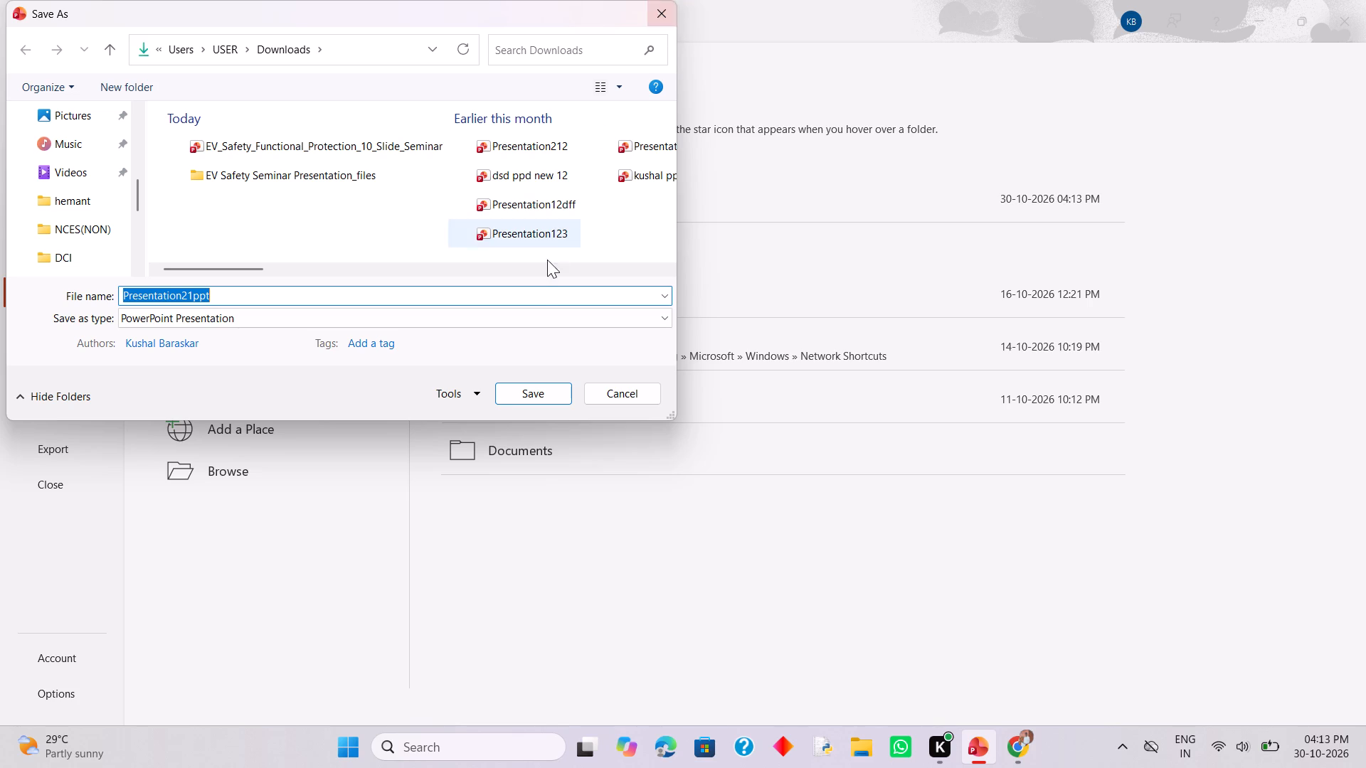
pyautogui.click(536, 291)
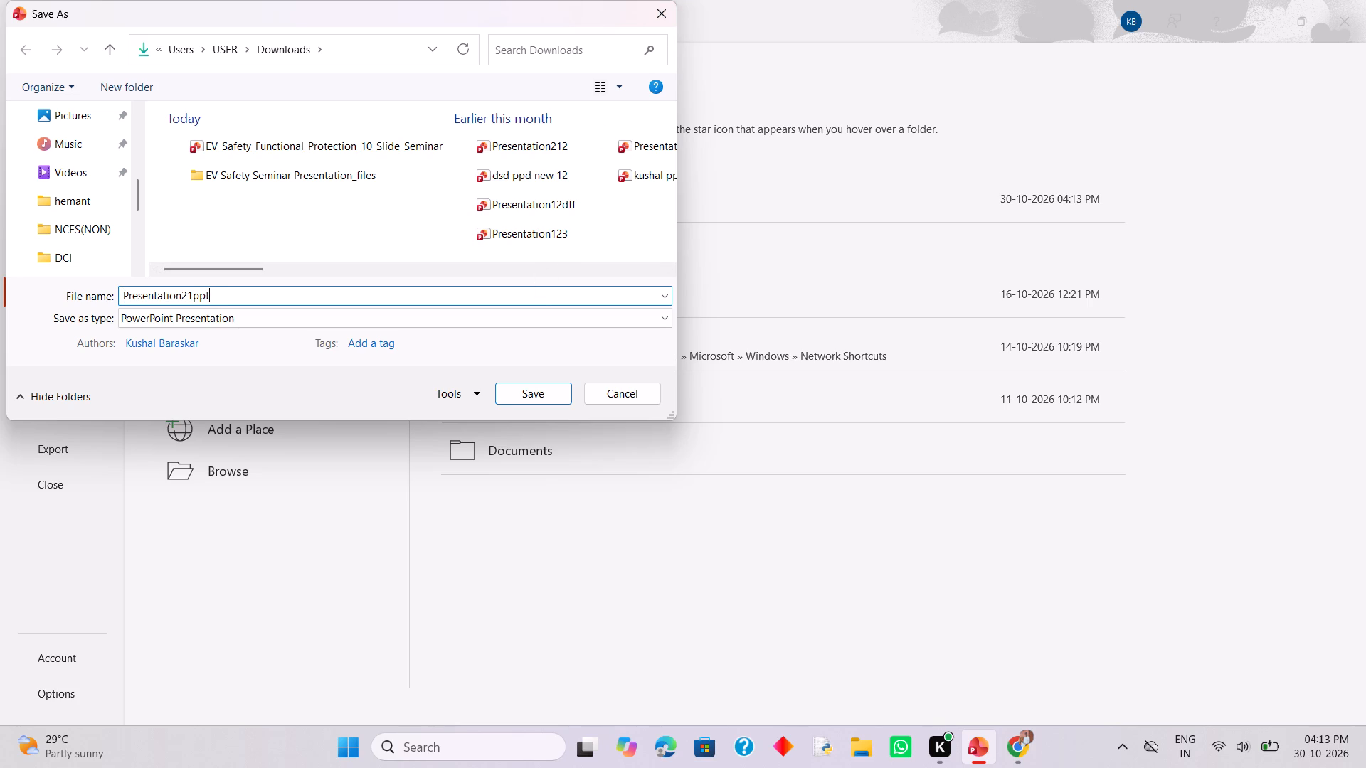
pyautogui.press('Left')
pyautogui.press('Left')
pyautogui.press('Left')
pyautogui.press('Left')
pyautogui.press('Down')
pyautogui.press('Down')
pyautogui.press('Down')
pyautogui.press('Right')
pyautogui.press('k')
pyautogui.click(531, 397)
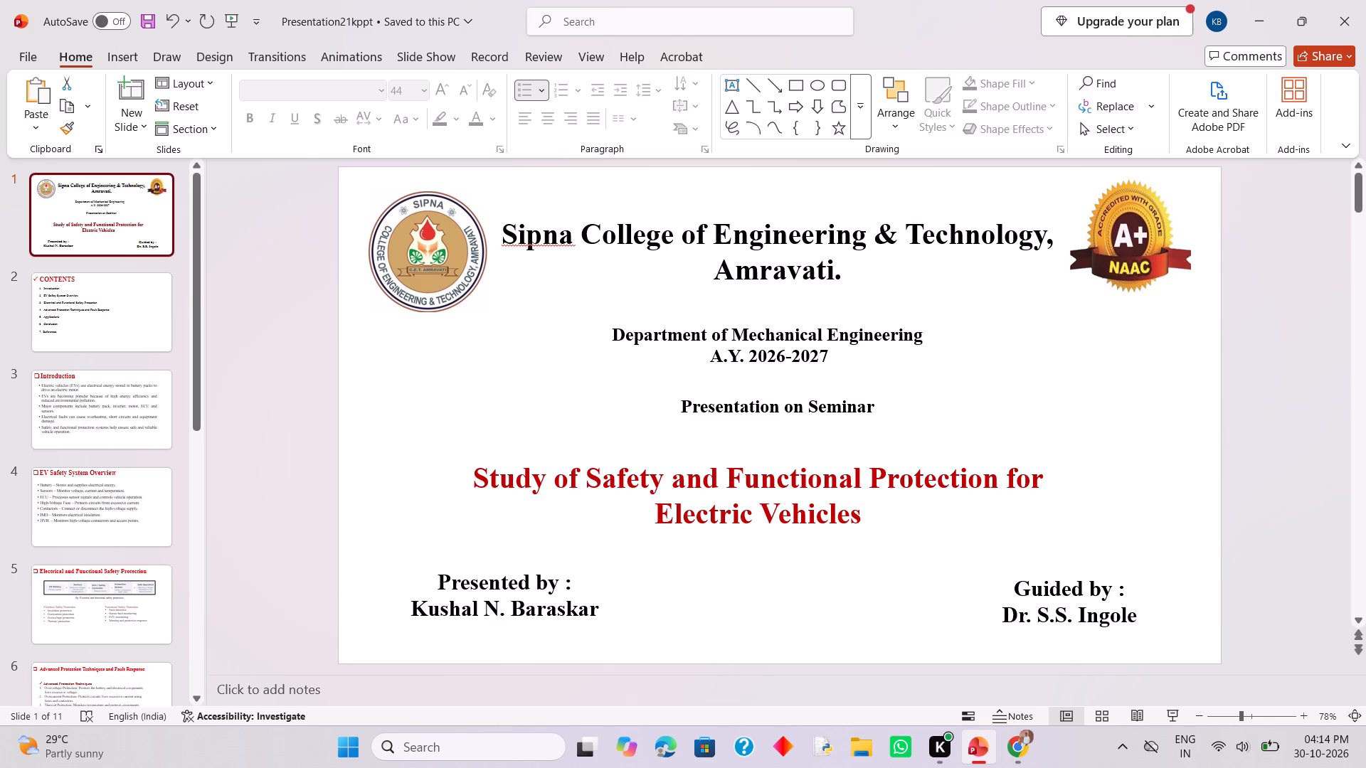
# On the Contents slide, add a space before "References" in item 7 to line it up with the other entries.
pyautogui.click(92, 286)
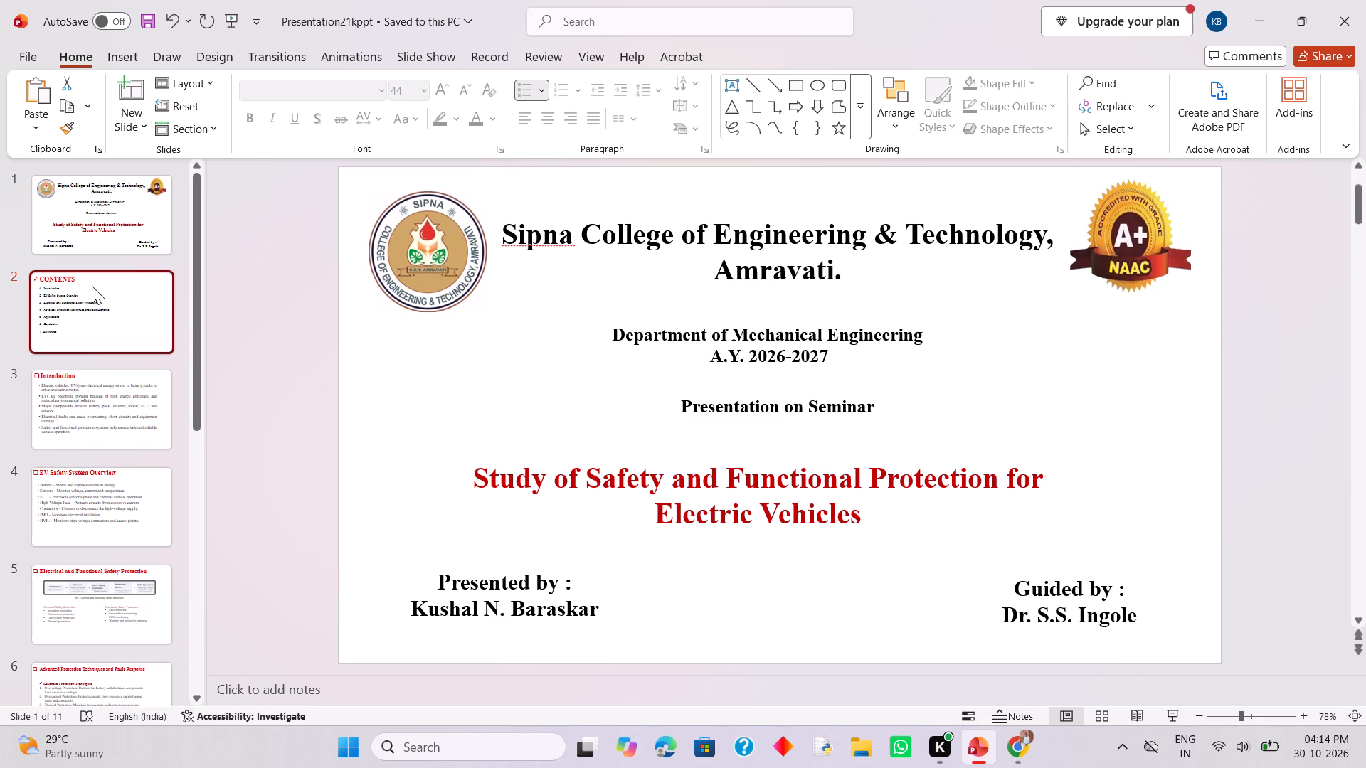
pyautogui.click(82, 407)
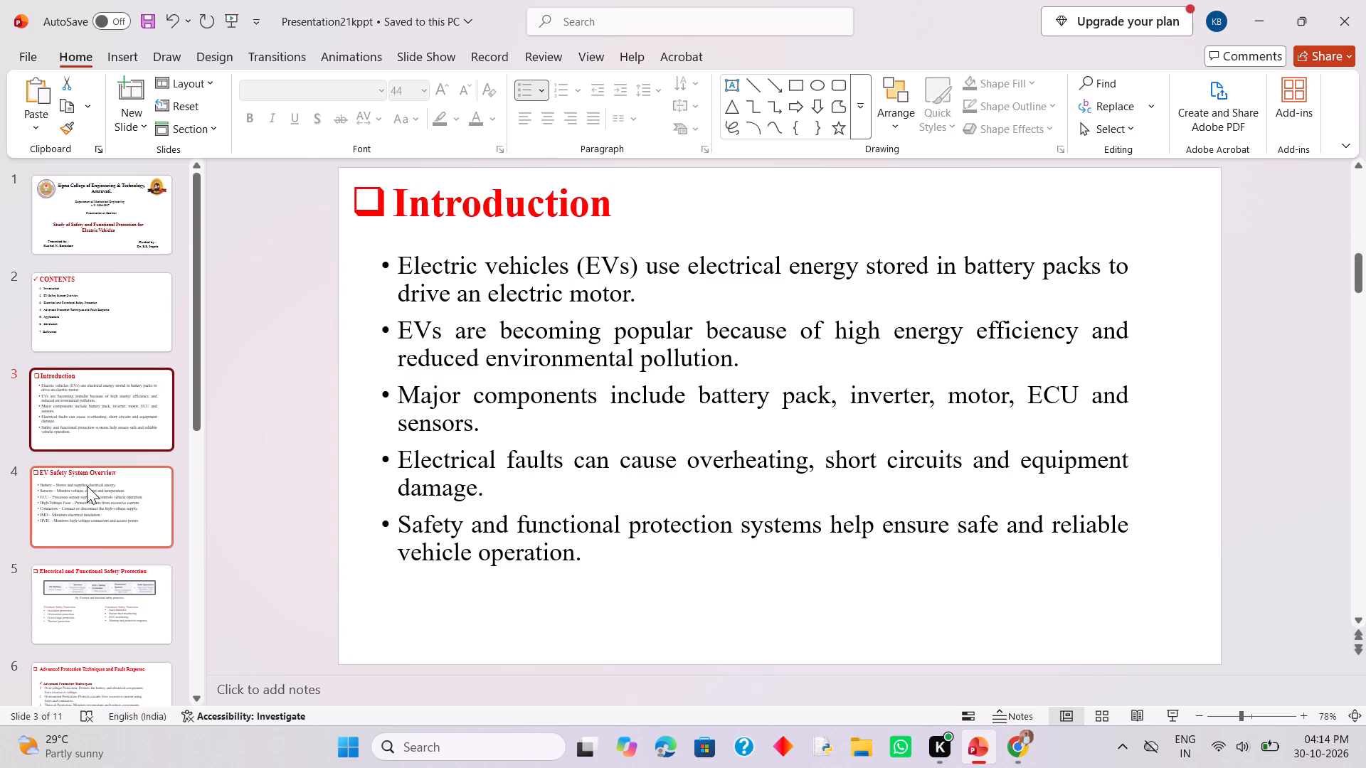
pyautogui.click(115, 341)
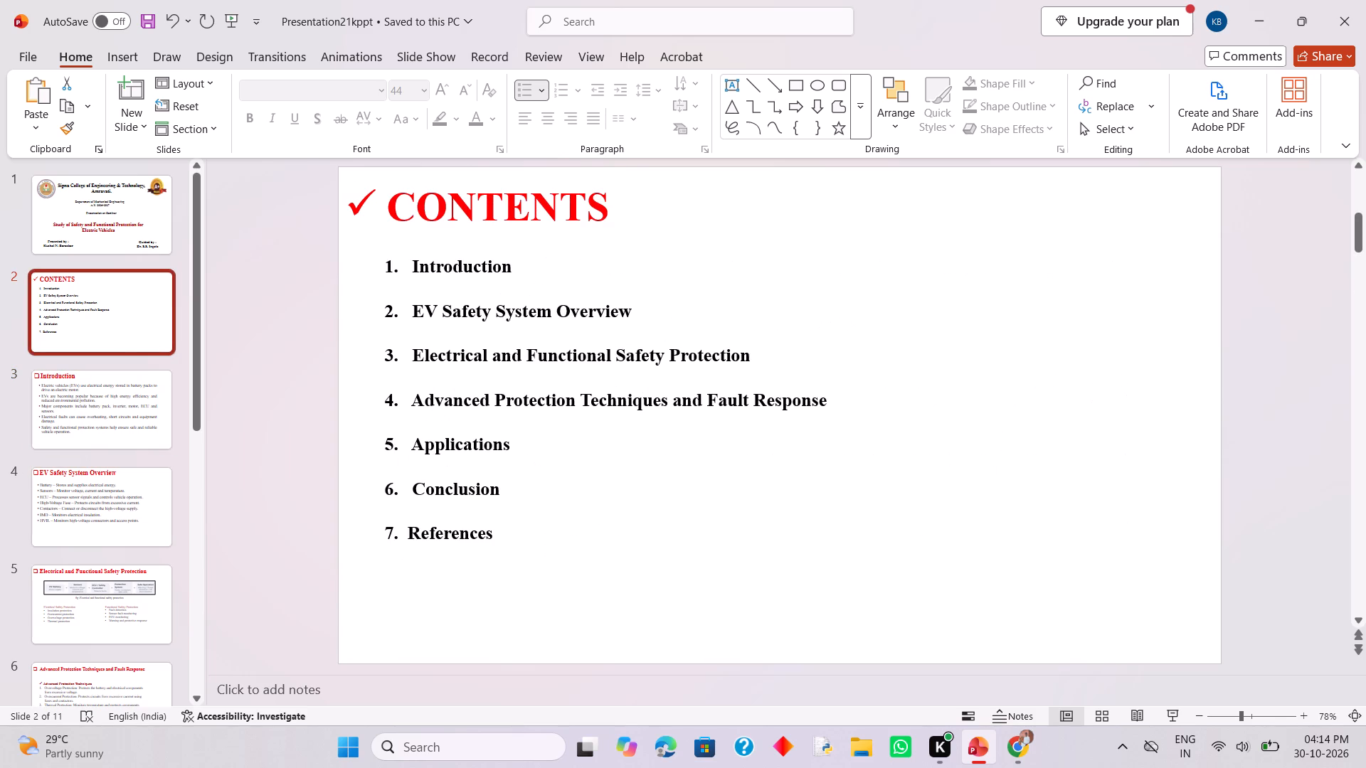
pyautogui.moveTo(418, 265); pyautogui.dragTo(531, 526)
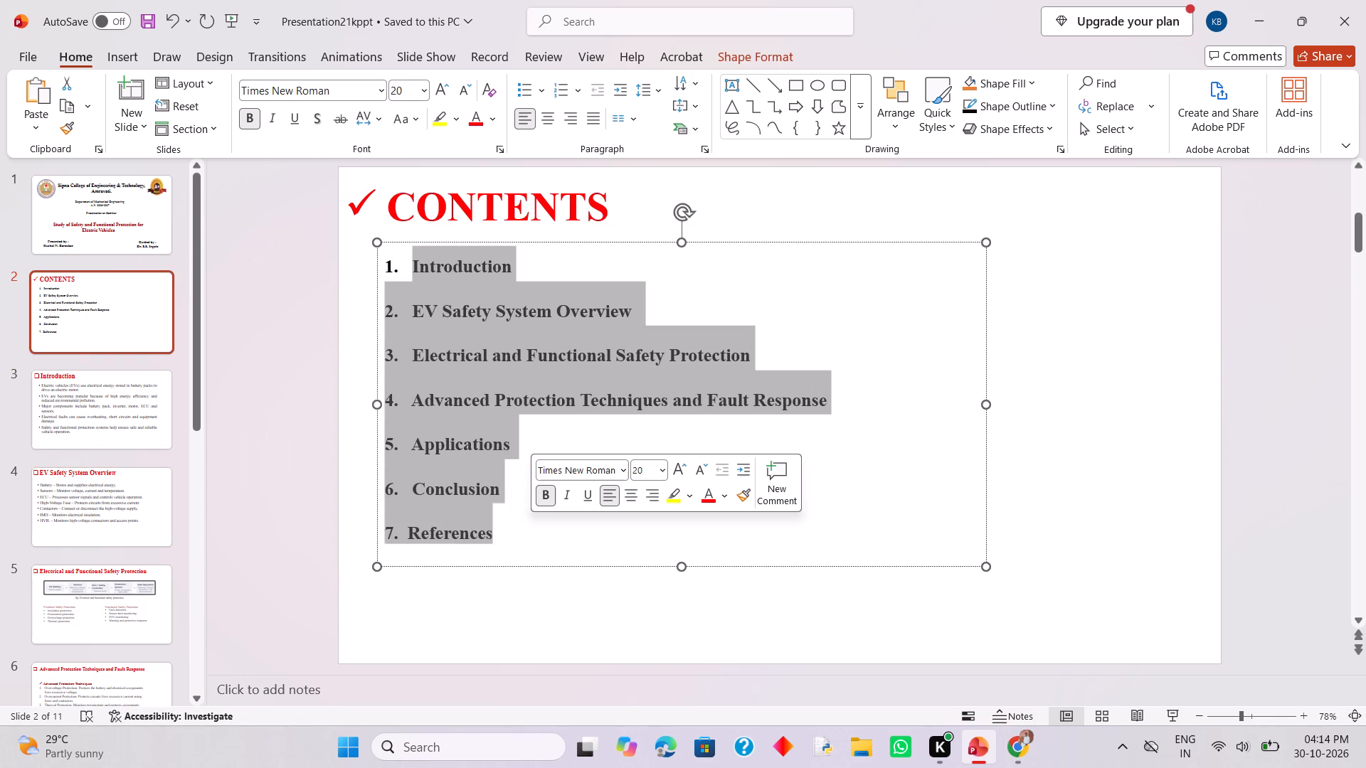
pyautogui.click(632, 412)
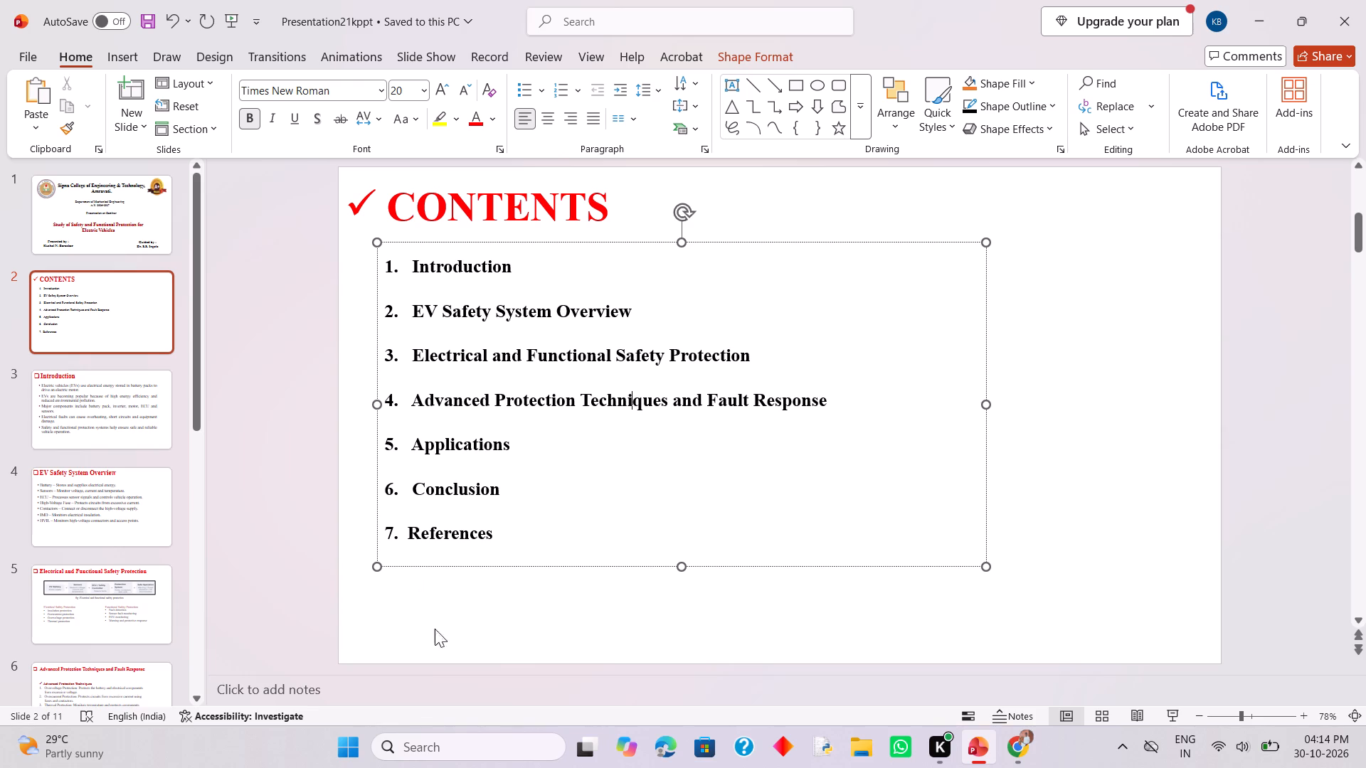
pyautogui.click(408, 531)
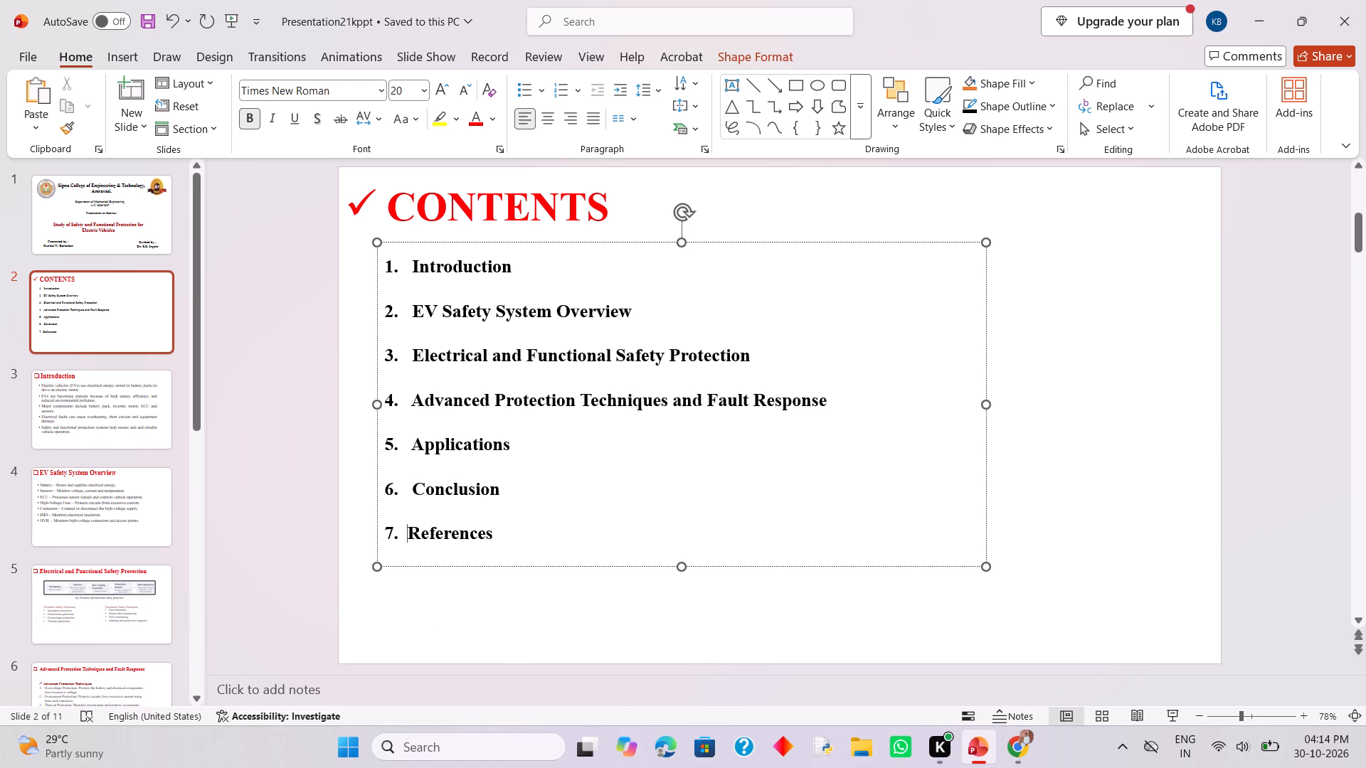
pyautogui.press('space')
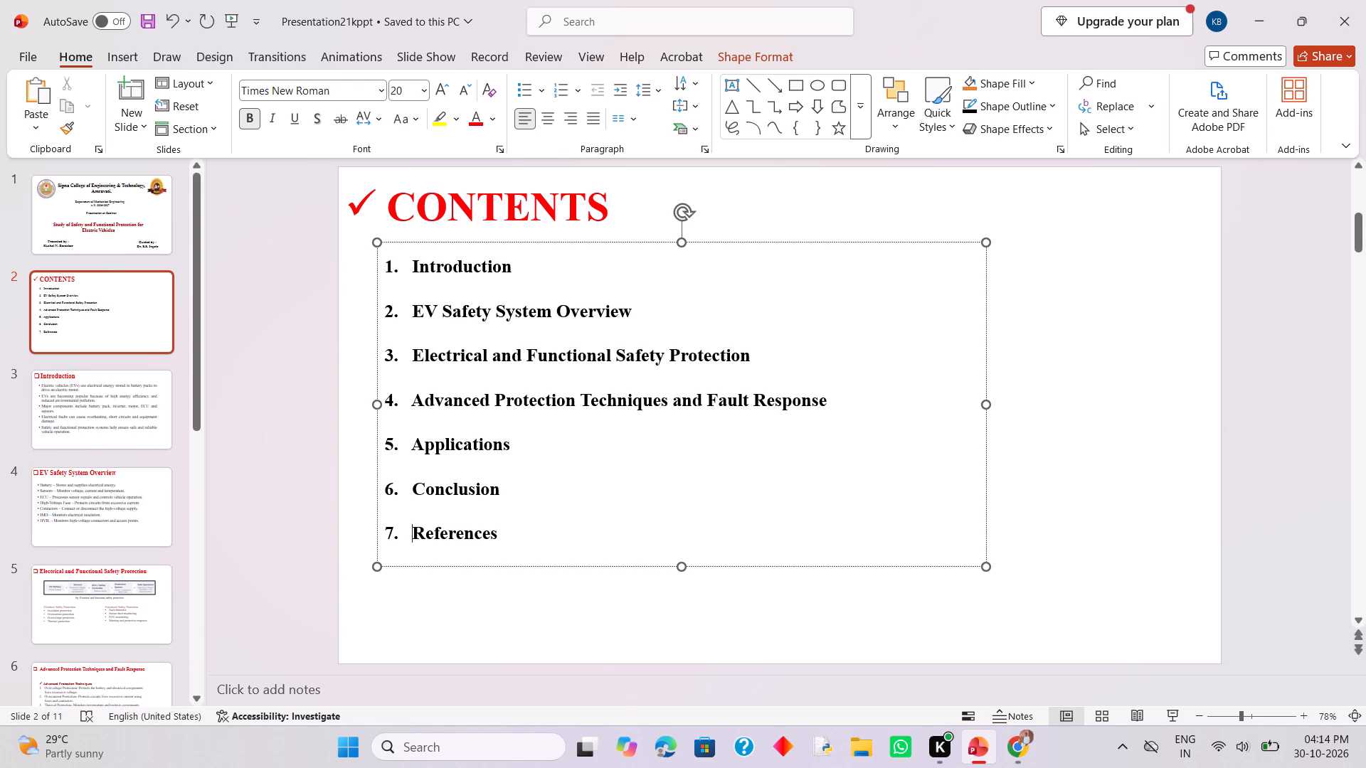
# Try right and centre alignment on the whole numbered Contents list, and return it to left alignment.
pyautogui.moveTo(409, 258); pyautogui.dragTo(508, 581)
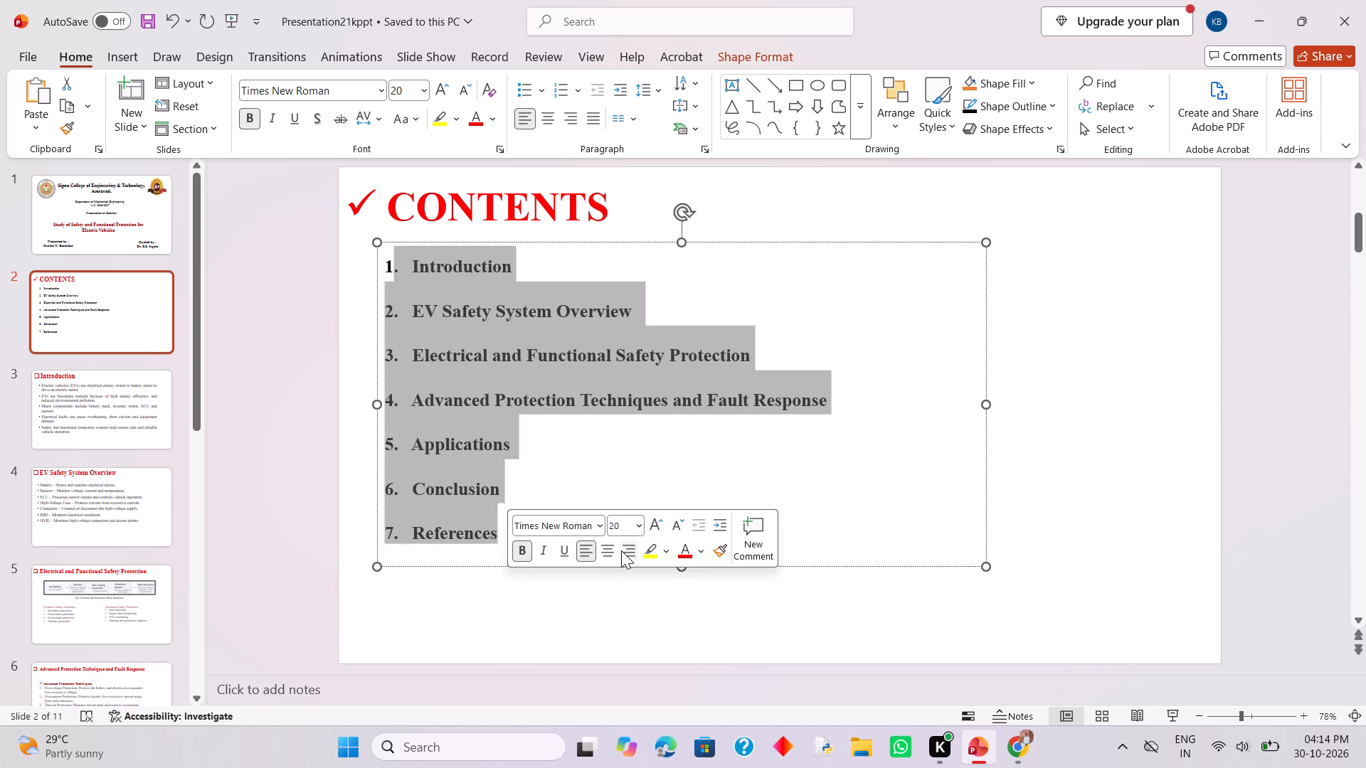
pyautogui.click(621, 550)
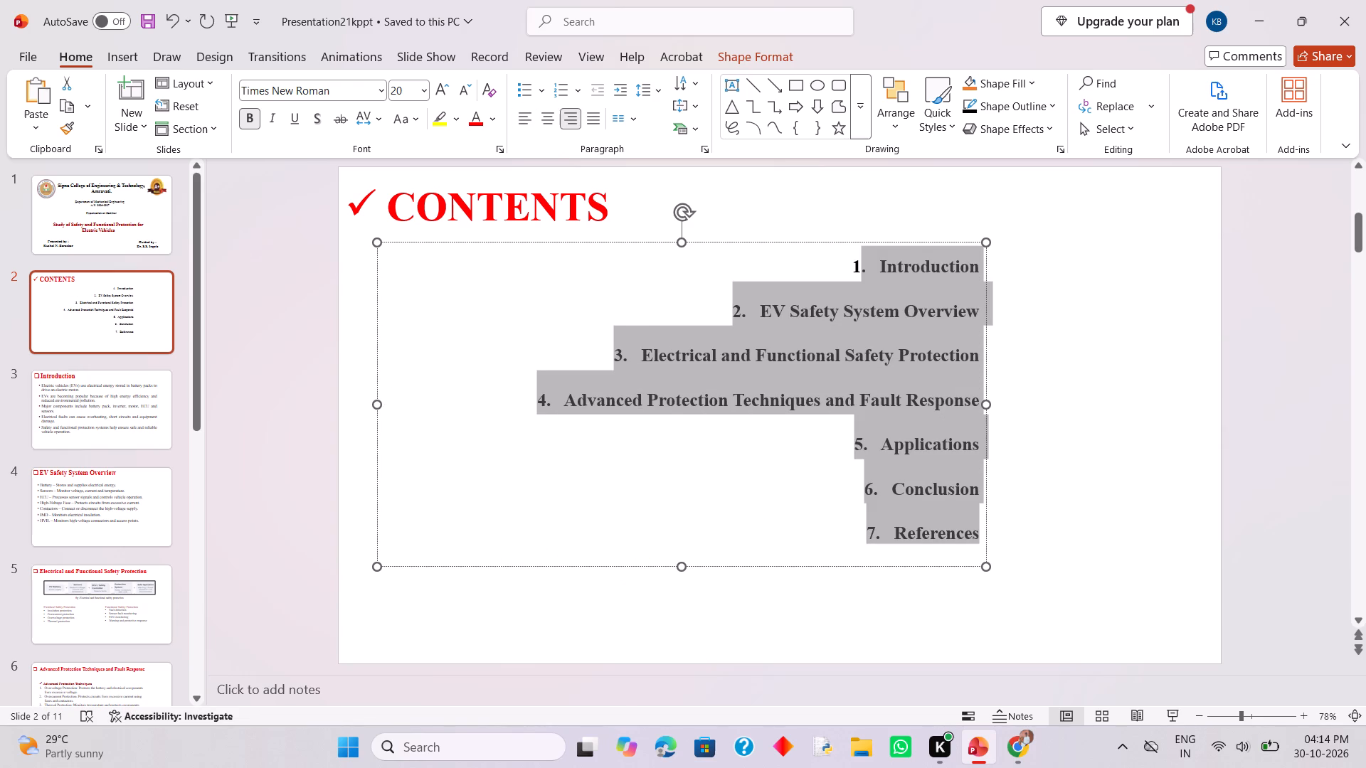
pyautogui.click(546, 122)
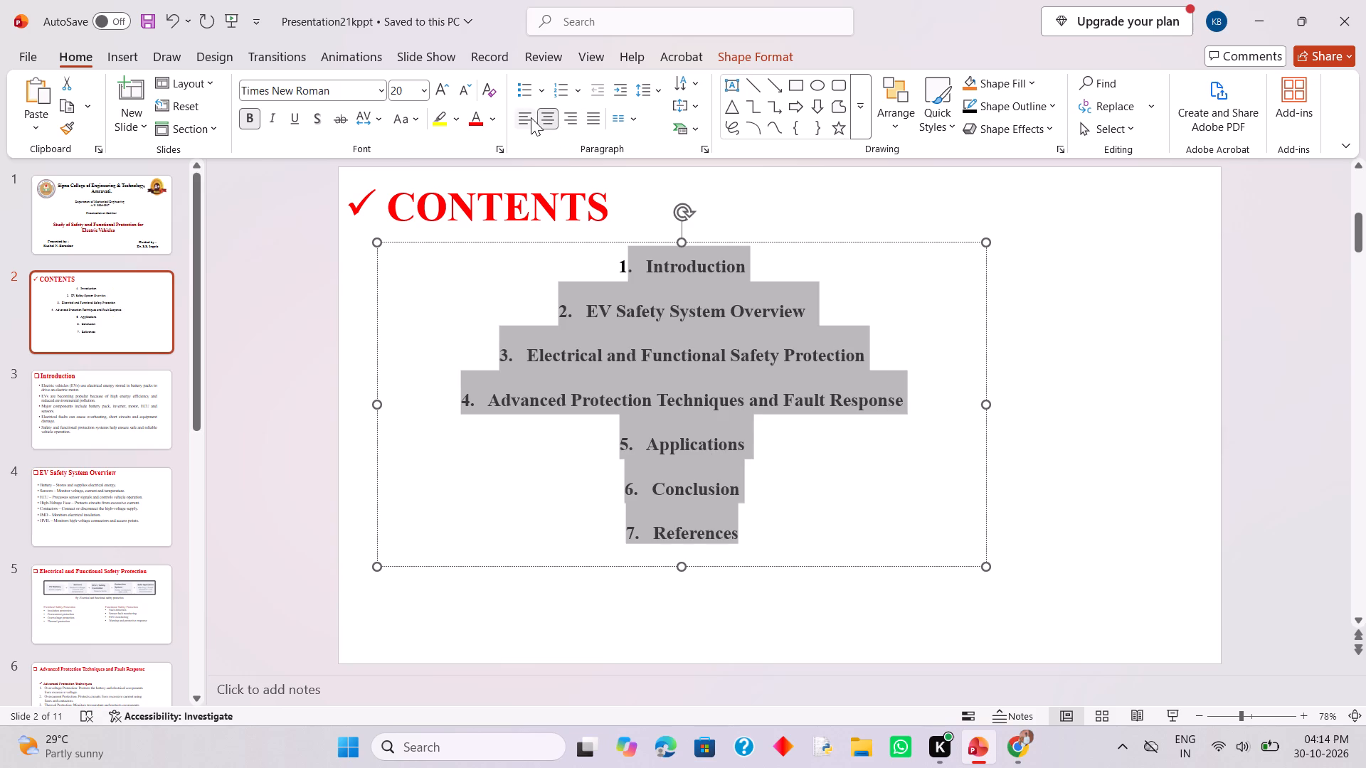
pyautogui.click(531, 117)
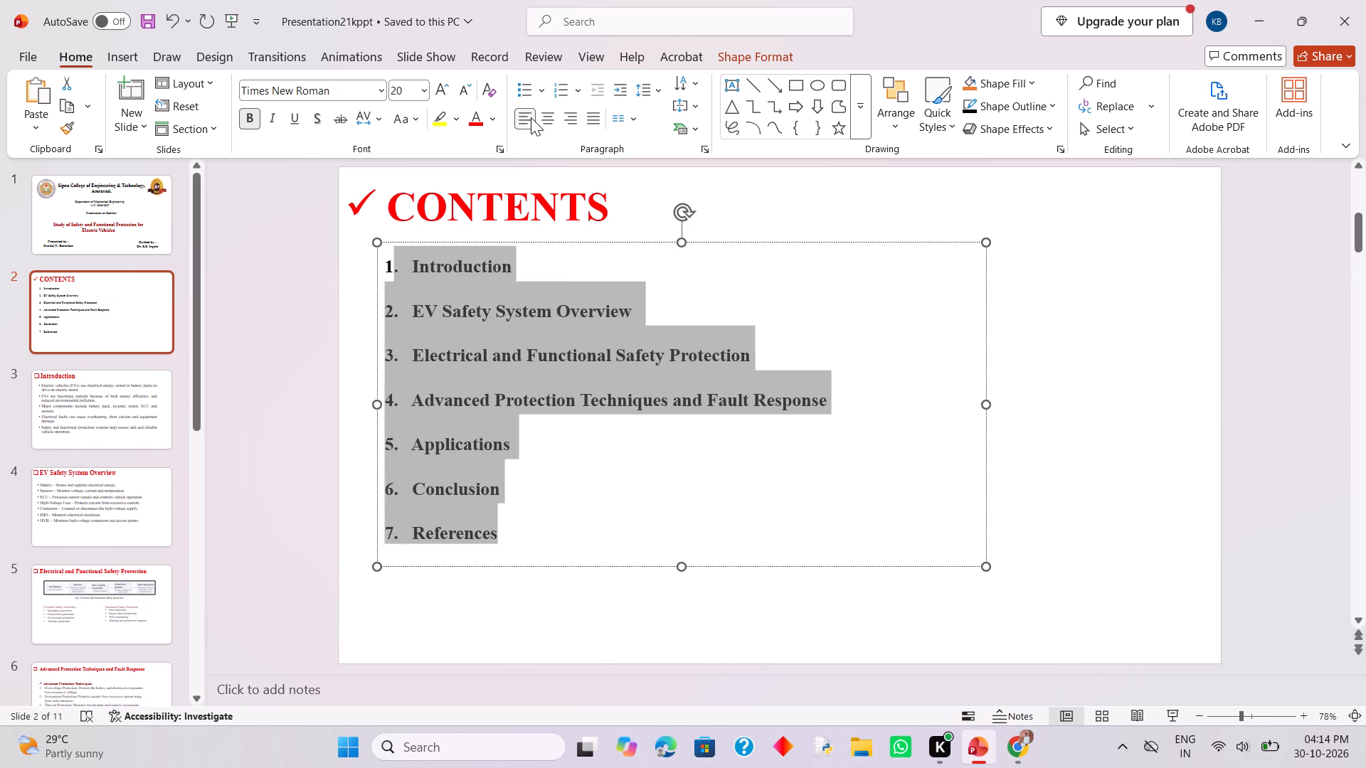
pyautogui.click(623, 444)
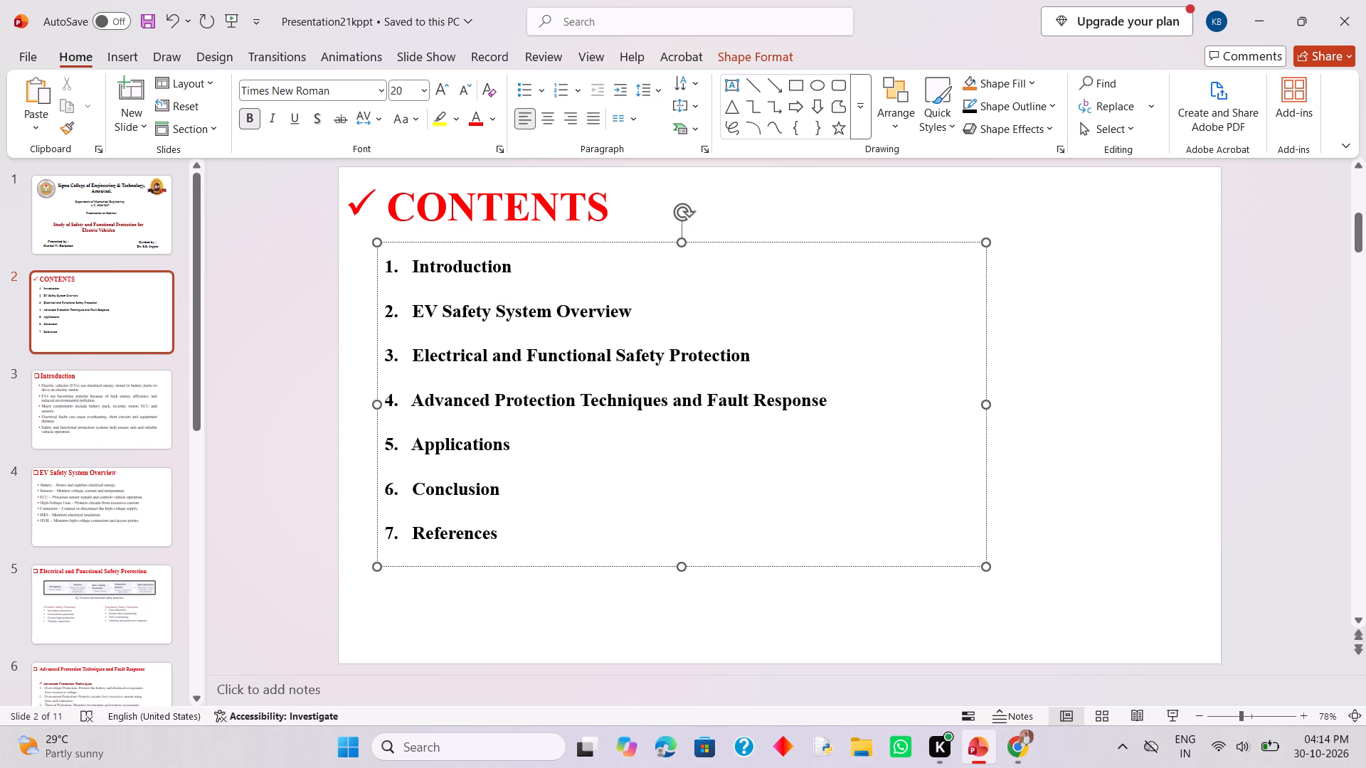
# Compare the "Introduction" slide with the Contents slide and save the presentation.
pyautogui.click(129, 393)
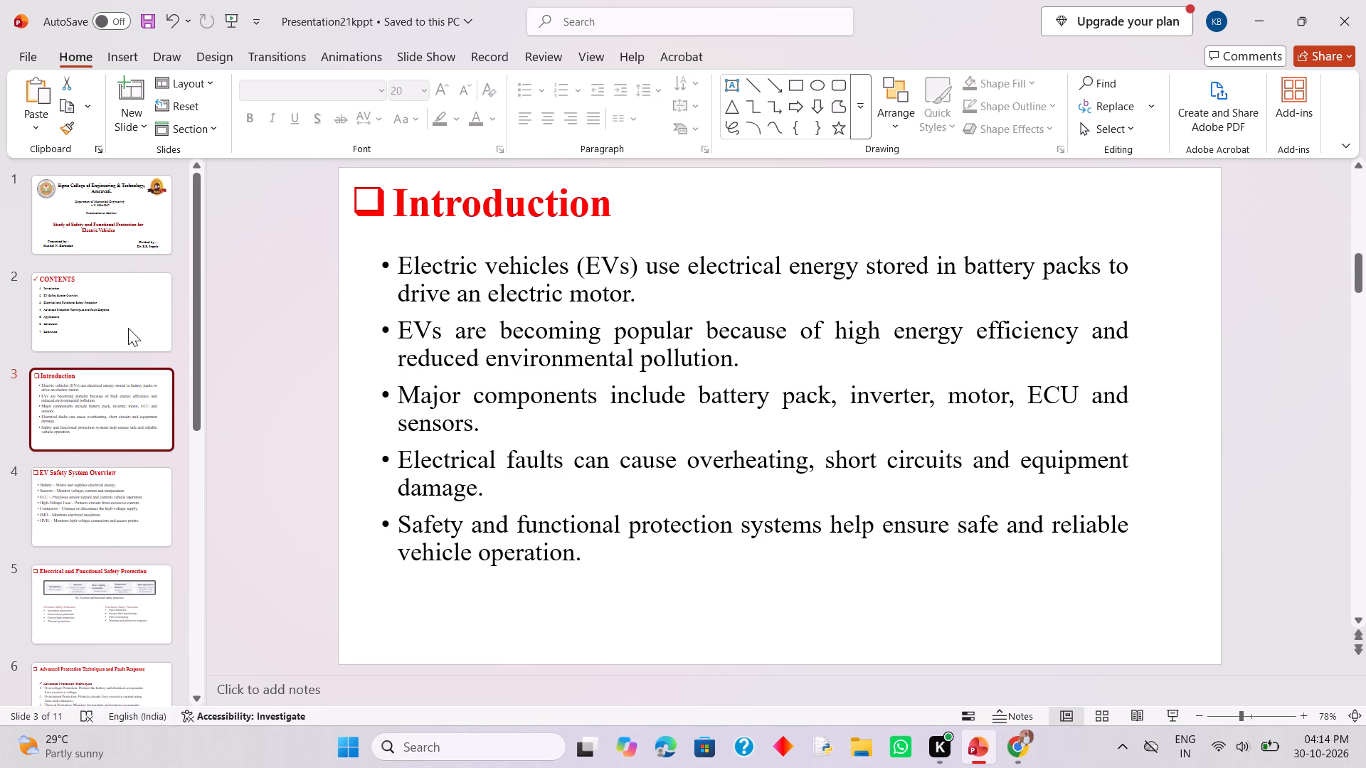
pyautogui.click(127, 322)
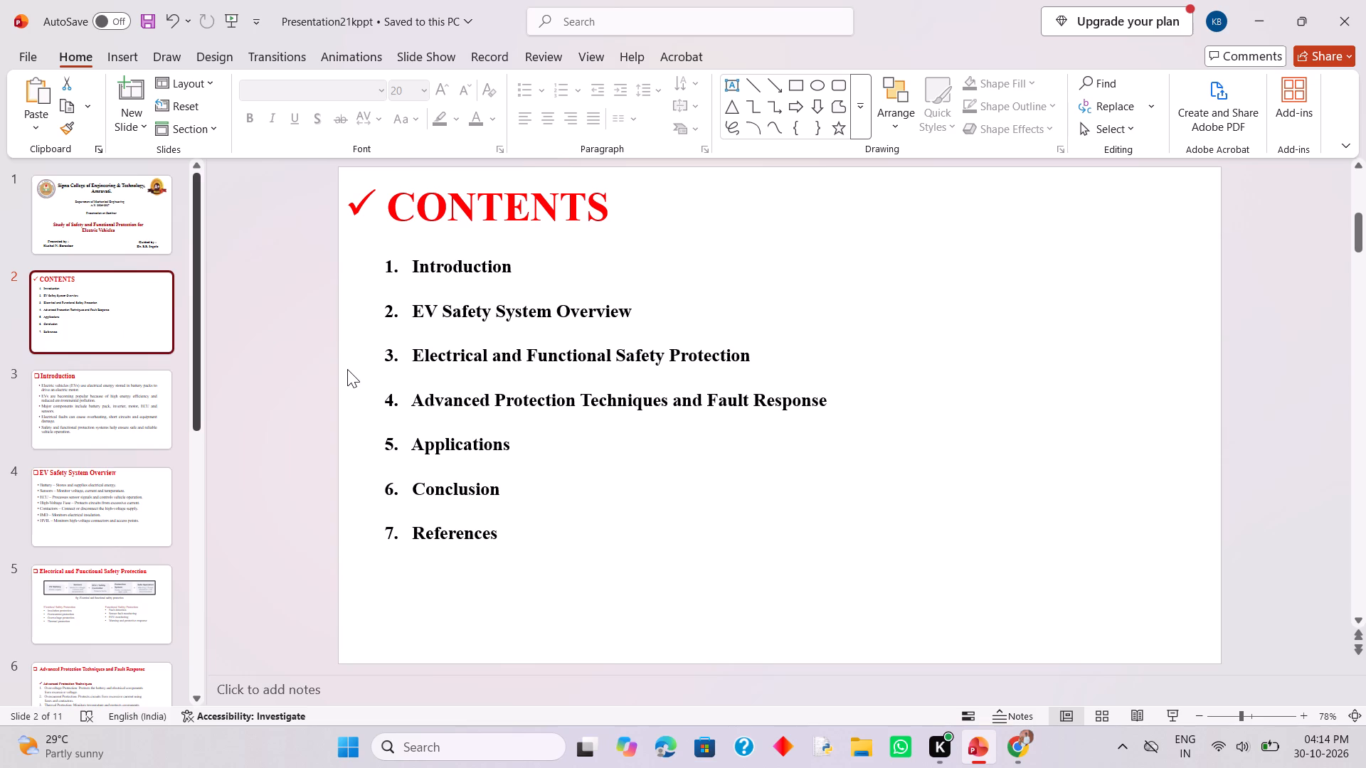
pyautogui.hotkey('ctrl', 's')
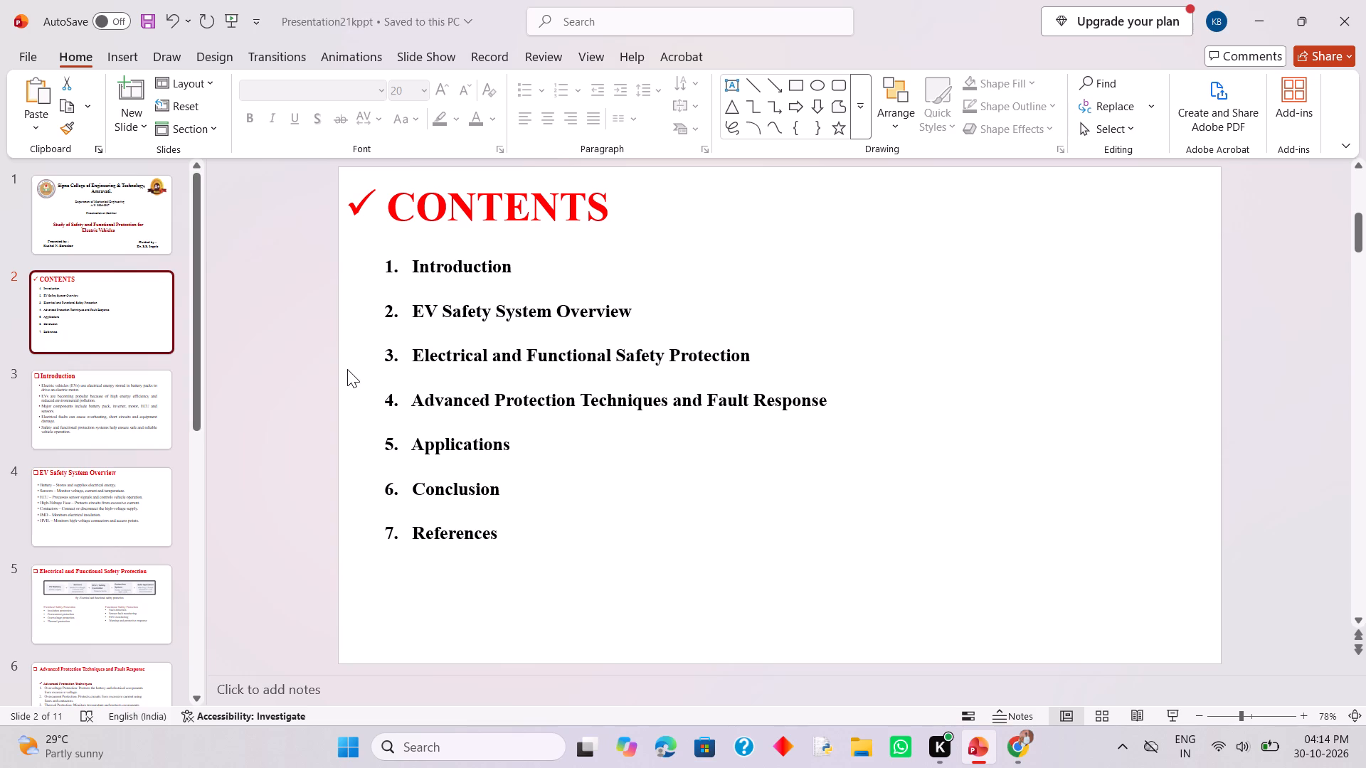
pyautogui.hotkey('ctrl', 's')
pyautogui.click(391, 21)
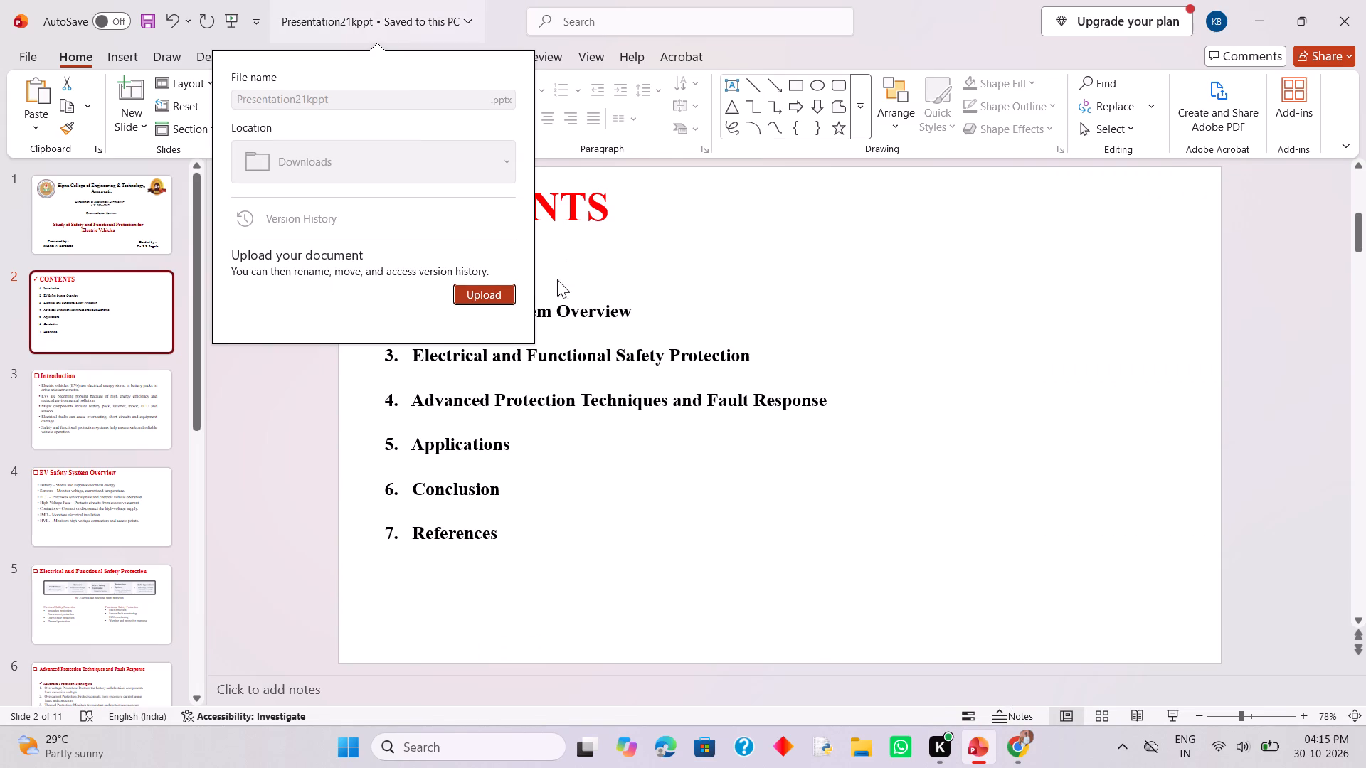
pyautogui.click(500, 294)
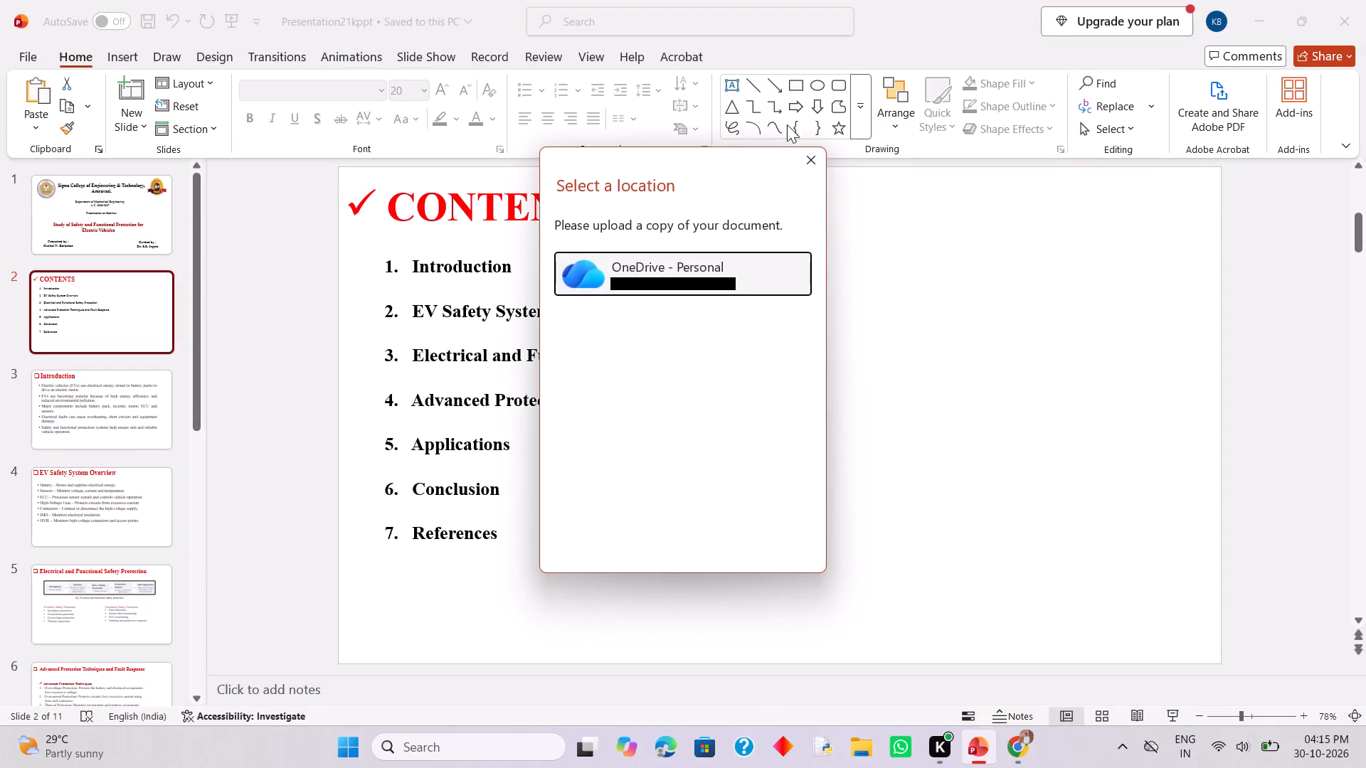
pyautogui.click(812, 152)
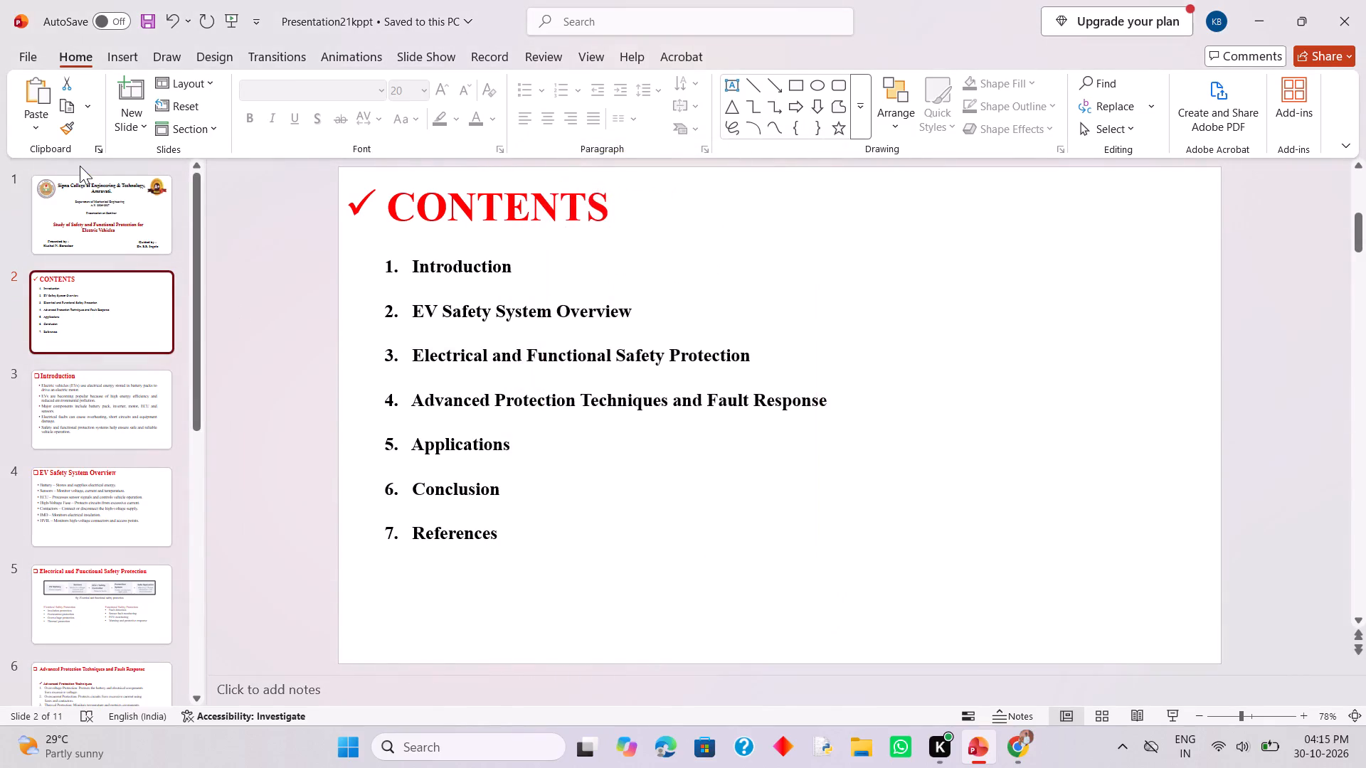
# Save another copy of the presentation in the Downloads folder under the name Presentation21kbppt.
pyautogui.click(13, 57)
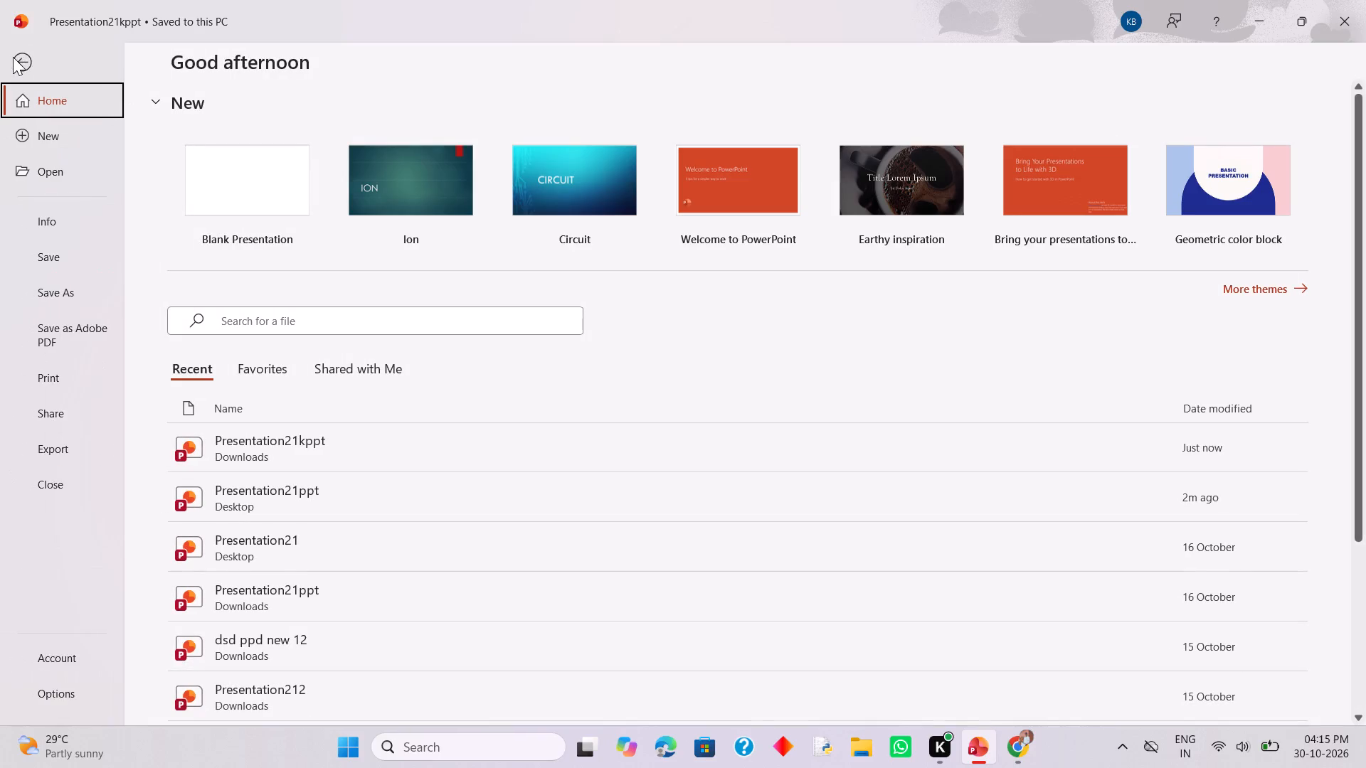
pyautogui.click(63, 284)
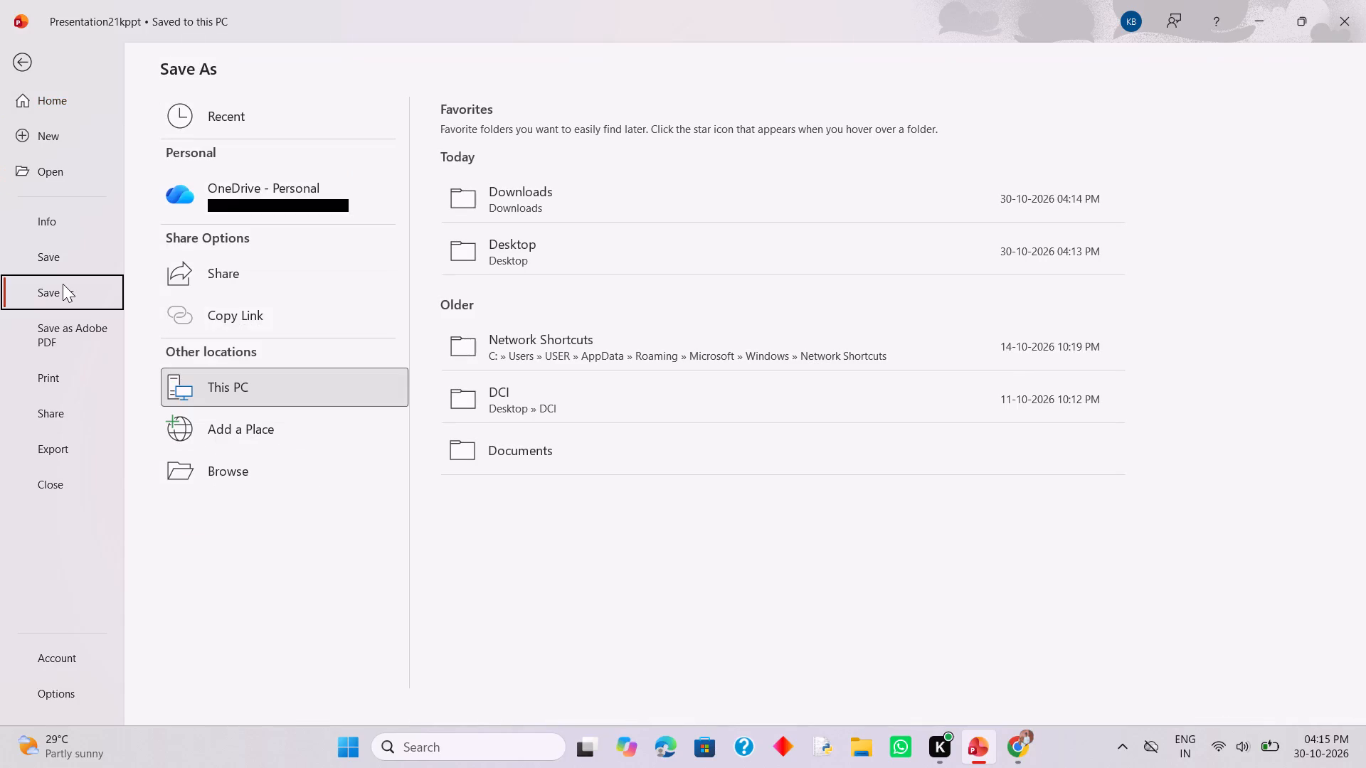
pyautogui.click(539, 200)
pyautogui.click(470, 290)
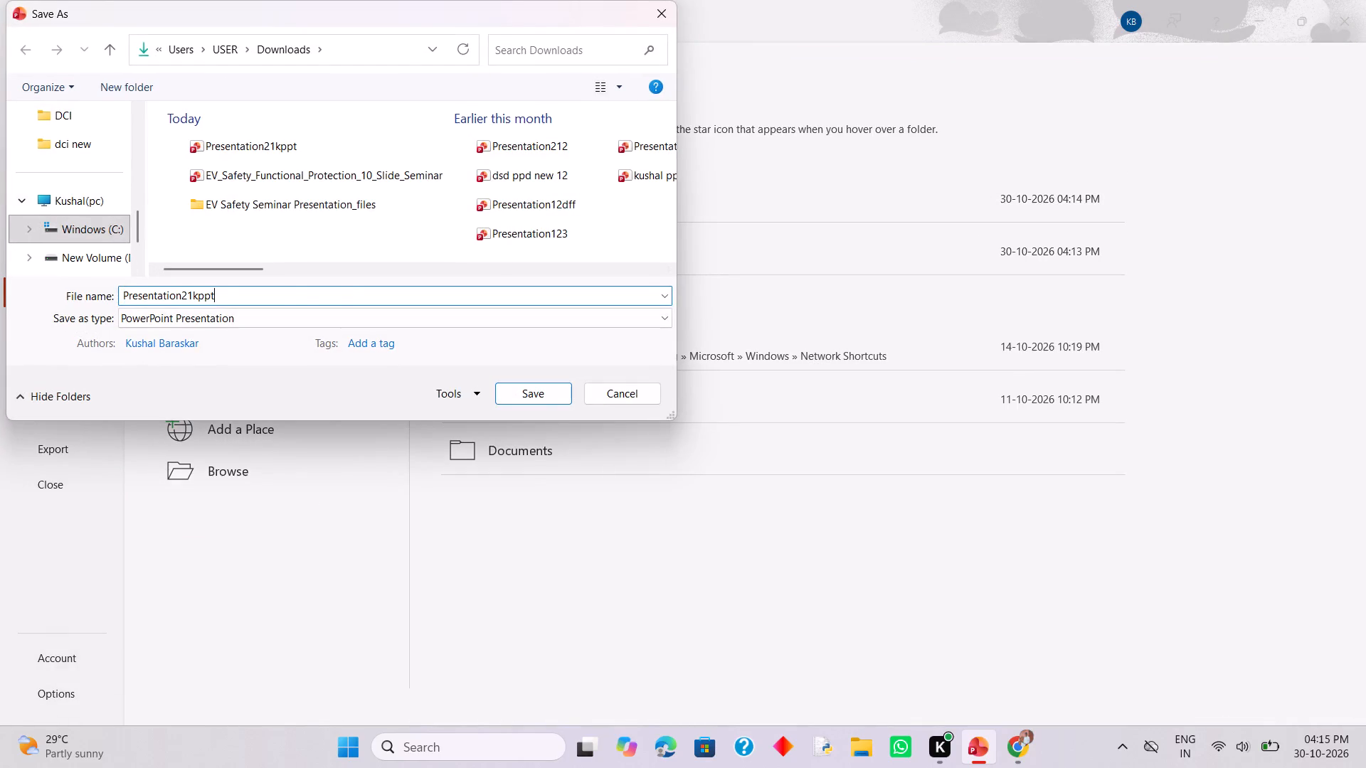
pyautogui.click(193, 289)
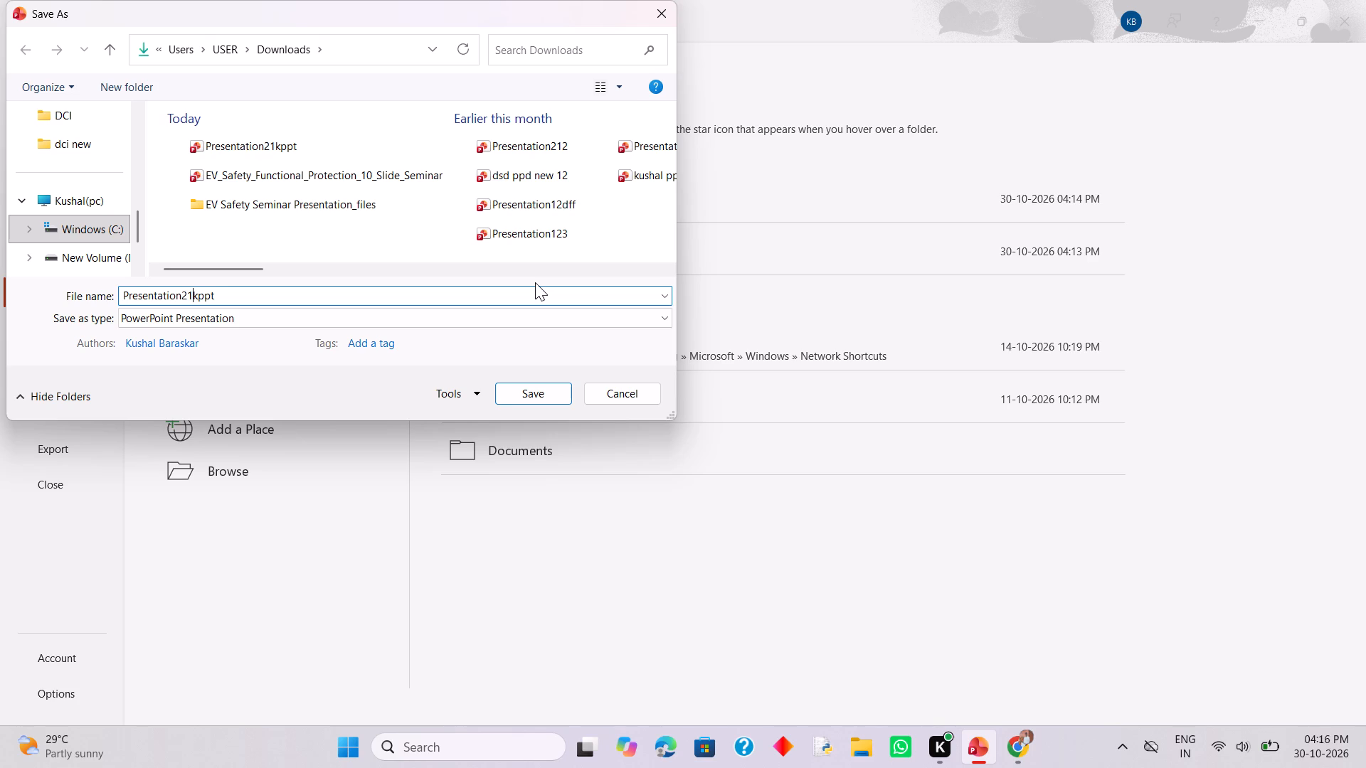
pyautogui.press('Right')
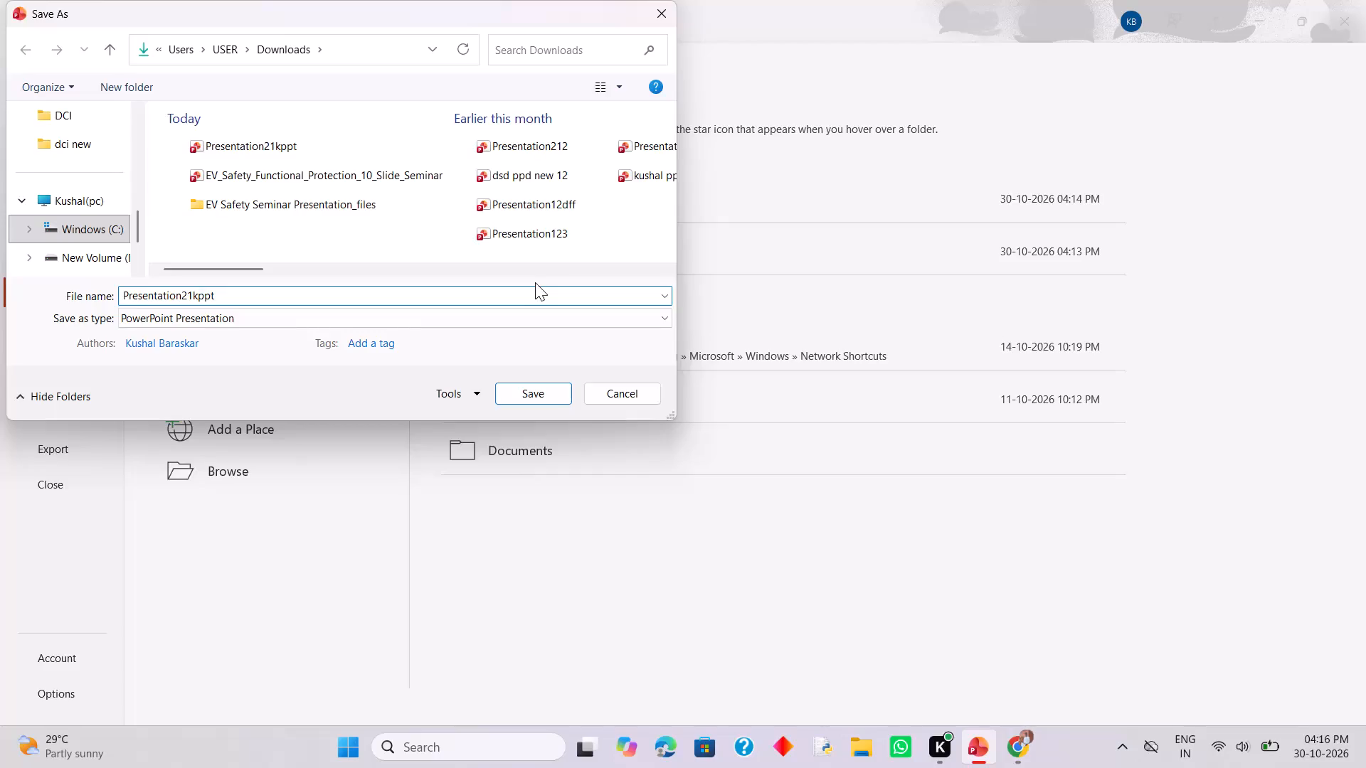
pyautogui.press('b')
pyautogui.click(538, 389)
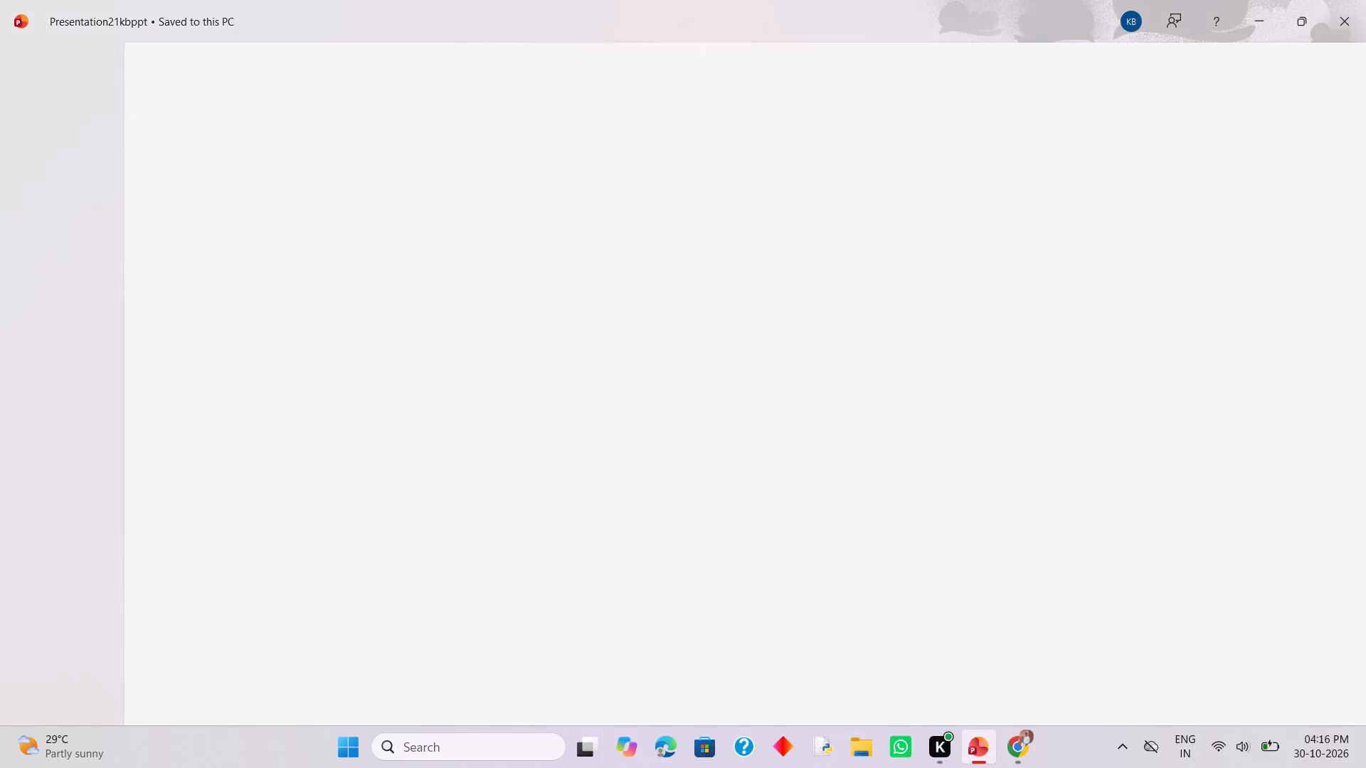